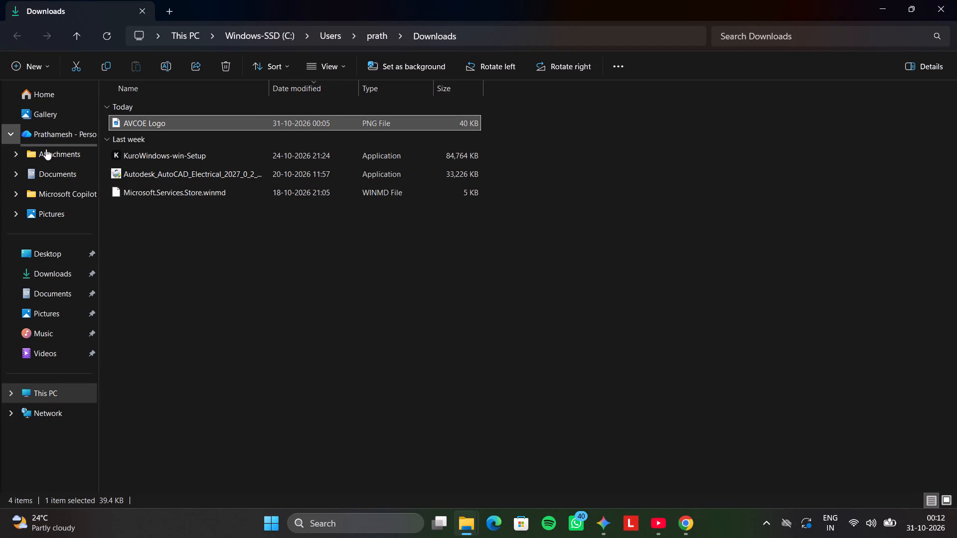
Open the Word document "Final Seminar Report Prathamesh (1)" from the OneDrive Documents folder, skim through its pages and close it.
{"action": "left_click", "coordinate": [59, 165]}
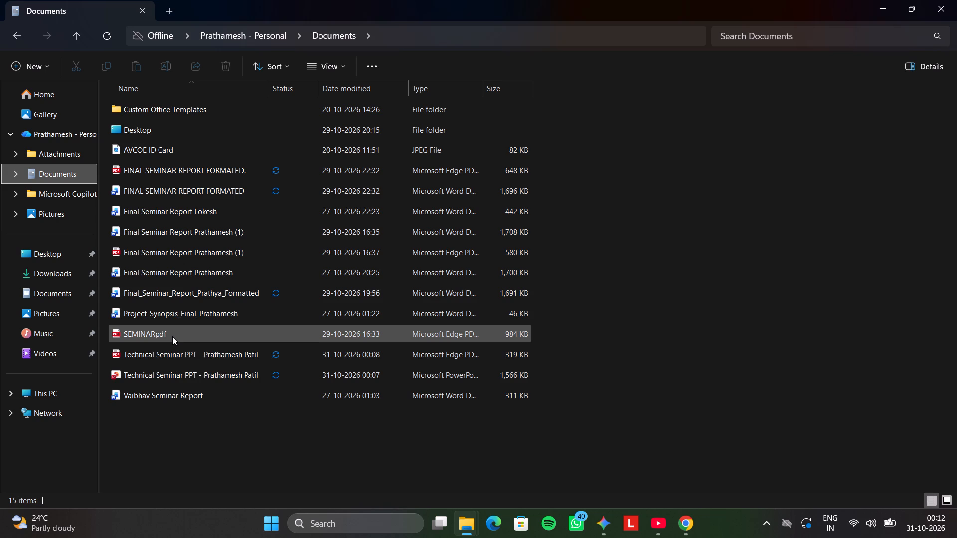
{"action": "double_click", "coordinate": [278, 235]}
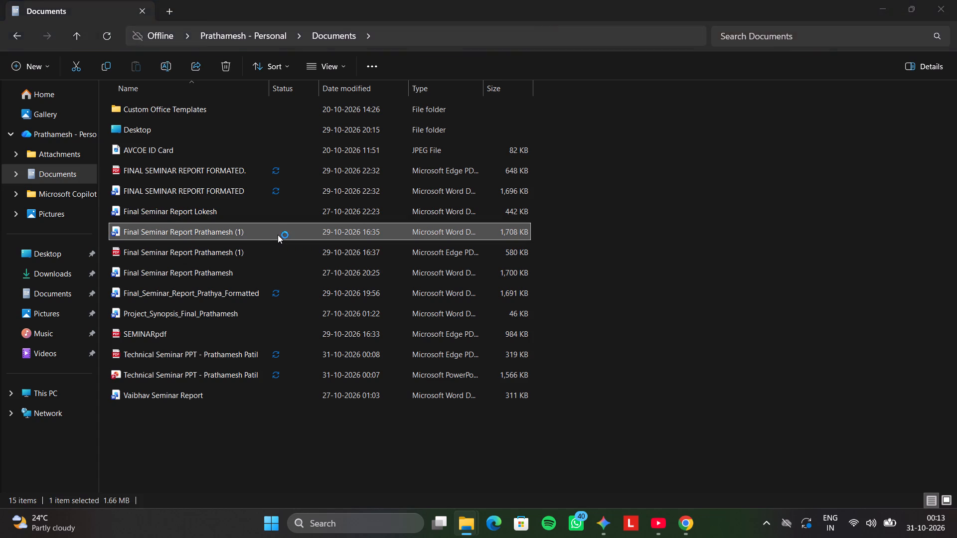
{"action": "scroll", "coordinate": [601, 315], "scroll_direction": "down", "scroll_amount": 1}
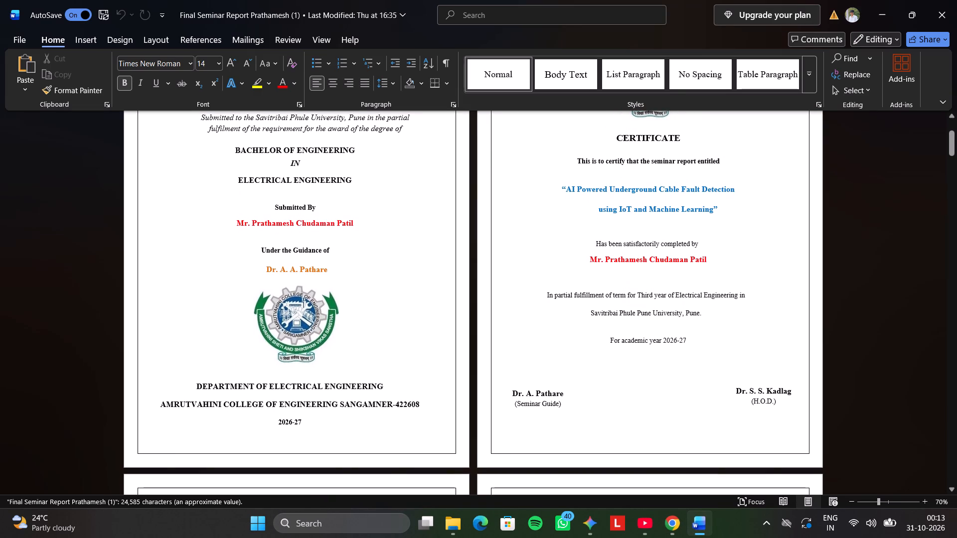
{"action": "scroll", "coordinate": [601, 315], "scroll_direction": "down", "scroll_amount": 6}
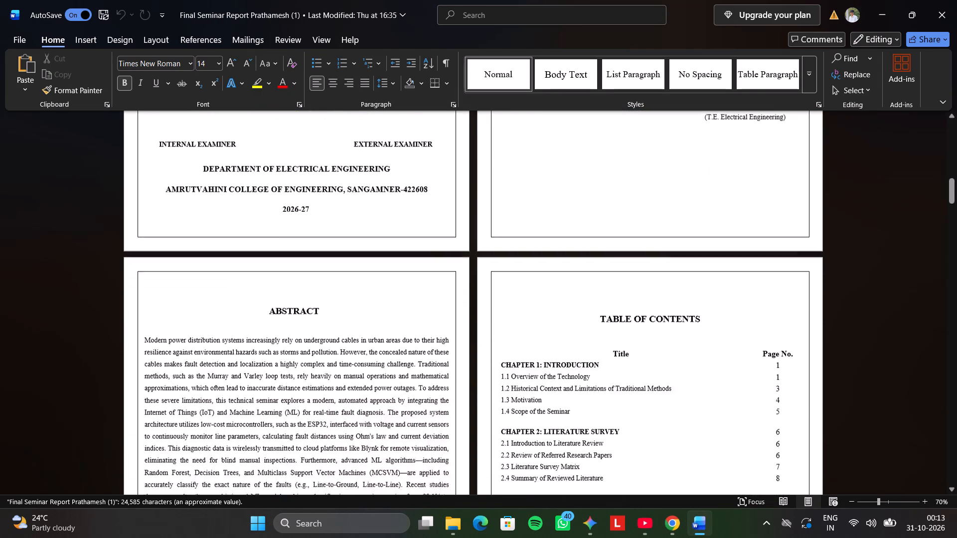
{"action": "scroll", "coordinate": [601, 315], "scroll_direction": "down", "scroll_amount": 12}
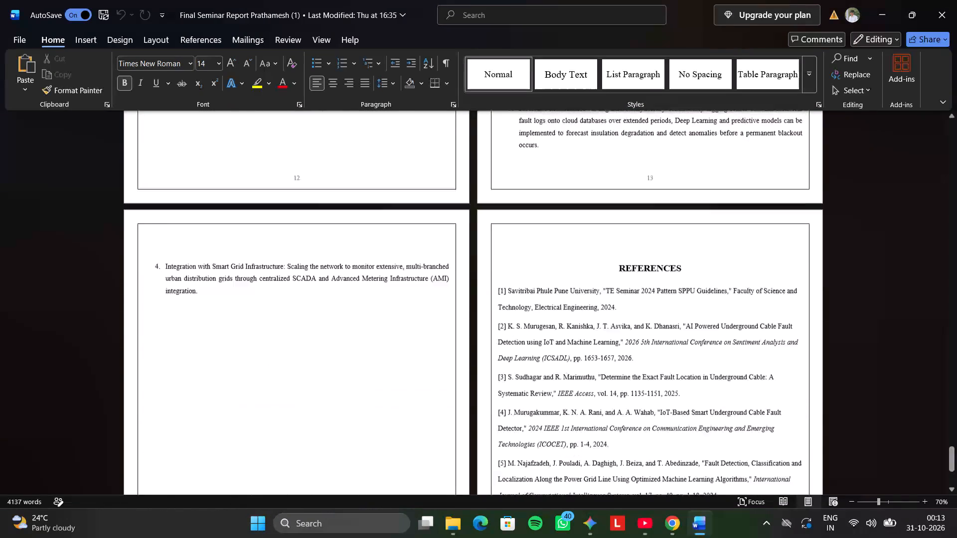
{"action": "left_click", "coordinate": [956, 0]}
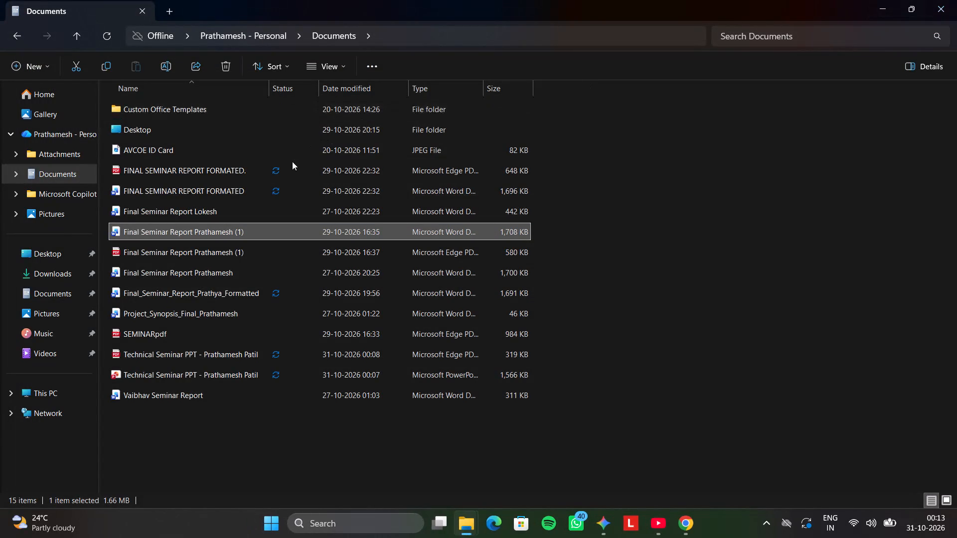
Open the Word document "FINAL SEMINAR REPORT FORMATED", review its layout from the title page through the references, and close it.
{"action": "double_click", "coordinate": [245, 183]}
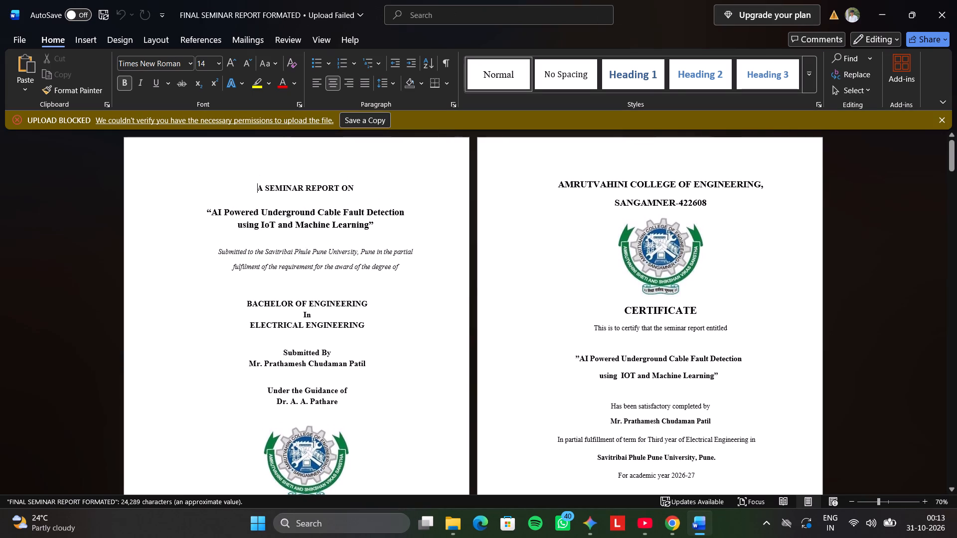
{"action": "scroll", "coordinate": [245, 183], "scroll_direction": "down", "scroll_amount": 7}
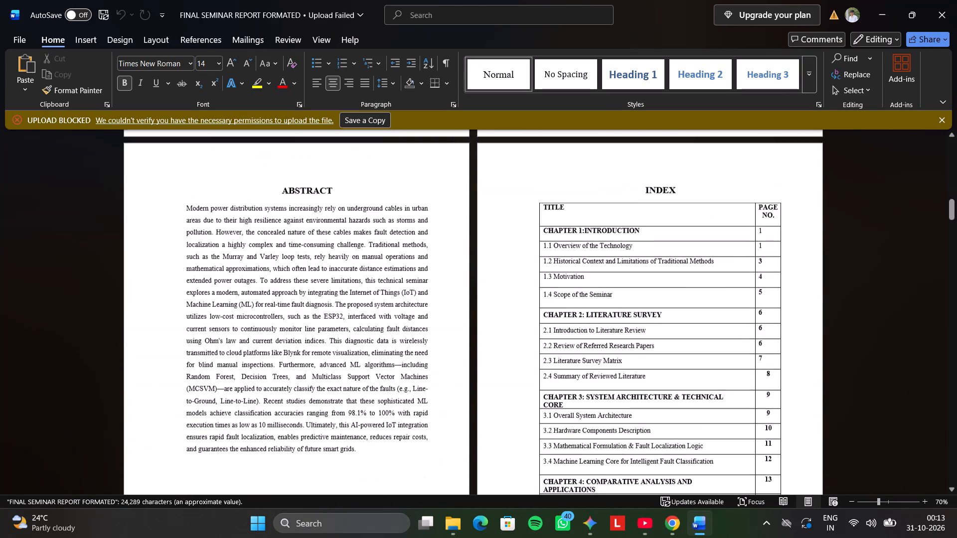
{"action": "scroll", "coordinate": [245, 183], "scroll_direction": "down", "scroll_amount": 6}
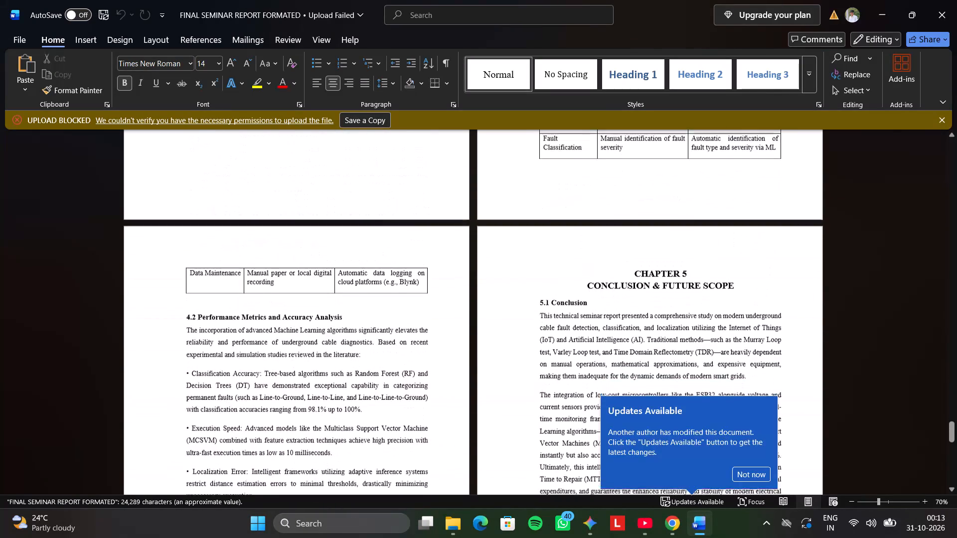
{"action": "scroll", "coordinate": [245, 183], "scroll_direction": "down", "scroll_amount": 5}
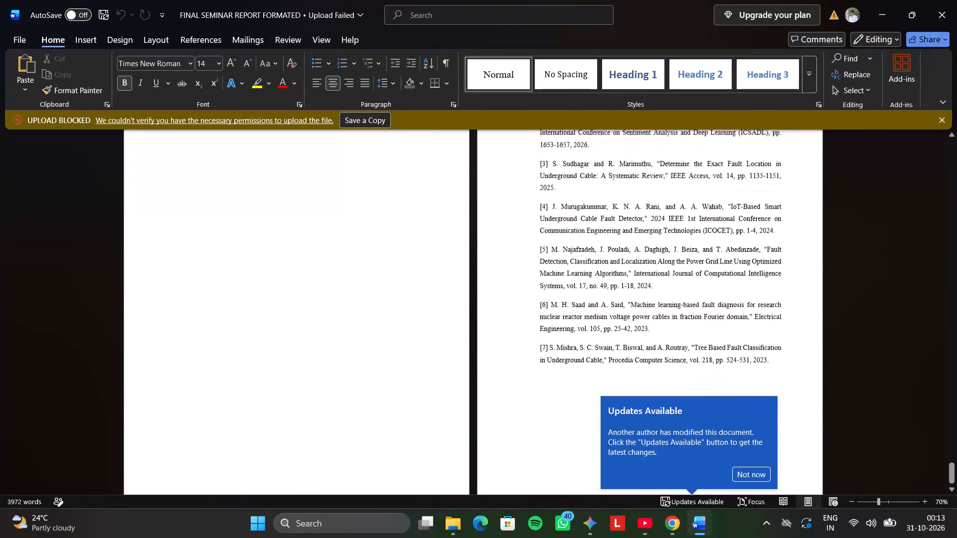
{"action": "scroll", "coordinate": [245, 183], "scroll_direction": "down", "scroll_amount": 1}
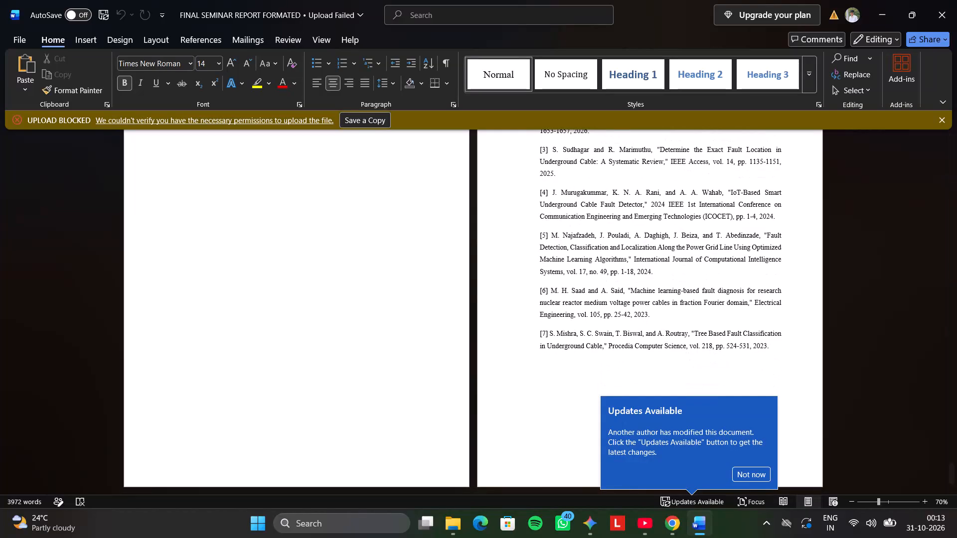
{"action": "scroll", "coordinate": [245, 183], "scroll_direction": "down", "scroll_amount": 1}
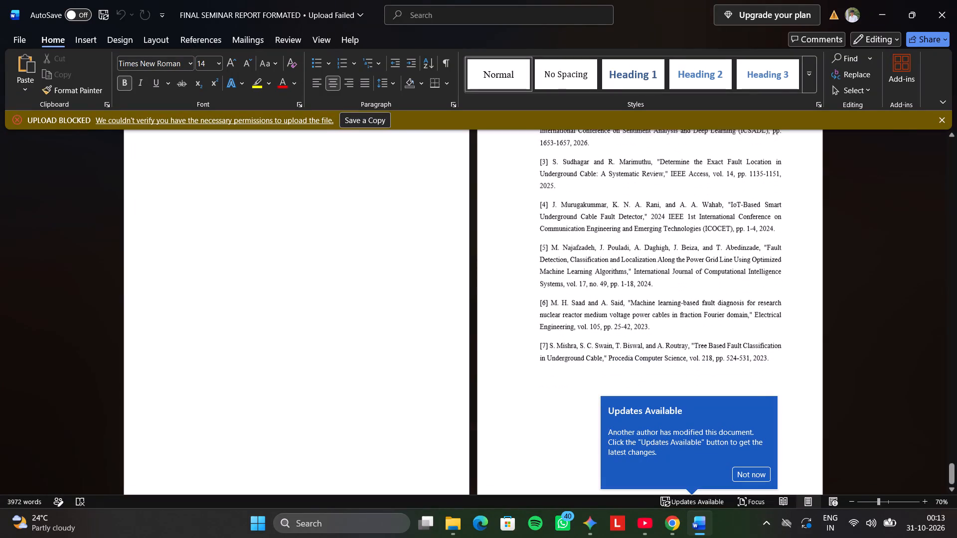
{"action": "scroll", "coordinate": [245, 183], "scroll_direction": "up", "scroll_amount": 6}
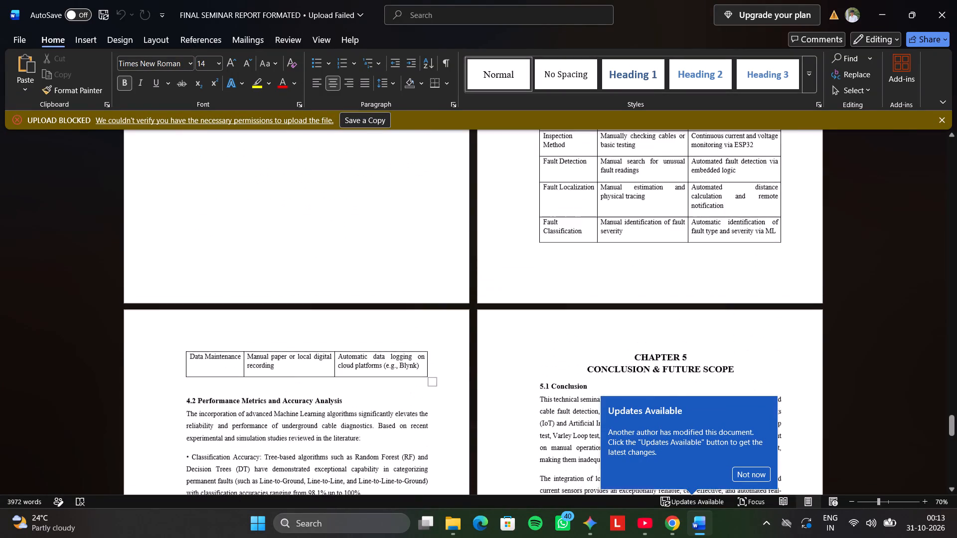
{"action": "scroll", "coordinate": [245, 183], "scroll_direction": "up", "scroll_amount": 2}
{"action": "scroll", "coordinate": [245, 183], "scroll_direction": "down", "scroll_amount": 8}
{"action": "scroll", "coordinate": [245, 183], "scroll_direction": "up", "scroll_amount": 7}
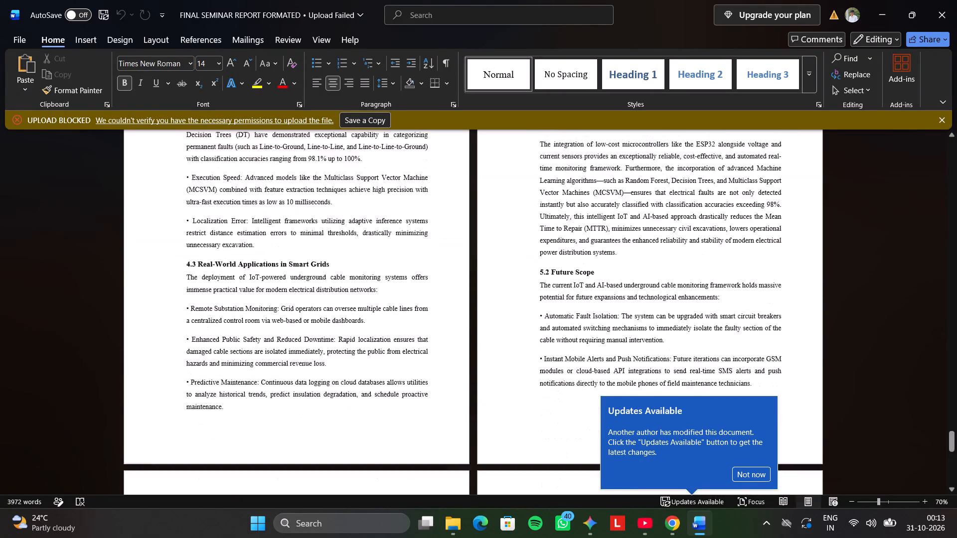
{"action": "scroll", "coordinate": [245, 183], "scroll_direction": "up", "scroll_amount": 20}
{"action": "scroll", "coordinate": [245, 183], "scroll_direction": "up", "scroll_amount": 11}
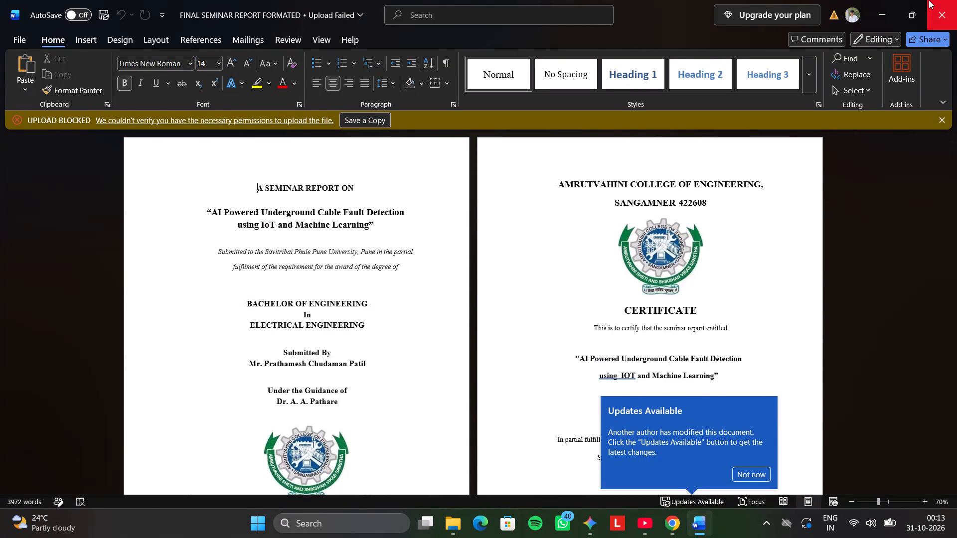
{"action": "left_click", "coordinate": [929, 0]}
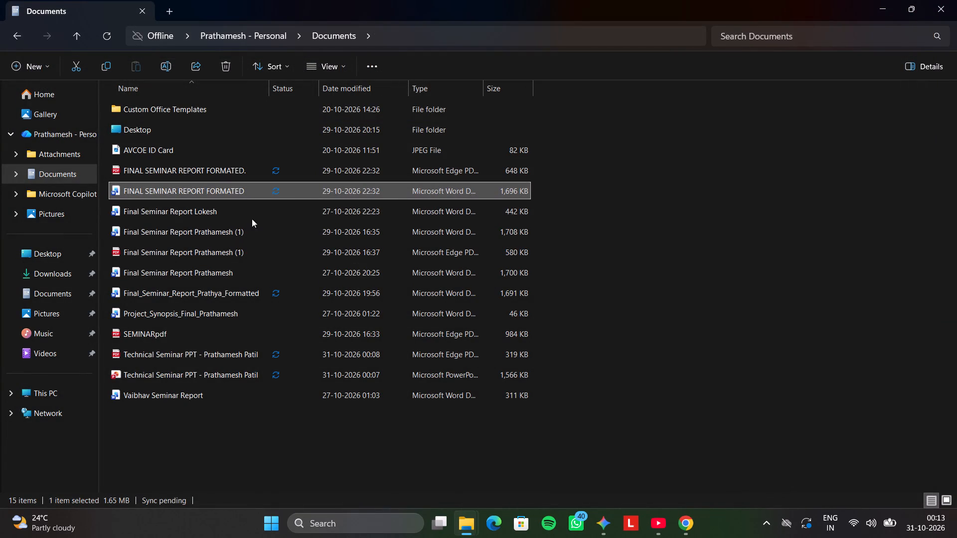
Delete the PDF file "Final Seminar Report Prathamesh (1)" from the Documents folder.
{"action": "right_click", "coordinate": [257, 247]}
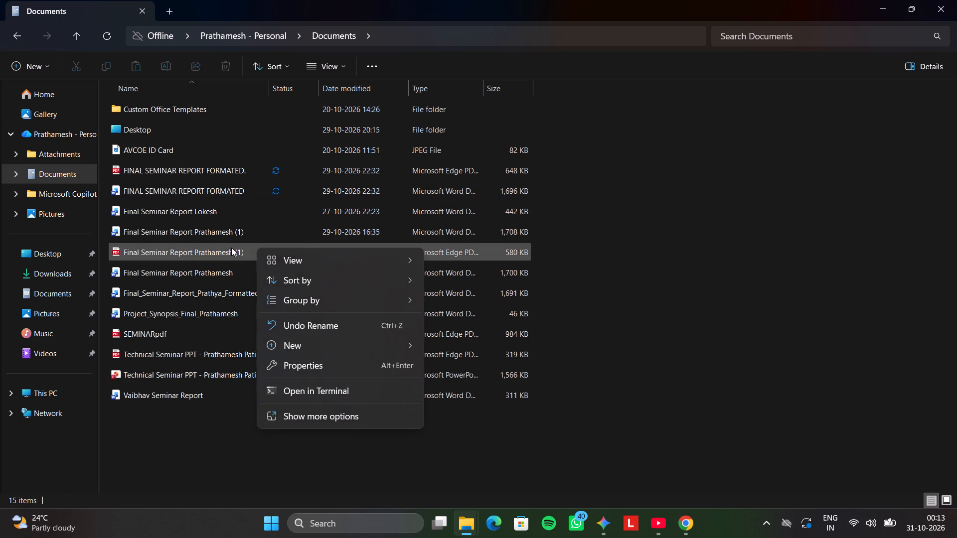
{"action": "left_click", "coordinate": [231, 248]}
{"action": "left_click", "coordinate": [224, 60]}
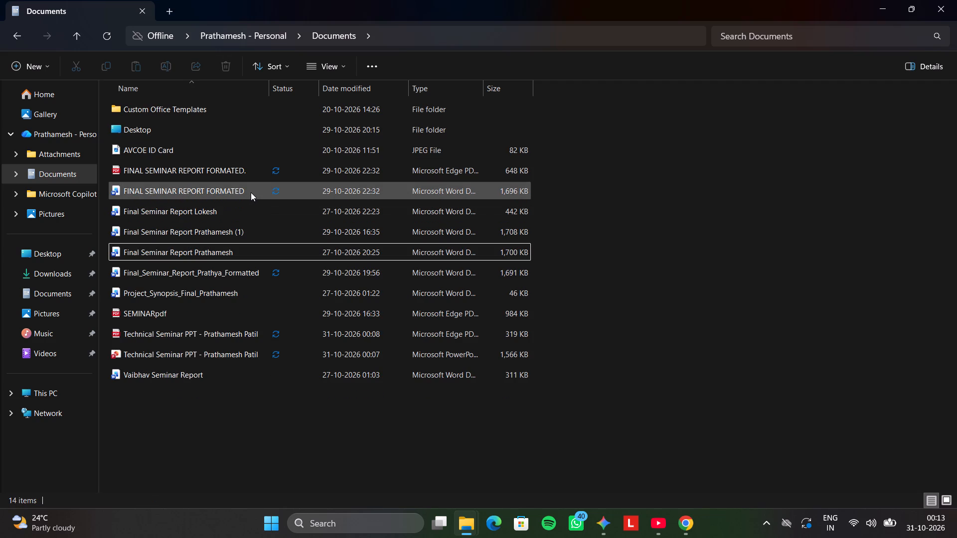
Open the PDF "FINAL SEMINAR REPORT FORMATED." and examine its pages, figures and tables from the certificate through the references and back.
{"action": "double_click", "coordinate": [255, 167]}
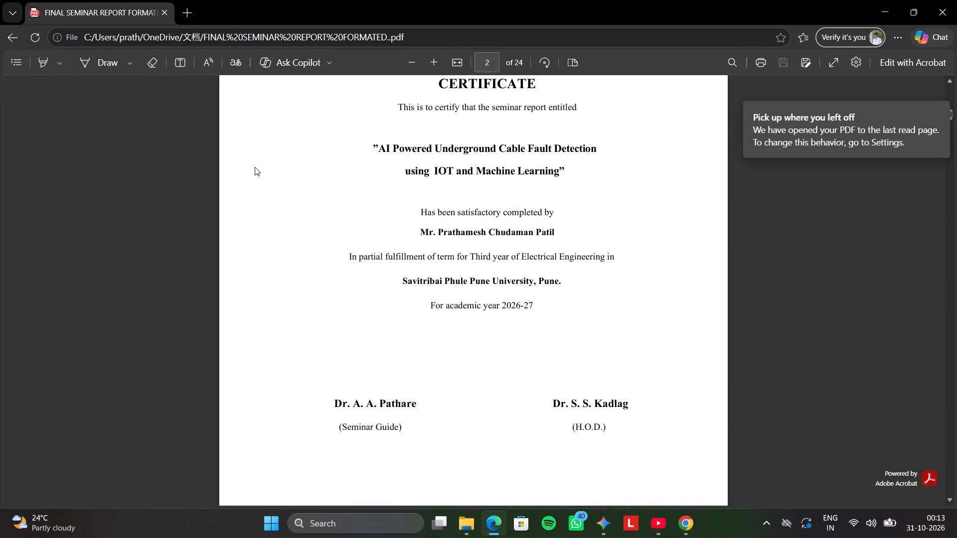
{"action": "scroll", "coordinate": [500, 221], "scroll_direction": "down", "scroll_amount": 8}
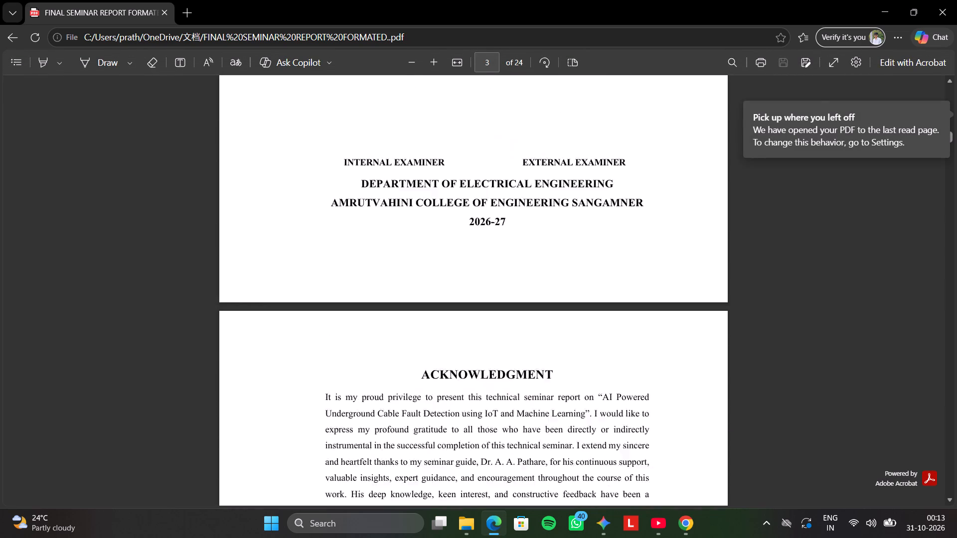
{"action": "scroll", "coordinate": [500, 221], "scroll_direction": "down", "scroll_amount": 10}
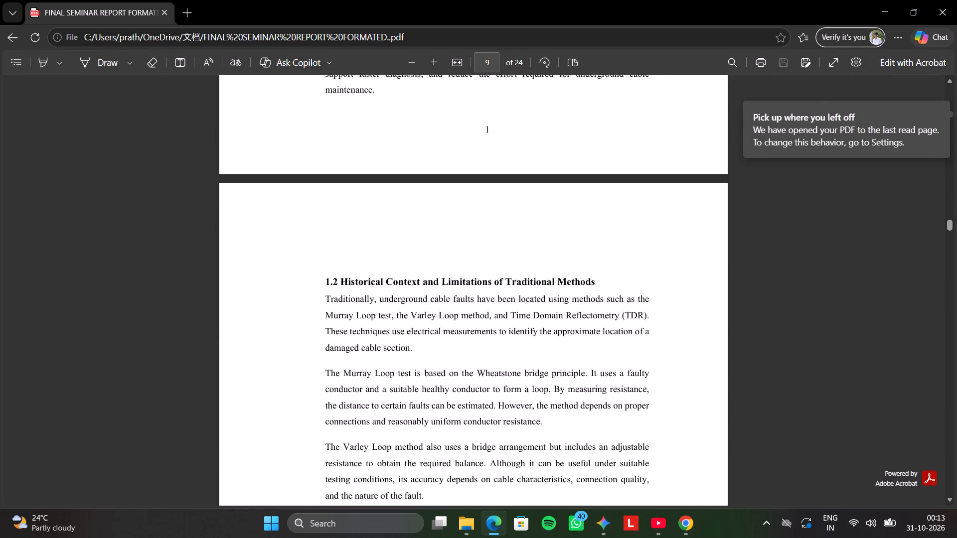
{"action": "scroll", "coordinate": [500, 221], "scroll_direction": "down", "scroll_amount": 10}
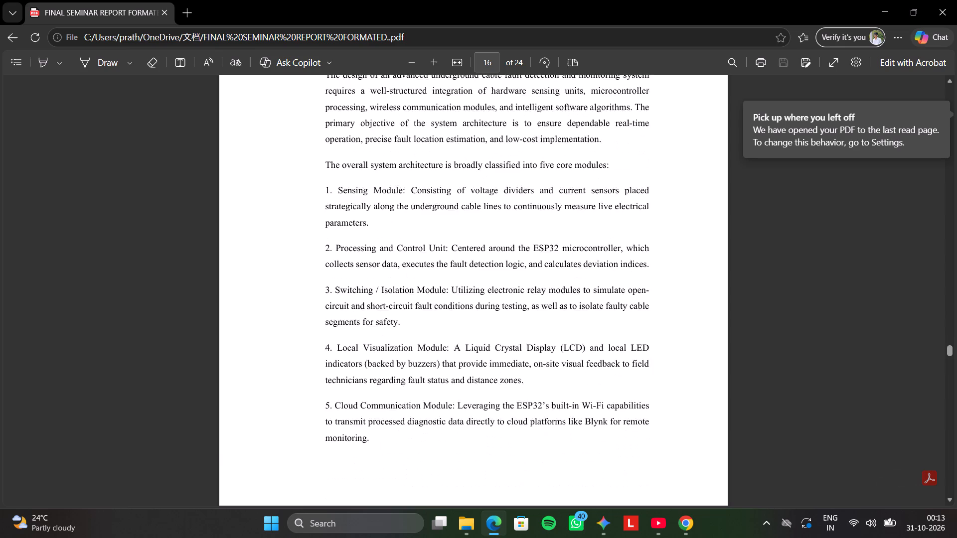
{"action": "scroll", "coordinate": [500, 221], "scroll_direction": "down", "scroll_amount": 9}
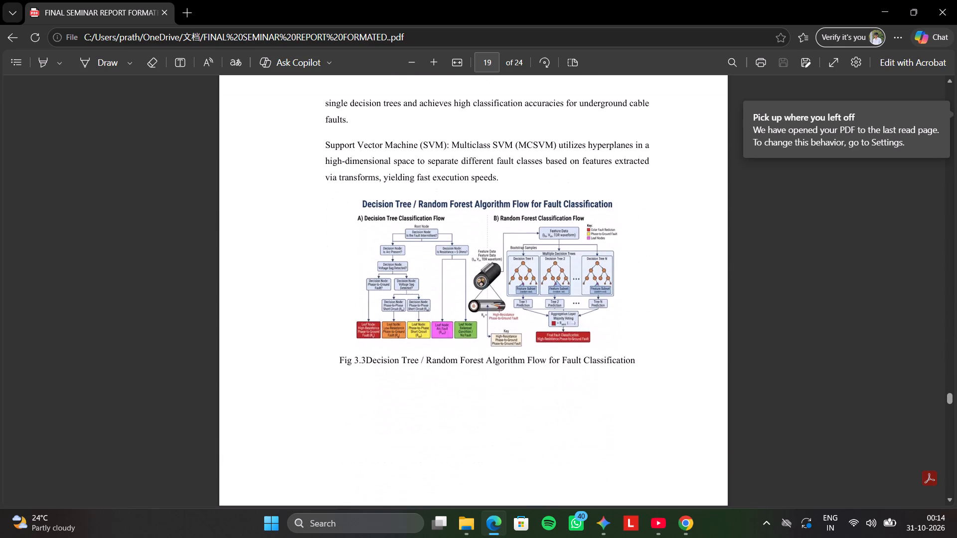
{"action": "scroll", "coordinate": [500, 221], "scroll_direction": "down", "scroll_amount": 11}
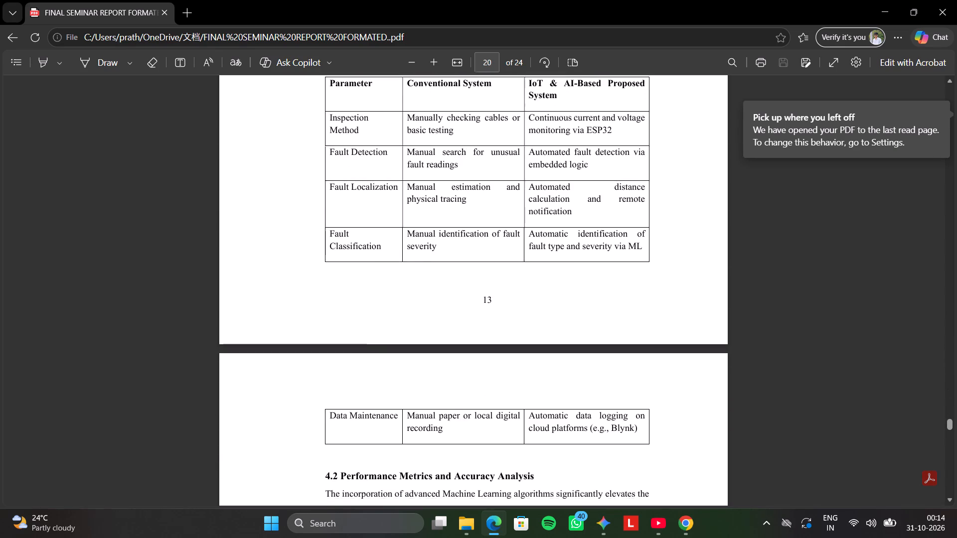
{"action": "scroll", "coordinate": [500, 221], "scroll_direction": "down", "scroll_amount": 11}
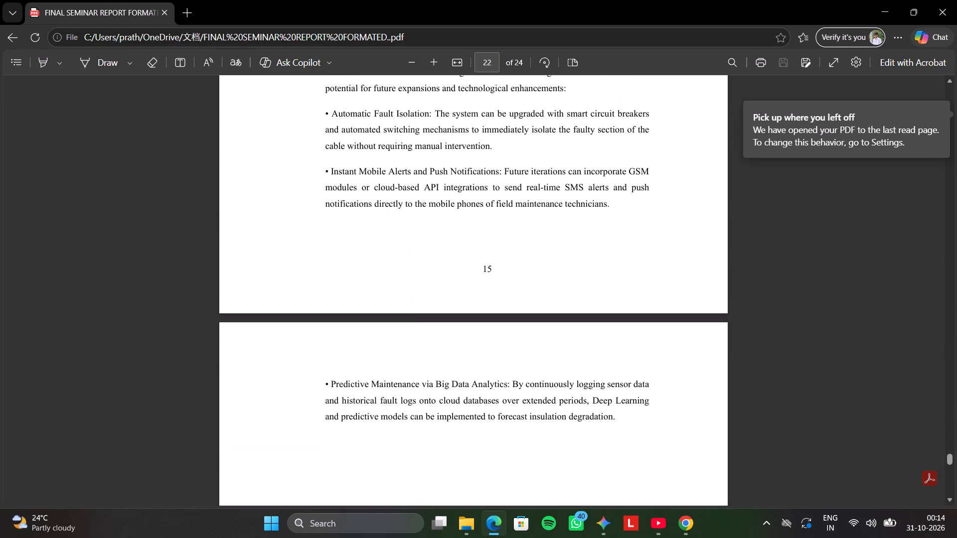
{"action": "scroll", "coordinate": [500, 221], "scroll_direction": "down", "scroll_amount": 10}
{"action": "scroll", "coordinate": [500, 221], "scroll_direction": "up", "scroll_amount": 1}
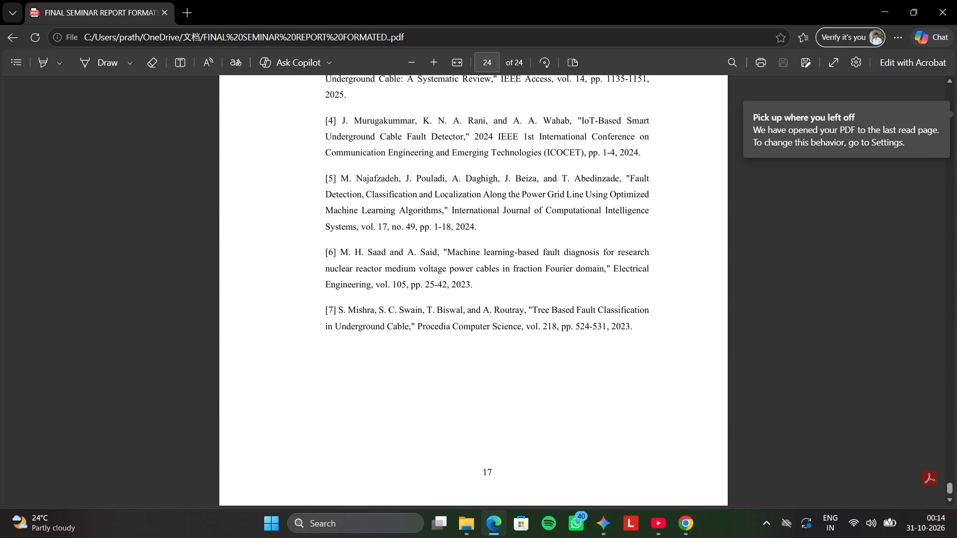
{"action": "scroll", "coordinate": [500, 221], "scroll_direction": "up", "scroll_amount": 16}
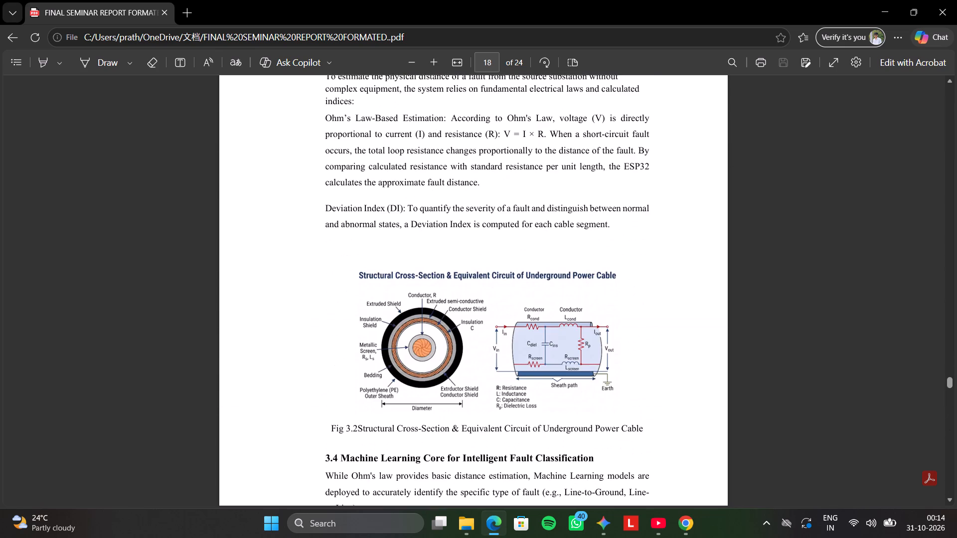
{"action": "scroll", "coordinate": [500, 221], "scroll_direction": "up", "scroll_amount": 1}
{"action": "scroll", "coordinate": [500, 221], "scroll_direction": "down", "scroll_amount": 2}
{"action": "scroll", "coordinate": [500, 221], "scroll_direction": "up", "scroll_amount": 2}
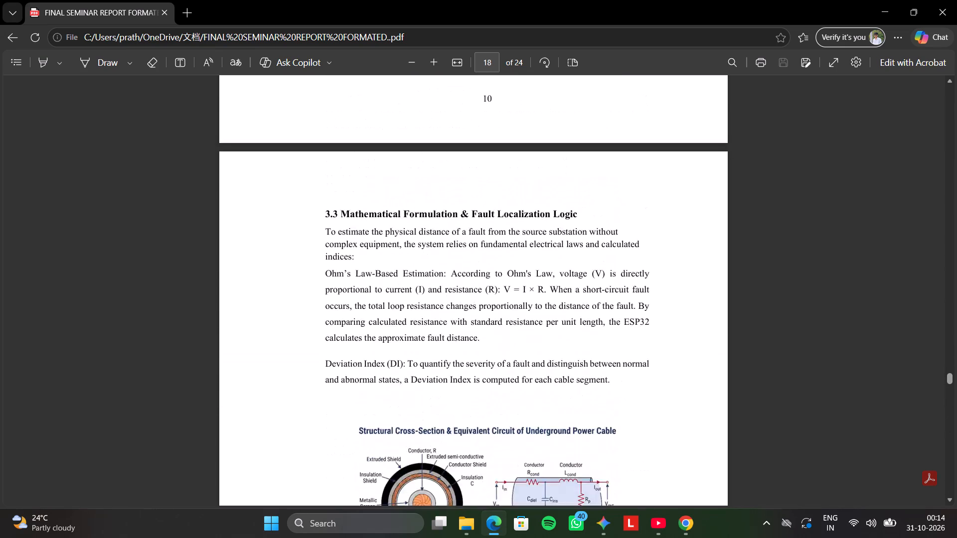
{"action": "scroll", "coordinate": [500, 221], "scroll_direction": "up", "scroll_amount": 8}
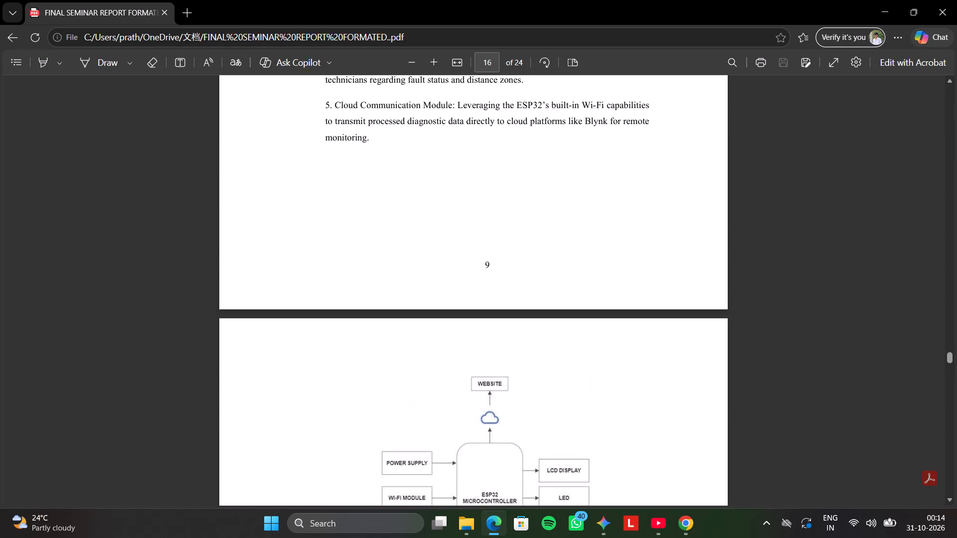
{"action": "scroll", "coordinate": [500, 221], "scroll_direction": "up", "scroll_amount": 7}
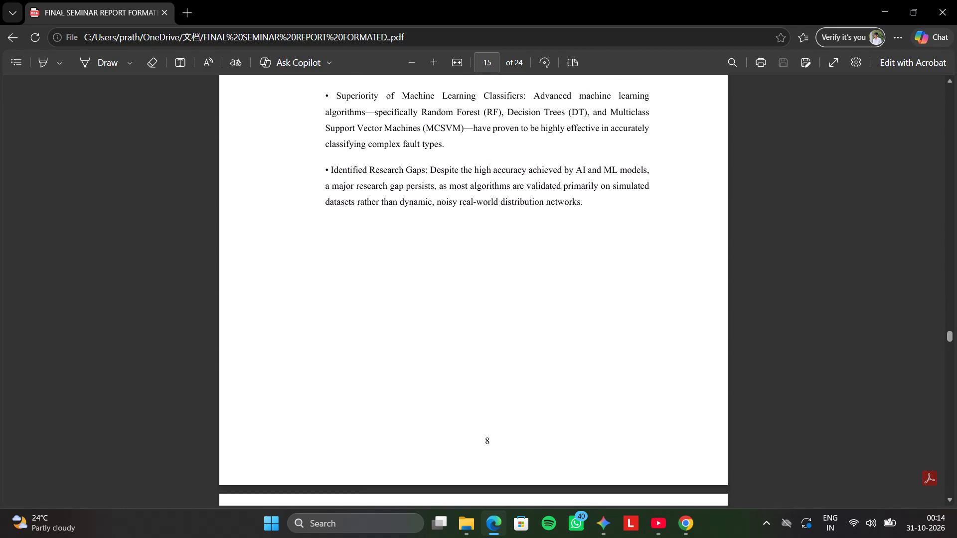
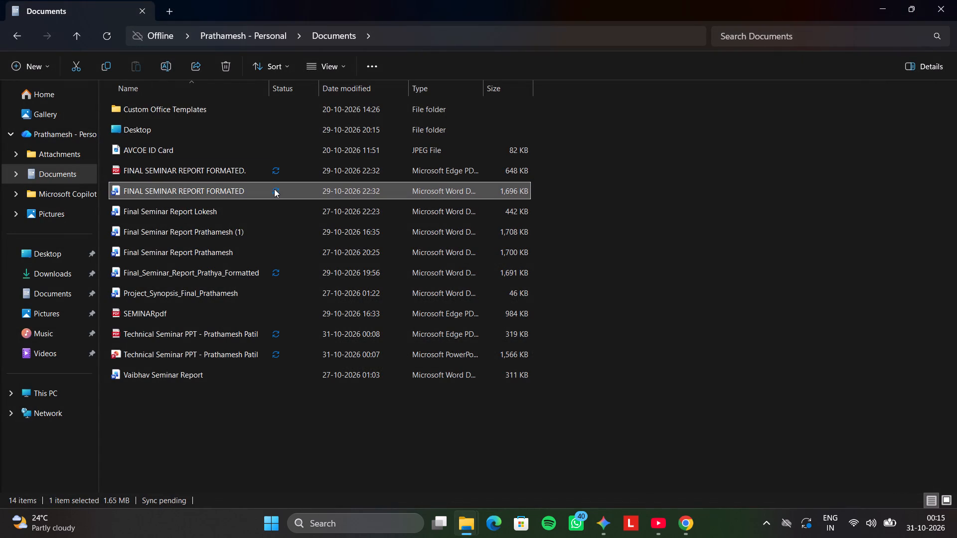
{"action": "left_click", "coordinate": [274, 189]}
{"action": "left_click", "coordinate": [274, 189]}
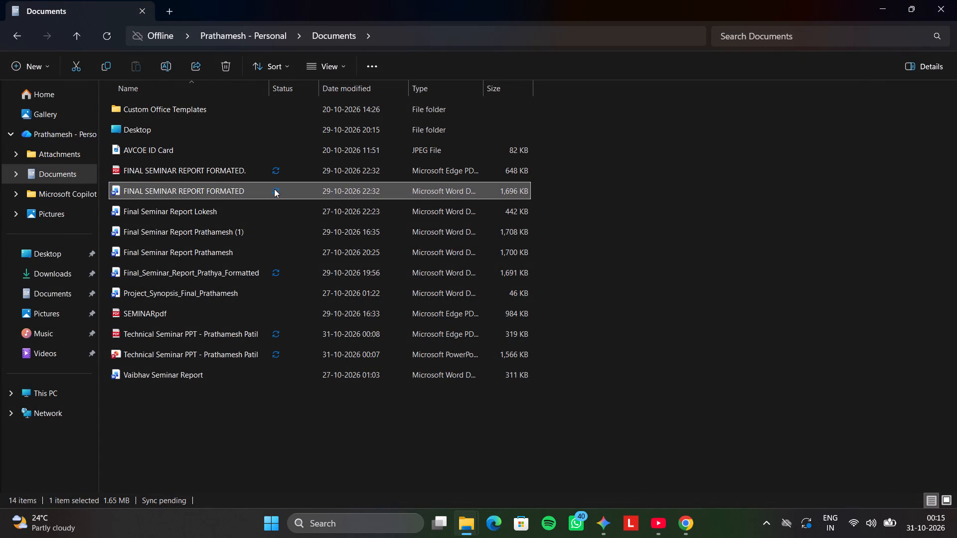
{"action": "right_click", "coordinate": [274, 189]}
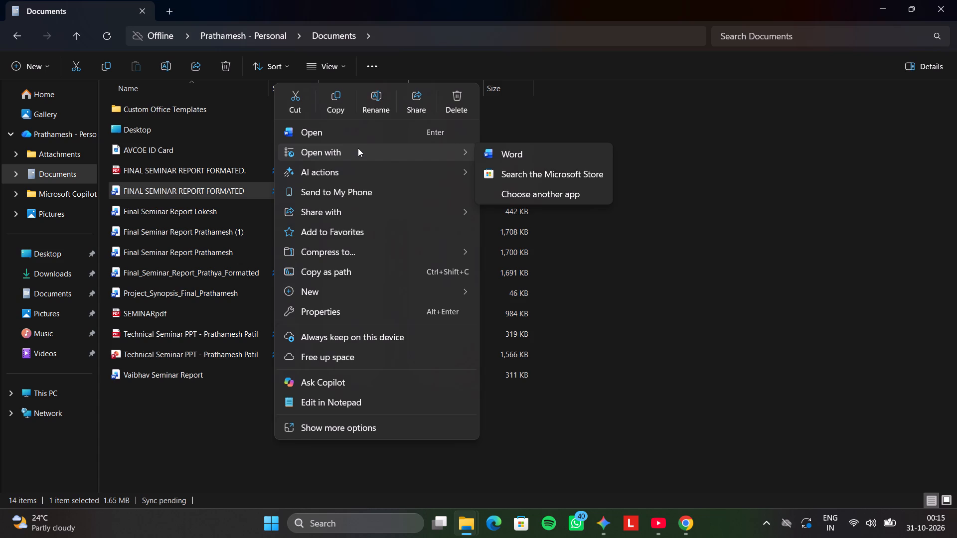
{"action": "double_click", "coordinate": [205, 192]}
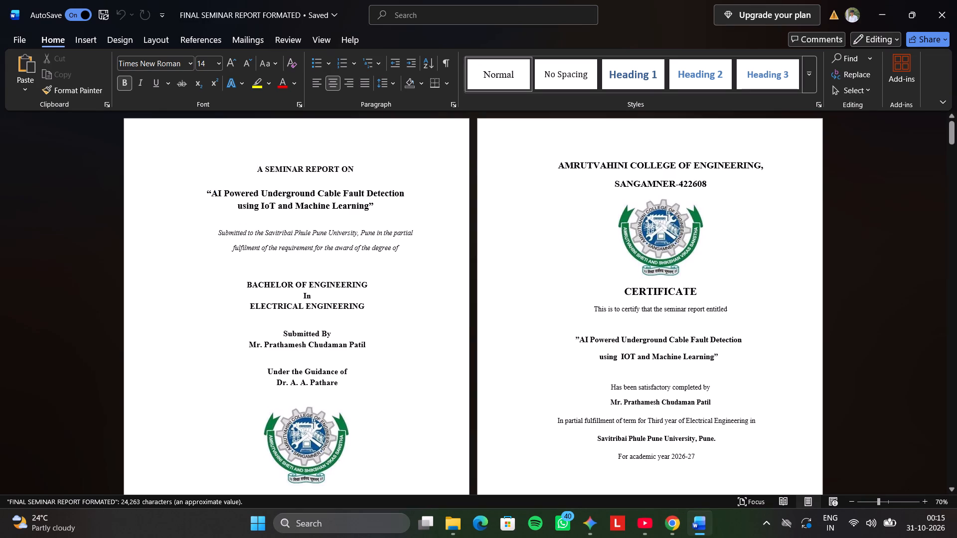
Check the report's margin settings and skim its pages from the title page through the references and back.
{"action": "scroll", "coordinate": [193, 279], "scroll_direction": "down", "scroll_amount": 3}
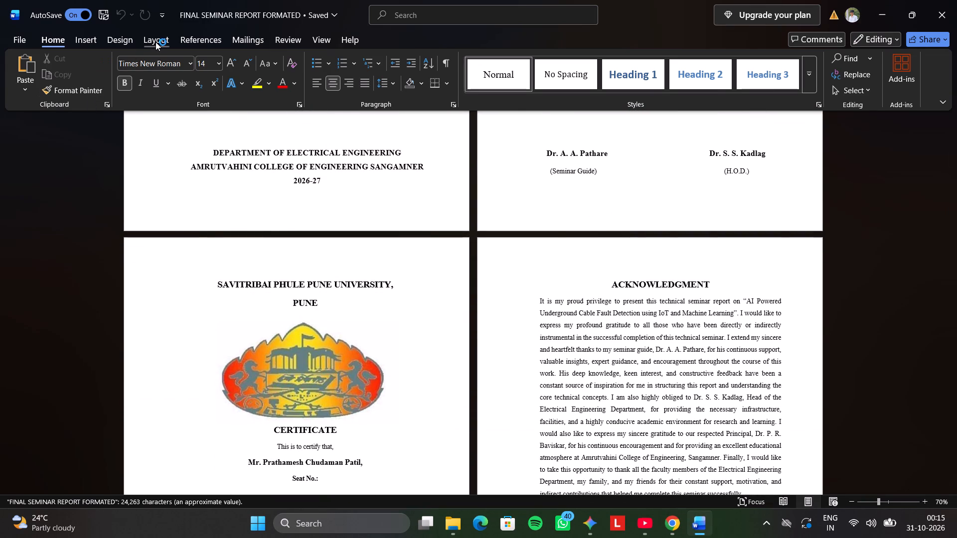
{"action": "left_click", "coordinate": [156, 42]}
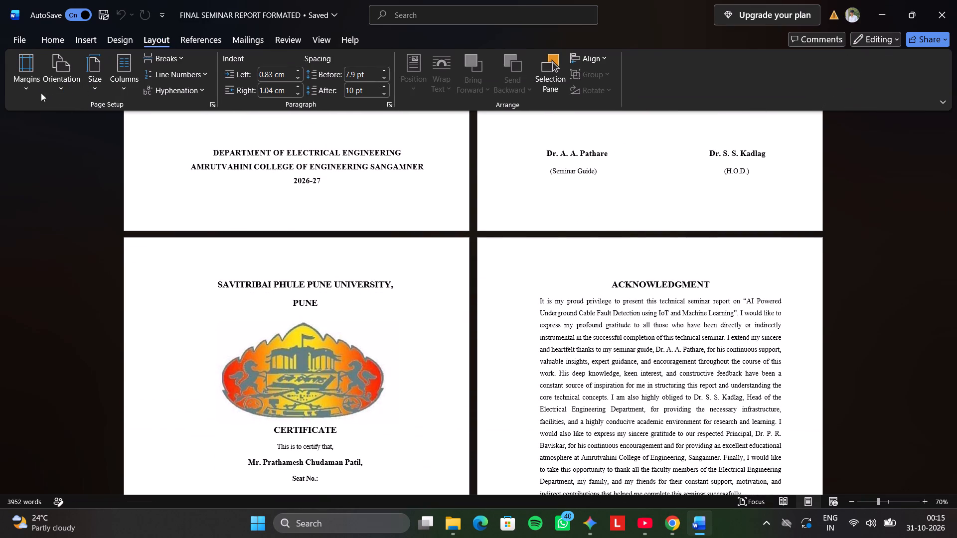
{"action": "left_click", "coordinate": [28, 92]}
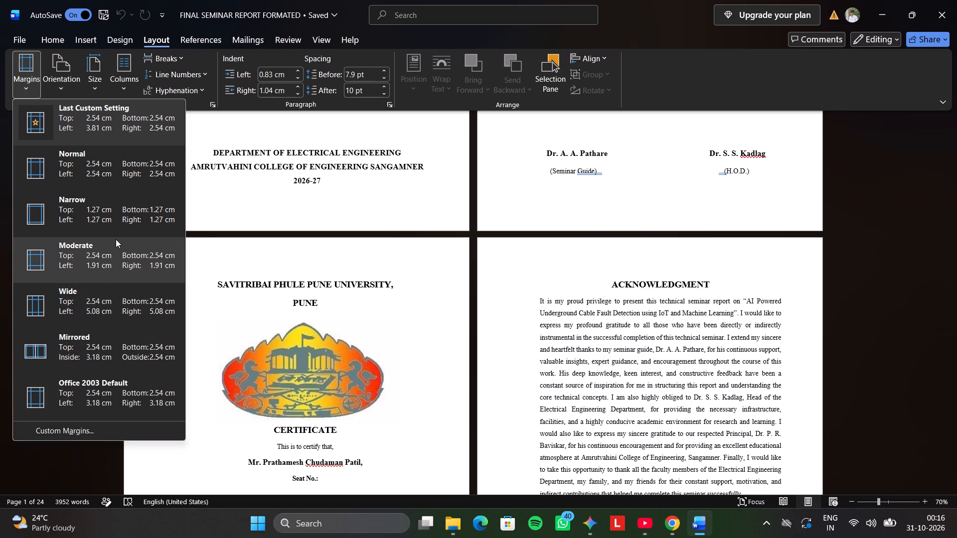
{"action": "left_click", "coordinate": [282, 247]}
{"action": "scroll", "coordinate": [282, 247], "scroll_direction": "down", "scroll_amount": 5}
{"action": "scroll", "coordinate": [282, 247], "scroll_direction": "up", "scroll_amount": 5}
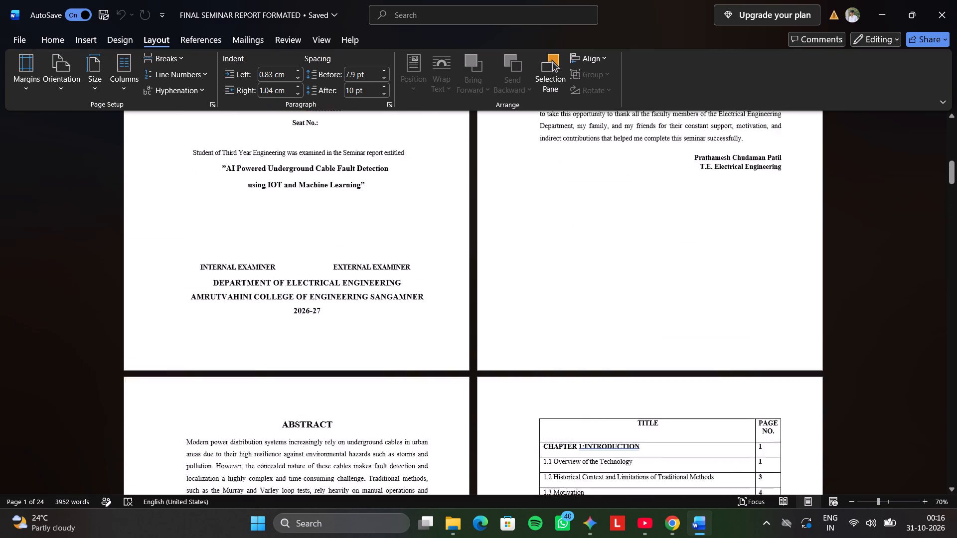
{"action": "scroll", "coordinate": [282, 247], "scroll_direction": "up", "scroll_amount": 4}
{"action": "scroll", "coordinate": [259, 215], "scroll_direction": "up", "scroll_amount": 5}
{"action": "scroll", "coordinate": [259, 215], "scroll_direction": "down", "scroll_amount": 9}
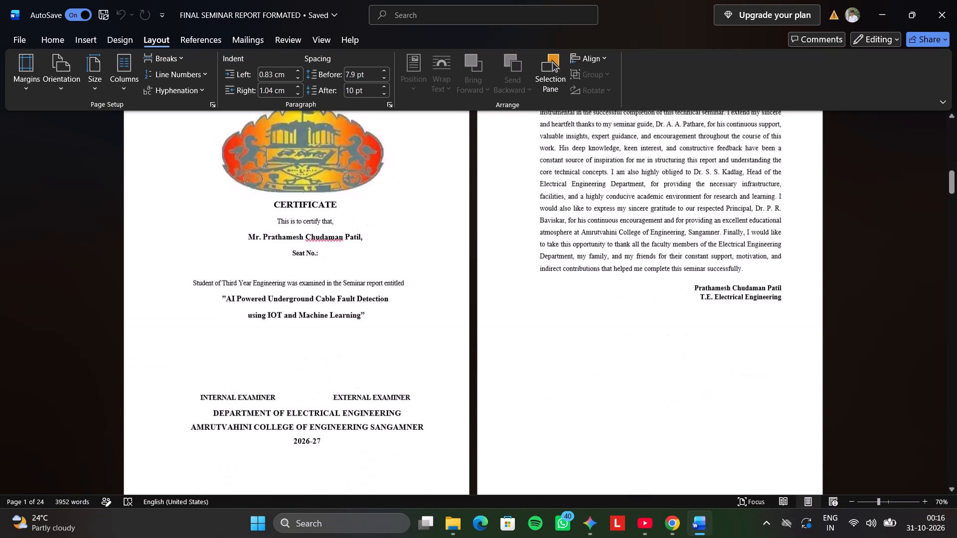
{"action": "scroll", "coordinate": [259, 215], "scroll_direction": "down", "scroll_amount": 20}
{"action": "scroll", "coordinate": [259, 215], "scroll_direction": "down", "scroll_amount": 20}
{"action": "scroll", "coordinate": [259, 215], "scroll_direction": "down", "scroll_amount": 8}
{"action": "scroll", "coordinate": [259, 215], "scroll_direction": "up", "scroll_amount": 6}
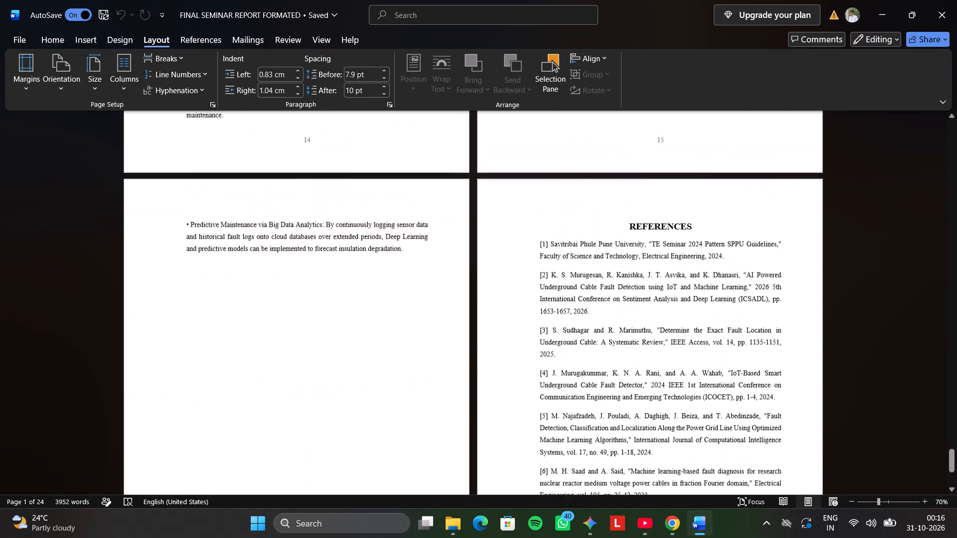
{"action": "scroll", "coordinate": [259, 215], "scroll_direction": "up", "scroll_amount": 20}
{"action": "scroll", "coordinate": [259, 215], "scroll_direction": "up", "scroll_amount": 11}
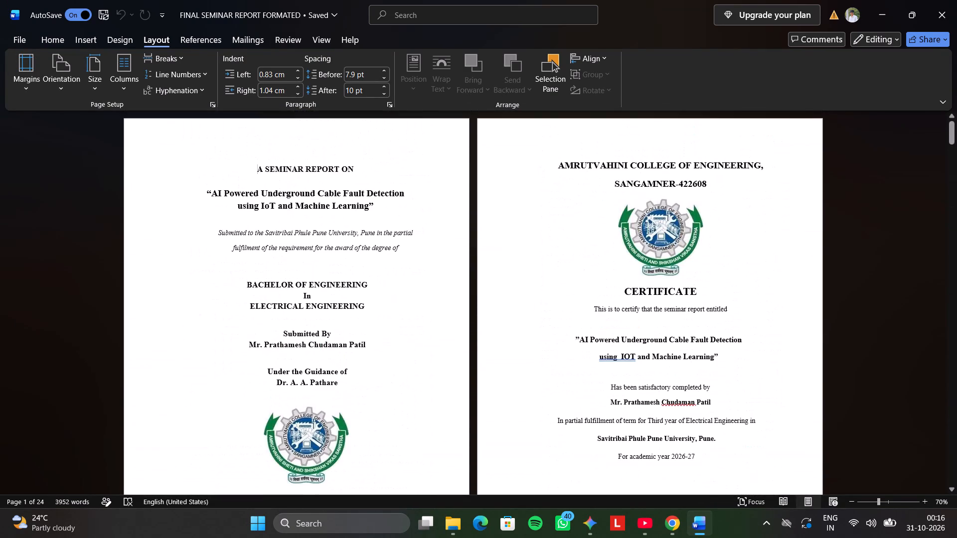
Add a Box page border with a ½ pt solid line in the Automatic colour to the whole document.
{"action": "left_click", "coordinate": [116, 42]}
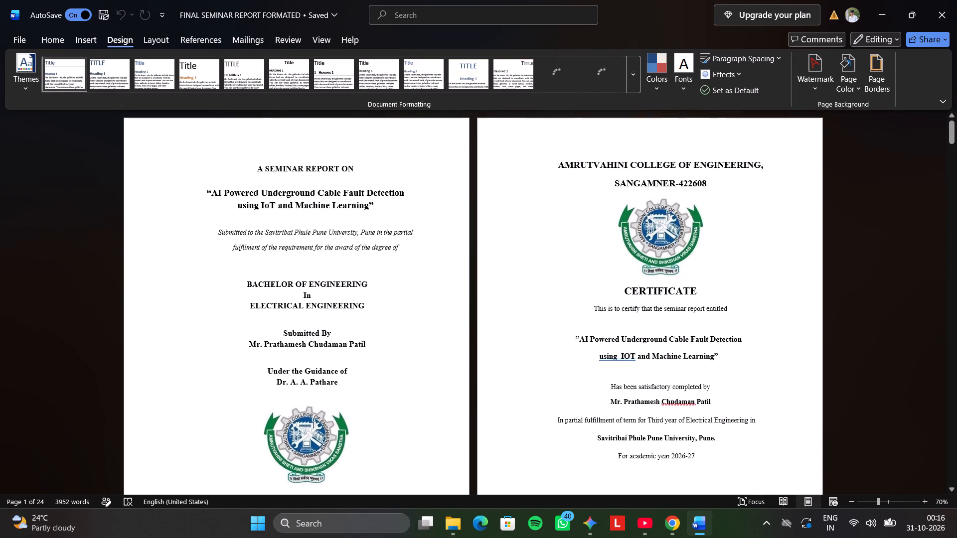
{"action": "left_click", "coordinate": [865, 88]}
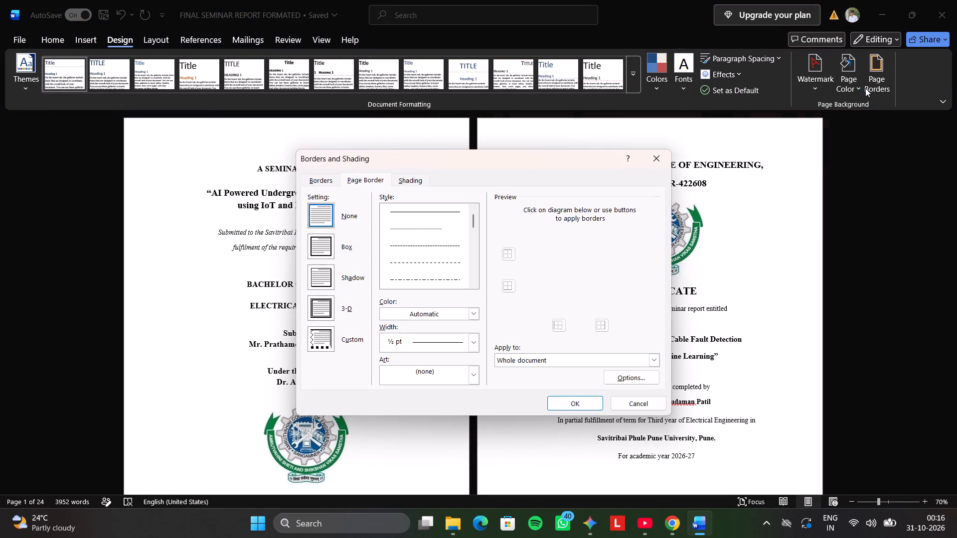
{"action": "left_click", "coordinate": [316, 255]}
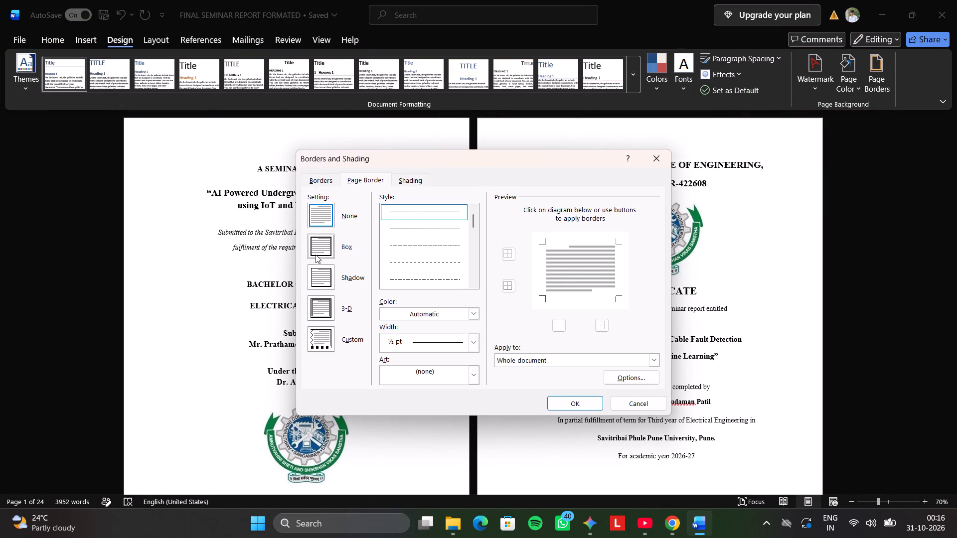
{"action": "left_click", "coordinate": [564, 396]}
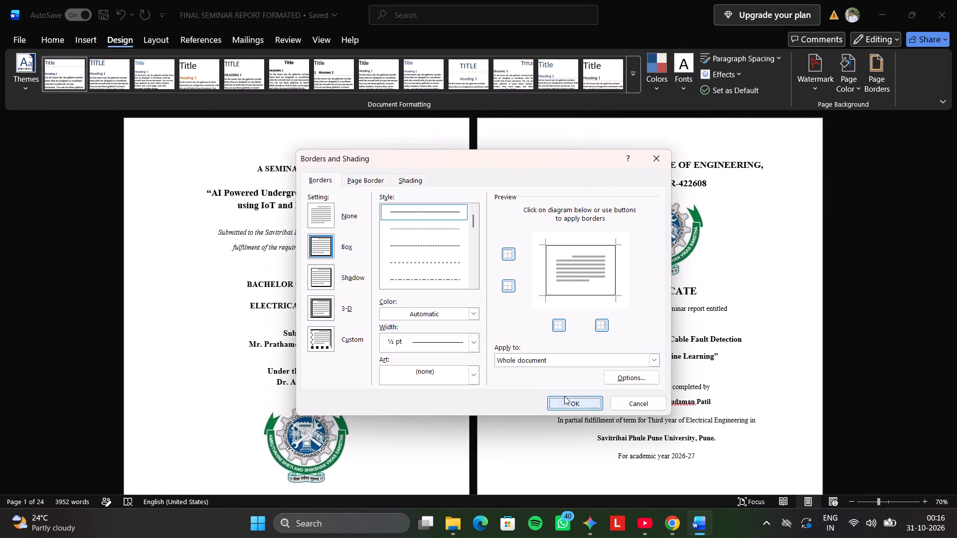
Set the document's page margins to the Normal preset, 2.54 cm on all sides.
{"action": "scroll", "coordinate": [456, 387], "scroll_direction": "down", "scroll_amount": 1}
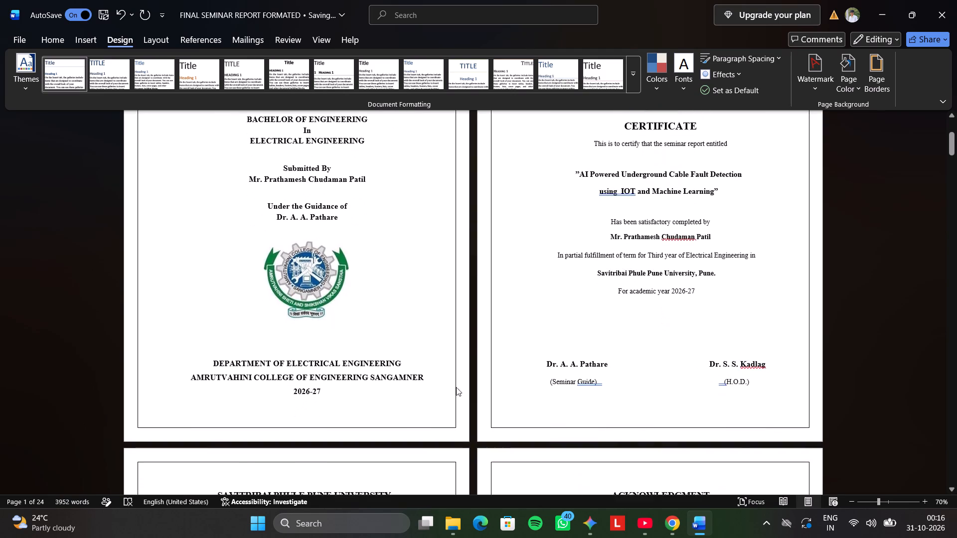
{"action": "scroll", "coordinate": [456, 387], "scroll_direction": "down", "scroll_amount": 3}
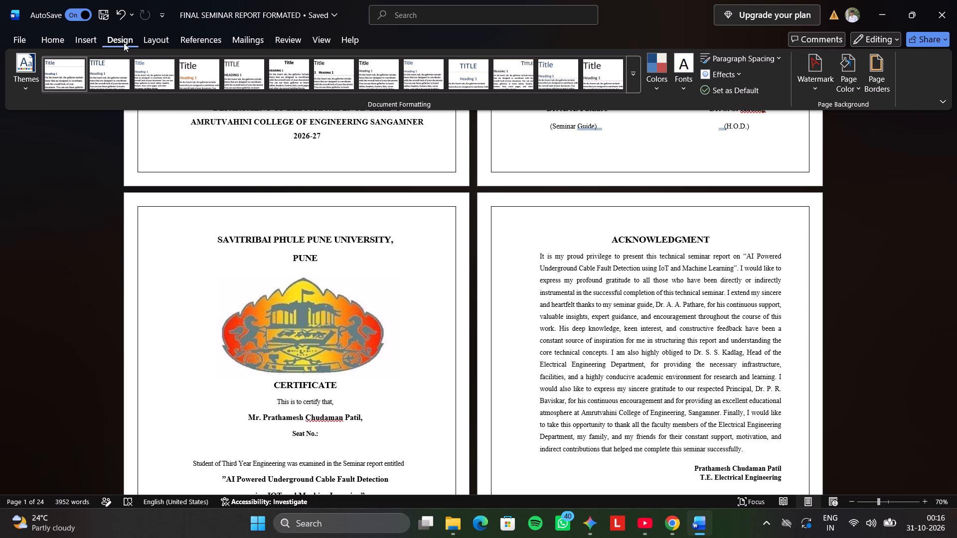
{"action": "left_click", "coordinate": [156, 41]}
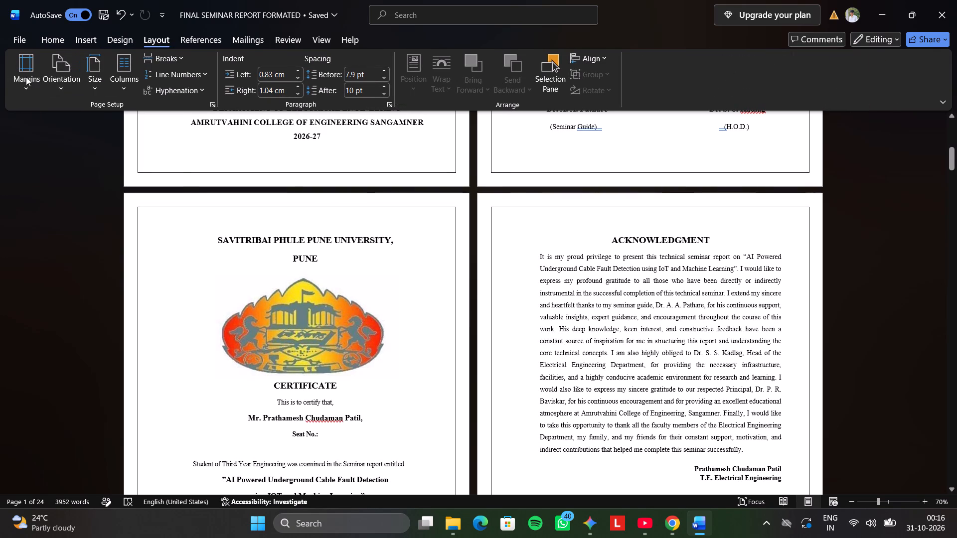
{"action": "left_click", "coordinate": [26, 77]}
{"action": "left_click", "coordinate": [99, 157]}
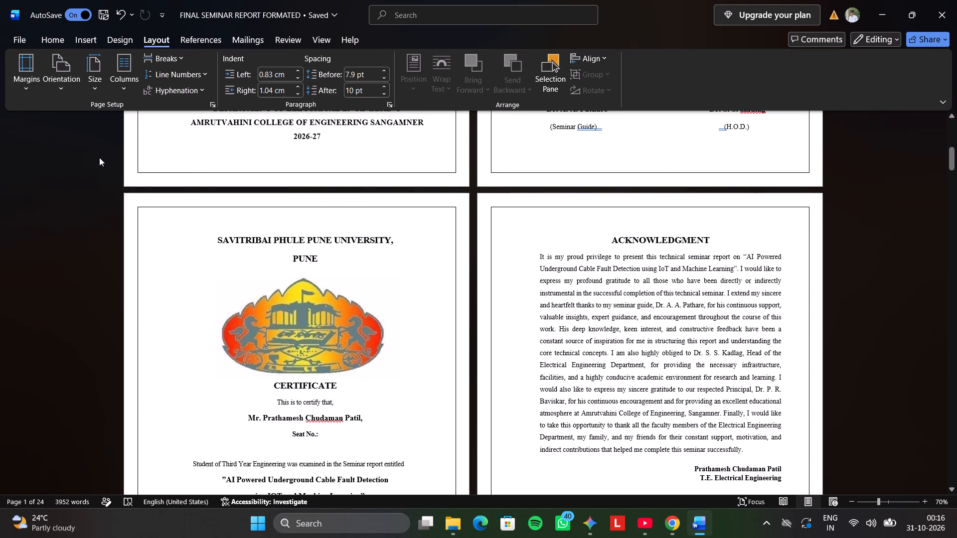
Widen the gap between the seminar guide's and H.O.D.'s names on the college certificate page with added spacing.
{"action": "scroll", "coordinate": [305, 284], "scroll_direction": "down", "scroll_amount": 4}
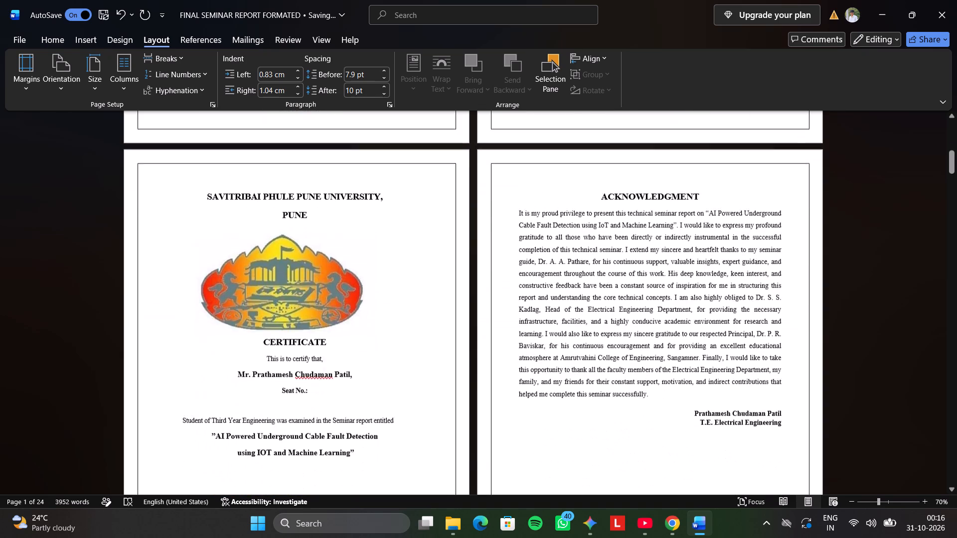
{"action": "scroll", "coordinate": [305, 284], "scroll_direction": "down", "scroll_amount": 1}
{"action": "scroll", "coordinate": [305, 284], "scroll_direction": "up", "scroll_amount": 3}
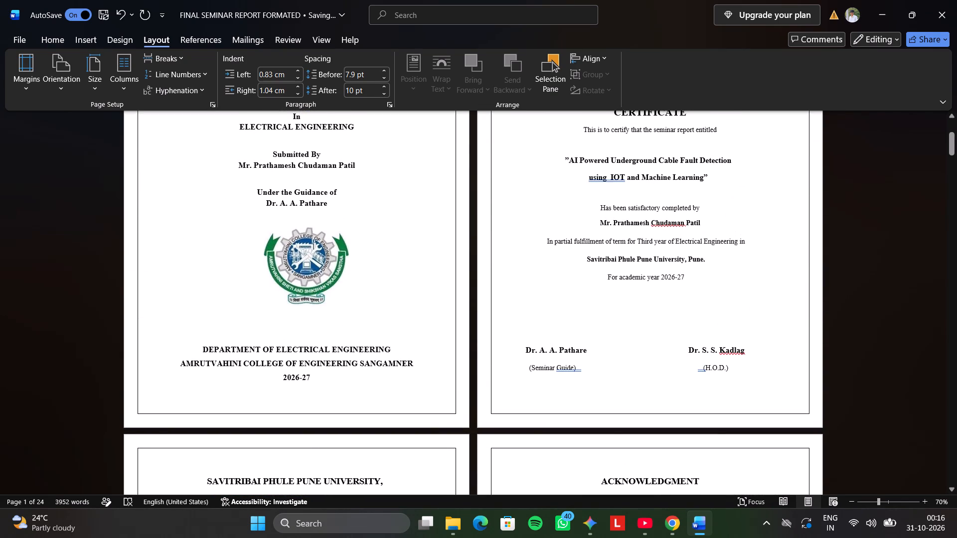
{"action": "left_click", "coordinate": [616, 363]}
{"action": "left_click", "coordinate": [616, 363]}
{"action": "left_click", "coordinate": [563, 356]}
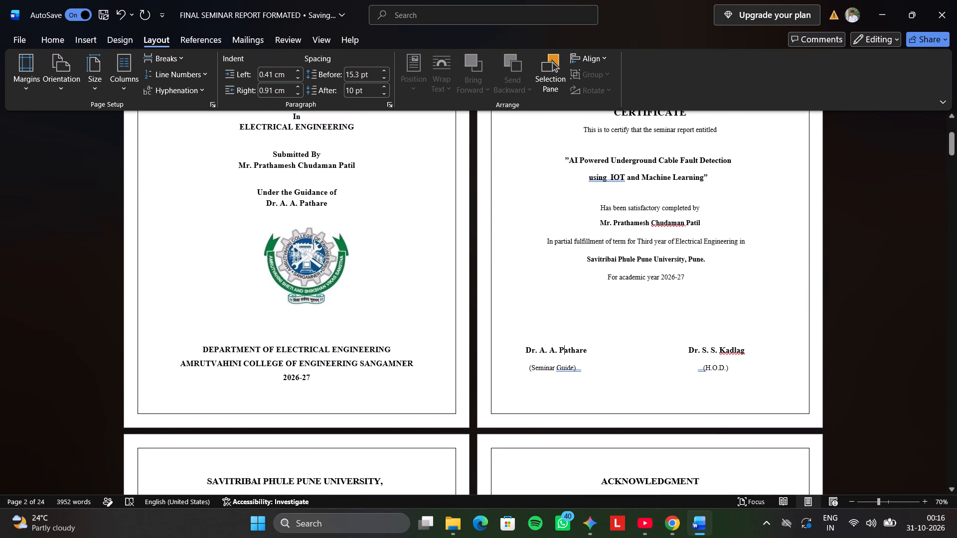
{"action": "triple_click", "coordinate": [563, 356]}
{"action": "double_click", "coordinate": [563, 356]}
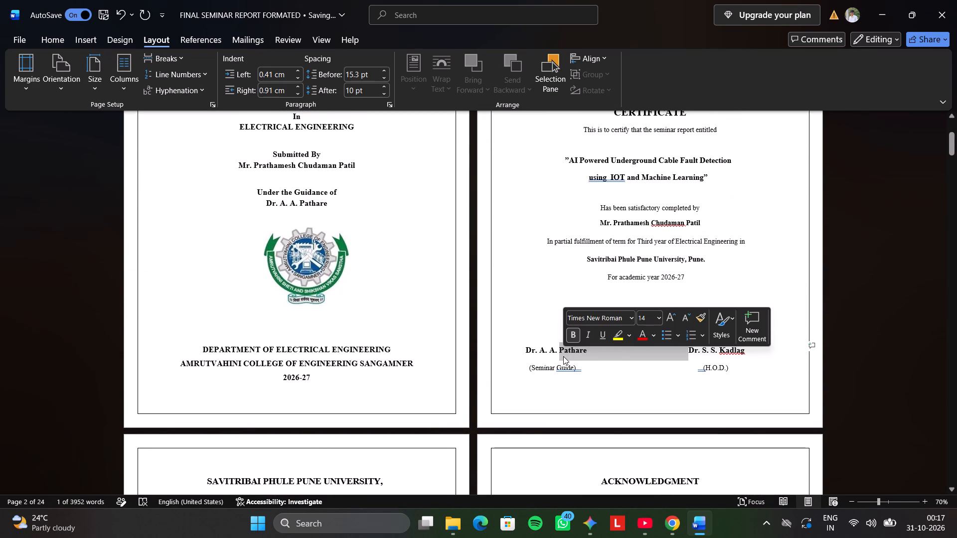
{"action": "left_click", "coordinate": [637, 349]}
{"action": "key", "text": "Tab"}
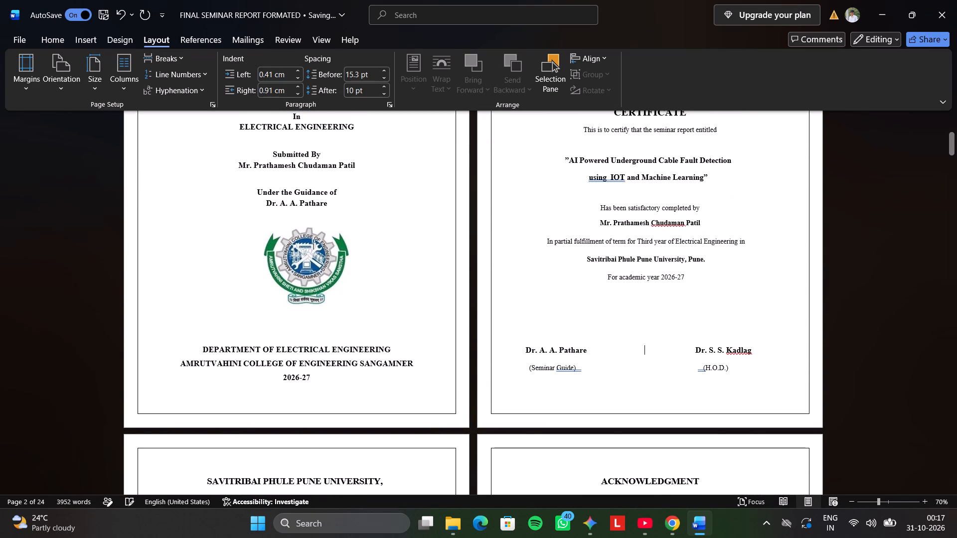
{"action": "key", "text": "Tab"}
{"action": "key", "text": "BackSpace"}
{"action": "key", "text": "space"}
{"action": "key", "text": "space"}
{"action": "key", "text": "space"}
{"action": "key", "text": "space"}
{"action": "key", "text": "space"}
{"action": "key", "text": "space"}
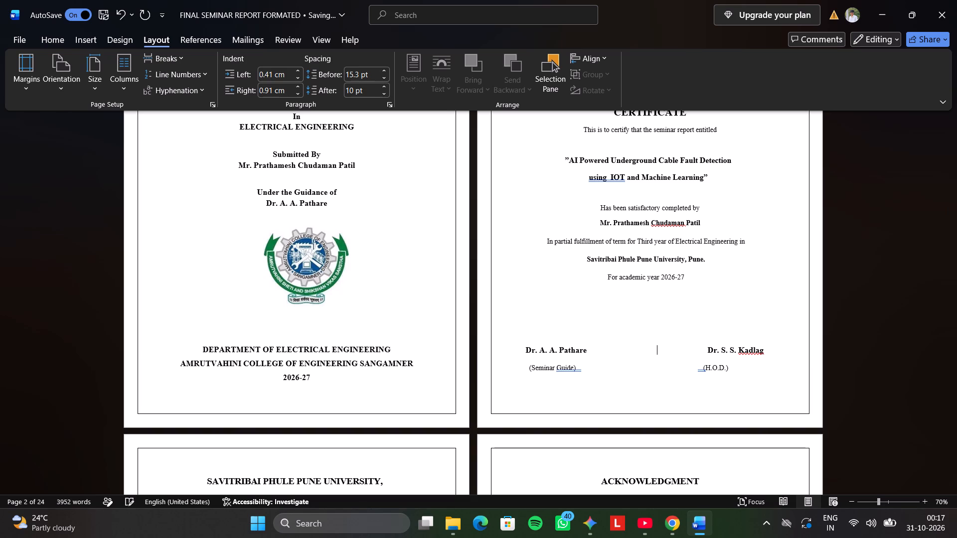
{"action": "key", "text": "space"}
{"action": "key", "text": "space"}
{"action": "key", "text": "space"}
{"action": "key", "text": "BackSpace"}
Add spacing before the (H.O.D.) label on the college certificate page to shift it under the H.O.D.'s name.
{"action": "left_click", "coordinate": [673, 364]}
{"action": "left_click", "coordinate": [673, 364]}
{"action": "left_click", "coordinate": [673, 364]}
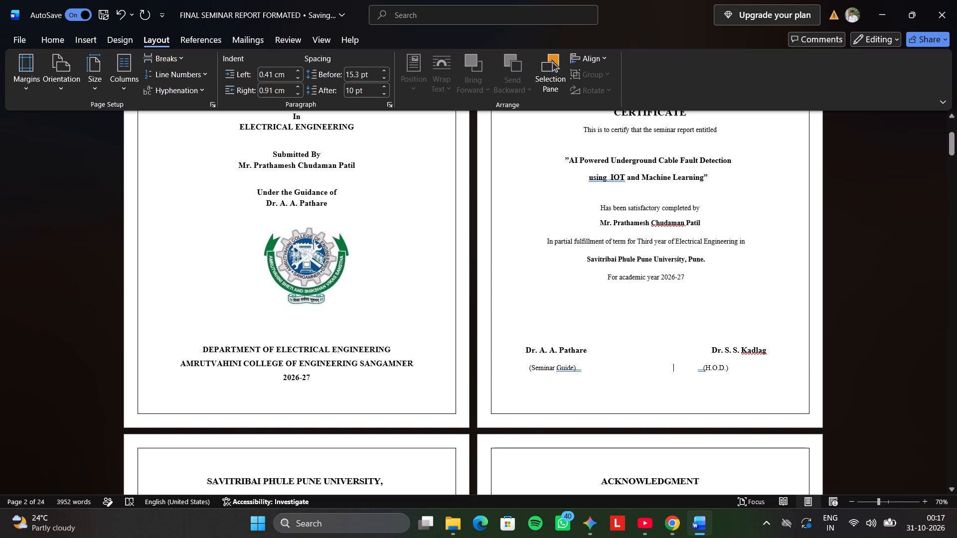
{"action": "key", "text": "Tab"}
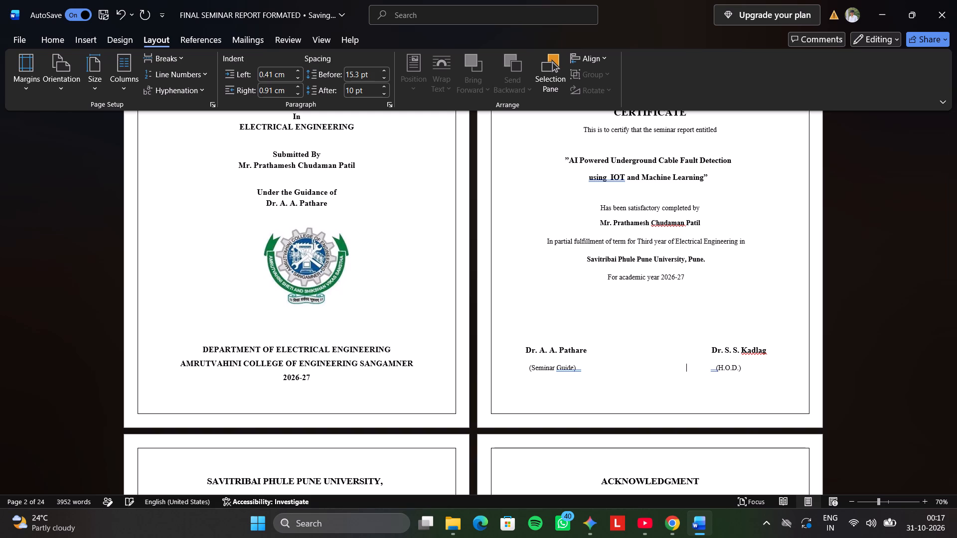
{"action": "key", "text": "Tab"}
{"action": "key", "text": "BackSpace"}
{"action": "key", "text": "space"}
{"action": "key", "text": "space"}
{"action": "key", "text": "space"}
{"action": "key", "text": "space"}
{"action": "key", "text": "space"}
{"action": "key", "text": "space"}
Skim the report's layout from the certificate pages through Chapter 5 to the references and back to the title page.
{"action": "scroll", "coordinate": [689, 380], "scroll_direction": "down", "scroll_amount": 7}
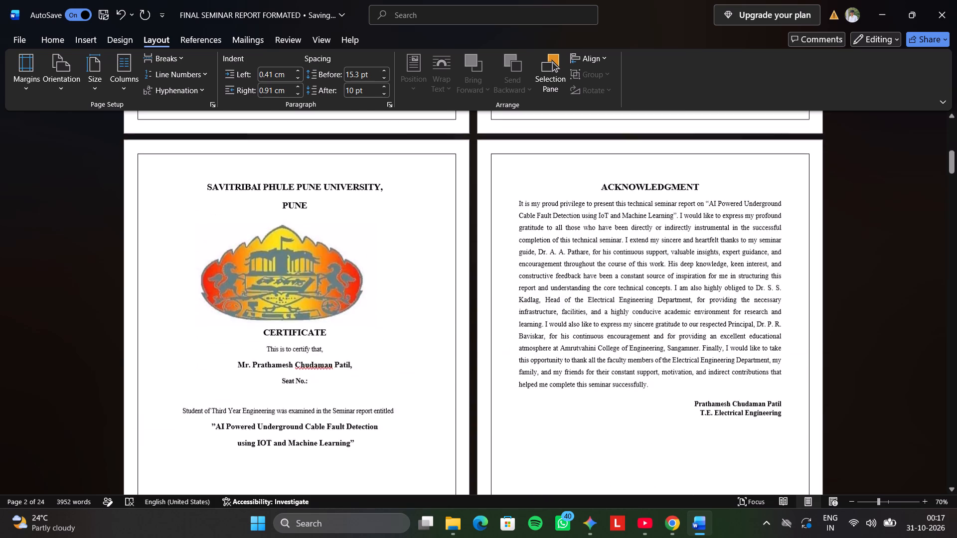
{"action": "scroll", "coordinate": [689, 380], "scroll_direction": "down", "scroll_amount": 7}
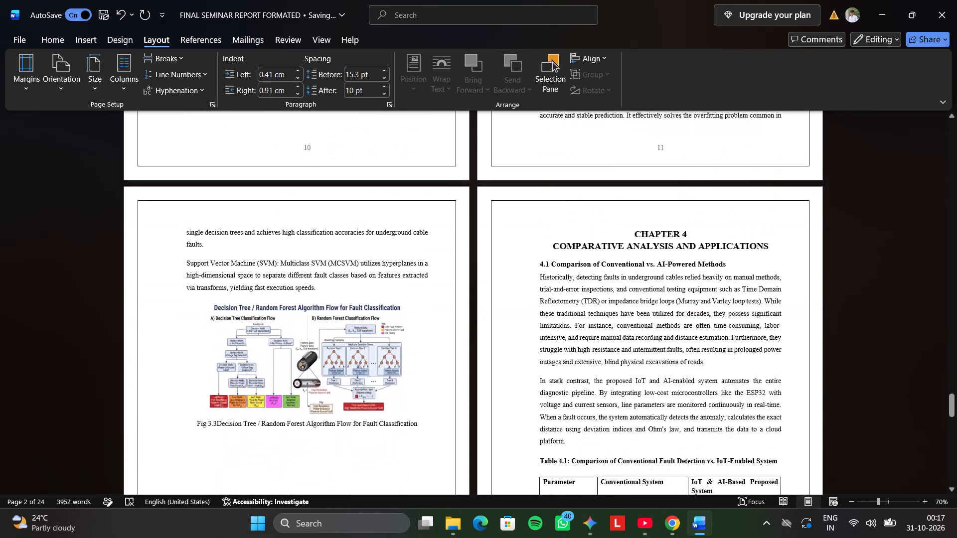
{"action": "scroll", "coordinate": [689, 380], "scroll_direction": "down", "scroll_amount": 4}
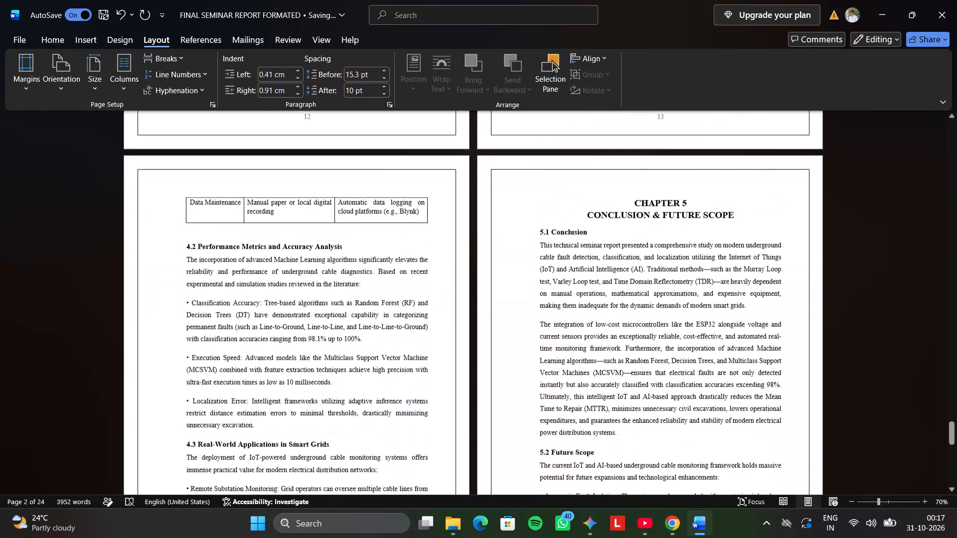
{"action": "scroll", "coordinate": [689, 380], "scroll_direction": "down", "scroll_amount": 1}
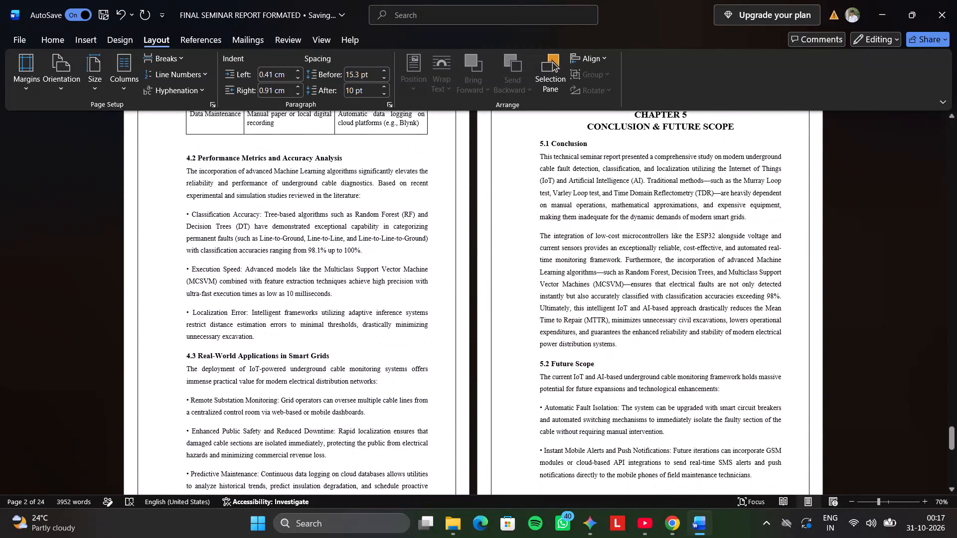
{"action": "scroll", "coordinate": [689, 380], "scroll_direction": "down", "scroll_amount": 4}
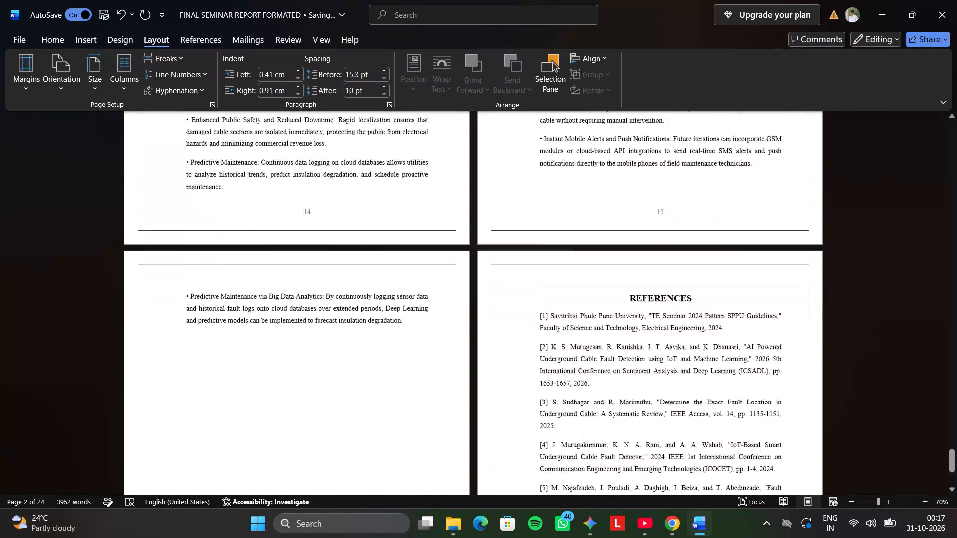
{"action": "scroll", "coordinate": [689, 380], "scroll_direction": "down", "scroll_amount": 3}
{"action": "scroll", "coordinate": [689, 380], "scroll_direction": "up", "scroll_amount": 1}
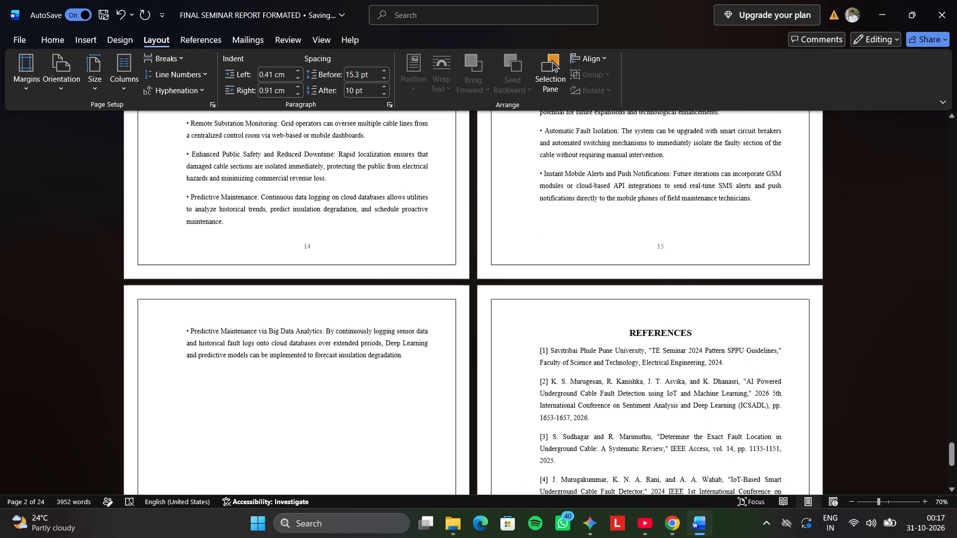
{"action": "scroll", "coordinate": [689, 380], "scroll_direction": "up", "scroll_amount": 13}
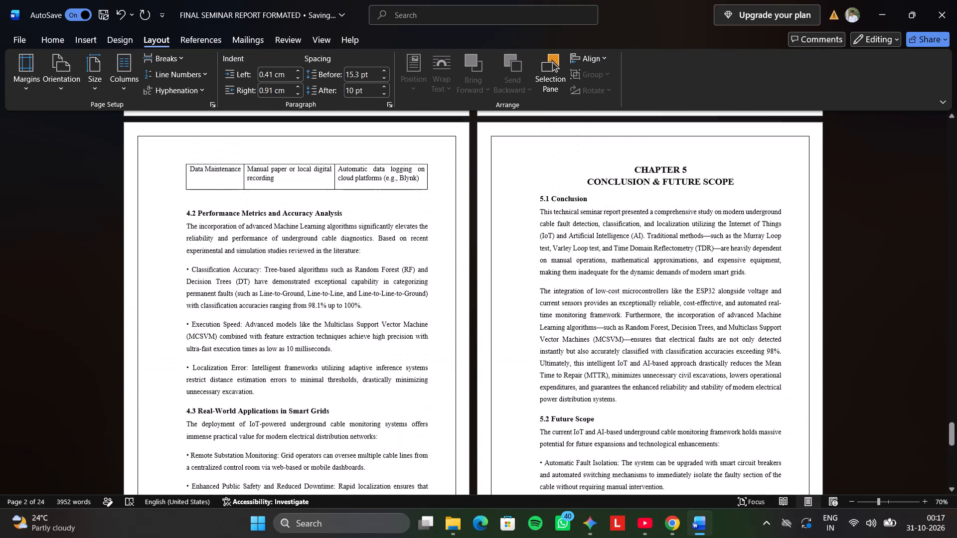
{"action": "scroll", "coordinate": [689, 380], "scroll_direction": "up", "scroll_amount": 20}
{"action": "scroll", "coordinate": [689, 380], "scroll_direction": "up", "scroll_amount": 3}
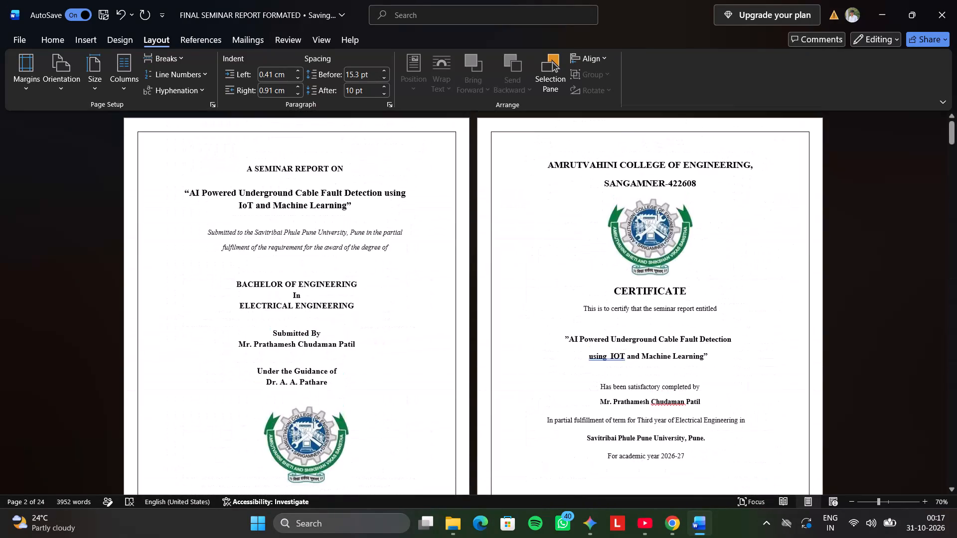
Apply All Borders to the list of figures and tables table.
{"action": "scroll", "coordinate": [689, 380], "scroll_direction": "down", "scroll_amount": 7}
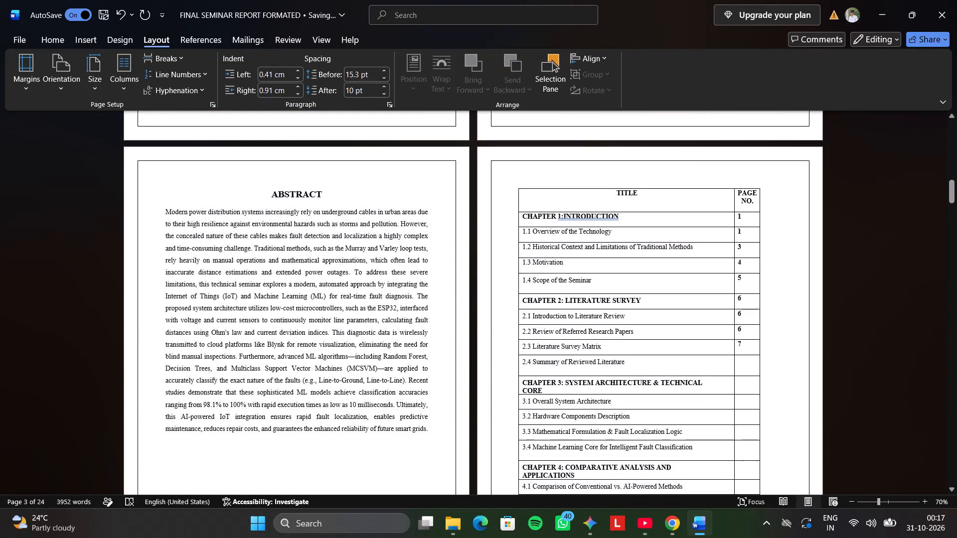
{"action": "scroll", "coordinate": [689, 380], "scroll_direction": "down", "scroll_amount": 4}
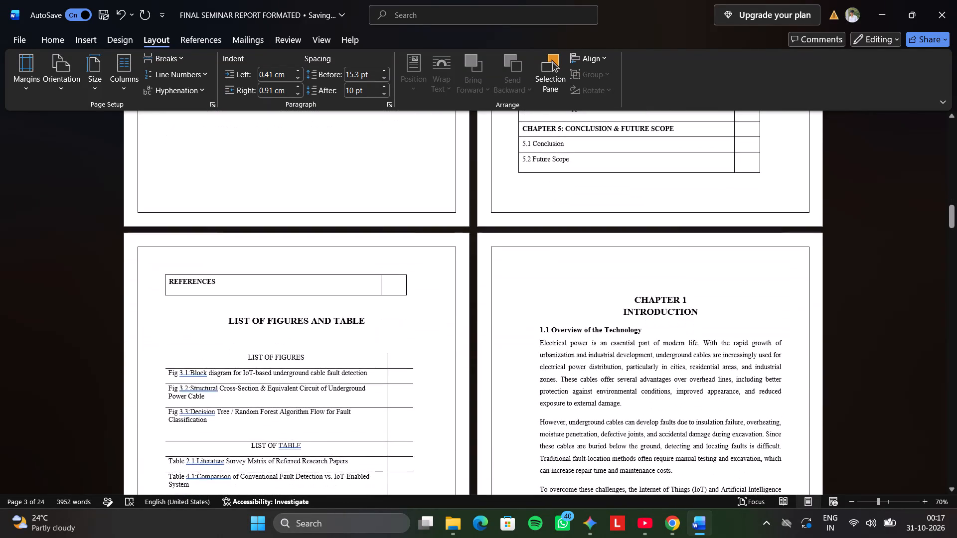
{"action": "scroll", "coordinate": [689, 380], "scroll_direction": "down", "scroll_amount": 1}
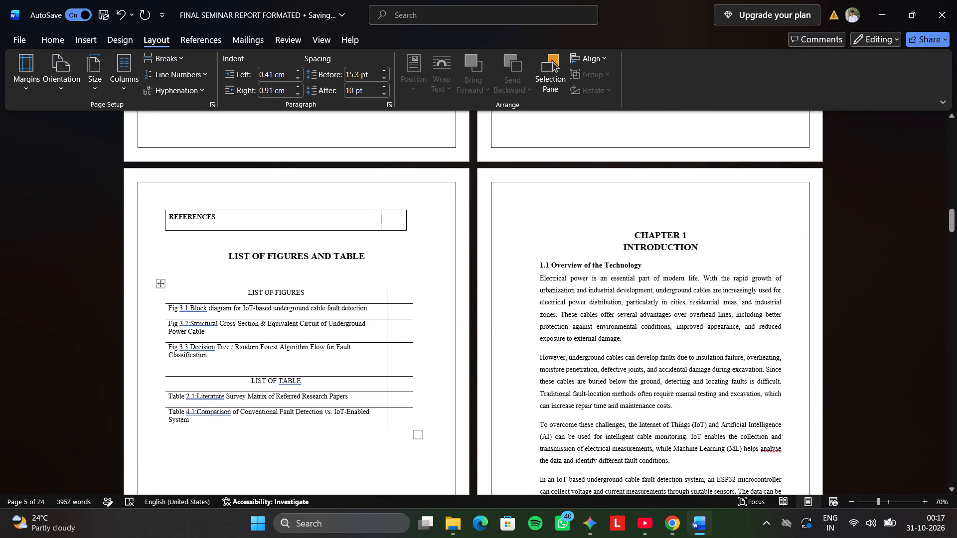
{"action": "left_click", "coordinate": [159, 285]}
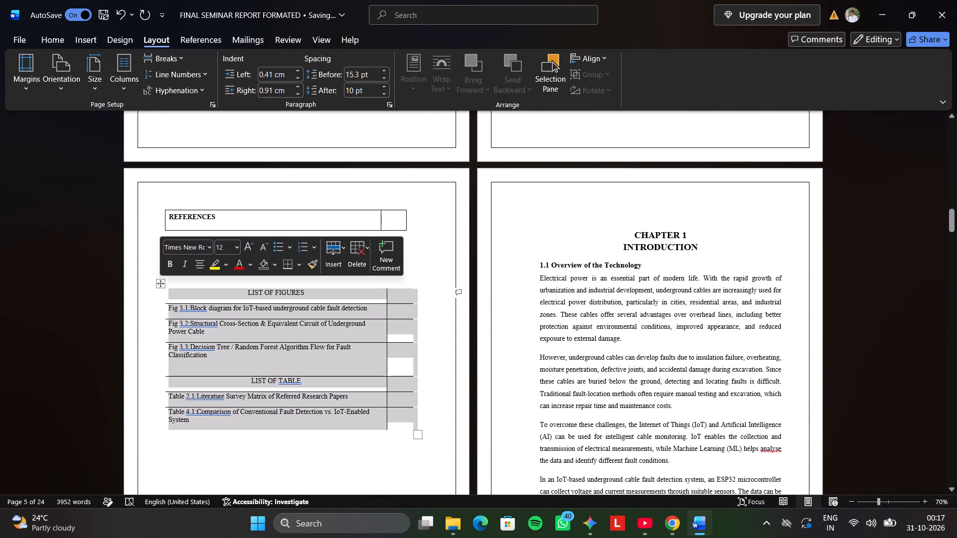
{"action": "left_click", "coordinate": [298, 270]}
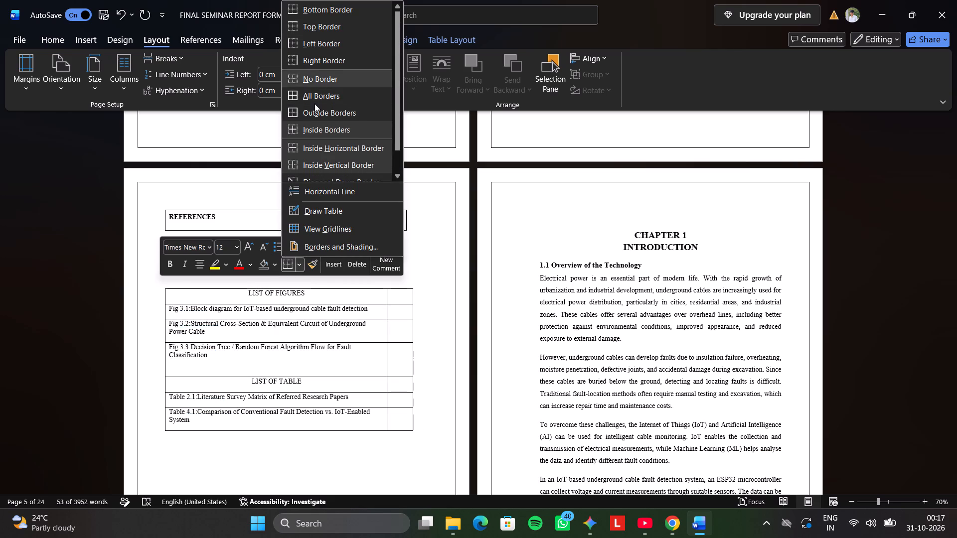
{"action": "left_click", "coordinate": [316, 101]}
{"action": "left_click", "coordinate": [395, 279]}
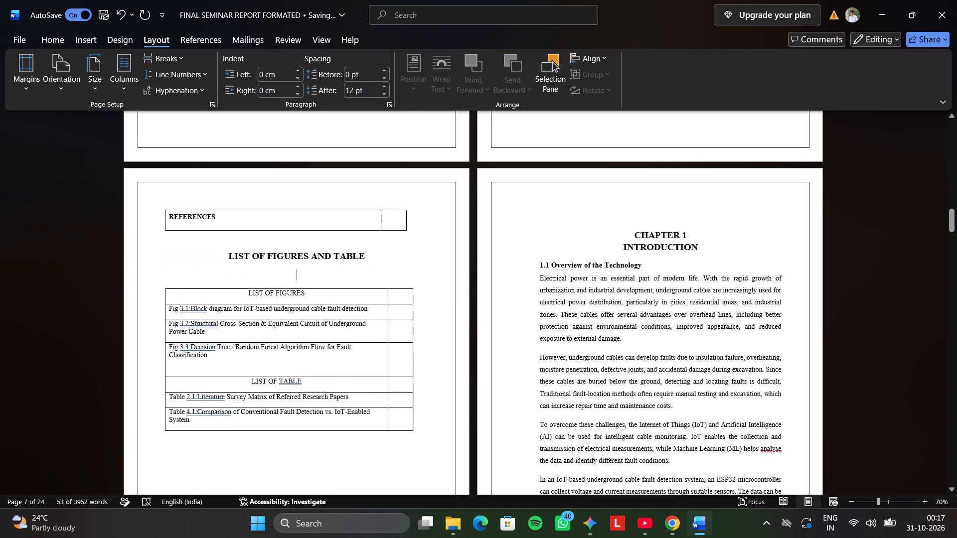
Apply the Normal margin preset, 2.54 cm on all sides, to the entire document's text, including the chapter pages.
{"action": "scroll", "coordinate": [395, 279], "scroll_direction": "down", "scroll_amount": 5}
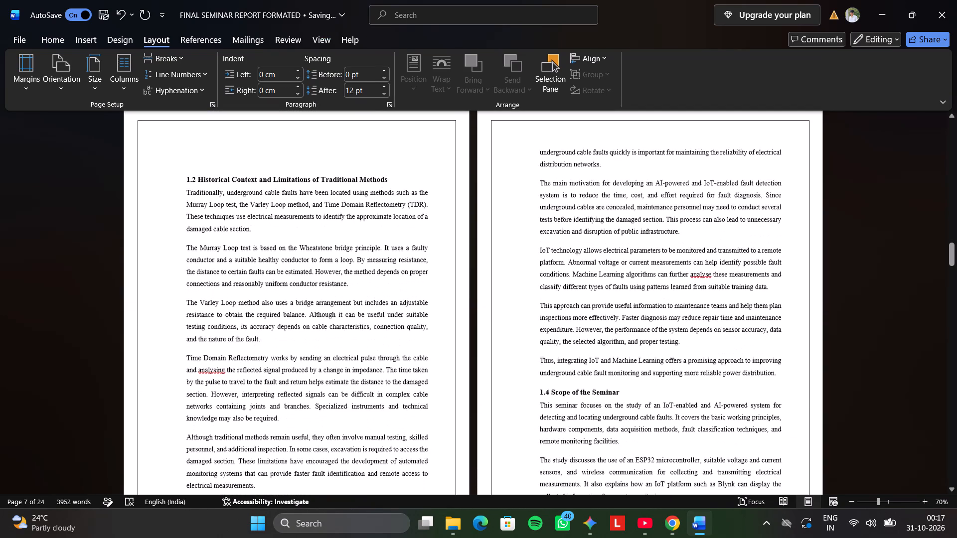
{"action": "left_click", "coordinate": [37, 88]}
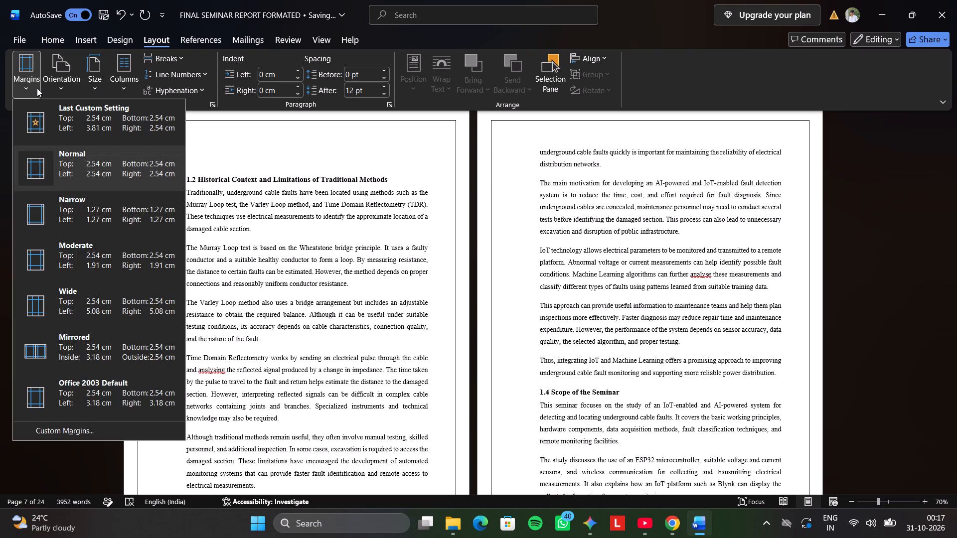
{"action": "left_click", "coordinate": [141, 166]}
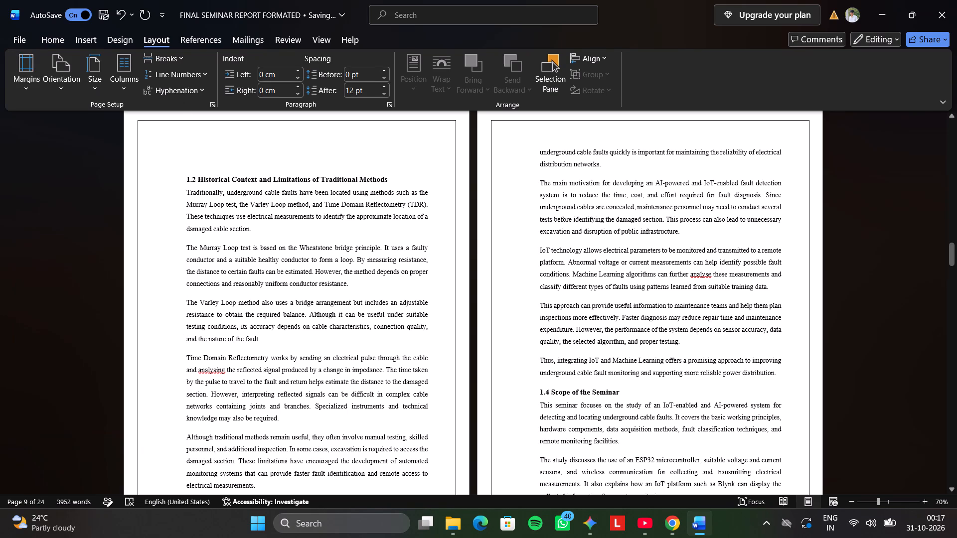
{"action": "left_click", "coordinate": [179, 213]}
{"action": "key", "text": "ctrl+a"}
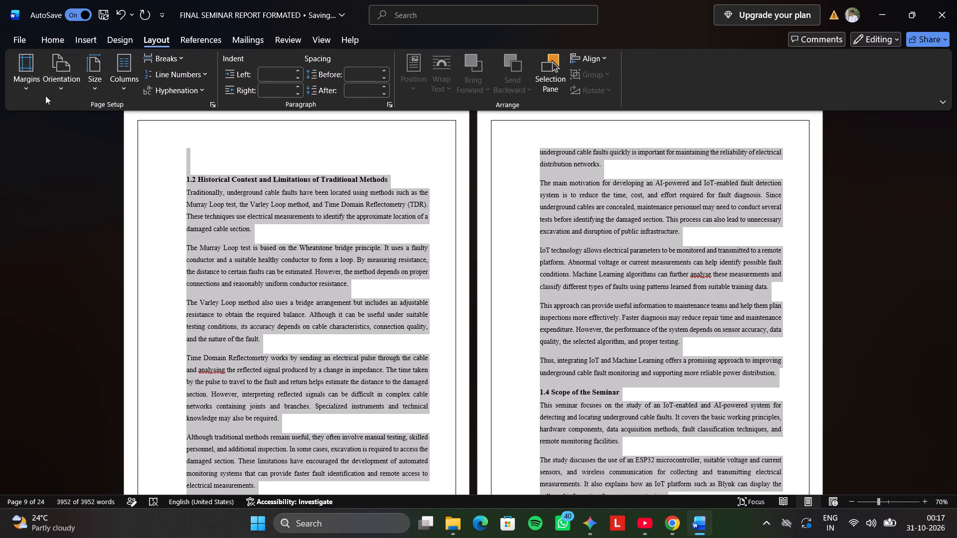
{"action": "left_click", "coordinate": [23, 88]}
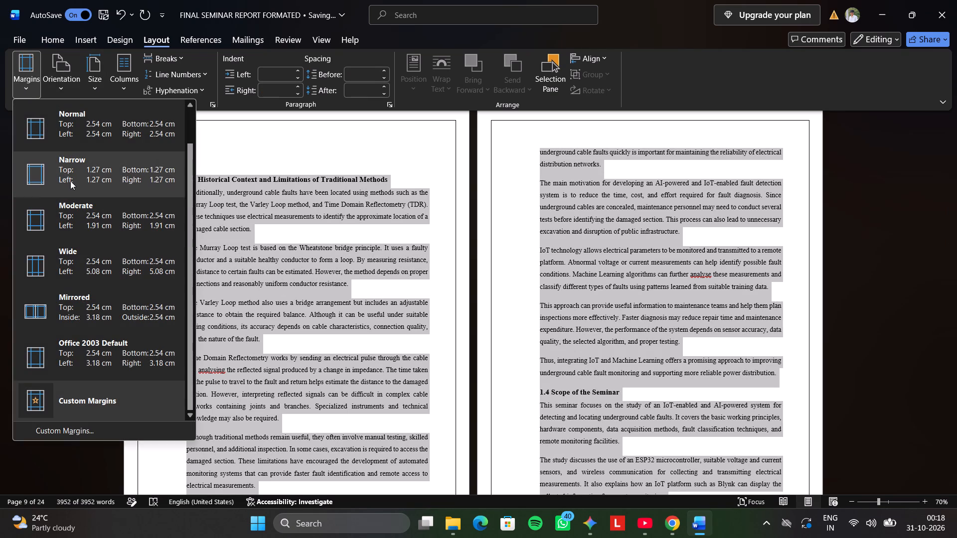
{"action": "left_click", "coordinate": [90, 135]}
{"action": "left_click", "coordinate": [149, 197]}
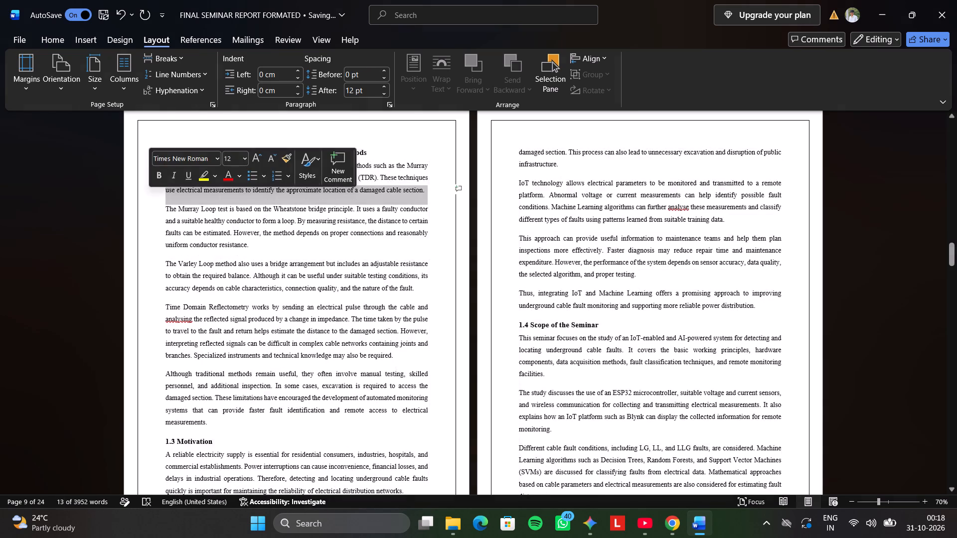
Examine the page layout from Chapter 1 through the references and back to Chapter 3 under the new margins.
{"action": "scroll", "coordinate": [149, 197], "scroll_direction": "down", "scroll_amount": 12}
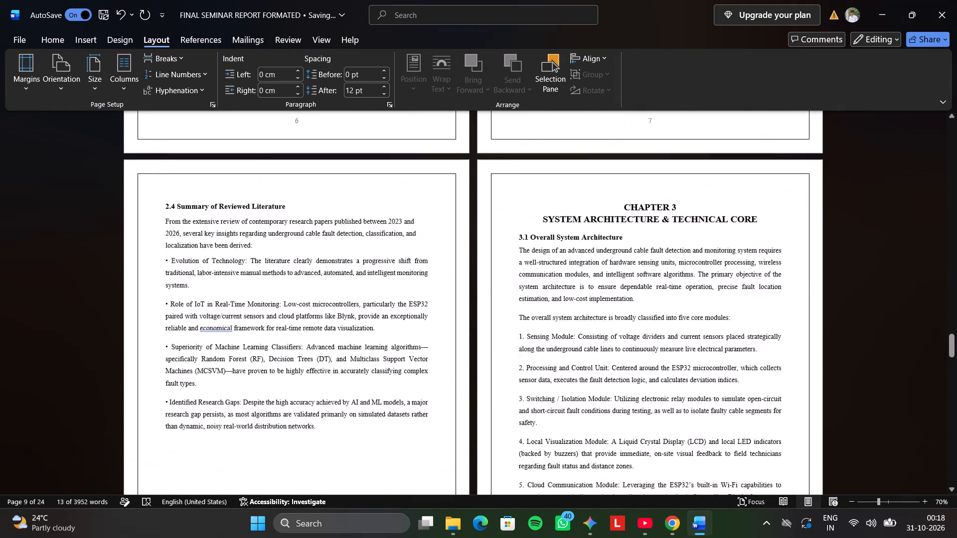
{"action": "scroll", "coordinate": [149, 197], "scroll_direction": "down", "scroll_amount": 18}
{"action": "scroll", "coordinate": [149, 197], "scroll_direction": "up", "scroll_amount": 1}
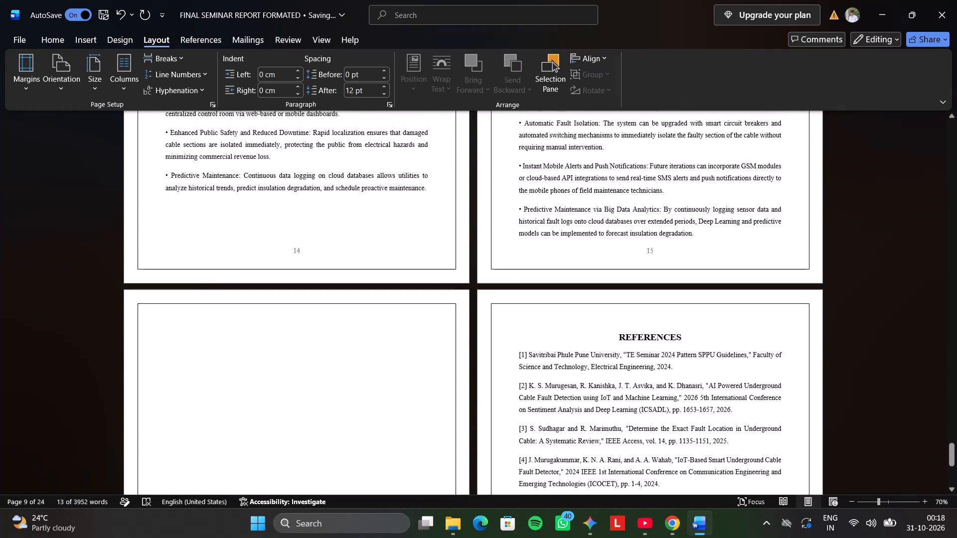
{"action": "scroll", "coordinate": [149, 197], "scroll_direction": "up", "scroll_amount": 5}
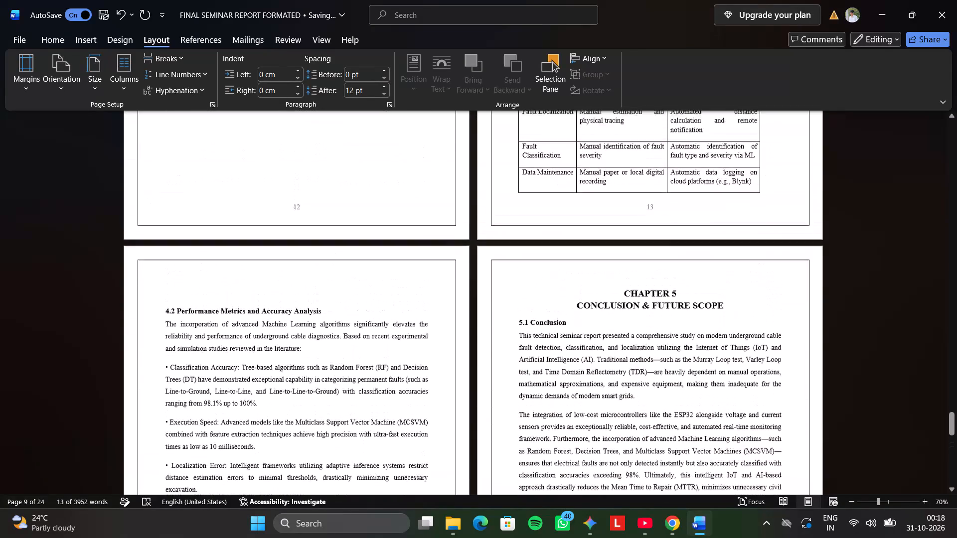
{"action": "scroll", "coordinate": [149, 197], "scroll_direction": "up", "scroll_amount": 4}
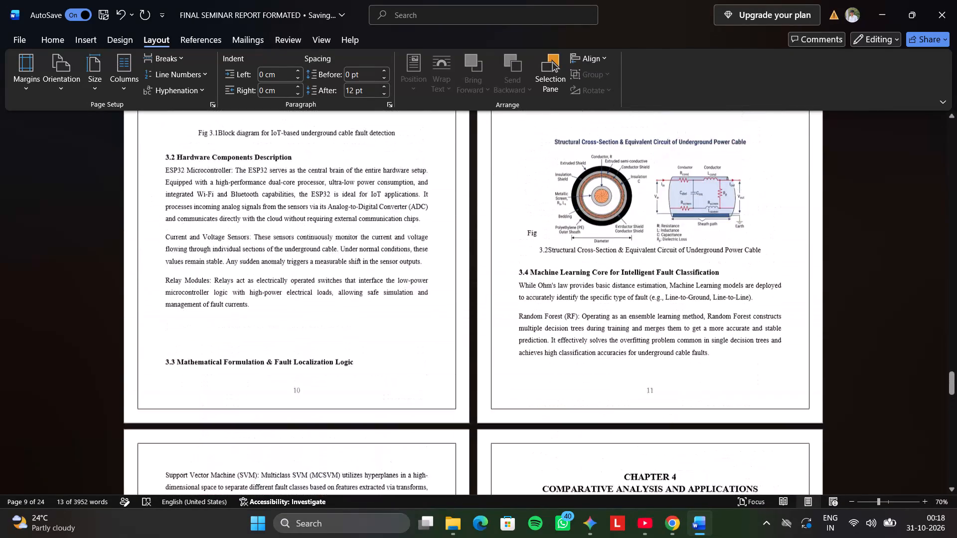
{"action": "scroll", "coordinate": [149, 197], "scroll_direction": "up", "scroll_amount": 1}
Insert a blank line before the heading 3.3 Mathematical Formulation & Fault Localization Logic to push it onto the next page.
{"action": "scroll", "coordinate": [149, 197], "scroll_direction": "down", "scroll_amount": 2}
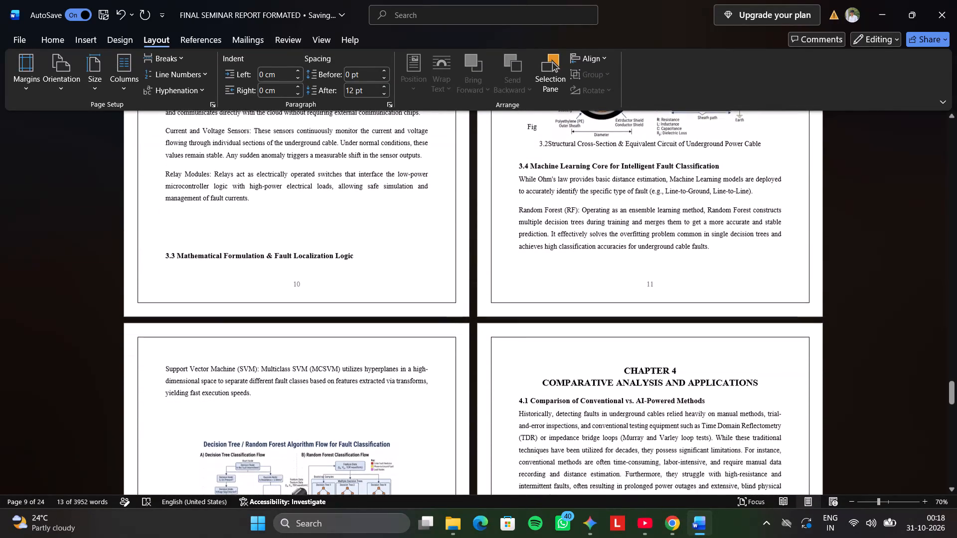
{"action": "scroll", "coordinate": [149, 197], "scroll_direction": "down", "scroll_amount": 1}
{"action": "left_click", "coordinate": [178, 218]}
{"action": "key", "text": "Return"}
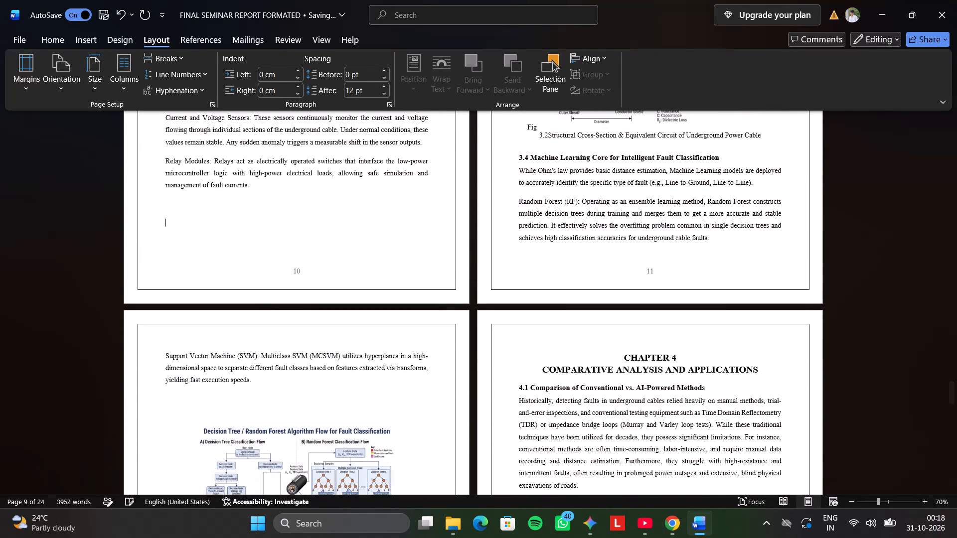
Move the Fig 3.2 cable cross-section picture slightly up so its caption sits on one line beneath it.
{"action": "scroll", "coordinate": [178, 218], "scroll_direction": "up", "scroll_amount": 3}
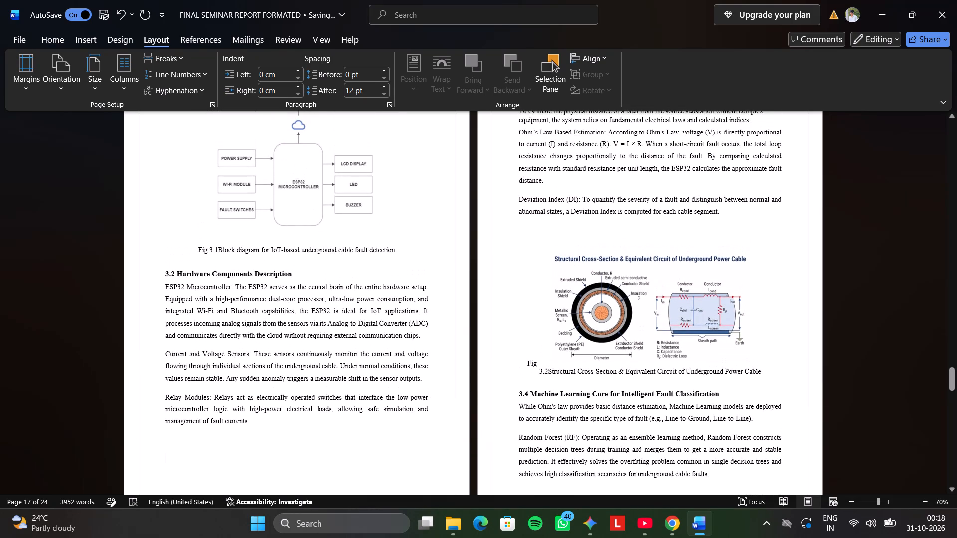
{"action": "left_click", "coordinate": [573, 320]}
{"action": "left_click_drag", "start_coordinate": [573, 320], "coordinate": [610, 322]}
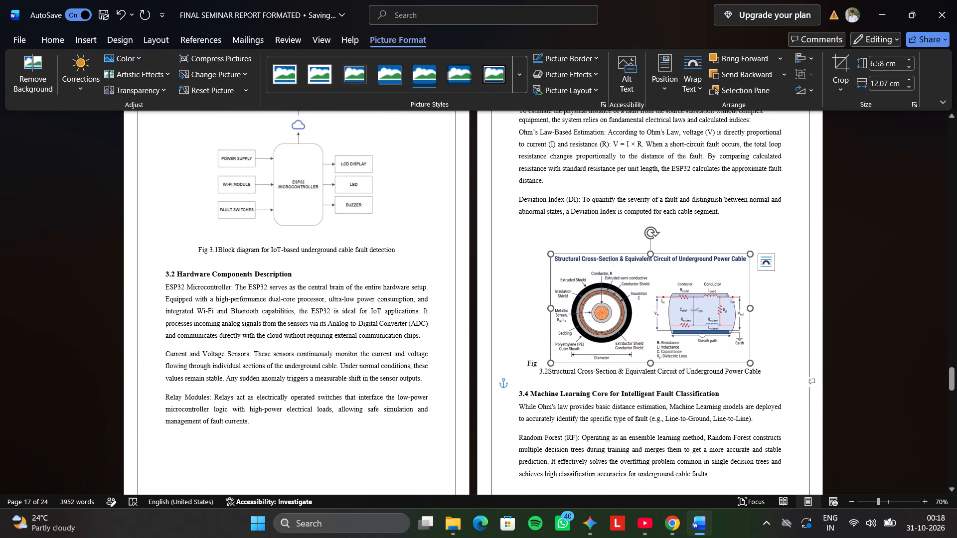
{"action": "left_click_drag", "start_coordinate": [610, 322], "coordinate": [612, 303]}
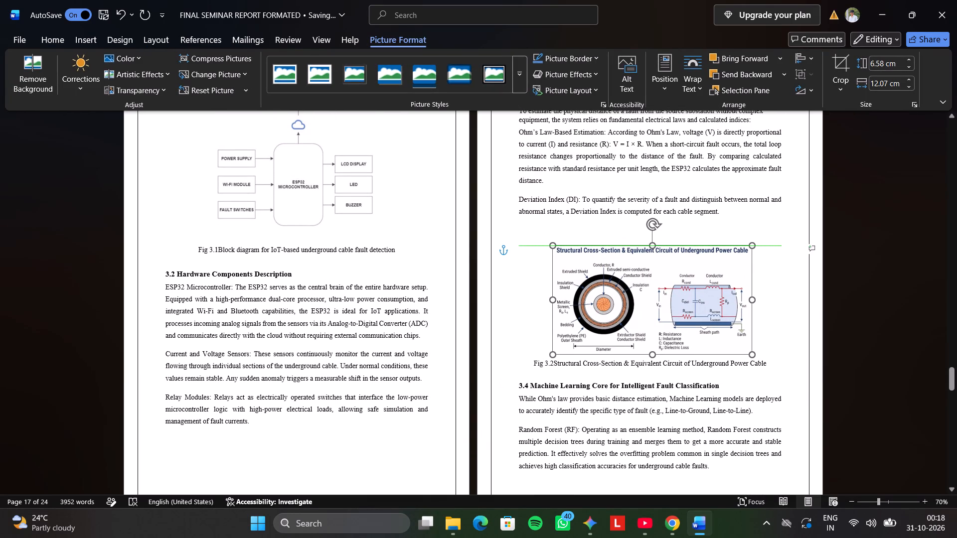
{"action": "left_click_drag", "start_coordinate": [612, 303], "coordinate": [612, 305]}
Examine the whole report's page layout, from the title and certificate pages through the chapters, tables and figures to the references.
{"action": "scroll", "coordinate": [612, 305], "scroll_direction": "up", "scroll_amount": 5}
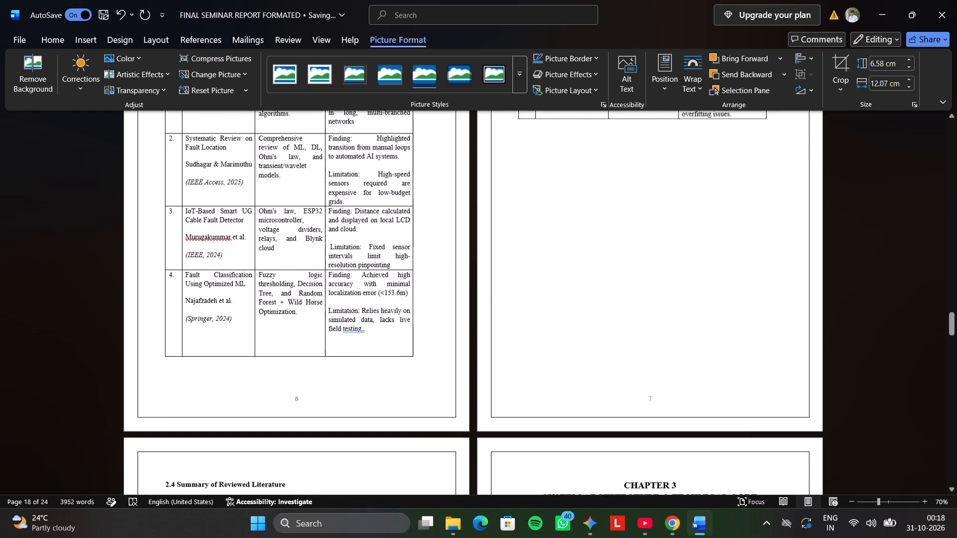
{"action": "scroll", "coordinate": [612, 305], "scroll_direction": "up", "scroll_amount": 7}
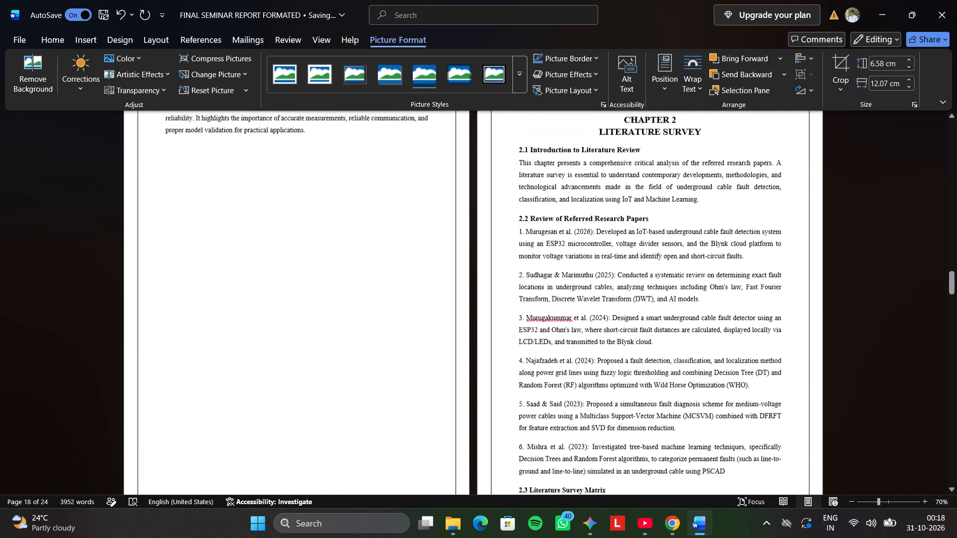
{"action": "scroll", "coordinate": [612, 305], "scroll_direction": "up", "scroll_amount": 9}
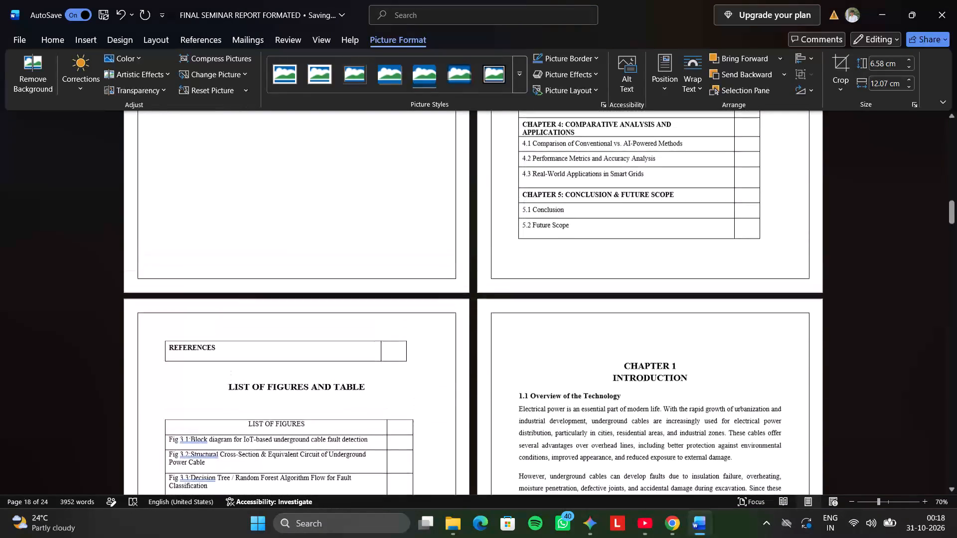
{"action": "scroll", "coordinate": [612, 305], "scroll_direction": "up", "scroll_amount": 6}
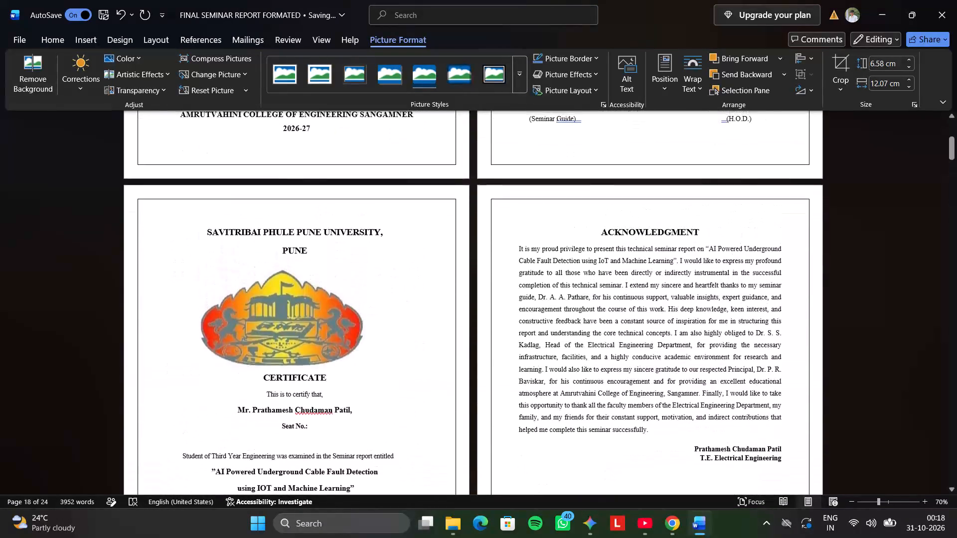
{"action": "scroll", "coordinate": [612, 305], "scroll_direction": "up", "scroll_amount": 4}
{"action": "scroll", "coordinate": [612, 305], "scroll_direction": "down", "scroll_amount": 1}
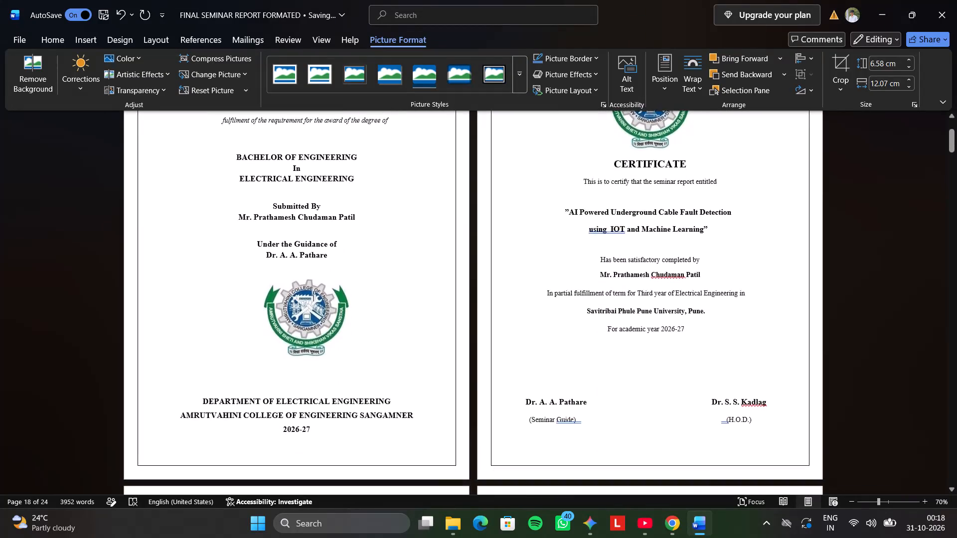
{"action": "scroll", "coordinate": [612, 305], "scroll_direction": "down", "scroll_amount": 18}
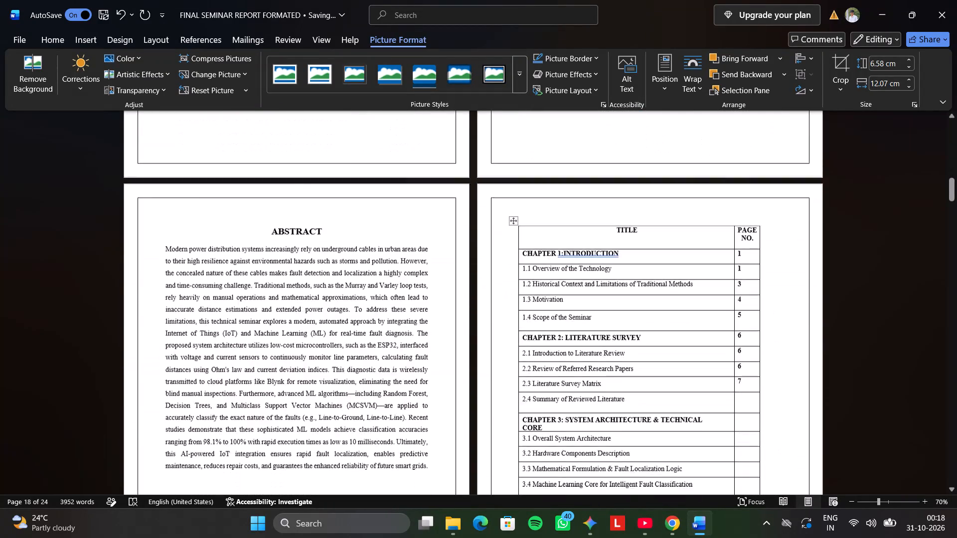
{"action": "scroll", "coordinate": [612, 305], "scroll_direction": "down", "scroll_amount": 20}
{"action": "scroll", "coordinate": [612, 305], "scroll_direction": "down", "scroll_amount": 9}
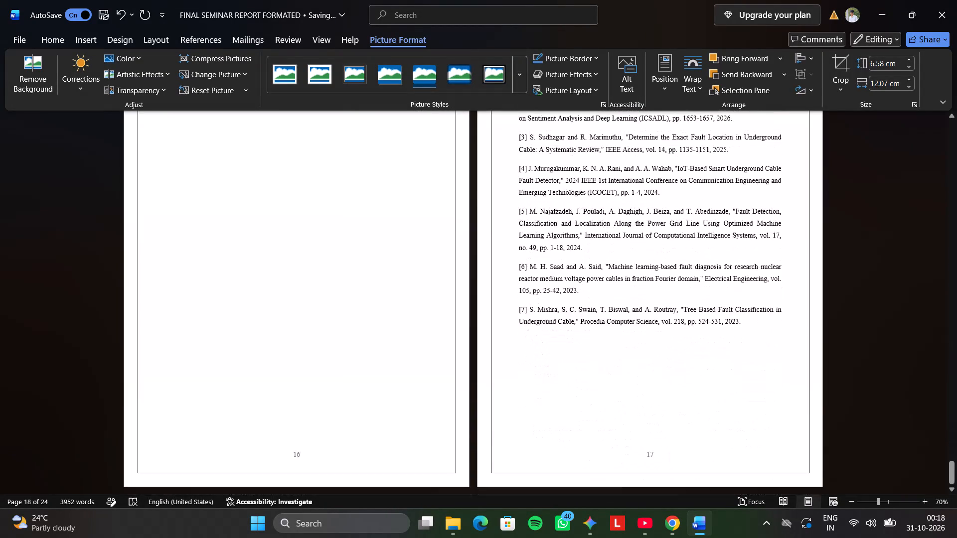
{"action": "scroll", "coordinate": [612, 305], "scroll_direction": "up", "scroll_amount": 6}
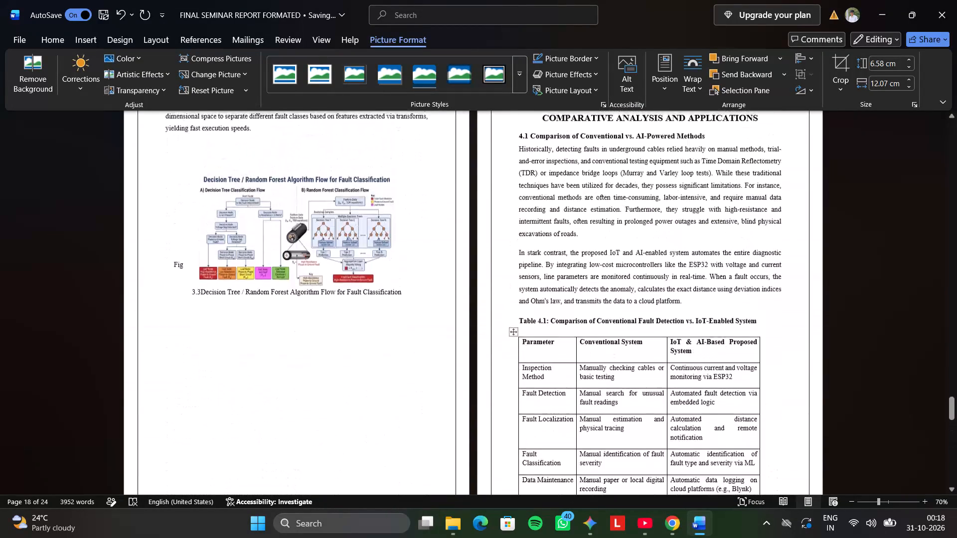
{"action": "scroll", "coordinate": [612, 305], "scroll_direction": "up", "scroll_amount": 2}
{"action": "scroll", "coordinate": [612, 305], "scroll_direction": "down", "scroll_amount": 1}
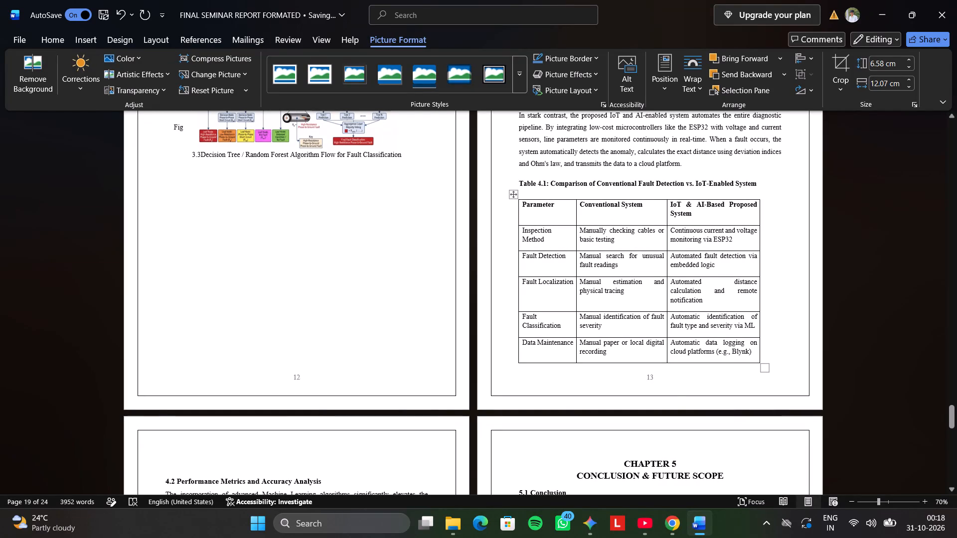
{"action": "scroll", "coordinate": [633, 449], "scroll_direction": "up", "scroll_amount": 4}
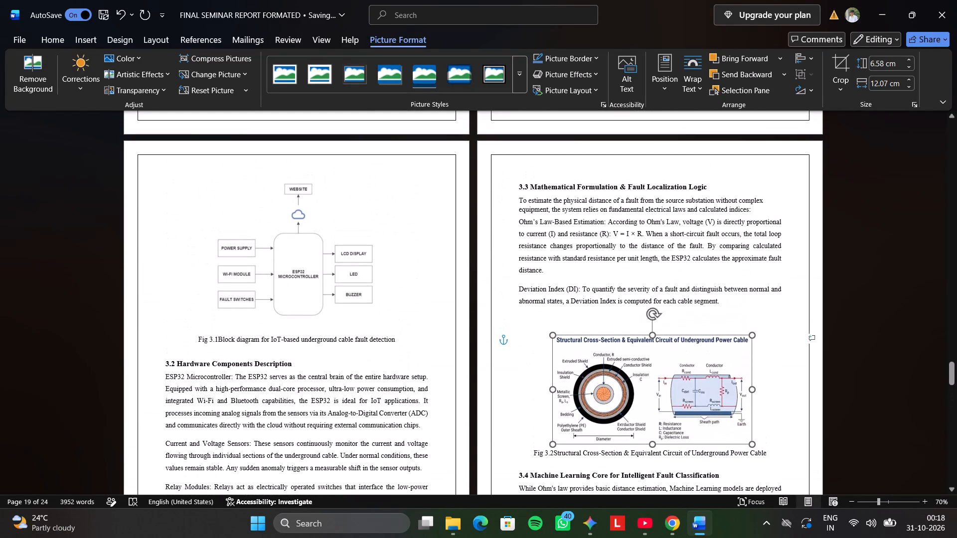
{"action": "scroll", "coordinate": [633, 449], "scroll_direction": "up", "scroll_amount": 3}
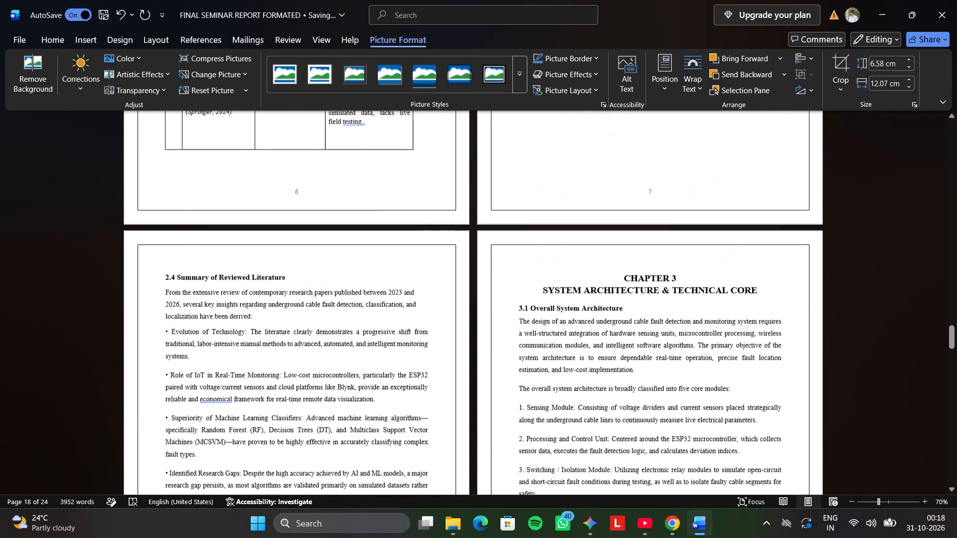
{"action": "scroll", "coordinate": [633, 449], "scroll_direction": "up", "scroll_amount": 5}
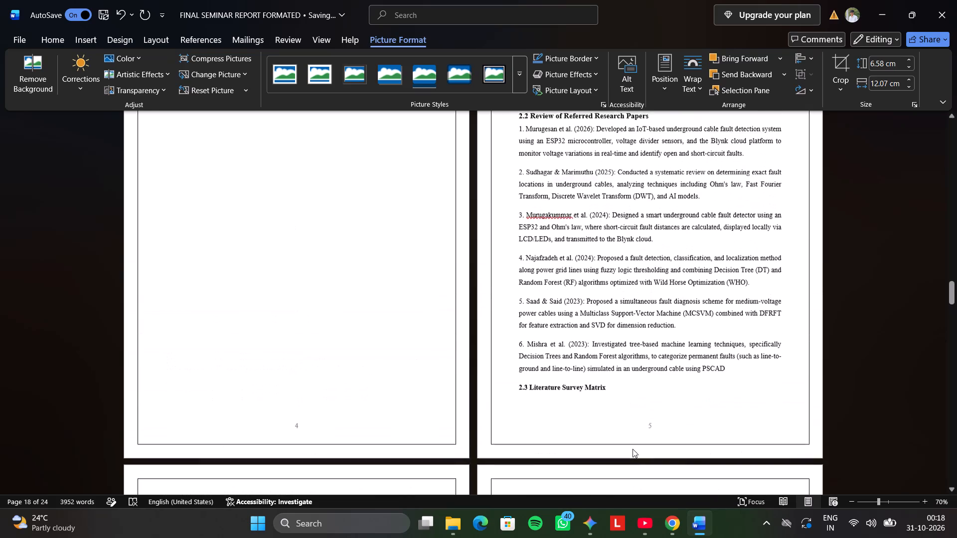
{"action": "scroll", "coordinate": [633, 449], "scroll_direction": "up", "scroll_amount": 2}
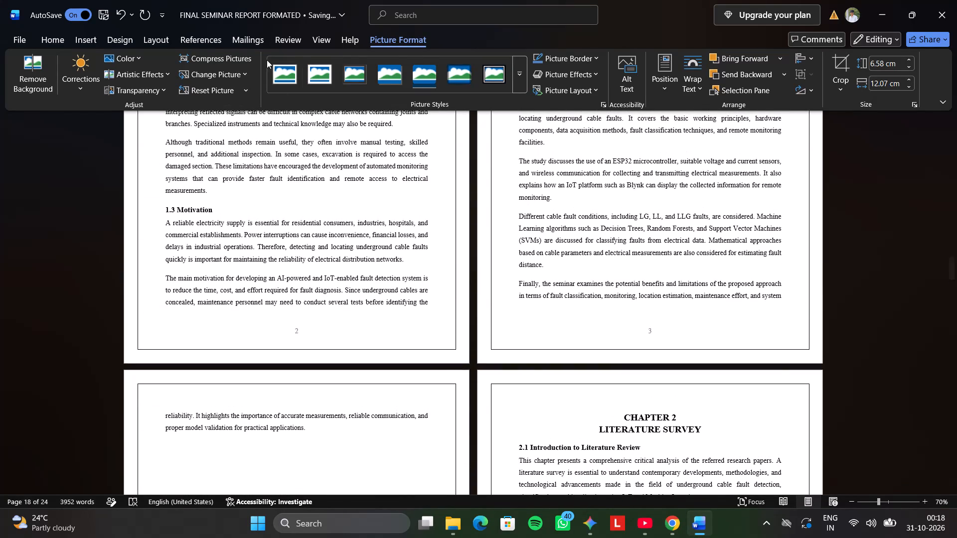
Export the report as a PDF named FINAL SEMINAR REPORT FORMATED 2.54 in the Documents folder, dismissing the sign-in prompt.
{"action": "left_click", "coordinate": [16, 34]}
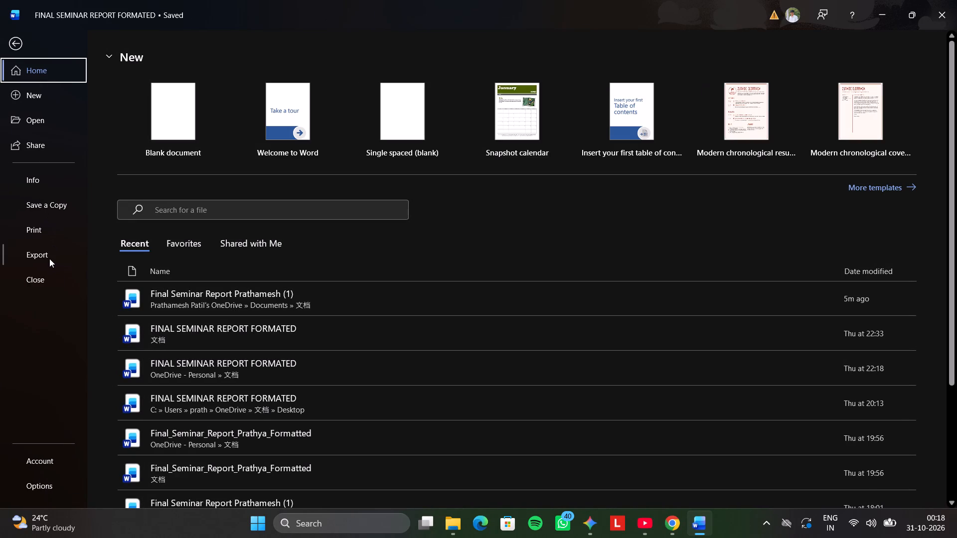
{"action": "left_click", "coordinate": [49, 259]}
{"action": "left_click", "coordinate": [330, 177]}
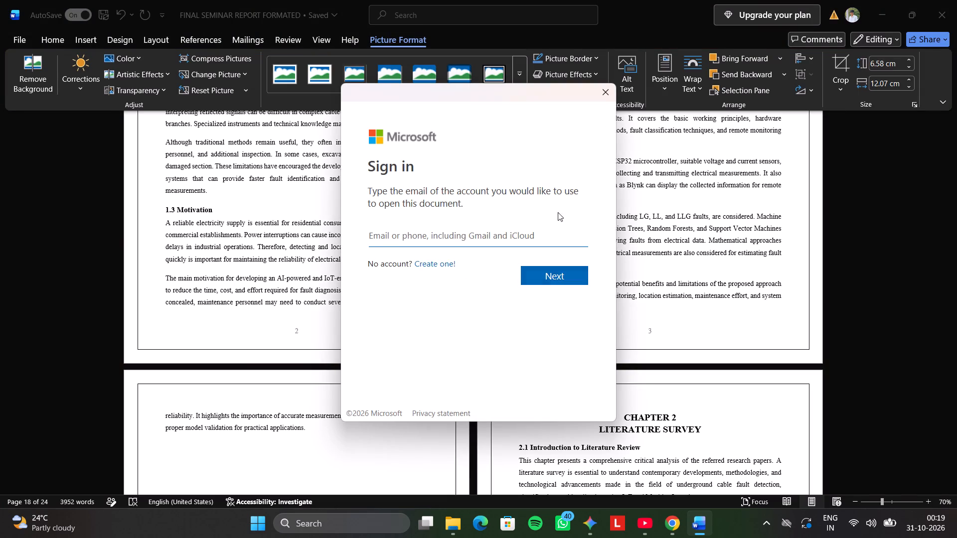
{"action": "left_click", "coordinate": [609, 90]}
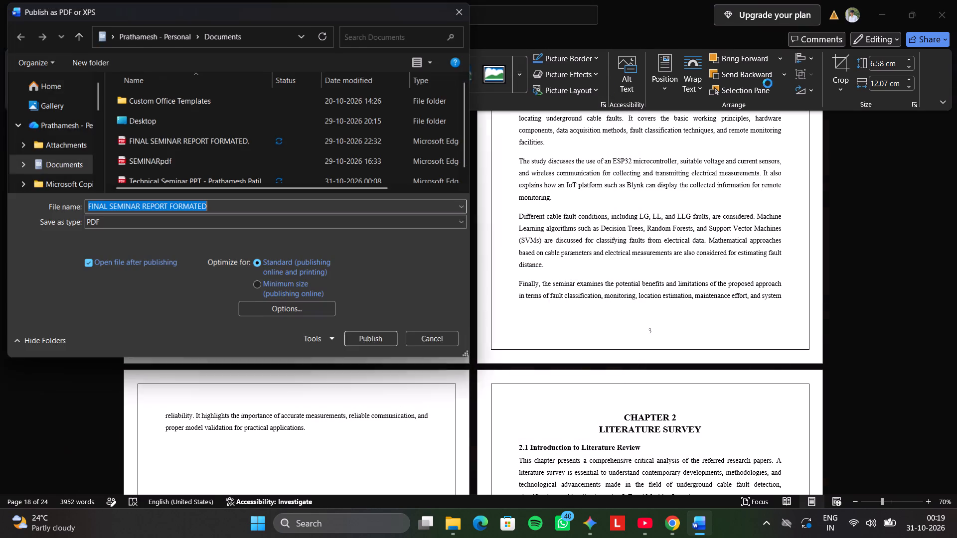
{"action": "left_click", "coordinate": [220, 209]}
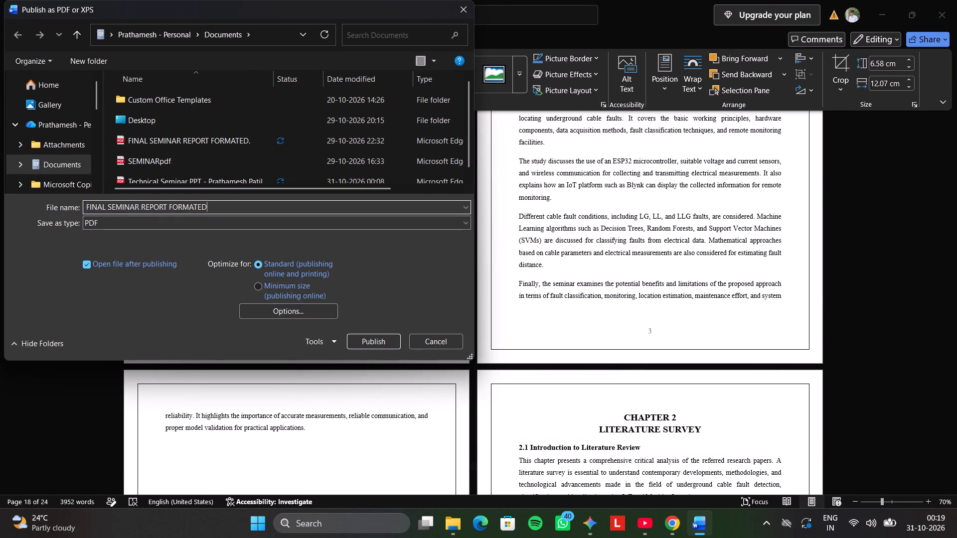
{"action": "key", "text": "space"}
{"action": "type", "text": "2."}
{"action": "type", "text": "54"}
{"action": "left_click", "coordinate": [360, 340]}
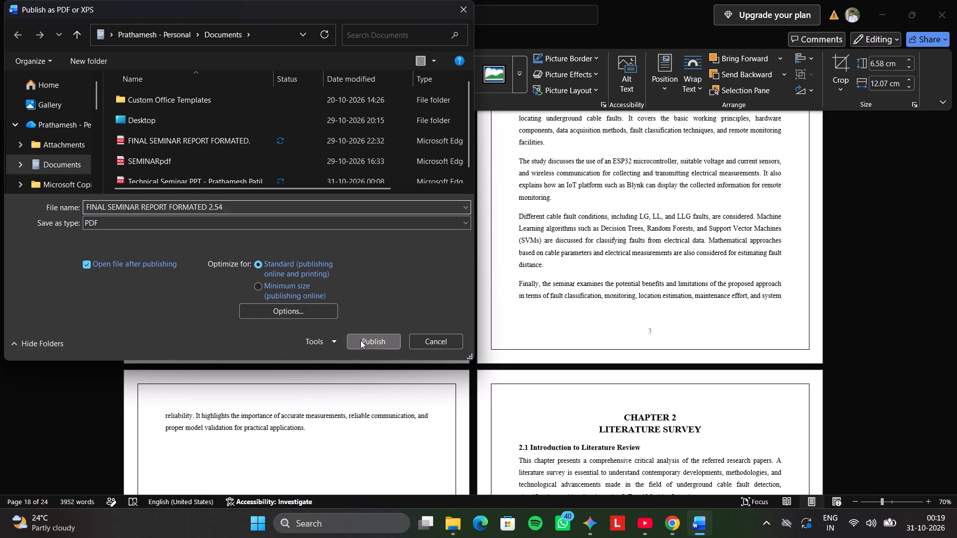
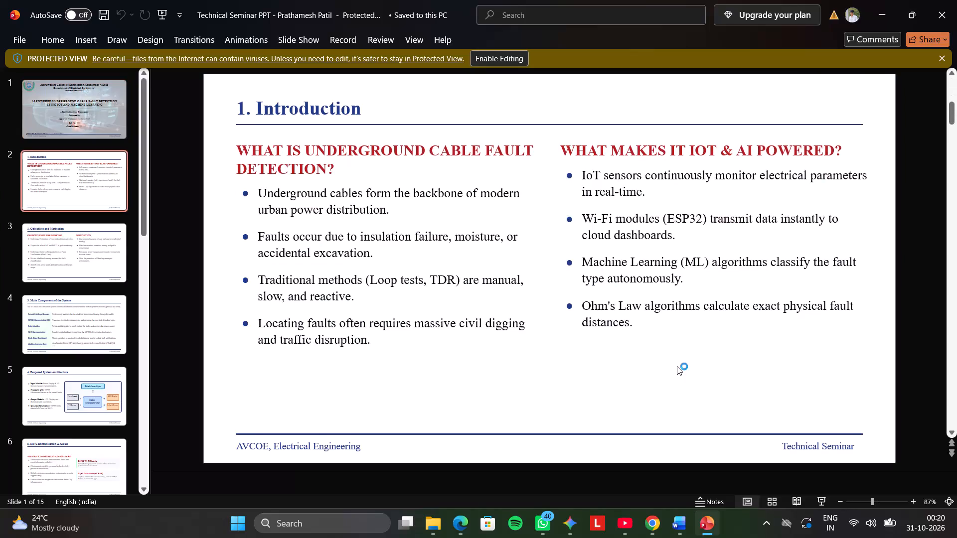
Examine the Technical Seminar presentation's slides from the introduction through the methodology and conclusion to the references, and back to the advantages.
{"action": "key", "text": "Down"}
{"action": "key", "text": "Down"}
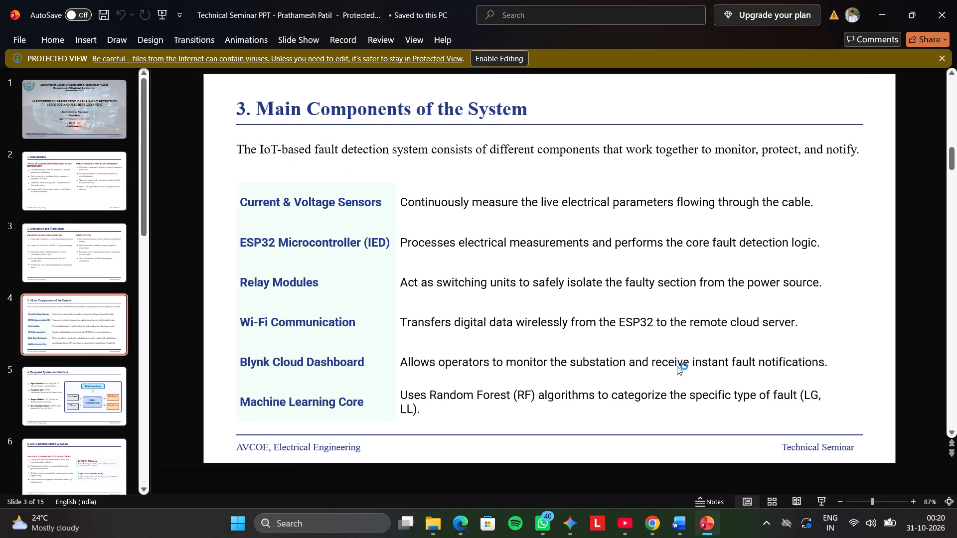
{"action": "key", "text": "Down"}
{"action": "key", "text": "Down"}
{"action": "key", "text": "Down"}
{"action": "key", "text": "Down"}
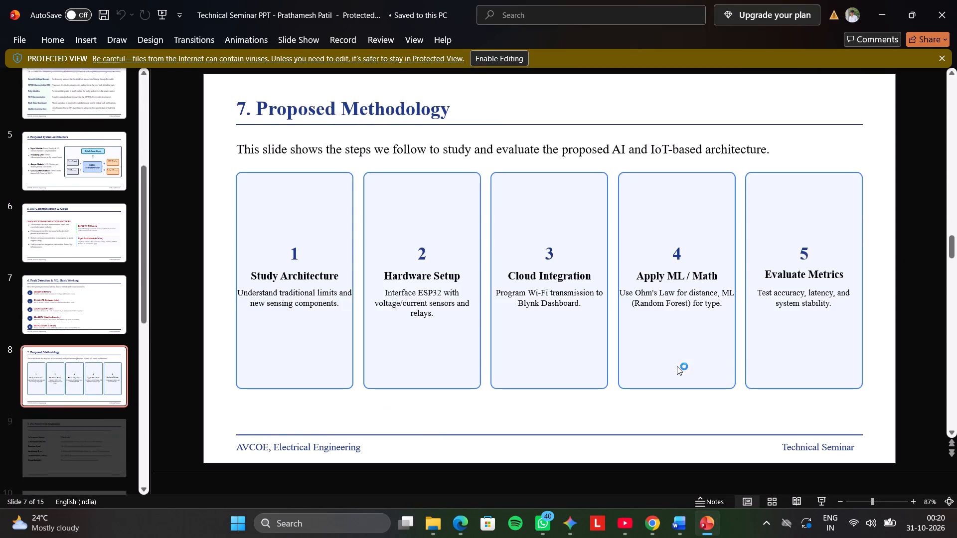
{"action": "key", "text": "Down"}
{"action": "key", "text": "Down"}
{"action": "key", "text": "Down"}
{"action": "key", "text": "Down"}
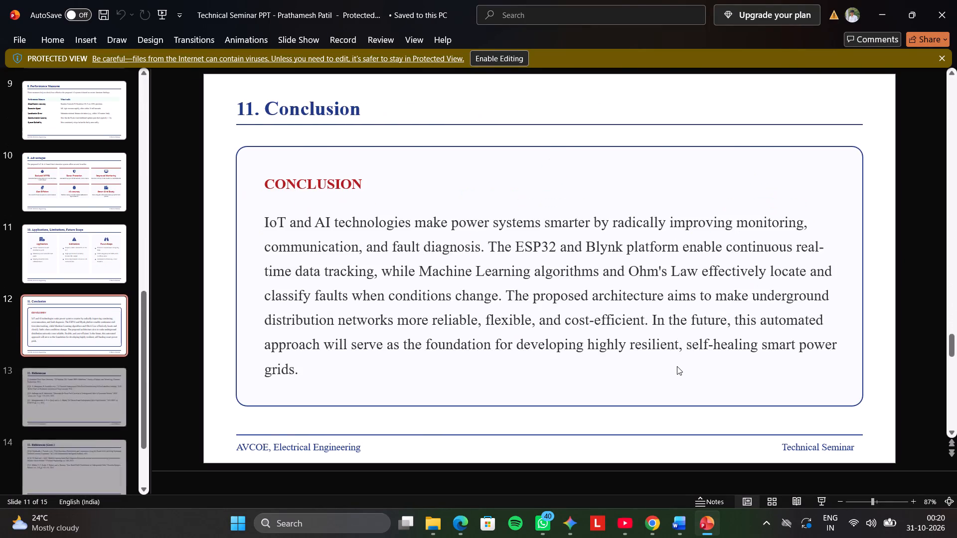
{"action": "key", "text": "Down"}
{"action": "key", "text": "Down"}
{"action": "key", "text": "Up"}
{"action": "key", "text": "Up"}
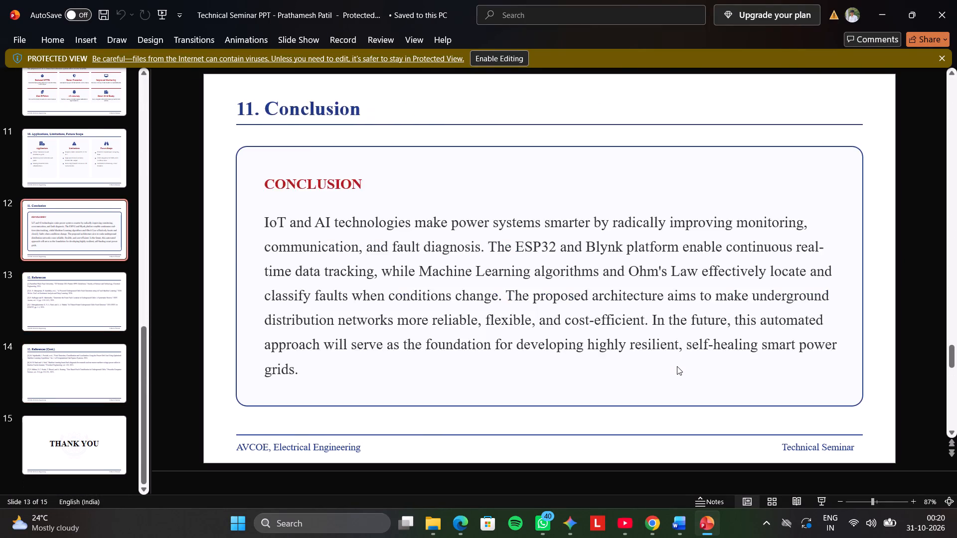
{"action": "key", "text": "Up"}
{"action": "key", "text": "Up"}
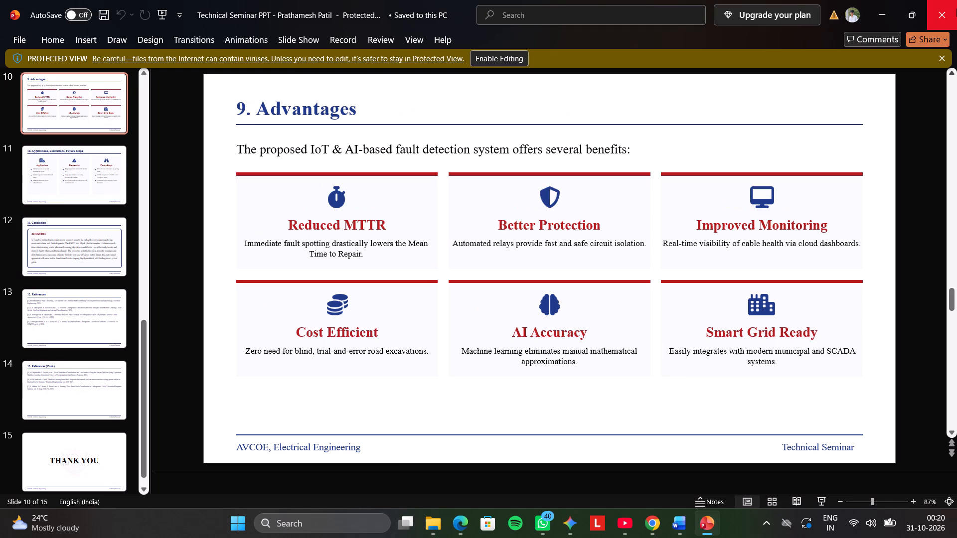
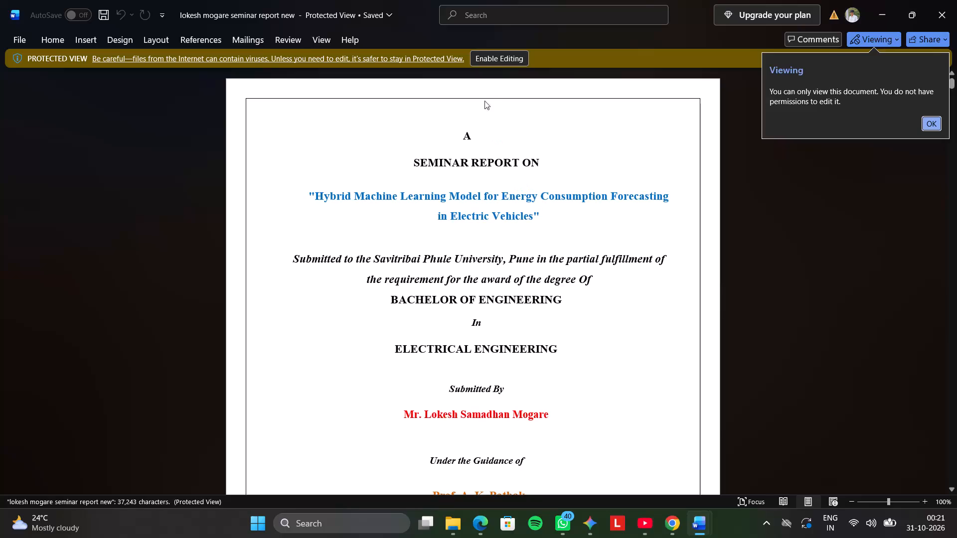
Enable editing for the protected seminar report document.
{"action": "left_click", "coordinate": [503, 62]}
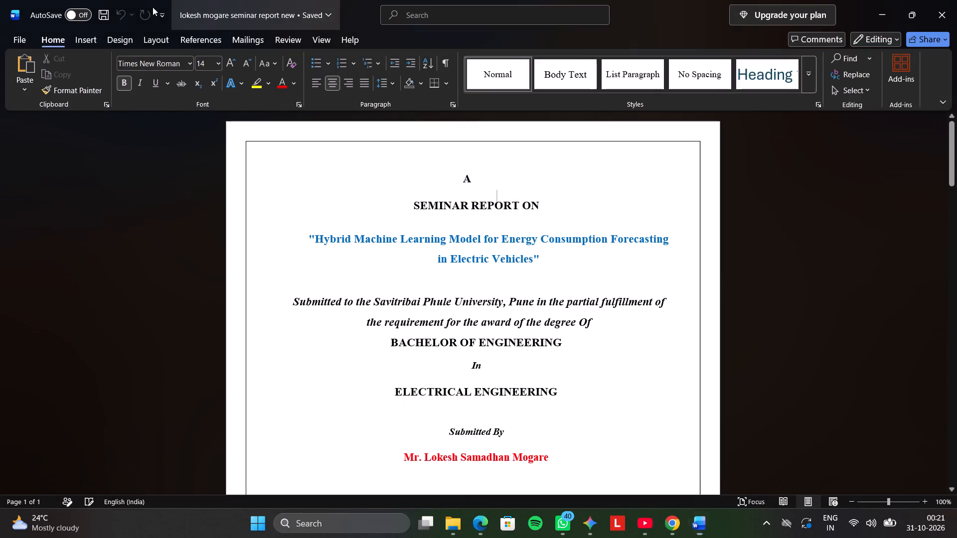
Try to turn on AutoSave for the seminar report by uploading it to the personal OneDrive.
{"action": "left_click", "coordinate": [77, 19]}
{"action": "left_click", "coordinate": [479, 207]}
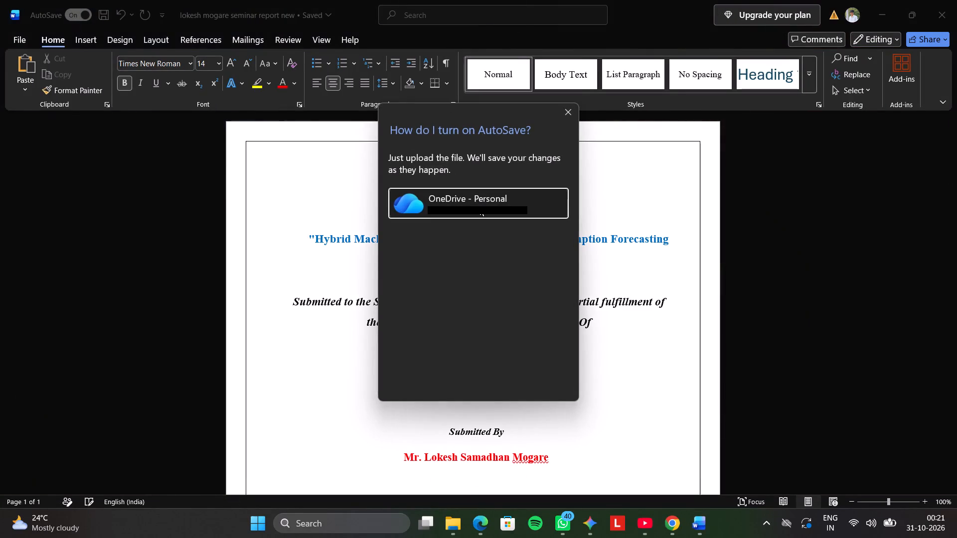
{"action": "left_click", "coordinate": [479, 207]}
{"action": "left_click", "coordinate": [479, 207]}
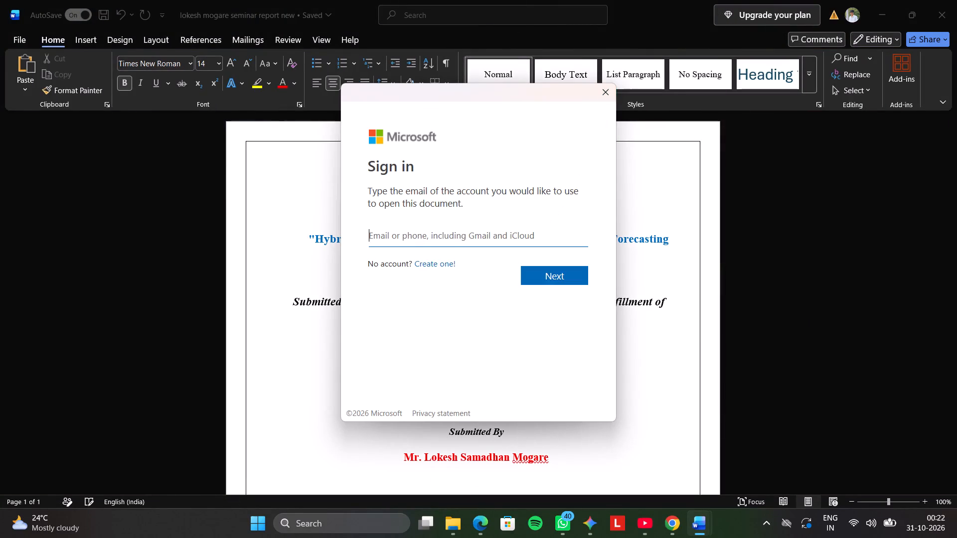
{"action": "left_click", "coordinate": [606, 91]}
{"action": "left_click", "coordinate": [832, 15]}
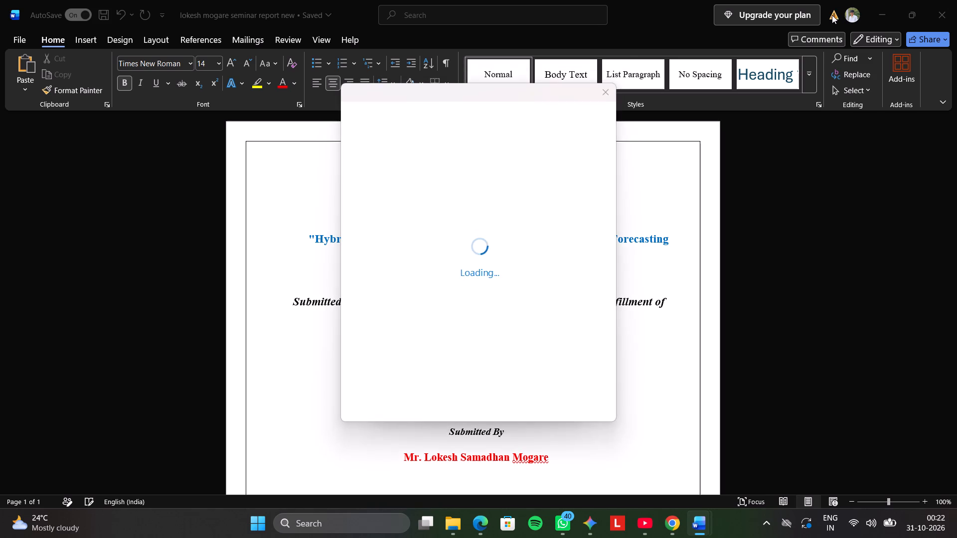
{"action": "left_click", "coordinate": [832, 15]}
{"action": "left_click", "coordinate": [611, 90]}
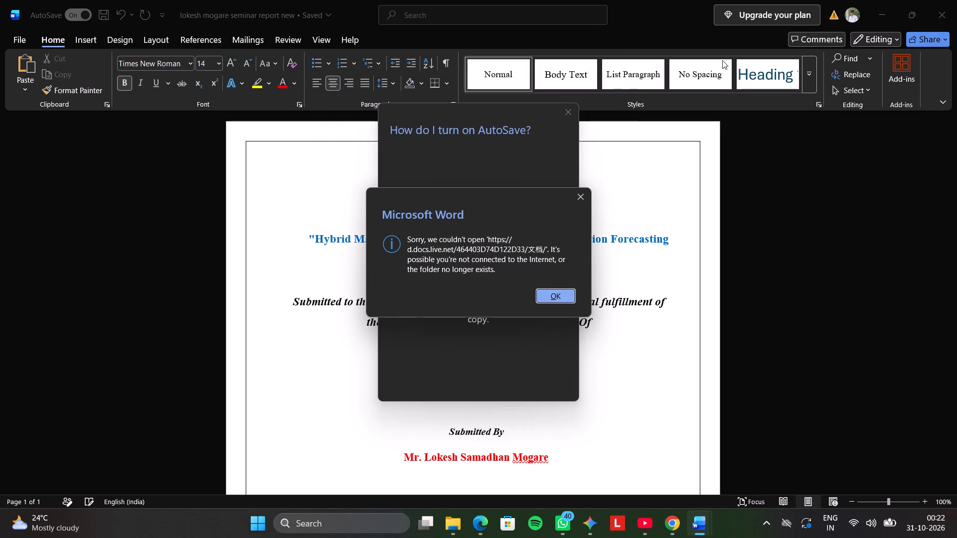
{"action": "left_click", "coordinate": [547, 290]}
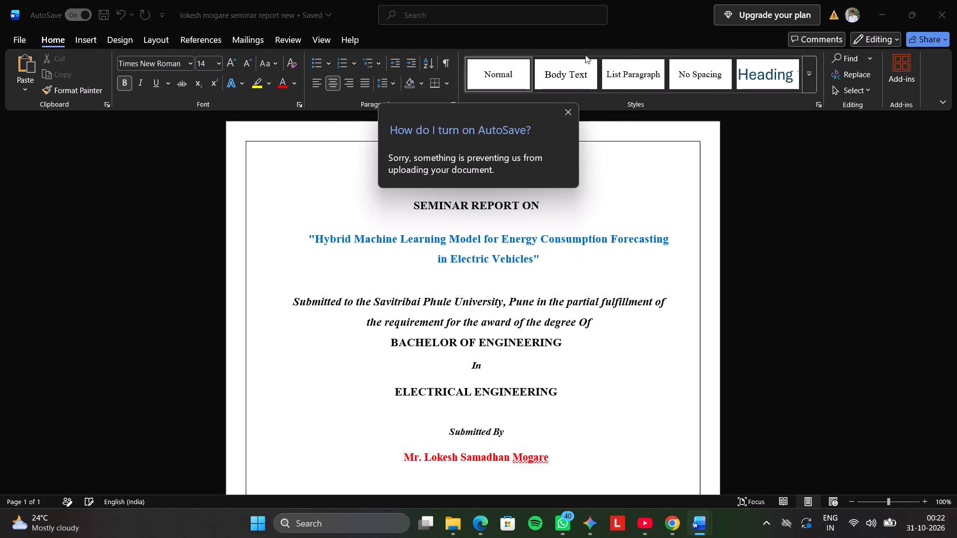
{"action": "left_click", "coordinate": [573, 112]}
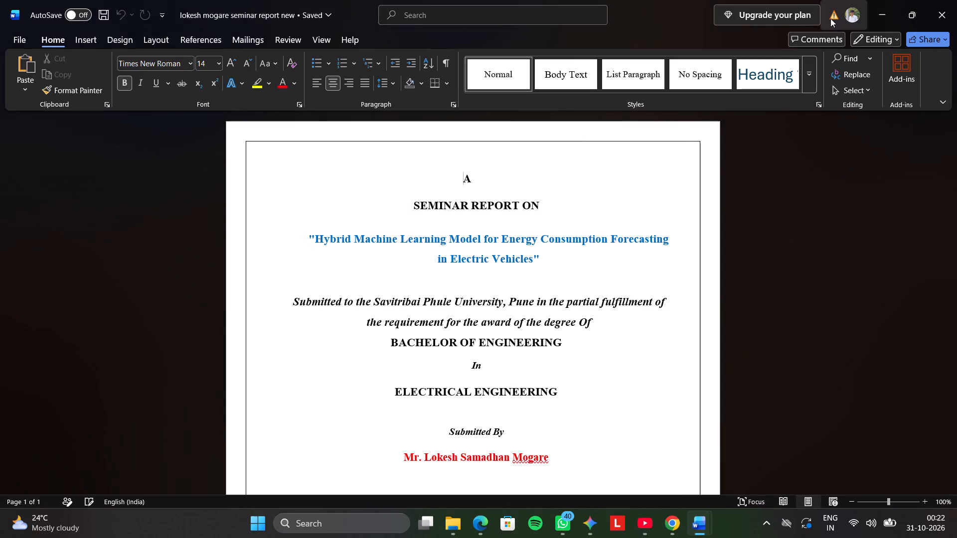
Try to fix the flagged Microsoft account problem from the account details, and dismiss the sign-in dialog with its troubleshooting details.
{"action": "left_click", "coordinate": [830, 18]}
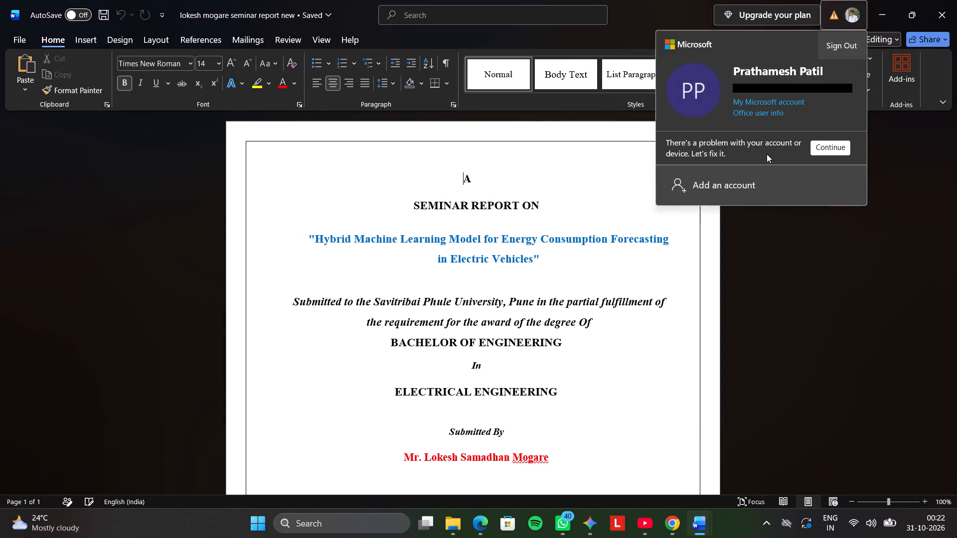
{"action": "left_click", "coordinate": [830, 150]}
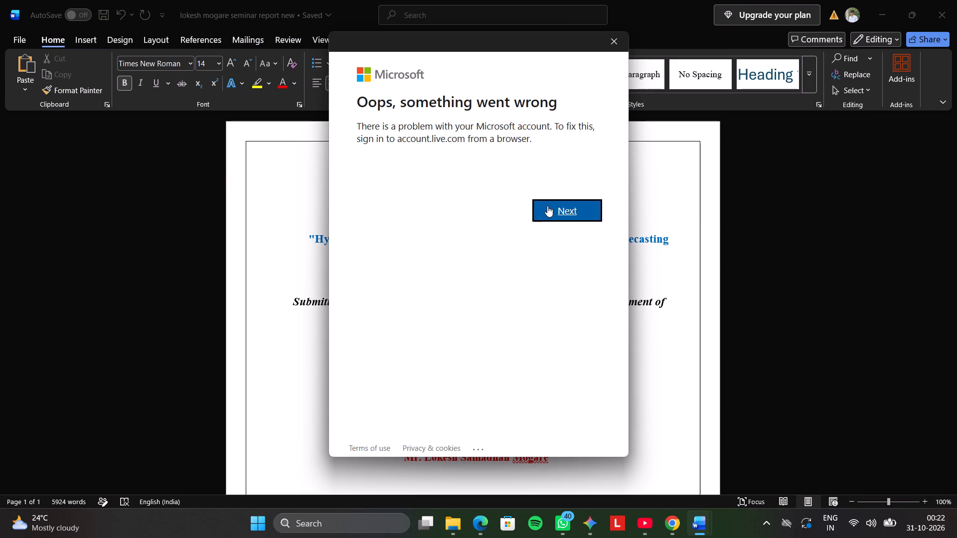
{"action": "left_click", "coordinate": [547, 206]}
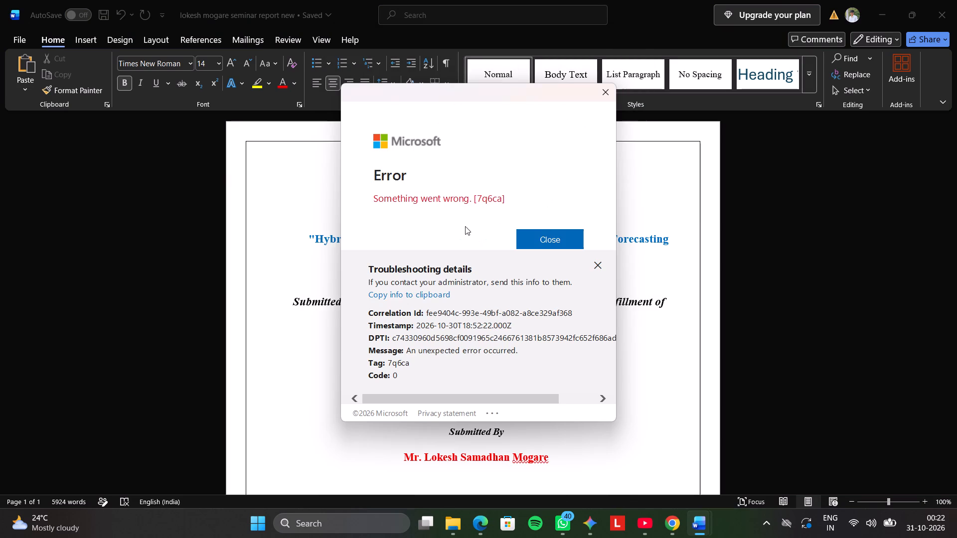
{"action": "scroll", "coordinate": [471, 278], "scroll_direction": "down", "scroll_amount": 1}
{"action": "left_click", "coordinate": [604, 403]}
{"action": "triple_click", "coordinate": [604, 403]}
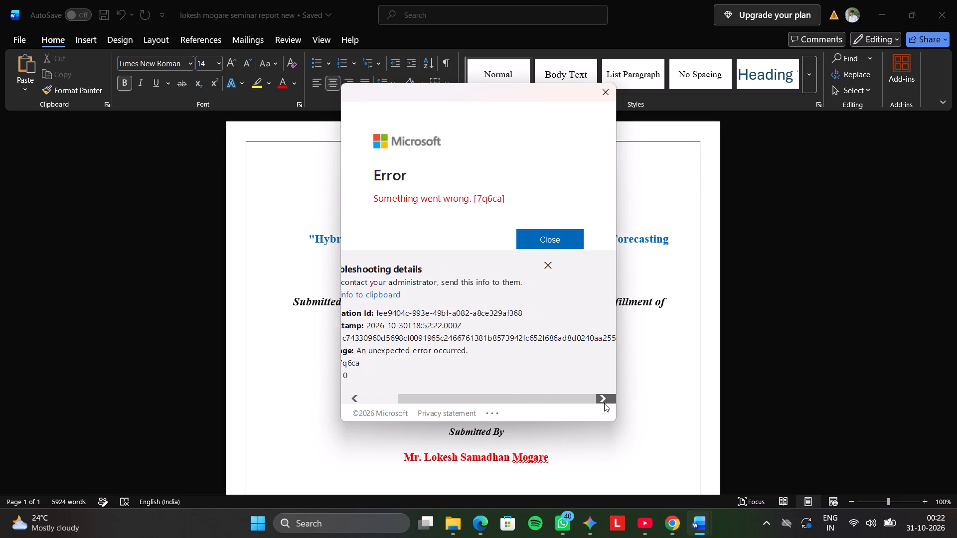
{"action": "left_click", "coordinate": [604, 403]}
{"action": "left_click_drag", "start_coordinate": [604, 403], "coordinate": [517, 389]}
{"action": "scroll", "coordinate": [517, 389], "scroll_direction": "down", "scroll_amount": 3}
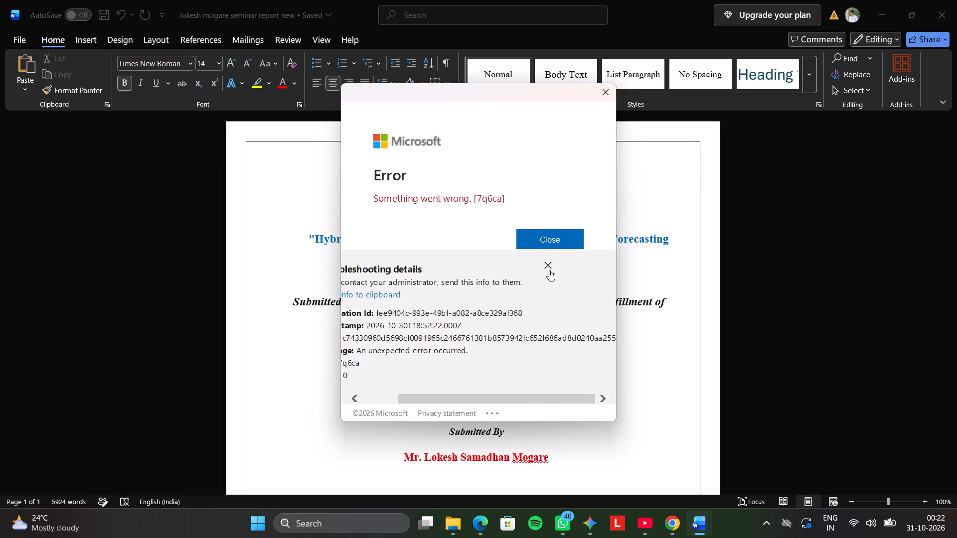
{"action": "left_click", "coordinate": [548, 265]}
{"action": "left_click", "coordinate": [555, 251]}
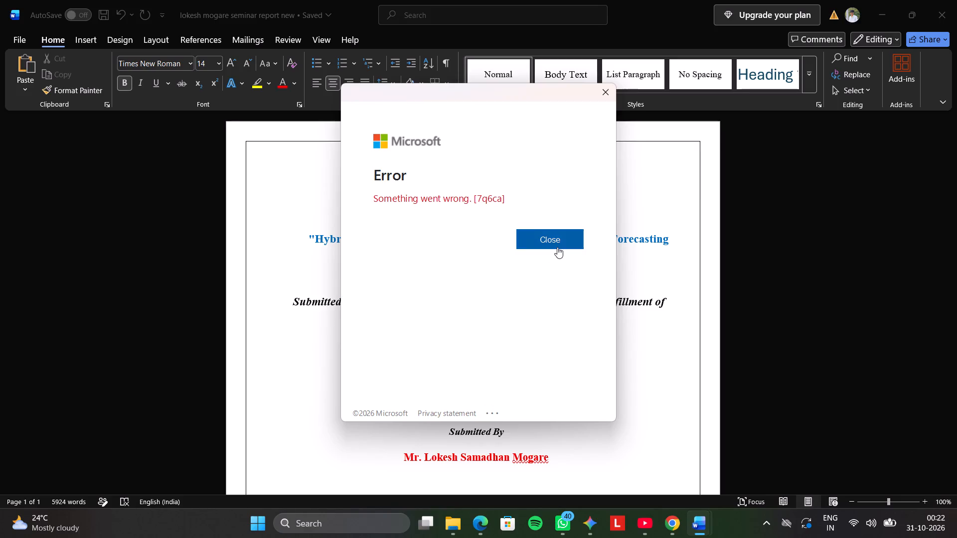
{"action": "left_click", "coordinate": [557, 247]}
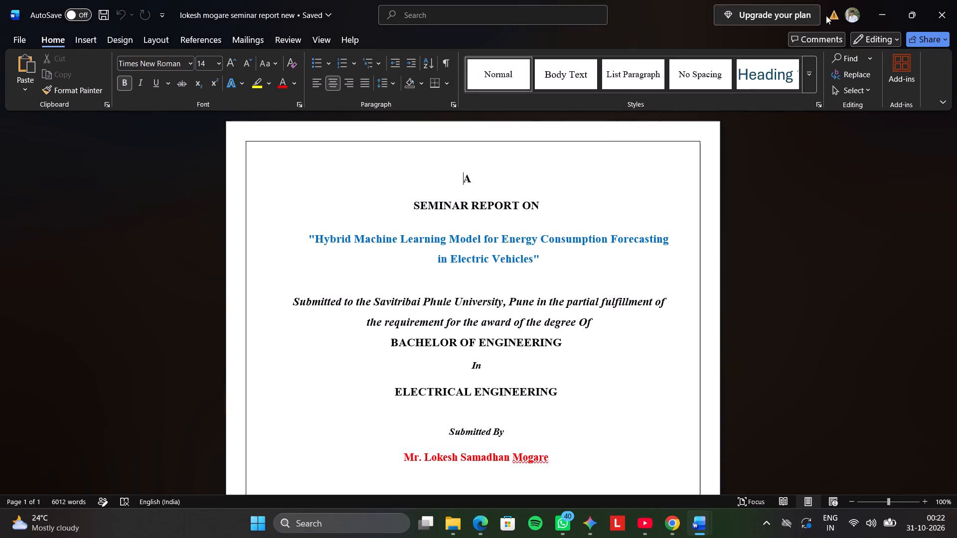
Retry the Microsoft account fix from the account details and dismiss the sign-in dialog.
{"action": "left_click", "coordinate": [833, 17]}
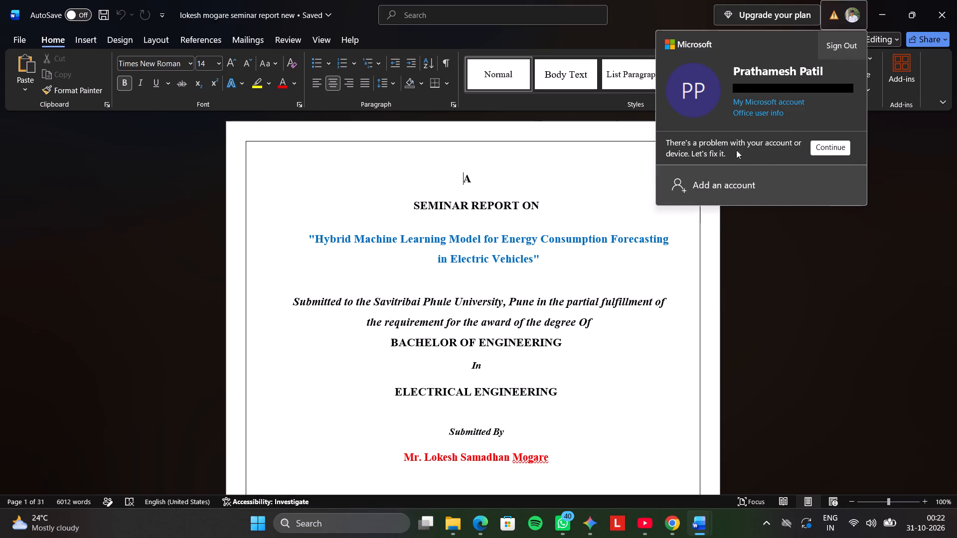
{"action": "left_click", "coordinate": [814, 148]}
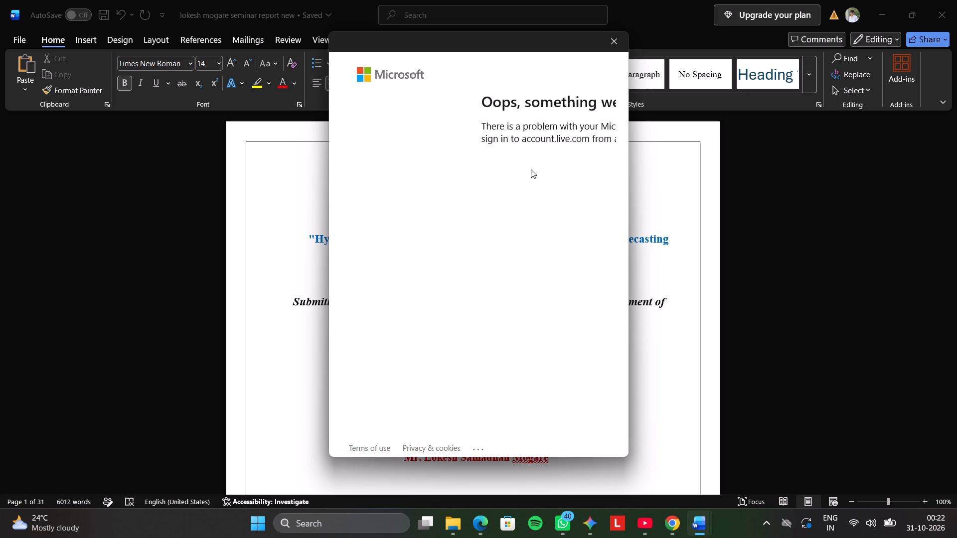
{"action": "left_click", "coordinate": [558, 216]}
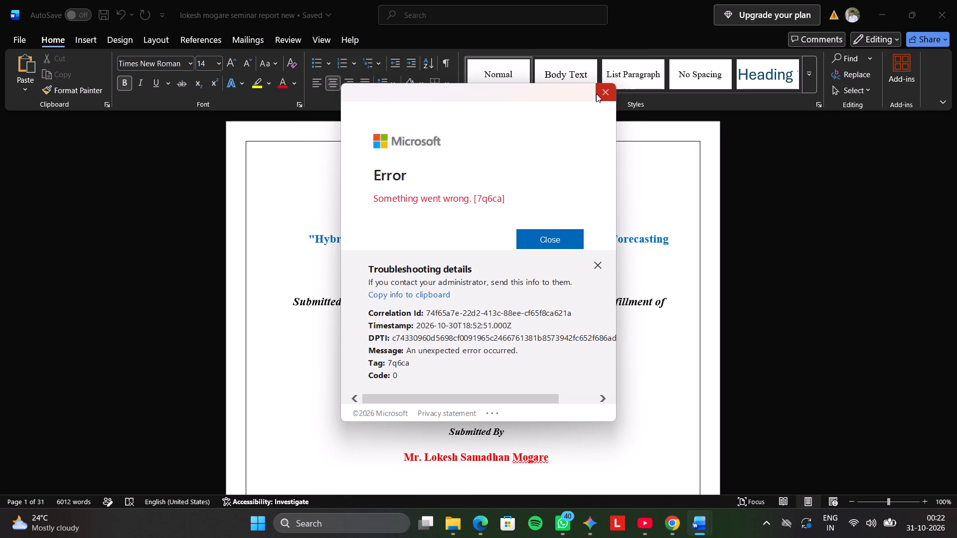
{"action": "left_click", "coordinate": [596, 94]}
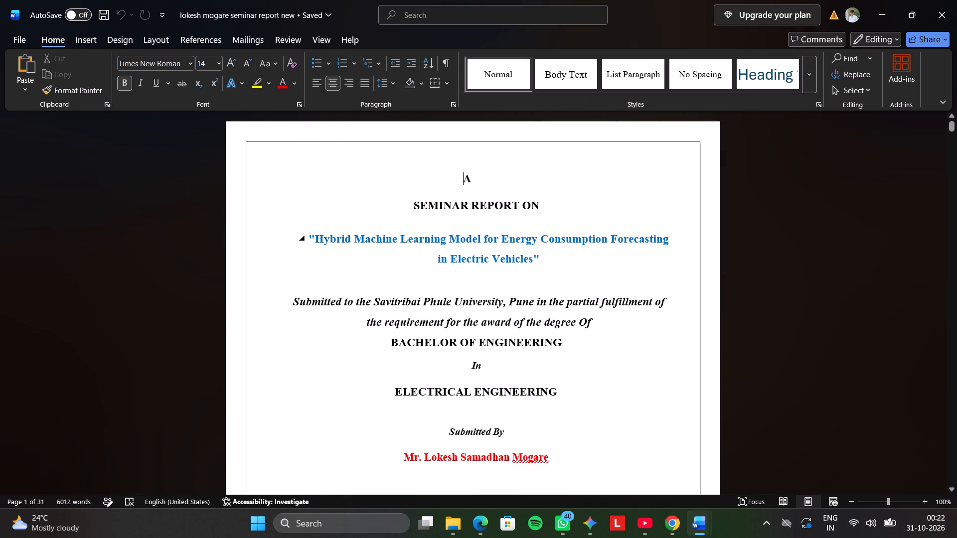
Examine the report's page layout from the title page and certificates through the table of contents to the comparative analysis chapter.
{"action": "scroll", "coordinate": [429, 239], "scroll_direction": "down", "scroll_amount": 4}
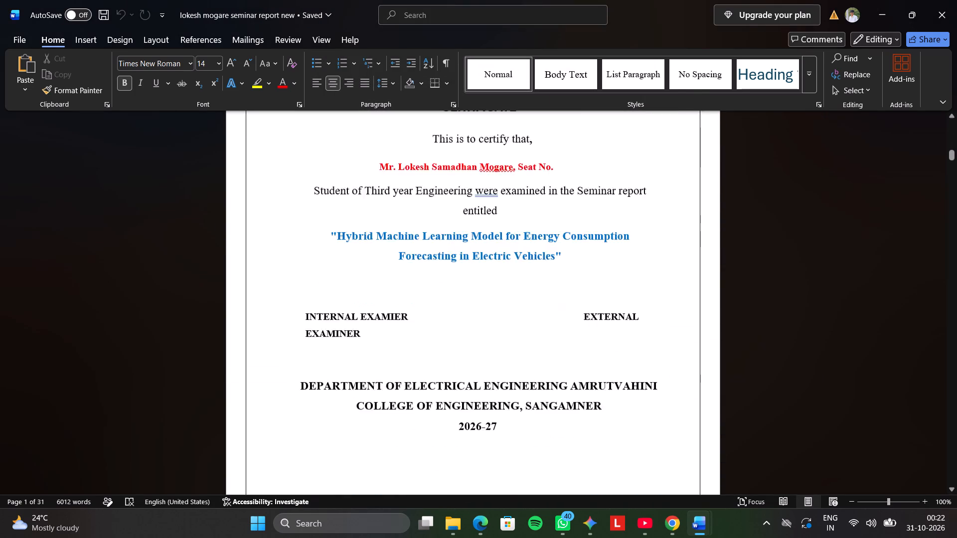
{"action": "scroll", "coordinate": [429, 239], "scroll_direction": "down", "scroll_amount": 3}
{"action": "scroll", "coordinate": [429, 239], "scroll_direction": "down", "scroll_amount": 3, "text": "ctrl"}
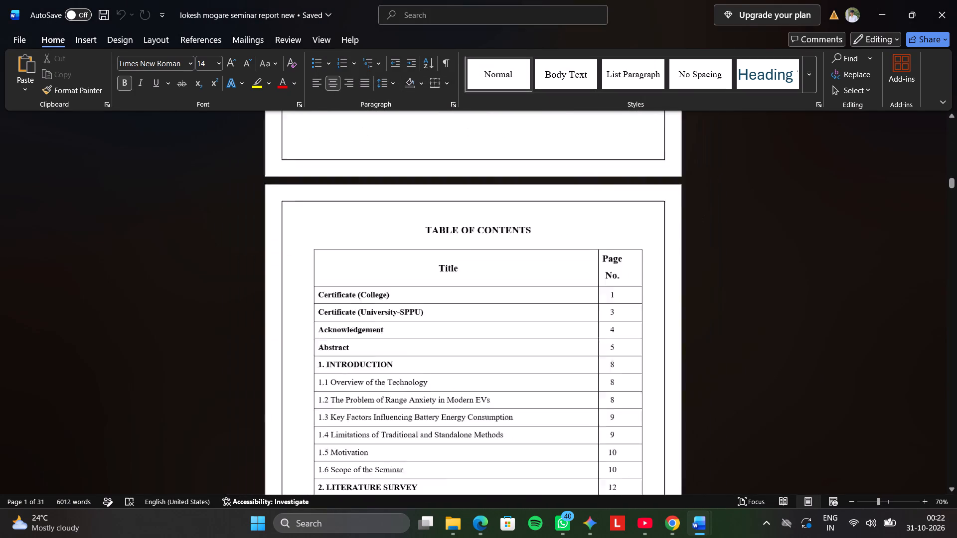
{"action": "scroll", "coordinate": [429, 239], "scroll_direction": "down", "scroll_amount": 2, "text": "ctrl"}
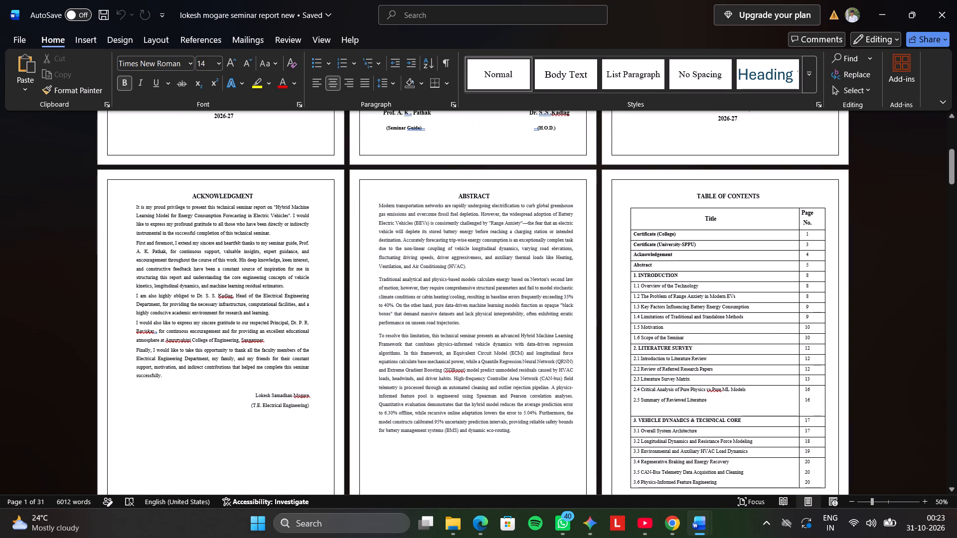
{"action": "scroll", "coordinate": [429, 239], "scroll_direction": "down", "scroll_amount": 2, "text": "ctrl"}
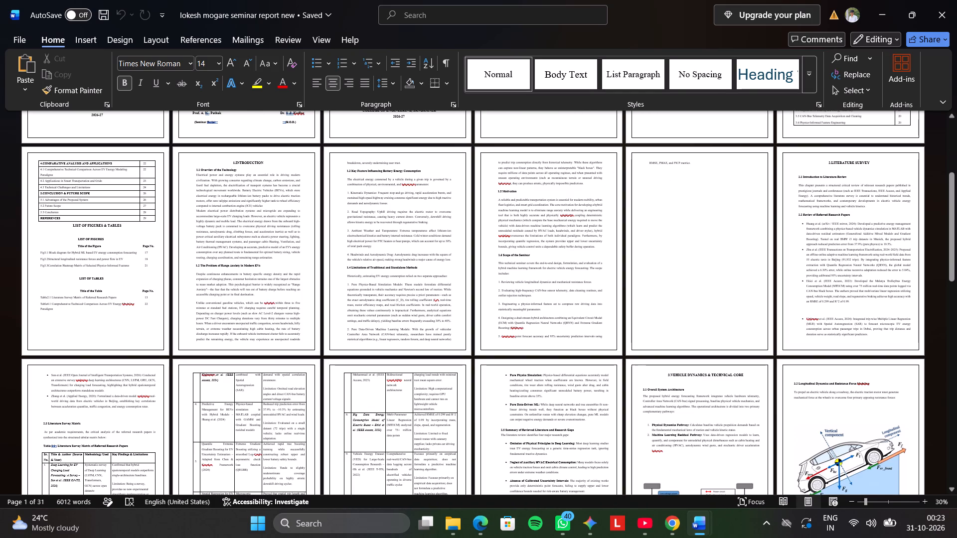
{"action": "scroll", "coordinate": [429, 239], "scroll_direction": "down", "scroll_amount": 2}
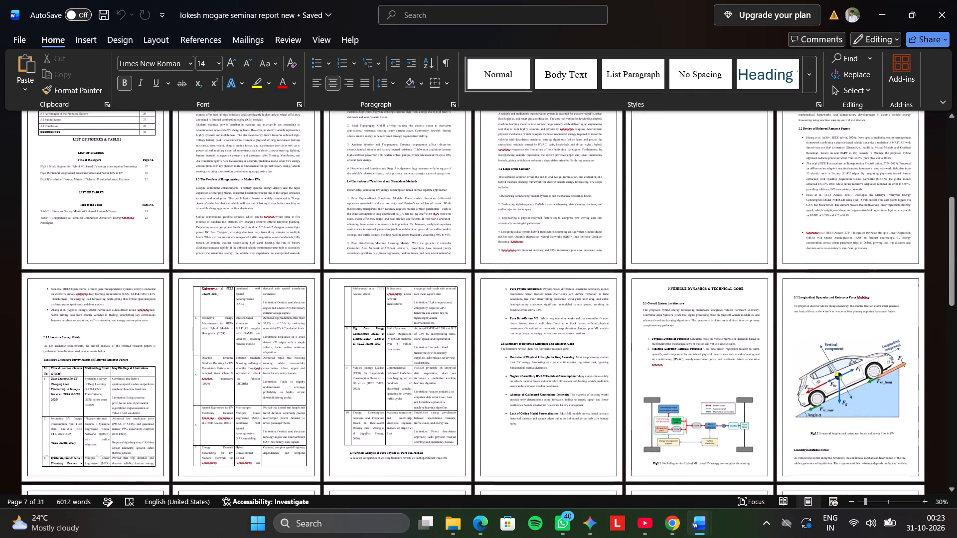
{"action": "scroll", "coordinate": [429, 239], "scroll_direction": "down", "scroll_amount": 1}
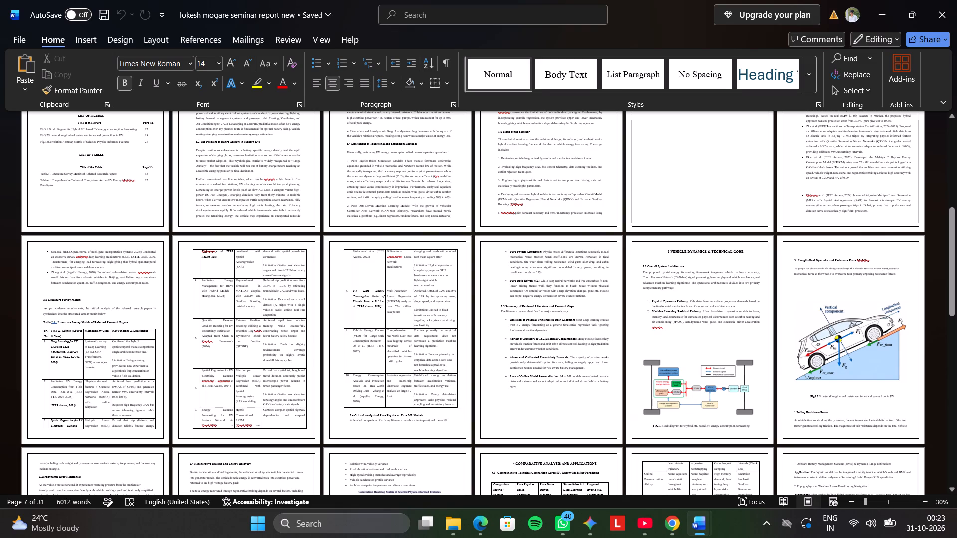
Examine the report at readable size, from the lists of figures and tables through the introduction chapter to the literature survey.
{"action": "scroll", "coordinate": [821, 286], "scroll_direction": "up", "scroll_amount": 10, "text": "ctrl"}
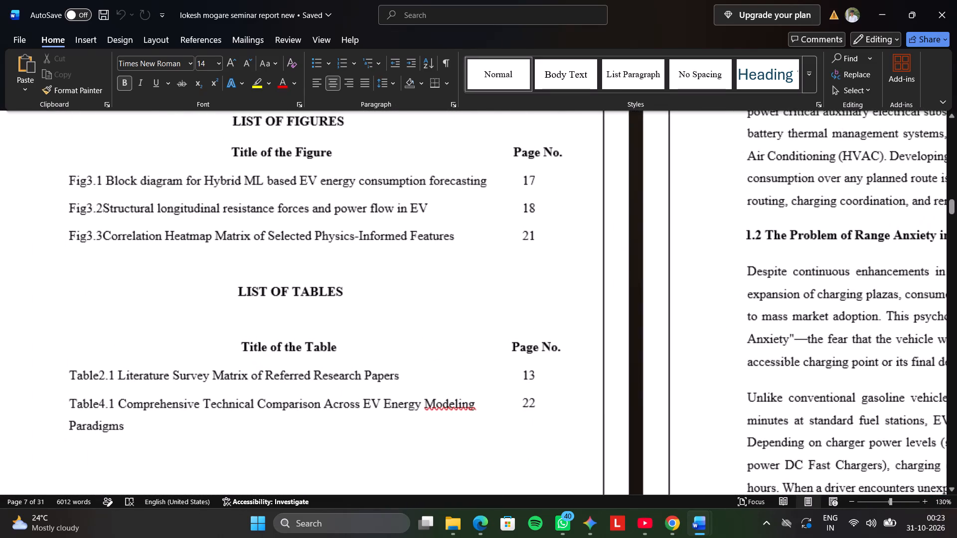
{"action": "scroll", "coordinate": [821, 286], "scroll_direction": "down", "scroll_amount": 2}
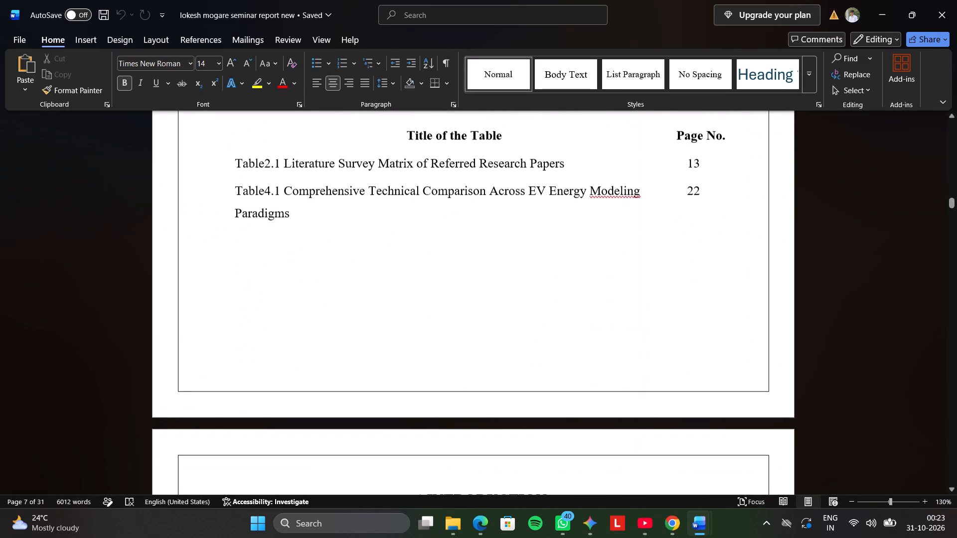
{"action": "double_click", "coordinate": [851, 502]}
{"action": "left_click", "coordinate": [851, 502]}
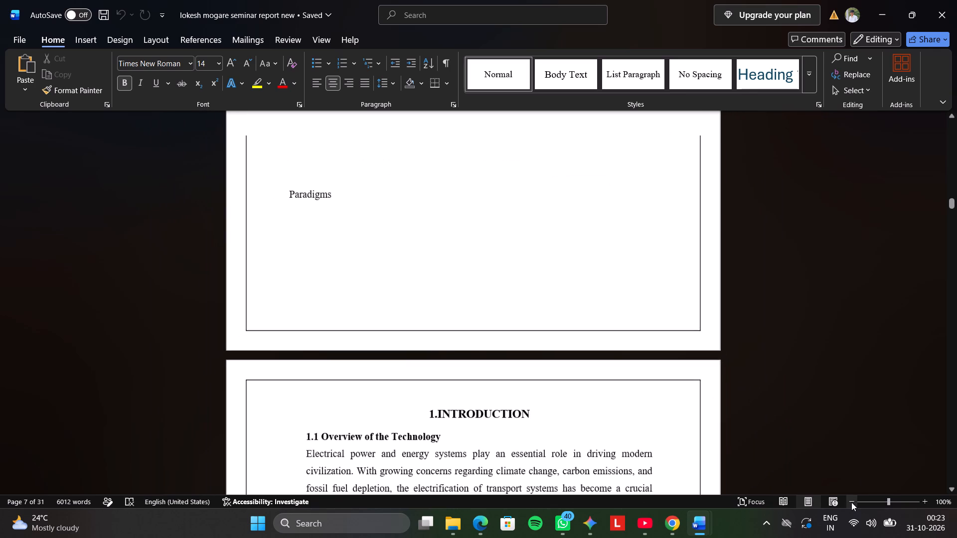
{"action": "key", "text": "Down"}
{"action": "scroll", "coordinate": [851, 502], "scroll_direction": "down", "scroll_amount": 2}
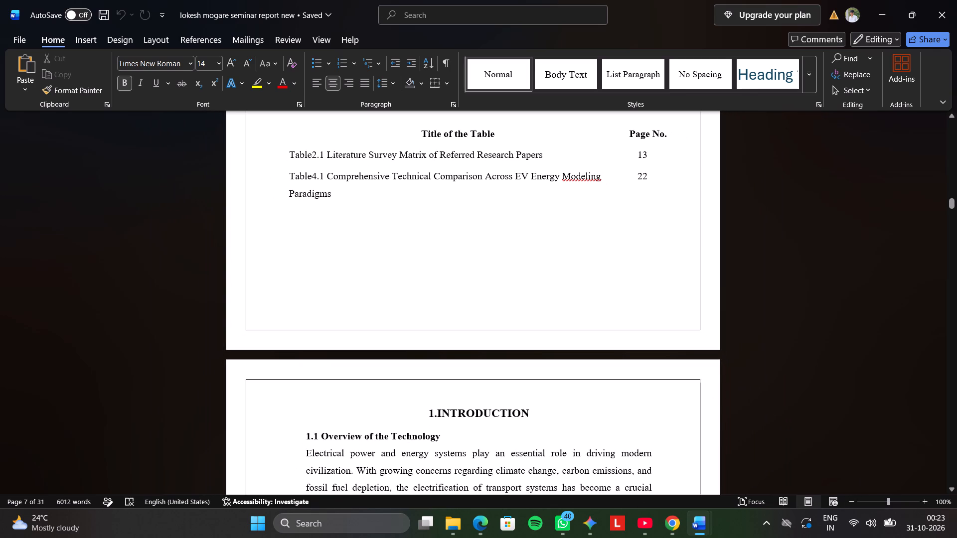
{"action": "scroll", "coordinate": [580, 394], "scroll_direction": "down", "scroll_amount": 3}
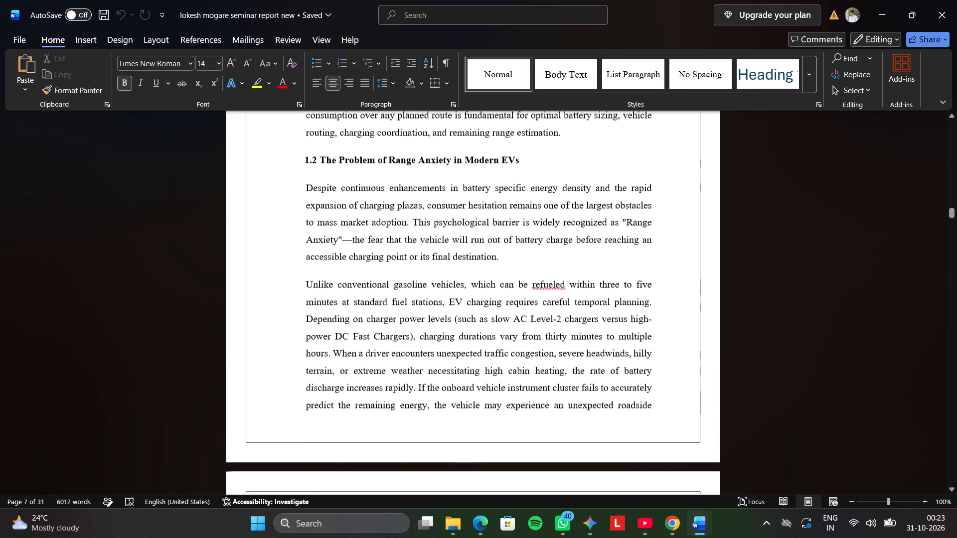
{"action": "scroll", "coordinate": [580, 394], "scroll_direction": "down", "scroll_amount": 3}
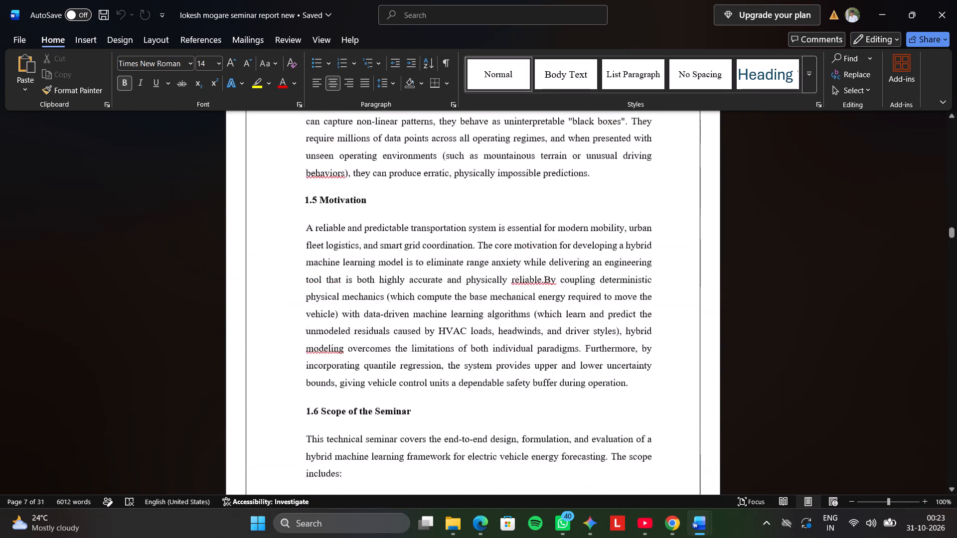
{"action": "scroll", "coordinate": [580, 394], "scroll_direction": "down", "scroll_amount": 3}
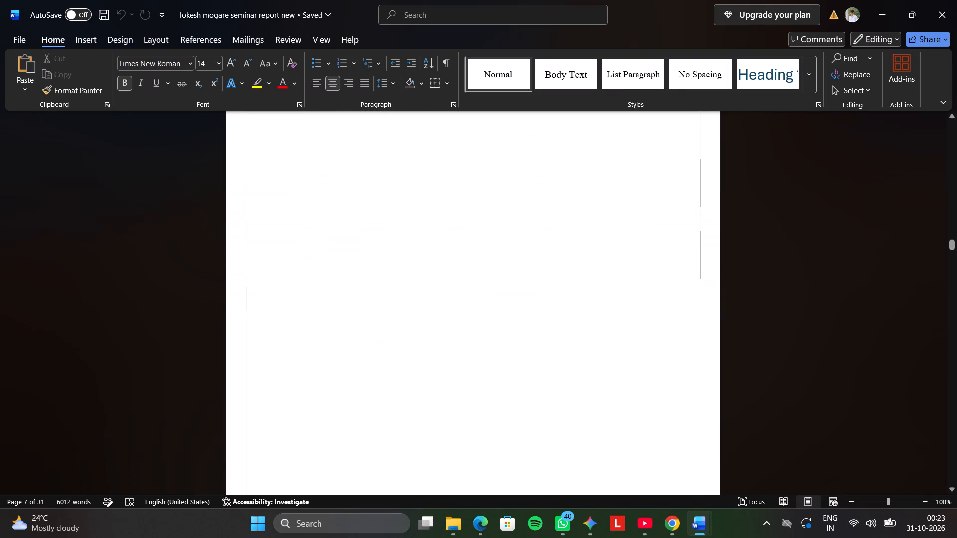
{"action": "scroll", "coordinate": [580, 394], "scroll_direction": "down", "scroll_amount": 3}
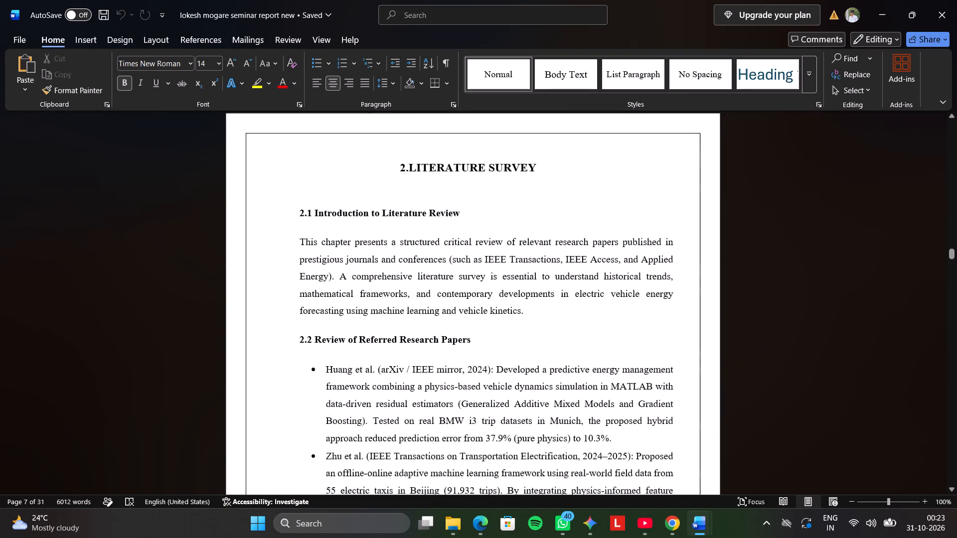
{"action": "scroll", "coordinate": [580, 394], "scroll_direction": "down", "scroll_amount": 1}
Examine the report from the literature review bullets and survey table through the research gaps to the Fig3.1 block diagram in chapter 3.
{"action": "scroll", "coordinate": [580, 394], "scroll_direction": "up", "scroll_amount": 1}
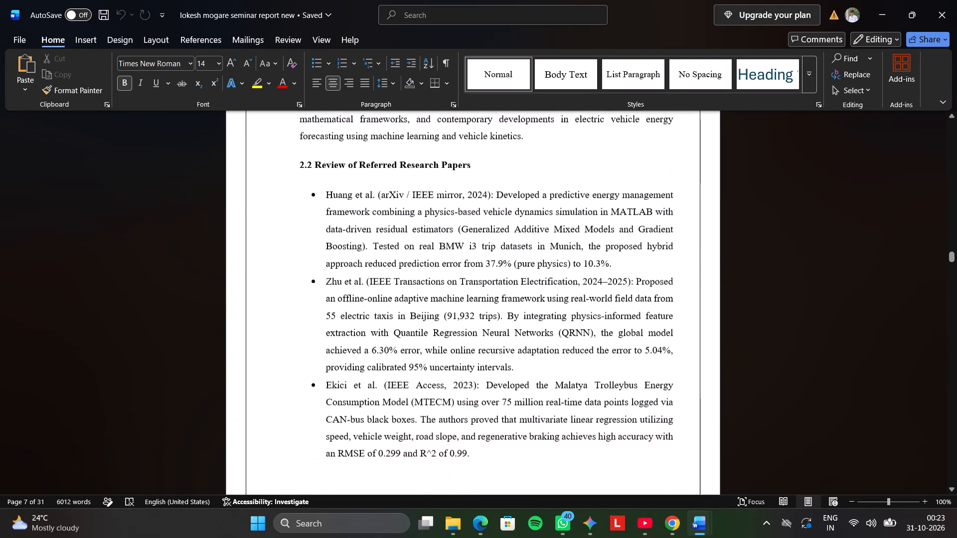
{"action": "scroll", "coordinate": [580, 394], "scroll_direction": "up", "scroll_amount": 1}
{"action": "left_click", "coordinate": [316, 199]}
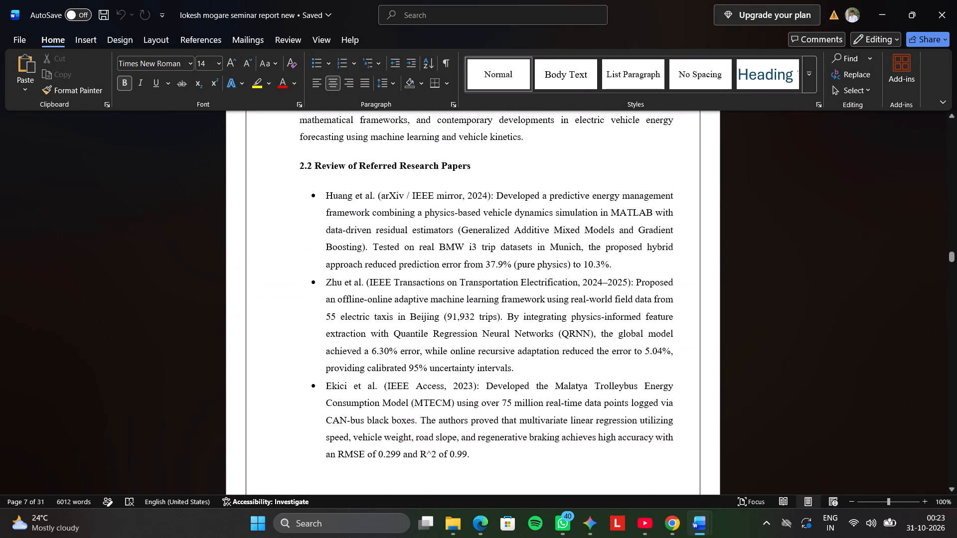
{"action": "triple_click", "coordinate": [316, 199]}
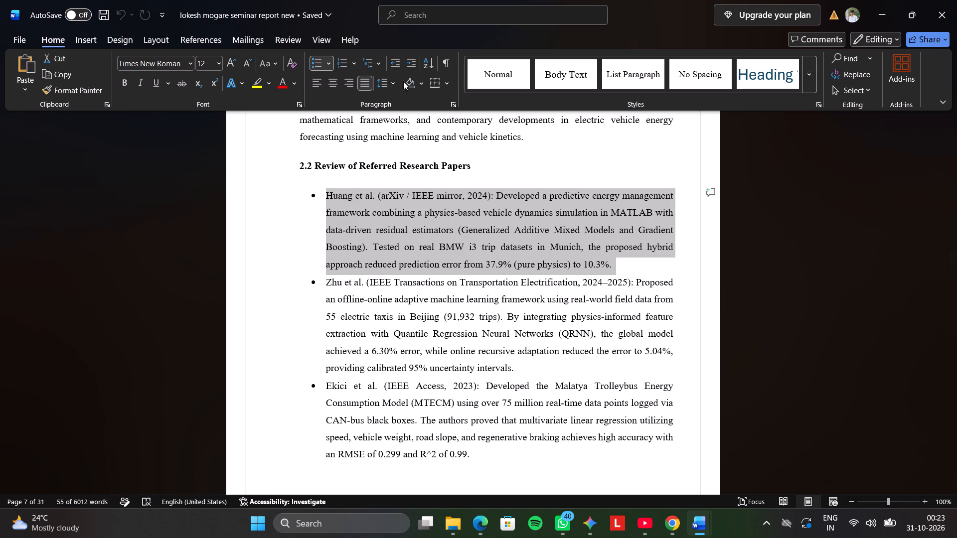
{"action": "left_click", "coordinate": [308, 271]}
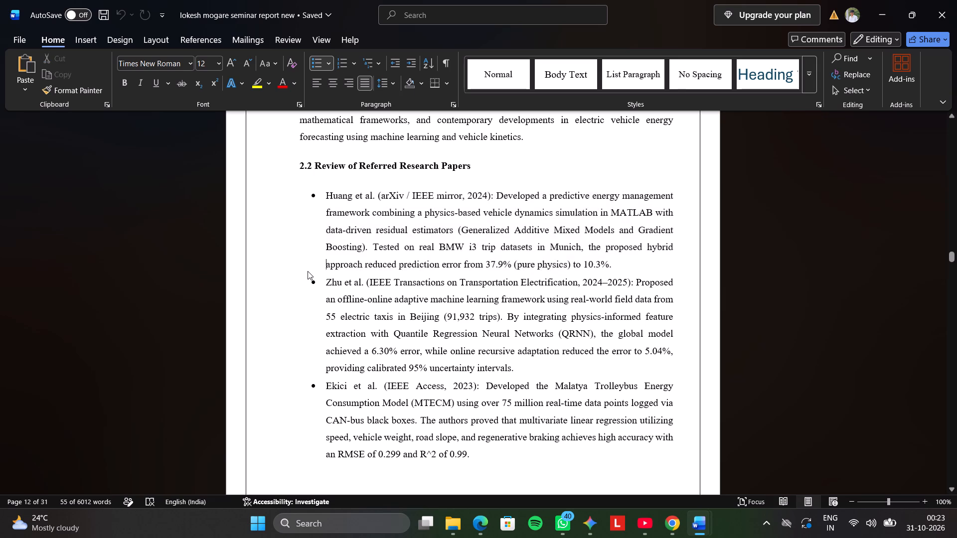
{"action": "scroll", "coordinate": [308, 271], "scroll_direction": "down", "scroll_amount": 4}
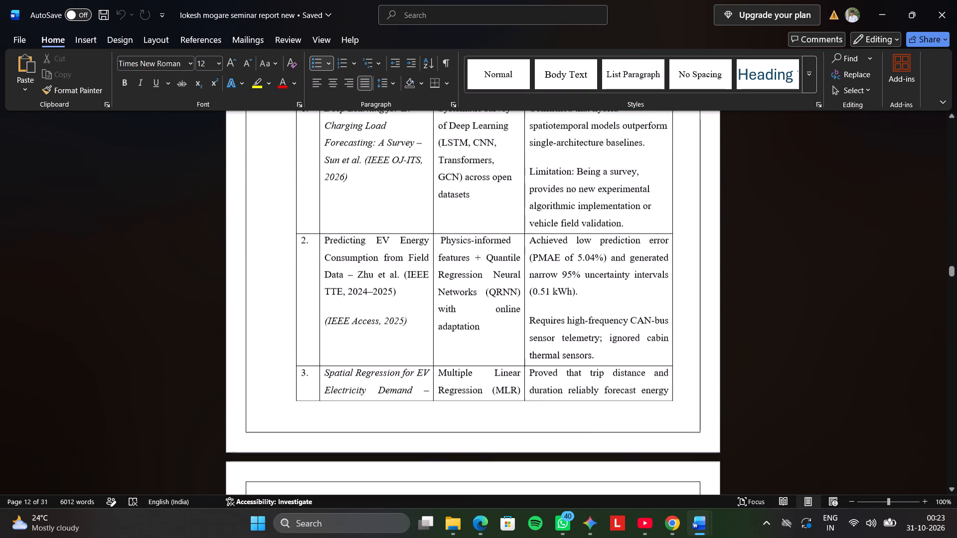
{"action": "scroll", "coordinate": [308, 271], "scroll_direction": "down", "scroll_amount": 4}
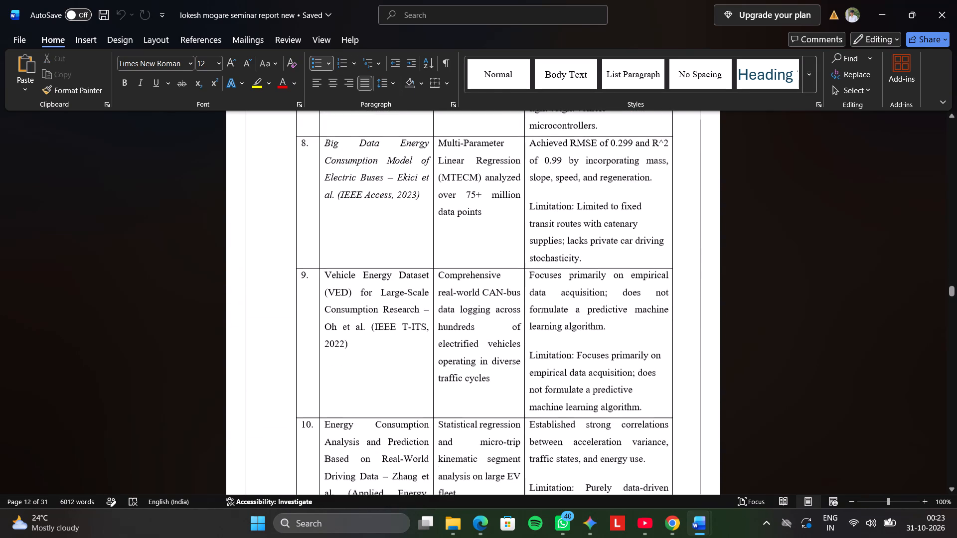
{"action": "scroll", "coordinate": [308, 271], "scroll_direction": "down", "scroll_amount": 6}
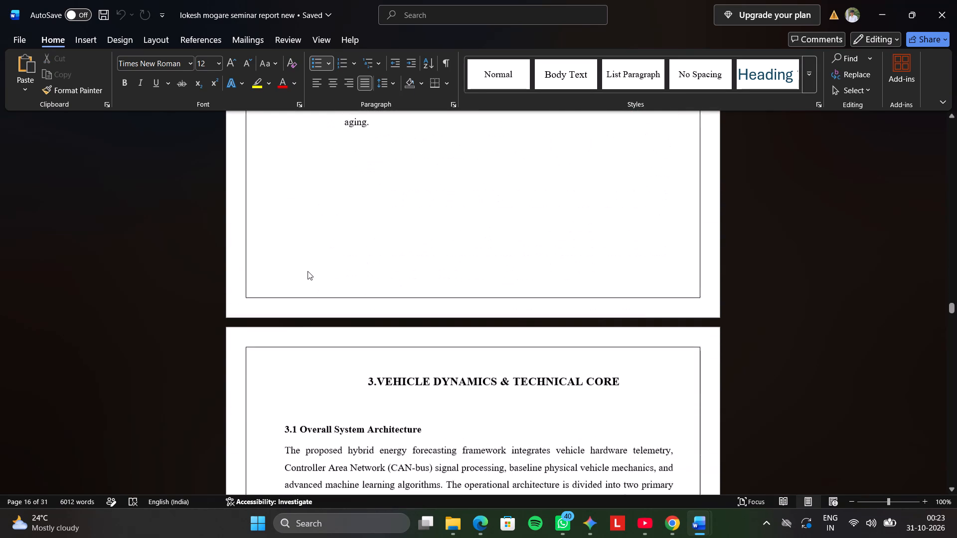
{"action": "scroll", "coordinate": [308, 271], "scroll_direction": "down", "scroll_amount": 7}
{"action": "scroll", "coordinate": [308, 271], "scroll_direction": "up", "scroll_amount": 2}
{"action": "scroll", "coordinate": [308, 271], "scroll_direction": "down", "scroll_amount": 1}
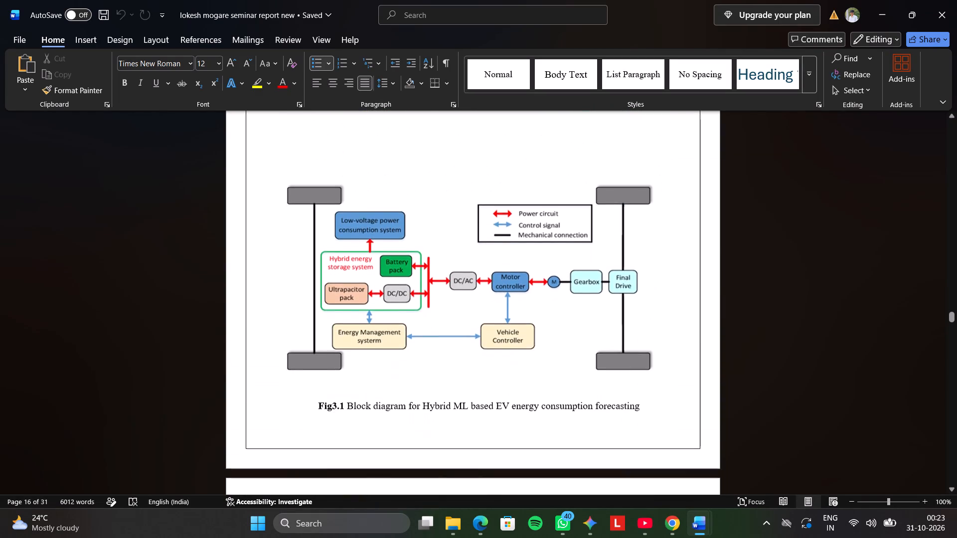
{"action": "scroll", "coordinate": [308, 271], "scroll_direction": "down", "scroll_amount": 1}
{"action": "scroll", "coordinate": [418, 271], "scroll_direction": "up", "scroll_amount": 1}
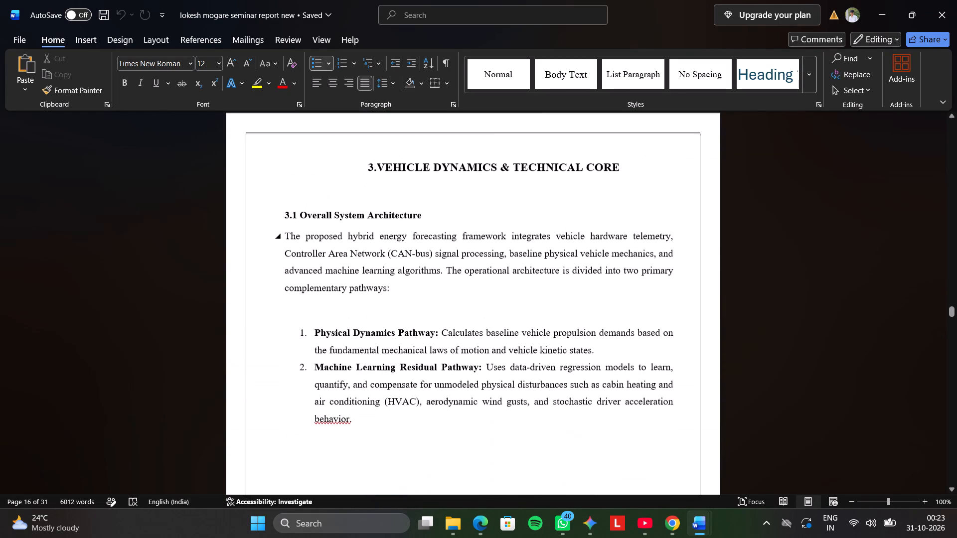
{"action": "scroll", "coordinate": [418, 271], "scroll_direction": "up", "scroll_amount": 1}
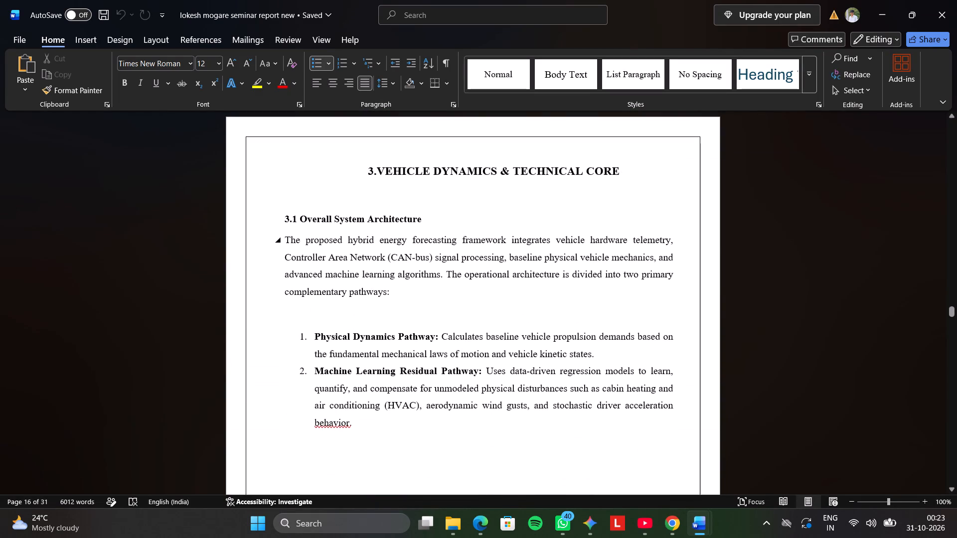
{"action": "scroll", "coordinate": [345, 253], "scroll_direction": "up", "scroll_amount": 2}
{"action": "scroll", "coordinate": [367, 328], "scroll_direction": "up", "scroll_amount": 3}
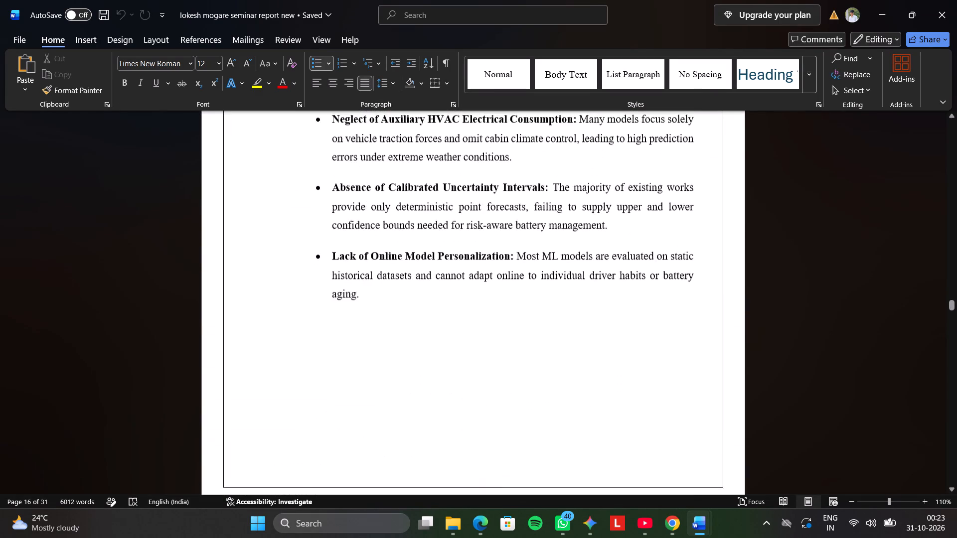
{"action": "scroll", "coordinate": [367, 328], "scroll_direction": "down", "scroll_amount": 1}
{"action": "scroll", "coordinate": [367, 328], "scroll_direction": "up", "scroll_amount": 1}
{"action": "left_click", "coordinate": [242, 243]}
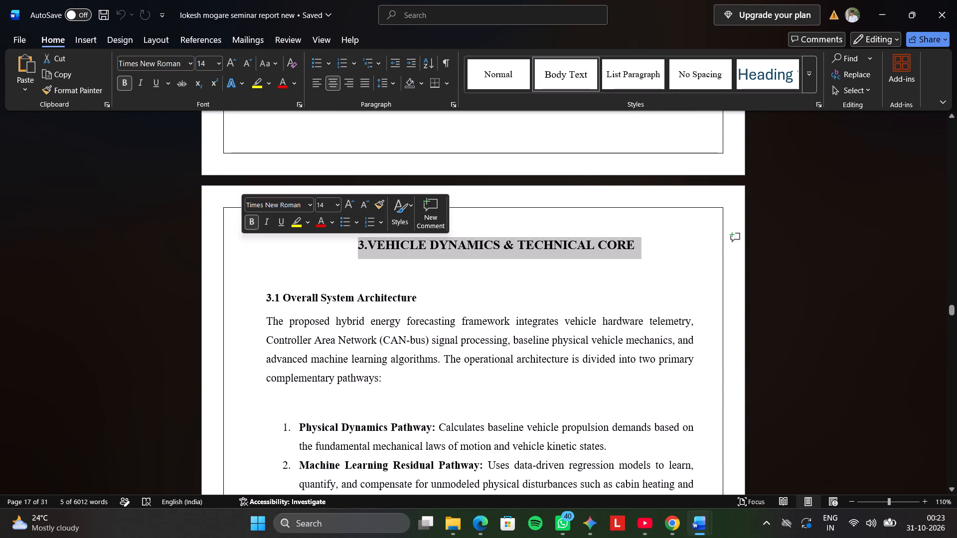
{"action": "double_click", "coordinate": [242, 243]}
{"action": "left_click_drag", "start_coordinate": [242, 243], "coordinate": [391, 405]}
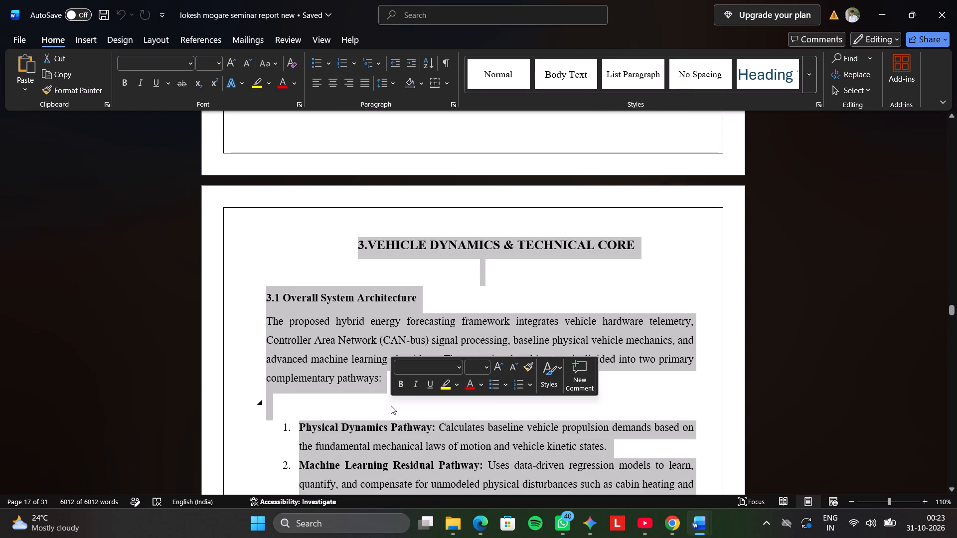
Select section 3.1 through the Fig3.1 caption and apply custom whole-document margins: top, bottom and right 2 cm, left 2.5 cm.
{"action": "scroll", "coordinate": [391, 405], "scroll_direction": "down", "scroll_amount": 3}
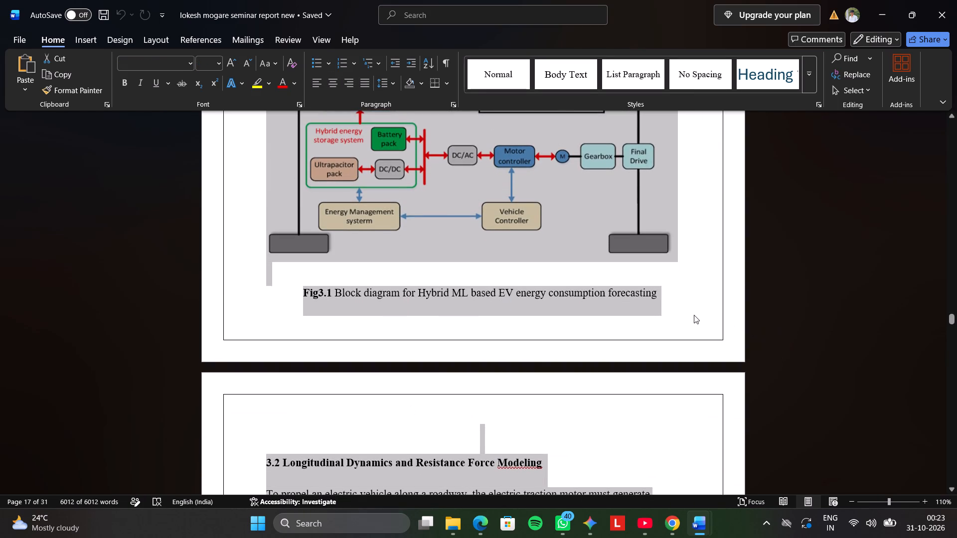
{"action": "left_click", "coordinate": [694, 315]}
{"action": "key", "text": "shift+Up"}
{"action": "key", "text": "shift+Up"}
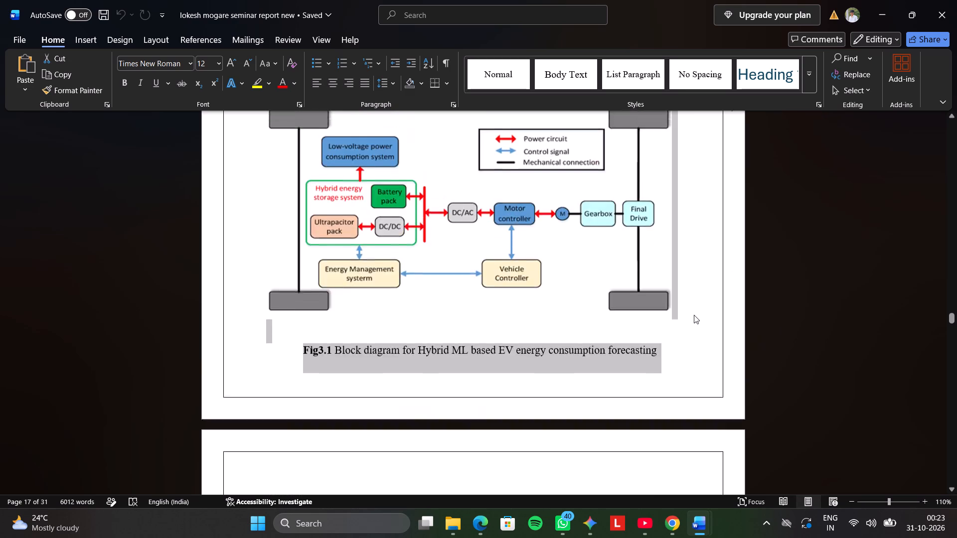
{"action": "key", "text": "shift+Up"}
{"action": "key", "text": "shift+Up"}
{"action": "key", "text": "shift+Up"}
{"action": "key", "text": "shift+Up"}
{"action": "key", "text": "shift+Up"}
{"action": "key", "text": "shift+Up"}
{"action": "key", "text": "shift+Up"}
{"action": "key", "text": "shift+Up"}
{"action": "key", "text": "shift+Up"}
{"action": "key", "text": "shift+Up"}
{"action": "key", "text": "shift+Up"}
{"action": "key", "text": "shift+Up"}
{"action": "key", "text": "shift+Up"}
{"action": "key", "text": "shift+Up"}
{"action": "key", "text": "shift+Up"}
{"action": "key", "text": "shift+Up"}
{"action": "key", "text": "shift+Up"}
{"action": "key", "text": "shift+Up"}
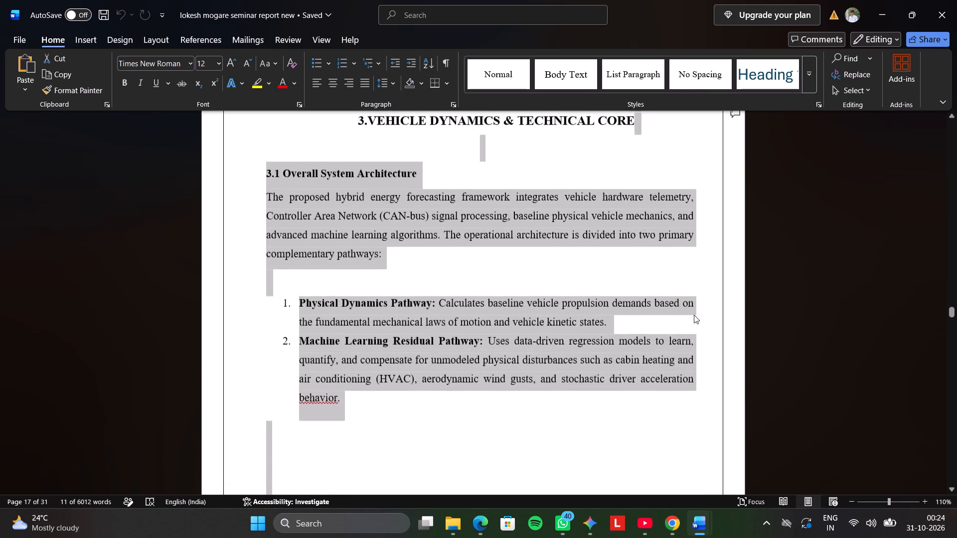
{"action": "key", "text": "shift+Up"}
{"action": "key", "text": "shift+Down"}
{"action": "key", "text": "shift+Up"}
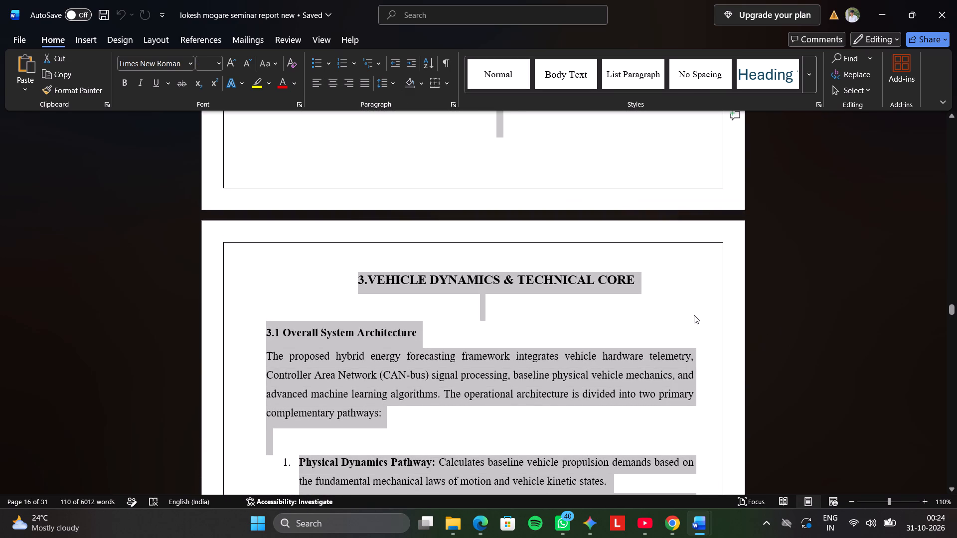
{"action": "key", "text": "shift+Down"}
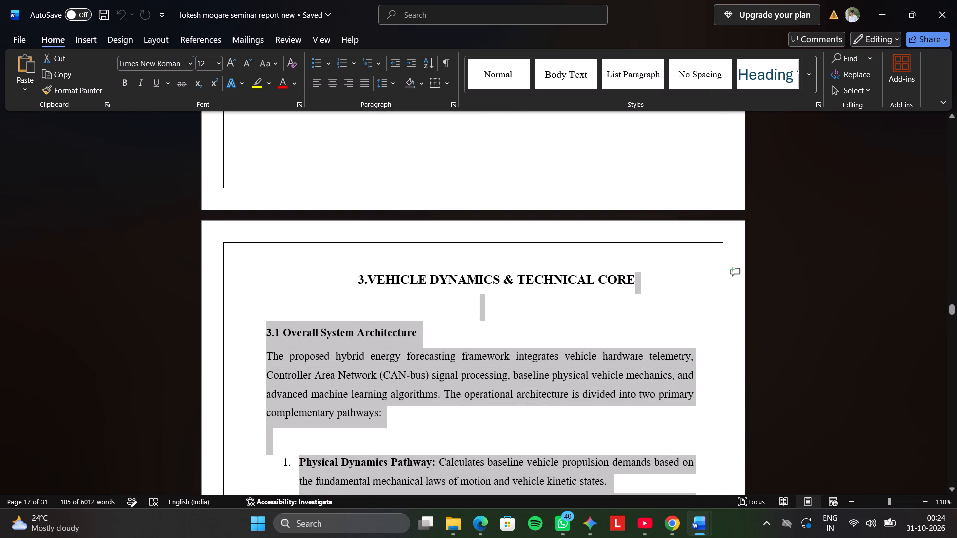
{"action": "left_click", "coordinate": [151, 39]}
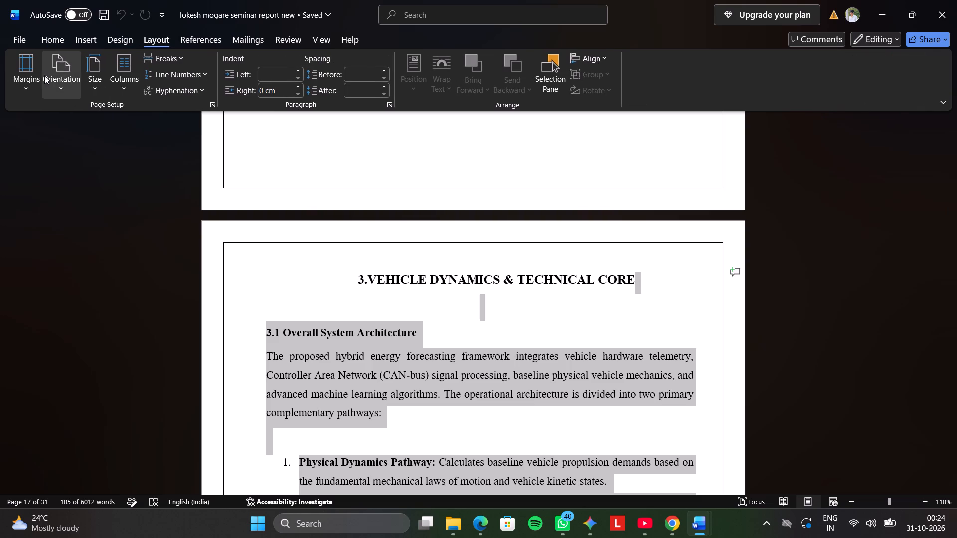
{"action": "left_click", "coordinate": [34, 82]}
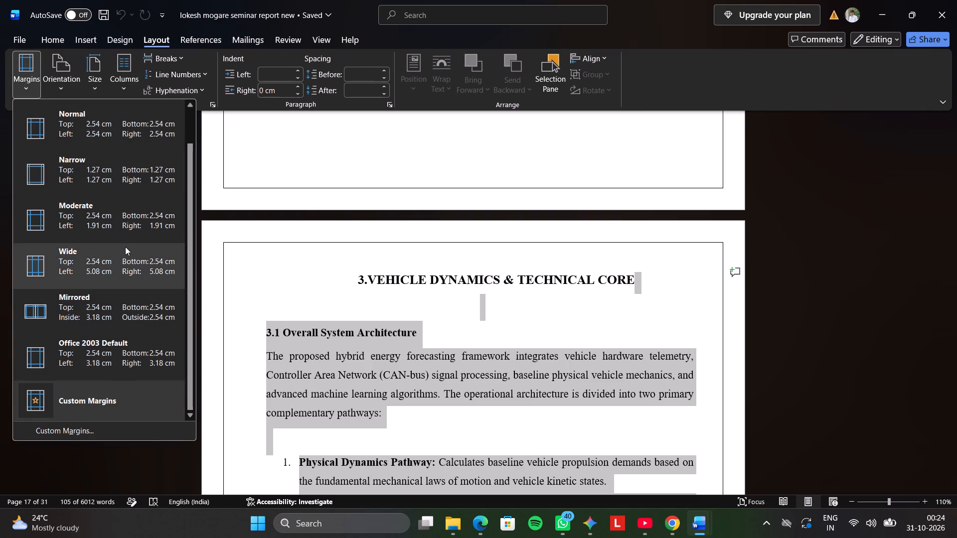
{"action": "left_click", "coordinate": [75, 429]}
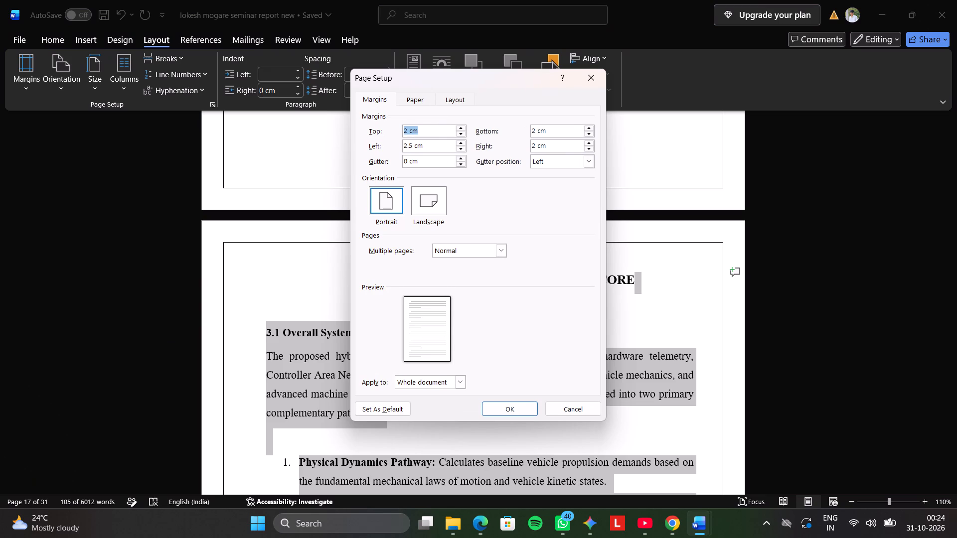
{"action": "left_click", "coordinate": [423, 131]}
{"action": "double_click", "coordinate": [423, 131]}
{"action": "double_click", "coordinate": [423, 131]}
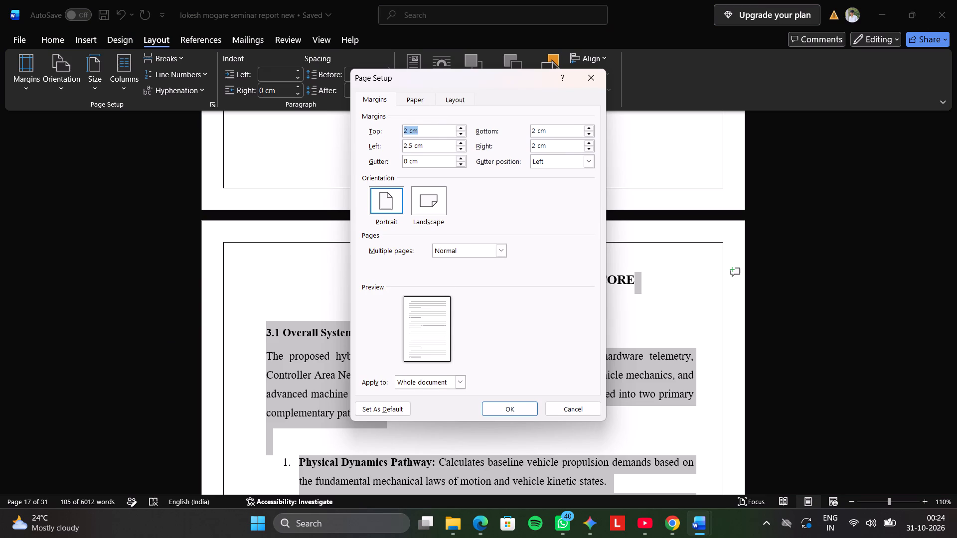
{"action": "left_click", "coordinate": [423, 131]}
{"action": "left_click", "coordinate": [510, 406]}
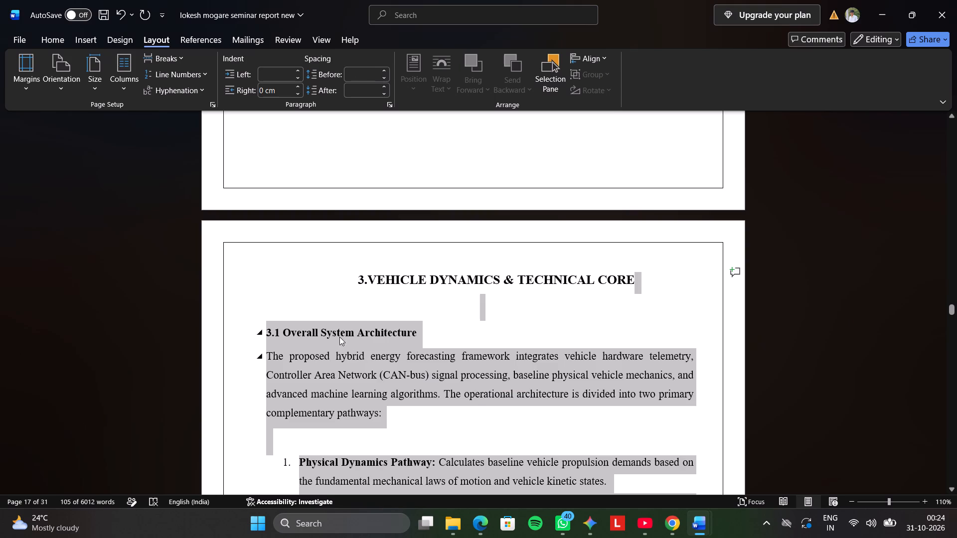
Reapply the Last Custom Setting margins with section 3.1 through the Fig3.1 caption still selected.
{"action": "left_click", "coordinate": [25, 91]}
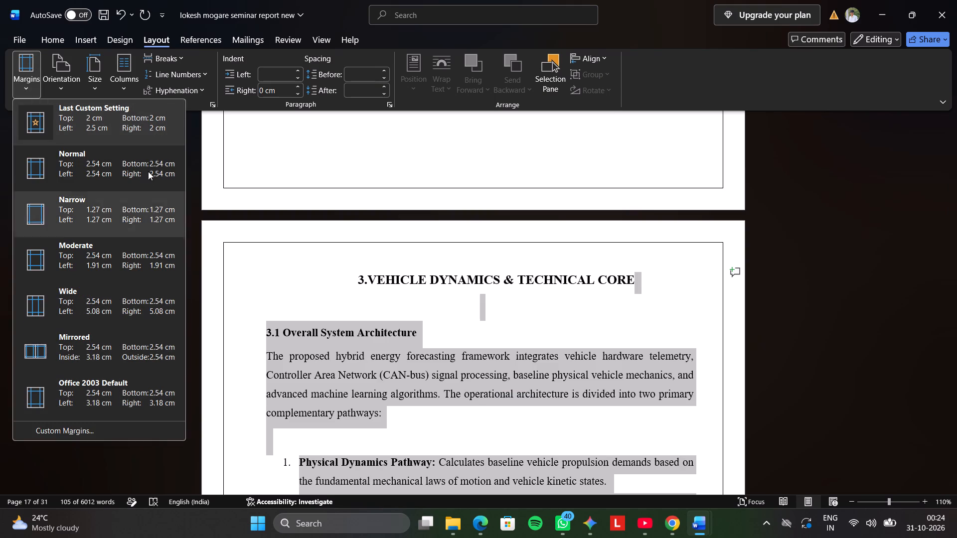
{"action": "left_click", "coordinate": [132, 115]}
Select the text from the Pure Physics Simulation bullet to the end of chapter 2 and apply the Last Custom Setting margins.
{"action": "scroll", "coordinate": [338, 287], "scroll_direction": "up", "scroll_amount": 1}
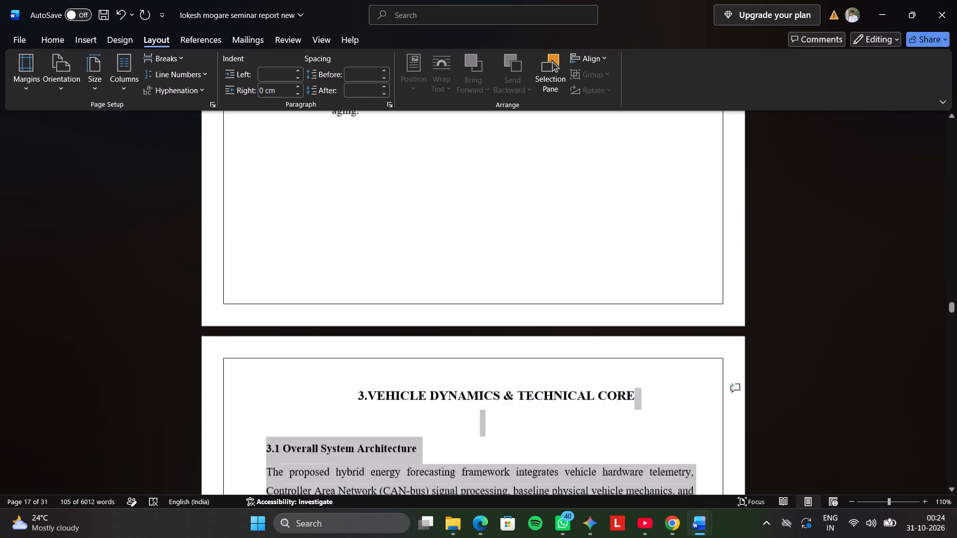
{"action": "scroll", "coordinate": [338, 287], "scroll_direction": "up", "scroll_amount": 1}
{"action": "triple_click", "coordinate": [338, 287]}
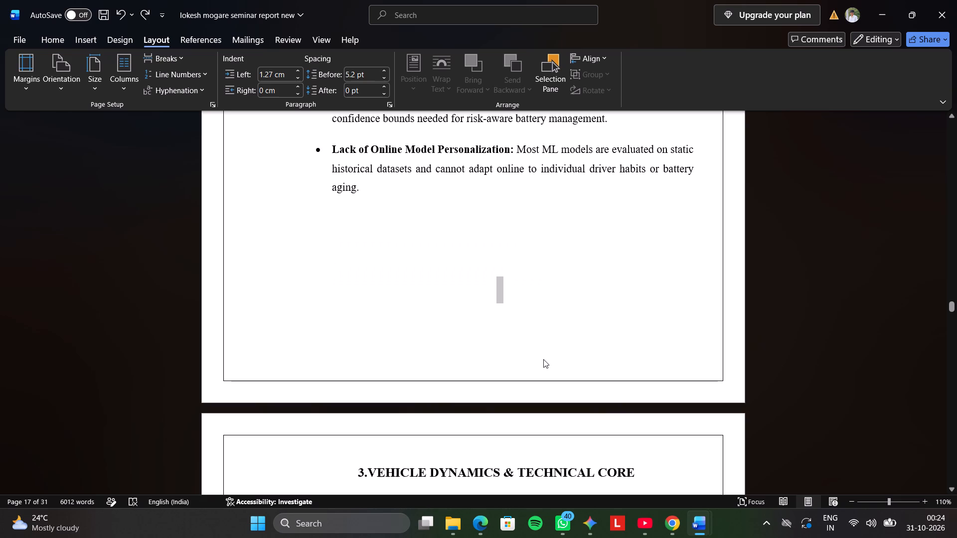
{"action": "key", "text": "shift+Up"}
{"action": "key", "text": "shift+Up"}
{"action": "key", "text": "shift+Up"}
{"action": "key", "text": "shift+Up"}
{"action": "key", "text": "shift+Up"}
{"action": "key", "text": "shift+Up"}
{"action": "key", "text": "shift+Up"}
{"action": "key", "text": "shift+Up"}
{"action": "key", "text": "shift+Up"}
{"action": "key", "text": "shift+Up"}
{"action": "key", "text": "shift+Up"}
{"action": "key", "text": "shift+Up"}
{"action": "key", "text": "shift+Up"}
{"action": "key", "text": "shift+Up"}
{"action": "key", "text": "shift+Up"}
{"action": "key", "text": "shift+Up"}
{"action": "key", "text": "shift+Up"}
{"action": "key", "text": "shift+Up"}
{"action": "key", "text": "shift+Up"}
{"action": "key", "text": "shift+Up"}
{"action": "key", "text": "shift+Up"}
{"action": "key", "text": "shift+Up"}
{"action": "key", "text": "shift+Up"}
{"action": "key", "text": "shift+Up"}
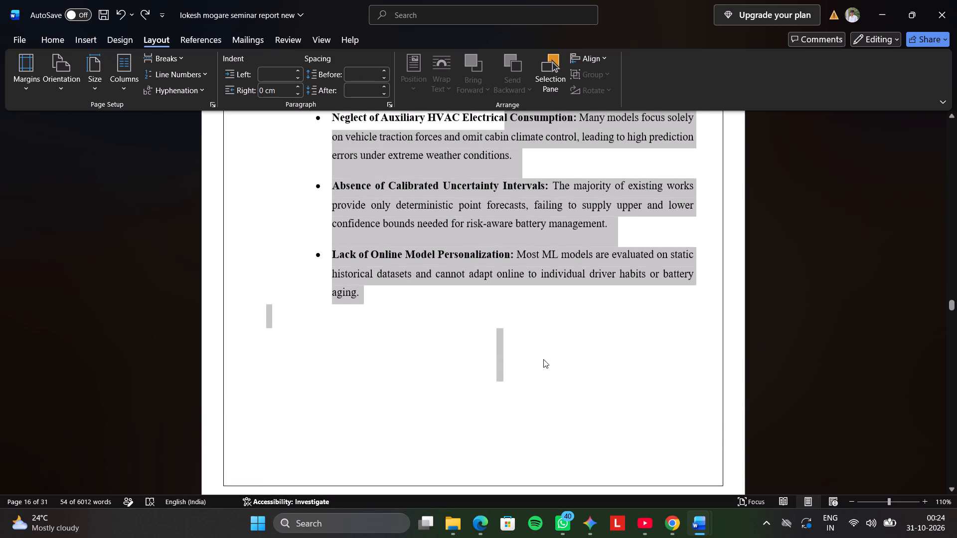
{"action": "key", "text": "shift+Up"}
{"action": "key", "text": "shift+Up"}
{"action": "key", "text": "shift+Up"}
{"action": "key", "text": "shift+Up"}
{"action": "key", "text": "shift+Up"}
{"action": "key", "text": "shift+Up"}
{"action": "key", "text": "shift+Up"}
{"action": "key", "text": "shift+Up"}
{"action": "key", "text": "shift+Up"}
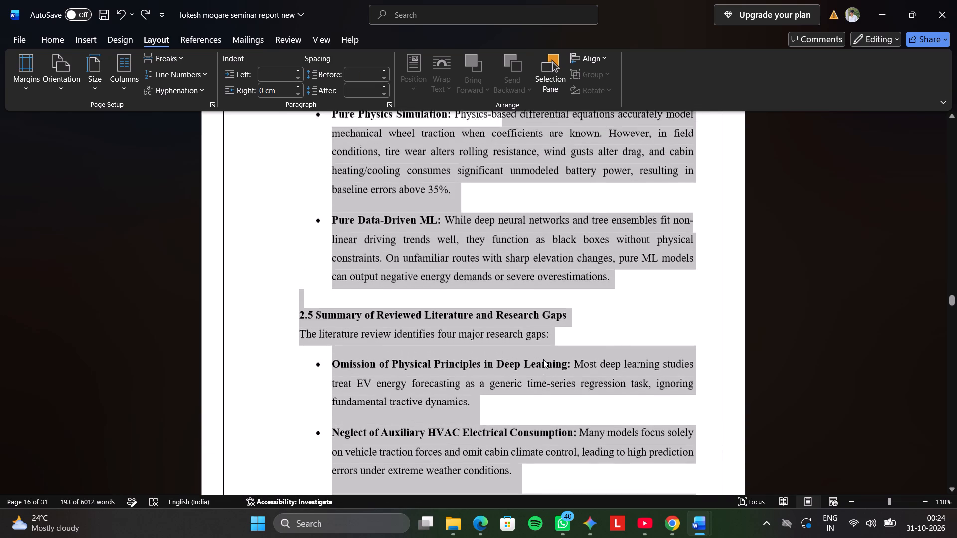
{"action": "key", "text": "shift+Down"}
{"action": "key", "text": "shift+Down"}
{"action": "key", "text": "shift+Down"}
{"action": "key", "text": "shift+Down"}
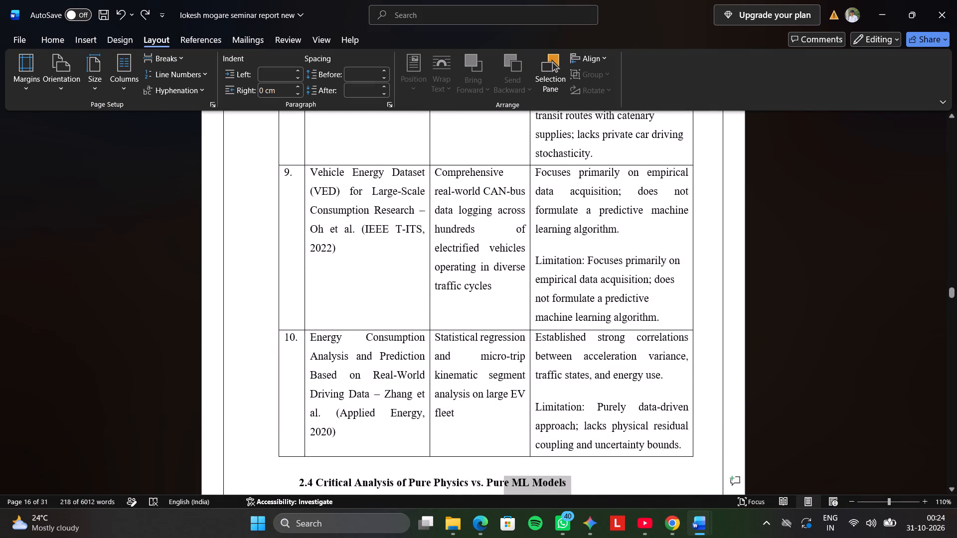
{"action": "key", "text": "shift+Down"}
{"action": "key", "text": "shift+Down"}
{"action": "scroll", "coordinate": [543, 359], "scroll_direction": "down", "scroll_amount": 1}
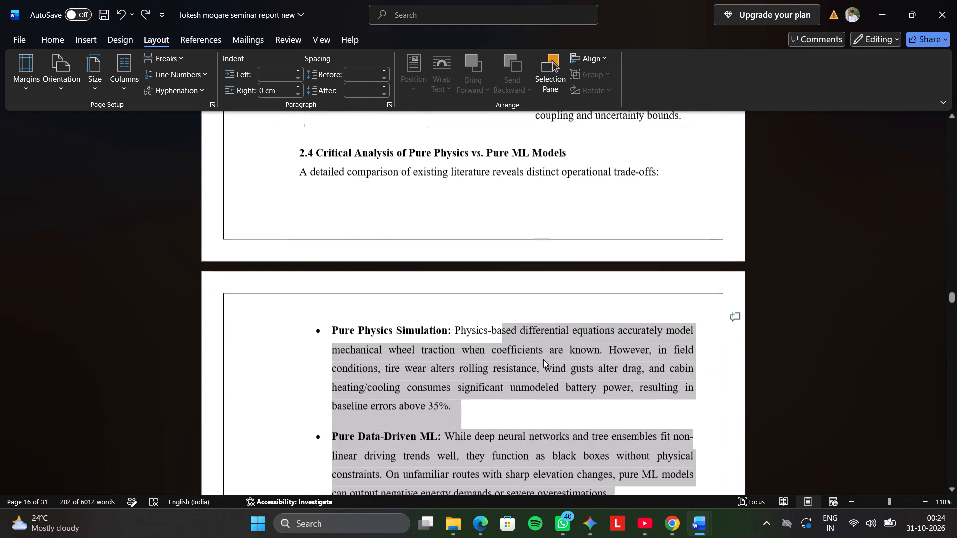
{"action": "scroll", "coordinate": [543, 359], "scroll_direction": "down", "scroll_amount": 1}
{"action": "left_click", "coordinate": [19, 75]}
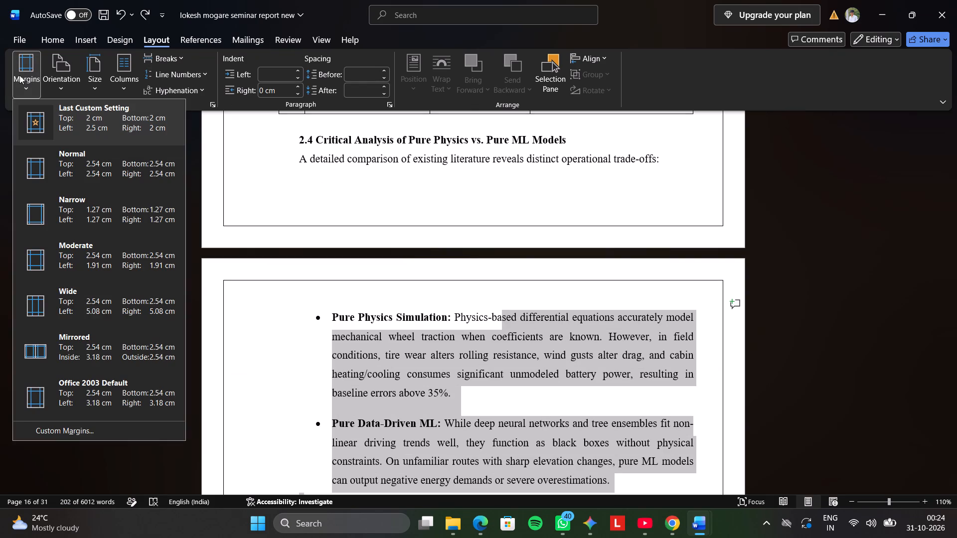
{"action": "left_click", "coordinate": [84, 128]}
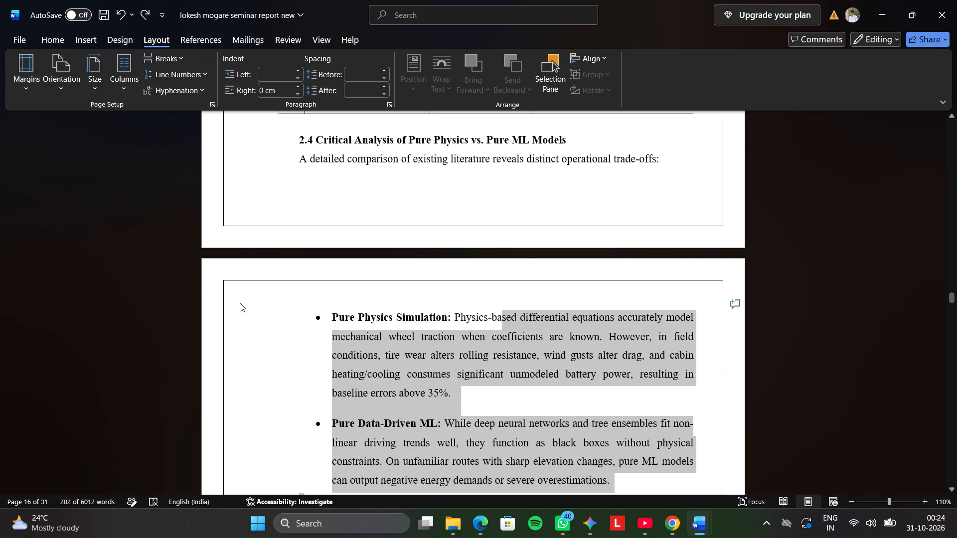
Select the entire report and apply the Last Custom Setting margins: top, bottom and right 2 cm, left 2.5 cm.
{"action": "scroll", "coordinate": [240, 303], "scroll_direction": "right", "scroll_amount": 2}
{"action": "scroll", "coordinate": [240, 303], "scroll_direction": "down", "scroll_amount": 2, "text": "ctrl"}
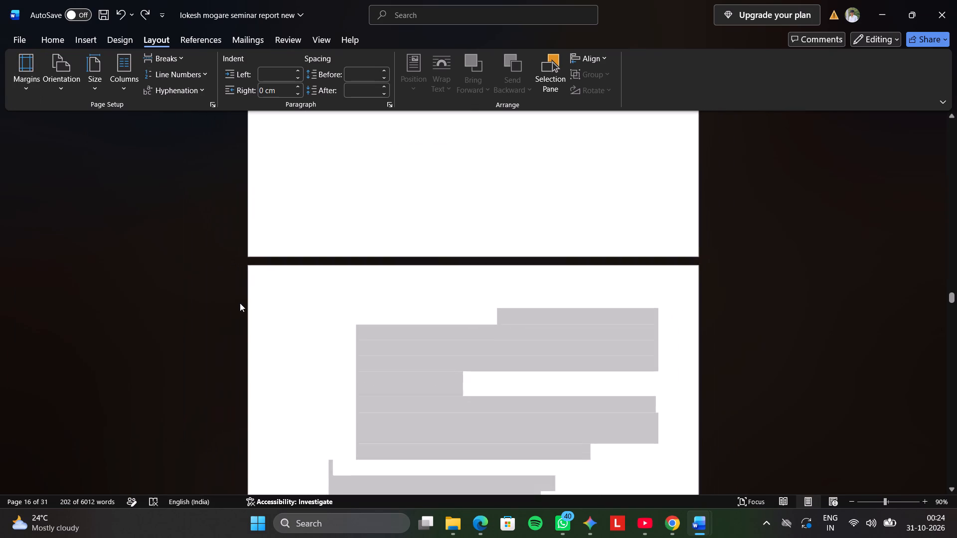
{"action": "scroll", "coordinate": [240, 303], "scroll_direction": "down", "scroll_amount": 5, "text": "ctrl"}
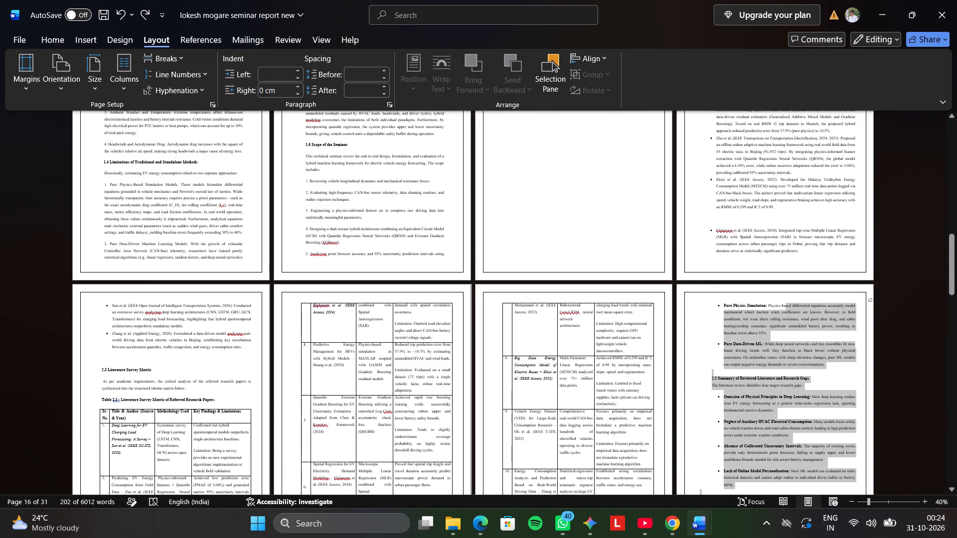
{"action": "key", "text": "ctrl+a"}
{"action": "left_click", "coordinate": [38, 89]}
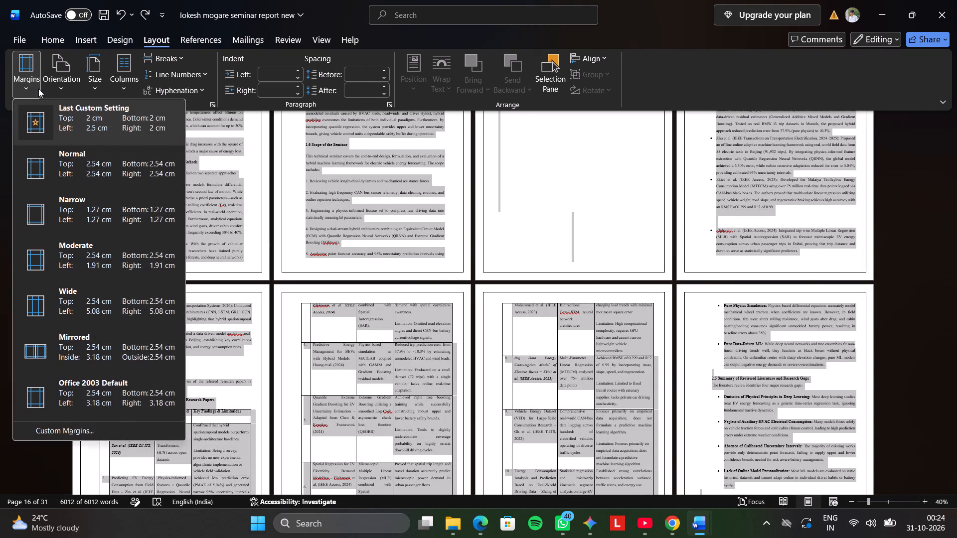
{"action": "left_click", "coordinate": [75, 121]}
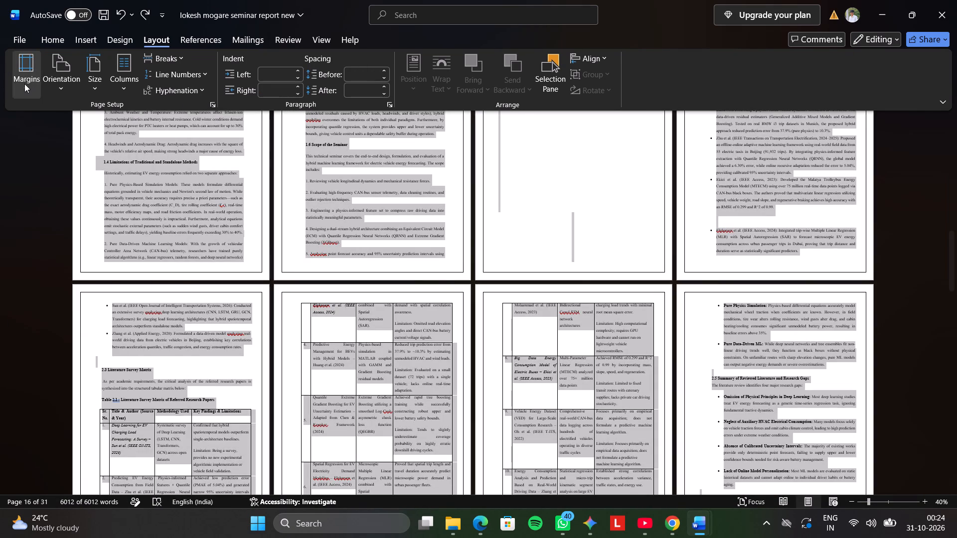
{"action": "left_click", "coordinate": [24, 84]}
{"action": "left_click", "coordinate": [55, 101]}
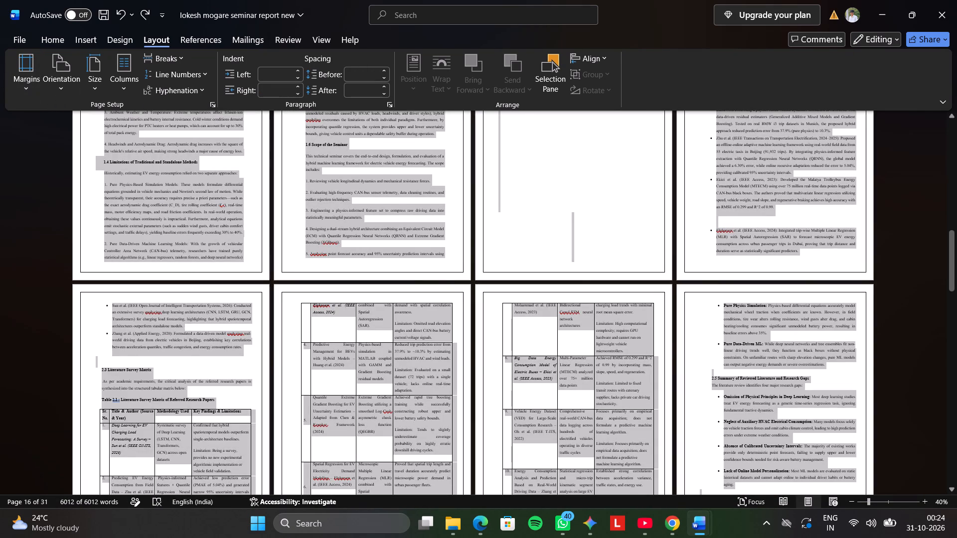
Examine the multi-page layout of chapters 1 to 4, checking text, tables and figures against the page borders.
{"action": "scroll", "coordinate": [80, 201], "scroll_direction": "up", "scroll_amount": 1}
{"action": "scroll", "coordinate": [80, 201], "scroll_direction": "down", "scroll_amount": 3}
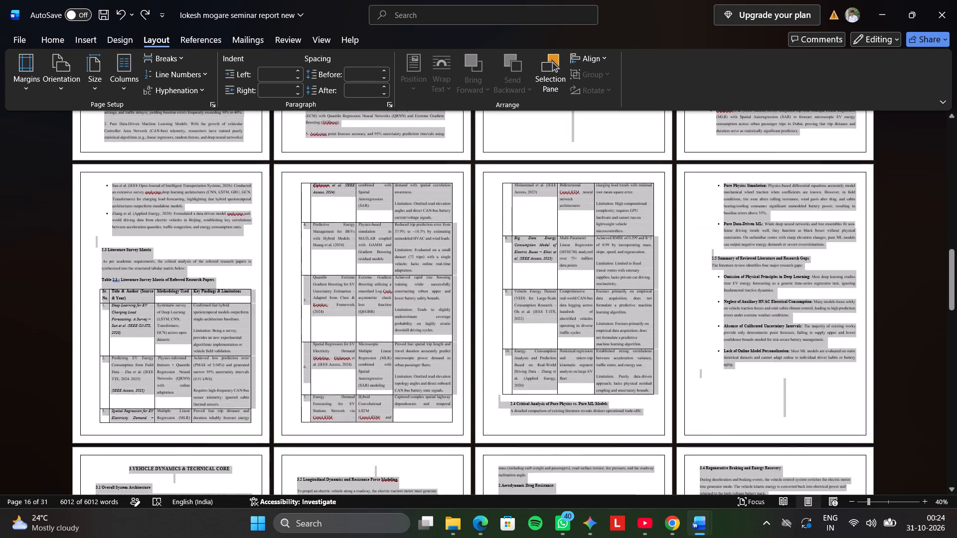
{"action": "scroll", "coordinate": [80, 201], "scroll_direction": "down", "scroll_amount": 3}
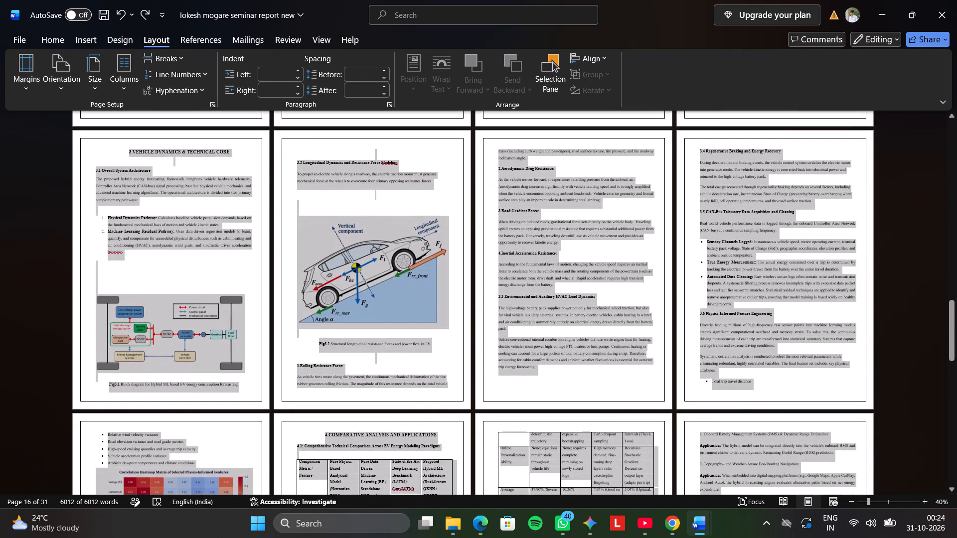
{"action": "scroll", "coordinate": [80, 201], "scroll_direction": "down", "scroll_amount": 1}
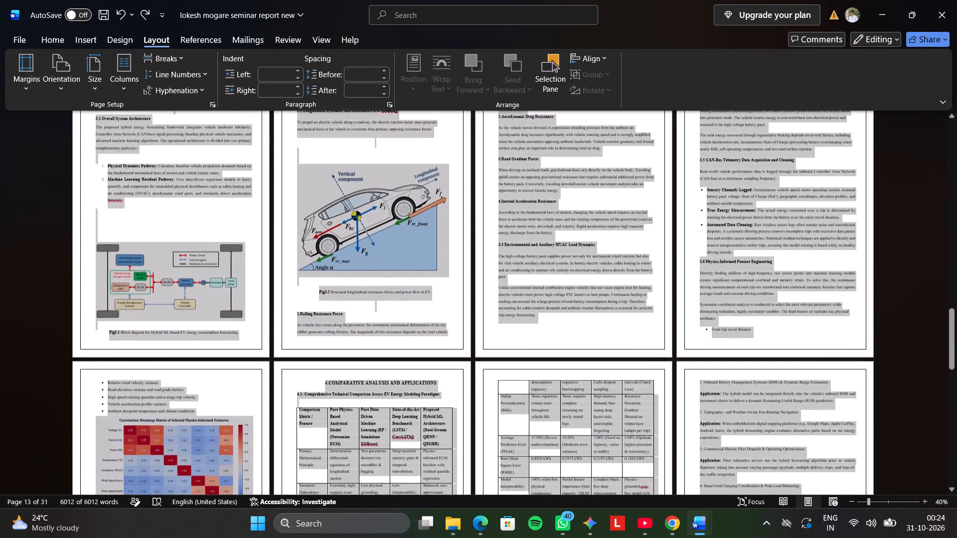
{"action": "scroll", "coordinate": [80, 201], "scroll_direction": "down", "scroll_amount": 1}
{"action": "scroll", "coordinate": [80, 201], "scroll_direction": "up", "scroll_amount": 1}
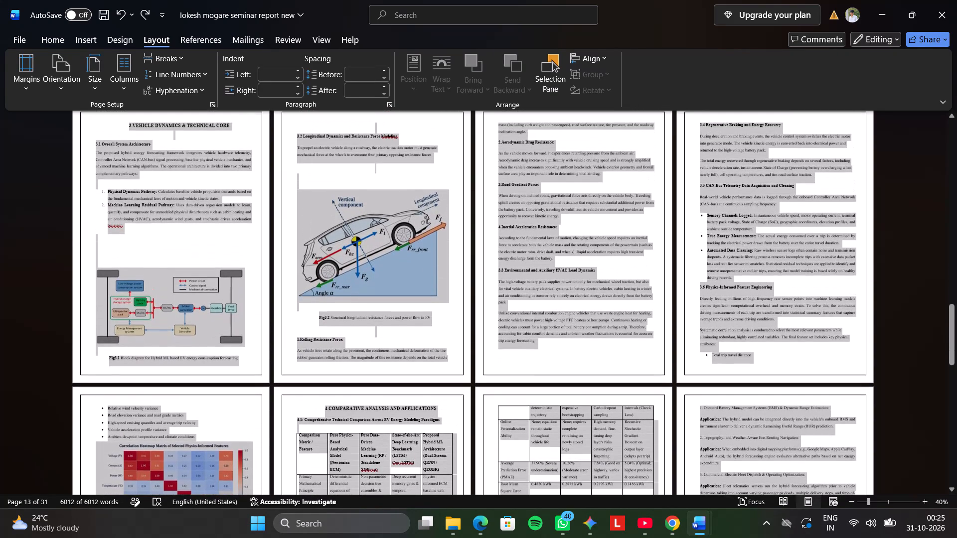
{"action": "scroll", "coordinate": [80, 201], "scroll_direction": "up", "scroll_amount": 2}
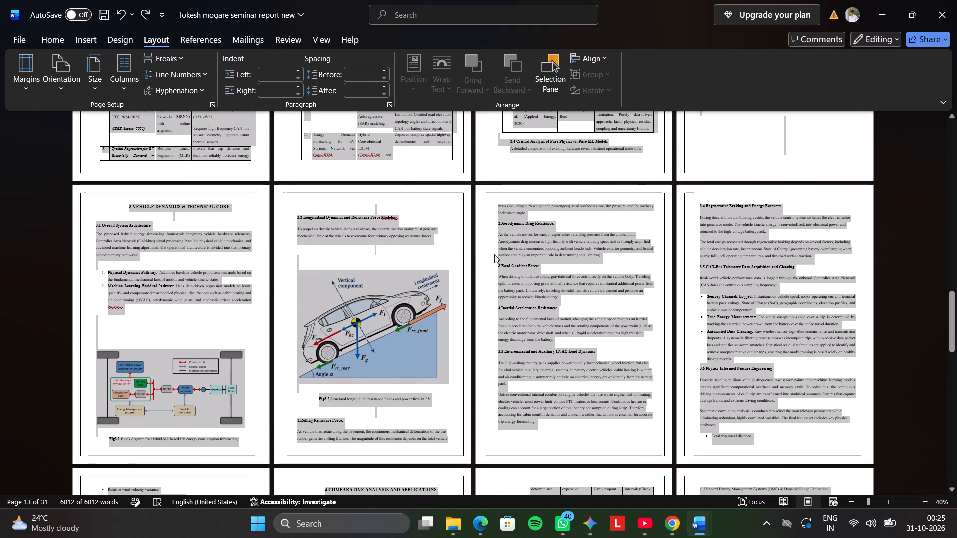
{"action": "scroll", "coordinate": [492, 185], "scroll_direction": "up", "scroll_amount": 1}
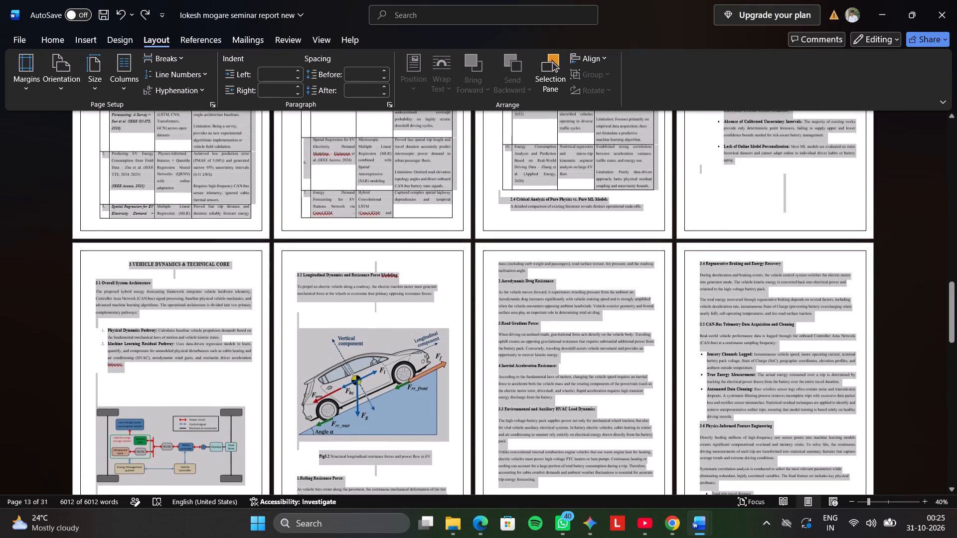
{"action": "scroll", "coordinate": [492, 185], "scroll_direction": "up", "scroll_amount": 4}
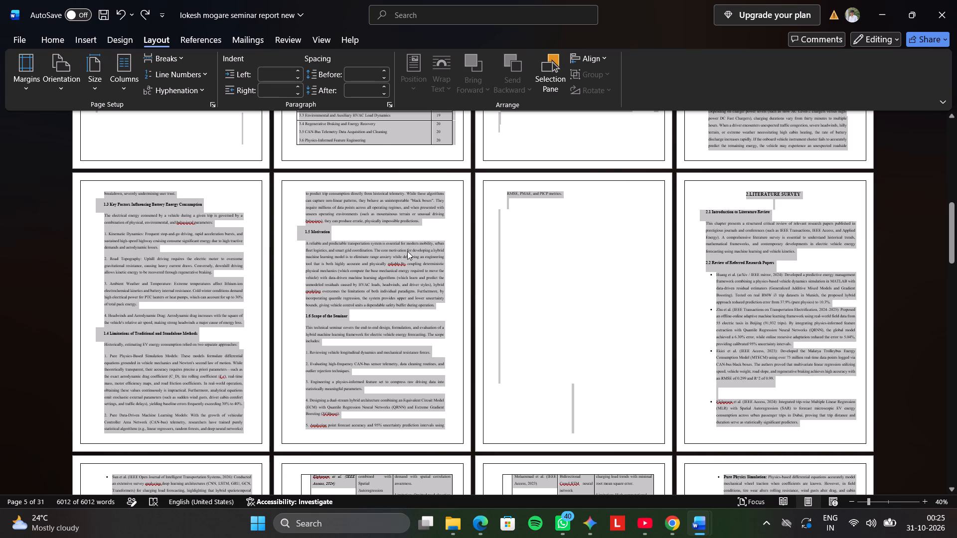
{"action": "left_click", "coordinate": [289, 282]}
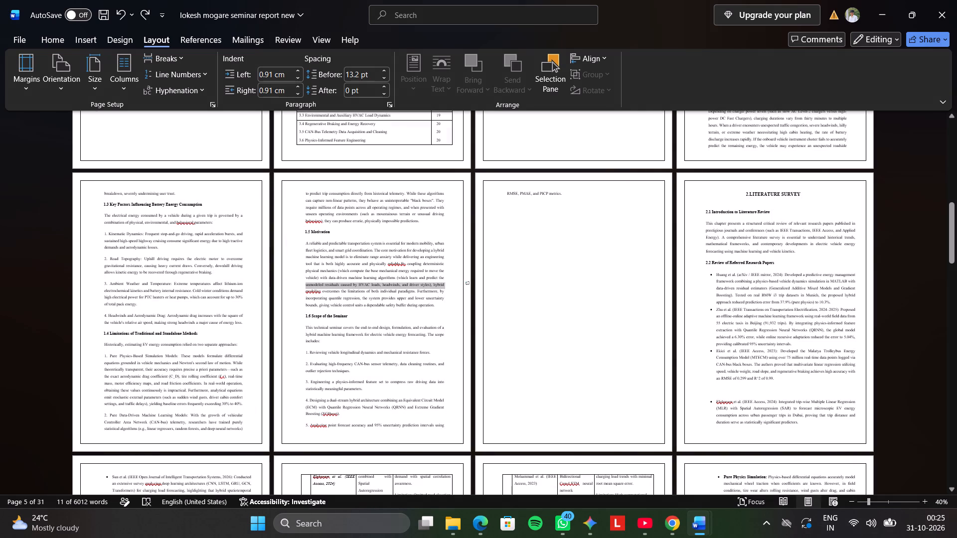
{"action": "left_click", "coordinate": [499, 332]}
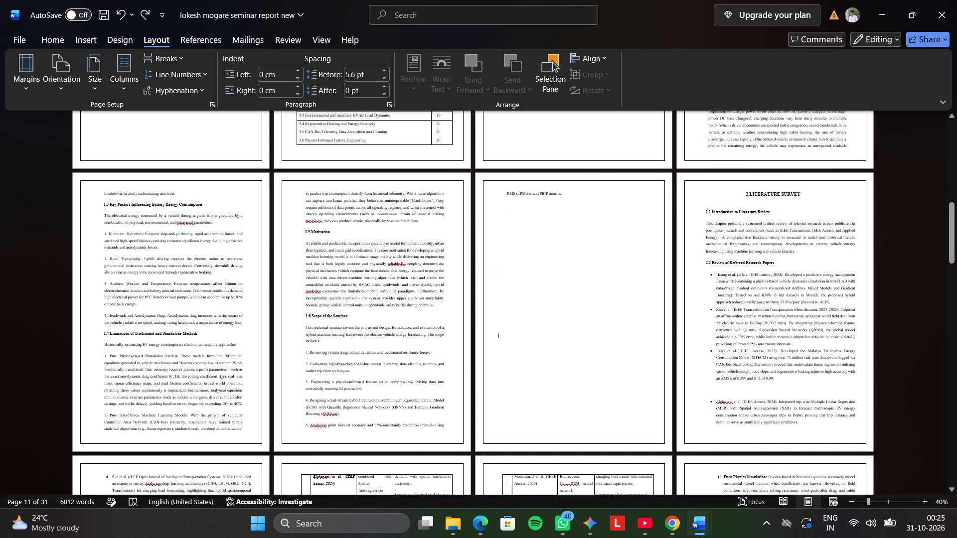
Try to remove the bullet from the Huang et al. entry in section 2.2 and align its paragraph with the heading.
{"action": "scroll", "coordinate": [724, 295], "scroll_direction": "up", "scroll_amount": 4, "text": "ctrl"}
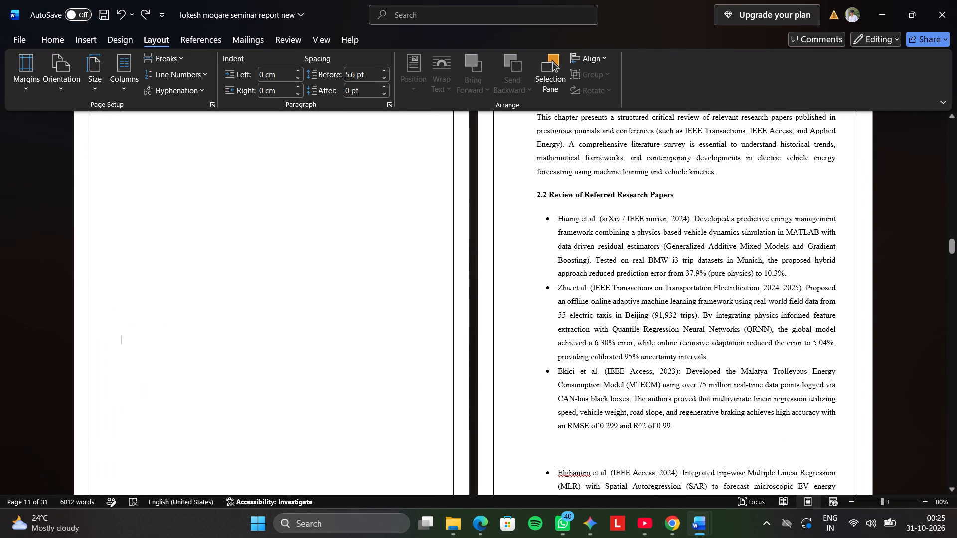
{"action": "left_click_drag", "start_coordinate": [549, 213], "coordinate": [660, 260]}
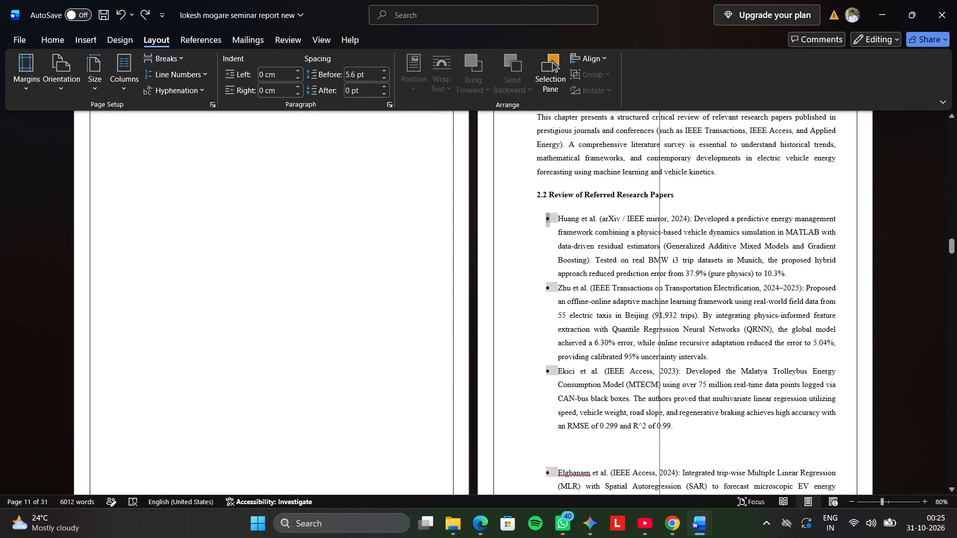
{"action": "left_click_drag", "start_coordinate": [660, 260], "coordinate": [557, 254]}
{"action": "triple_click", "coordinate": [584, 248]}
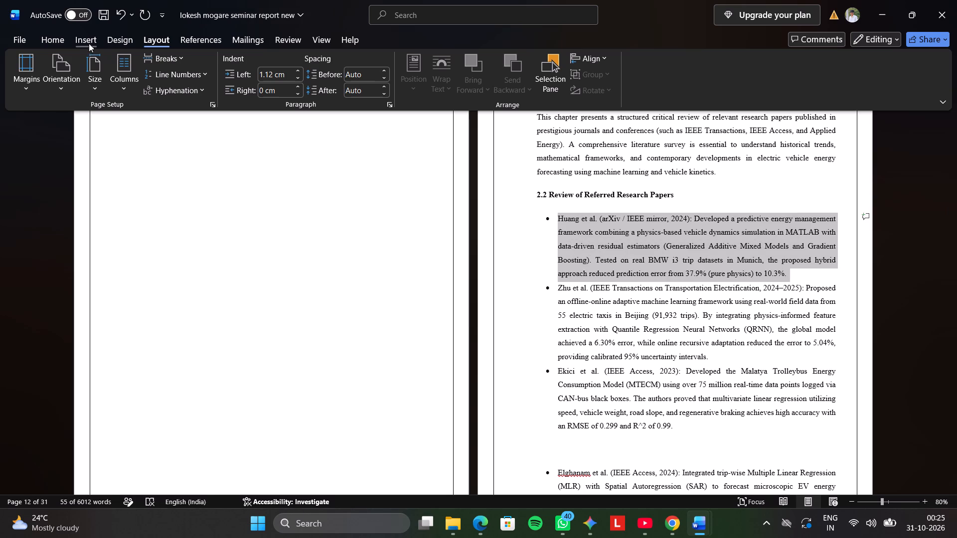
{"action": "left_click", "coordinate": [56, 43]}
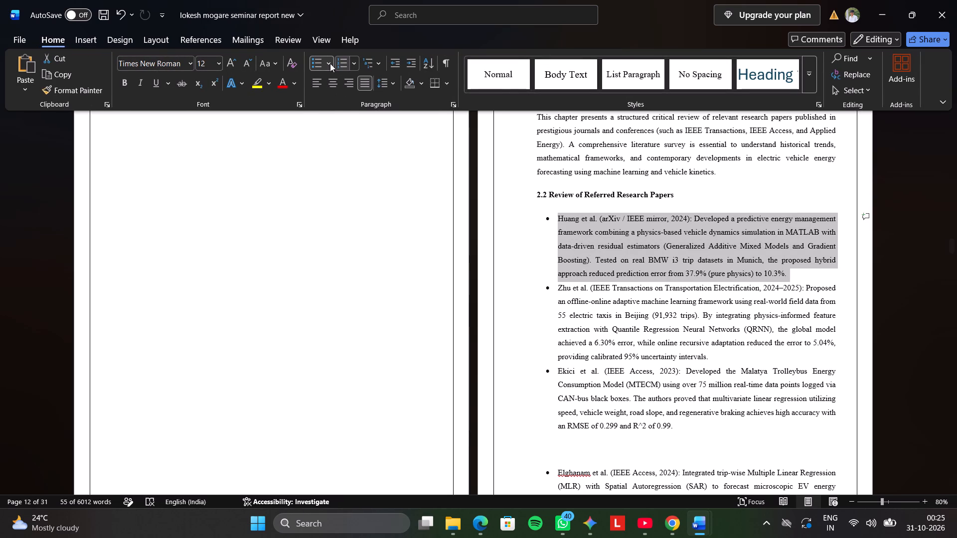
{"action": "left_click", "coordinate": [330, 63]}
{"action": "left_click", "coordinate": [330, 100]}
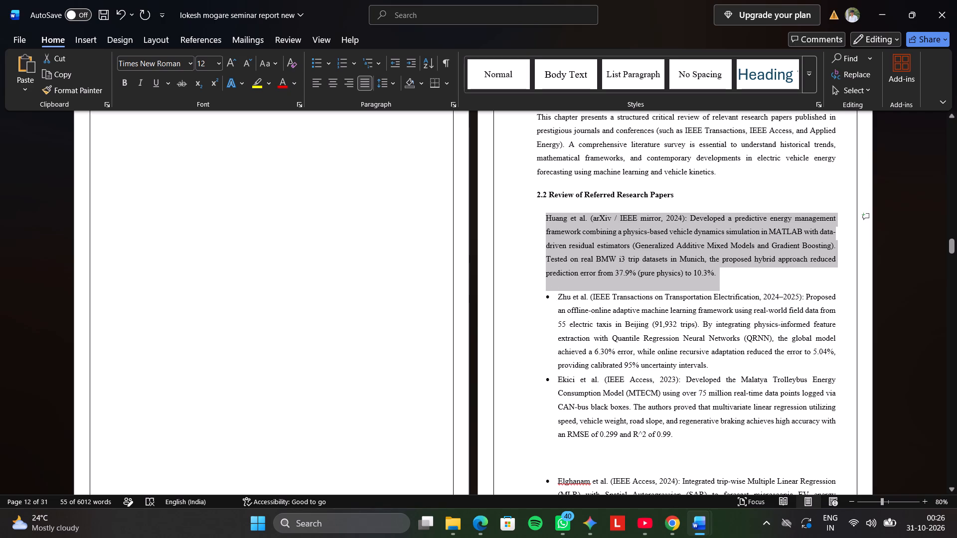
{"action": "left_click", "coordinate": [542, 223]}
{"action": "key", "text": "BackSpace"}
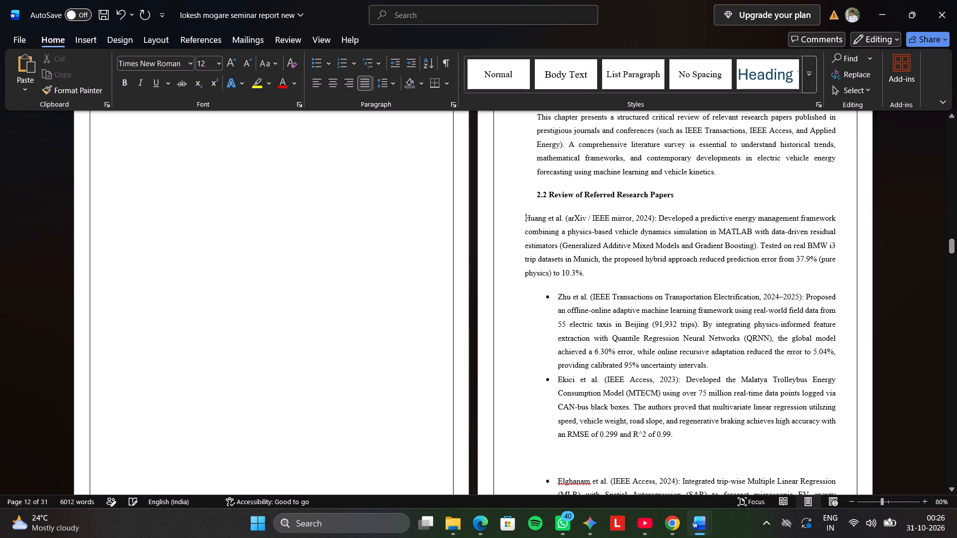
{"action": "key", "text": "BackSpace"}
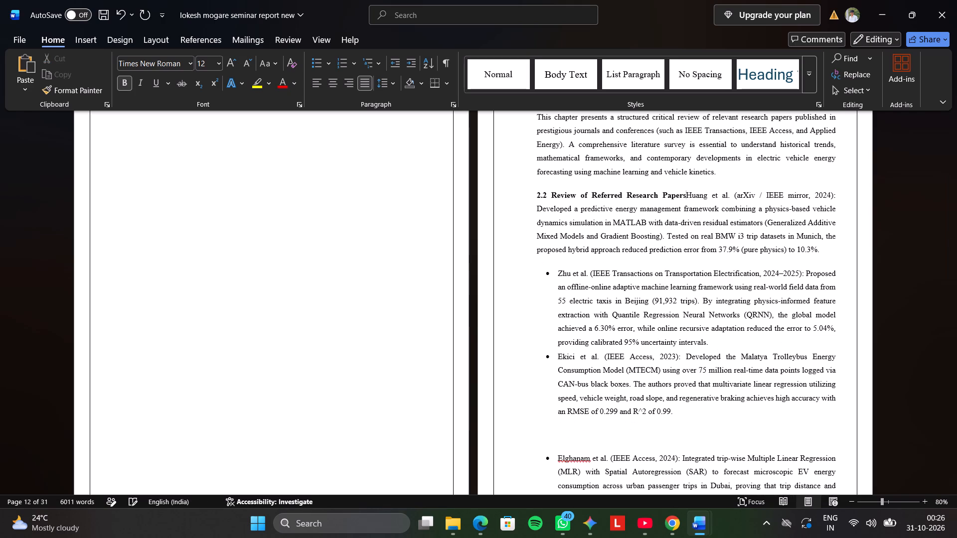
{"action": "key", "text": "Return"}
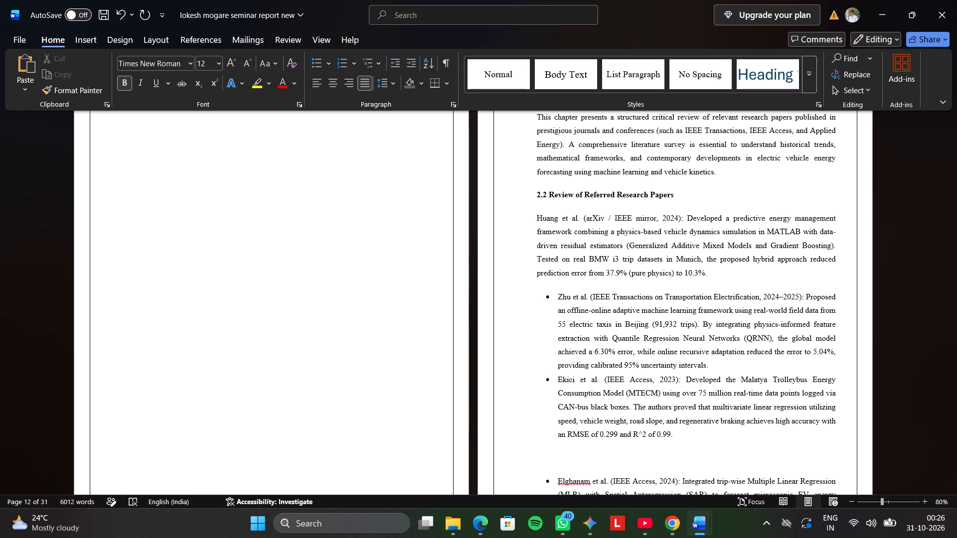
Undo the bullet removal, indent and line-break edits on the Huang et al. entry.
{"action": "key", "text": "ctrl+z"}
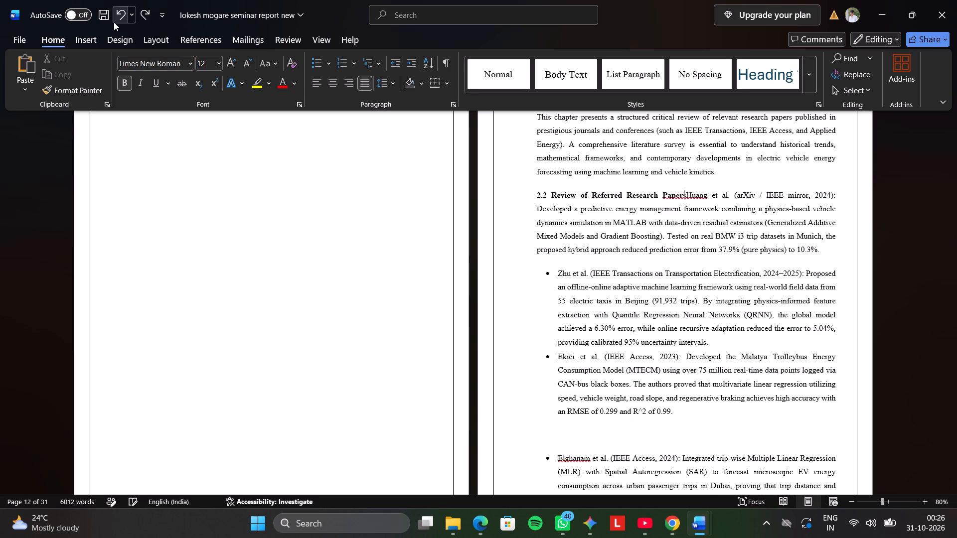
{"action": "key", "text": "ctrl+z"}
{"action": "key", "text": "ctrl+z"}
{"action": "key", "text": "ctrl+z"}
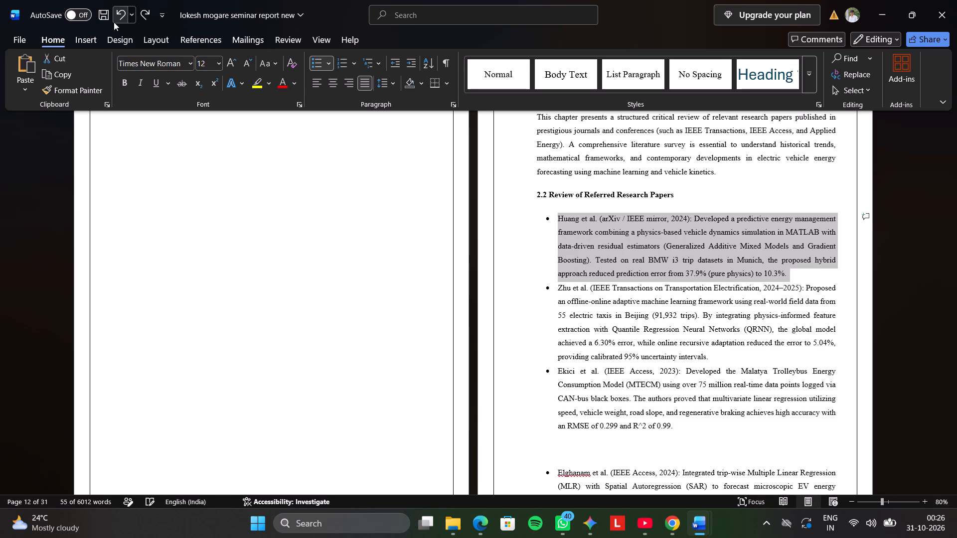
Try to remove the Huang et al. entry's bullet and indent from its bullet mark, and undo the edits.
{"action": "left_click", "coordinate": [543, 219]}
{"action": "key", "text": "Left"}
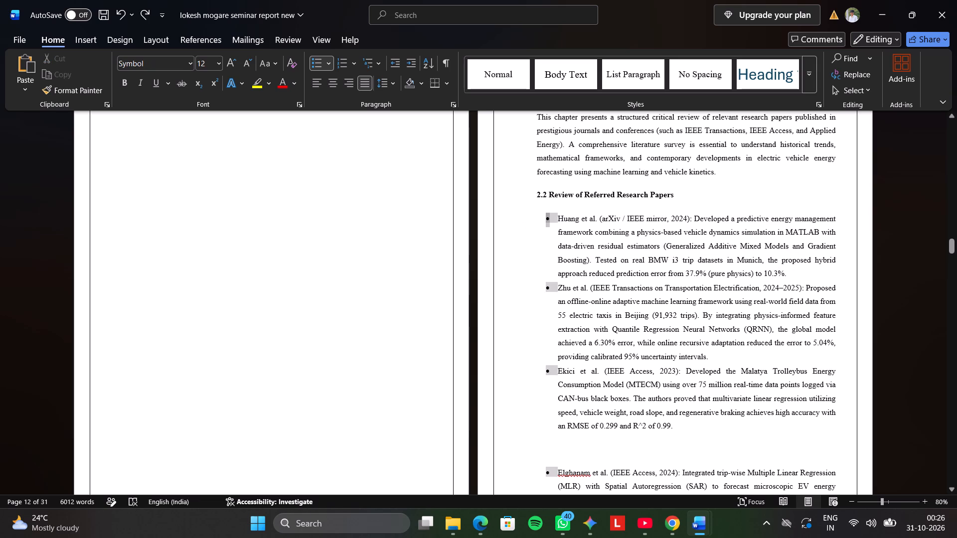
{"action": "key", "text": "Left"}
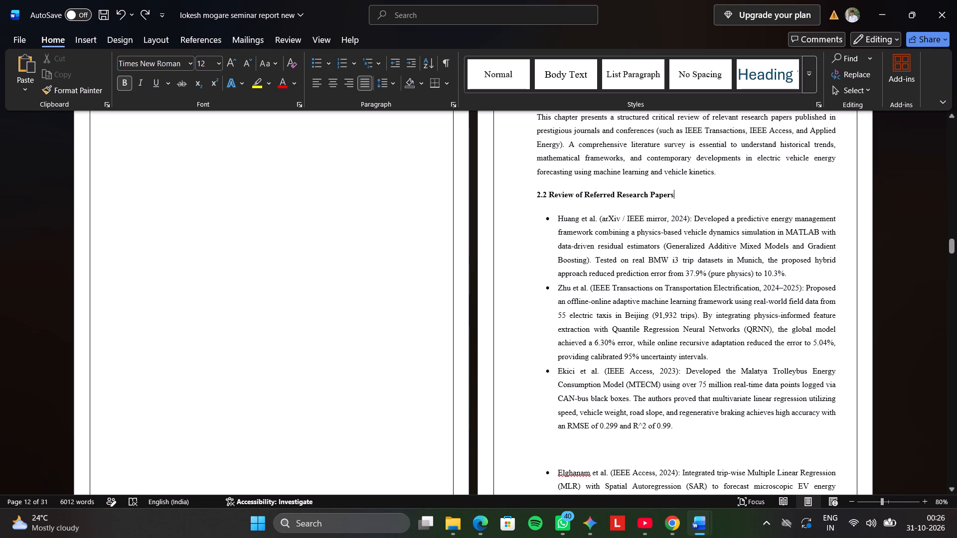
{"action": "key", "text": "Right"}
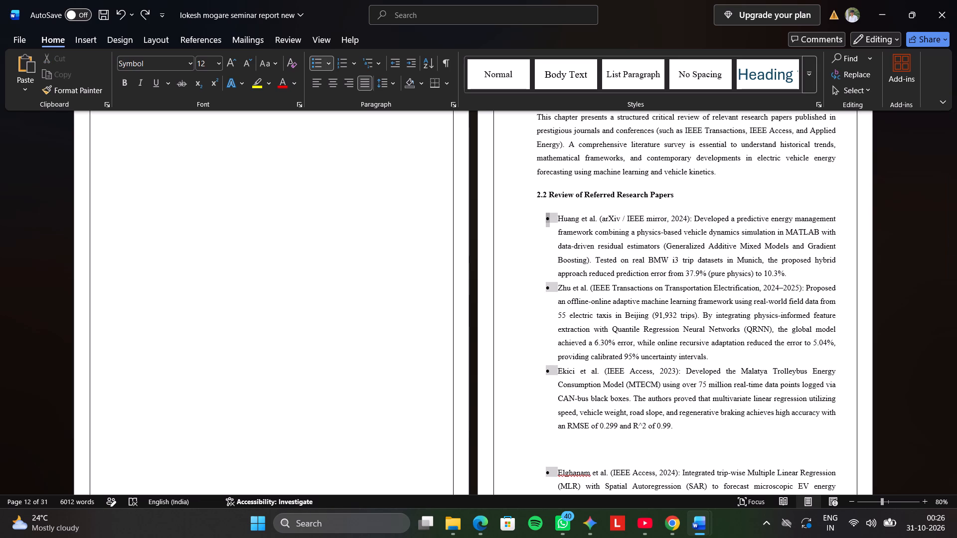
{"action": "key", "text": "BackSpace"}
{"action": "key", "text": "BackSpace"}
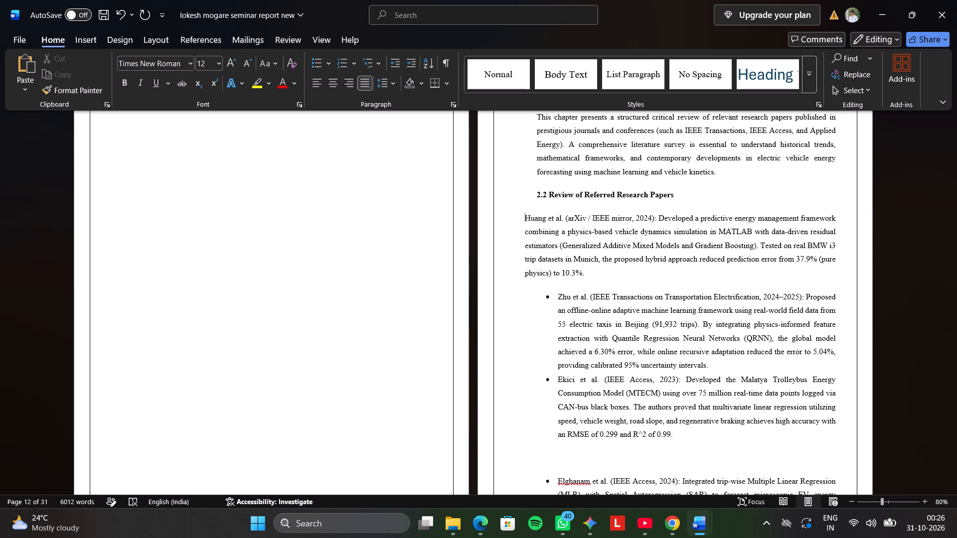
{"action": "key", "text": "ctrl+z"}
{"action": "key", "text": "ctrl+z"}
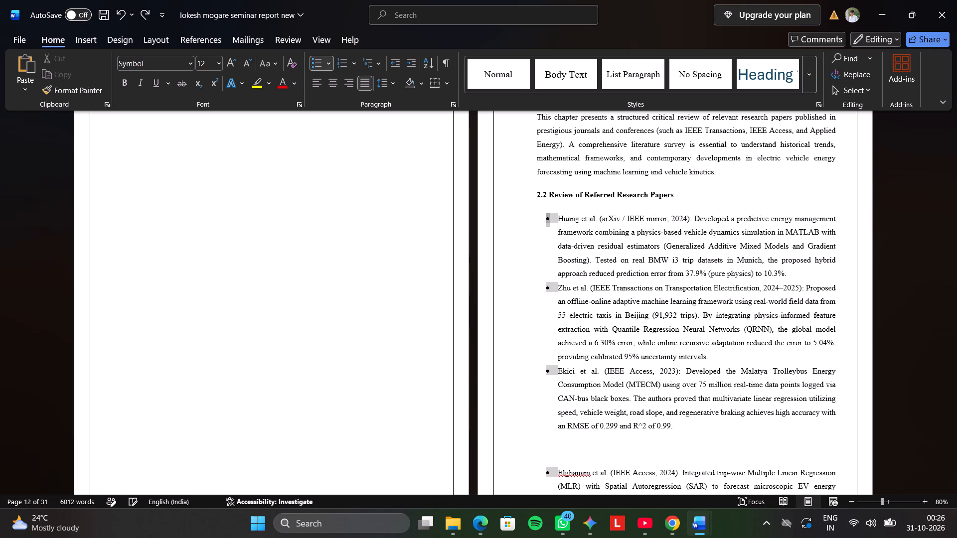
Reduce the 2.1 Introduction to Literature Review heading's indent and close the gap above it, keeping it on its own left-aligned line below the chapter title.
{"action": "scroll", "coordinate": [543, 219], "scroll_direction": "up", "scroll_amount": 1}
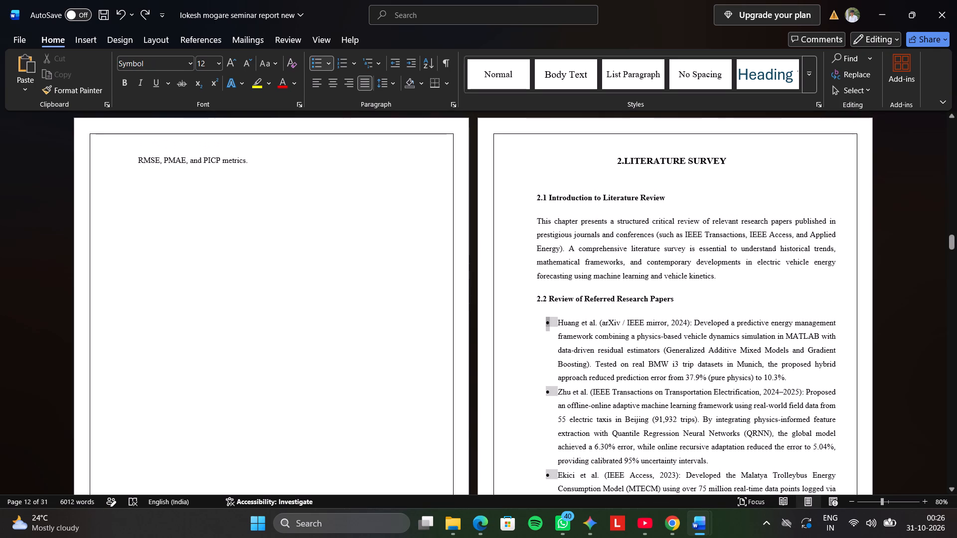
{"action": "left_click", "coordinate": [530, 202]}
{"action": "key", "text": "BackSpace"}
{"action": "key", "text": "BackSpace"}
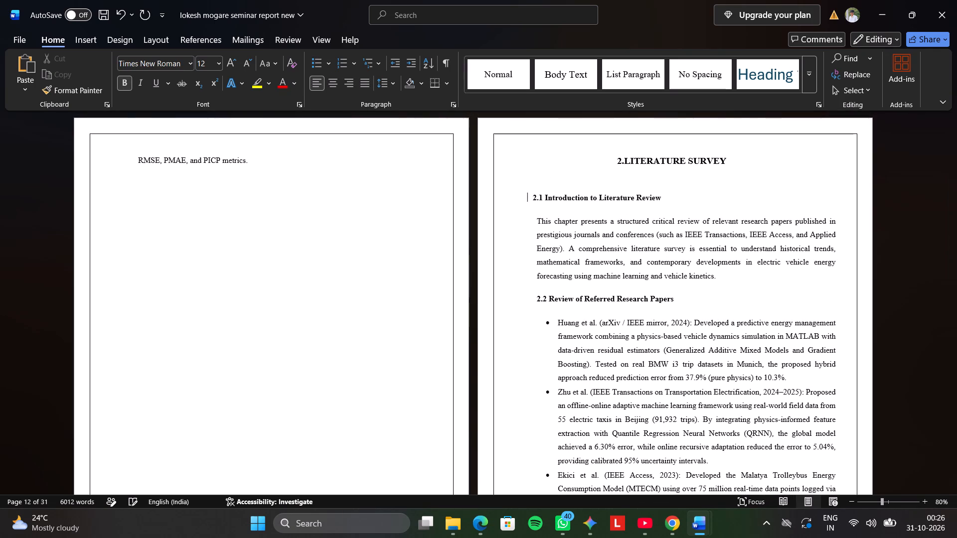
{"action": "key", "text": "BackSpace"}
{"action": "key", "text": "BackSpace"}
{"action": "key", "text": "BackSpace"}
{"action": "key", "text": "Return"}
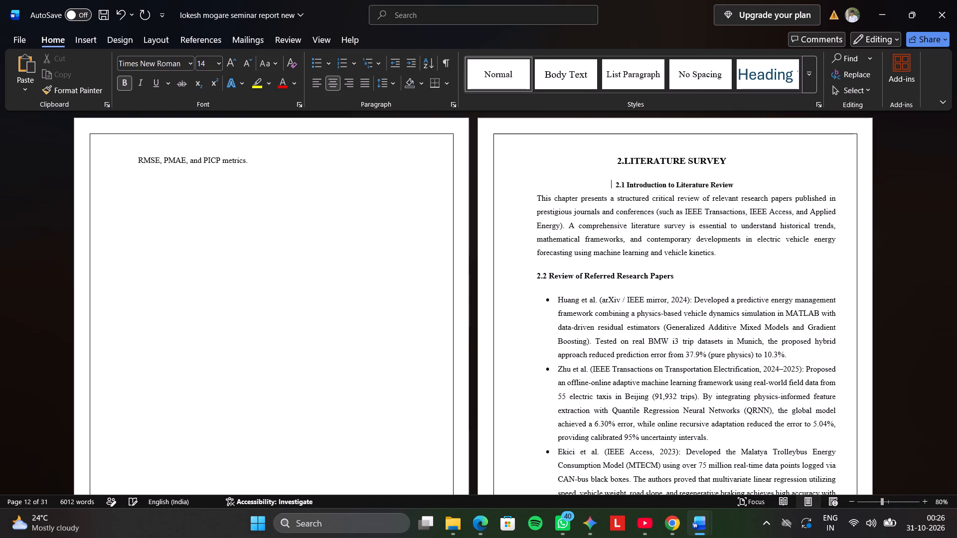
{"action": "key", "text": "Return"}
{"action": "key", "text": "BackSpace"}
{"action": "key", "text": "BackSpace"}
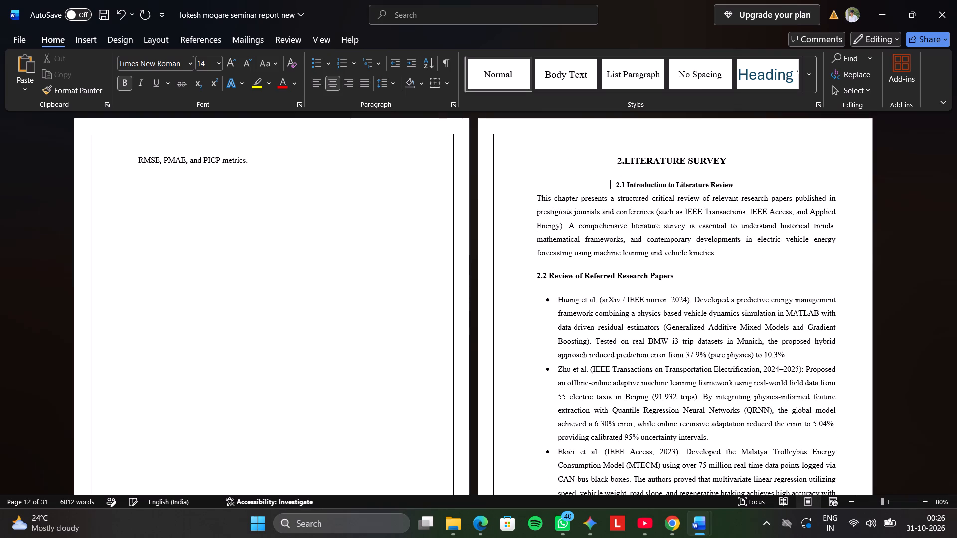
Remove the left indent from the introductory paragraph under heading 2.1.
{"action": "left_click", "coordinate": [531, 204]}
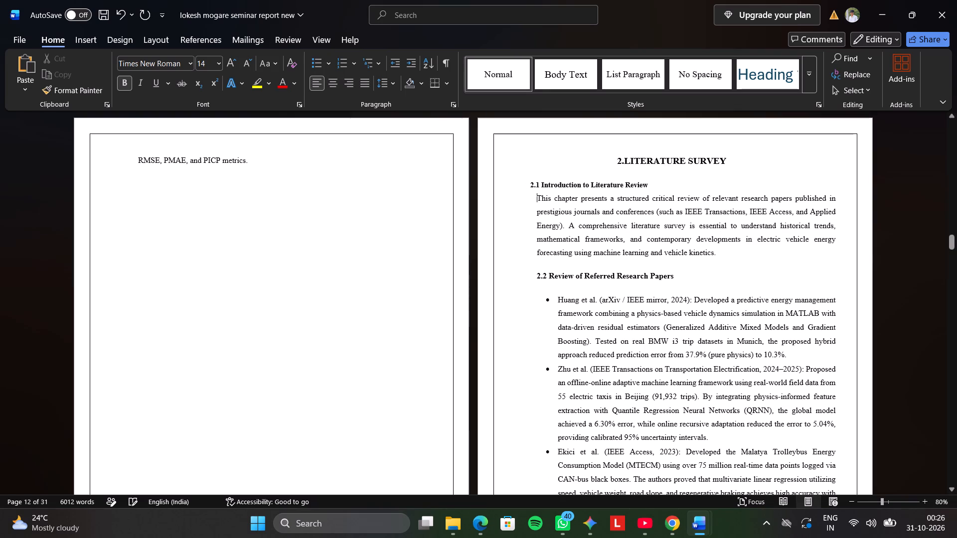
{"action": "key", "text": "BackSpace"}
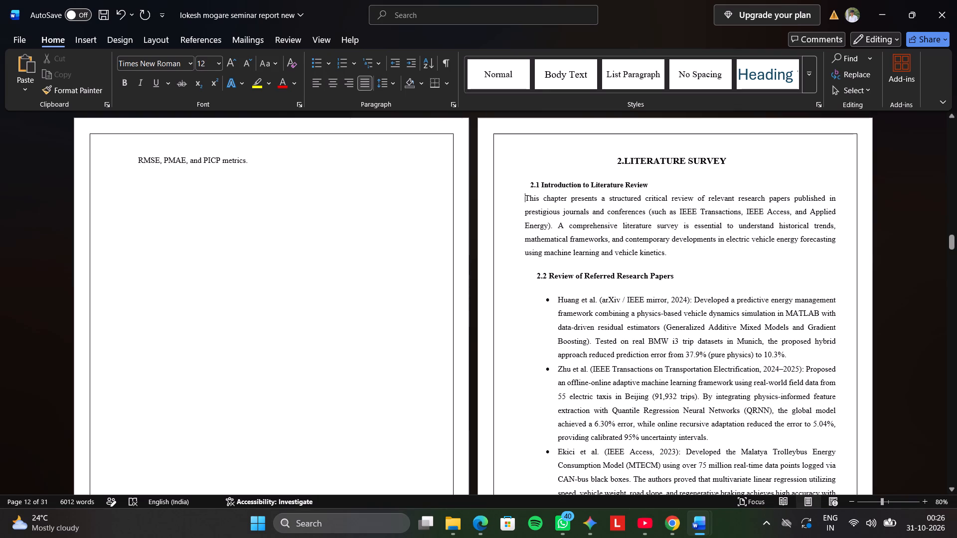
Remove the leading space before the 2.1 Introduction to Literature Review heading, undoing the accidental chapter-title deletions and keeping the heading left-aligned on its own line.
{"action": "key", "text": "Up"}
{"action": "key", "text": "BackSpace"}
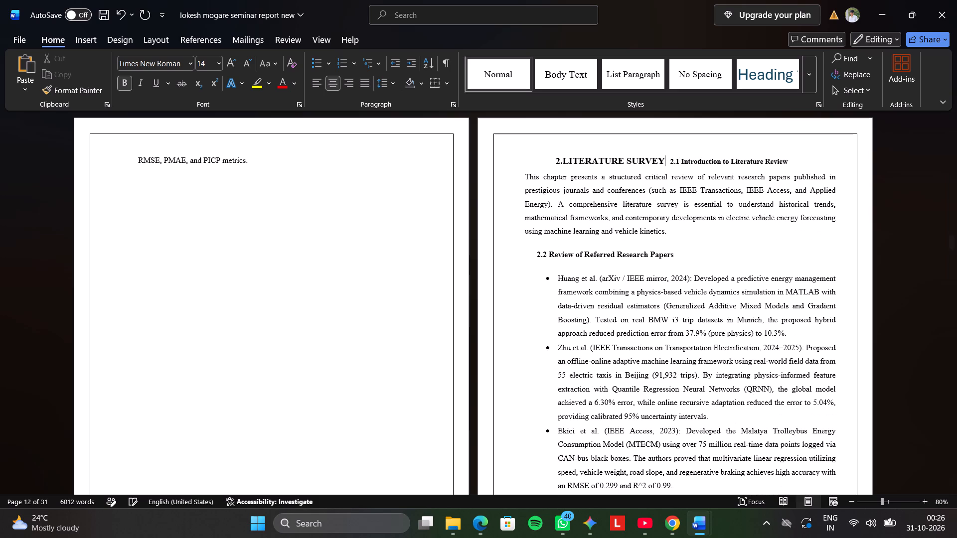
{"action": "key", "text": "Return"}
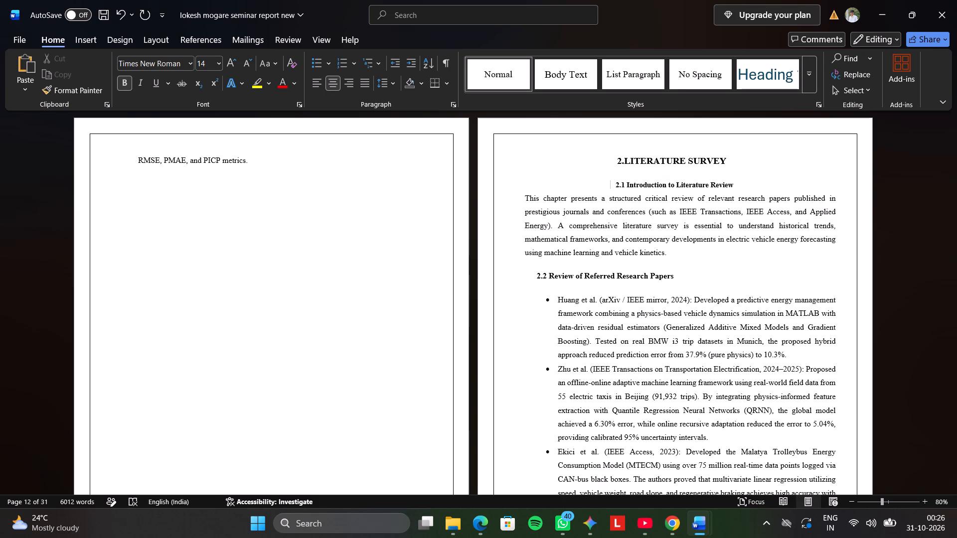
{"action": "key", "text": "Right"}
{"action": "key", "text": "Right"}
{"action": "key", "text": "Right"}
{"action": "key", "text": "BackSpace"}
{"action": "key", "text": "BackSpace"}
{"action": "key", "text": "BackSpace"}
{"action": "key", "text": "BackSpace"}
{"action": "key", "text": "BackSpace"}
{"action": "key", "text": "BackSpace"}
{"action": "key", "text": "BackSpace"}
{"action": "key", "text": "BackSpace"}
{"action": "key", "text": "BackSpace"}
{"action": "key", "text": "BackSpace"}
{"action": "key", "text": "BackSpace"}
{"action": "key", "text": "BackSpace"}
{"action": "key", "text": "BackSpace"}
{"action": "key", "text": "BackSpace"}
{"action": "key", "text": "BackSpace"}
{"action": "key", "text": "BackSpace"}
{"action": "key", "text": "BackSpace"}
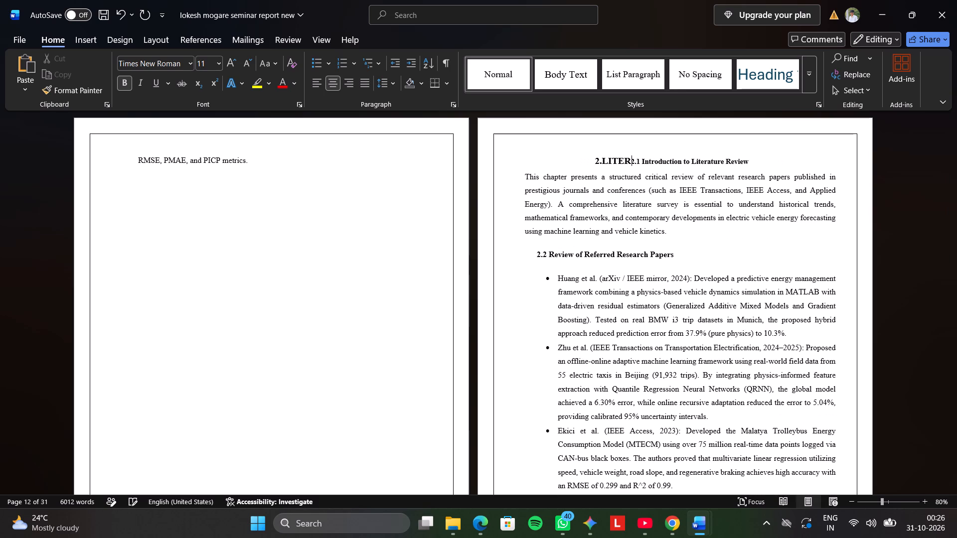
{"action": "key", "text": "ctrl+z"}
{"action": "key", "text": "ctrl+z"}
{"action": "key", "text": "ctrl+z"}
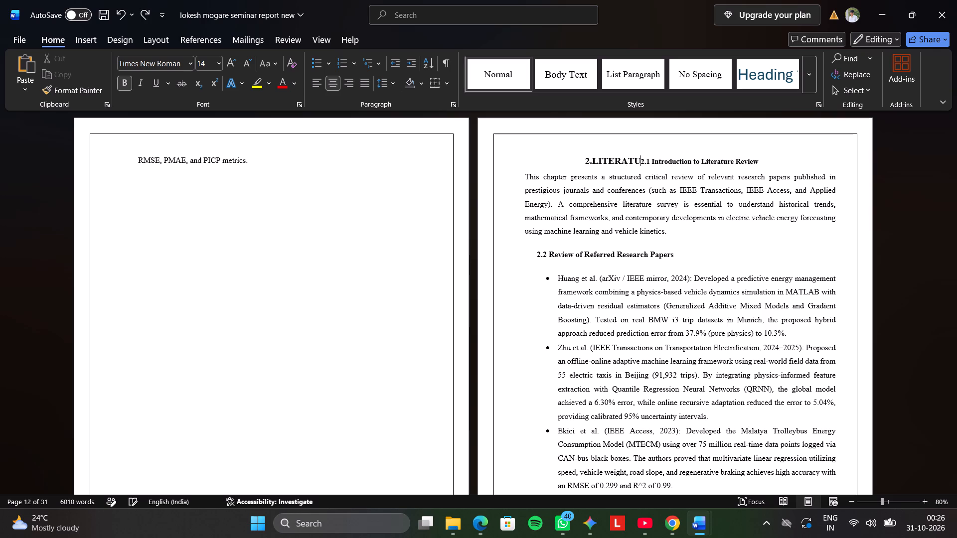
{"action": "key", "text": "ctrl+z"}
{"action": "key", "text": "ctrl+z"}
{"action": "key", "text": "ctrl+z"}
{"action": "key", "text": "ctrl+z"}
{"action": "key", "text": "ctrl+z"}
{"action": "key", "text": "ctrl+z"}
{"action": "key", "text": "ctrl+z"}
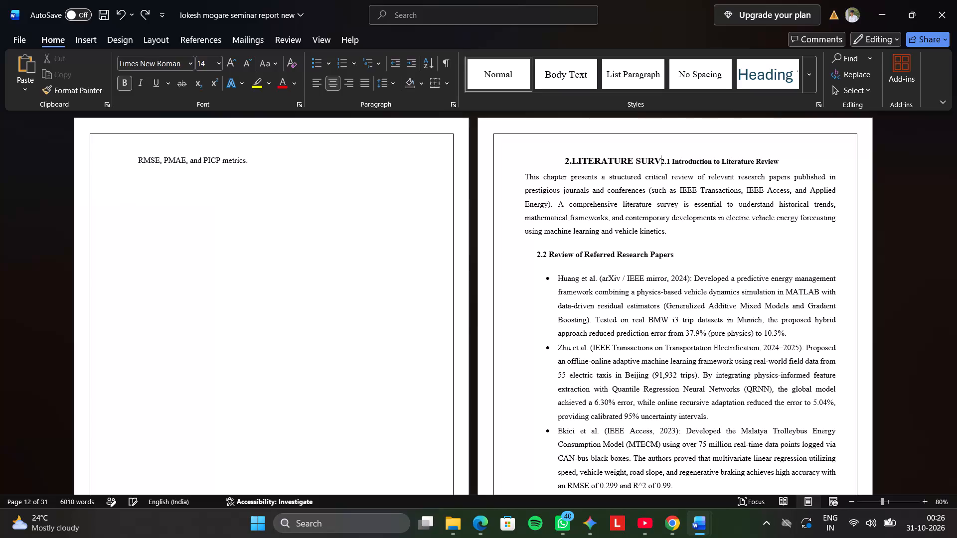
{"action": "key", "text": "ctrl+z"}
{"action": "key", "text": "ctrl+z"}
{"action": "key", "text": "ctrl+z"}
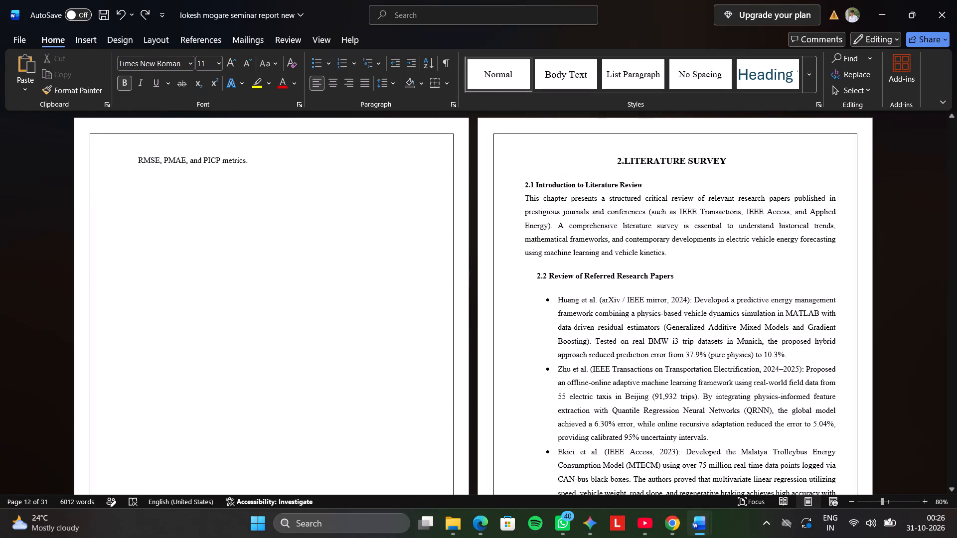
Remove the left indent from the 2.2 Review of Referred Research Papers heading.
{"action": "left_click", "coordinate": [534, 272]}
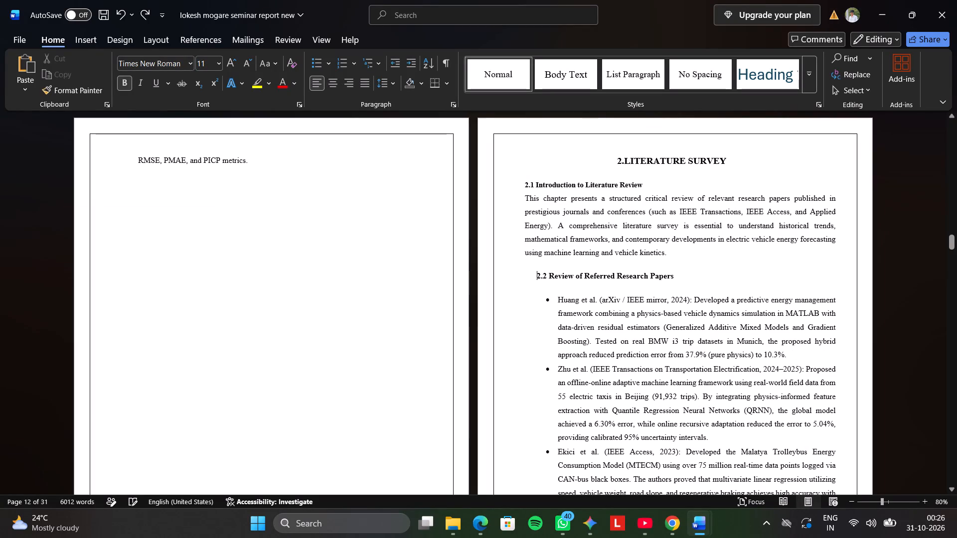
{"action": "key", "text": "BackSpace"}
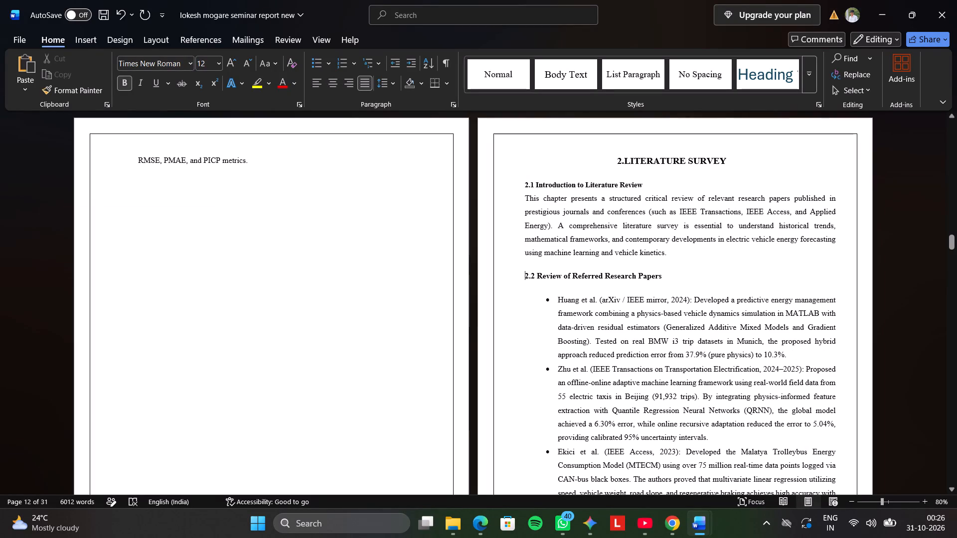
Remove the bullets and left indents from the Huang et al. and Zhu et al. entries under heading 2.2.
{"action": "left_click", "coordinate": [557, 298]}
{"action": "key", "text": "BackSpace"}
{"action": "key", "text": "BackSpace"}
{"action": "key", "text": "Down"}
{"action": "key", "text": "Down"}
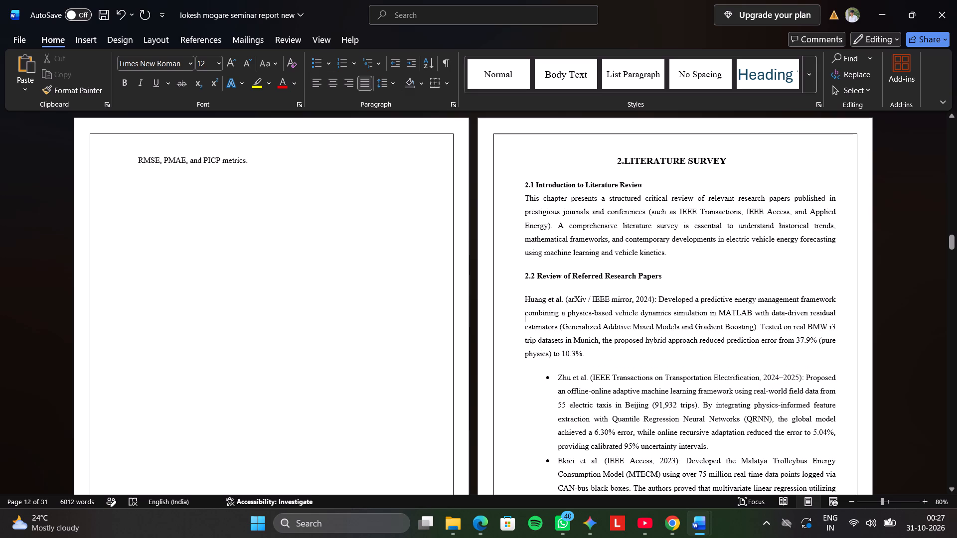
{"action": "key", "text": "Down"}
{"action": "key", "text": "Down"}
{"action": "key", "text": "Down"}
{"action": "key", "text": "BackSpace"}
{"action": "key", "text": "BackSpace"}
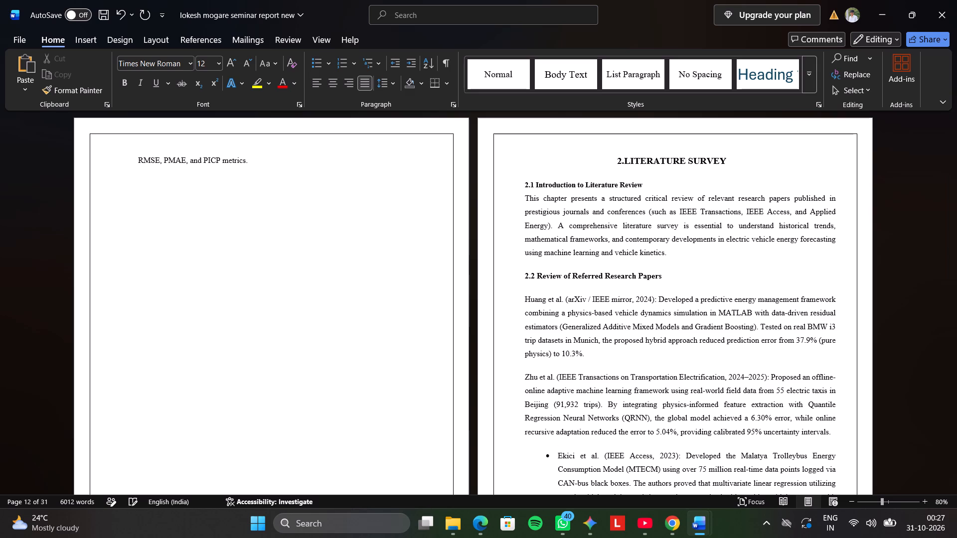
Remove the bullets and left indents from the Ekici et al. and Elghanam et al. entries.
{"action": "key", "text": "Down"}
{"action": "key", "text": "Down"}
{"action": "key", "text": "Down"}
{"action": "key", "text": "Down"}
{"action": "key", "text": "Down"}
{"action": "key", "text": "BackSpace"}
{"action": "key", "text": "BackSpace"}
{"action": "key", "text": "Down"}
{"action": "key", "text": "Down"}
{"action": "key", "text": "Down"}
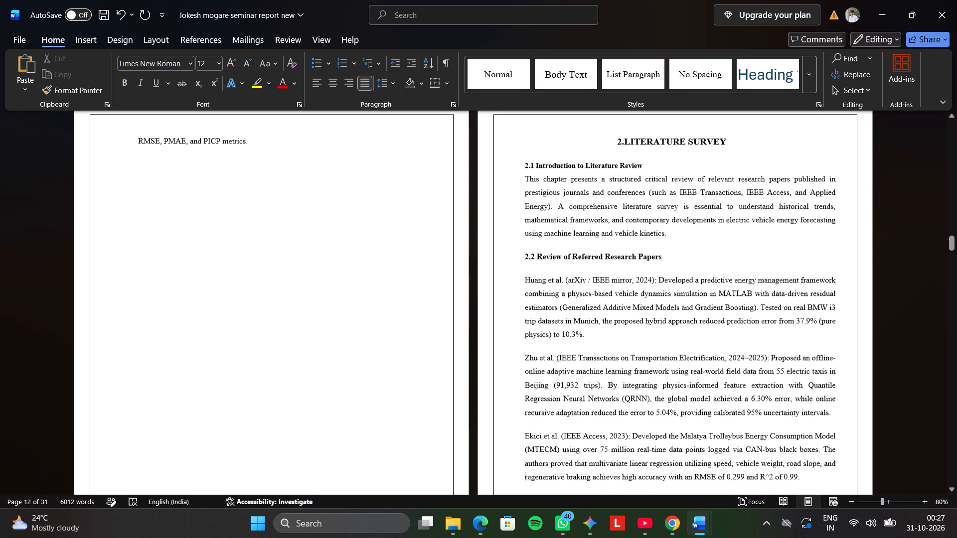
{"action": "key", "text": "Down"}
{"action": "key", "text": "Down"}
{"action": "key", "text": "BackSpace"}
{"action": "key", "text": "BackSpace"}
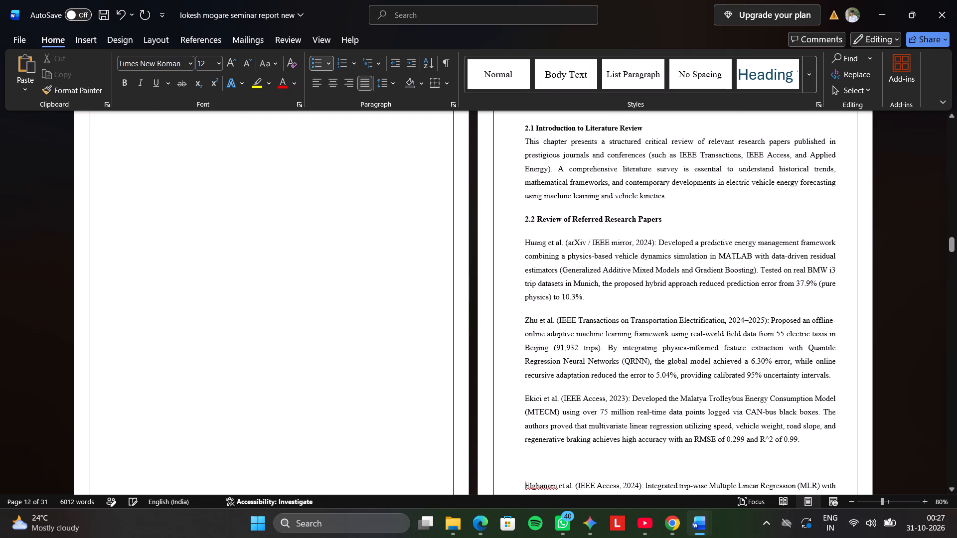
Delete the empty paragraph between the Ekici et al. and Elghanam et al. entries.
{"action": "key", "text": "Down"}
{"action": "key", "text": "Down"}
{"action": "key", "text": "Down"}
{"action": "key", "text": "Down"}
{"action": "key", "text": "Down"}
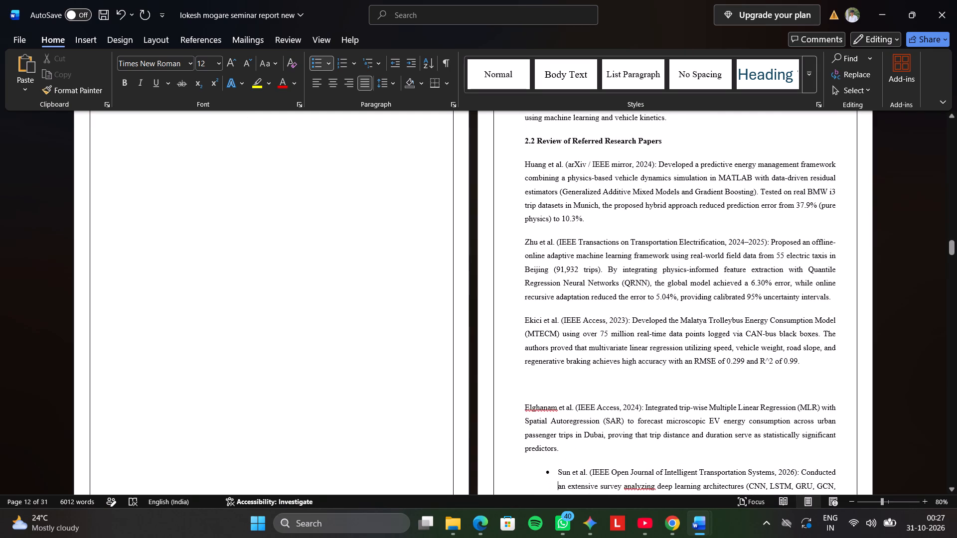
{"action": "left_click", "coordinate": [524, 388]}
{"action": "key", "text": "BackSpace"}
{"action": "key", "text": "BackSpace"}
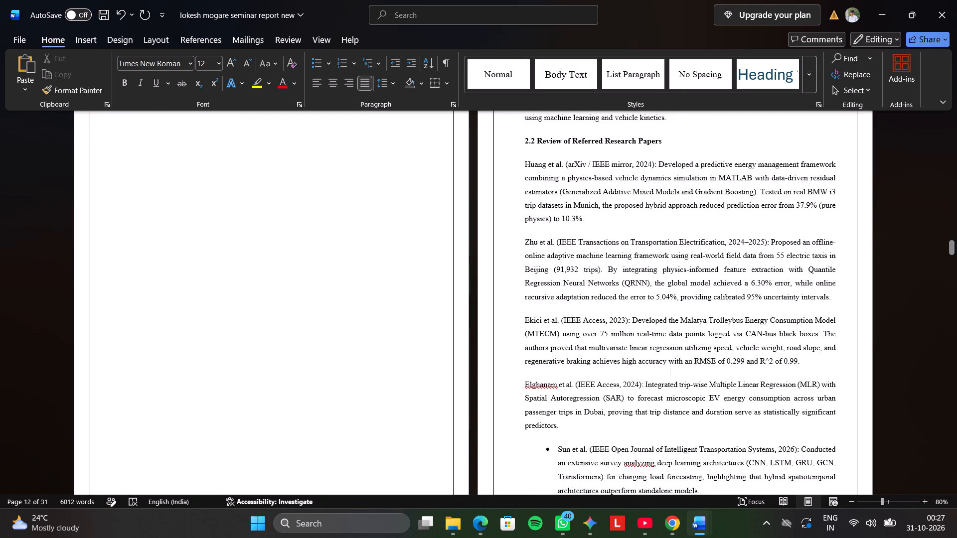
Remove the bullets and left indents from the Sun et al. entry and the Zhang et al. entry on the following page.
{"action": "key", "text": "Down"}
{"action": "left_click", "coordinate": [558, 451]}
{"action": "key", "text": "BackSpace"}
{"action": "key", "text": "BackSpace"}
{"action": "key", "text": "Down"}
{"action": "key", "text": "Down"}
{"action": "key", "text": "Down"}
{"action": "key", "text": "Down"}
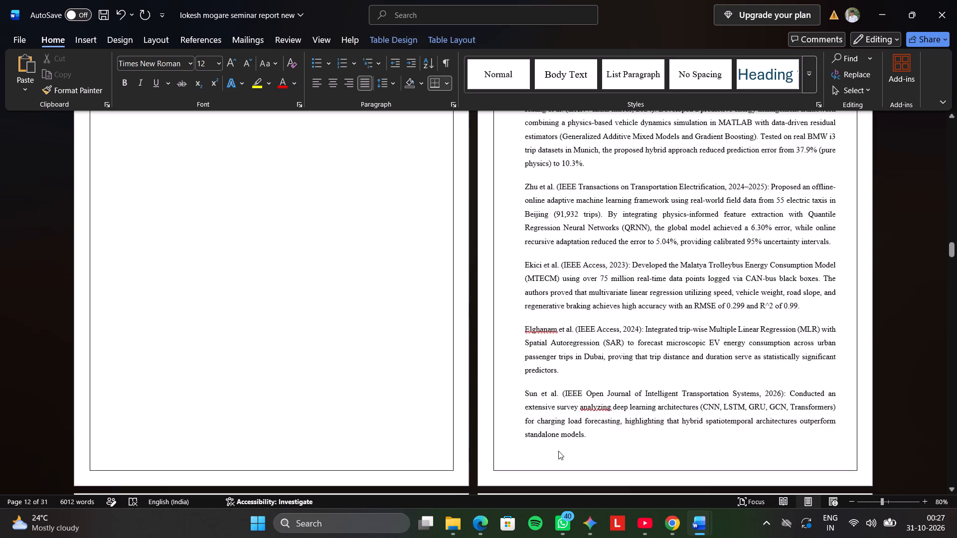
{"action": "key", "text": "Down"}
{"action": "key", "text": "Down"}
{"action": "key", "text": "Down"}
{"action": "key", "text": "Down"}
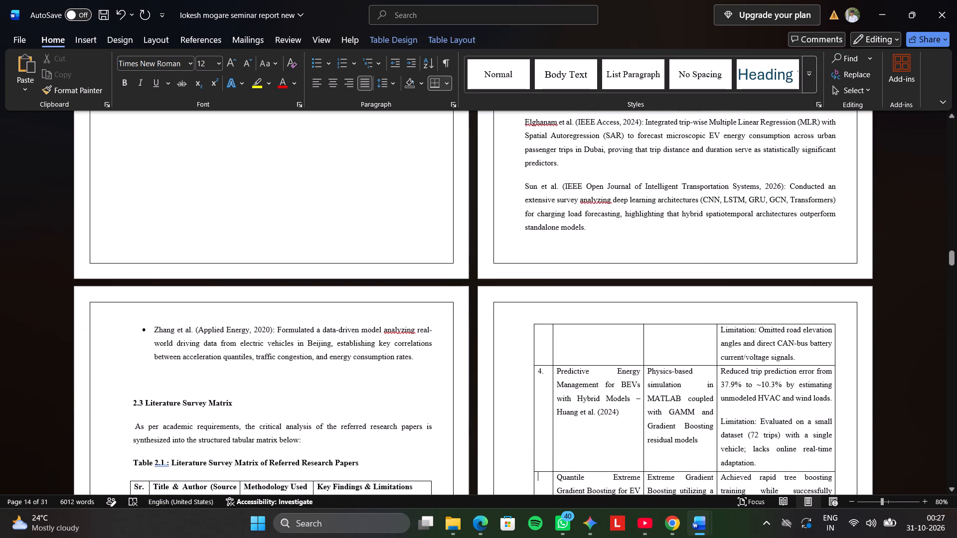
{"action": "left_click", "coordinate": [154, 330]}
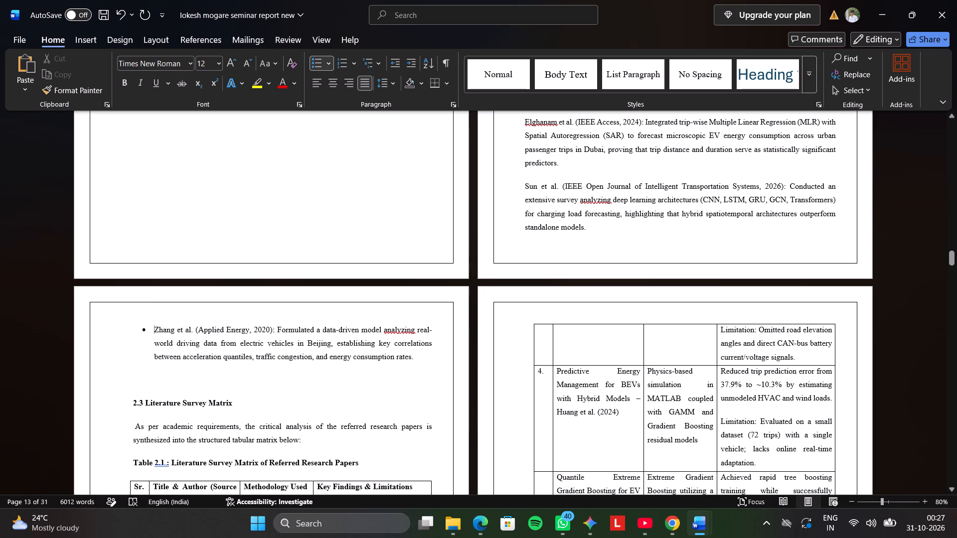
{"action": "key", "text": "BackSpace"}
{"action": "key", "text": "BackSpace"}
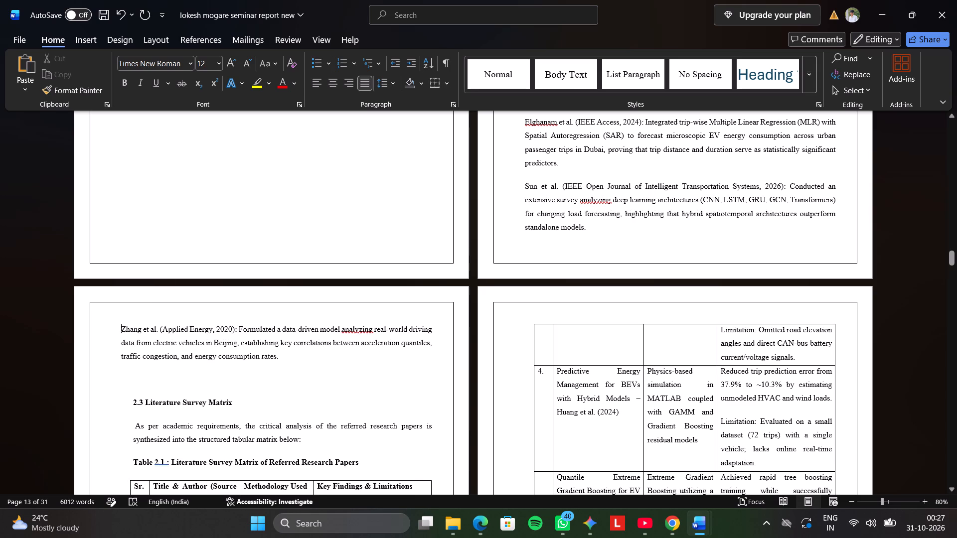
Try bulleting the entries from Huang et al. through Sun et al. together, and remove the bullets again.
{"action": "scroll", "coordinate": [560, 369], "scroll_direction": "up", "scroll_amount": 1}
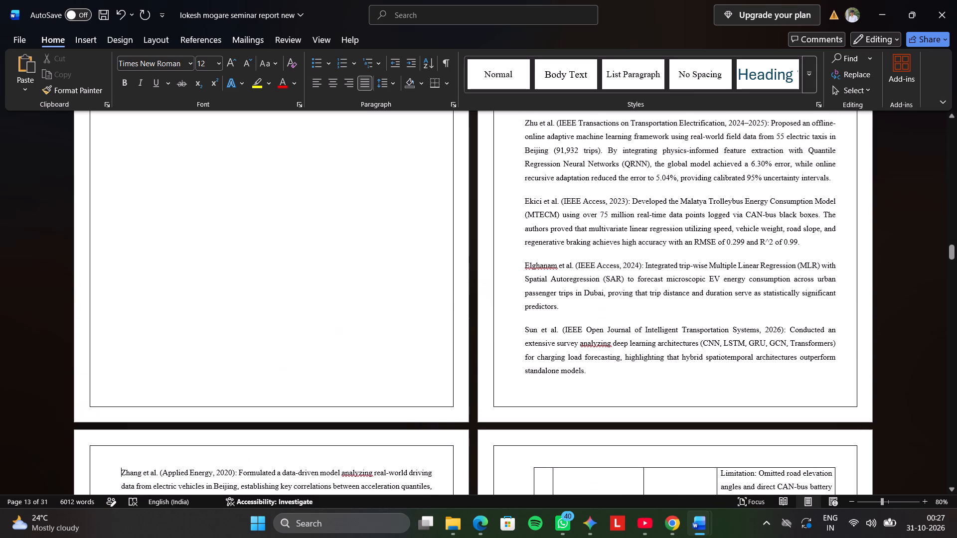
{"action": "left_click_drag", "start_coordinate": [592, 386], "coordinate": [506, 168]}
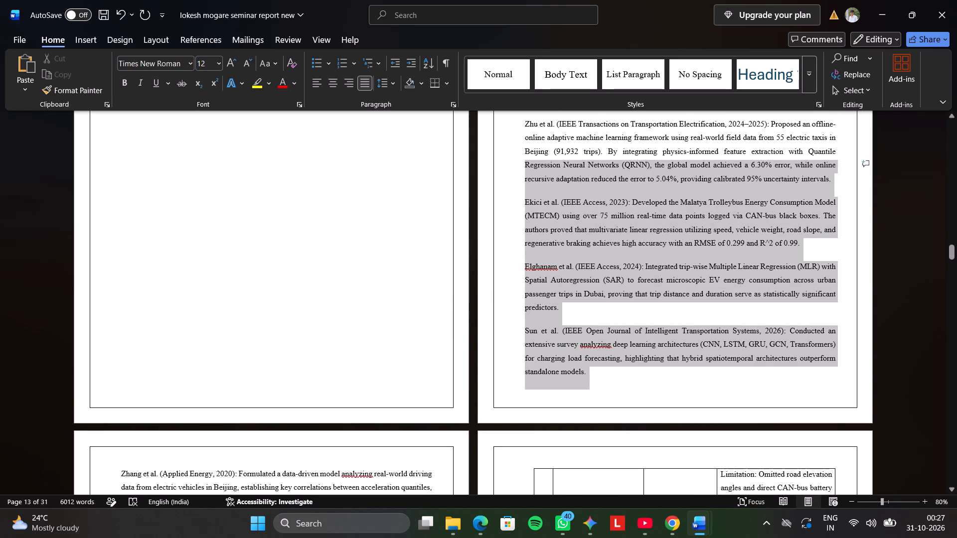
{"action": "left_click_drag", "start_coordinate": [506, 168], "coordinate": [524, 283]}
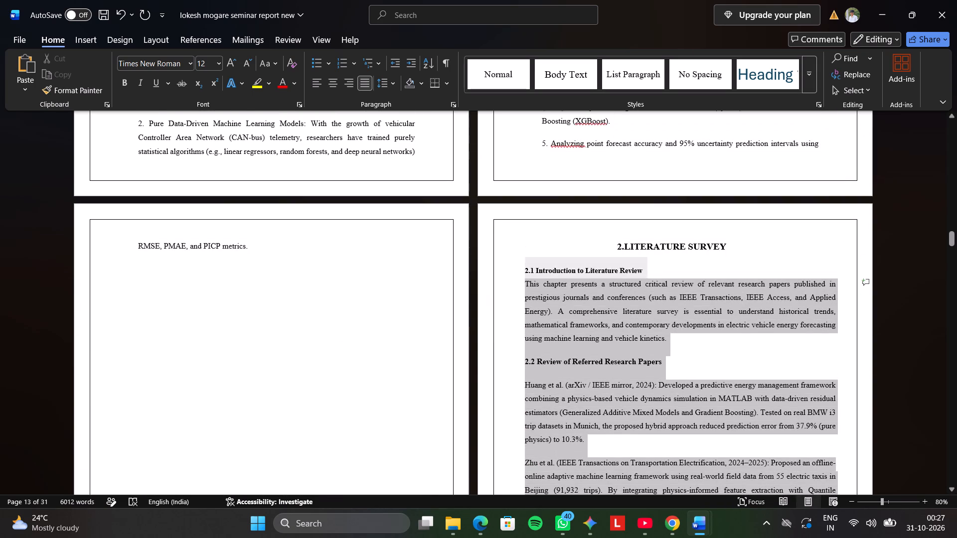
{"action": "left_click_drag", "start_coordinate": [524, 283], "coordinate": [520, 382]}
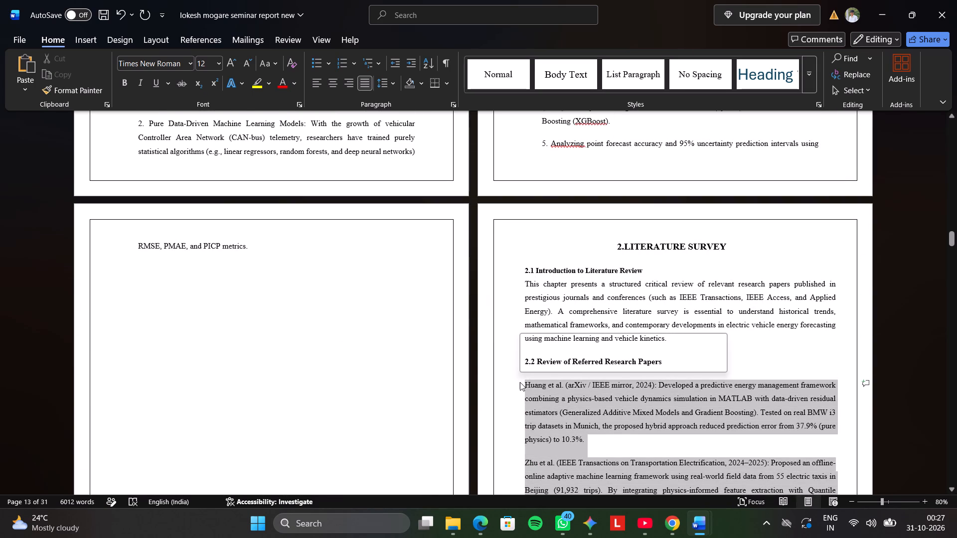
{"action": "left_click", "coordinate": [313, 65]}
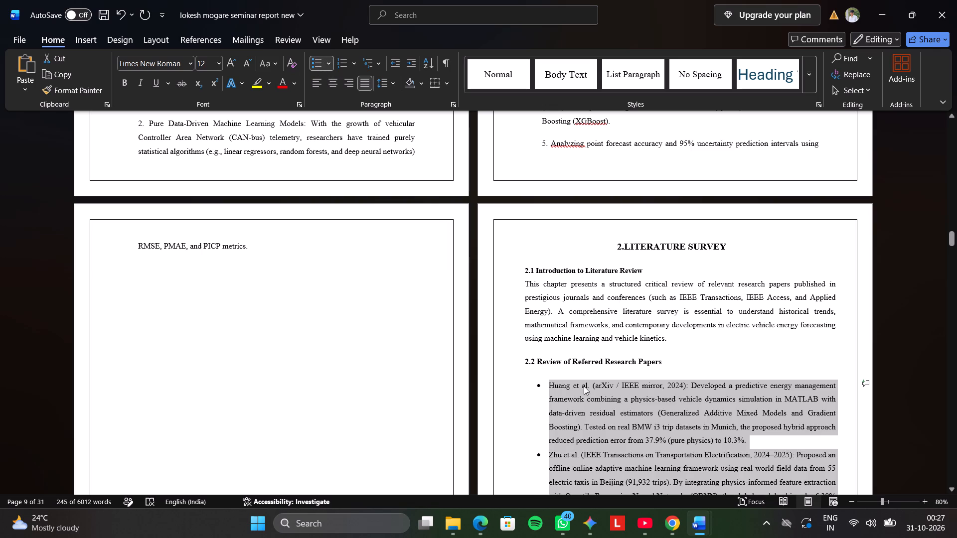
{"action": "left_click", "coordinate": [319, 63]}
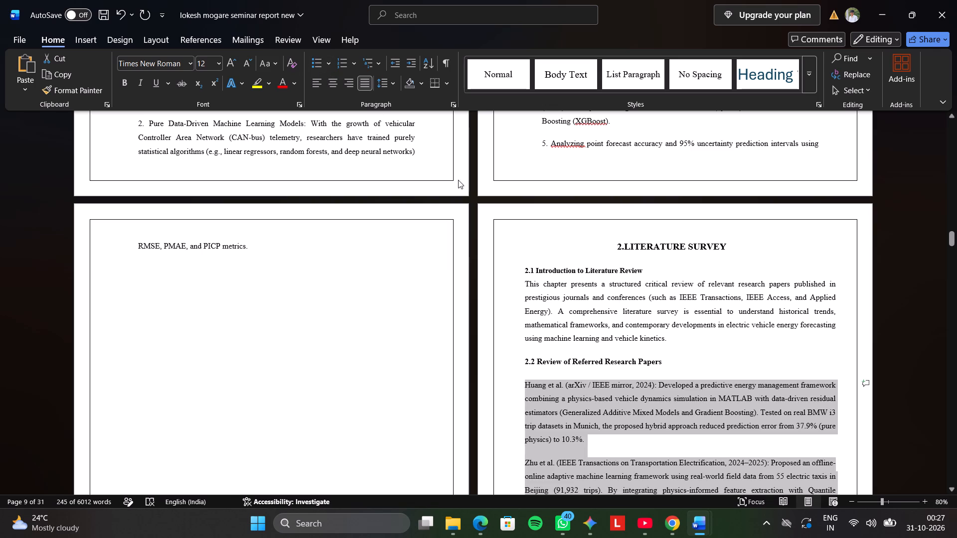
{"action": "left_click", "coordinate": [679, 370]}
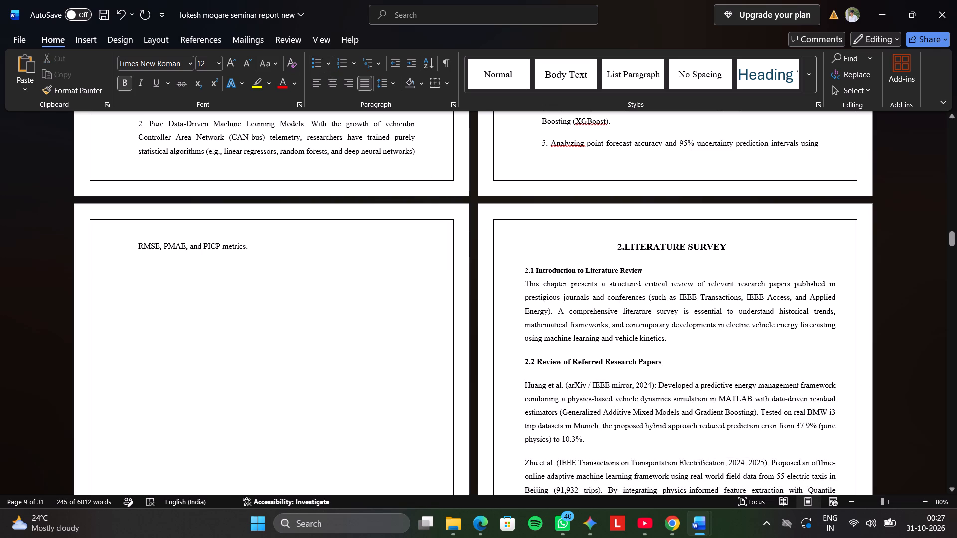
Apply justified alignment to the entries from Huang et al. through Sun et al. under heading 2.2.
{"action": "left_click_drag", "start_coordinate": [524, 380], "coordinate": [701, 486]}
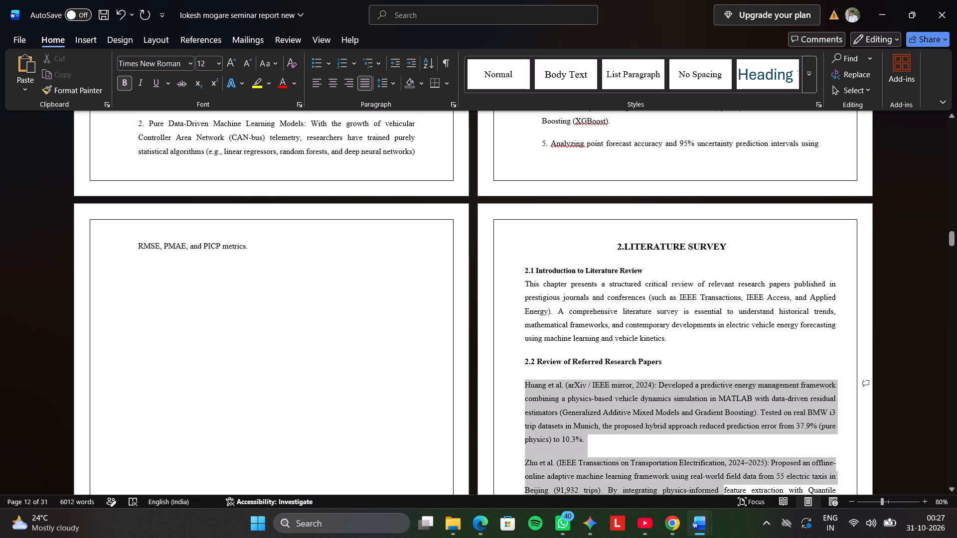
{"action": "left_click_drag", "start_coordinate": [701, 486], "coordinate": [728, 474]}
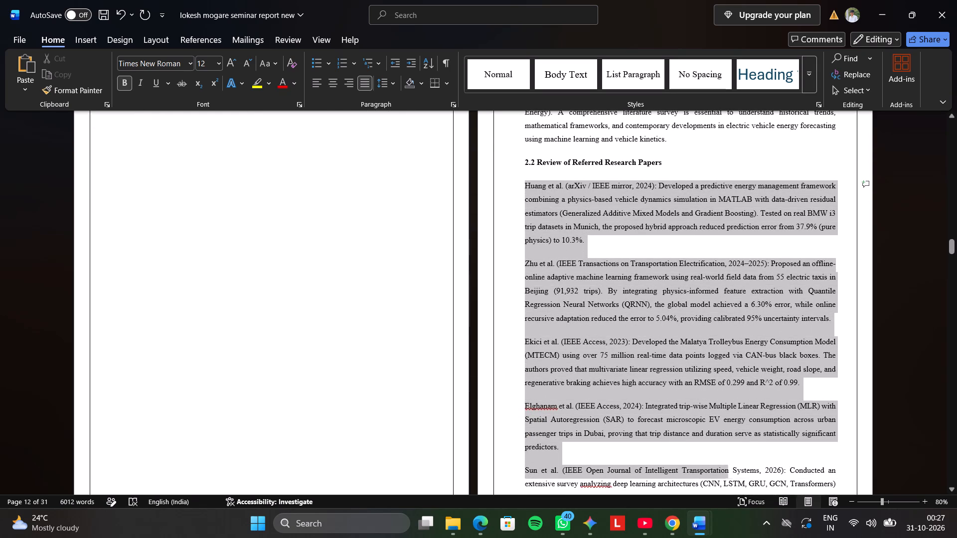
{"action": "left_click_drag", "start_coordinate": [728, 474], "coordinate": [652, 451]}
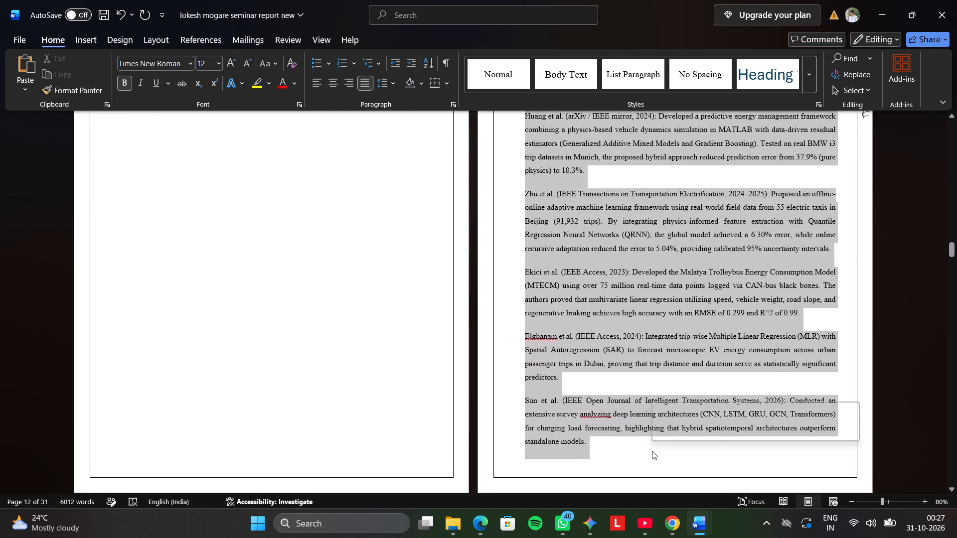
{"action": "double_click", "coordinate": [365, 85]}
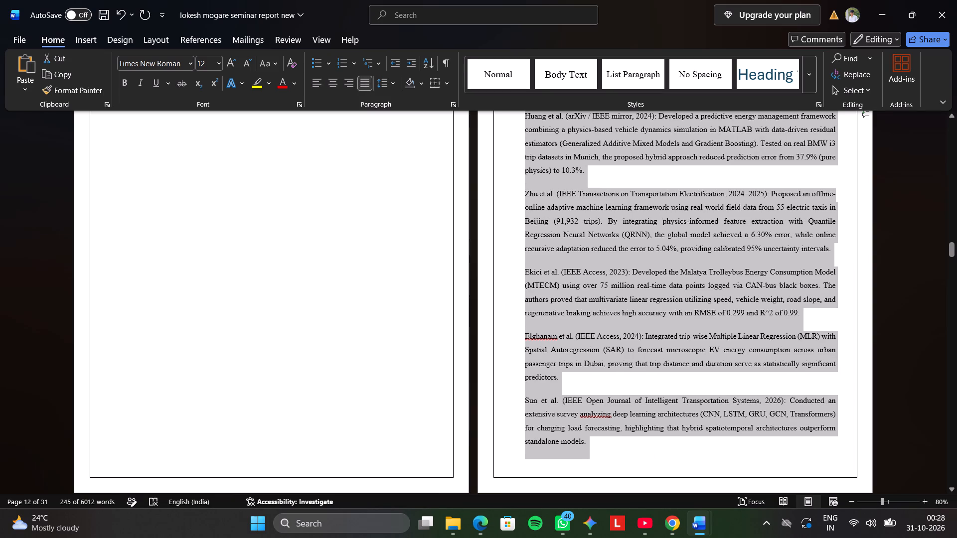
Review the page layout from section 2.2 through chapter 4, including the literature survey table and figures.
{"action": "left_click", "coordinate": [493, 325]}
{"action": "scroll", "coordinate": [493, 325], "scroll_direction": "down", "scroll_amount": 3, "text": "ctrl"}
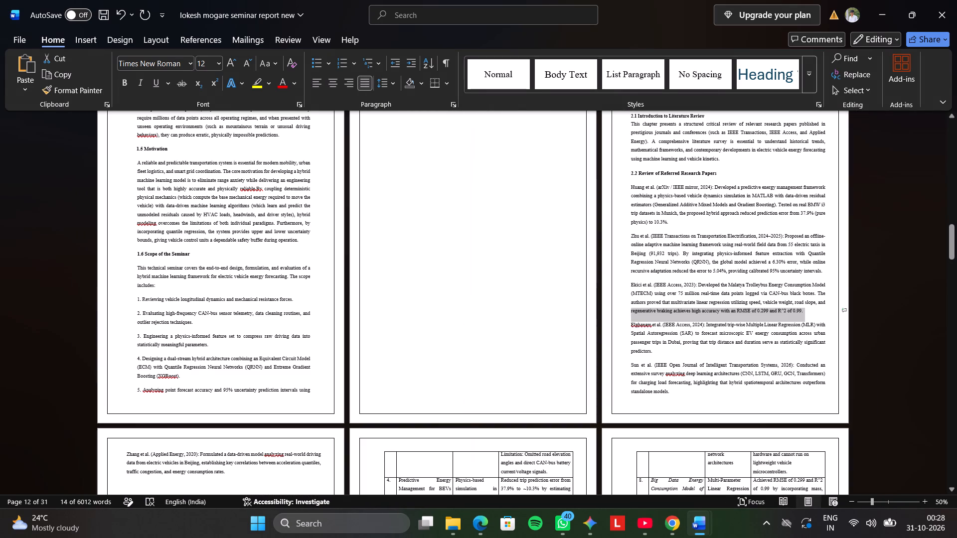
{"action": "scroll", "coordinate": [318, 264], "scroll_direction": "down", "scroll_amount": 3}
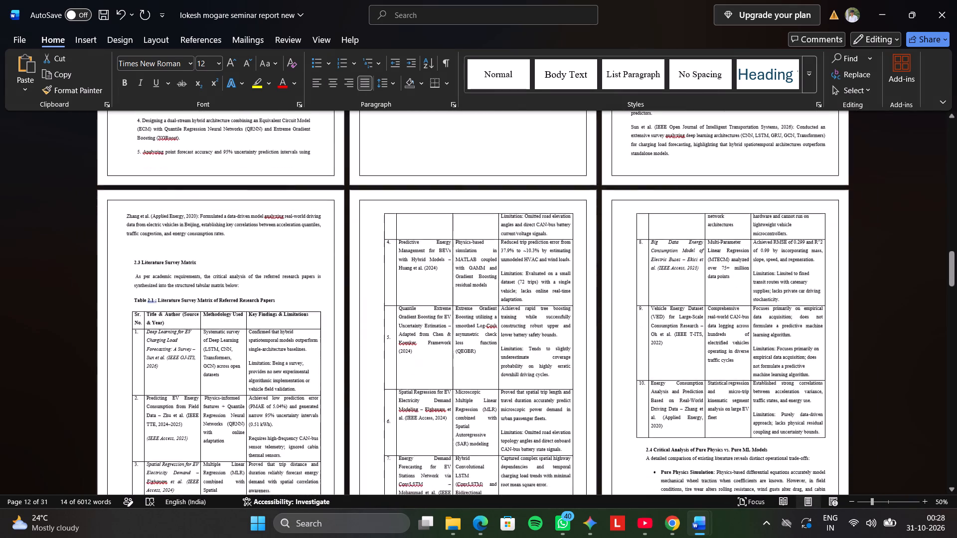
{"action": "scroll", "coordinate": [318, 264], "scroll_direction": "down", "scroll_amount": 2}
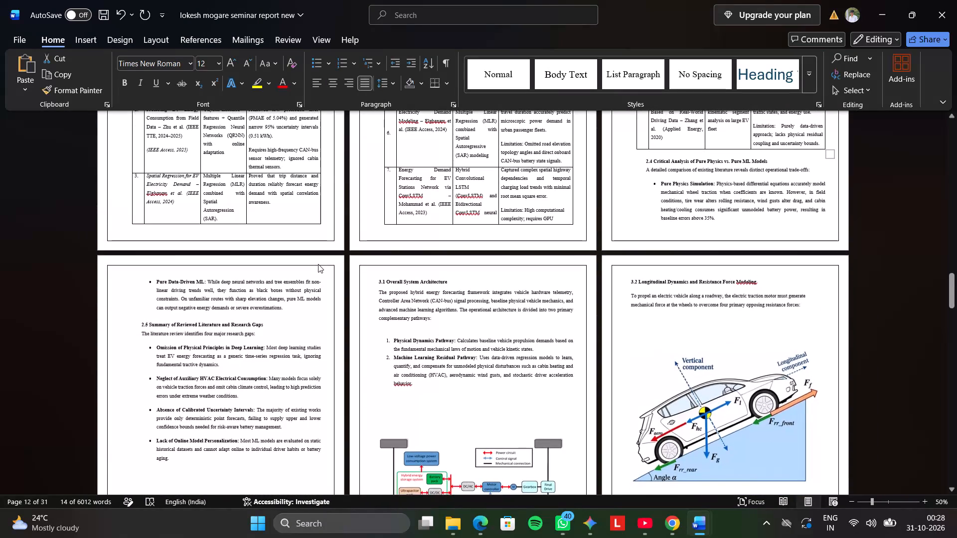
{"action": "scroll", "coordinate": [318, 264], "scroll_direction": "down", "scroll_amount": 5}
{"action": "scroll", "coordinate": [318, 264], "scroll_direction": "up", "scroll_amount": 2}
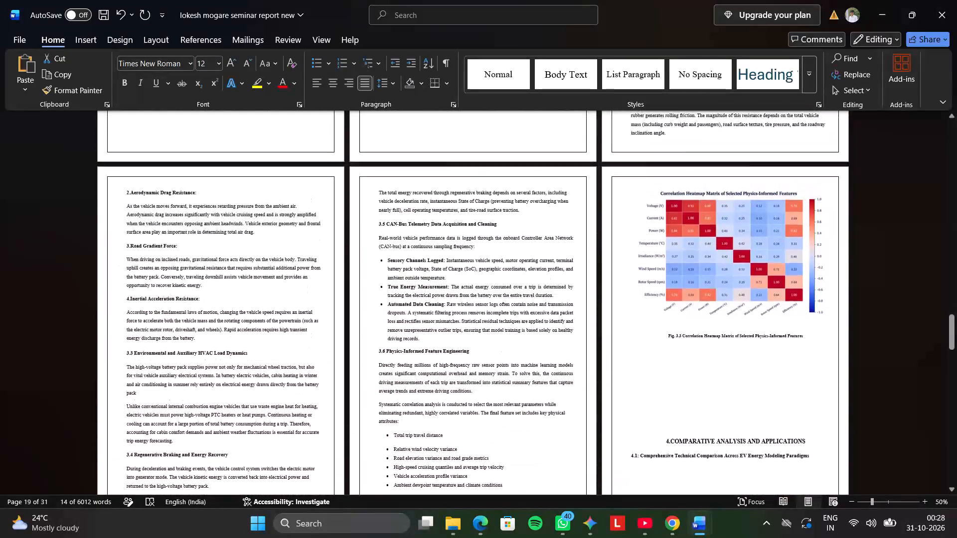
{"action": "scroll", "coordinate": [318, 264], "scroll_direction": "up", "scroll_amount": 2}
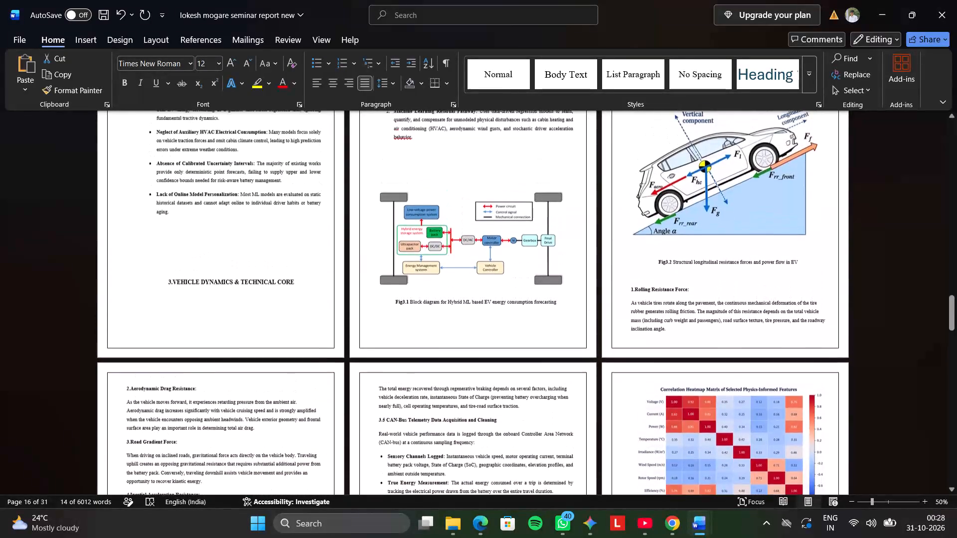
{"action": "scroll", "coordinate": [318, 264], "scroll_direction": "up", "scroll_amount": 3}
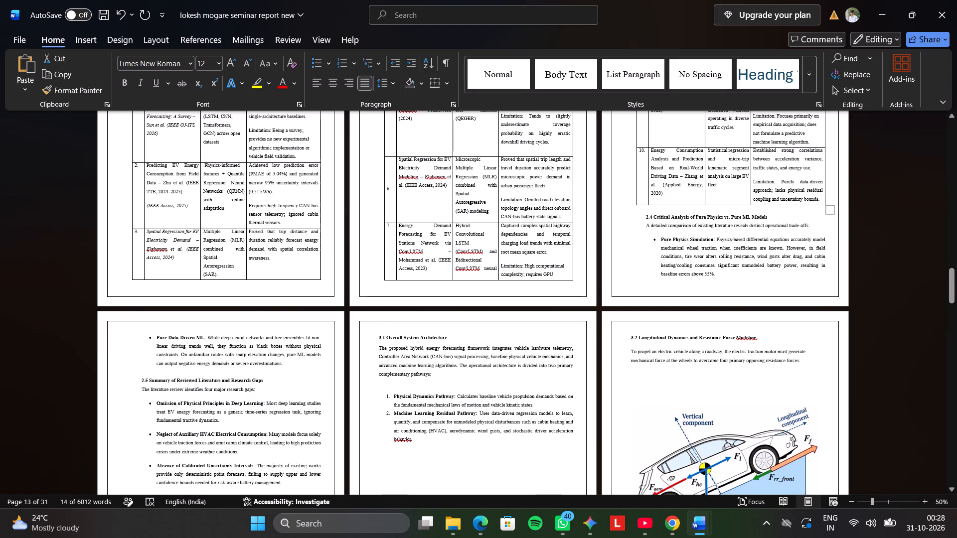
{"action": "scroll", "coordinate": [379, 320], "scroll_direction": "up", "scroll_amount": 6, "text": "ctrl"}
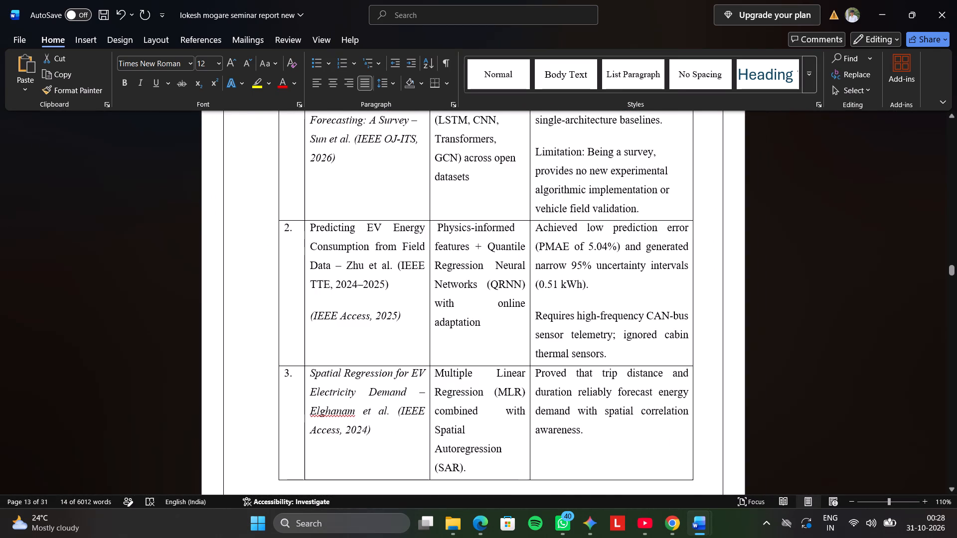
Examine the layout of the front pages, from the cover page through the certificate and Acknowledgment to the Abstract.
{"action": "scroll", "coordinate": [379, 320], "scroll_direction": "up", "scroll_amount": 20}
{"action": "scroll", "coordinate": [379, 320], "scroll_direction": "up", "scroll_amount": 20}
{"action": "scroll", "coordinate": [379, 320], "scroll_direction": "up", "scroll_amount": 20}
{"action": "left_click", "coordinate": [379, 320]}
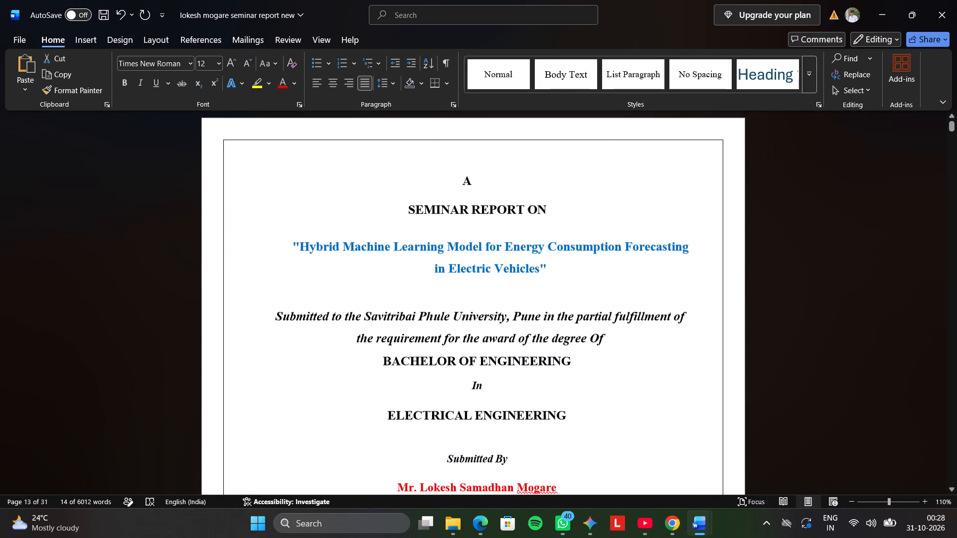
{"action": "scroll", "coordinate": [379, 320], "scroll_direction": "up", "scroll_amount": 2}
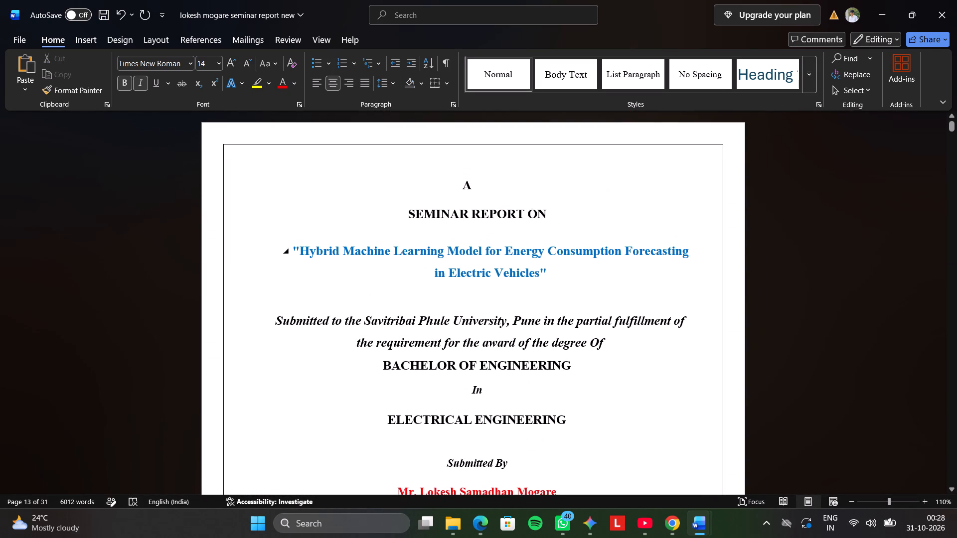
{"action": "scroll", "coordinate": [559, 309], "scroll_direction": "down", "scroll_amount": 8}
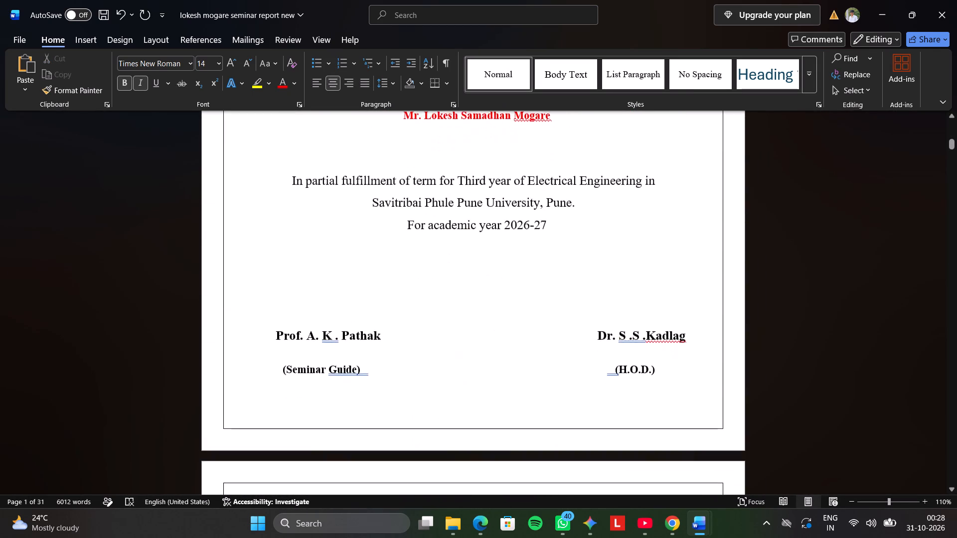
{"action": "scroll", "coordinate": [559, 309], "scroll_direction": "down", "scroll_amount": 8}
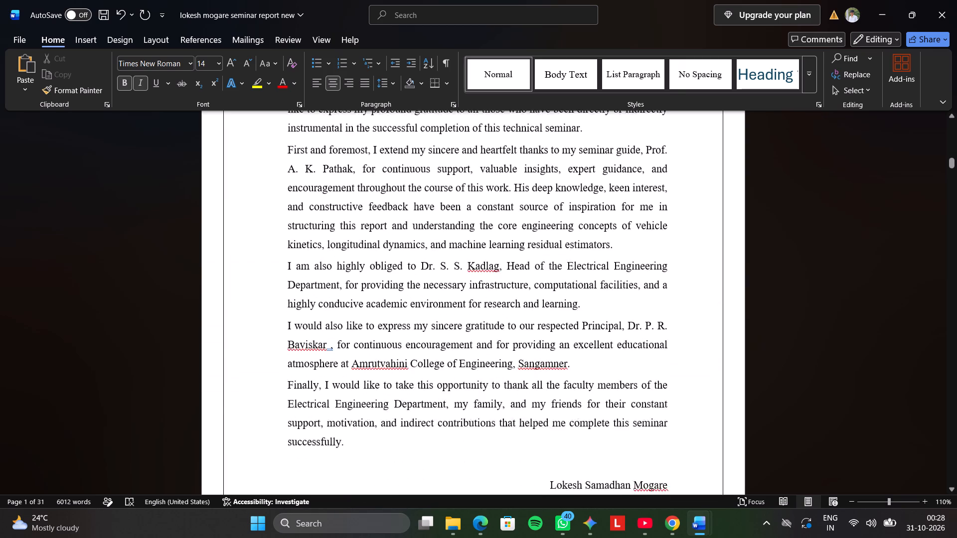
{"action": "scroll", "coordinate": [559, 309], "scroll_direction": "up", "scroll_amount": 1}
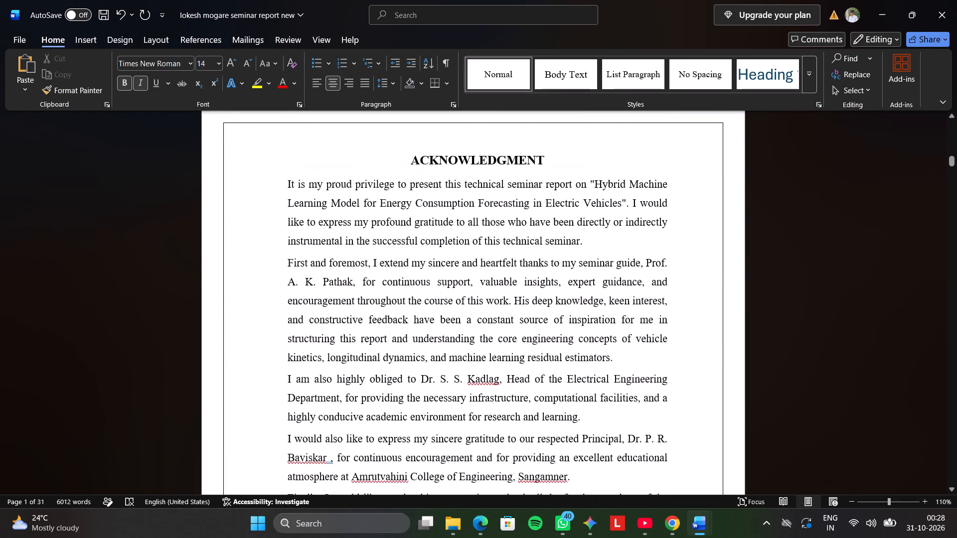
{"action": "scroll", "coordinate": [559, 309], "scroll_direction": "down", "scroll_amount": 2}
{"action": "scroll", "coordinate": [559, 309], "scroll_direction": "up", "scroll_amount": 1}
{"action": "scroll", "coordinate": [559, 309], "scroll_direction": "down", "scroll_amount": 1}
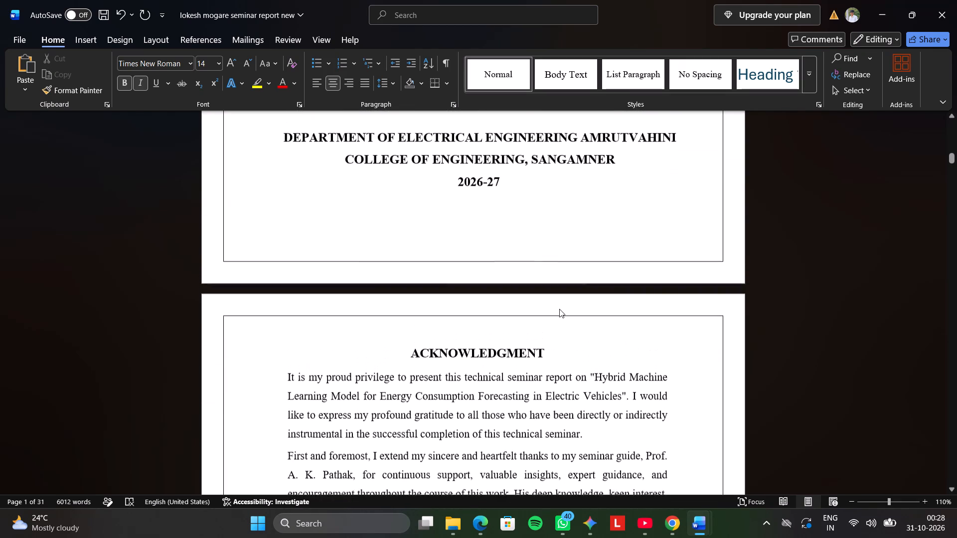
{"action": "scroll", "coordinate": [559, 309], "scroll_direction": "down", "scroll_amount": 2}
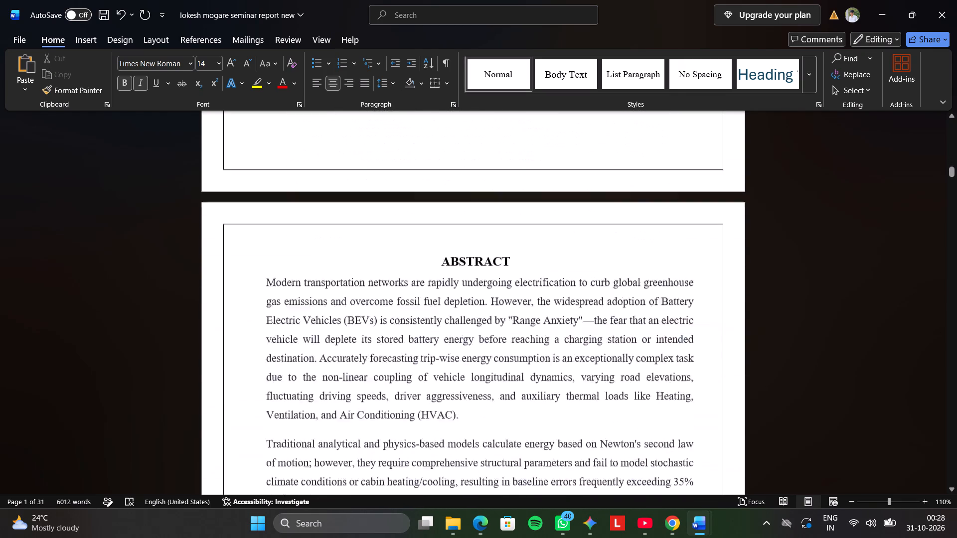
{"action": "scroll", "coordinate": [559, 309], "scroll_direction": "down", "scroll_amount": 1}
{"action": "scroll", "coordinate": [559, 309], "scroll_direction": "up", "scroll_amount": 1}
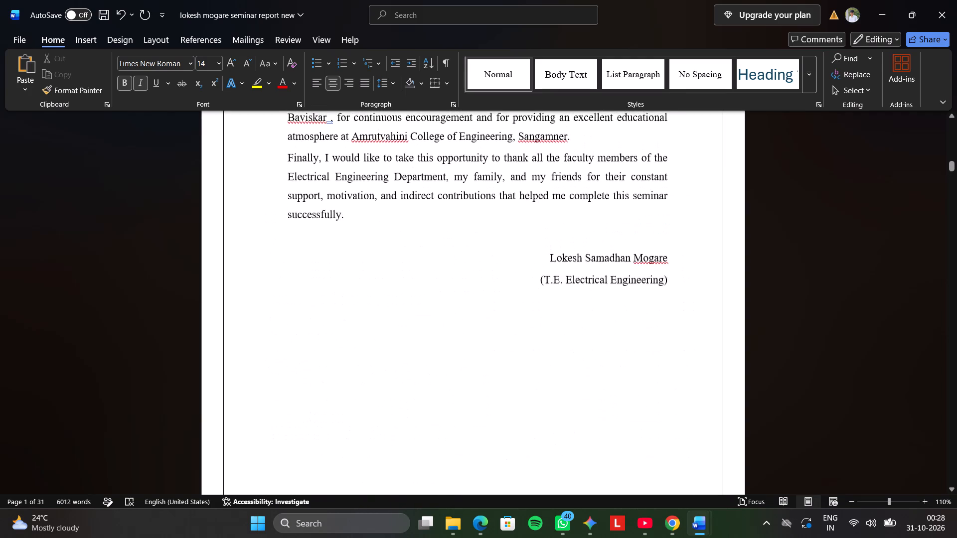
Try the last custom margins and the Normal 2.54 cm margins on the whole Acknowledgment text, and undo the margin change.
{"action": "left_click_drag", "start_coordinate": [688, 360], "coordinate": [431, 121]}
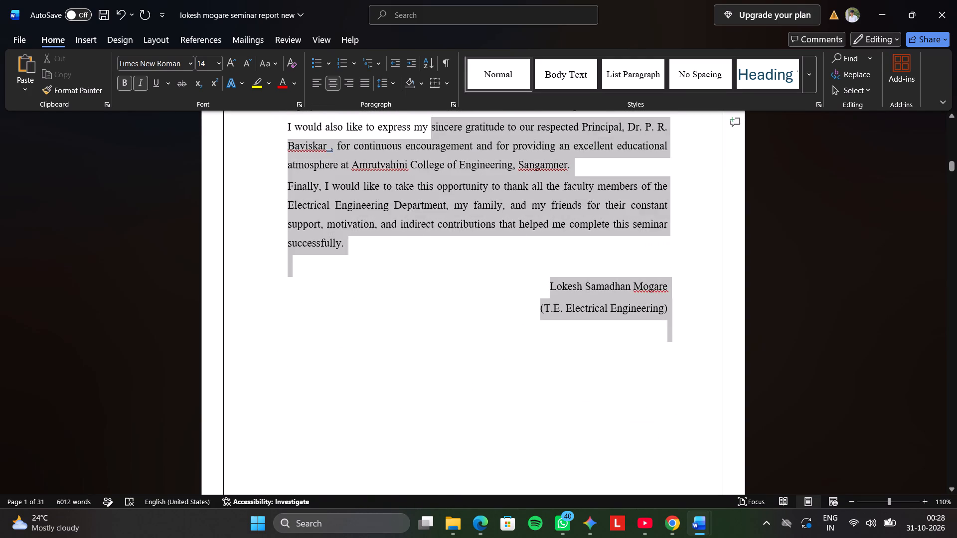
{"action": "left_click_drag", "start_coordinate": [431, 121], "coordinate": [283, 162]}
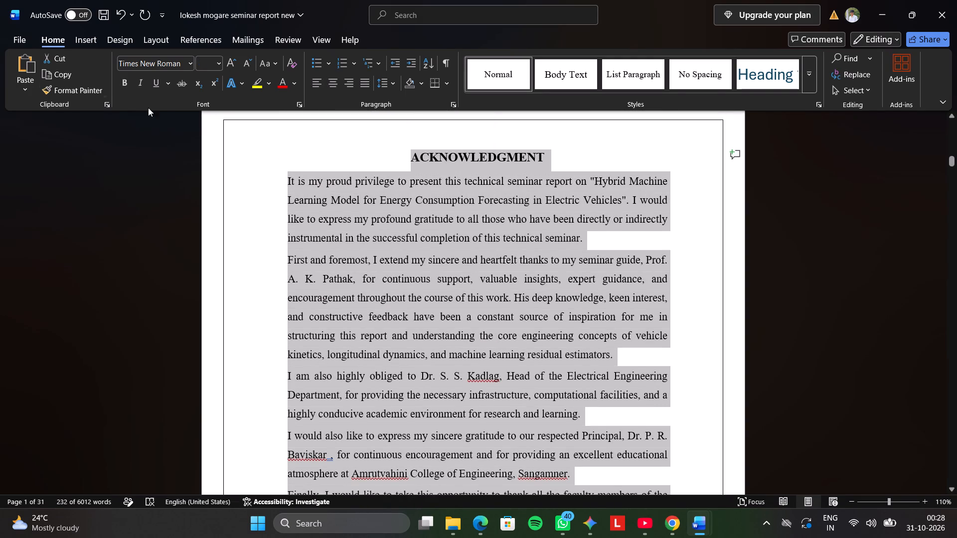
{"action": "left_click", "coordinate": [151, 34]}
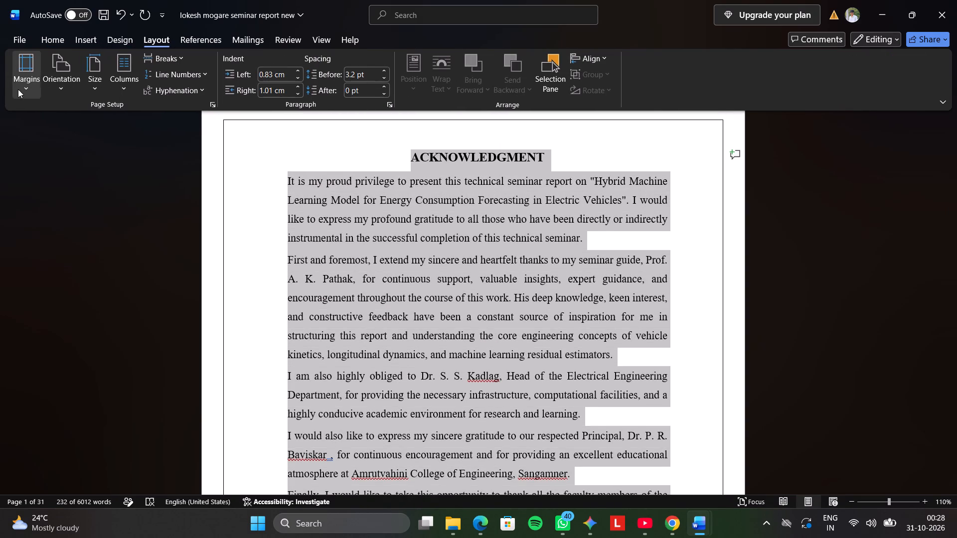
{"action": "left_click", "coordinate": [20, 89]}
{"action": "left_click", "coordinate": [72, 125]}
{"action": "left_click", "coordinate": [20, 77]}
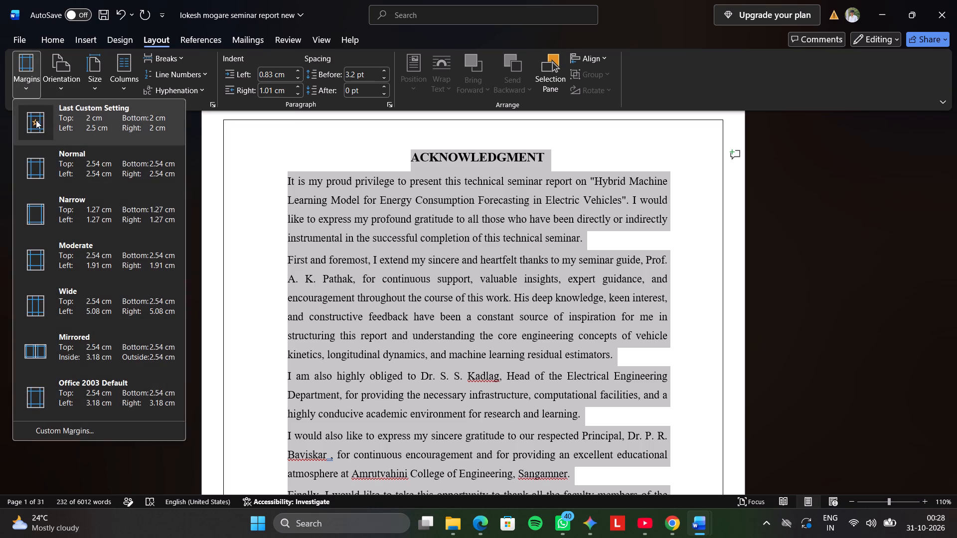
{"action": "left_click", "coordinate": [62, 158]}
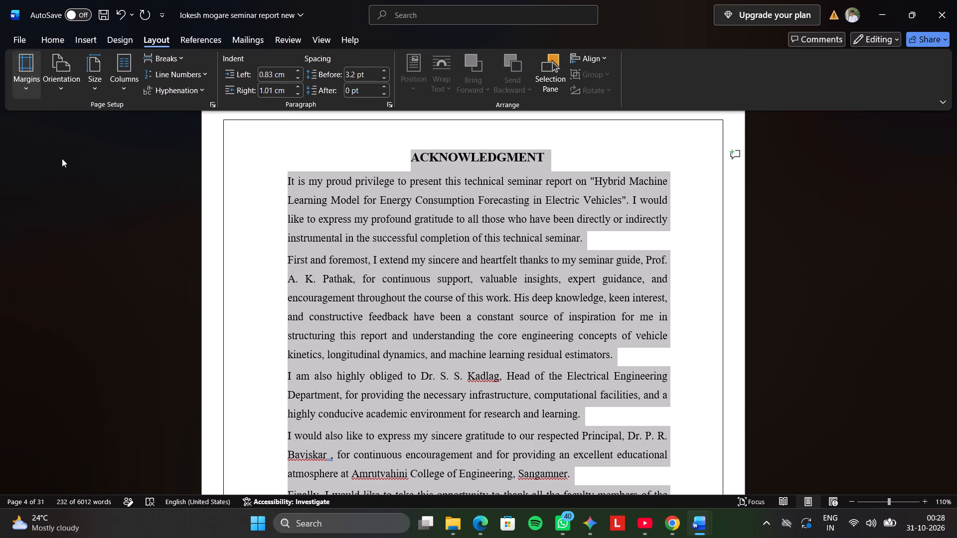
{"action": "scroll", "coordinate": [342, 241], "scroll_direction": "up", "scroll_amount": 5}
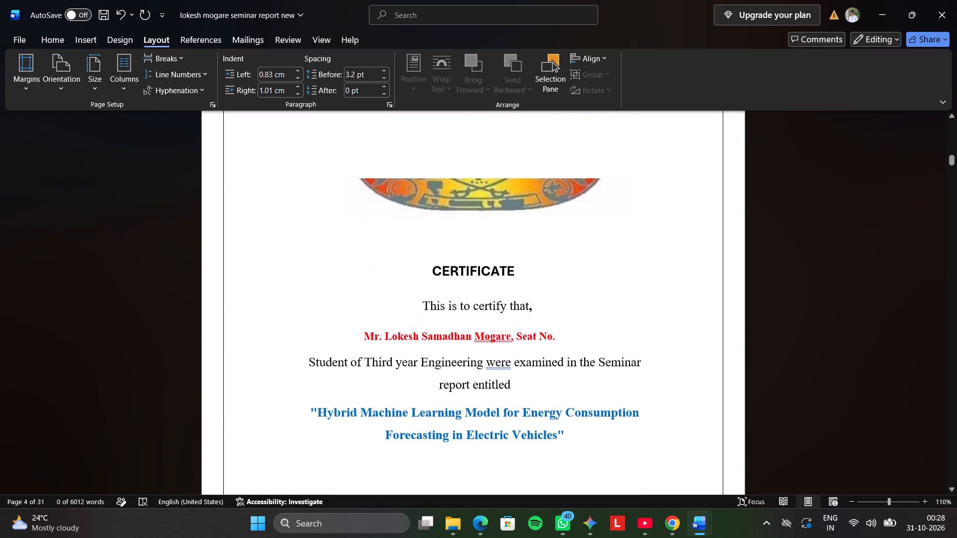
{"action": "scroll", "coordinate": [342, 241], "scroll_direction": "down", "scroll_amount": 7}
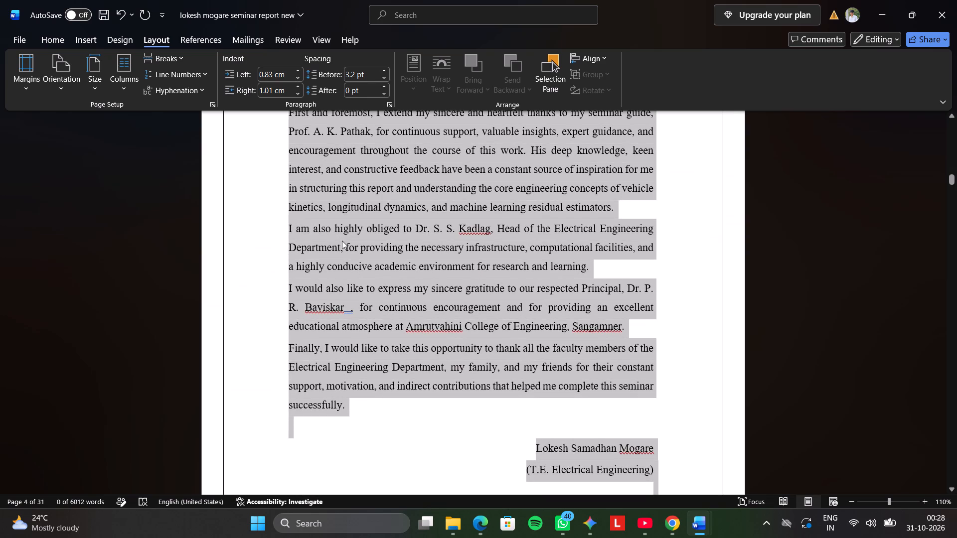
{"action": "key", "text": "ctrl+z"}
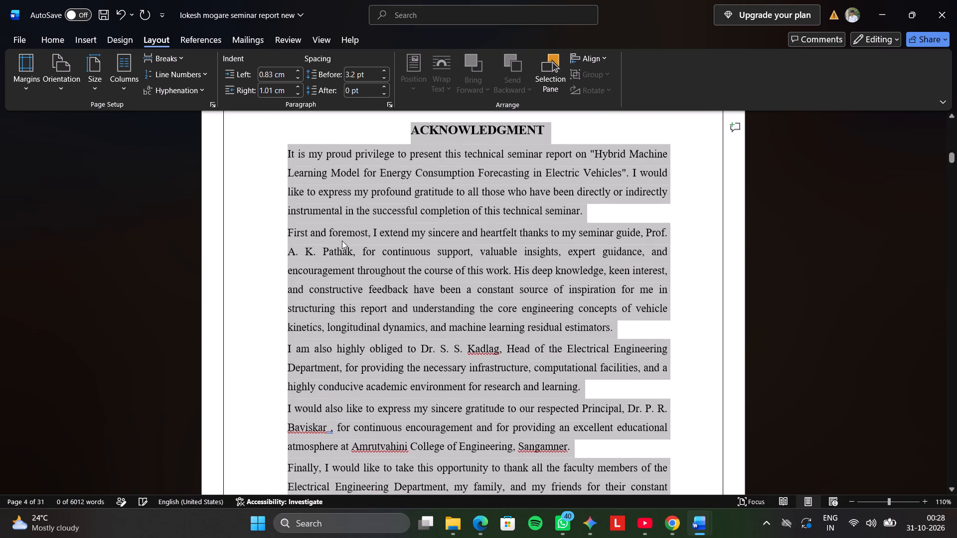
Remove the left indent from the first two Acknowledgment paragraphs, bringing it to 0 cm.
{"action": "left_click", "coordinate": [265, 186]}
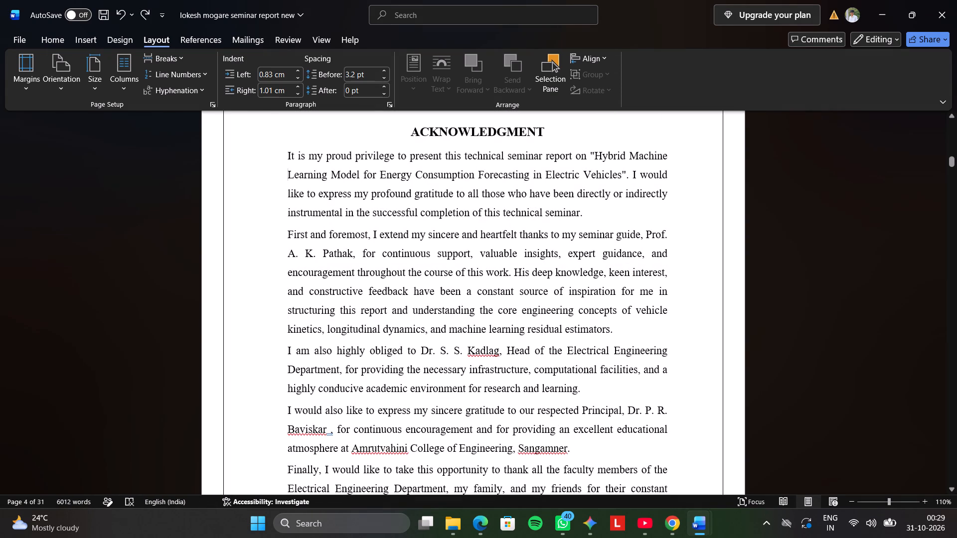
{"action": "key", "text": "Up"}
{"action": "key", "text": "BackSpace"}
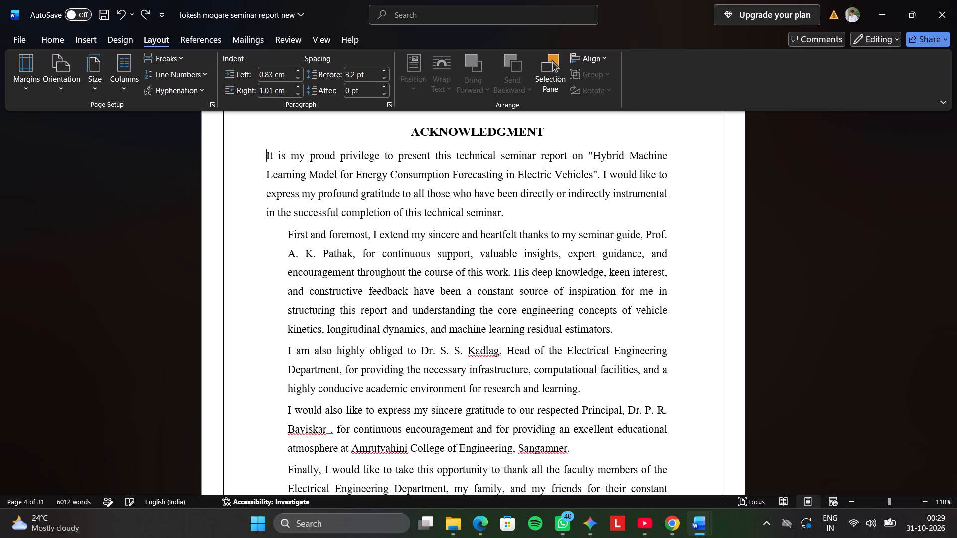
{"action": "key", "text": "Down"}
{"action": "key", "text": "Down"}
{"action": "key", "text": "Down"}
{"action": "key", "text": "Down"}
{"action": "key", "text": "BackSpace"}
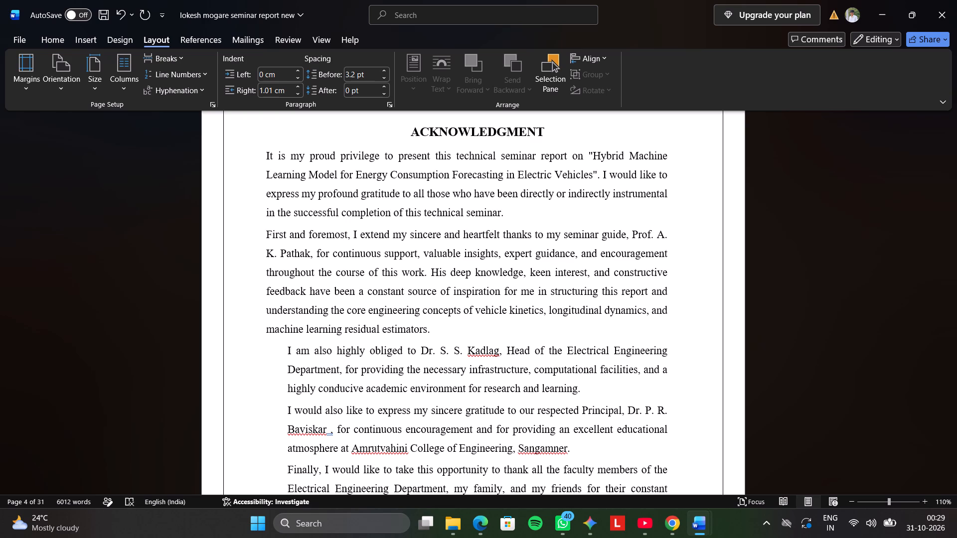
Remove the left indent from the Acknowledgment paragraphs thanking the department head, the principal and the faculty members, bringing it to 0 cm.
{"action": "key", "text": "Down"}
{"action": "key", "text": "Down"}
{"action": "key", "text": "Down"}
{"action": "key", "text": "Down"}
{"action": "key", "text": "Down"}
{"action": "key", "text": "Down"}
{"action": "key", "text": "BackSpace"}
{"action": "key", "text": "Down"}
{"action": "key", "text": "Down"}
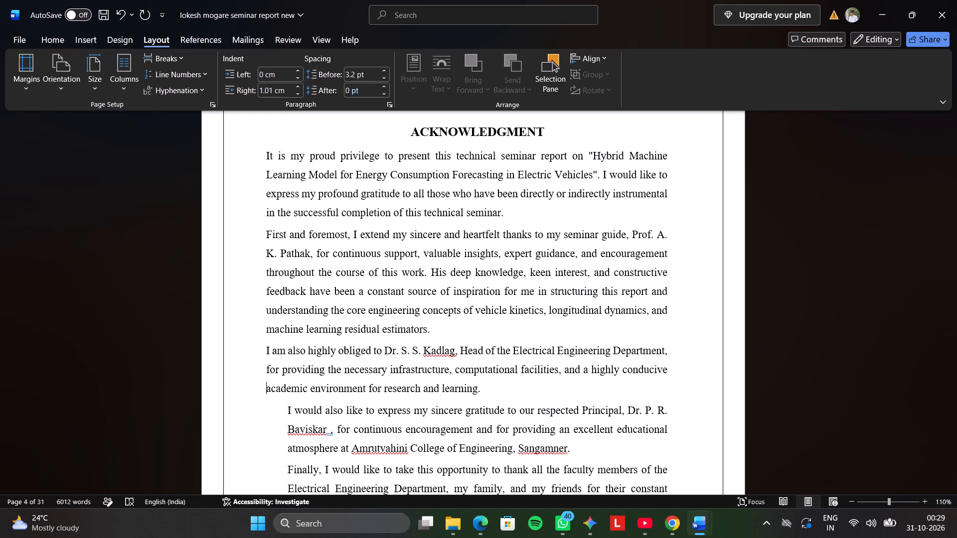
{"action": "key", "text": "Down"}
{"action": "key", "text": "BackSpace"}
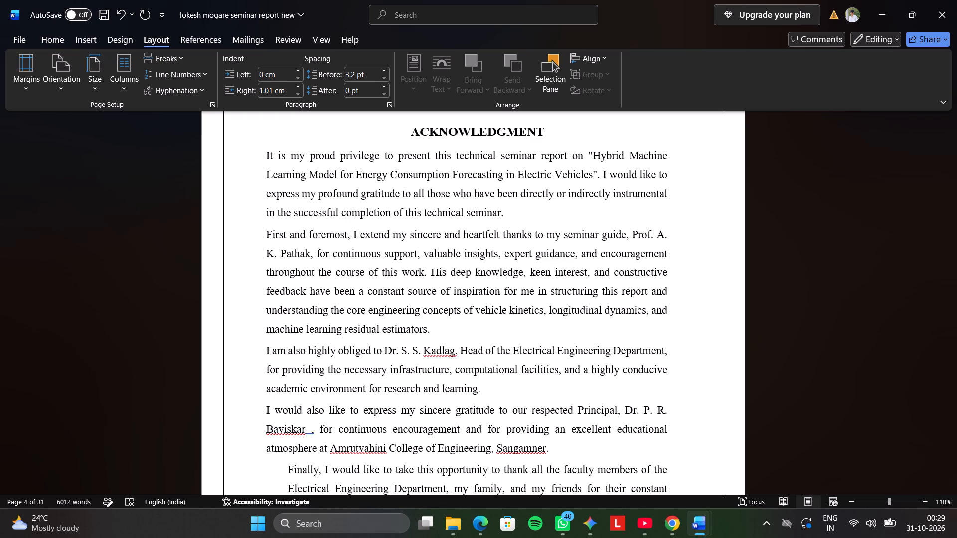
{"action": "key", "text": "Down"}
{"action": "key", "text": "Down"}
{"action": "key", "text": "Down"}
{"action": "key", "text": "BackSpace"}
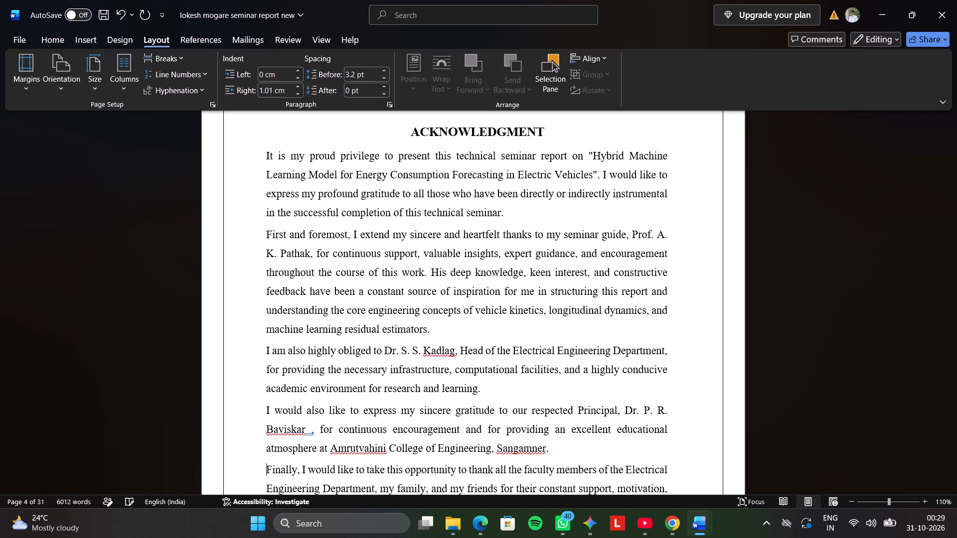
{"action": "scroll", "coordinate": [269, 183], "scroll_direction": "down", "scroll_amount": 1}
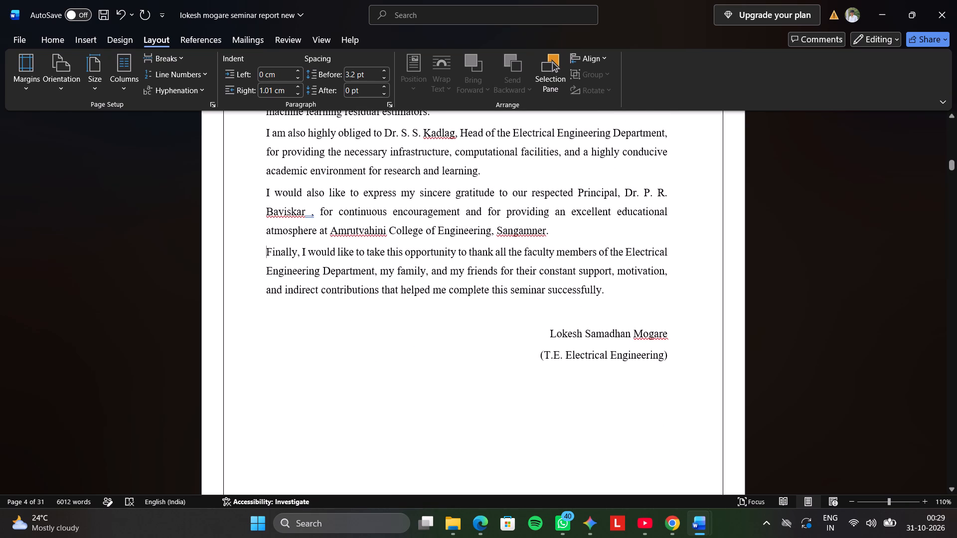
{"action": "scroll", "coordinate": [269, 183], "scroll_direction": "down", "scroll_amount": 1}
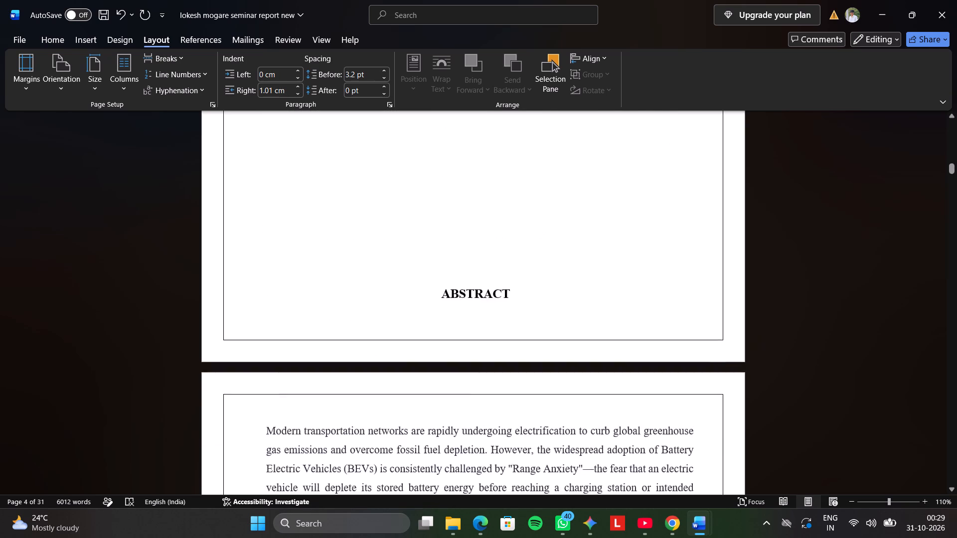
Insert an extra blank line above the ABSTRACT heading to push it onto the next page with its text.
{"action": "scroll", "coordinate": [269, 183], "scroll_direction": "down", "scroll_amount": 1}
{"action": "left_click", "coordinate": [395, 157]}
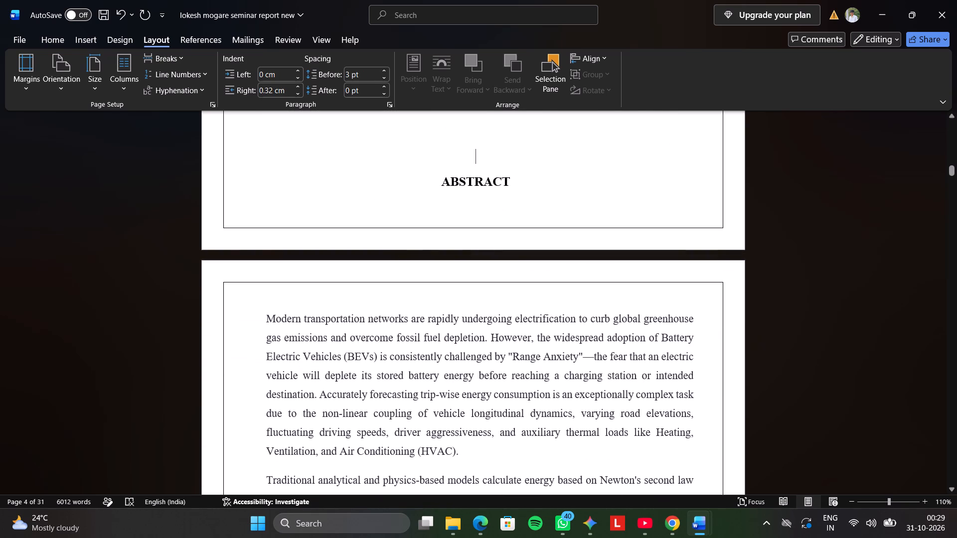
{"action": "key", "text": "Return"}
{"action": "scroll", "coordinate": [395, 157], "scroll_direction": "up", "scroll_amount": 1}
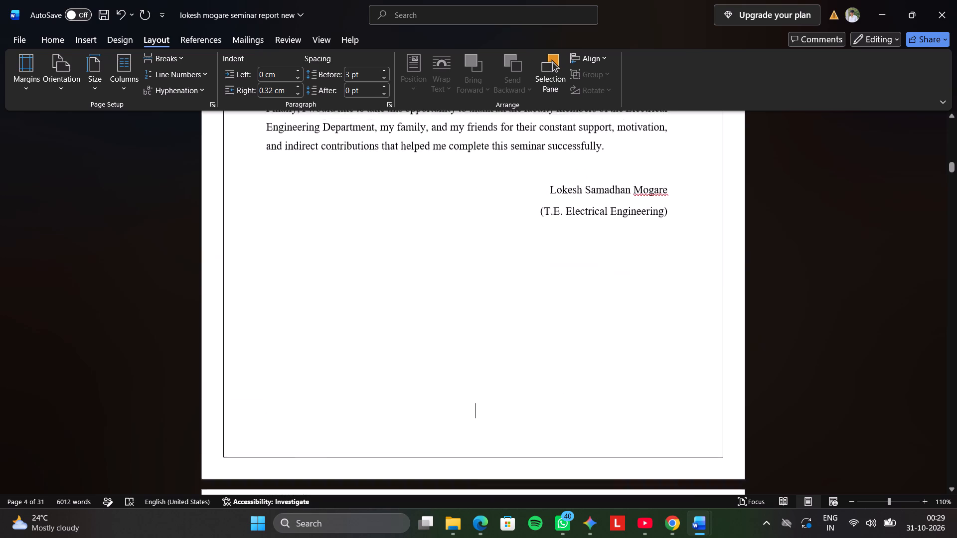
{"action": "scroll", "coordinate": [395, 157], "scroll_direction": "up", "scroll_amount": 1}
{"action": "scroll", "coordinate": [395, 157], "scroll_direction": "down", "scroll_amount": 2}
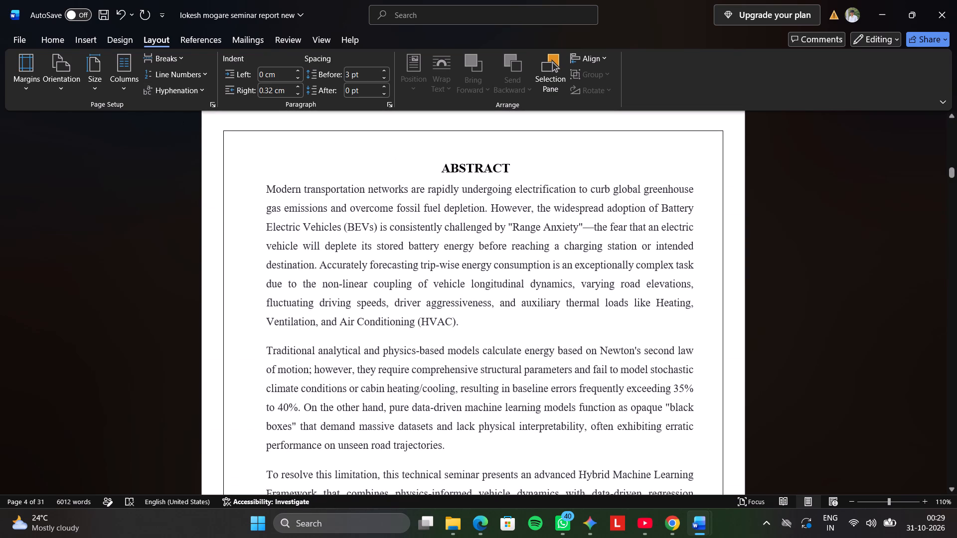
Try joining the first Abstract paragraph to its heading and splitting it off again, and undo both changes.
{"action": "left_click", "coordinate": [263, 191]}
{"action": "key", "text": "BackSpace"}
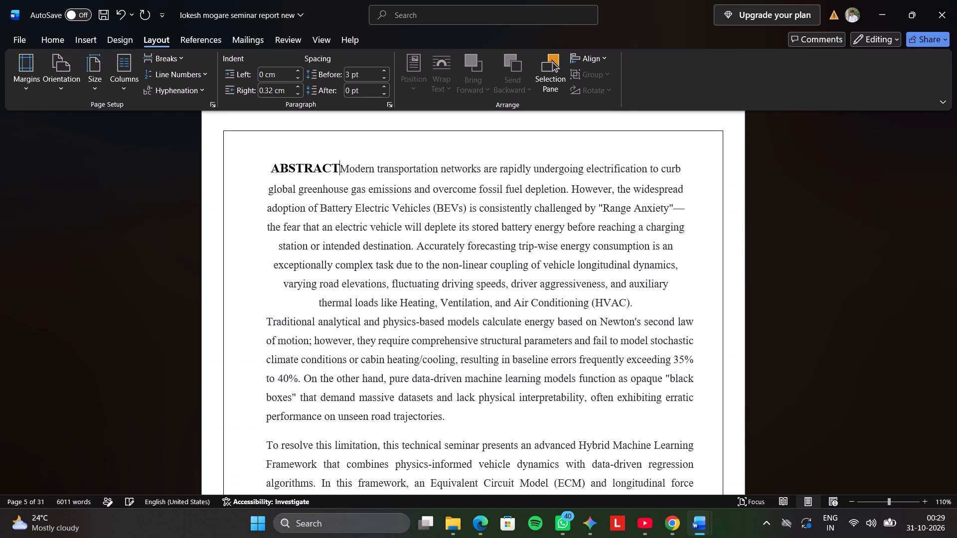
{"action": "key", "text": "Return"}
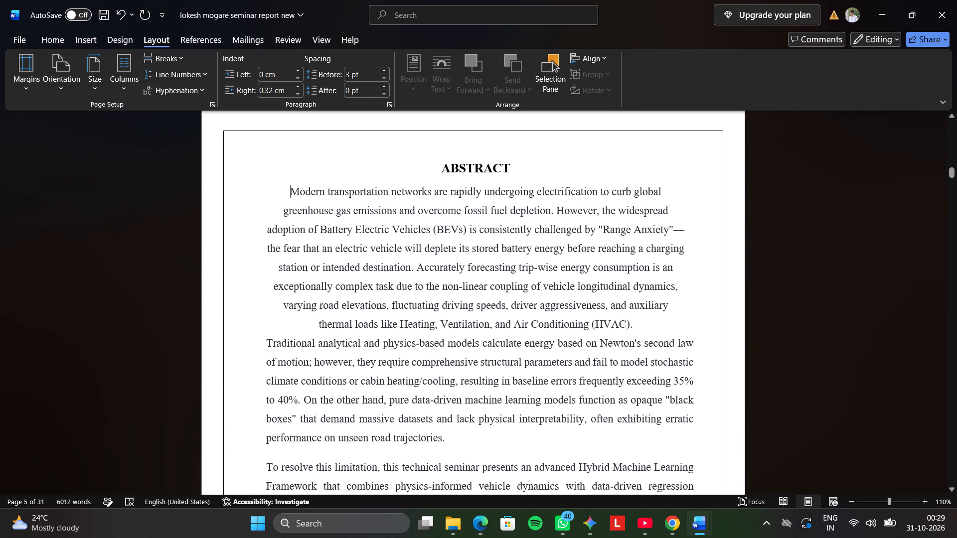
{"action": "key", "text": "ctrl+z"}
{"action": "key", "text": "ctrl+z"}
Remove the 1.1 number and the left indent from the "Overview of the Technology" heading, bringing the indent to 0 cm.
{"action": "scroll", "coordinate": [321, 295], "scroll_direction": "down", "scroll_amount": 1}
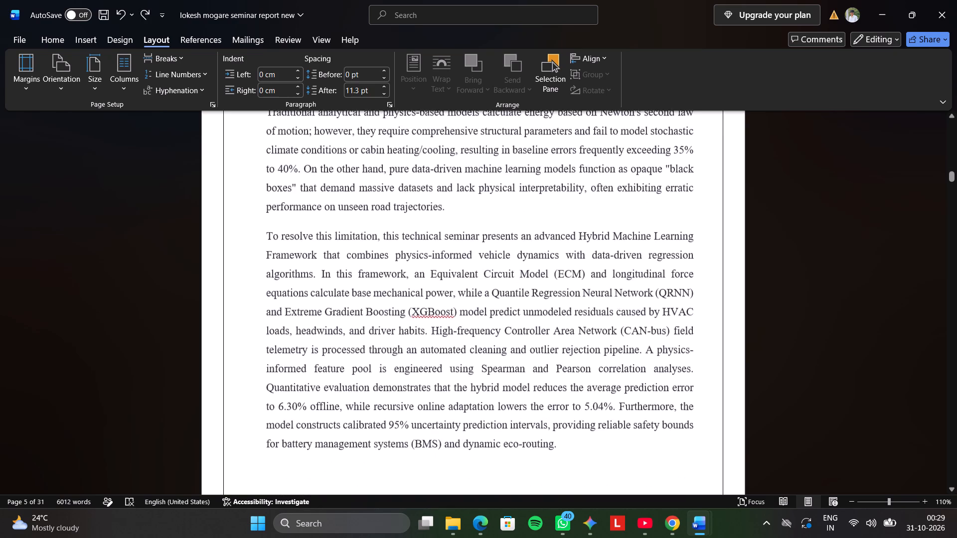
{"action": "scroll", "coordinate": [321, 295], "scroll_direction": "down", "scroll_amount": 4}
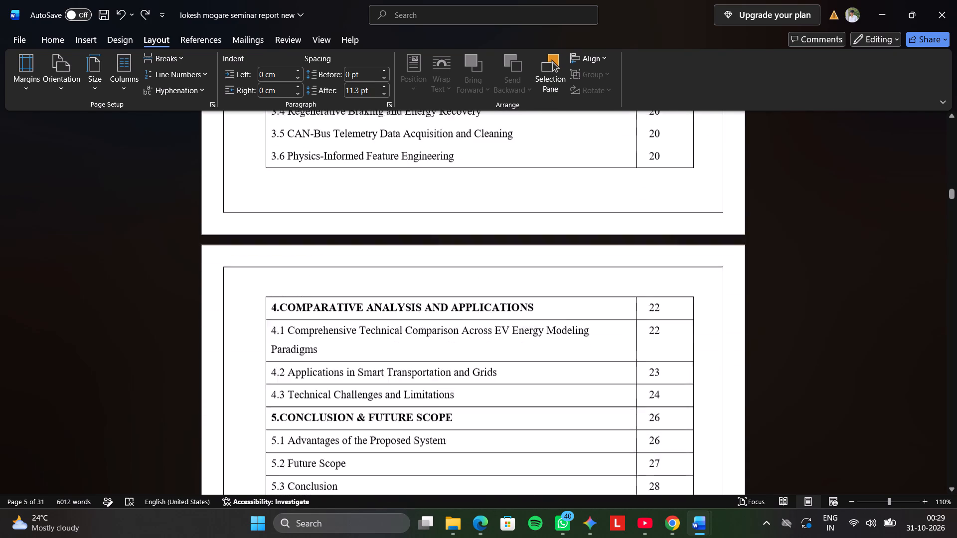
{"action": "scroll", "coordinate": [321, 295], "scroll_direction": "down", "scroll_amount": 3}
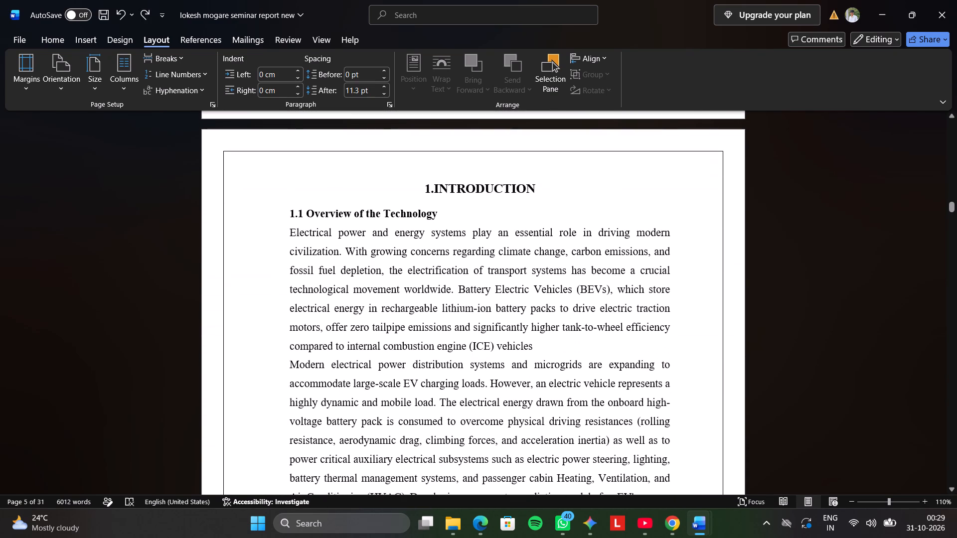
{"action": "left_click", "coordinate": [280, 212]}
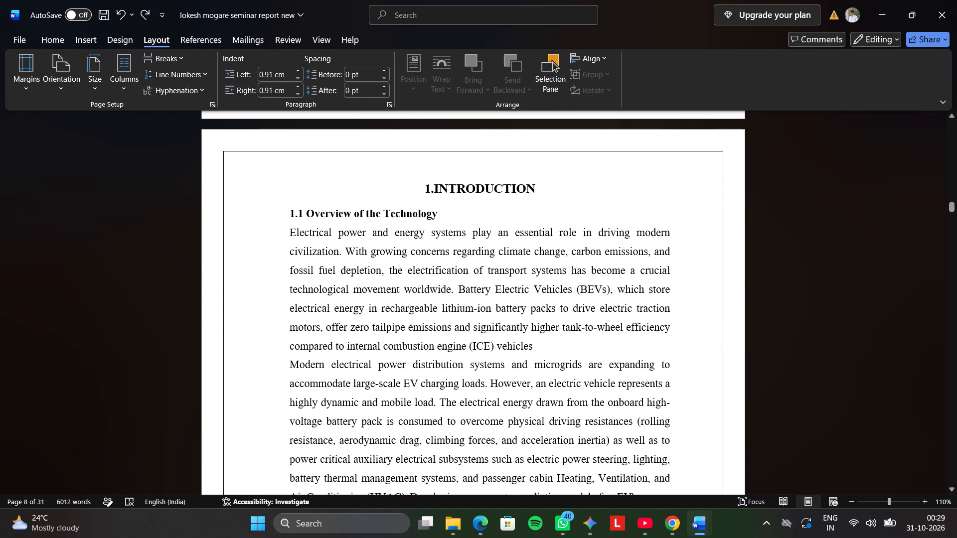
{"action": "key", "text": "Left"}
{"action": "key", "text": "Left"}
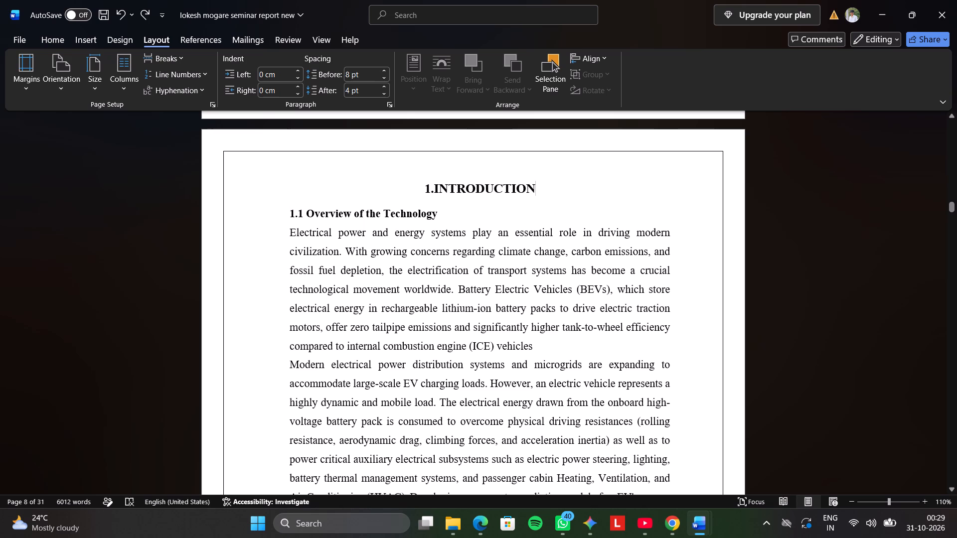
{"action": "left_click", "coordinate": [304, 215]}
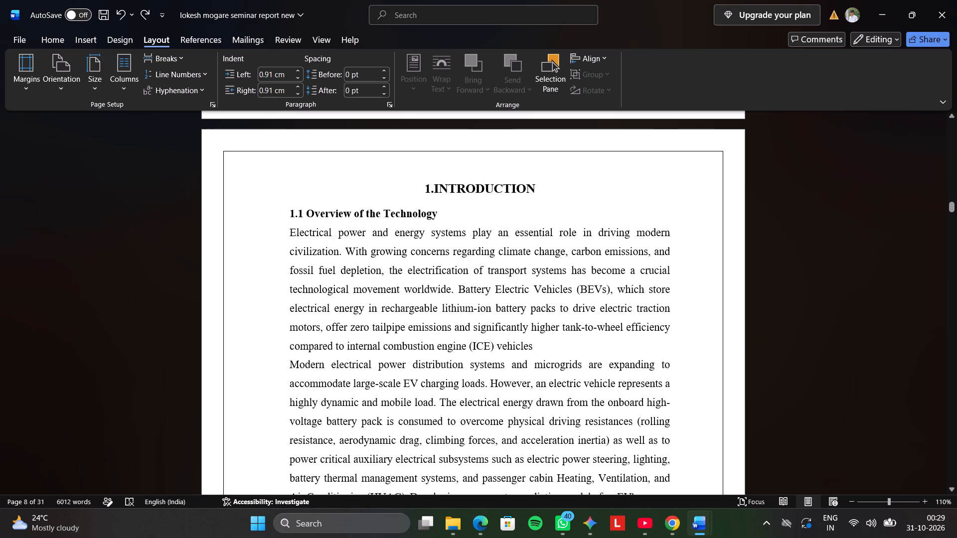
{"action": "key", "text": "BackSpace"}
{"action": "key", "text": "BackSpace"}
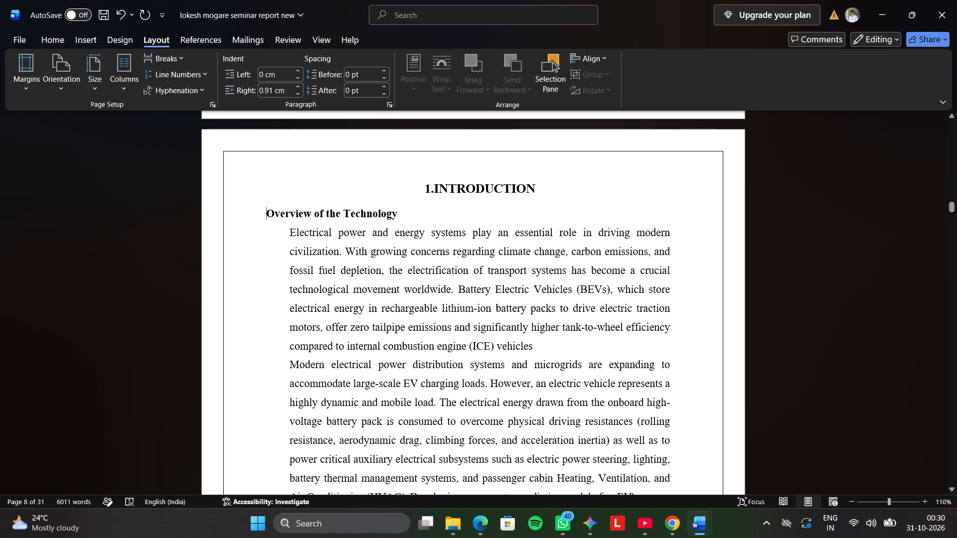
Remove the left indent from the two paragraphs under "Overview of the Technology", bringing it to 0 cm.
{"action": "key", "text": "Down"}
{"action": "key", "text": "BackSpace"}
{"action": "key", "text": "Down"}
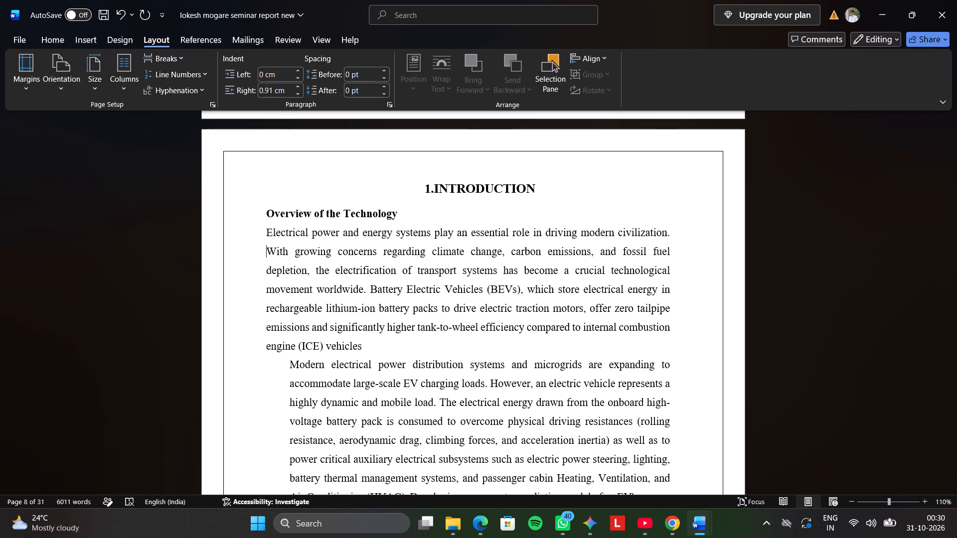
{"action": "key", "text": "Down"}
{"action": "key", "text": "ctrl+Down"}
{"action": "key", "text": "BackSpace"}
Rejoin heading 1.2 with the preceding paragraph, split it onto its own line again and delete its leading whitespace to align it with the text margin.
{"action": "key", "text": "ctrl+Down"}
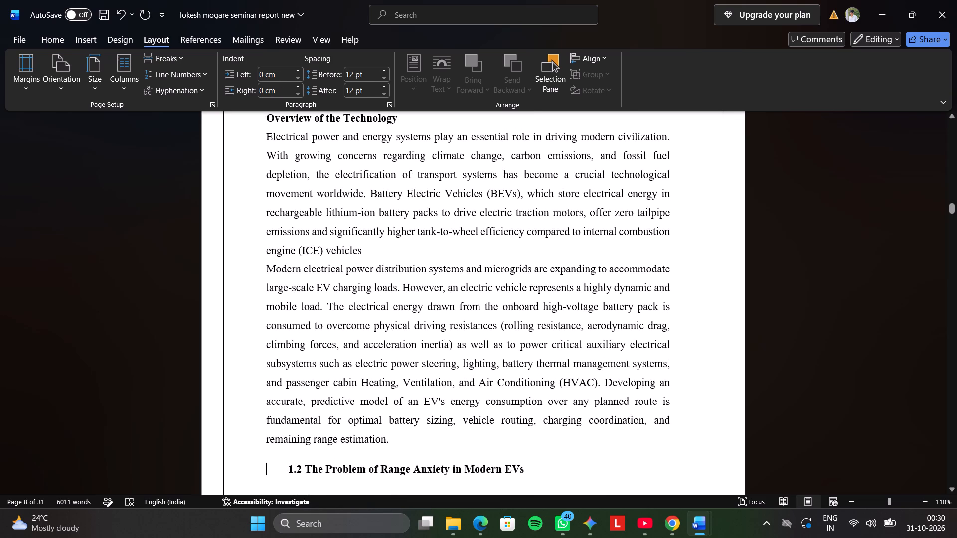
{"action": "key", "text": "BackSpace"}
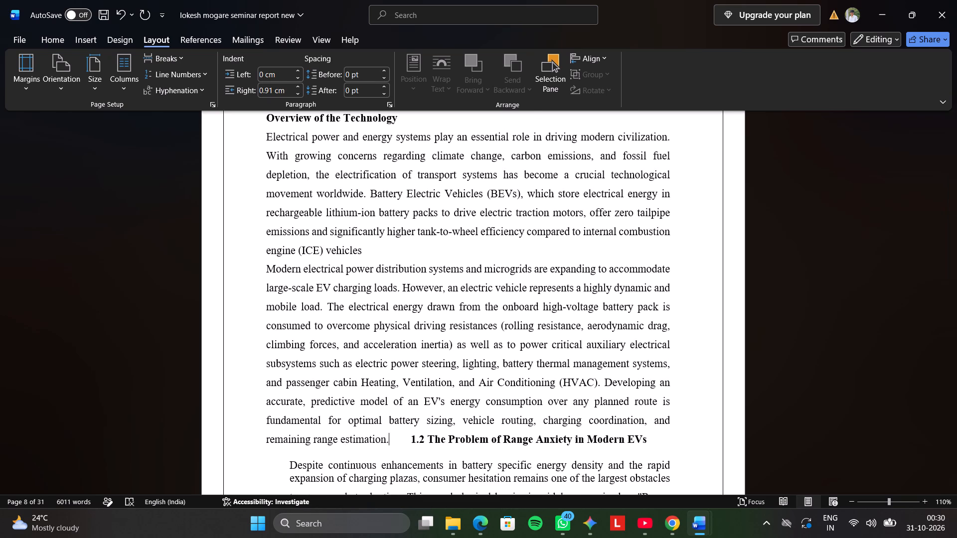
{"action": "key", "text": "Return"}
{"action": "key", "text": "Right"}
{"action": "key", "text": "Right"}
{"action": "key", "text": "Right"}
{"action": "key", "text": "Right"}
{"action": "key", "text": "Right"}
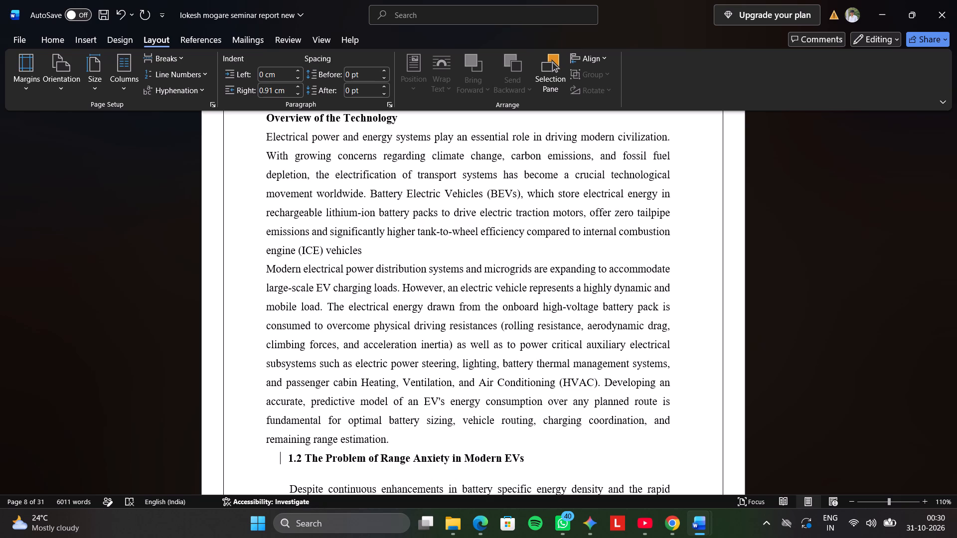
{"action": "key", "text": "Right"}
{"action": "key", "text": "Right"}
{"action": "key", "text": "Right"}
{"action": "key", "text": "ctrl+BackSpace"}
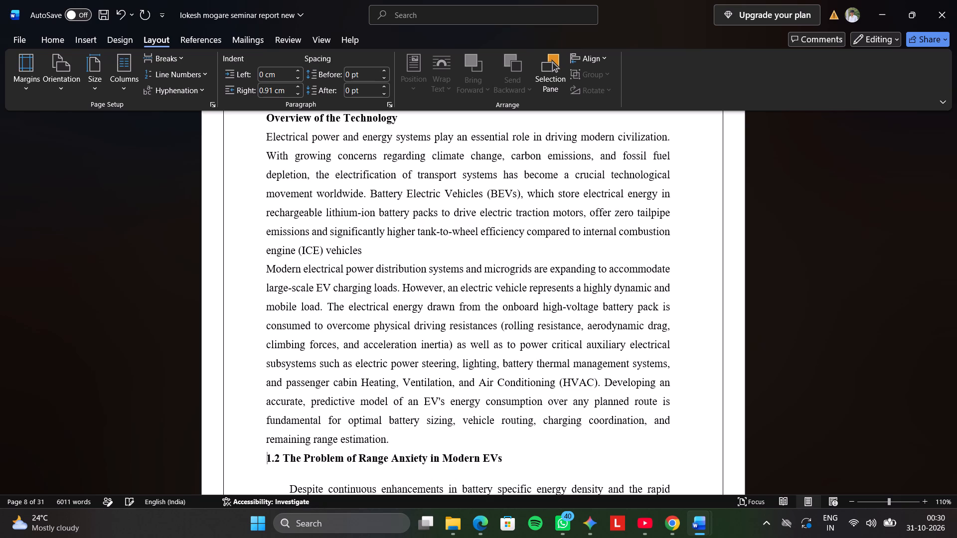
Remove the left indent from the two paragraphs of section 1.2 on range anxiety.
{"action": "key", "text": "Down"}
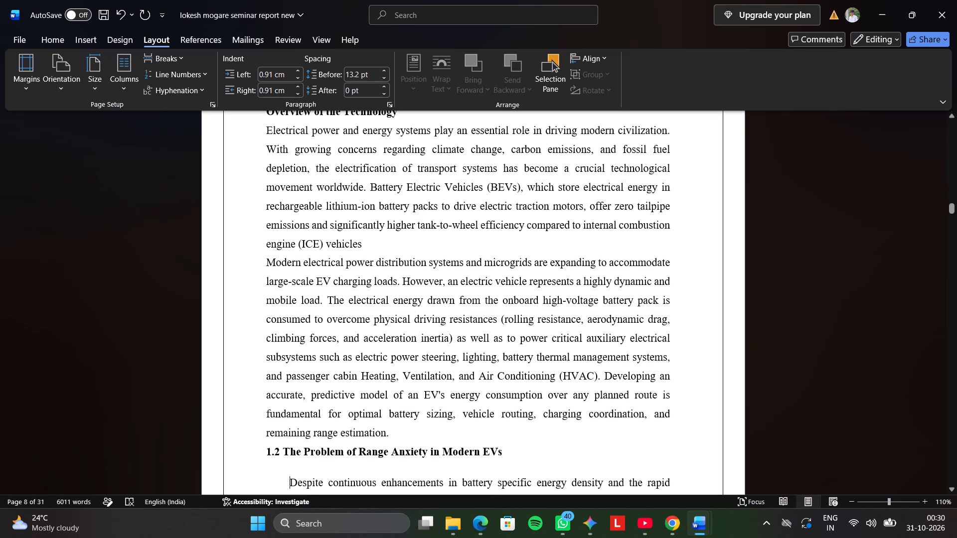
{"action": "key", "text": "BackSpace"}
{"action": "key", "text": "ctrl+Down"}
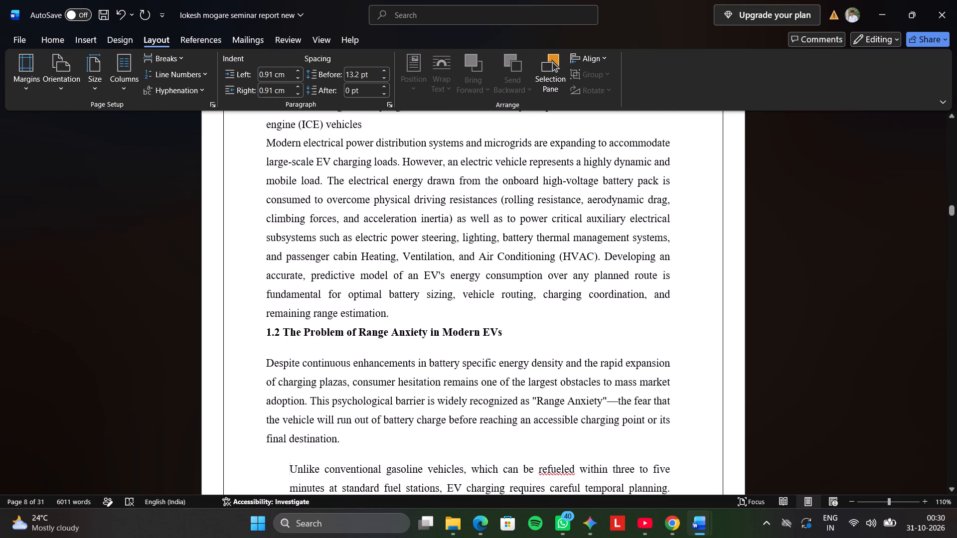
{"action": "key", "text": "BackSpace"}
Delete the leading whitespace before heading "1.3 Key Factors Influencing Battery Energy Consumption" to align it with the text margin.
{"action": "key", "text": "ctrl+Down"}
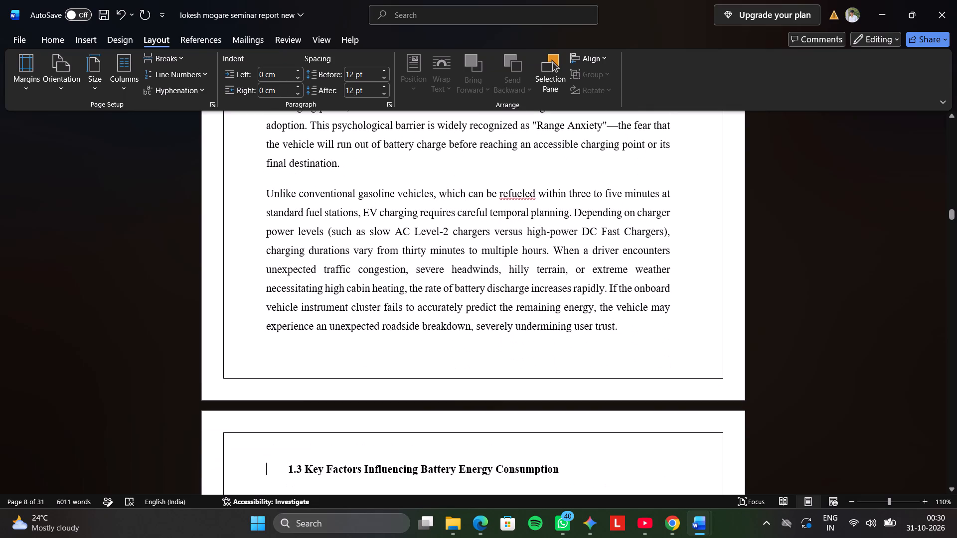
{"action": "scroll", "coordinate": [304, 215], "scroll_direction": "up", "scroll_amount": 1}
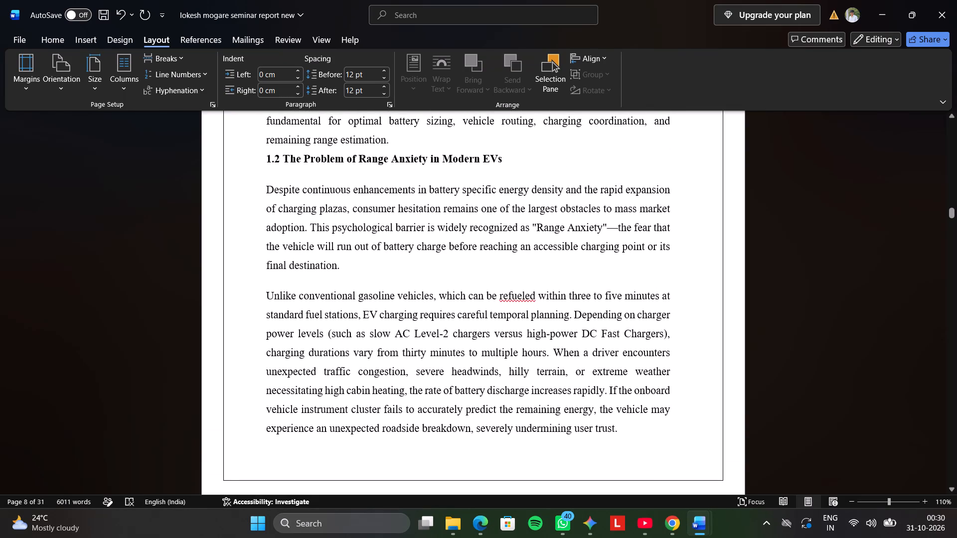
{"action": "scroll", "coordinate": [304, 215], "scroll_direction": "down", "scroll_amount": 1}
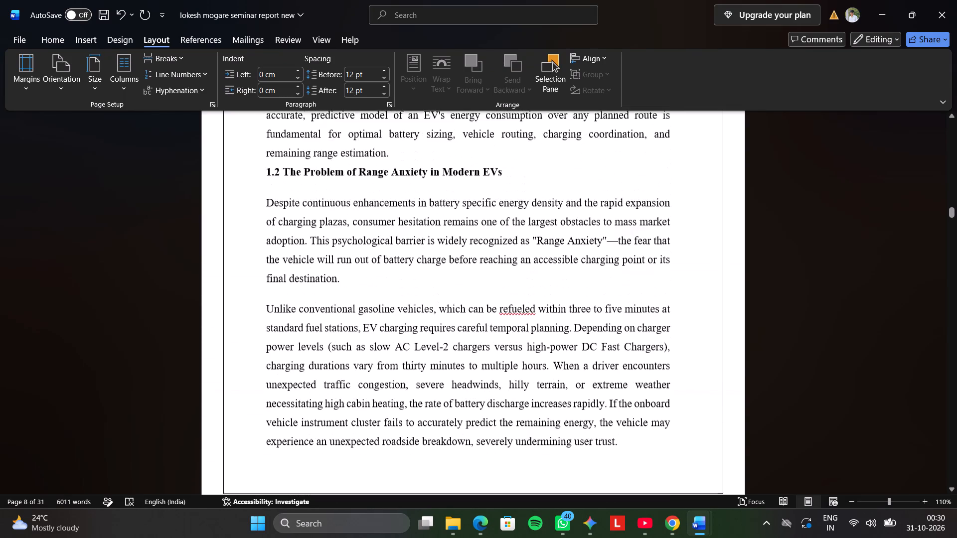
{"action": "scroll", "coordinate": [304, 215], "scroll_direction": "down", "scroll_amount": 1}
{"action": "scroll", "coordinate": [304, 215], "scroll_direction": "up", "scroll_amount": 1}
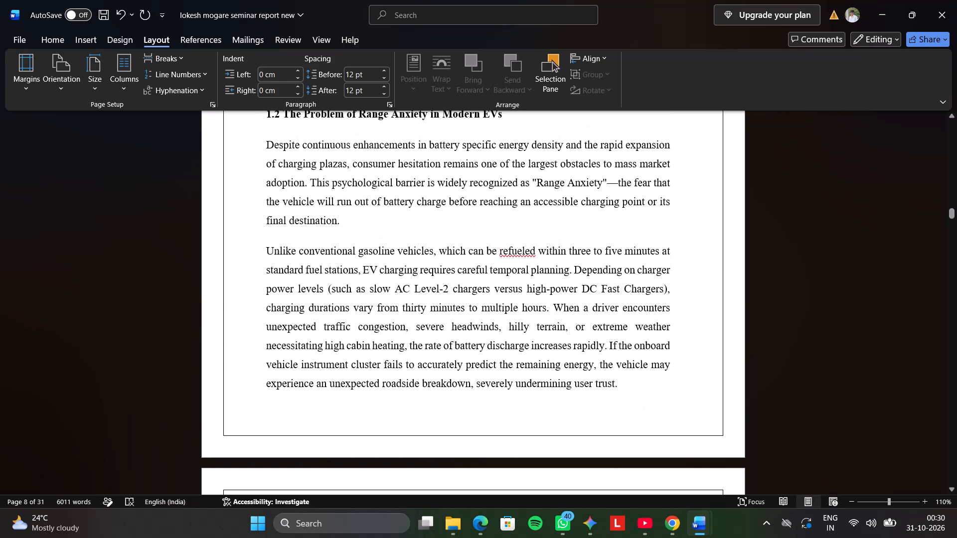
{"action": "scroll", "coordinate": [304, 215], "scroll_direction": "down", "scroll_amount": 1}
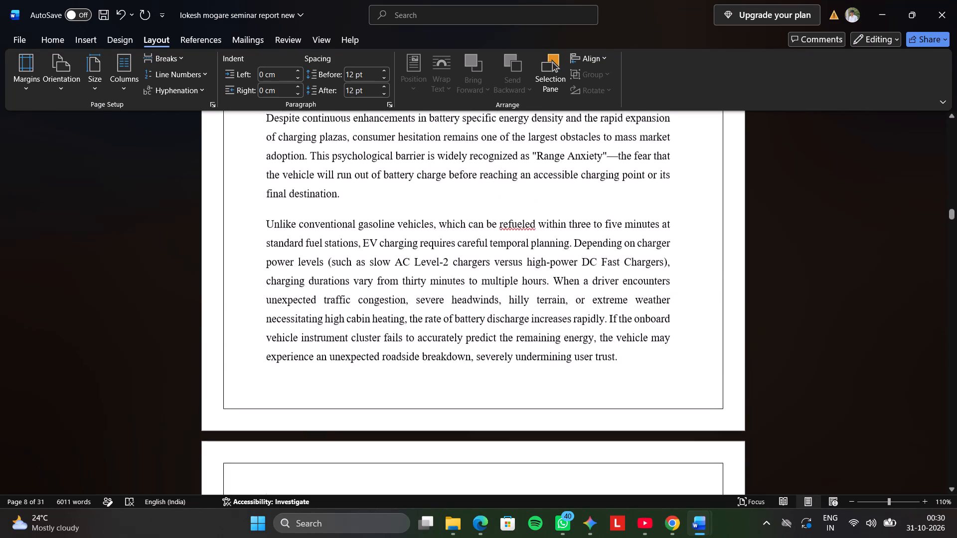
{"action": "scroll", "coordinate": [304, 215], "scroll_direction": "down", "scroll_amount": 1}
{"action": "left_click", "coordinate": [285, 287]}
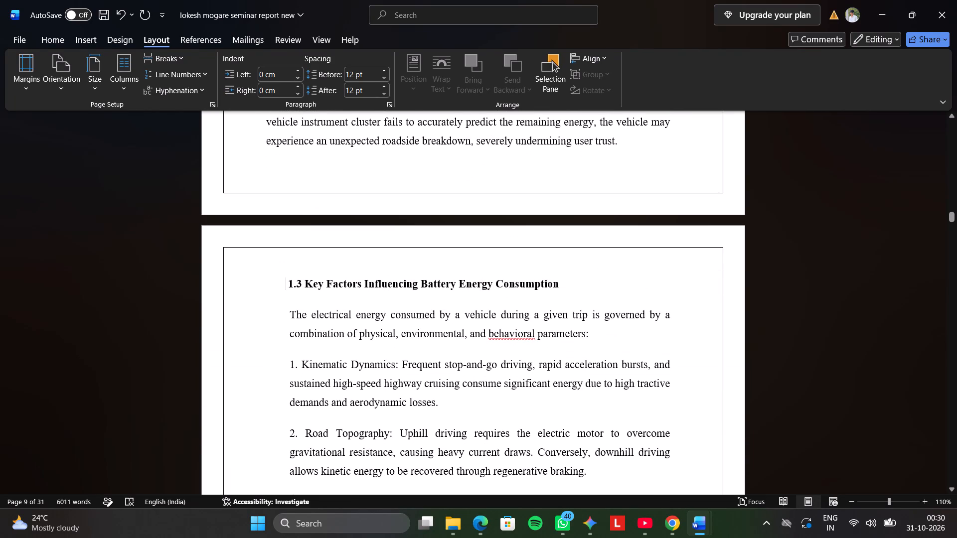
{"action": "key", "text": "BackSpace"}
{"action": "key", "text": "ctrl+BackSpace"}
Join section 1.3's introductory paragraph to its heading and split it off again, aligning it with the text margin.
{"action": "key", "text": "Down"}
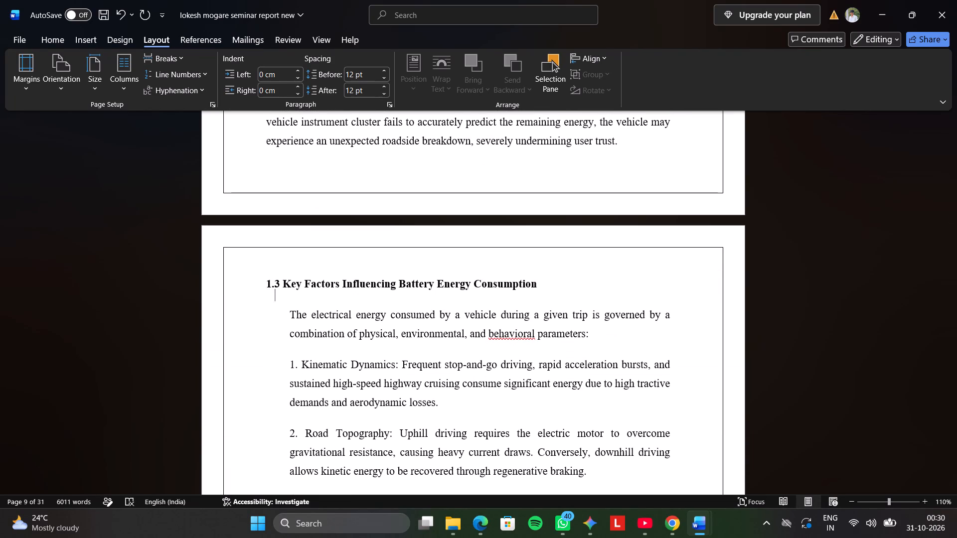
{"action": "key", "text": "ctrl+BackSpace"}
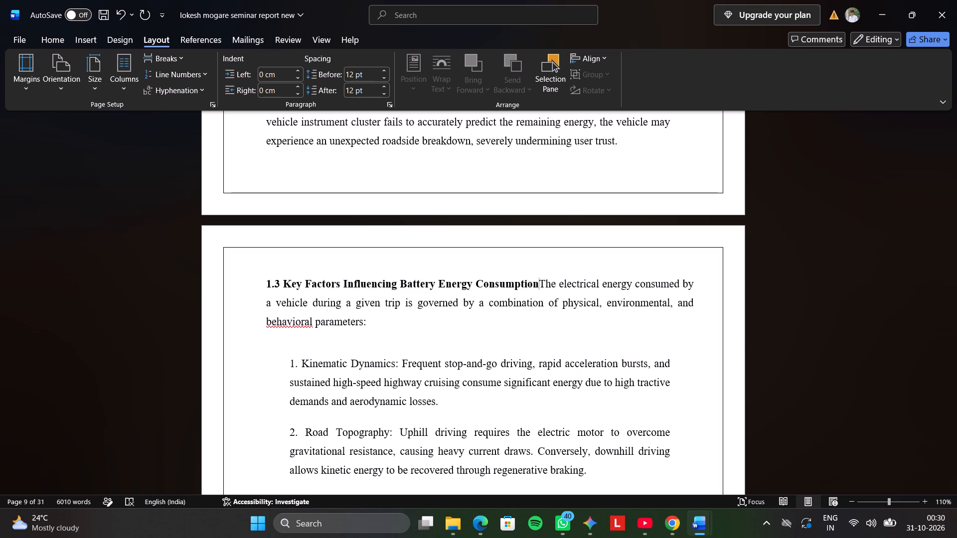
{"action": "key", "text": "Return"}
Remove the left indent from the four numbered factors in section 1.3, Kinematic Dynamics through Headwinds and Aerodynamic Drag, bringing it to 0 cm.
{"action": "key", "text": "Down"}
{"action": "key", "text": "Down"}
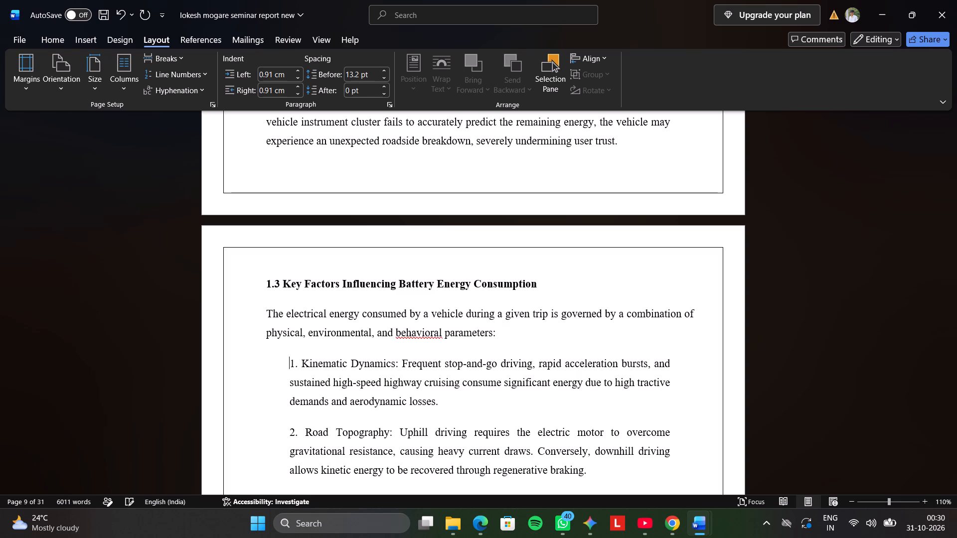
{"action": "key", "text": "BackSpace"}
{"action": "key", "text": "Down"}
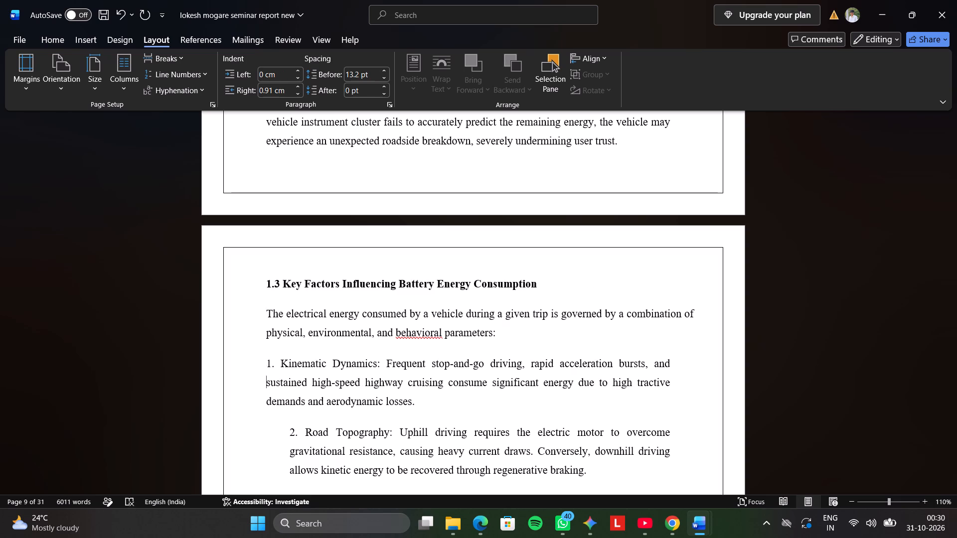
{"action": "key", "text": "Down"}
{"action": "key", "text": "Down"}
{"action": "key", "text": "BackSpace"}
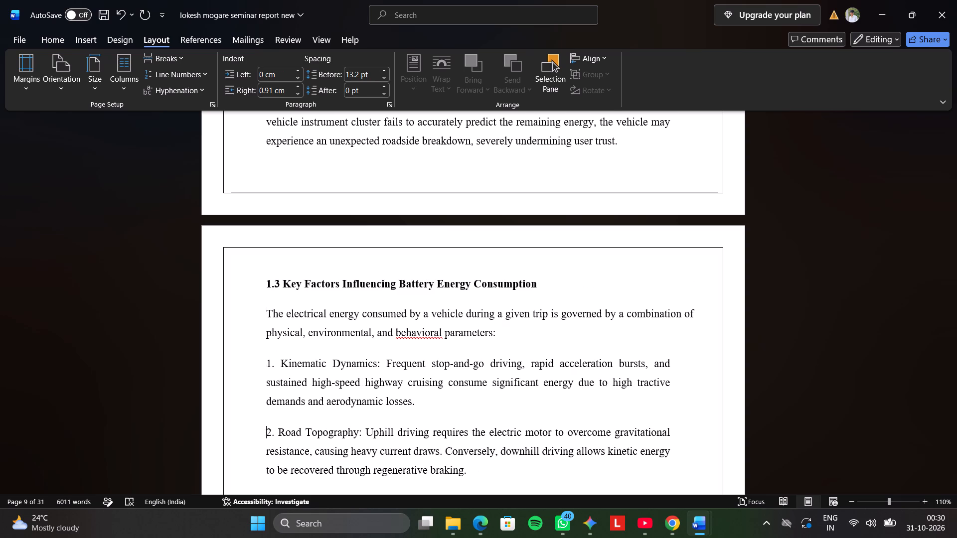
{"action": "key", "text": "ctrl+Down"}
{"action": "key", "text": "BackSpace"}
{"action": "key", "text": "ctrl+Down"}
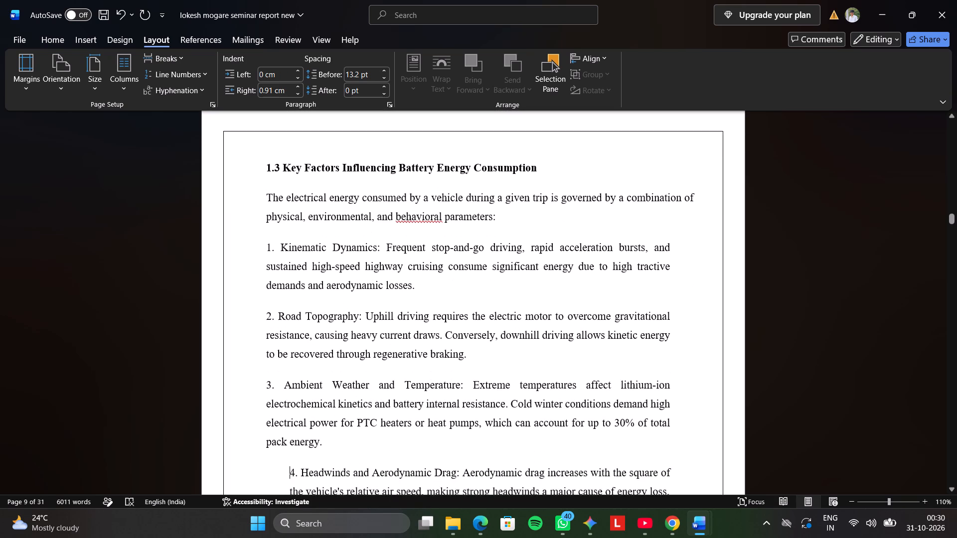
{"action": "key", "text": "BackSpace"}
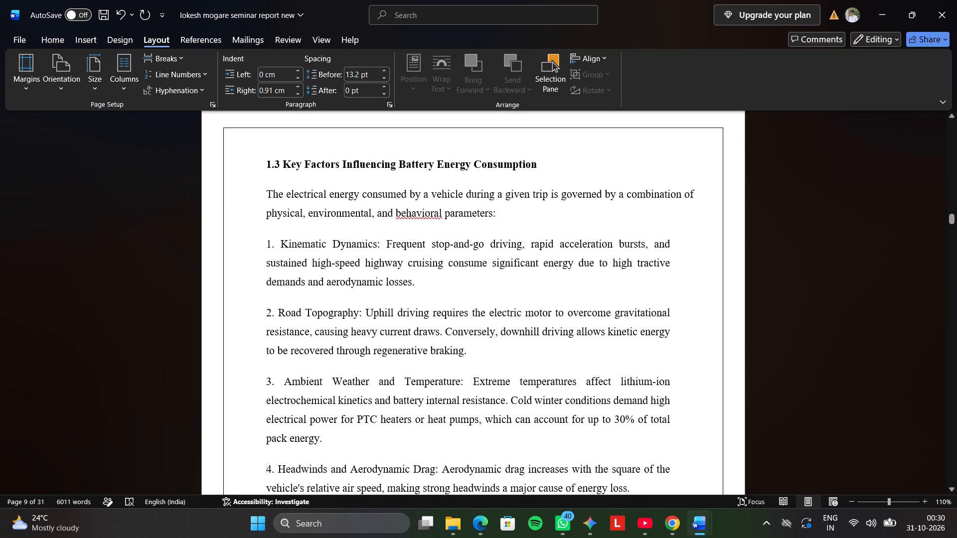
Delete the leading whitespace before heading "1.4 Limitations of Traditional and Standalone Methods" to align it with the text margin.
{"action": "key", "text": "ctrl+Down"}
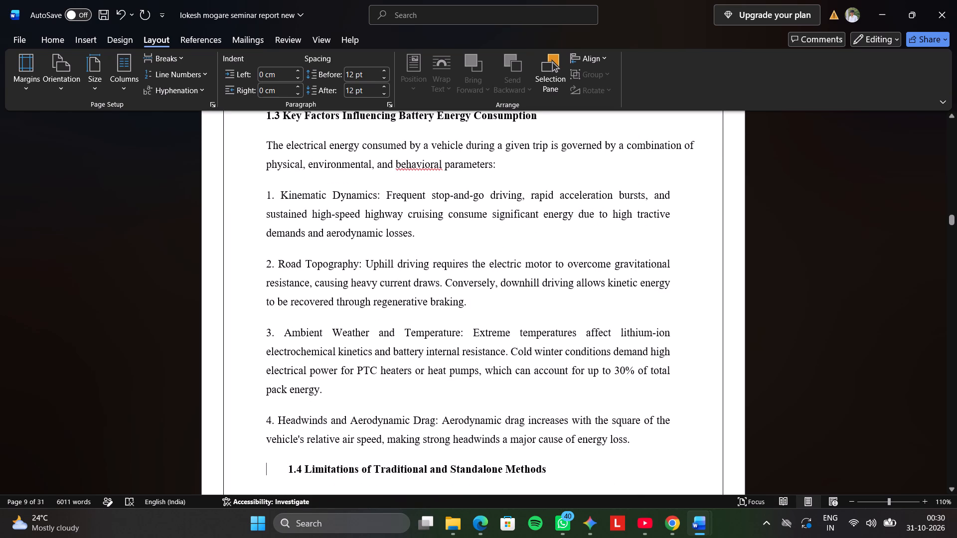
{"action": "key", "text": "ctrl+Right"}
{"action": "key", "text": "BackSpace"}
{"action": "key", "text": "ctrl+BackSpace"}
Remove the left indent from section 1.4's introductory sentence and its two numbered approaches, Pure Physics-Based Simulation Models and Pure Data-Driven Machine Learning Models.
{"action": "key", "text": "Down"}
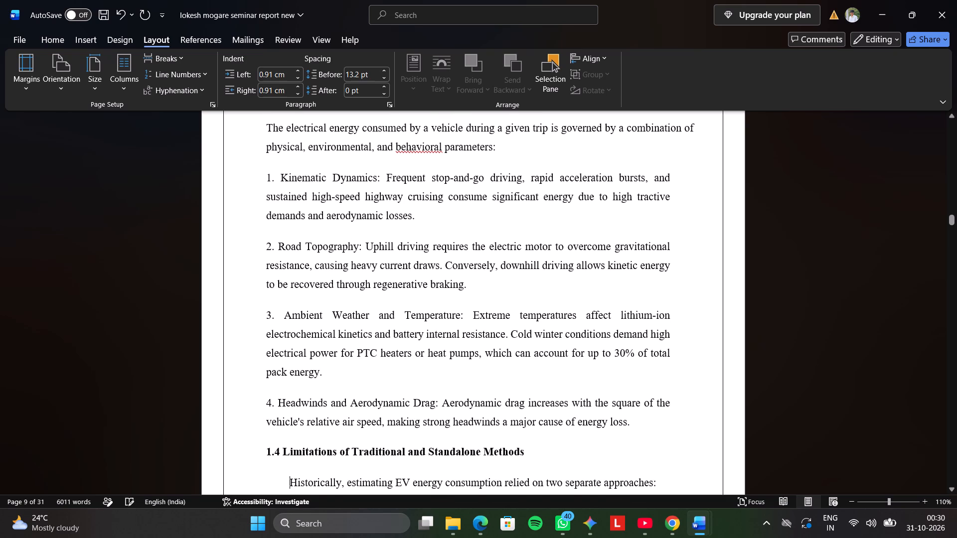
{"action": "key", "text": "BackSpace"}
{"action": "key", "text": "ctrl+Down"}
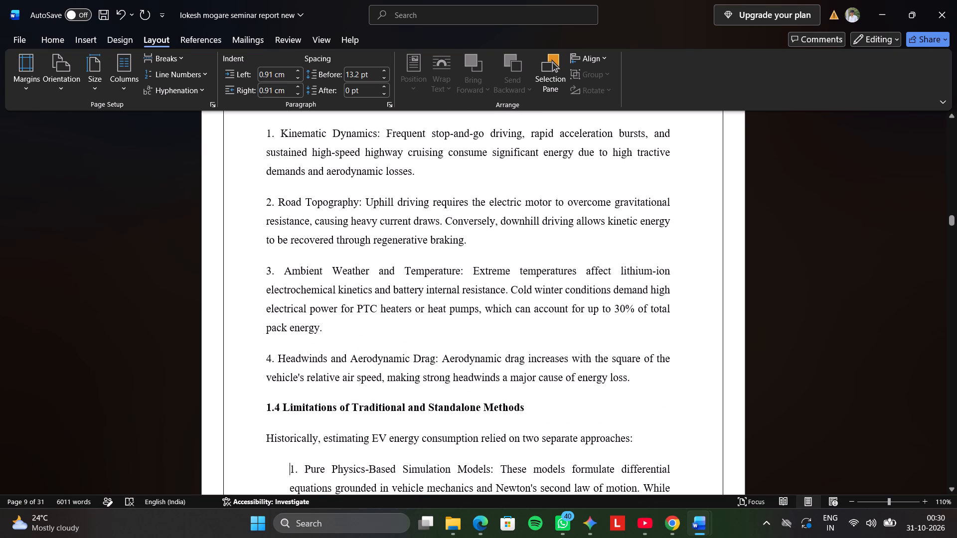
{"action": "key", "text": "BackSpace"}
{"action": "key", "text": "ctrl+Down"}
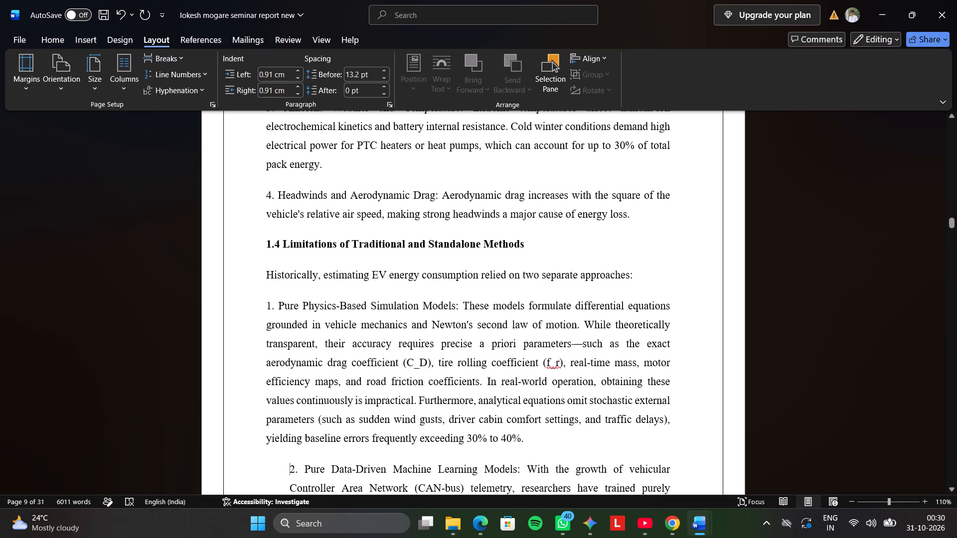
{"action": "key", "text": "BackSpace"}
Align heading "1.5 Motivation" and its paragraph with the text margin, deleting the heading's leading whitespace and rejoining then splitting off the paragraph.
{"action": "key", "text": "ctrl+Down"}
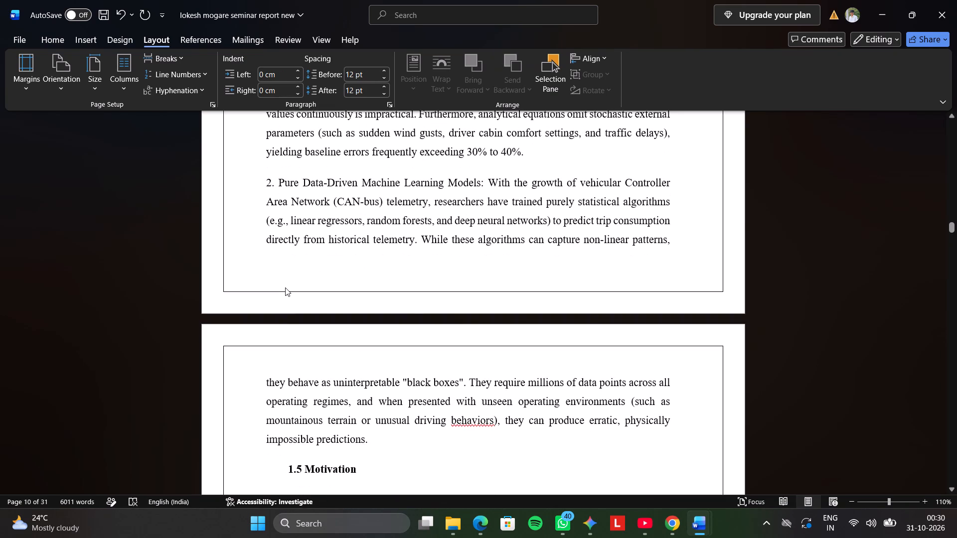
{"action": "key", "text": "ctrl+Right"}
{"action": "key", "text": "ctrl+BackSpace"}
{"action": "key", "text": "Down"}
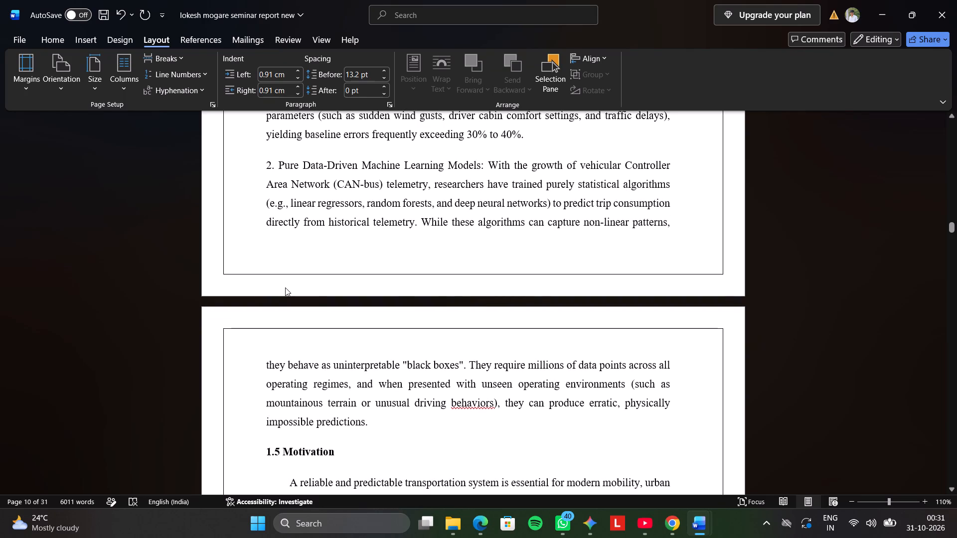
{"action": "key", "text": "ctrl+BackSpace"}
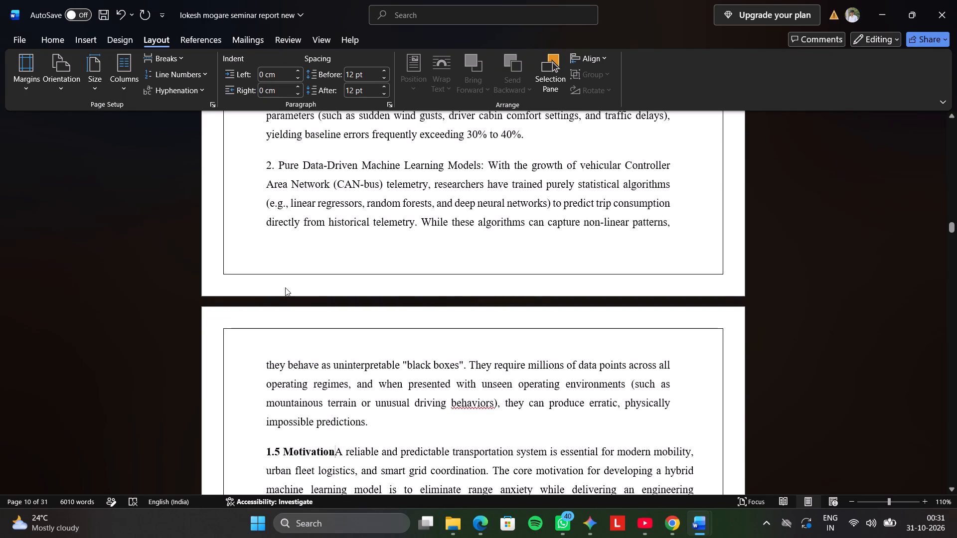
{"action": "key", "text": "Return"}
Align heading "1.6 Scope of the Seminar" and its introductory paragraph with the text margin by joining each to the preceding text and splitting it off again.
{"action": "key", "text": "ctrl+Down"}
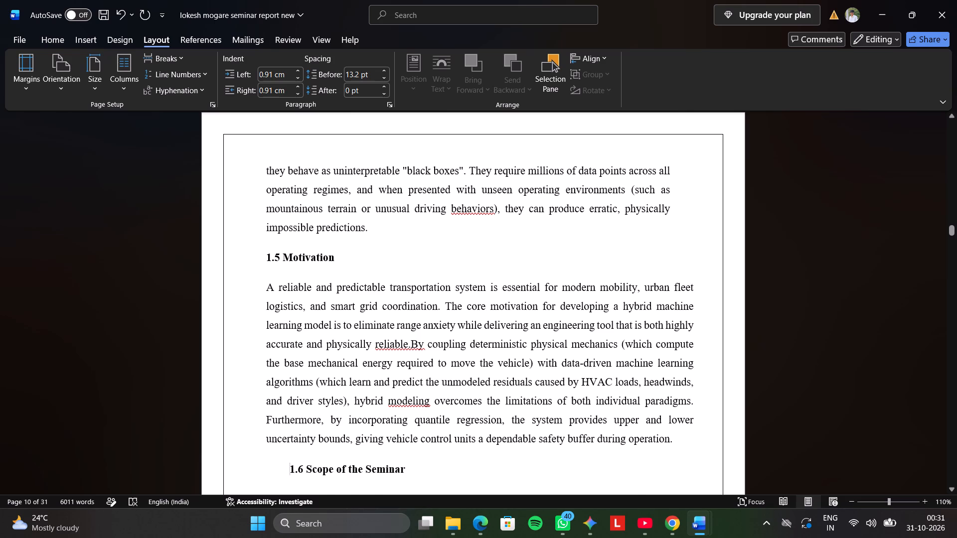
{"action": "key", "text": "ctrl+BackSpace"}
{"action": "key", "text": "Return"}
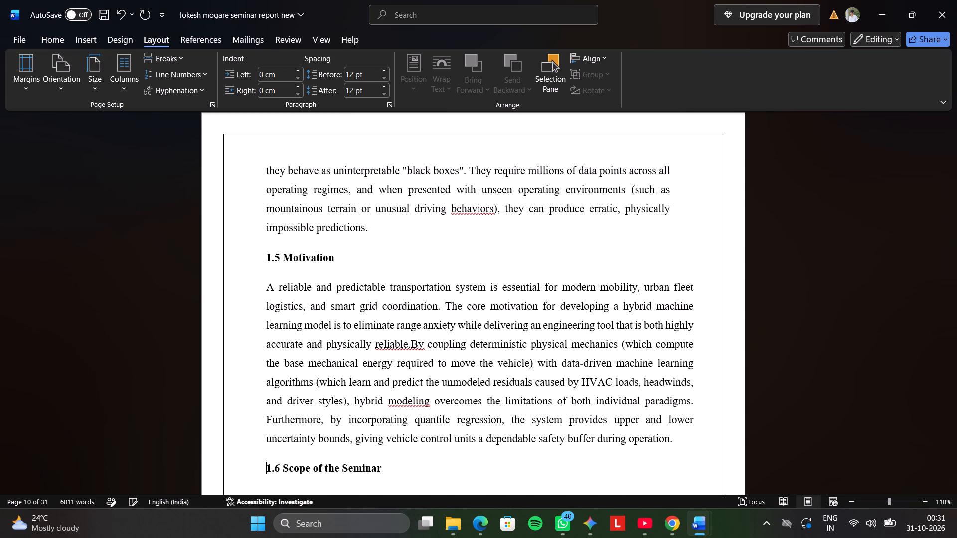
{"action": "key", "text": "Down"}
{"action": "key", "text": "ctrl+BackSpace"}
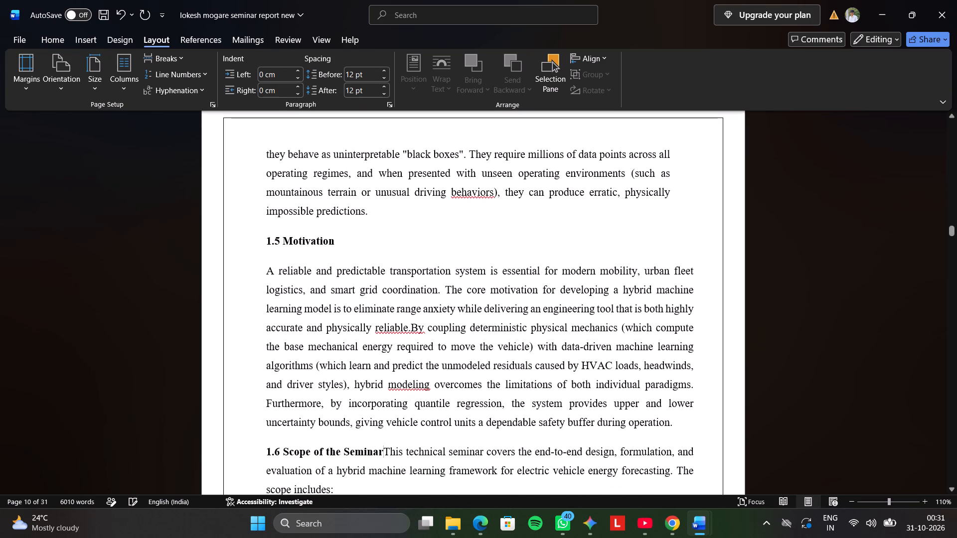
{"action": "key", "text": "Return"}
Align section 1.6's item 1, on vehicle longitudinal dynamics, with the text margin by joining it to the introduction and splitting it onto its own line.
{"action": "key", "text": "Down"}
{"action": "key", "text": "Down"}
{"action": "key", "text": "Down"}
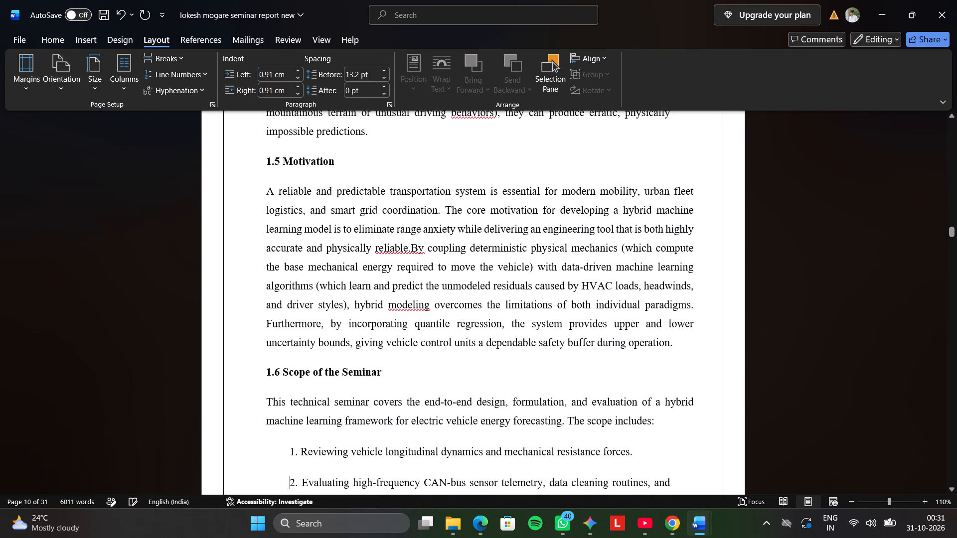
{"action": "key", "text": "Up"}
{"action": "key", "text": "ctrl+BackSpace"}
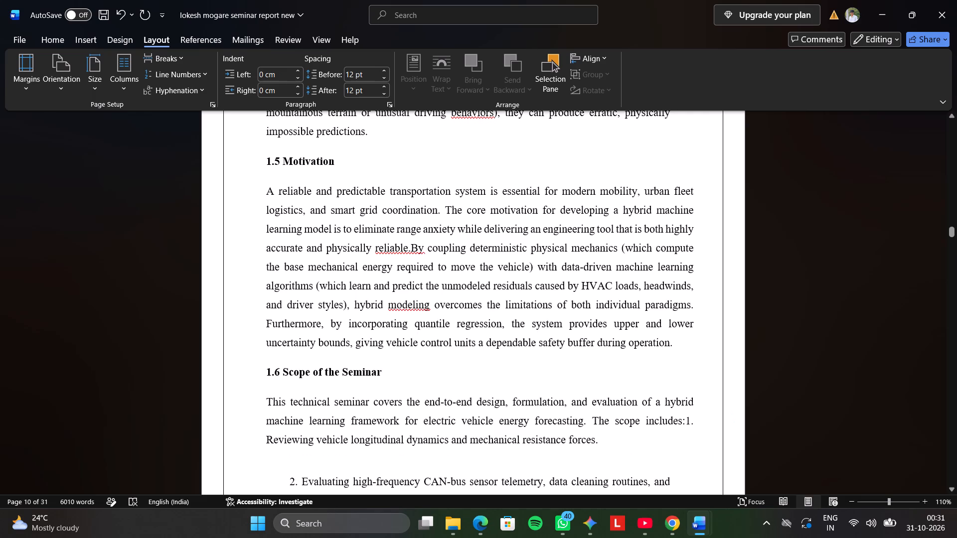
{"action": "key", "text": "ctrl+Return"}
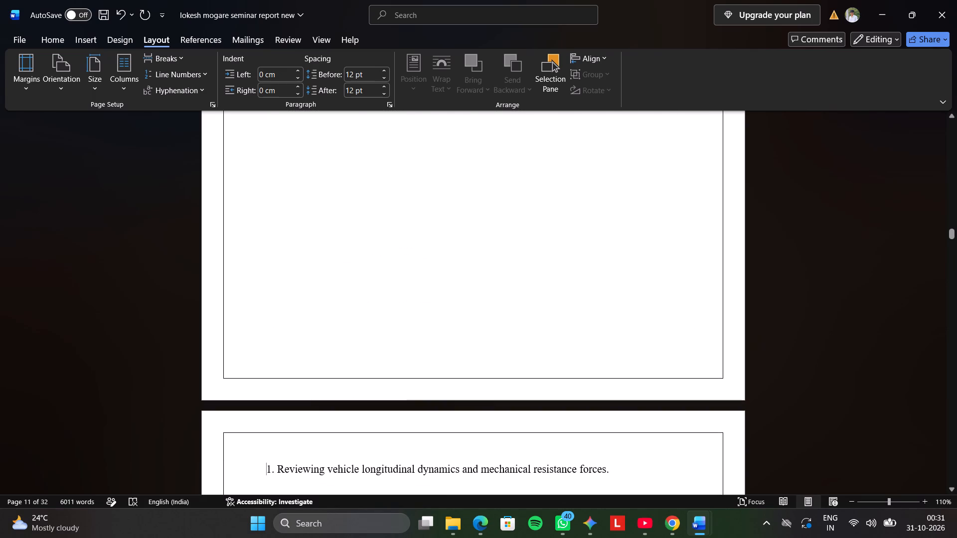
{"action": "key", "text": "ctrl+z"}
{"action": "scroll", "coordinate": [285, 287], "scroll_direction": "up", "scroll_amount": 1}
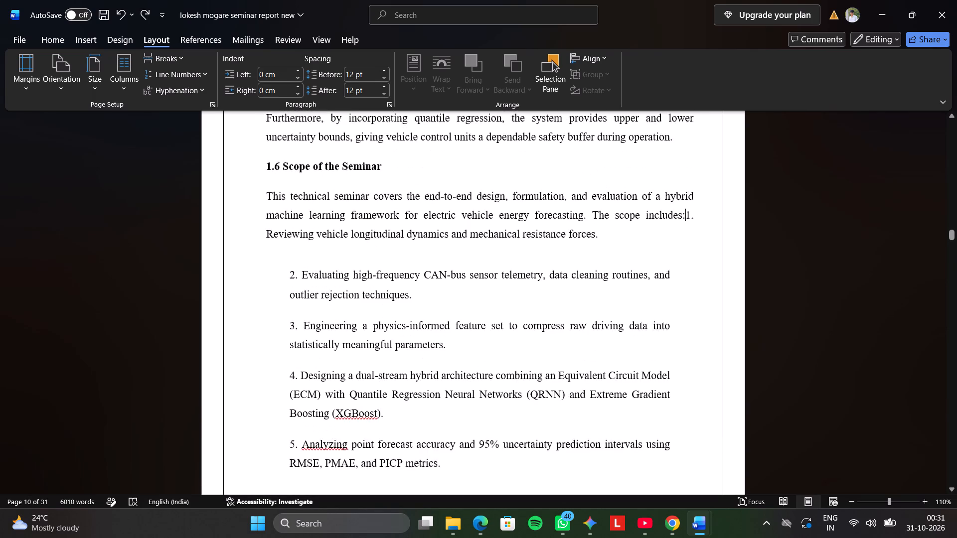
{"action": "scroll", "coordinate": [285, 287], "scroll_direction": "up", "scroll_amount": 1}
{"action": "key", "text": "Return"}
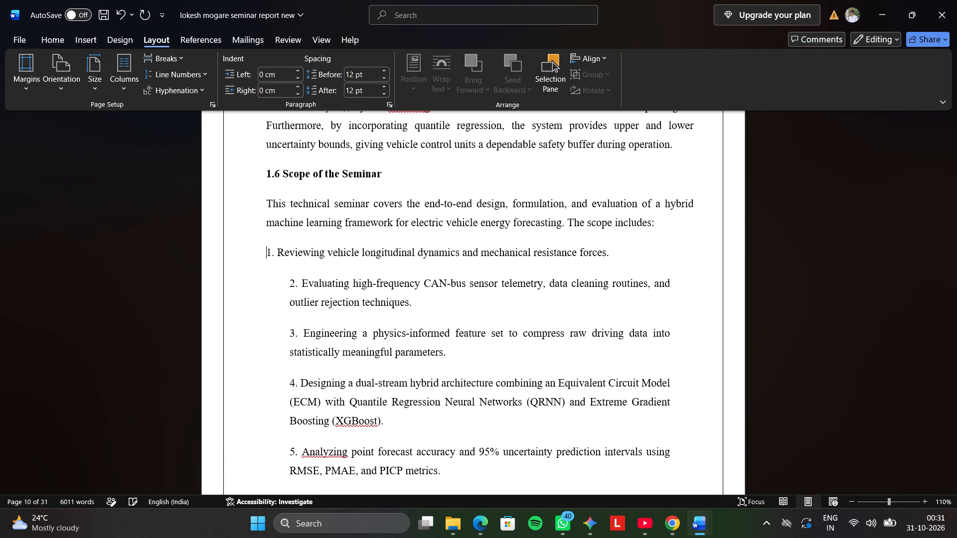
Remove the left indent from items 2 to 5 of the scope list in section 1.6.
{"action": "key", "text": "ctrl+Down"}
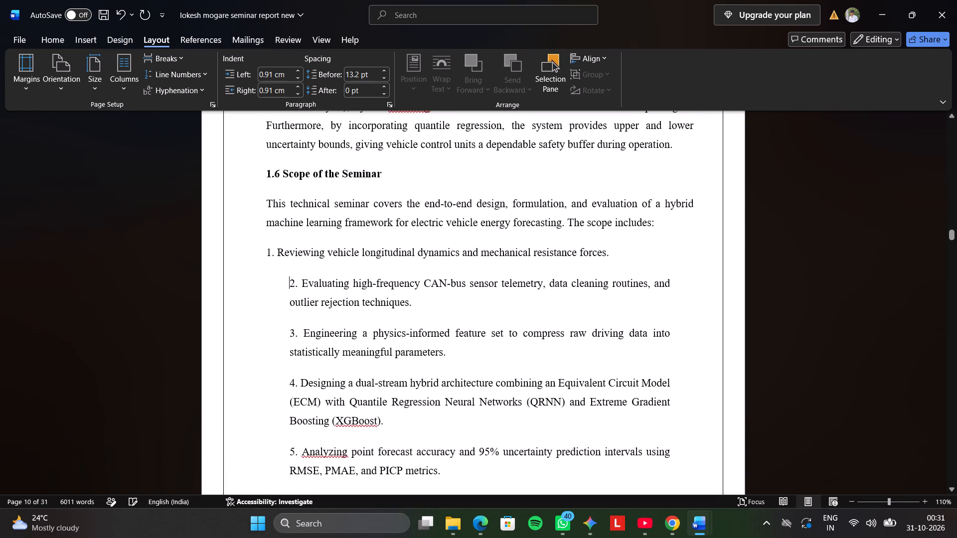
{"action": "key", "text": "BackSpace"}
{"action": "key", "text": "ctrl+Down"}
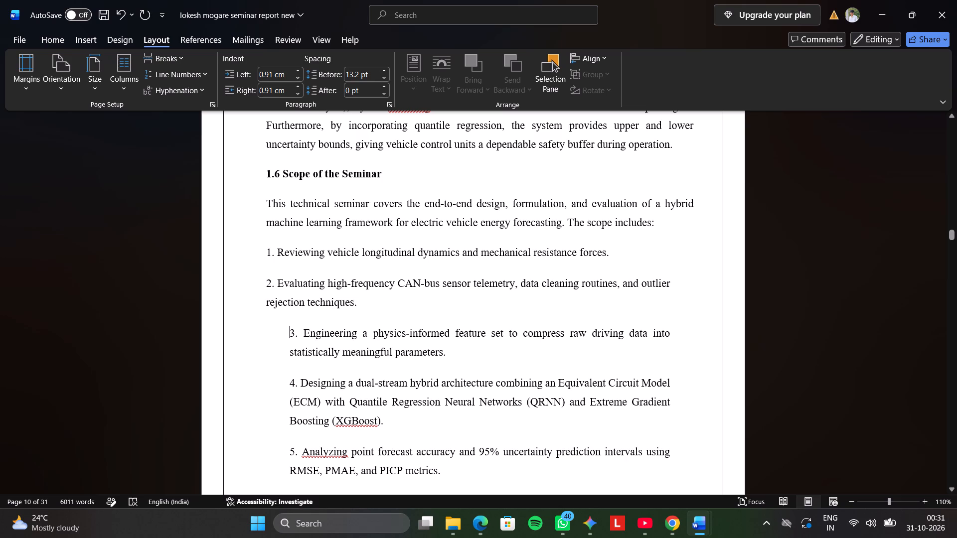
{"action": "key", "text": "BackSpace"}
{"action": "key", "text": "ctrl+Down"}
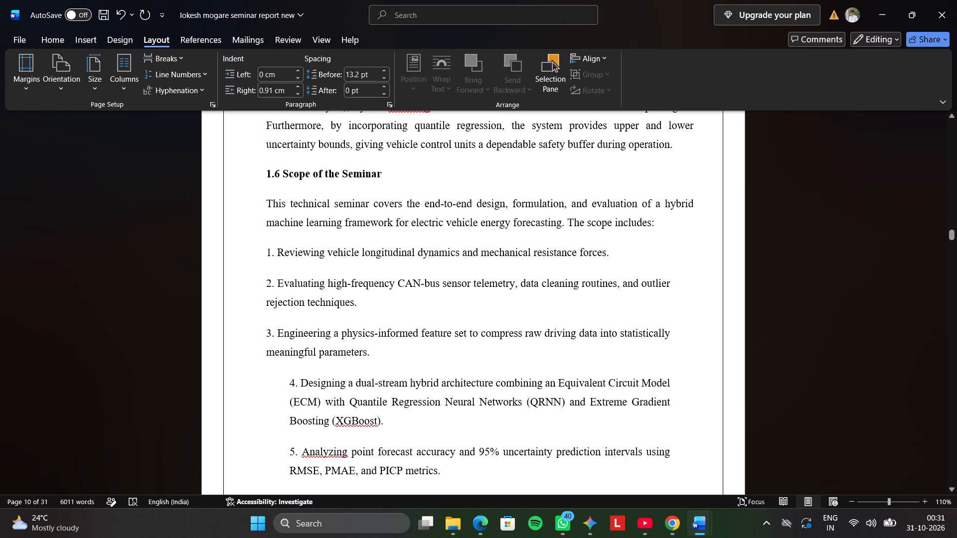
{"action": "key", "text": "BackSpace"}
{"action": "key", "text": "ctrl+Down"}
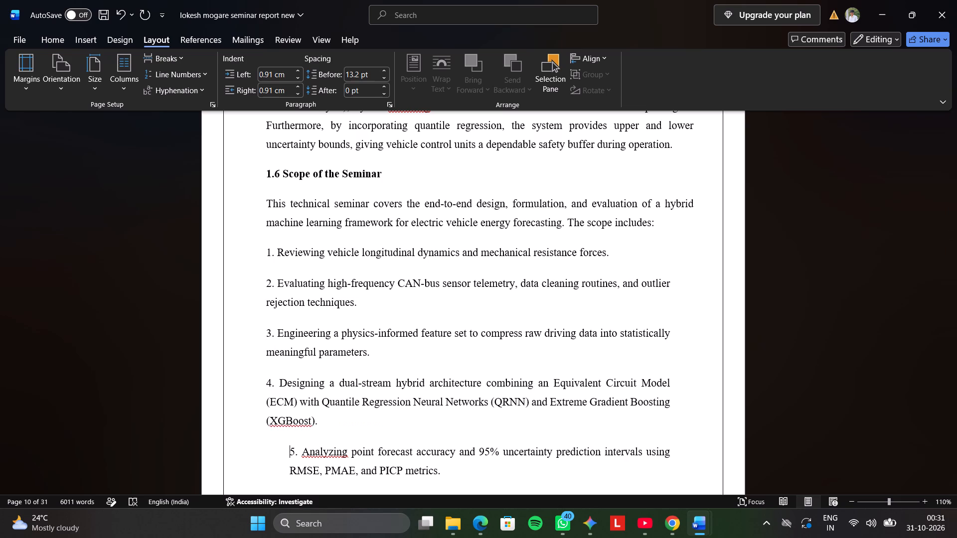
{"action": "key", "text": "BackSpace"}
Look through the pages following section 1.6, past the "2.LITERATURE SURVEY" title page, to heading 2.2 to check their left alignment.
{"action": "key", "text": "Down"}
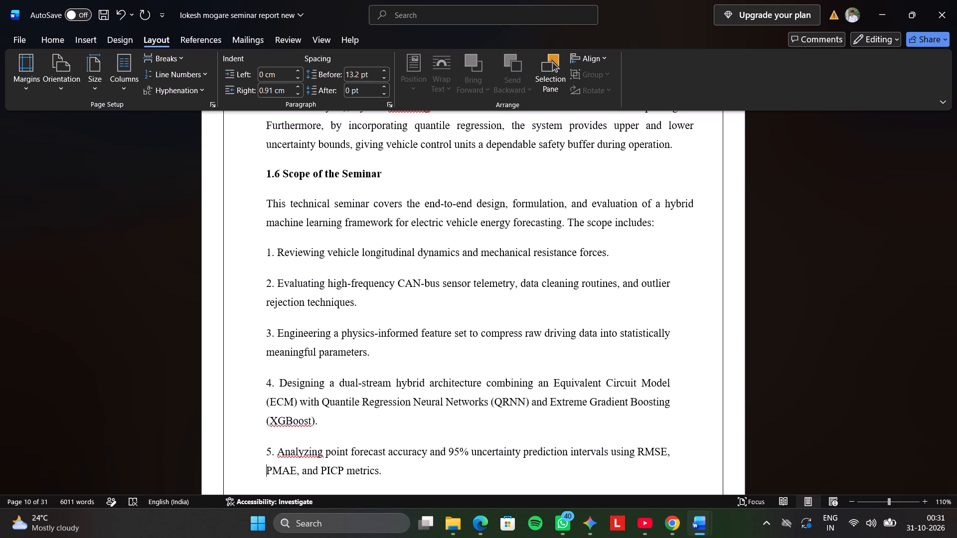
{"action": "key", "text": "Down"}
{"action": "key", "text": "Down"}
{"action": "key", "text": "Down"}
{"action": "key", "text": "Down"}
{"action": "key", "text": "Down"}
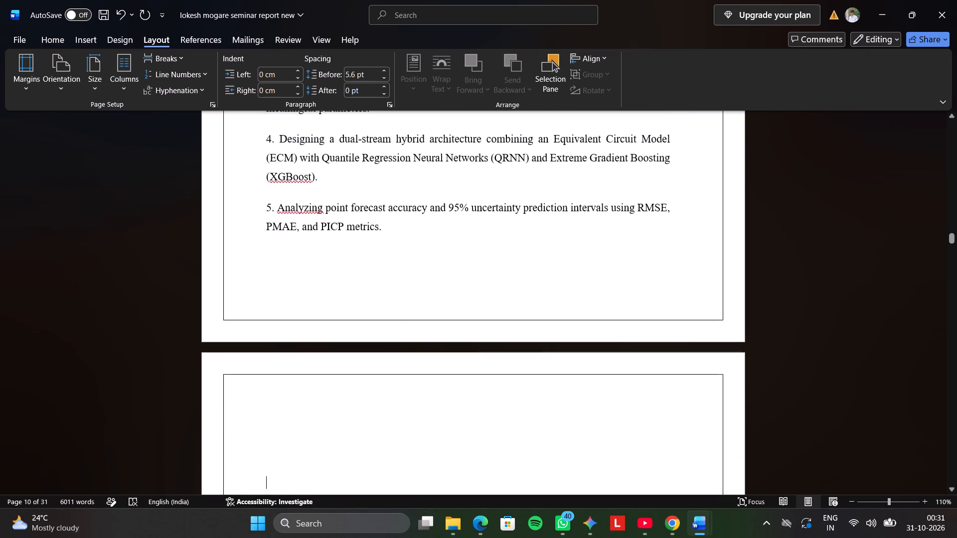
{"action": "key", "text": "Down"}
{"action": "key", "text": "Down"}
{"action": "key", "text": "Down"}
{"action": "key", "text": "Down"}
{"action": "key", "text": "Down"}
{"action": "key", "text": "Down"}
{"action": "key", "text": "Down"}
{"action": "key", "text": "Down"}
{"action": "key", "text": "Down"}
{"action": "key", "text": "Down"}
{"action": "key", "text": "Down"}
{"action": "key", "text": "Down"}
{"action": "key", "text": "Down"}
{"action": "key", "text": "Down"}
{"action": "key", "text": "Down"}
{"action": "key", "text": "Down"}
{"action": "key", "text": "Down"}
{"action": "key", "text": "Down"}
{"action": "key", "text": "Down"}
{"action": "key", "text": "Down"}
{"action": "key", "text": "Down"}
{"action": "key", "text": "Down"}
{"action": "key", "text": "Down"}
{"action": "key", "text": "Down"}
{"action": "key", "text": "Down"}
{"action": "key", "text": "Down"}
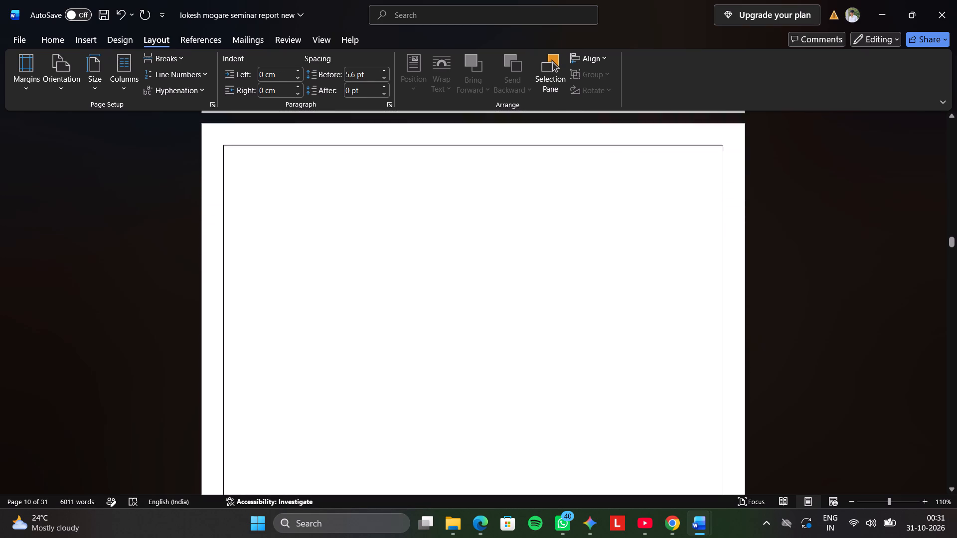
{"action": "key", "text": "Up"}
{"action": "key", "text": "Up"}
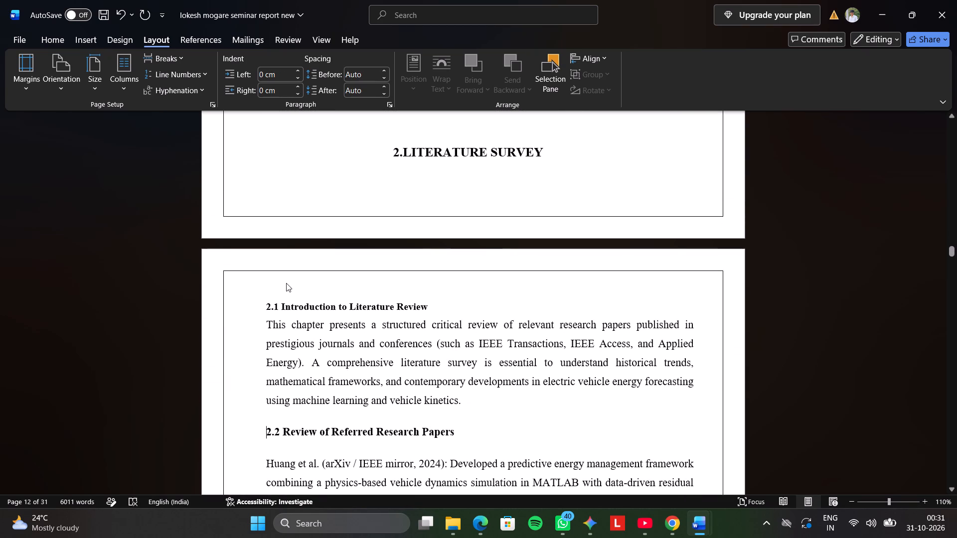
Examine the page layout of the whole report in a multi-page overview at 30% zoom, from the front pages to the references.
{"action": "scroll", "coordinate": [286, 283], "scroll_direction": "down", "scroll_amount": 2, "text": "ctrl"}
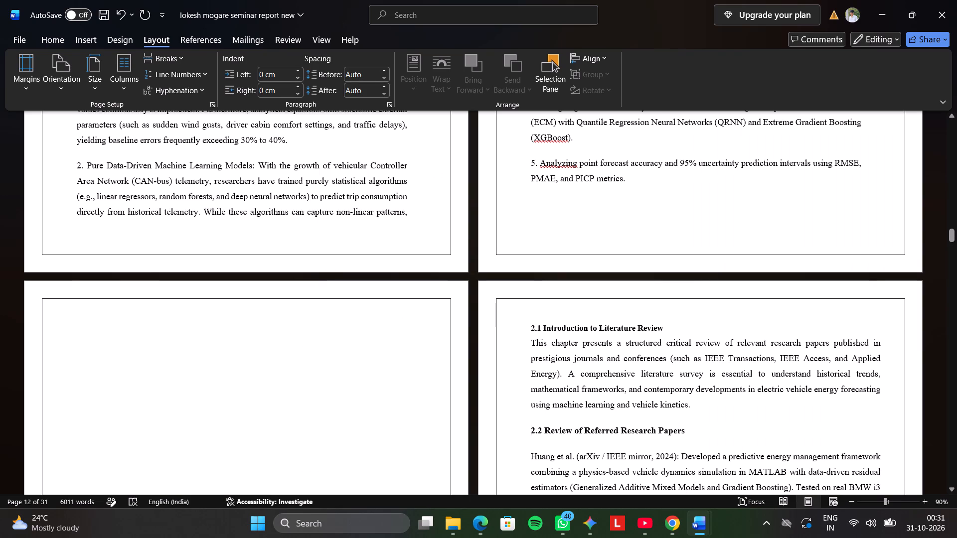
{"action": "scroll", "coordinate": [298, 274], "scroll_direction": "down", "scroll_amount": 3, "text": "ctrl"}
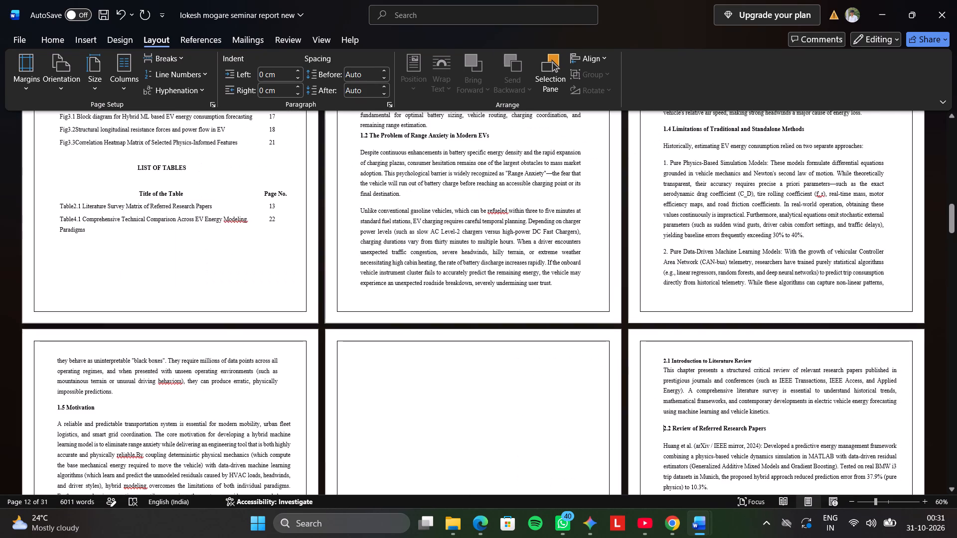
{"action": "scroll", "coordinate": [298, 274], "scroll_direction": "down", "scroll_amount": 3, "text": "ctrl"}
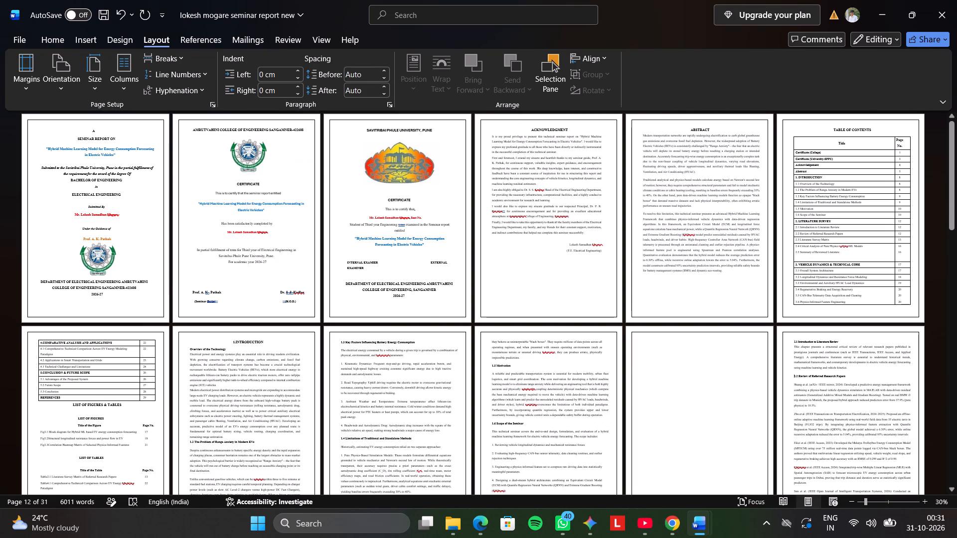
{"action": "scroll", "coordinate": [298, 274], "scroll_direction": "down", "scroll_amount": 2}
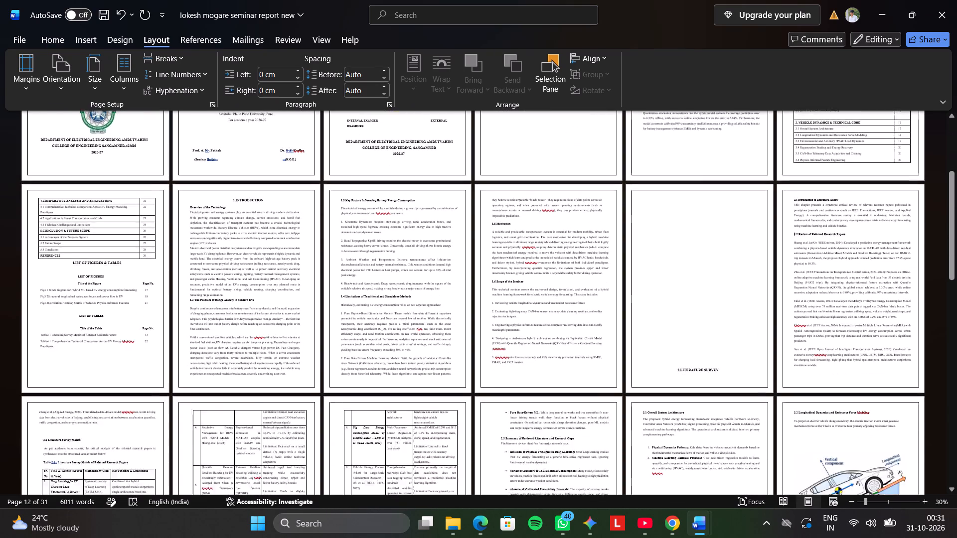
{"action": "scroll", "coordinate": [298, 274], "scroll_direction": "down", "scroll_amount": 2}
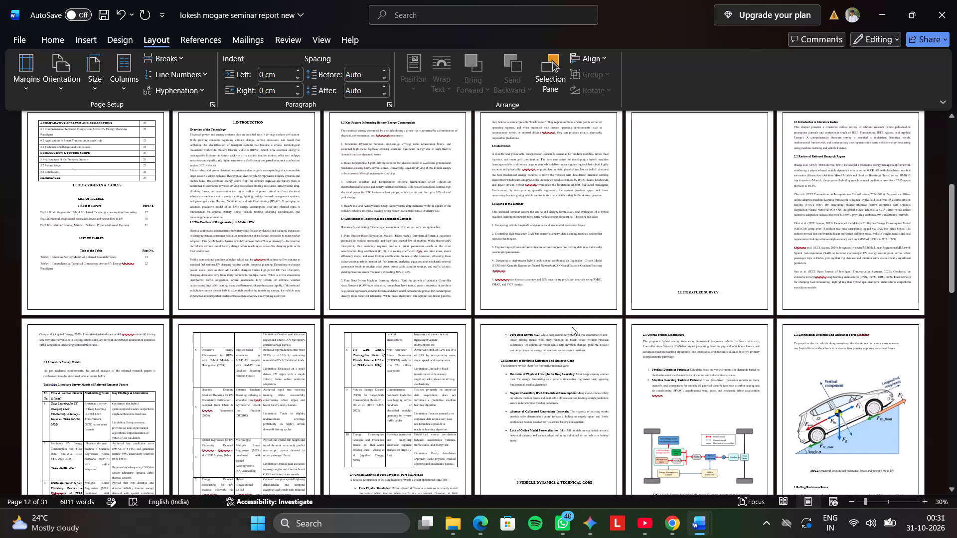
{"action": "scroll", "coordinate": [514, 376], "scroll_direction": "down", "scroll_amount": 3}
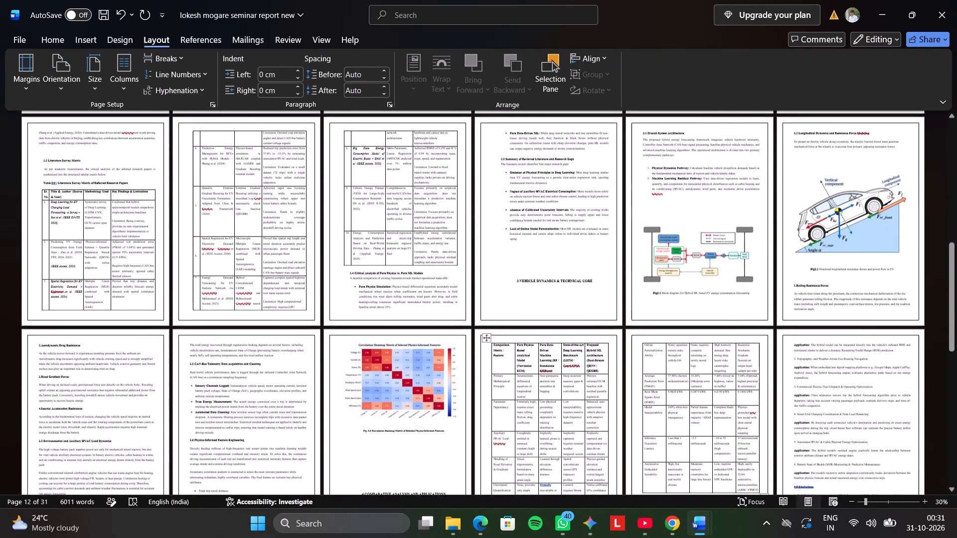
{"action": "scroll", "coordinate": [514, 376], "scroll_direction": "down", "scroll_amount": 4}
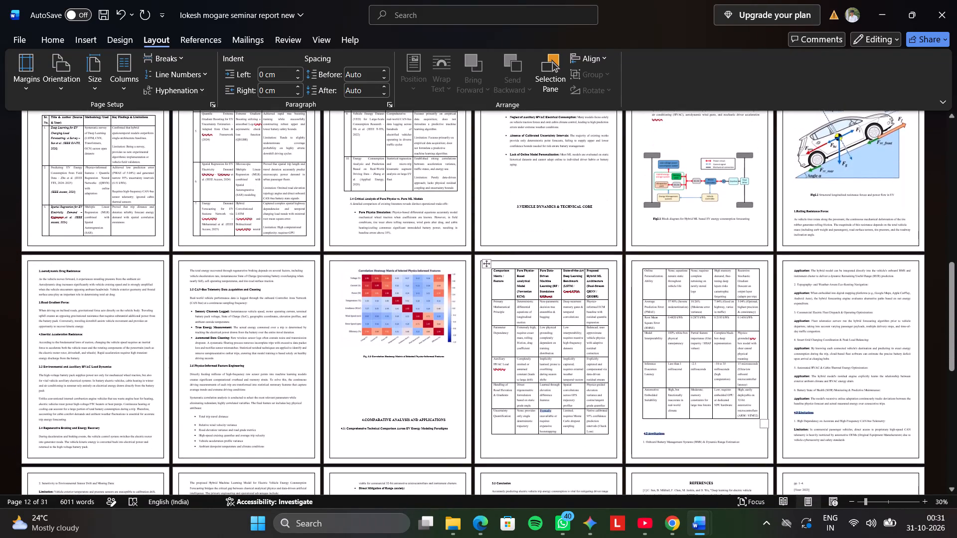
{"action": "scroll", "coordinate": [514, 376], "scroll_direction": "down", "scroll_amount": 6}
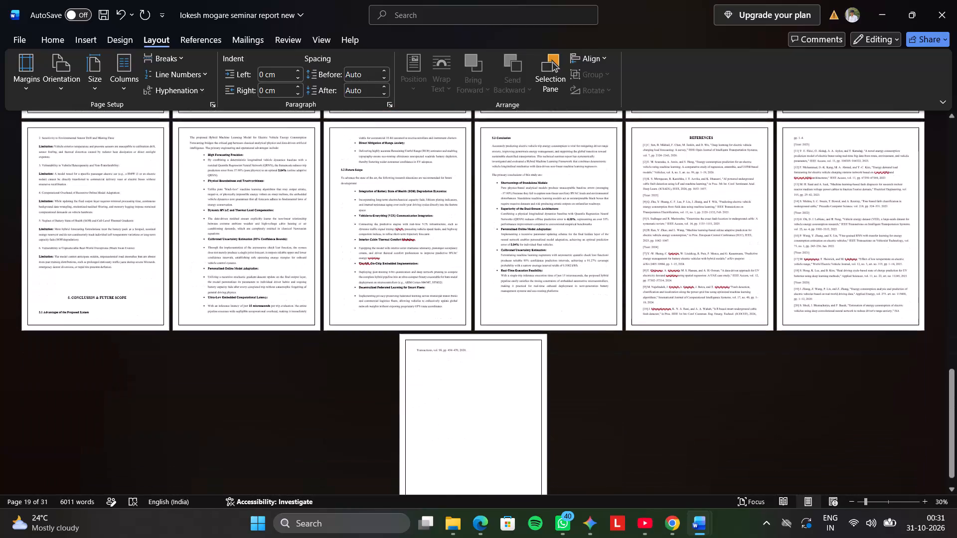
{"action": "scroll", "coordinate": [514, 376], "scroll_direction": "down", "scroll_amount": 1}
{"action": "scroll", "coordinate": [514, 376], "scroll_direction": "up", "scroll_amount": 10}
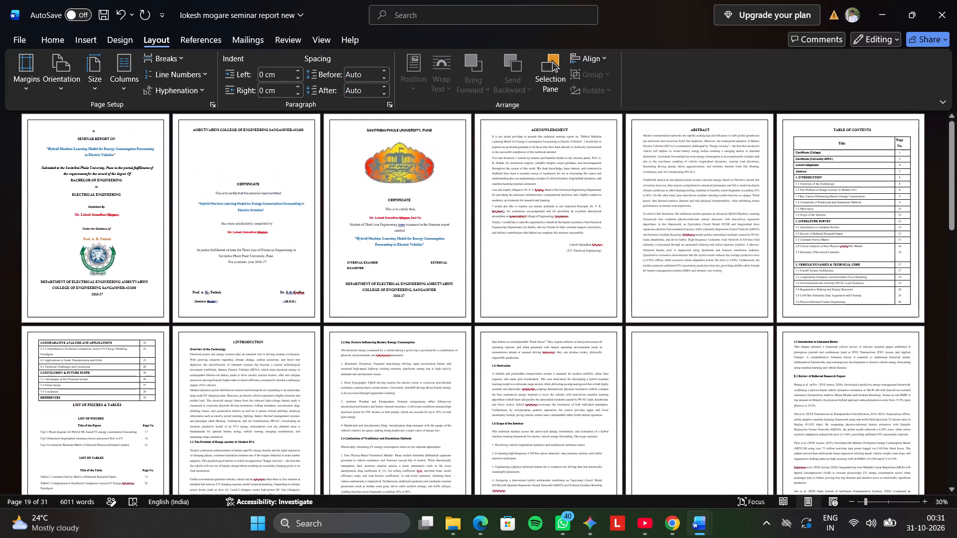
{"action": "left_click", "coordinate": [507, 306]}
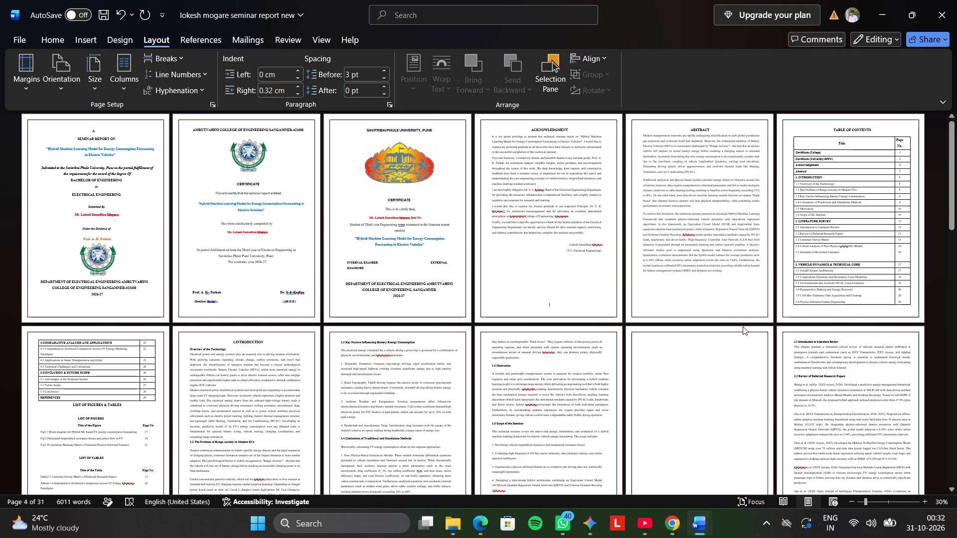
Delete the blank lines above the "2.LITERATURE SURVEY" title so the chapter starts at the top of the page after section 1.6.
{"action": "left_click", "coordinate": [492, 380]}
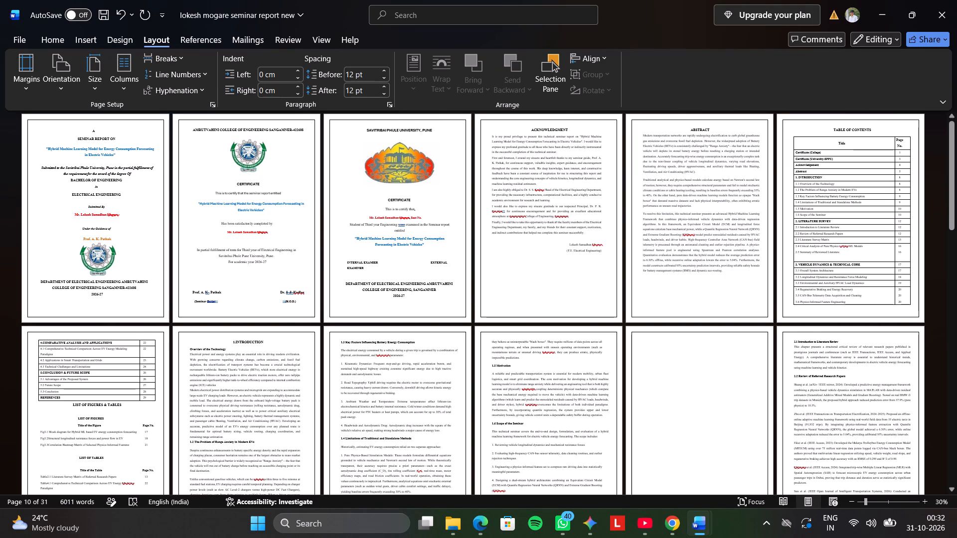
{"action": "scroll", "coordinate": [685, 450], "scroll_direction": "down", "scroll_amount": 1}
{"action": "left_click", "coordinate": [685, 450]}
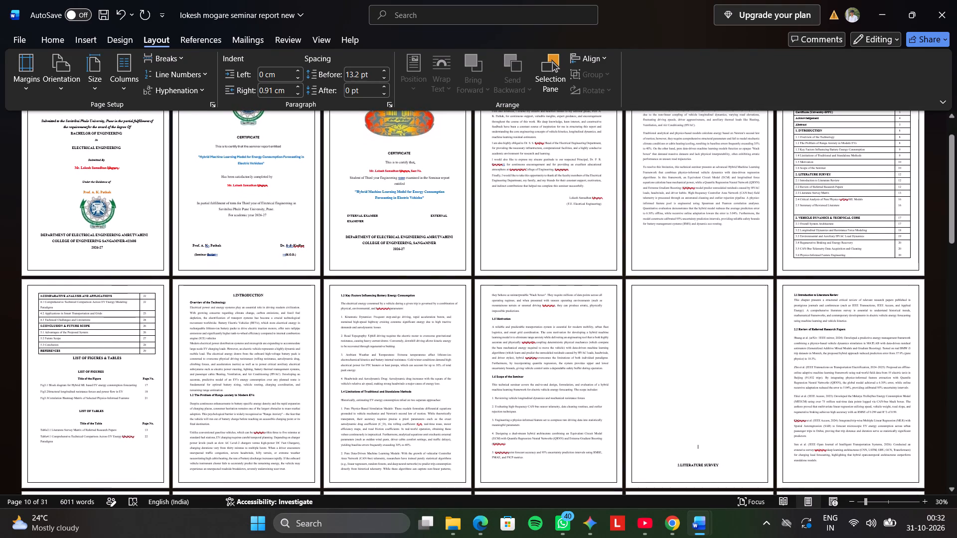
{"action": "key", "text": "BackSpace"}
{"action": "key", "text": "BackSpace"}
{"action": "key", "text": "BackSpace"}
{"action": "key", "text": "BackSpace"}
{"action": "key", "text": "BackSpace"}
{"action": "key", "text": "BackSpace"}
{"action": "key", "text": "BackSpace"}
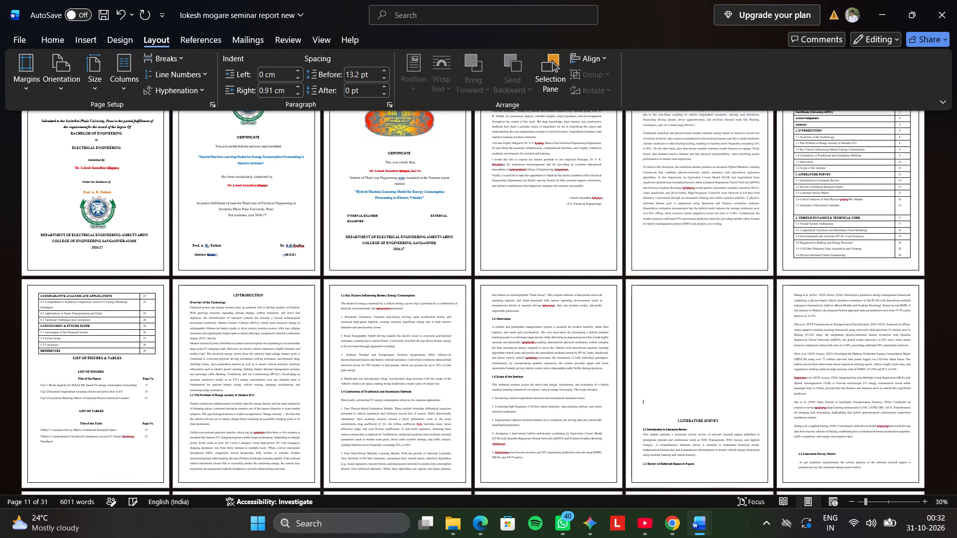
{"action": "key", "text": "BackSpace"}
{"action": "key", "text": "BackSpace"}
{"action": "key", "text": "BackSpace"}
{"action": "key", "text": "BackSpace"}
{"action": "key", "text": "BackSpace"}
{"action": "key", "text": "BackSpace"}
{"action": "key", "text": "BackSpace"}
{"action": "key", "text": "BackSpace"}
{"action": "key", "text": "BackSpace"}
{"action": "key", "text": "BackSpace"}
{"action": "key", "text": "BackSpace"}
{"action": "key", "text": "BackSpace"}
{"action": "key", "text": "BackSpace"}
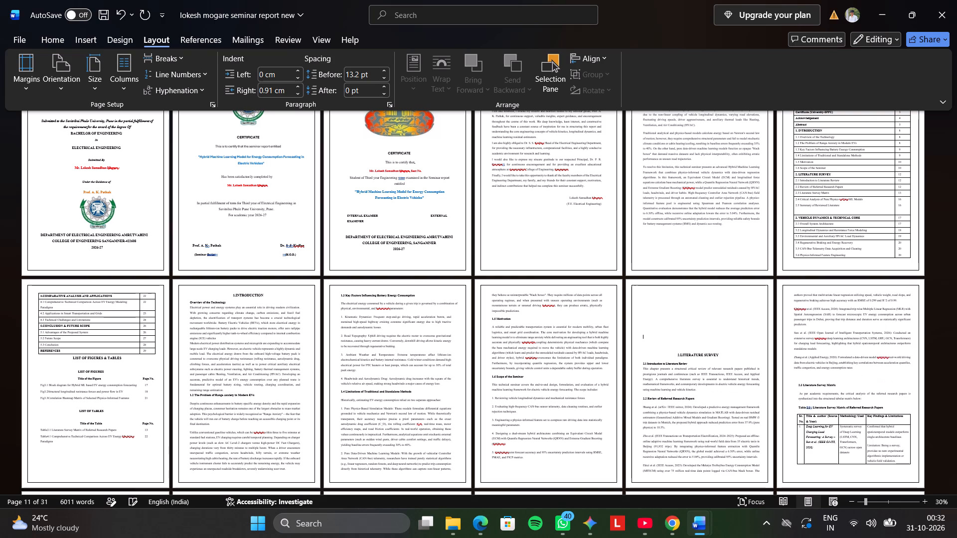
{"action": "key", "text": "BackSpace"}
{"action": "key", "text": "BackSpace"}
{"action": "key", "text": "BackSpace"}
{"action": "key", "text": "BackSpace"}
{"action": "key", "text": "BackSpace"}
{"action": "key", "text": "BackSpace"}
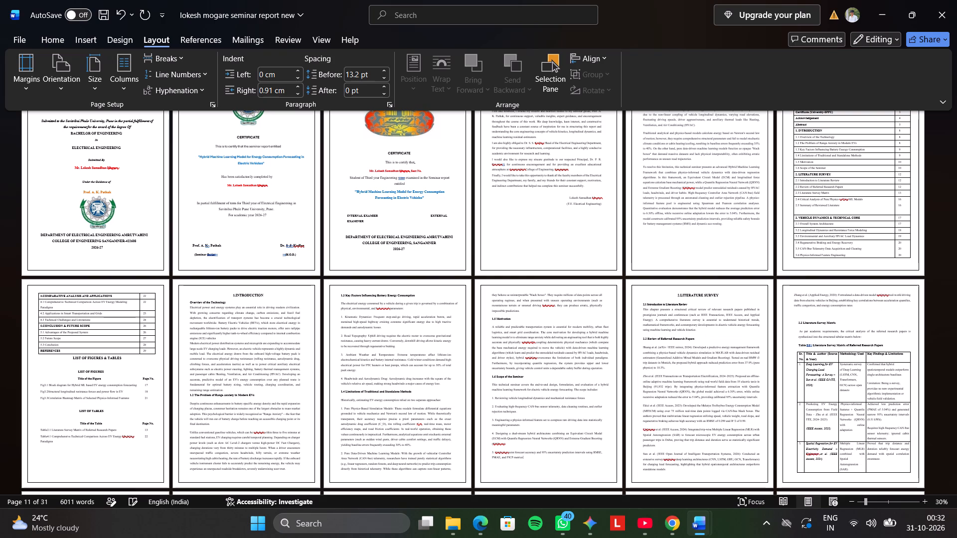
{"action": "key", "text": "BackSpace"}
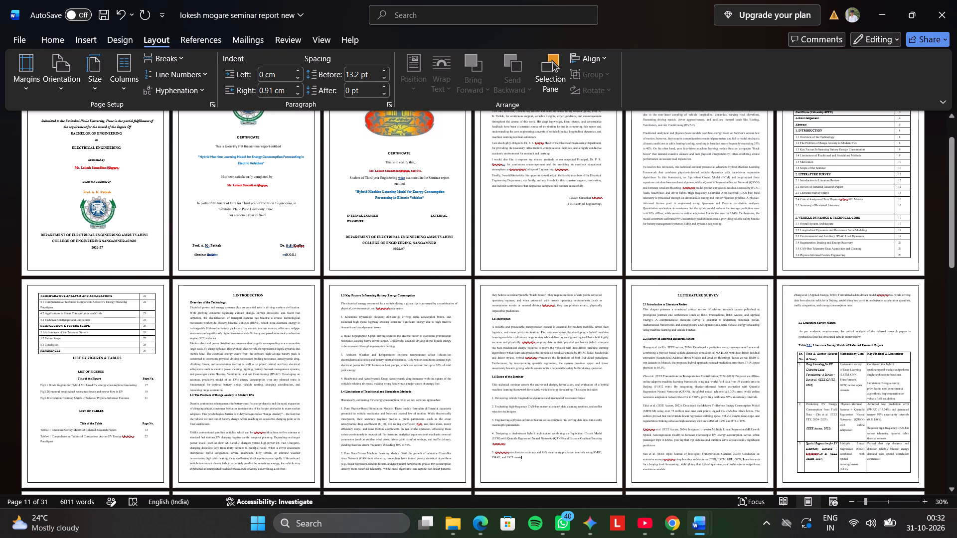
Delete the blank line above heading "2.3 Literature Survey Matrix".
{"action": "left_click", "coordinate": [745, 464]}
{"action": "left_click", "coordinate": [819, 358]}
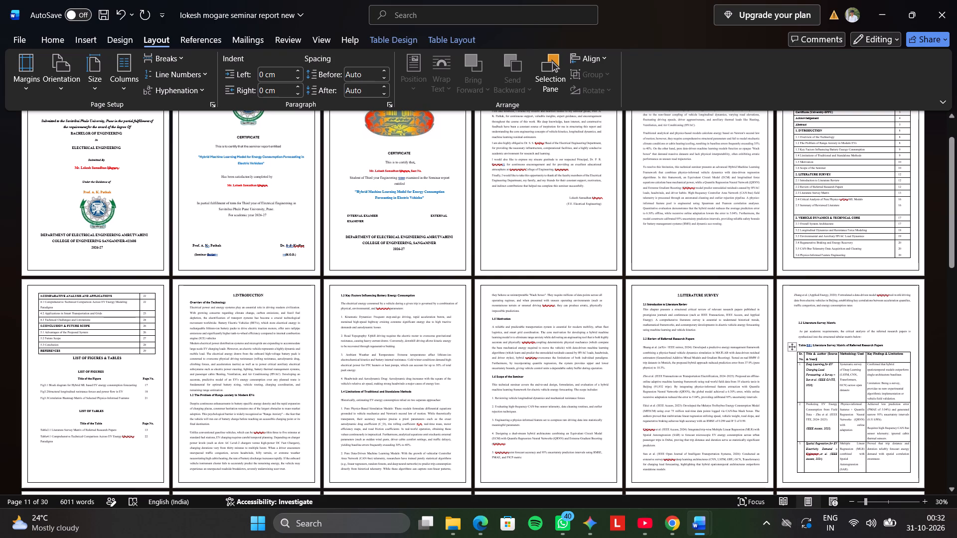
{"action": "scroll", "coordinate": [822, 337], "scroll_direction": "up", "scroll_amount": 7, "text": "ctrl"}
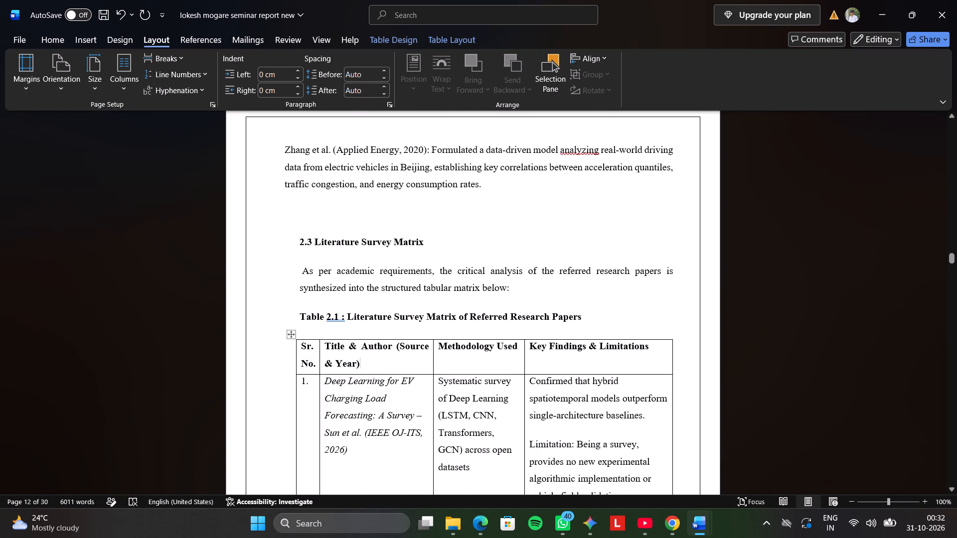
{"action": "left_click", "coordinate": [274, 153]}
{"action": "left_click", "coordinate": [274, 153]}
{"action": "left_click", "coordinate": [274, 153]}
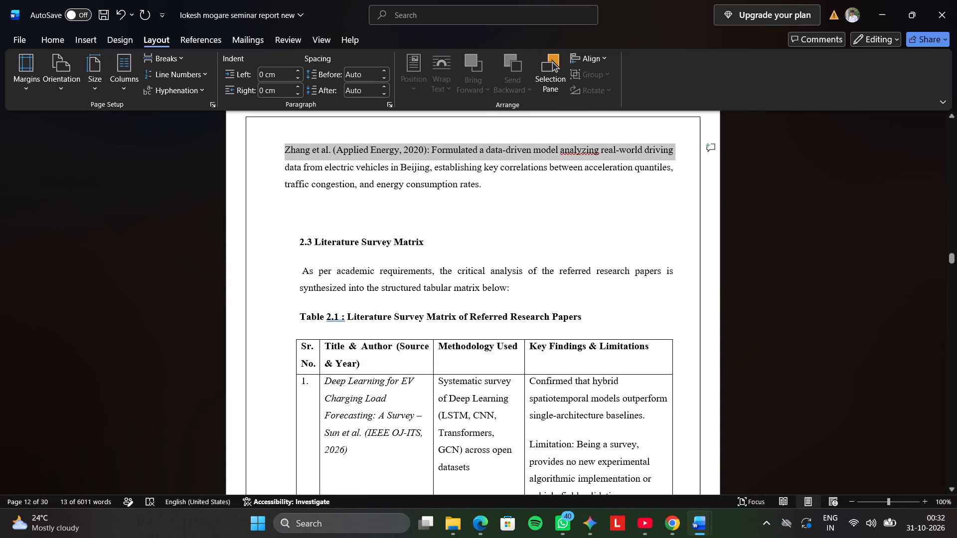
{"action": "left_click", "coordinate": [289, 228]}
{"action": "key", "text": "Down"}
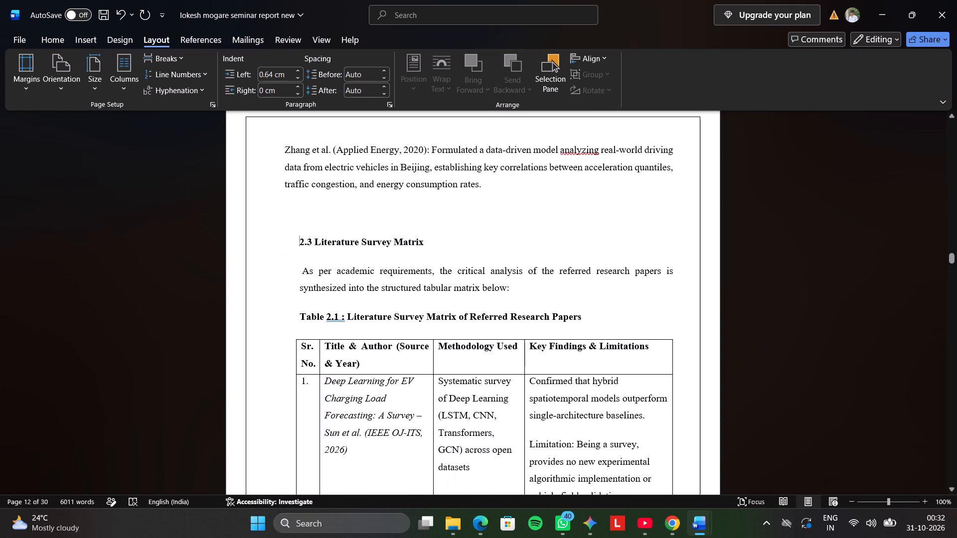
{"action": "key", "text": "Down"}
{"action": "key", "text": "Up"}
{"action": "key", "text": "ctrl+BackSpace"}
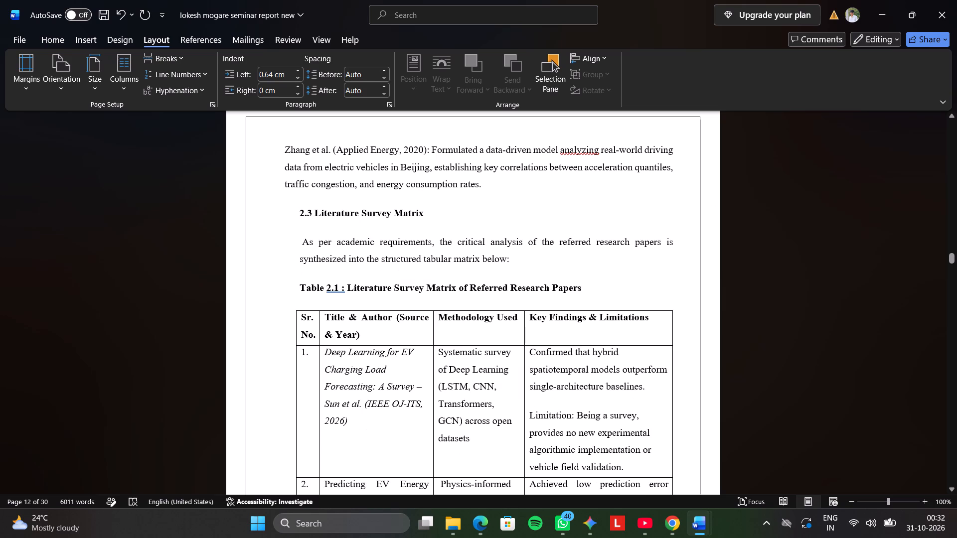
Remove the left indent from heading 2.3, its introductory paragraph and the Table 2.1 caption.
{"action": "key", "text": "BackSpace"}
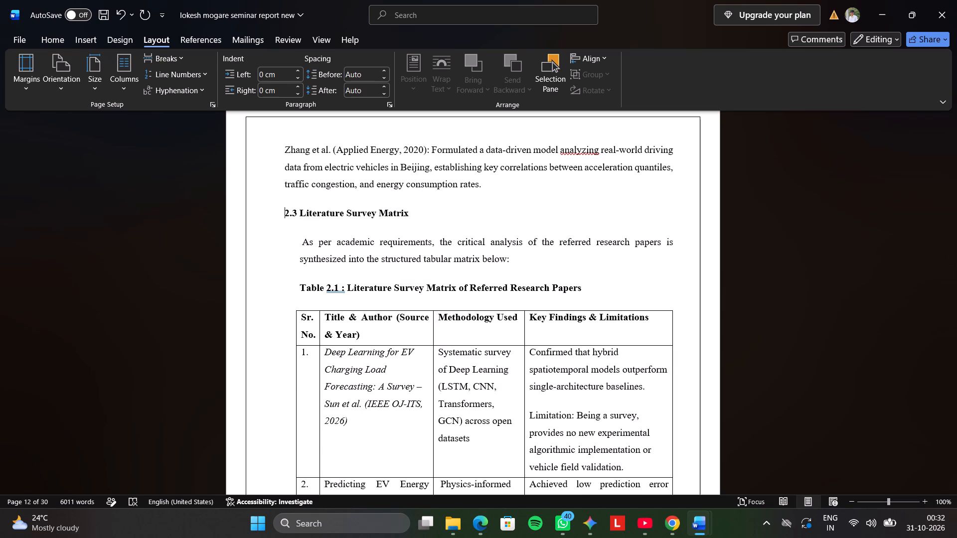
{"action": "key", "text": "Down"}
{"action": "key", "text": "BackSpace"}
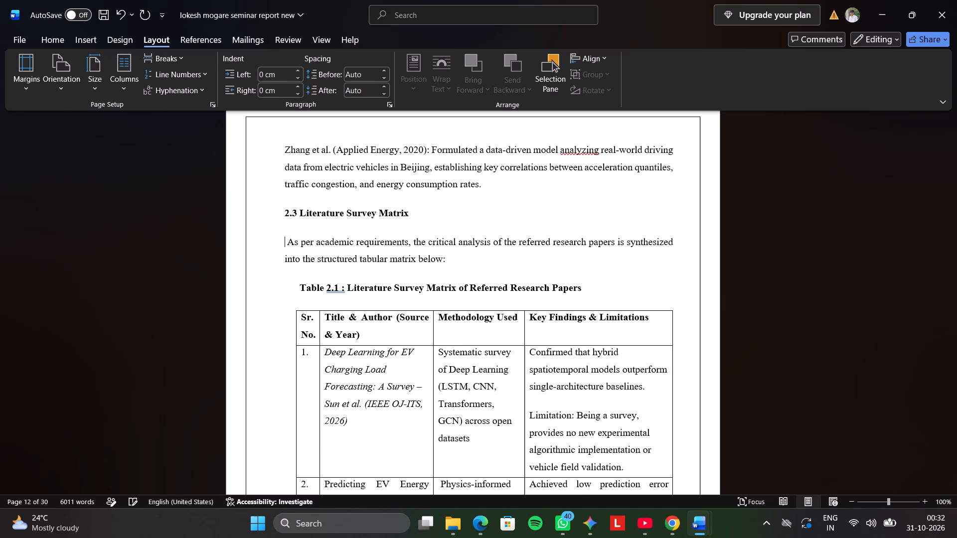
{"action": "key", "text": "Down"}
{"action": "key", "text": "Down"}
{"action": "key", "text": "BackSpace"}
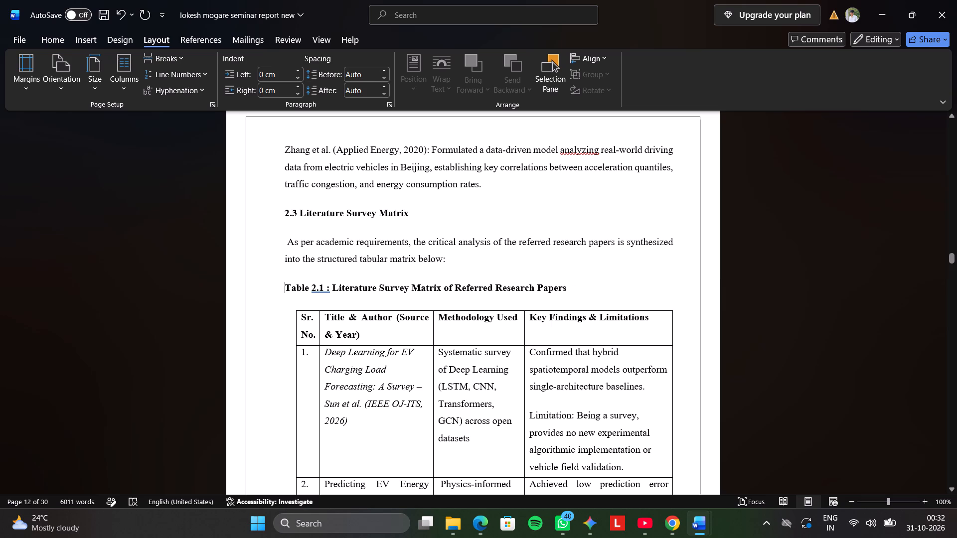
Delete the leading space before "As per academic requirements" in section 2.3, keeping the paragraph on its own line.
{"action": "left_click", "coordinate": [352, 228]}
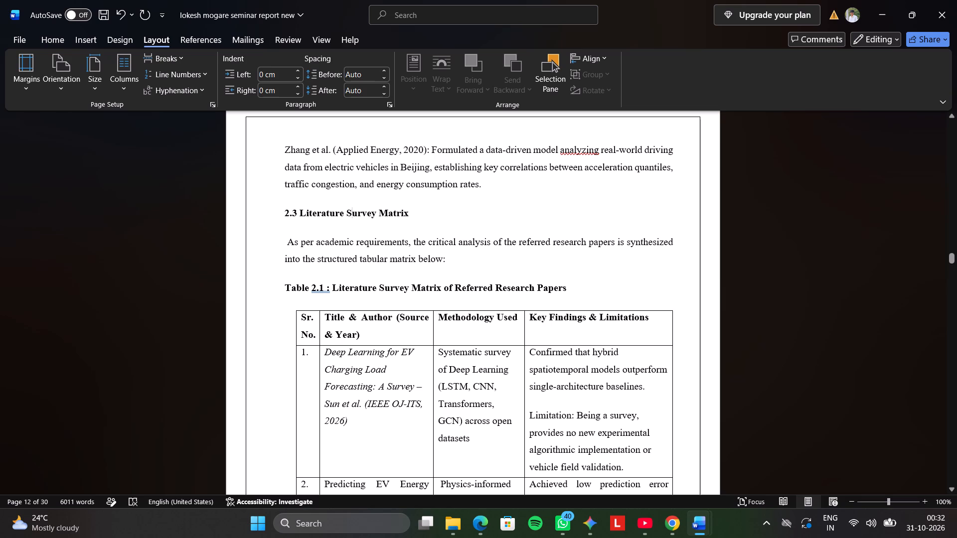
{"action": "left_click", "coordinate": [270, 245]}
{"action": "left_click", "coordinate": [290, 245]}
{"action": "key", "text": "BackSpace"}
{"action": "key", "text": "BackSpace"}
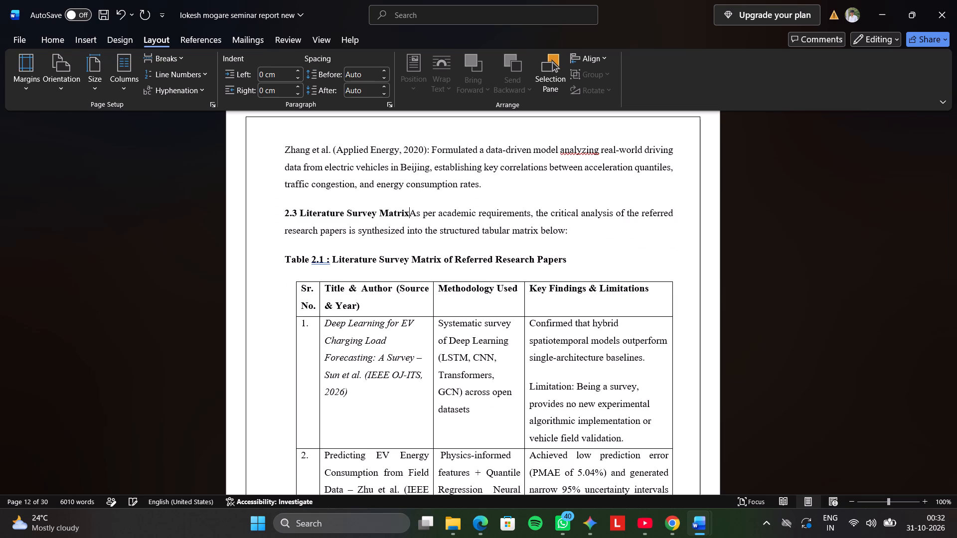
{"action": "key", "text": "Return"}
Go through the rows of Table 2.1 down to section 2.4 to check their layout.
{"action": "scroll", "coordinate": [290, 245], "scroll_direction": "down", "scroll_amount": 1}
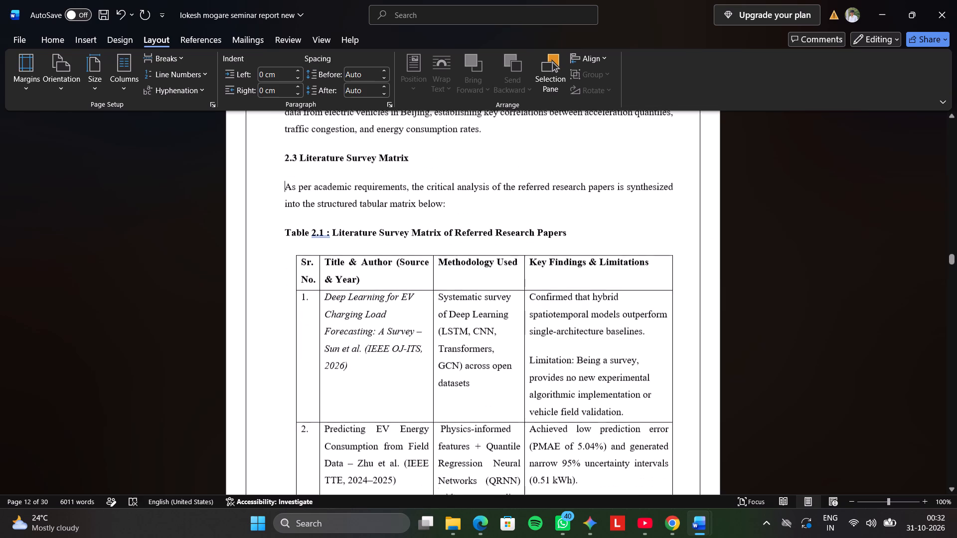
{"action": "scroll", "coordinate": [290, 245], "scroll_direction": "down", "scroll_amount": 1}
{"action": "key", "text": "Down"}
{"action": "key", "text": "Down"}
{"action": "key", "text": "Down"}
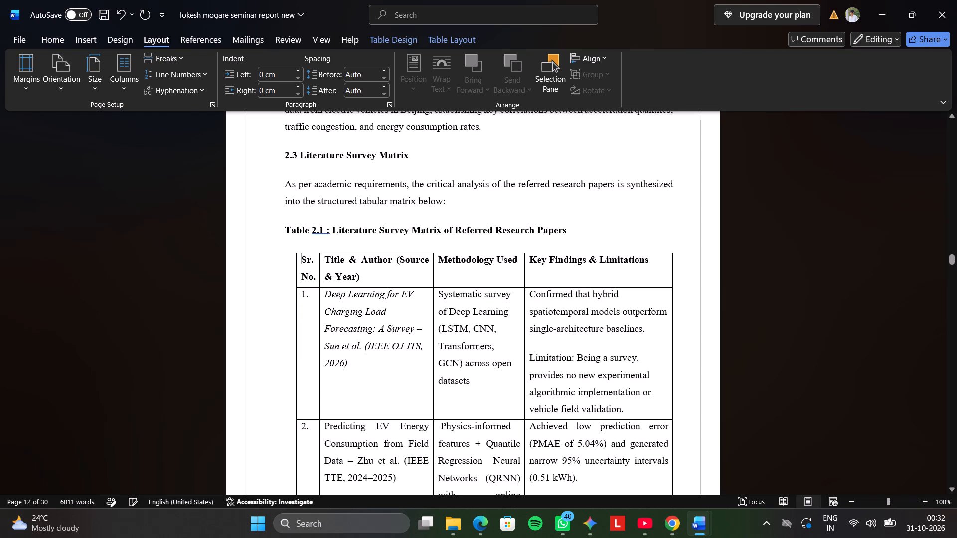
{"action": "key", "text": "ctrl+Down"}
{"action": "key", "text": "ctrl+Down"}
{"action": "key", "text": "ctrl+Down"}
{"action": "key", "text": "ctrl+Down"}
{"action": "key", "text": "ctrl+Down"}
{"action": "key", "text": "ctrl+Down"}
{"action": "key", "text": "ctrl+Down"}
{"action": "key", "text": "ctrl+Down"}
{"action": "key", "text": "ctrl+Down"}
{"action": "key", "text": "ctrl+Down"}
{"action": "key", "text": "ctrl+Down"}
{"action": "key", "text": "ctrl+Down"}
{"action": "key", "text": "ctrl+Down"}
{"action": "key", "text": "ctrl+Down"}
{"action": "key", "text": "ctrl+Down"}
{"action": "key", "text": "ctrl+Down"}
{"action": "key", "text": "ctrl+Down"}
{"action": "key", "text": "ctrl+Down"}
{"action": "key", "text": "ctrl+Down"}
{"action": "key", "text": "ctrl+Down"}
{"action": "key", "text": "ctrl+Down"}
{"action": "key", "text": "ctrl+Down"}
{"action": "key", "text": "ctrl+Down"}
{"action": "key", "text": "ctrl+Down"}
{"action": "key", "text": "ctrl+Down"}
{"action": "key", "text": "ctrl+Down"}
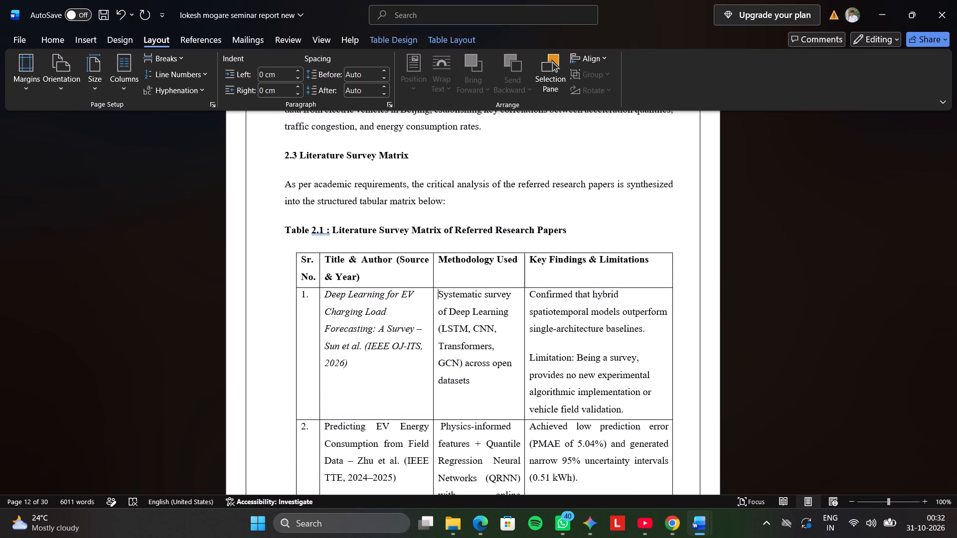
{"action": "key", "text": "ctrl+Down"}
{"action": "key", "text": "ctrl+Down"}
{"action": "key", "text": "ctrl+Down"}
{"action": "key", "text": "ctrl+Down"}
{"action": "key", "text": "ctrl+Down"}
{"action": "key", "text": "ctrl+Down"}
{"action": "key", "text": "ctrl+Down"}
{"action": "key", "text": "ctrl+Down"}
{"action": "key", "text": "ctrl+Down"}
{"action": "key", "text": "ctrl+Down"}
{"action": "key", "text": "ctrl+Down"}
{"action": "key", "text": "ctrl+Down"}
{"action": "key", "text": "ctrl+Down"}
{"action": "key", "text": "ctrl+Down"}
{"action": "key", "text": "ctrl+Down"}
{"action": "key", "text": "ctrl+Down"}
{"action": "key", "text": "ctrl+Down"}
{"action": "key", "text": "ctrl+Down"}
{"action": "key", "text": "ctrl+Down"}
{"action": "key", "text": "ctrl+Down"}
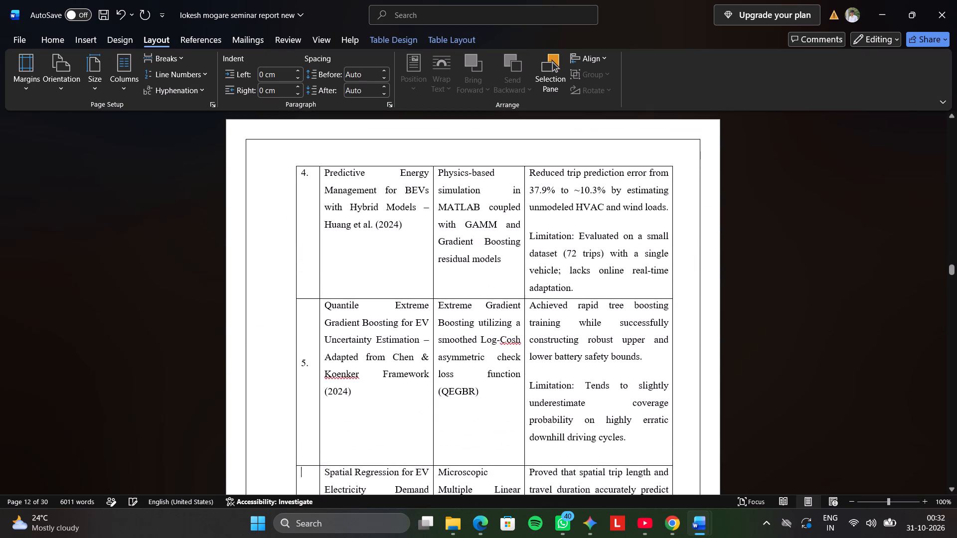
{"action": "key", "text": "ctrl+Down"}
{"action": "key", "text": "ctrl+Down"}
{"action": "key", "text": "ctrl+Down"}
{"action": "key", "text": "ctrl+Down"}
{"action": "key", "text": "ctrl+Down"}
{"action": "key", "text": "ctrl+Down"}
{"action": "key", "text": "ctrl+Down"}
{"action": "key", "text": "ctrl+Down"}
{"action": "key", "text": "ctrl+Down"}
{"action": "key", "text": "ctrl+Down"}
{"action": "key", "text": "ctrl+Down"}
{"action": "key", "text": "ctrl+Down"}
{"action": "key", "text": "ctrl+Down"}
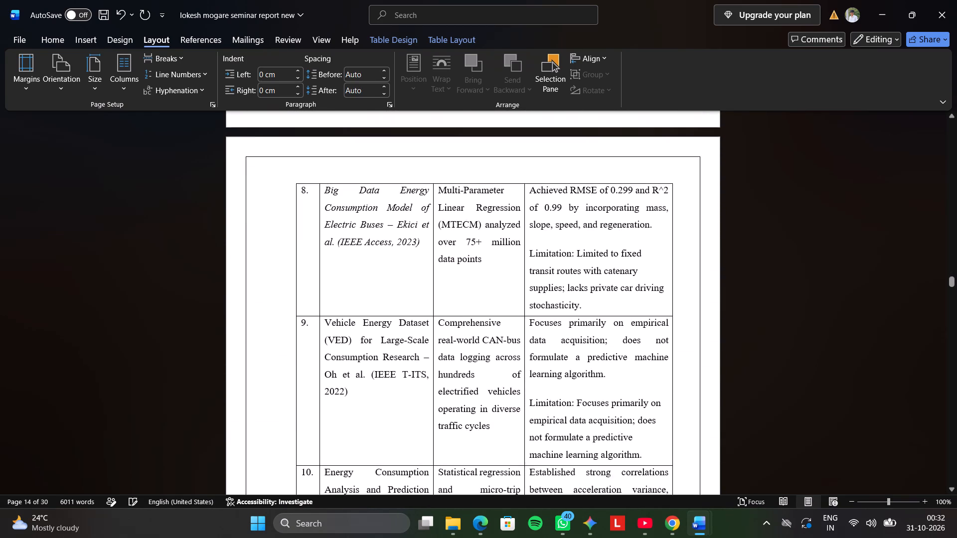
{"action": "key", "text": "ctrl+Down"}
{"action": "key", "text": "Up"}
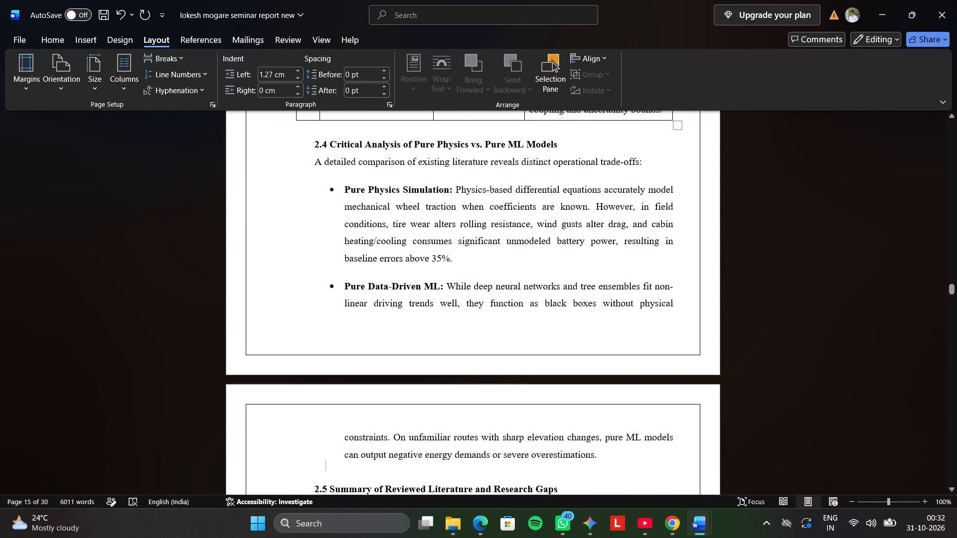
Align heading 2.4 and its introductory sentence with the text margin, keeping the sentence on its own line.
{"action": "left_click", "coordinate": [314, 146]}
{"action": "key", "text": "ctrl+BackSpace"}
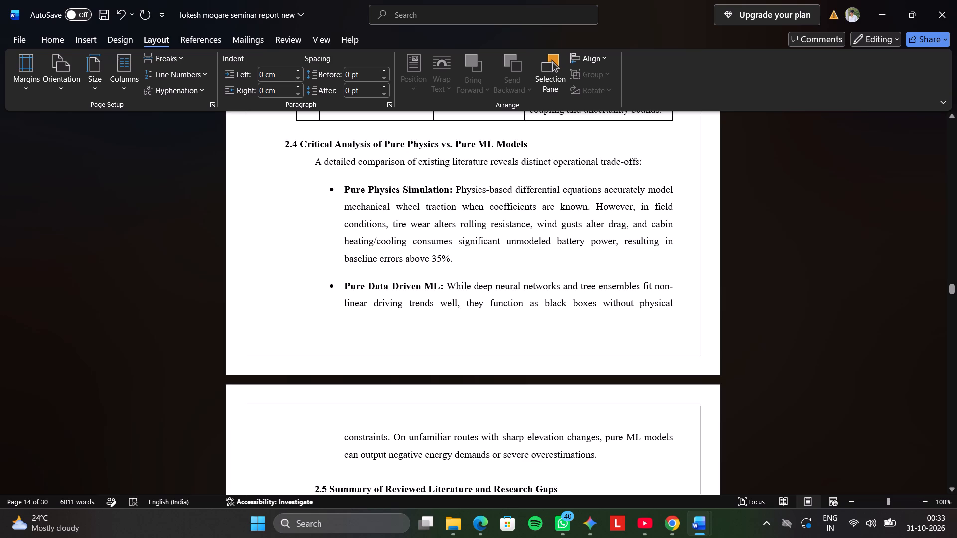
{"action": "key", "text": "ctrl+Down"}
{"action": "key", "text": "ctrl+BackSpace"}
{"action": "key", "text": "ctrl+Right"}
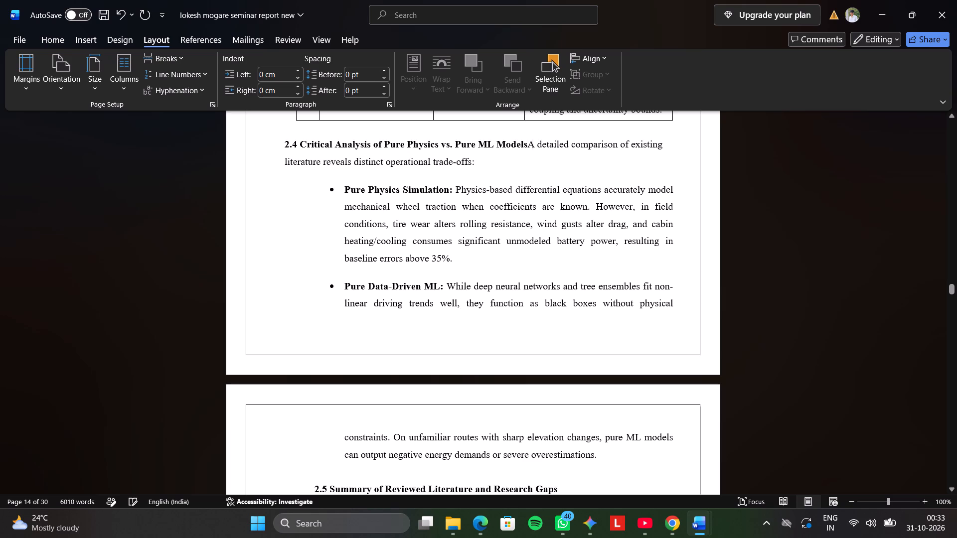
{"action": "key", "text": "ctrl+z"}
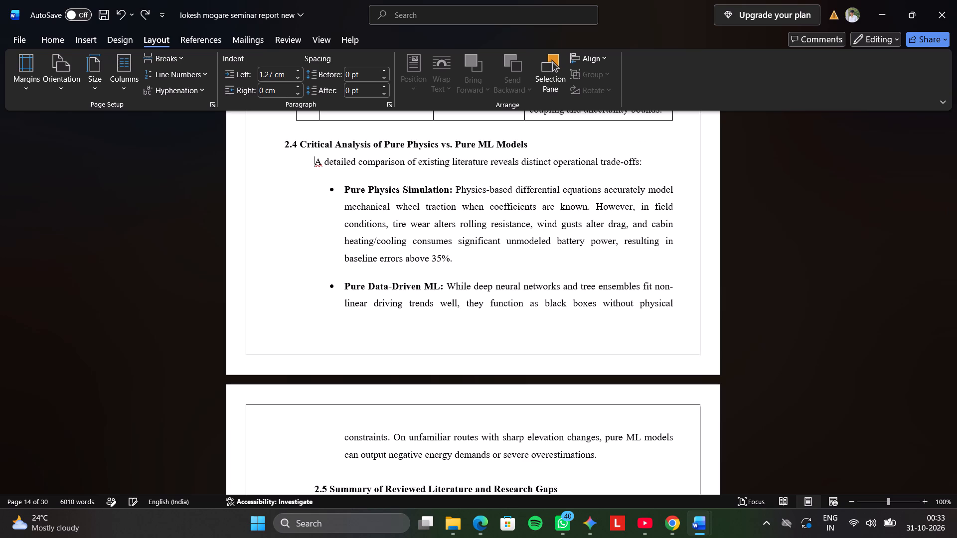
{"action": "key", "text": "ctrl+BackSpace"}
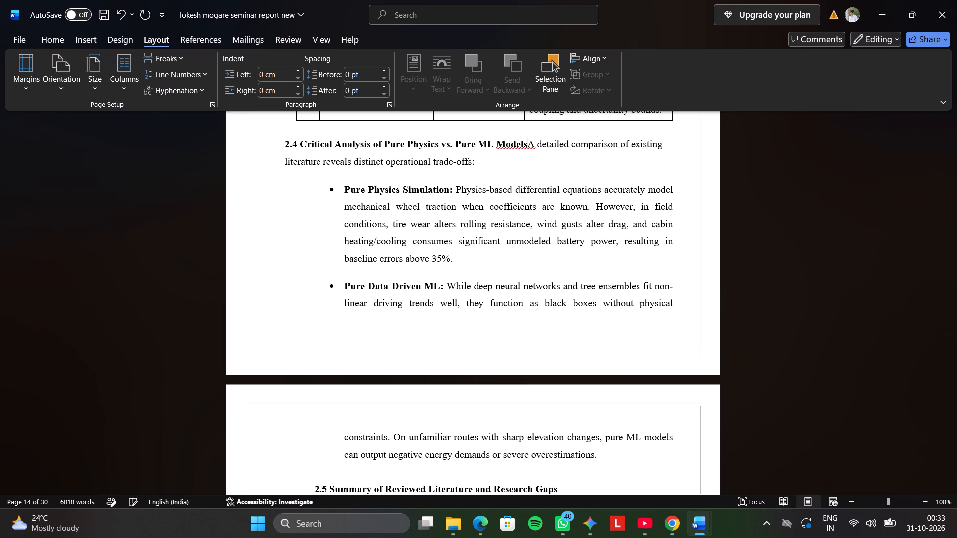
{"action": "key", "text": "Return"}
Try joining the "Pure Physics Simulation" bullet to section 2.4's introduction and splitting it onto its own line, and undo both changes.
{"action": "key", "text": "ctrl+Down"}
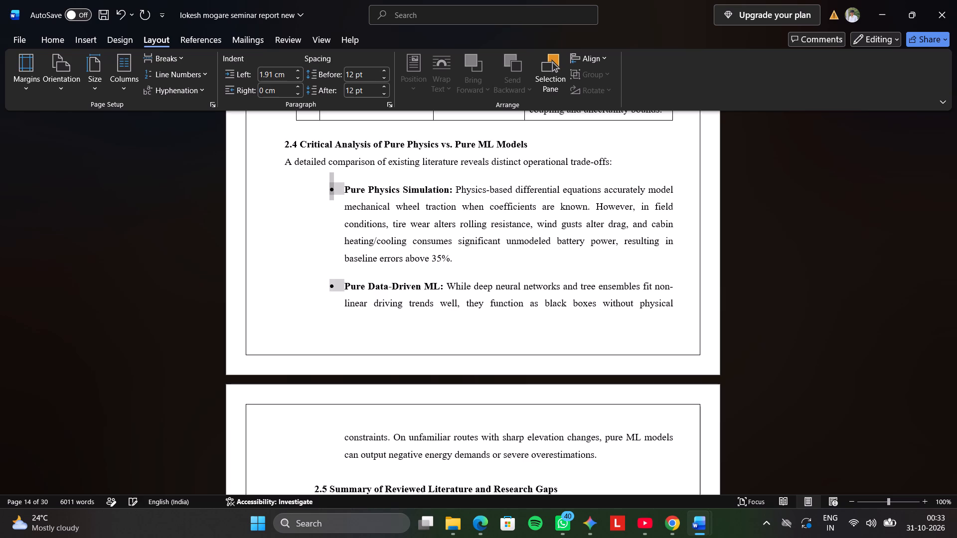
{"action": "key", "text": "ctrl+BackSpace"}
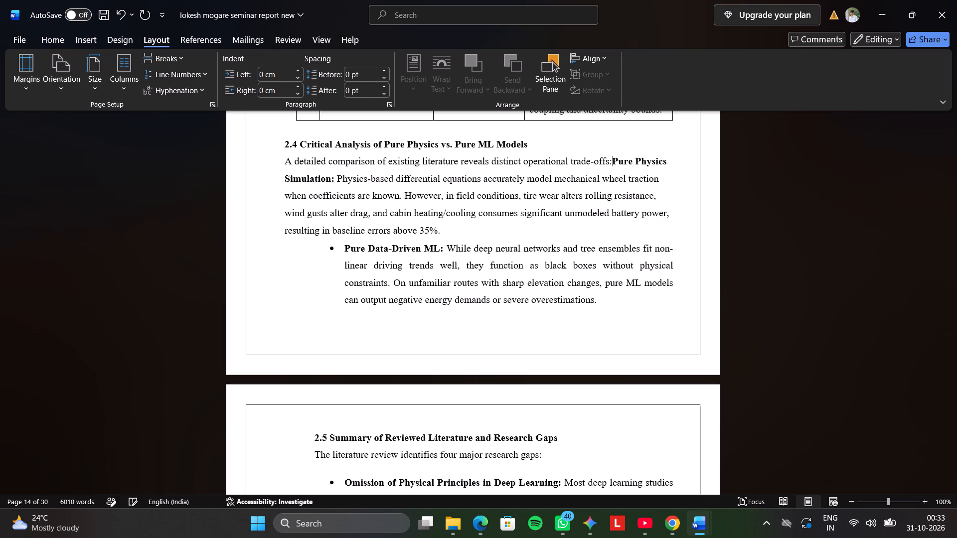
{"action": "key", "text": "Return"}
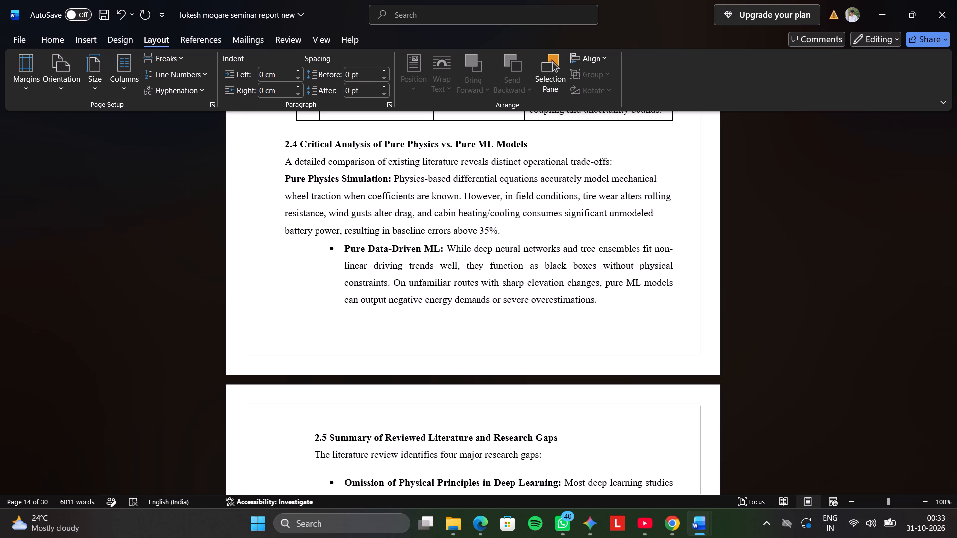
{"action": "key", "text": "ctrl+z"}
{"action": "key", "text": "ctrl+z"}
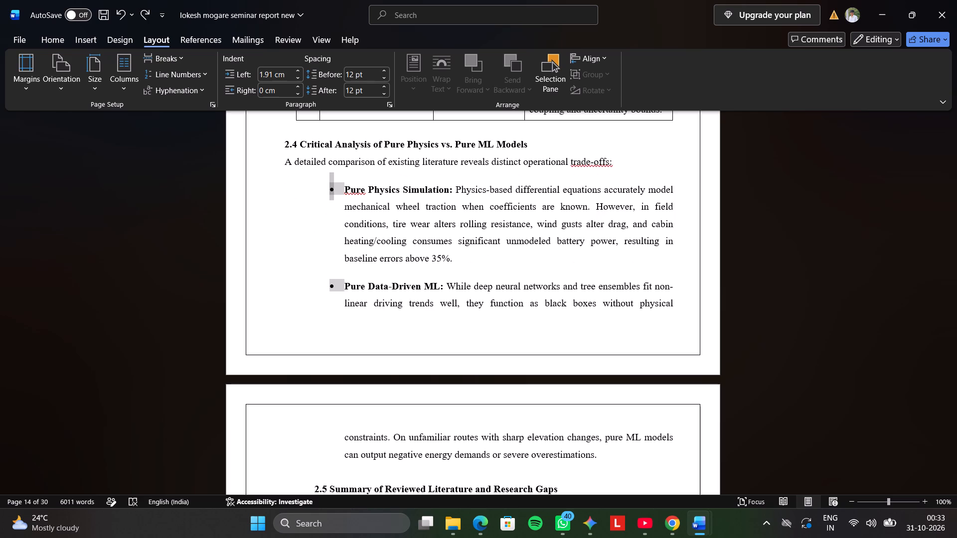
Turn the "Pure Physics Simulation" bullet into an unbulleted paragraph at the text margin, with a blank line above it.
{"action": "key", "text": "BackSpace"}
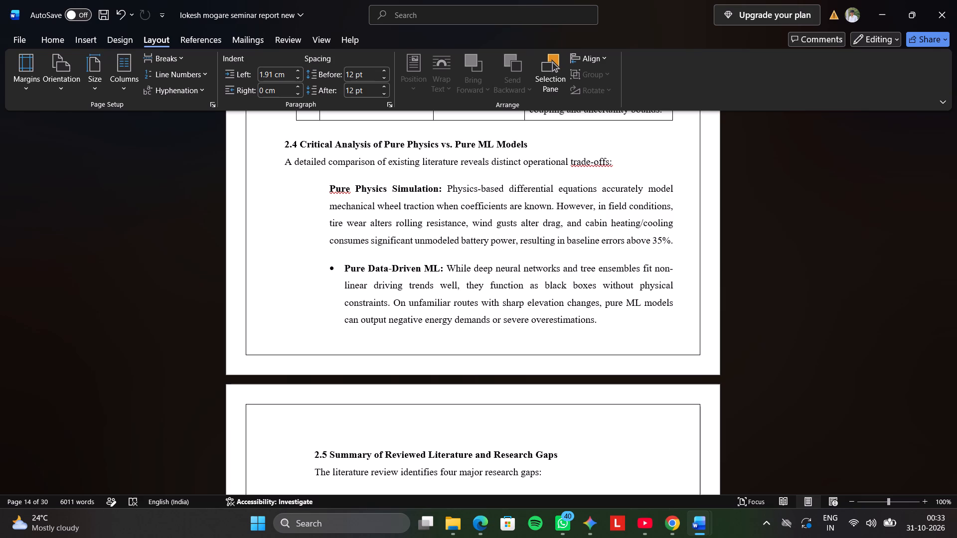
{"action": "key", "text": "ctrl+BackSpace"}
{"action": "key", "text": "Return"}
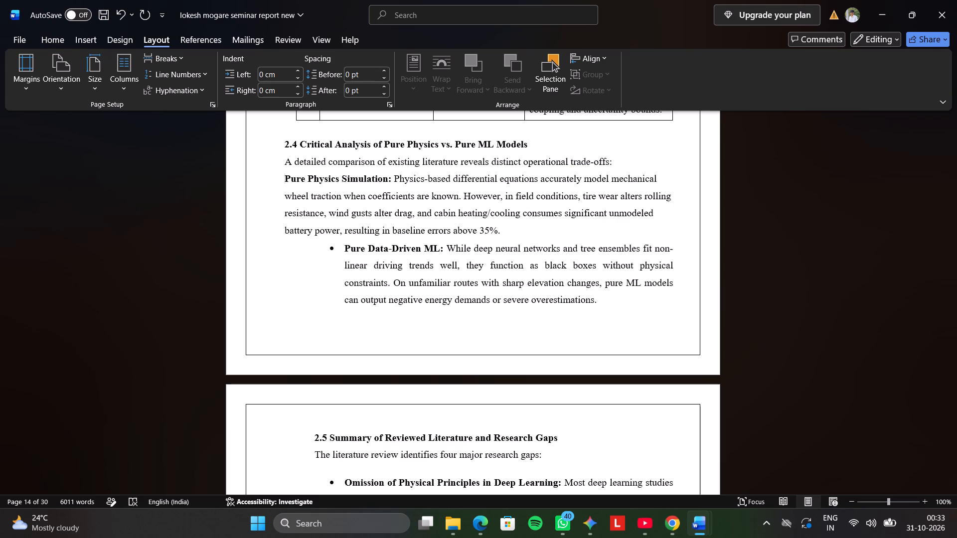
{"action": "key", "text": "ctrl+Return"}
{"action": "key", "text": "ctrl+z"}
{"action": "key", "text": "Return"}
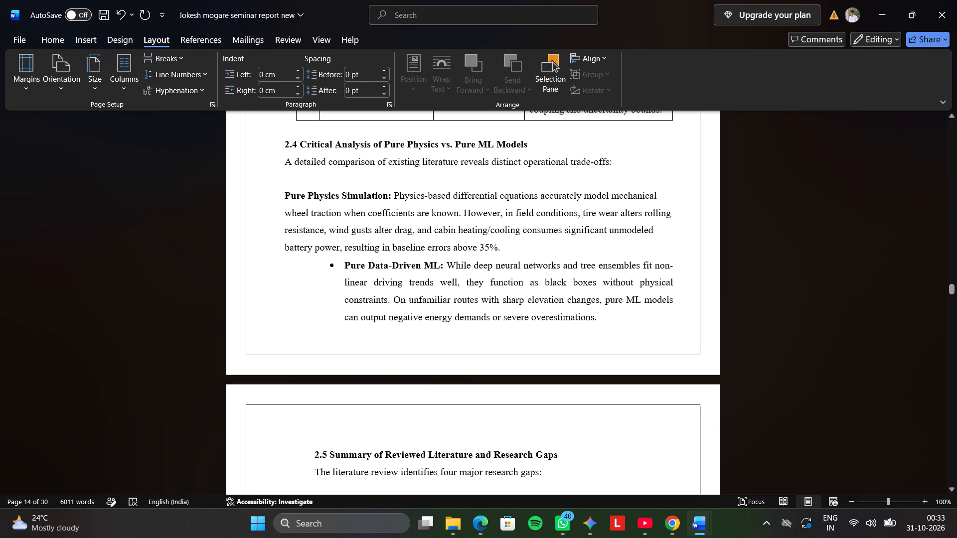
Turn the "Pure Data-Driven ML" bullet into an unbulleted paragraph at the text margin.
{"action": "key", "text": "ctrl+Down"}
{"action": "key", "text": "BackSpace"}
{"action": "key", "text": "BackSpace"}
Remove the blank line above heading 2.5 at the start of its page.
{"action": "key", "text": "Down"}
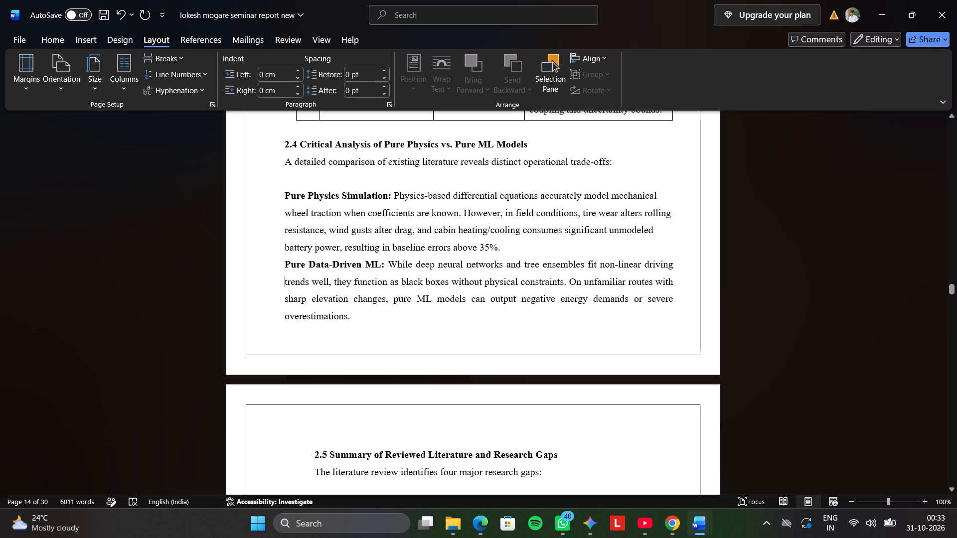
{"action": "key", "text": "Down"}
{"action": "key", "text": "Down"}
{"action": "key", "text": "ctrl+Down"}
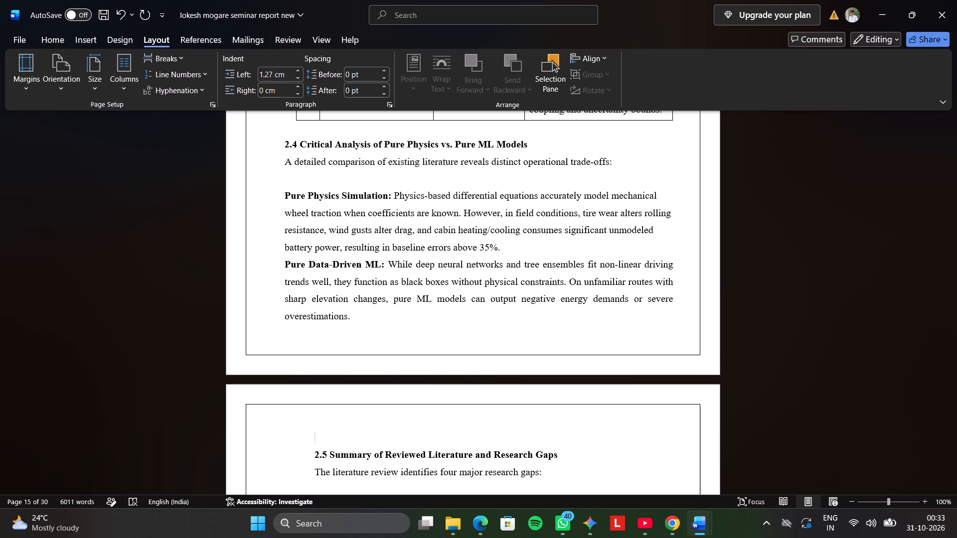
{"action": "key", "text": "ctrl+BackSpace"}
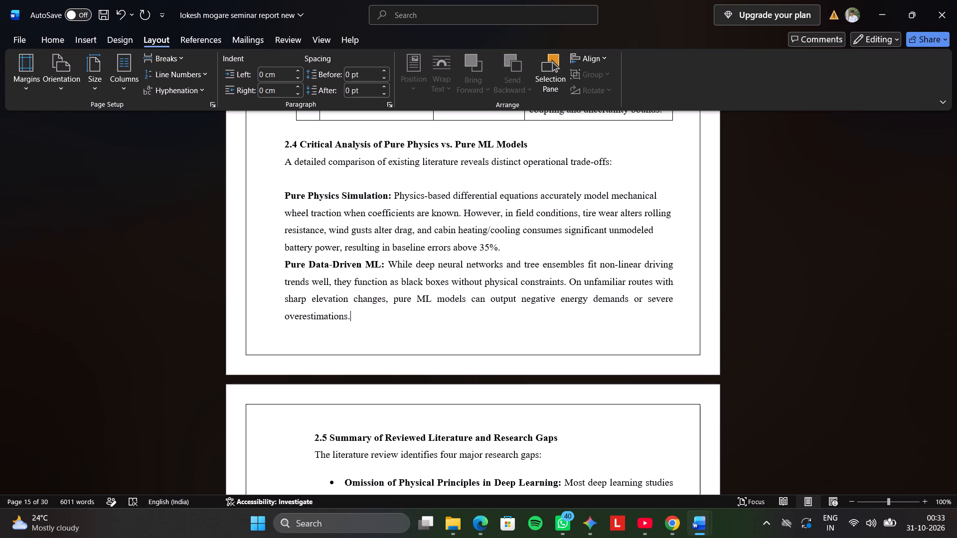
Align heading 2.5 "Summary of Reviewed Literature and Research Gaps" with the text margin, keeping it at the top of its page.
{"action": "key", "text": "Down"}
{"action": "key", "text": "Left"}
{"action": "key", "text": "Left"}
{"action": "key", "text": "Left"}
{"action": "key", "text": "Left"}
{"action": "key", "text": "Left"}
{"action": "key", "text": "Left"}
{"action": "key", "text": "ctrl+BackSpace"}
{"action": "key", "text": "ctrl+z"}
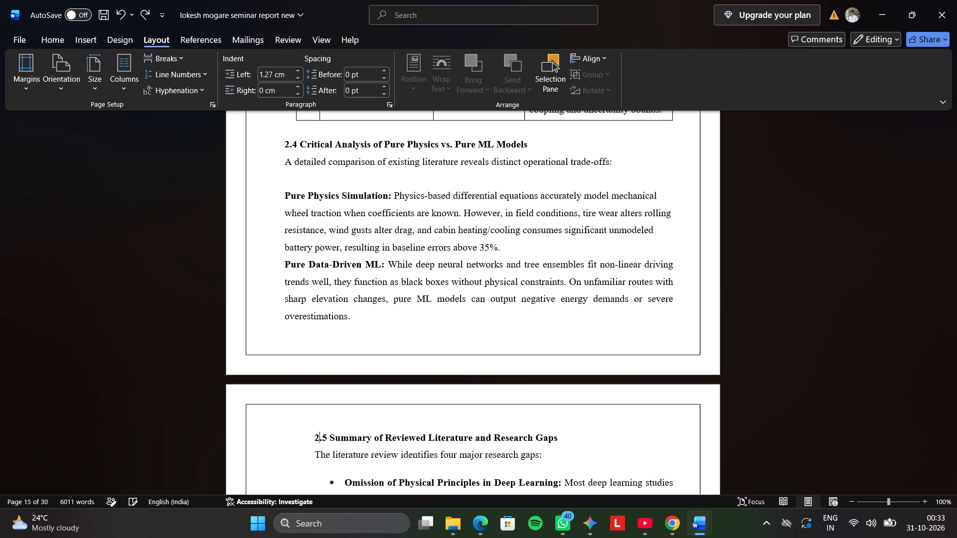
{"action": "key", "text": "Left"}
{"action": "key", "text": "ctrl+BackSpace"}
{"action": "key", "text": "Return"}
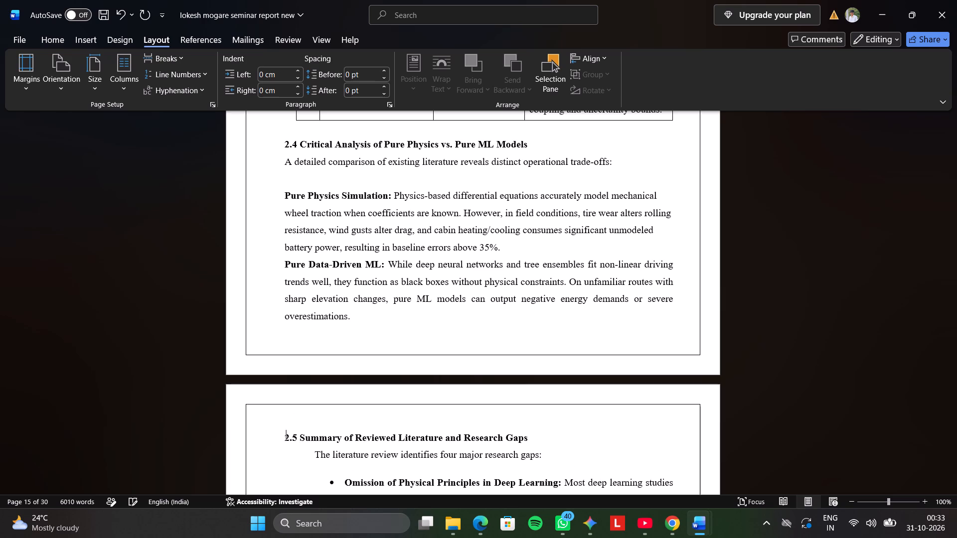
Align section 2.5's introductory sentence with the text margin on its own unnumbered line below the heading.
{"action": "key", "text": "Down"}
{"action": "key", "text": "ctrl+BackSpace"}
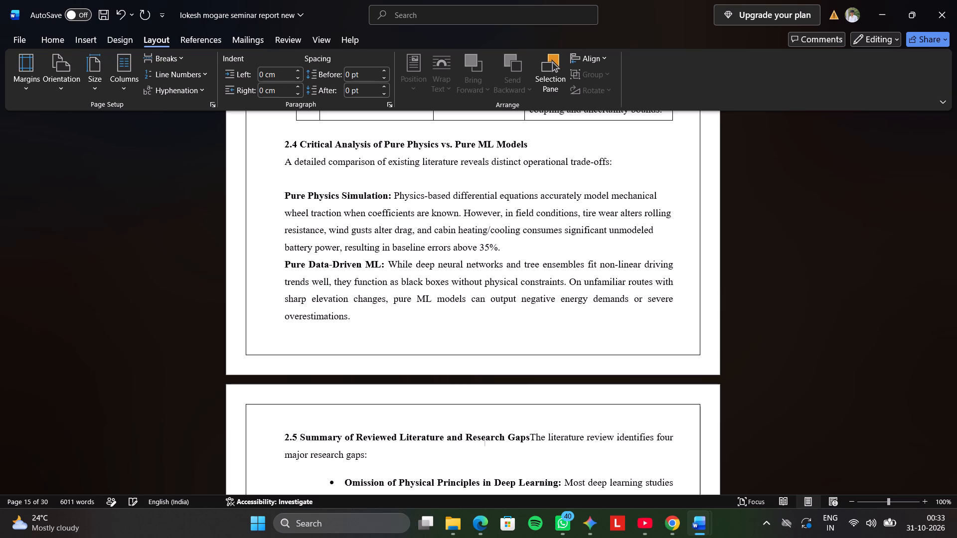
{"action": "scroll", "coordinate": [328, 245], "scroll_direction": "down", "scroll_amount": 1}
{"action": "key", "text": "Return"}
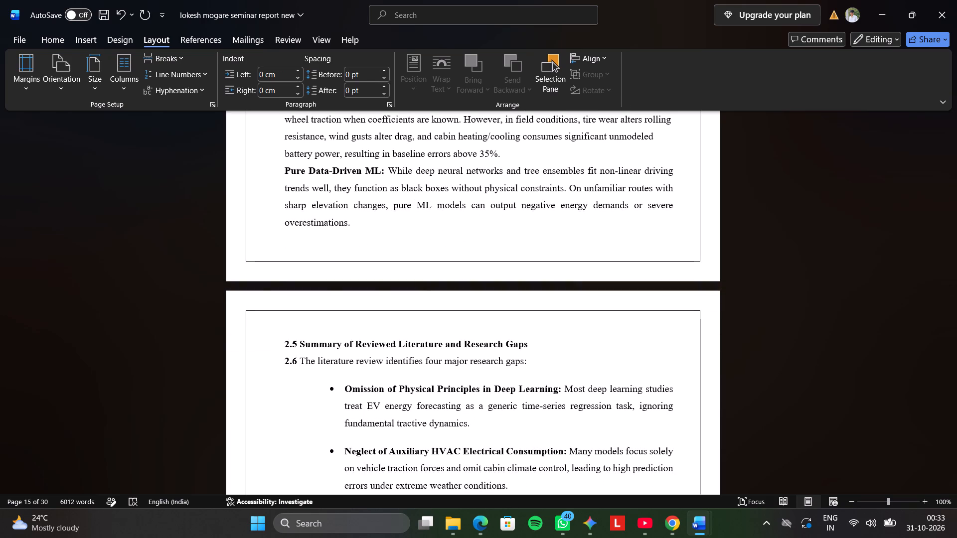
{"action": "key", "text": "ctrl+BackSpace"}
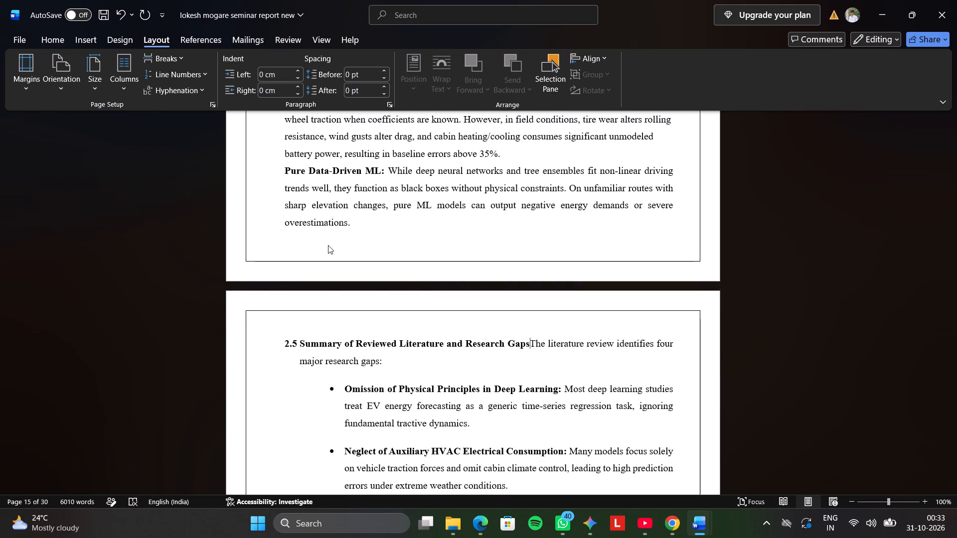
{"action": "key", "text": "Return"}
{"action": "key", "text": "BackSpace"}
{"action": "key", "text": "BackSpace"}
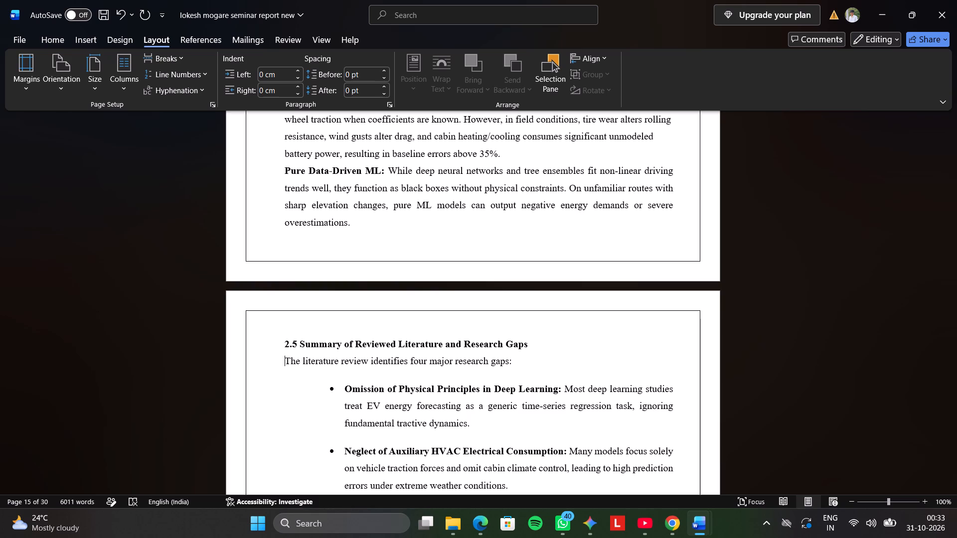
Turn the "Omission of Physical Principles in Deep Learning" bullet into an unbulleted paragraph at the text margin, directly below section 2.5's introduction.
{"action": "key", "text": "ctrl+Down"}
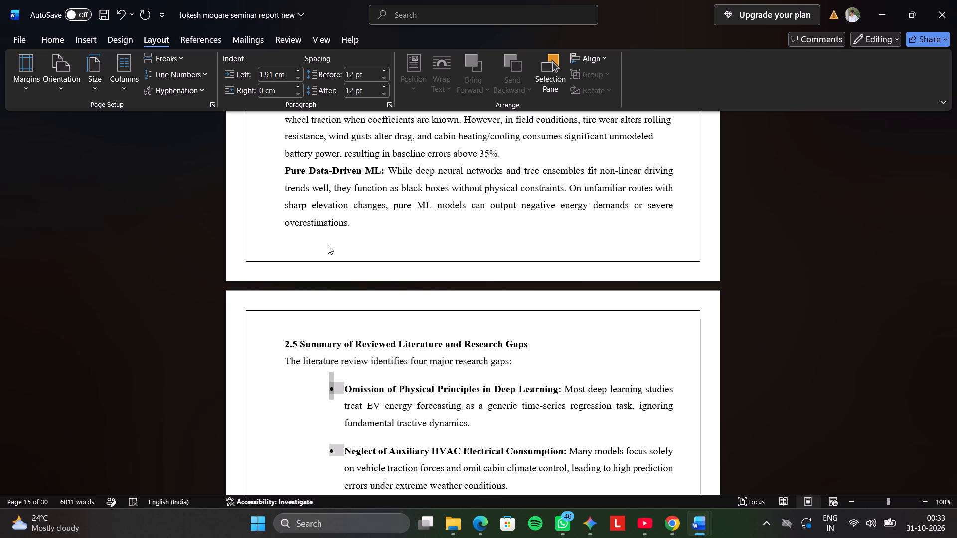
{"action": "key", "text": "BackSpace"}
{"action": "key", "text": "ctrl+BackSpace"}
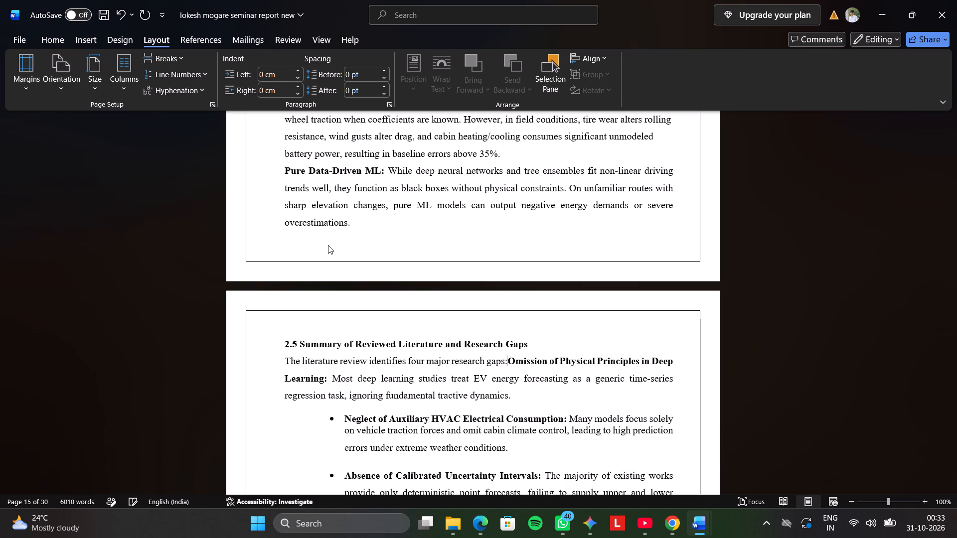
{"action": "key", "text": "Return"}
{"action": "key", "text": "Return"}
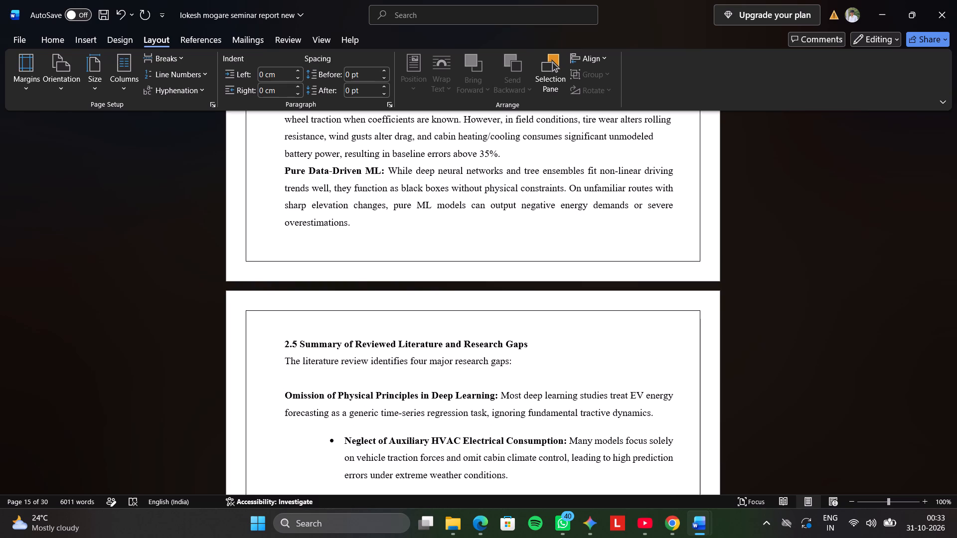
{"action": "scroll", "coordinate": [328, 245], "scroll_direction": "down", "scroll_amount": 2}
{"action": "key", "text": "BackSpace"}
{"action": "scroll", "coordinate": [328, 245], "scroll_direction": "up", "scroll_amount": 2}
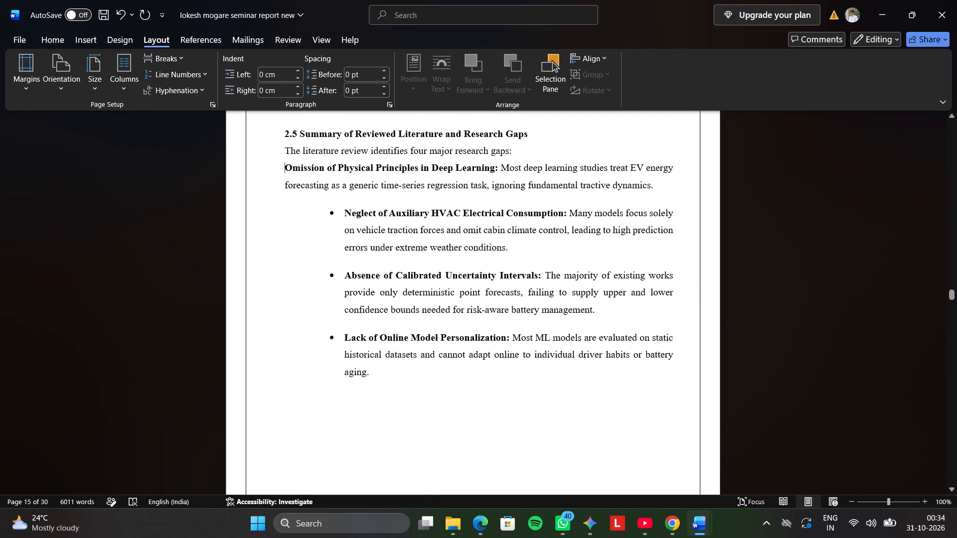
Turn the "Neglect of Auxiliary HVAC Electrical Consumption" bullet into an unbulleted paragraph at the text margin, with a blank line above it.
{"action": "key", "text": "Down"}
{"action": "key", "text": "Down"}
{"action": "key", "text": "ctrl+BackSpace"}
{"action": "key", "text": "Return"}
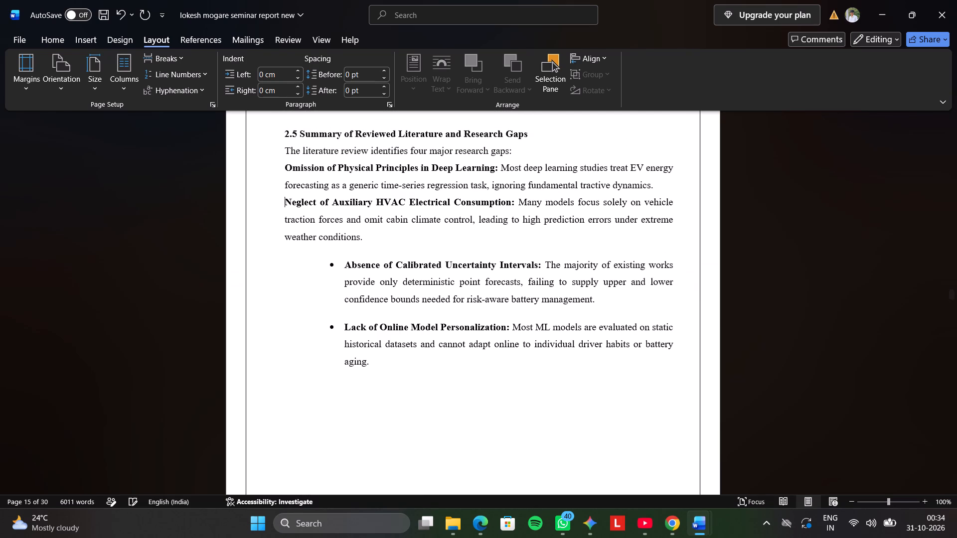
{"action": "key", "text": "Return"}
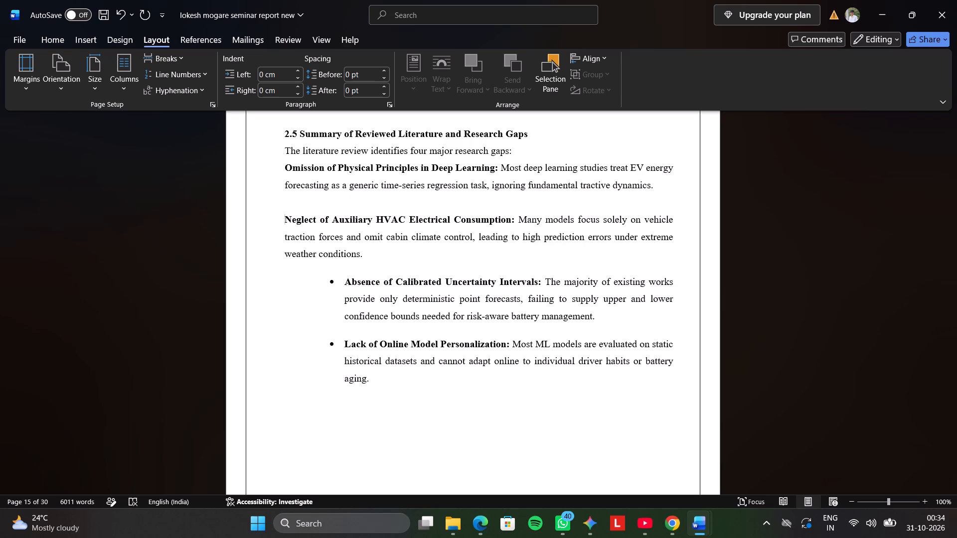
Turn the "Absence of Calibrated Uncertainty Intervals" and "Lack of Online Model Personalization" bullets into unbulleted paragraphs at the text margin.
{"action": "key", "text": "Down"}
{"action": "key", "text": "ctrl+Down"}
{"action": "key", "text": "BackSpace"}
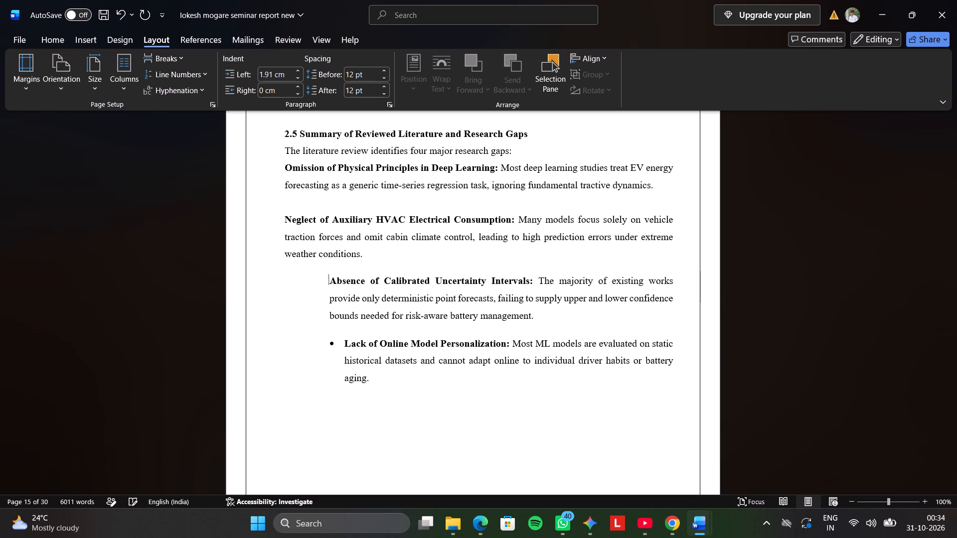
{"action": "key", "text": "BackSpace"}
{"action": "key", "text": "ctrl+Down"}
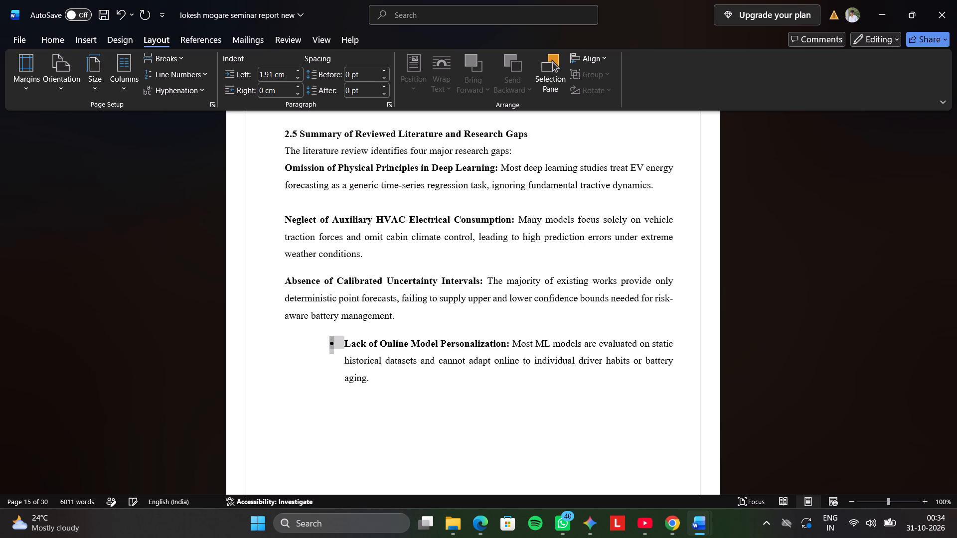
{"action": "key", "text": "BackSpace"}
{"action": "key", "text": "BackSpace"}
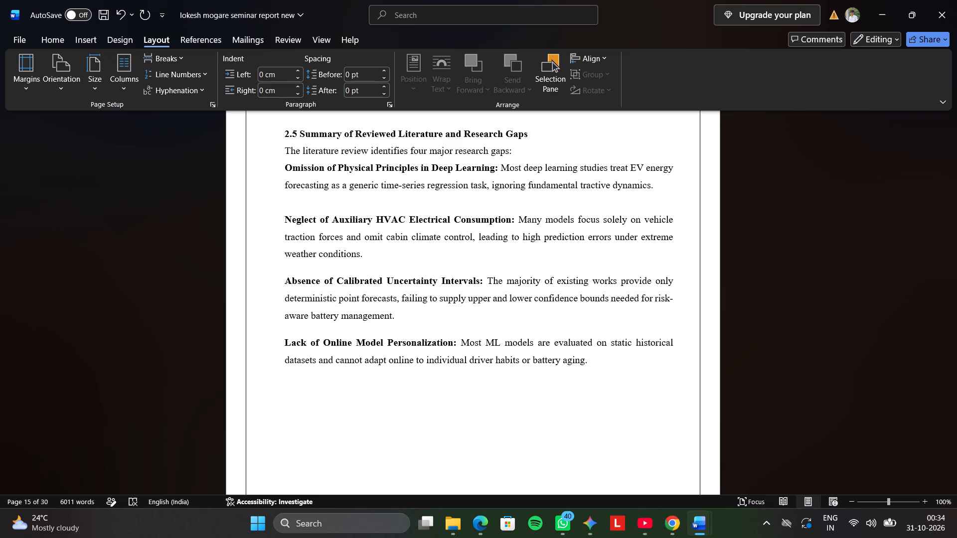
Insert blank lines above the chapter heading "3.VEHICLE DYNAMICS & TECHNICAL CORE" so that chapter 3 starts on a new page.
{"action": "scroll", "coordinate": [328, 245], "scroll_direction": "down", "scroll_amount": 2}
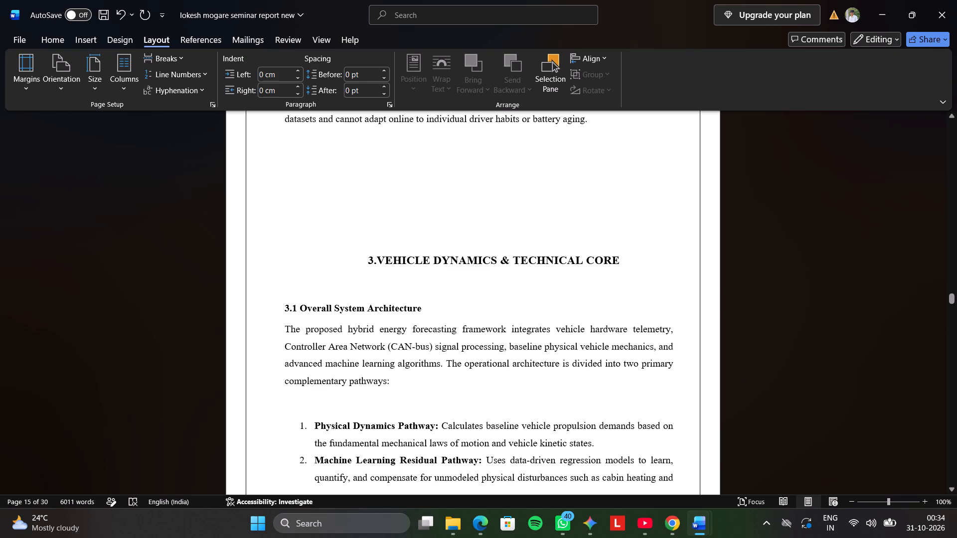
{"action": "scroll", "coordinate": [349, 263], "scroll_direction": "up", "scroll_amount": 1}
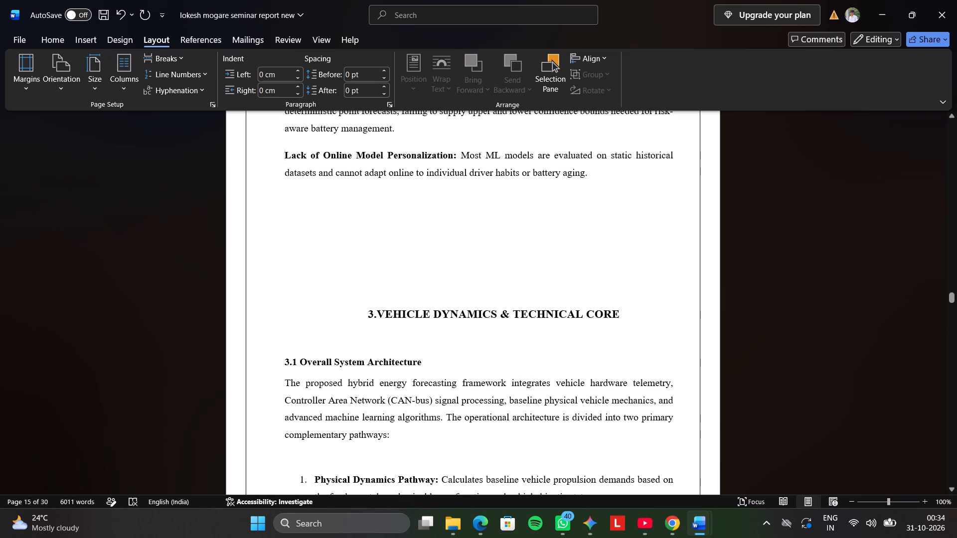
{"action": "scroll", "coordinate": [349, 263], "scroll_direction": "up", "scroll_amount": 1}
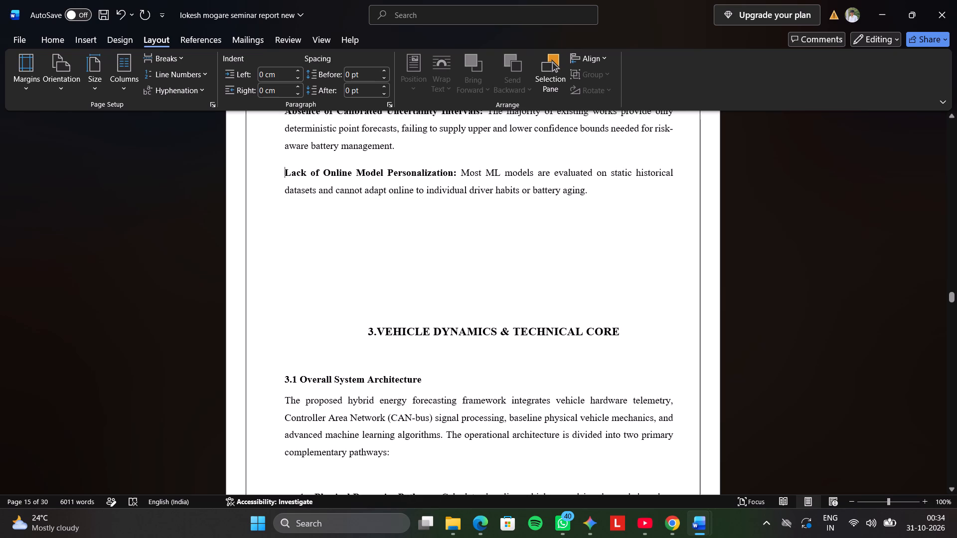
{"action": "left_click", "coordinate": [380, 290]}
{"action": "key", "text": "Return"}
{"action": "key", "text": "Return"}
{"action": "key", "text": "Return"}
{"action": "key", "text": "Return"}
{"action": "key", "text": "Return"}
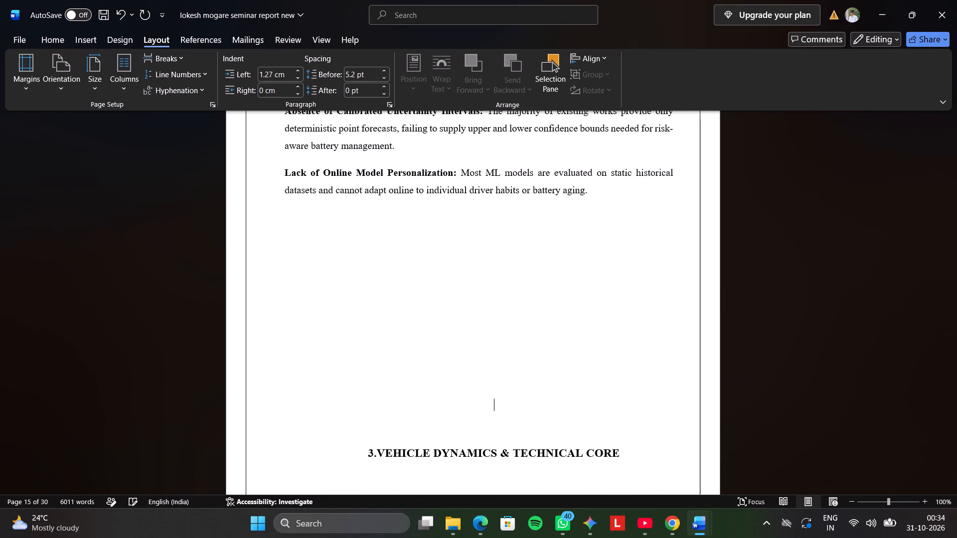
{"action": "key", "text": "Return"}
{"action": "key", "text": "Return"}
{"action": "scroll", "coordinate": [380, 290], "scroll_direction": "down", "scroll_amount": 1}
{"action": "key", "text": "Return"}
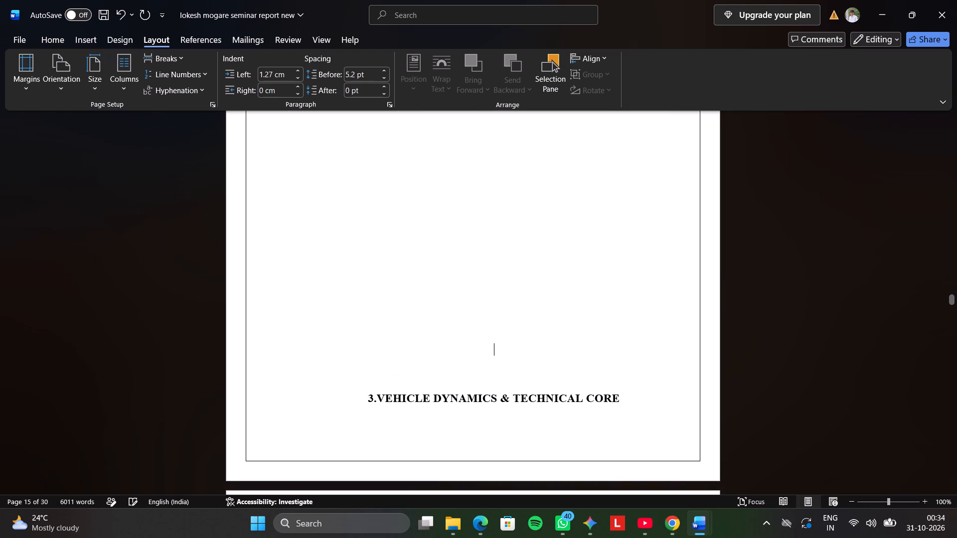
{"action": "key", "text": "Return"}
{"action": "key", "text": "Return"}
{"action": "scroll", "coordinate": [380, 290], "scroll_direction": "down", "scroll_amount": 2}
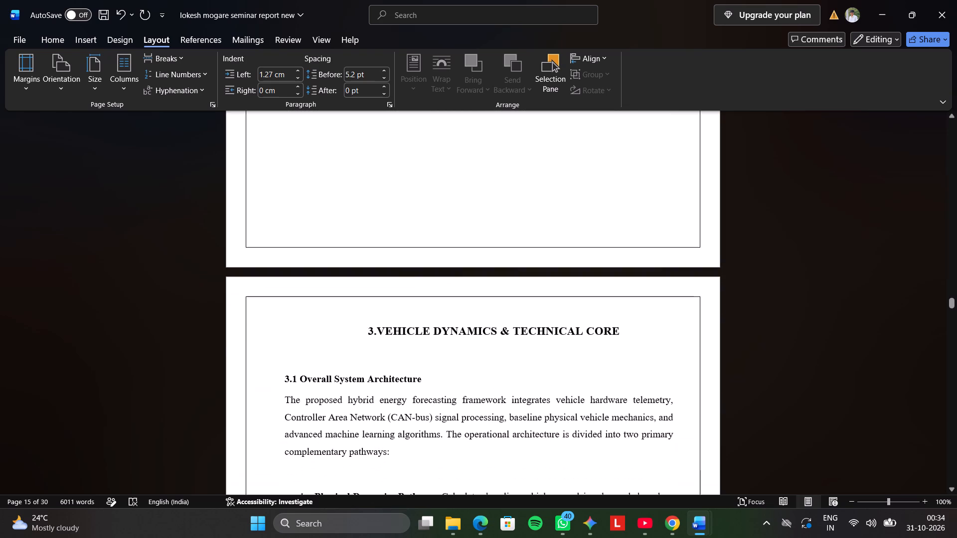
{"action": "scroll", "coordinate": [359, 372], "scroll_direction": "down", "scroll_amount": 1}
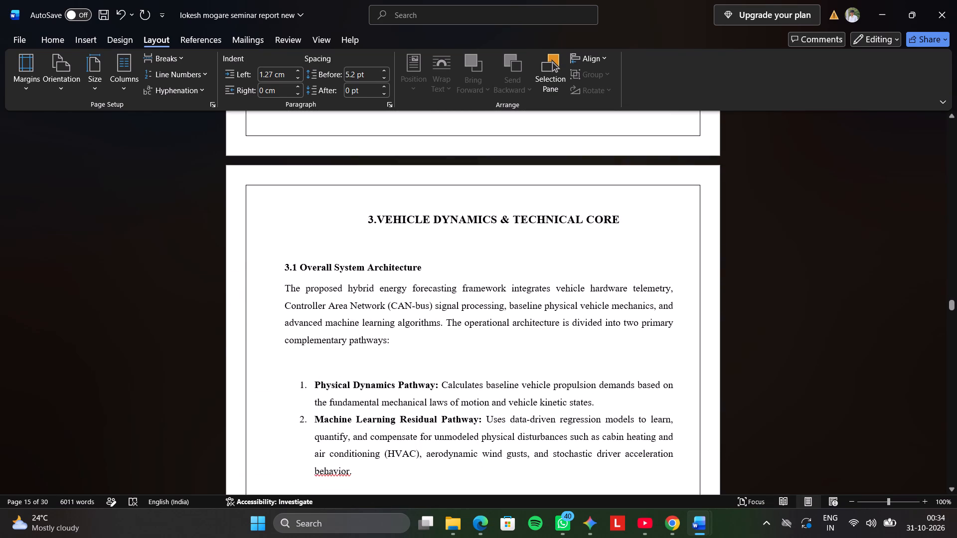
Remove the blank line between the chapter 3 heading and heading 3.1 "Overall System Architecture".
{"action": "left_click", "coordinate": [419, 241]}
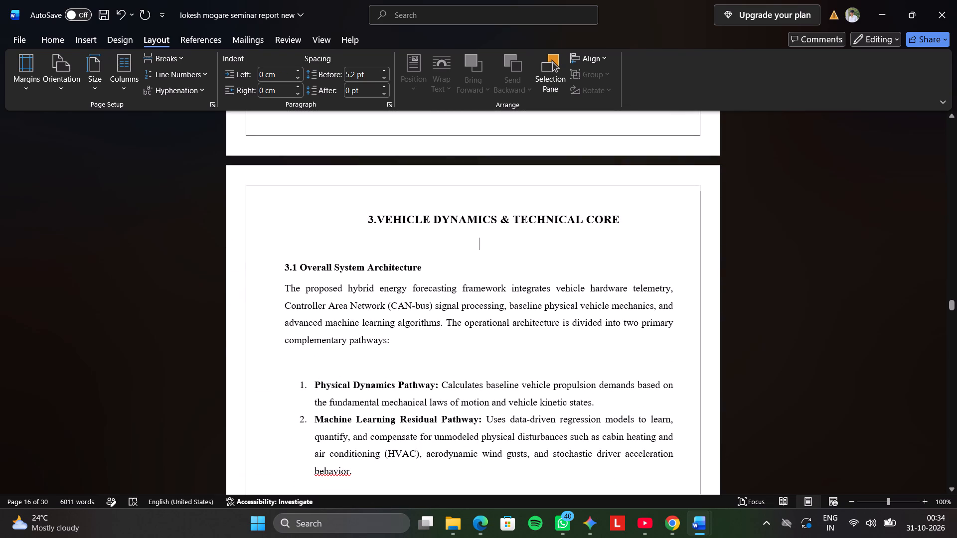
{"action": "key", "text": "BackSpace"}
{"action": "key", "text": "BackSpace"}
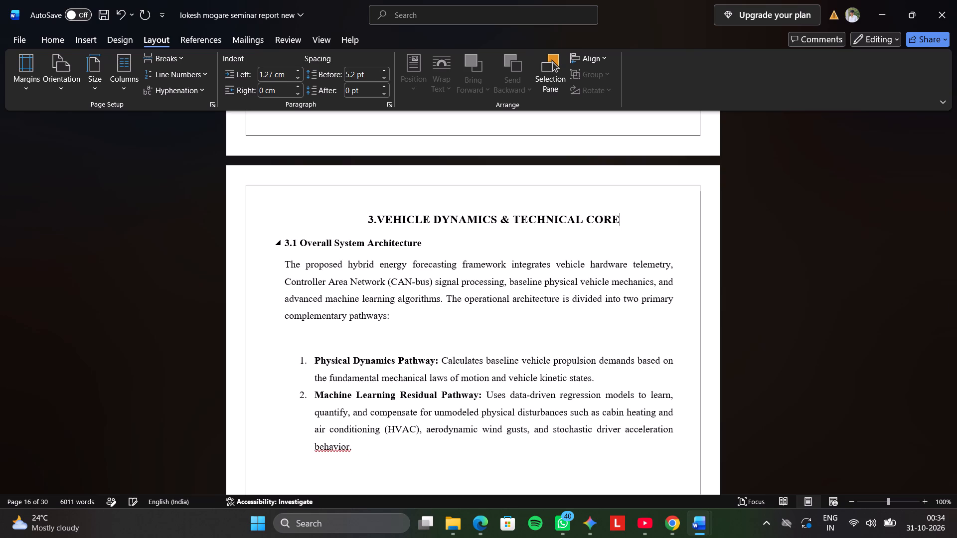
{"action": "key", "text": "Return"}
{"action": "key", "text": "BackSpace"}
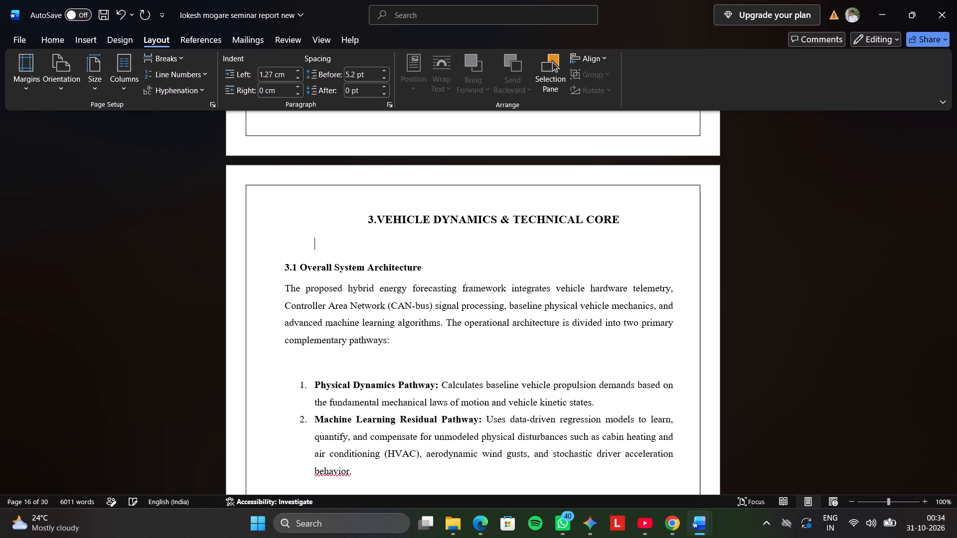
{"action": "key", "text": "BackSpace"}
{"action": "key", "text": "BackSpace"}
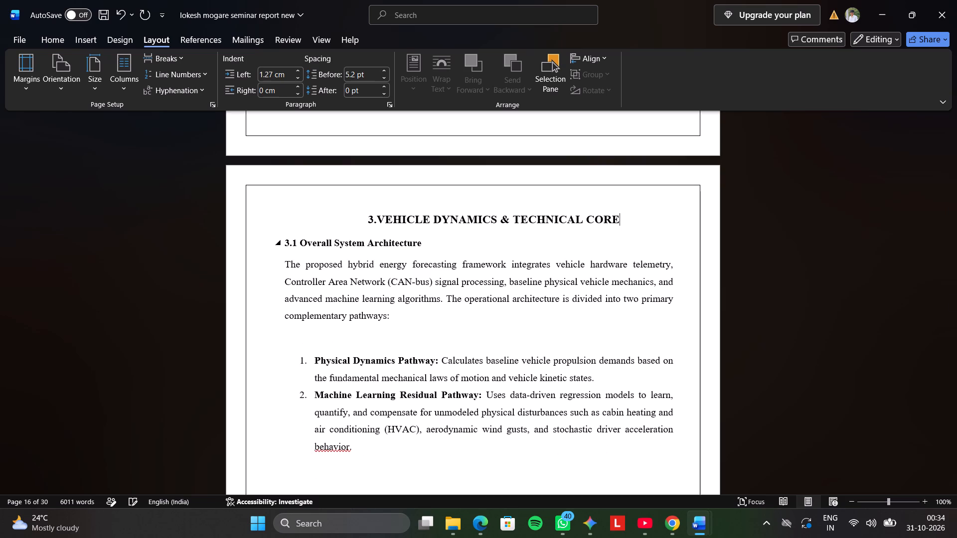
{"action": "scroll", "coordinate": [320, 380], "scroll_direction": "down", "scroll_amount": 1}
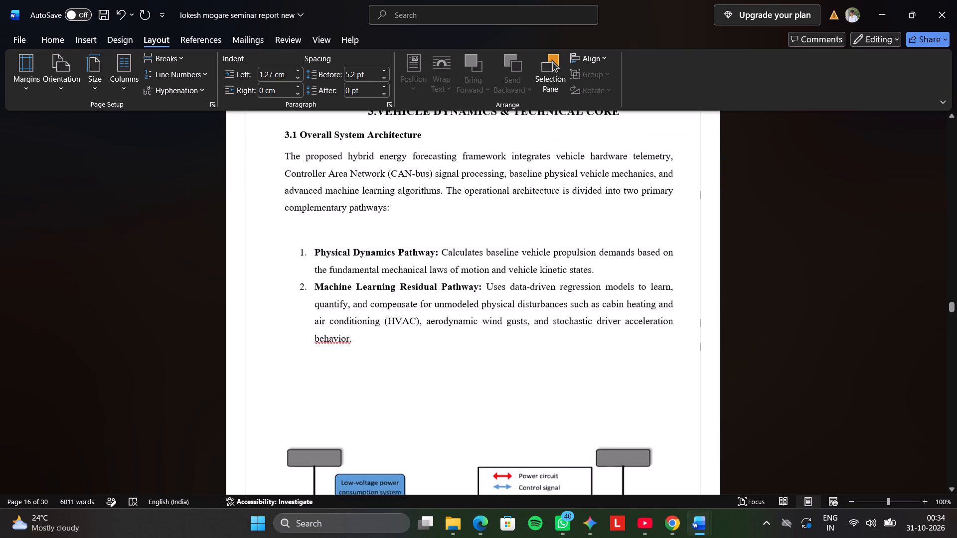
{"action": "scroll", "coordinate": [320, 380], "scroll_direction": "down", "scroll_amount": 1}
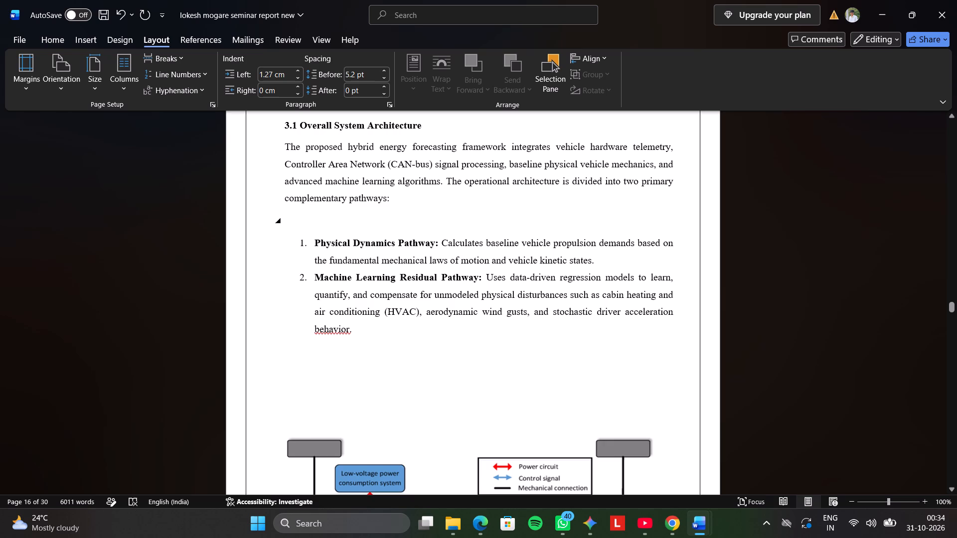
Centre the hybrid EV block diagram picture (Fig3.1) horizontally on the page.
{"action": "scroll", "coordinate": [405, 359], "scroll_direction": "down", "scroll_amount": 1}
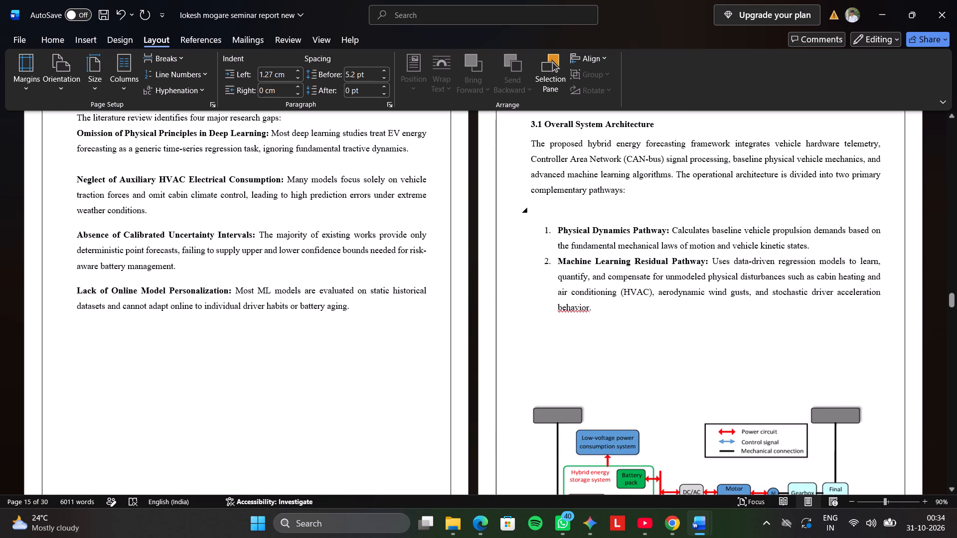
{"action": "left_click", "coordinate": [715, 454]}
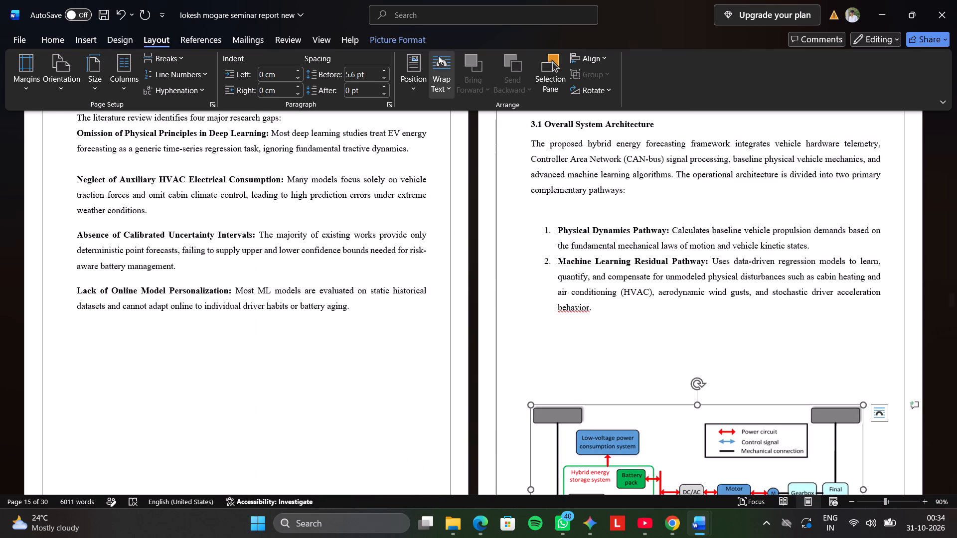
{"action": "left_click", "coordinate": [62, 38]}
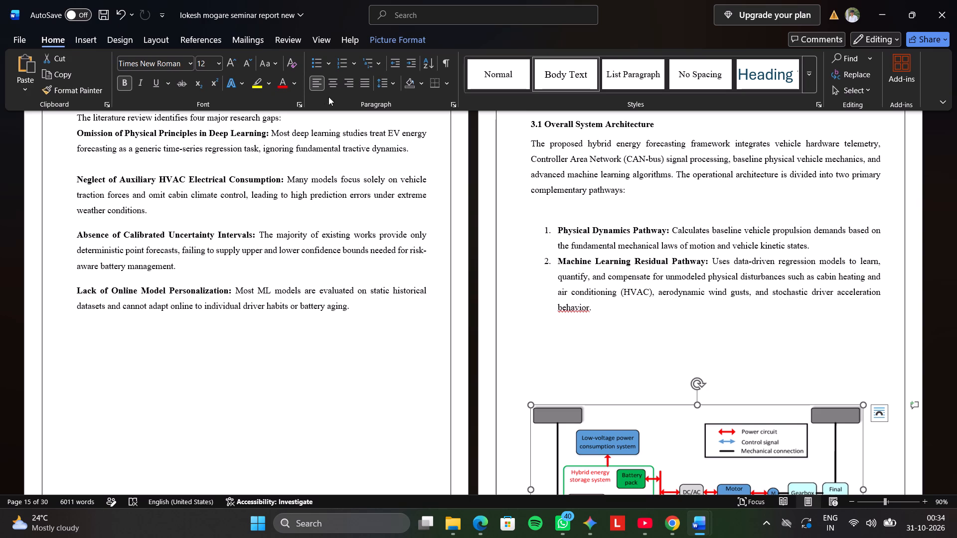
{"action": "left_click", "coordinate": [332, 83]}
{"action": "left_click", "coordinate": [664, 264]}
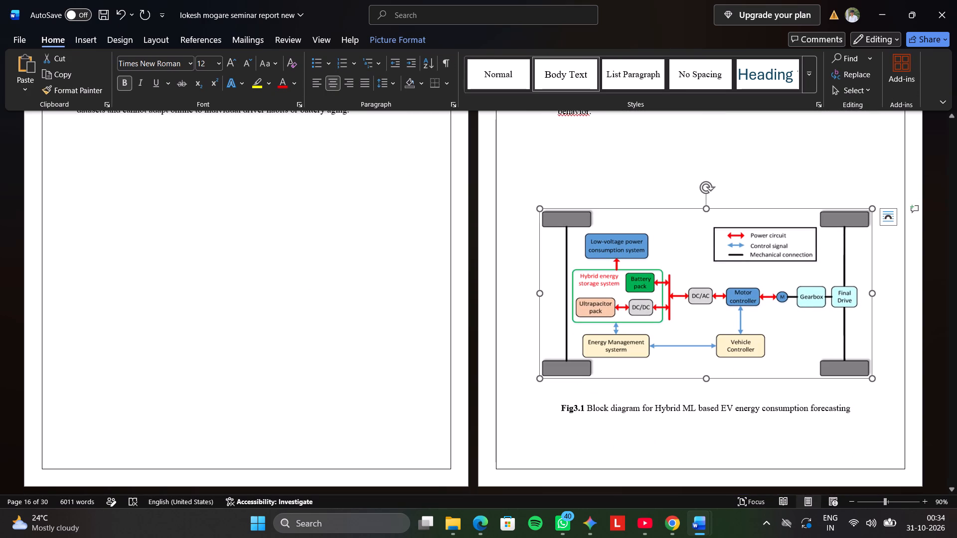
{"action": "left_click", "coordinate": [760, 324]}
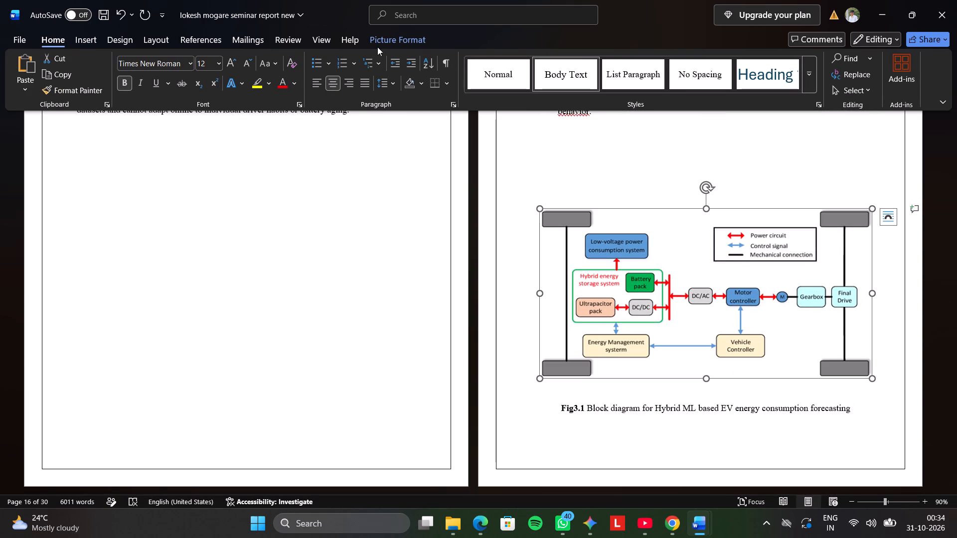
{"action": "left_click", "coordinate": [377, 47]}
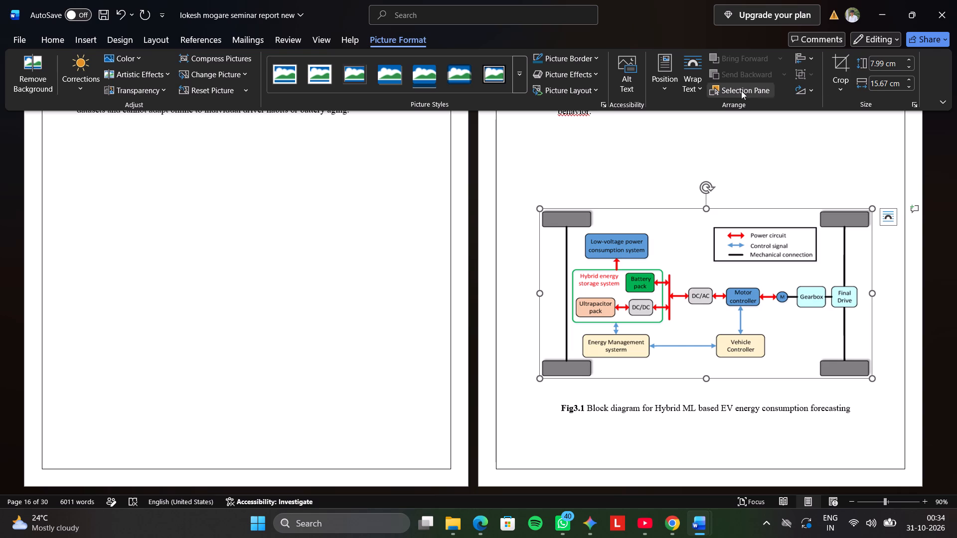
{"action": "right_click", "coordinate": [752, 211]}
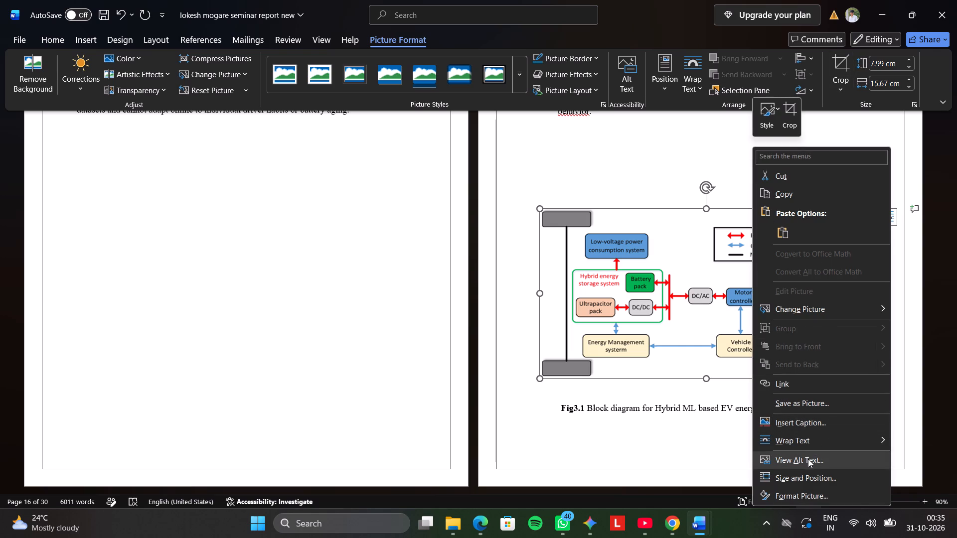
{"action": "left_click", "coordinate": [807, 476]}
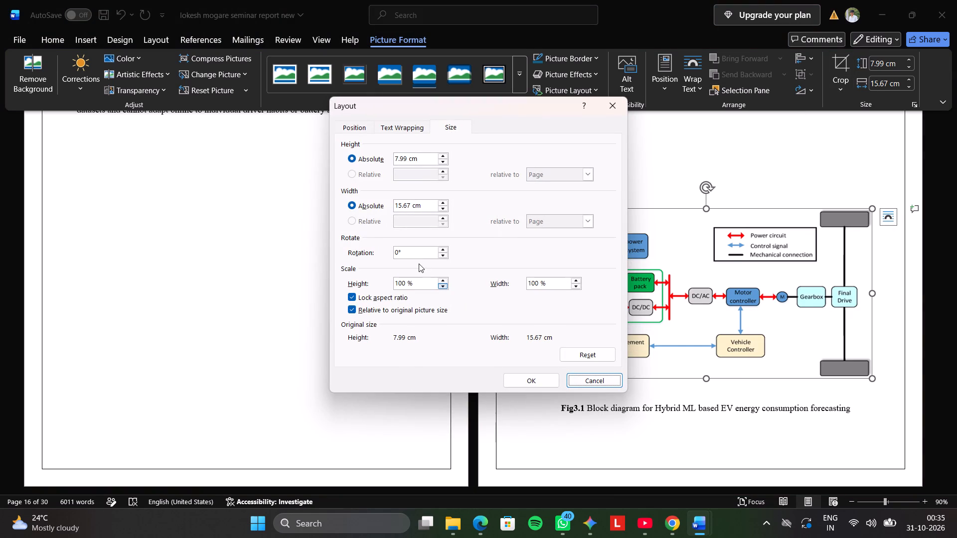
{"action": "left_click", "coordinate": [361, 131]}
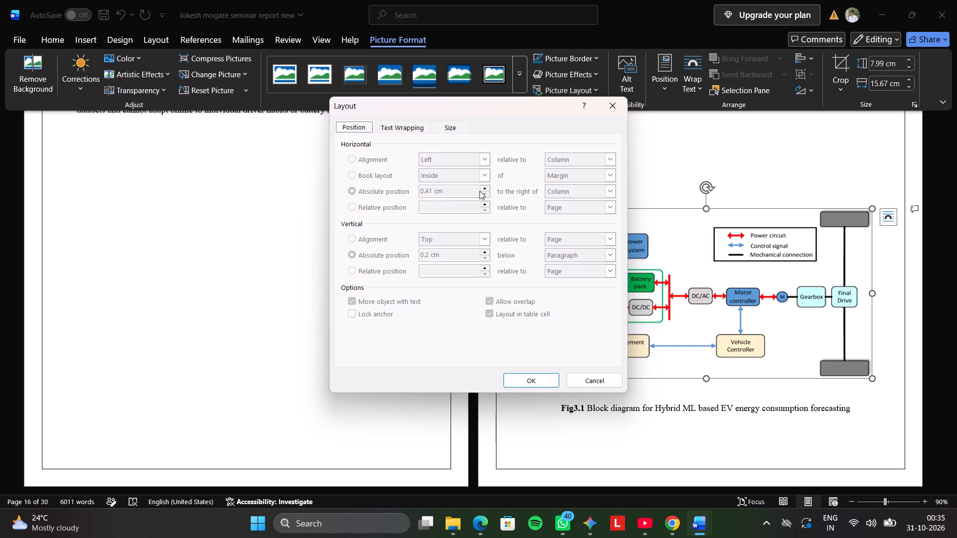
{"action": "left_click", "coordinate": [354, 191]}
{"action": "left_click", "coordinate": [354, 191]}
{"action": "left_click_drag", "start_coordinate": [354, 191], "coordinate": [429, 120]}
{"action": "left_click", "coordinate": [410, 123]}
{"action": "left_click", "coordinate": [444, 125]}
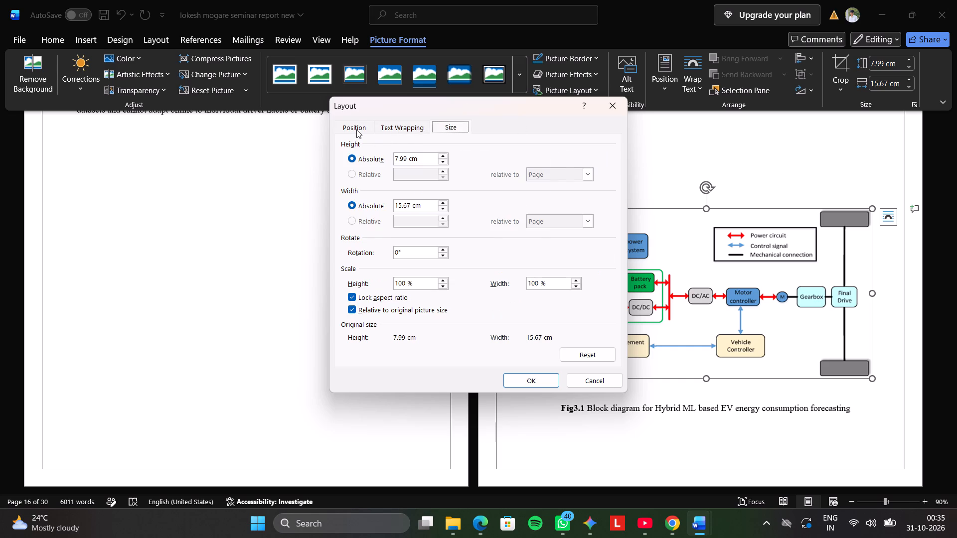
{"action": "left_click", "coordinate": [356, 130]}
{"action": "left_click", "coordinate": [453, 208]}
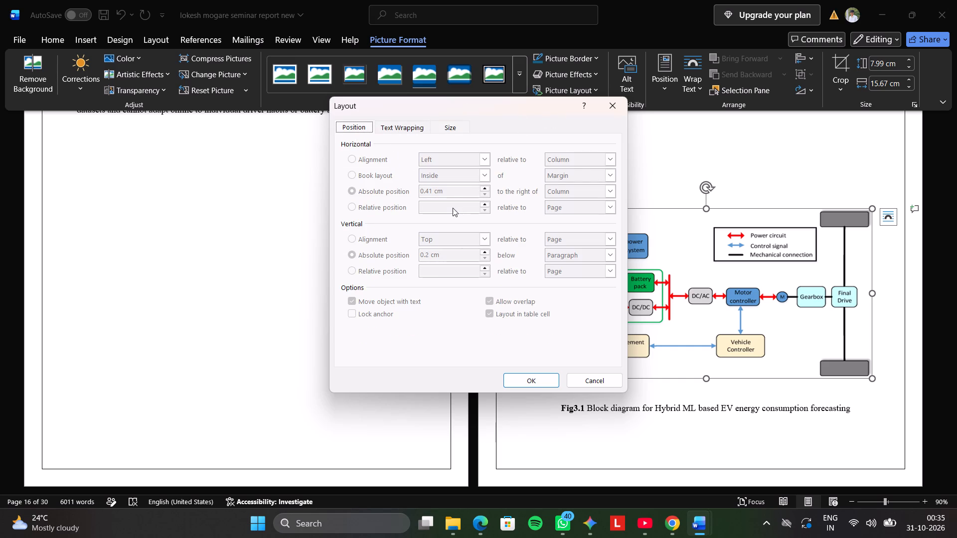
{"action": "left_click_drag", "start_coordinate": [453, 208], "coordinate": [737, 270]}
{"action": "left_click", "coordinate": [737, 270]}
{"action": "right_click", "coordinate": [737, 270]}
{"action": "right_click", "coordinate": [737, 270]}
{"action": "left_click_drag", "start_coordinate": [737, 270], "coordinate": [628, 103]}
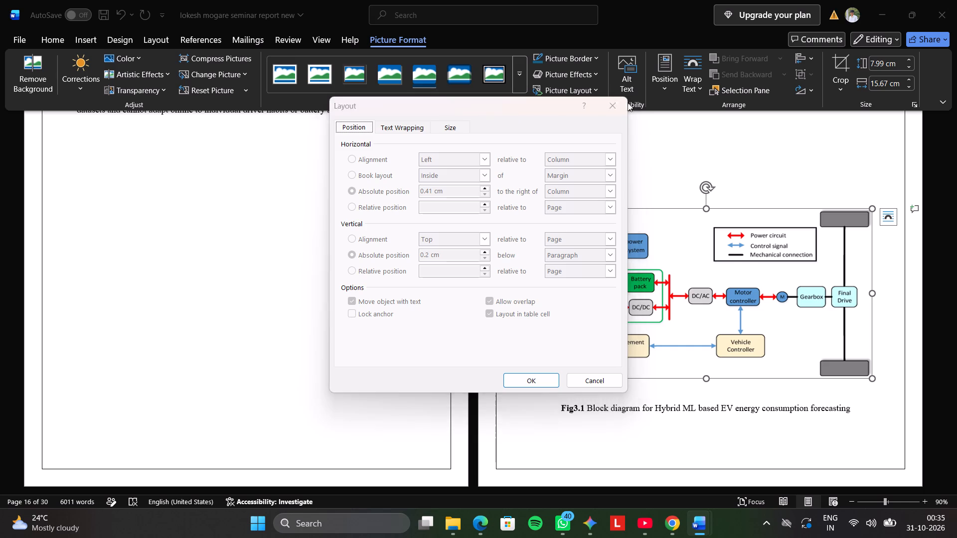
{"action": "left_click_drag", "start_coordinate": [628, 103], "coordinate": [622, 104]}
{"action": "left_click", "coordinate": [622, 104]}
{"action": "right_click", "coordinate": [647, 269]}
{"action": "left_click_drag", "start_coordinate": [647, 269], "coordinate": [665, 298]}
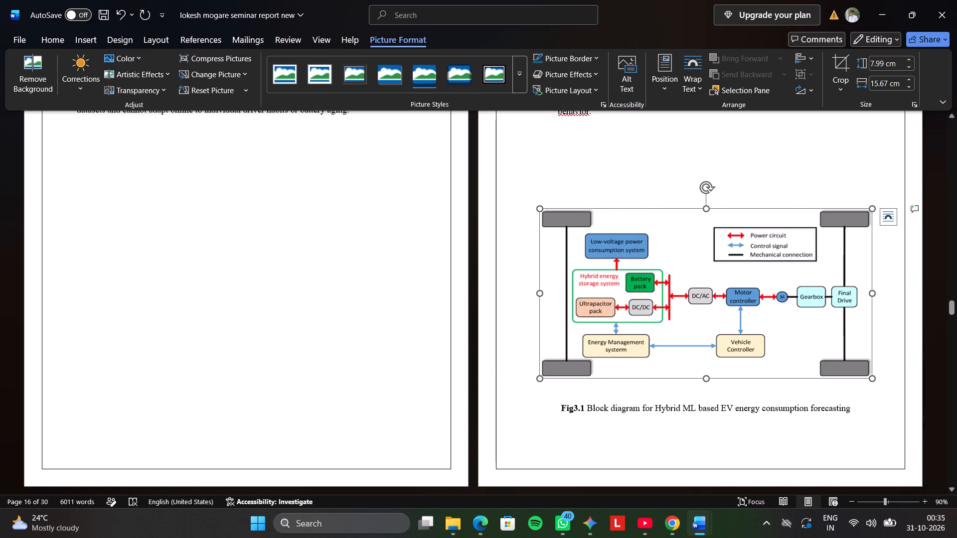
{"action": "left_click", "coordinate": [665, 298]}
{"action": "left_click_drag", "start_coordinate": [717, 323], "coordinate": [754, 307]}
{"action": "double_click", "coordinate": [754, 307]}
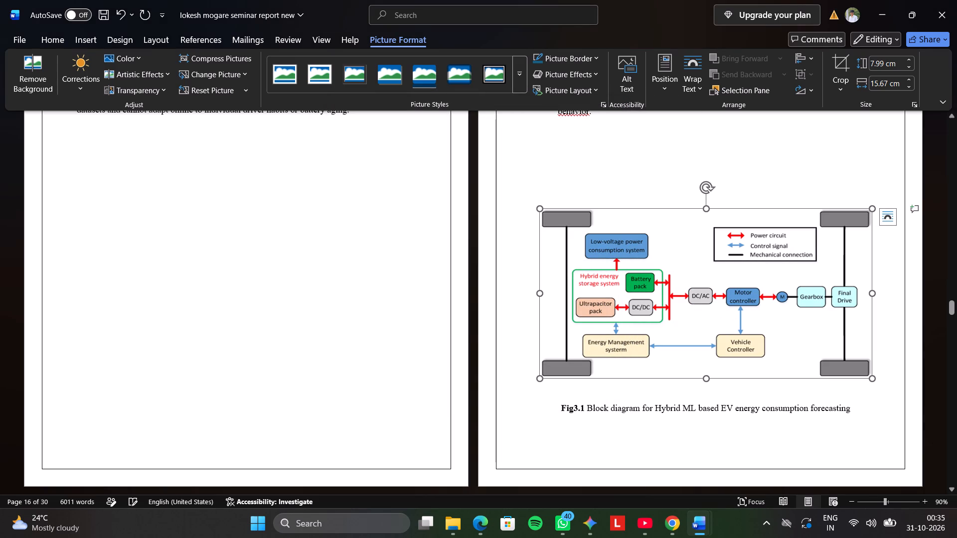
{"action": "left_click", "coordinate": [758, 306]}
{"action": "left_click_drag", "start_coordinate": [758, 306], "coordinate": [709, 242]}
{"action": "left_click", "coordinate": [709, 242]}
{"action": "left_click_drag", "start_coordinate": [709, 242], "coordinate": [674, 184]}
Remove the blank lines between the numbered pathway list and the Fig3.1 block diagram.
{"action": "left_click", "coordinate": [674, 184]}
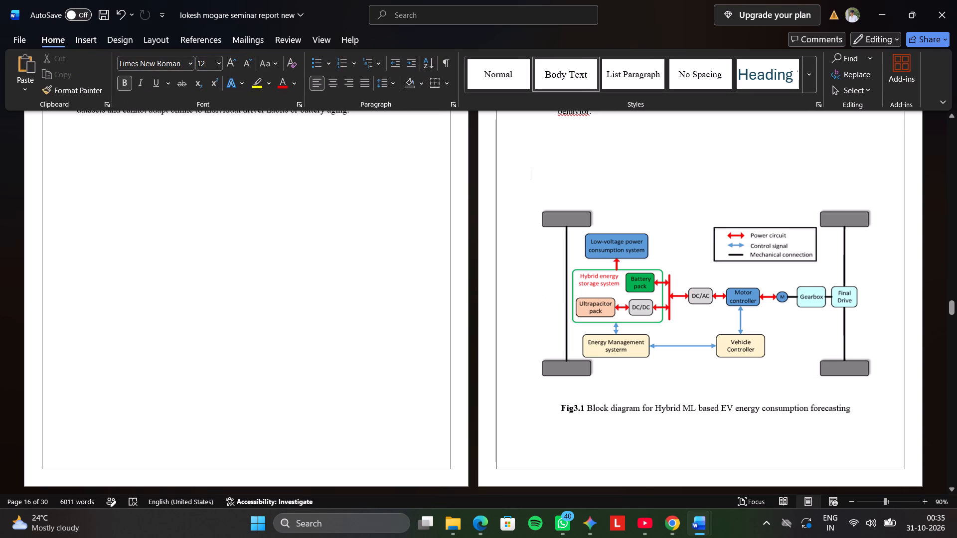
{"action": "key", "text": "BackSpace"}
{"action": "key", "text": "BackSpace"}
{"action": "key", "text": "BackSpace"}
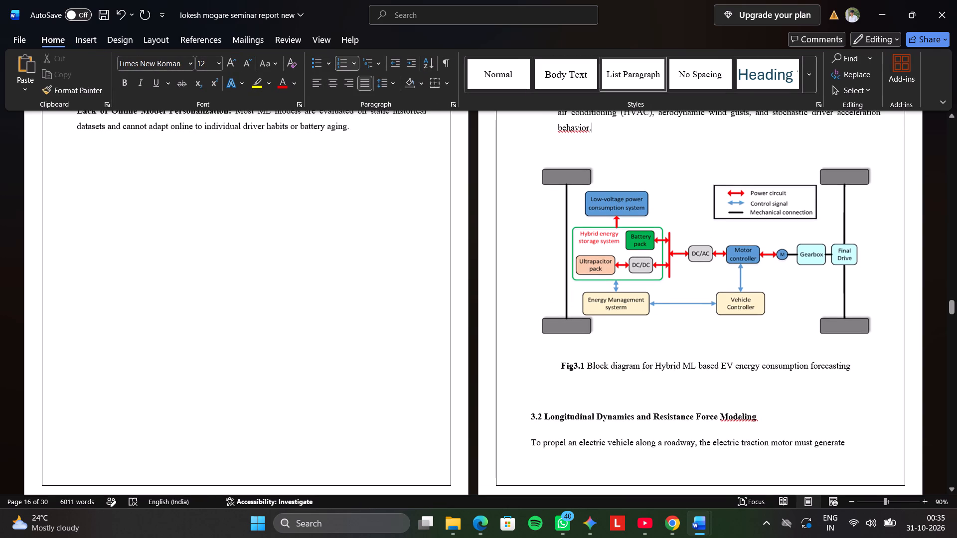
Insert a blank line below the Fig3.1 caption so that section 3.2 starts on a new page.
{"action": "left_click", "coordinate": [732, 408]}
{"action": "key", "text": "Return"}
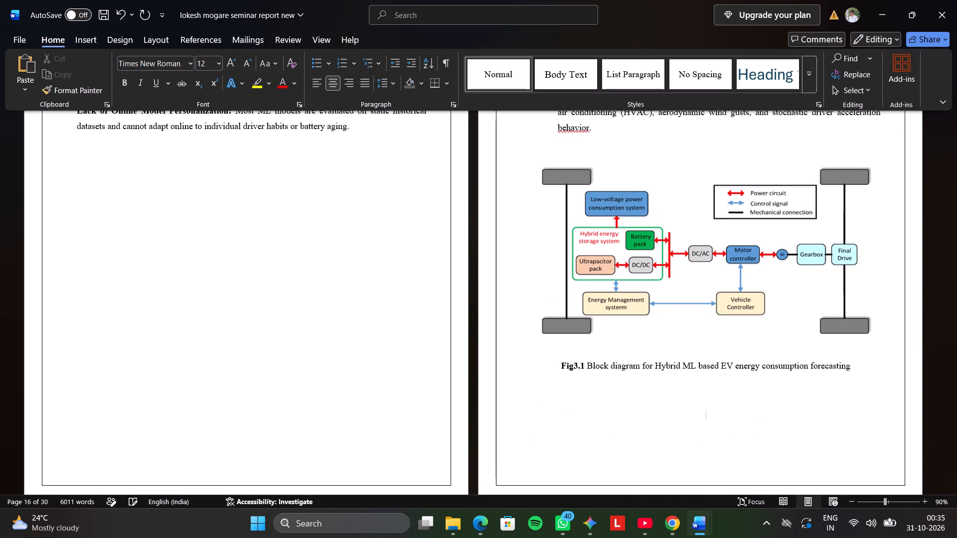
Remove the blank lines above the Fig3.2 resistance force picture and the one between it and its caption.
{"action": "scroll", "coordinate": [732, 408], "scroll_direction": "down", "scroll_amount": 3}
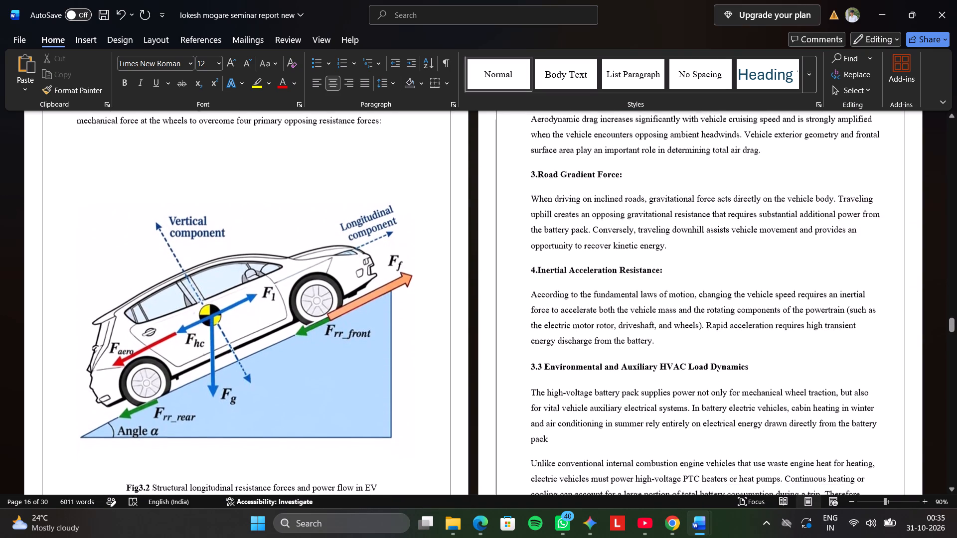
{"action": "left_click", "coordinate": [250, 189]}
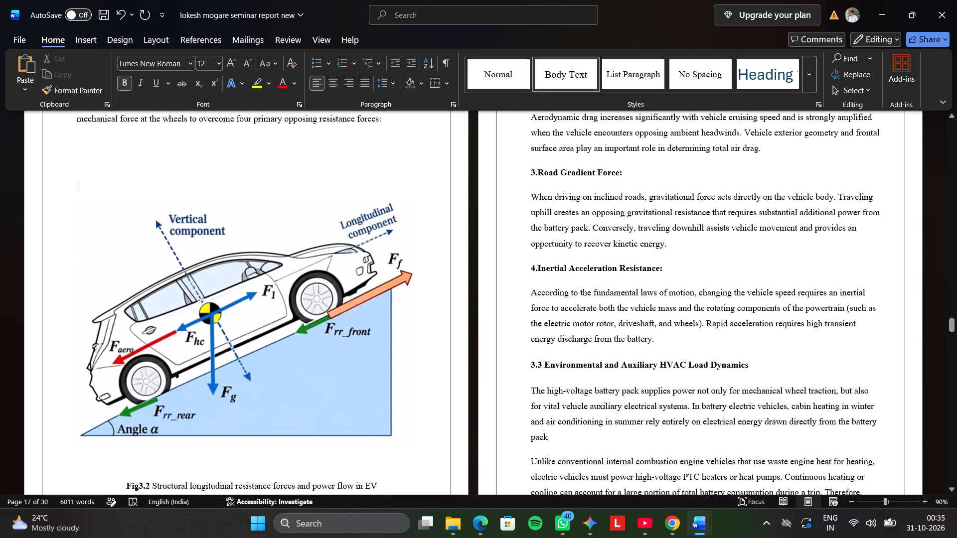
{"action": "key", "text": "BackSpace"}
{"action": "key", "text": "BackSpace"}
{"action": "key", "text": "BackSpace"}
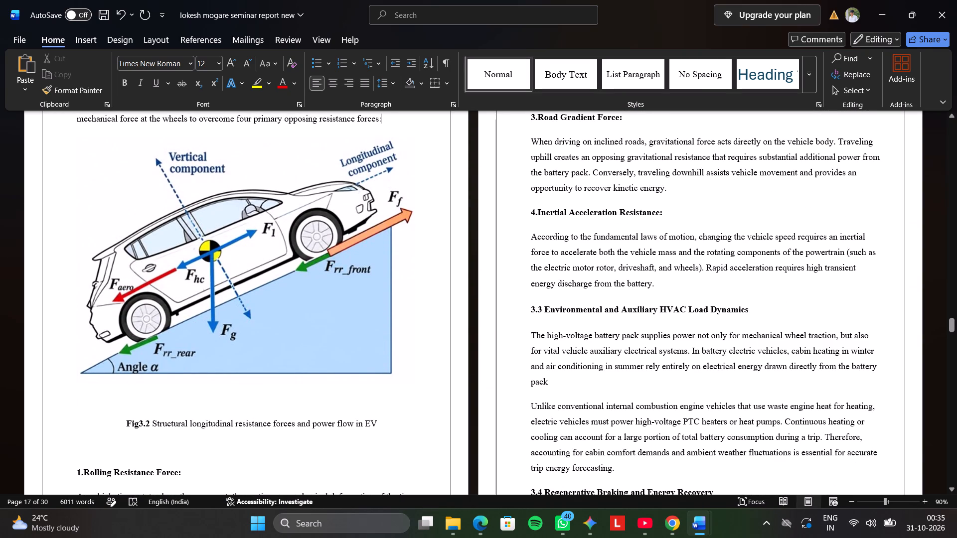
{"action": "left_click", "coordinate": [170, 425]}
{"action": "left_click", "coordinate": [178, 408]}
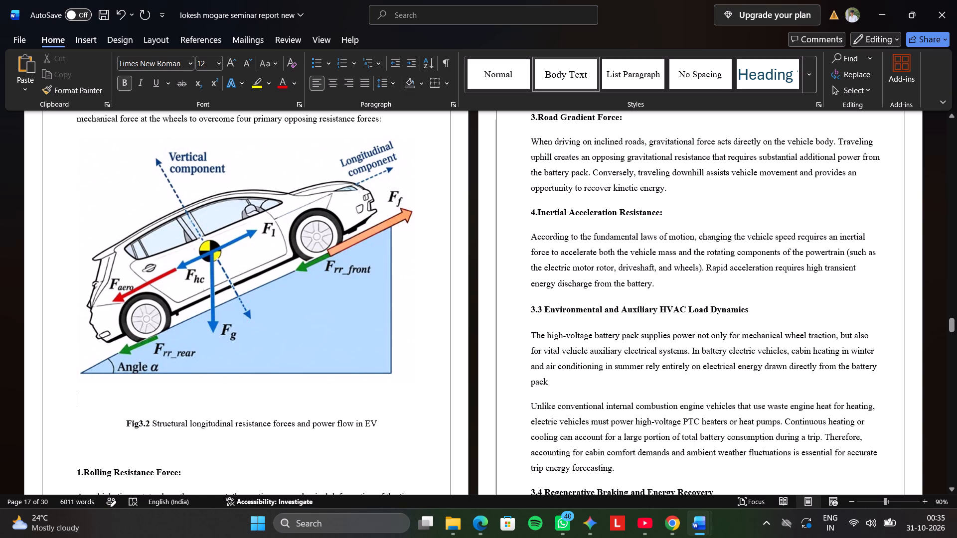
{"action": "key", "text": "BackSpace"}
{"action": "key", "text": "BackSpace"}
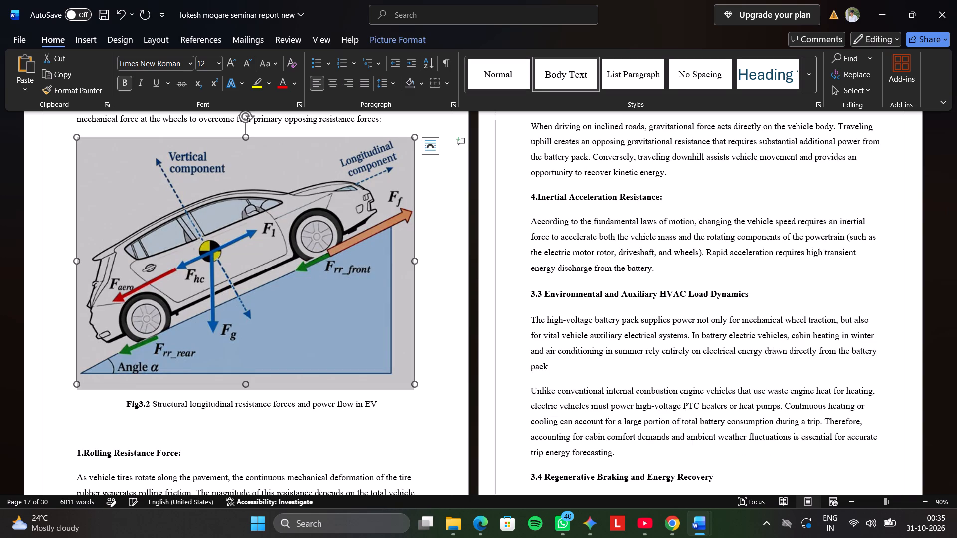
Reduce the font size of the whole Fig3.1 block diagram caption to 10 pt.
{"action": "scroll", "coordinate": [98, 478], "scroll_direction": "down", "scroll_amount": 1}
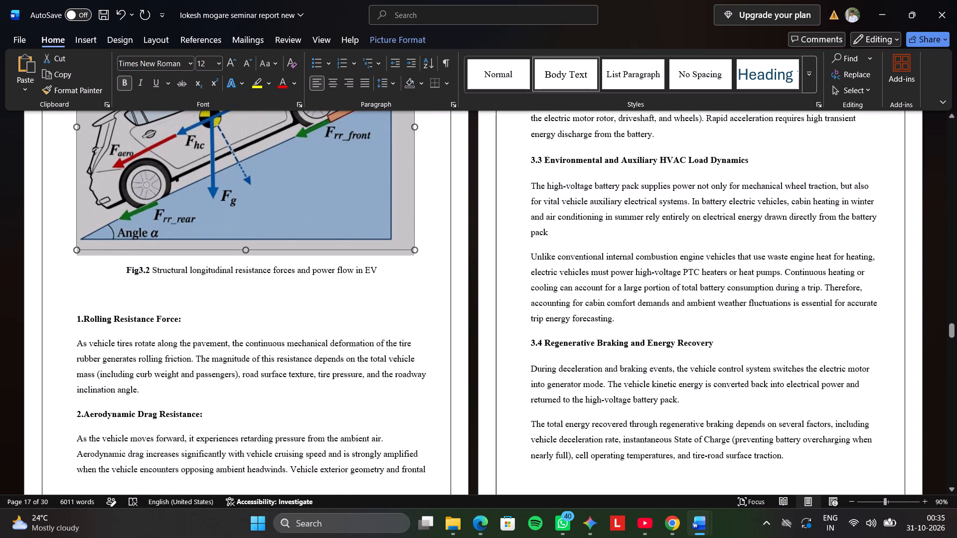
{"action": "scroll", "coordinate": [98, 478], "scroll_direction": "up", "scroll_amount": 4}
{"action": "scroll", "coordinate": [285, 419], "scroll_direction": "down", "scroll_amount": 1}
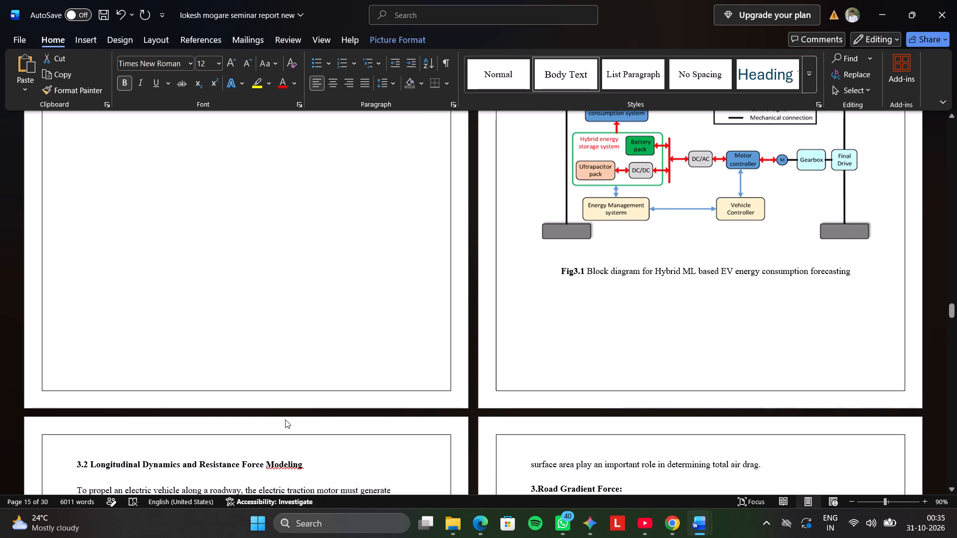
{"action": "triple_click", "coordinate": [652, 274]}
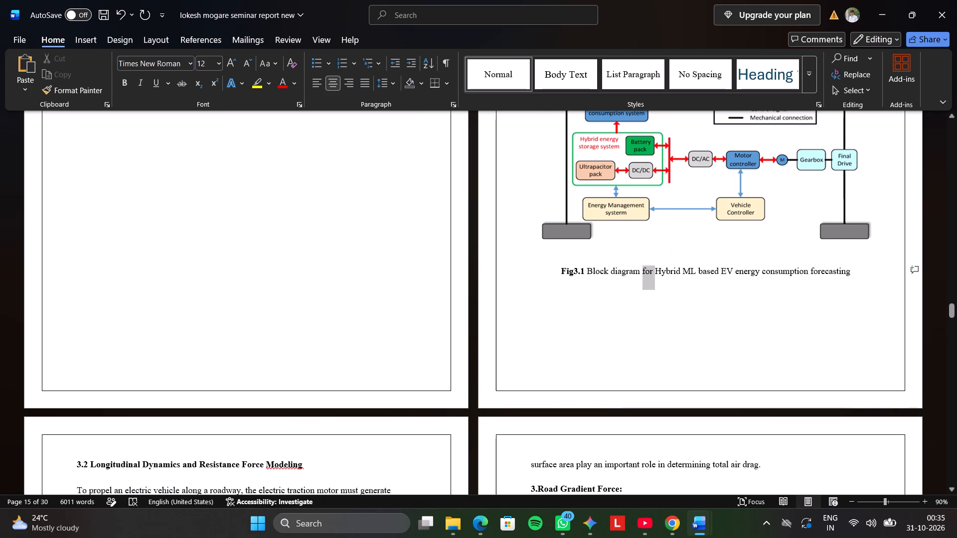
{"action": "left_click", "coordinate": [248, 65]}
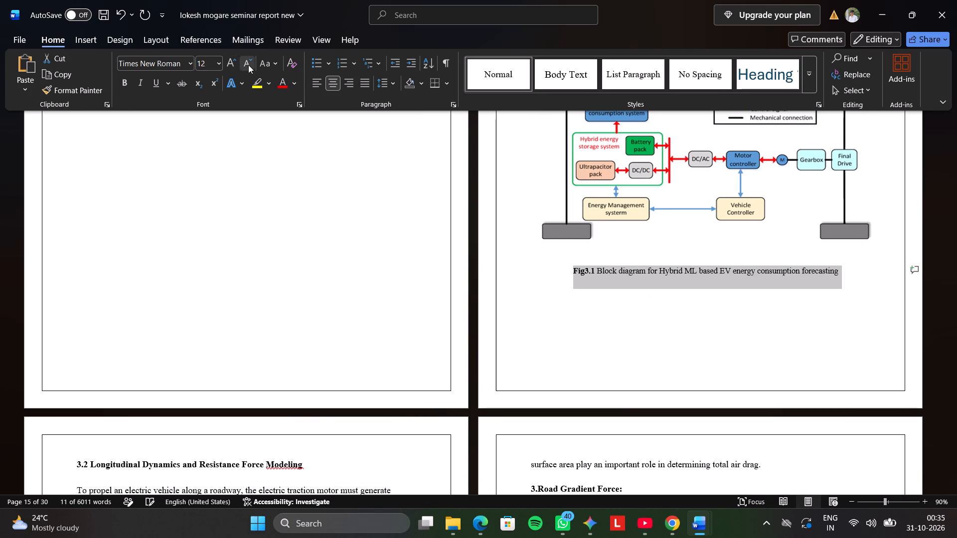
{"action": "left_click", "coordinate": [246, 59]}
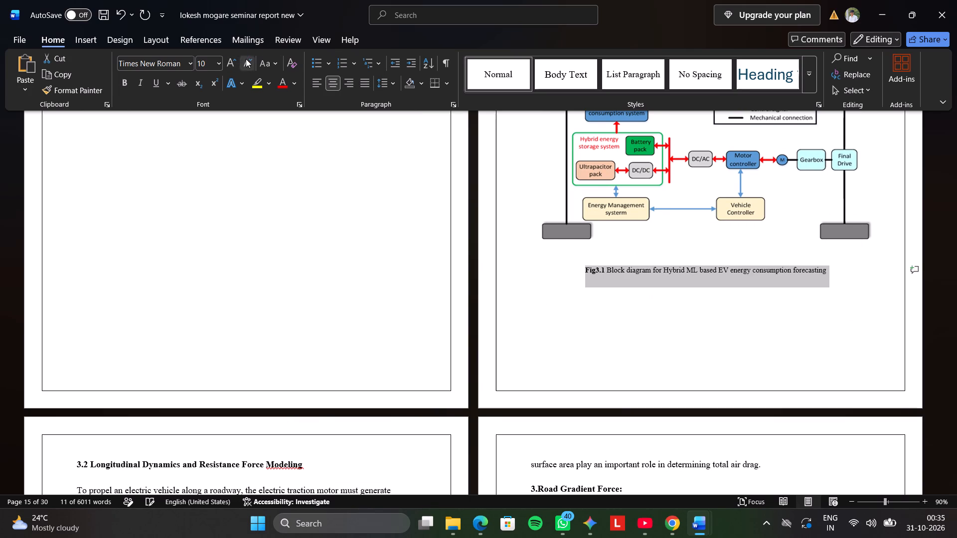
Reduce the font size of the whole Fig3.2 caption to 10 pt.
{"action": "scroll", "coordinate": [239, 227], "scroll_direction": "down", "scroll_amount": 2}
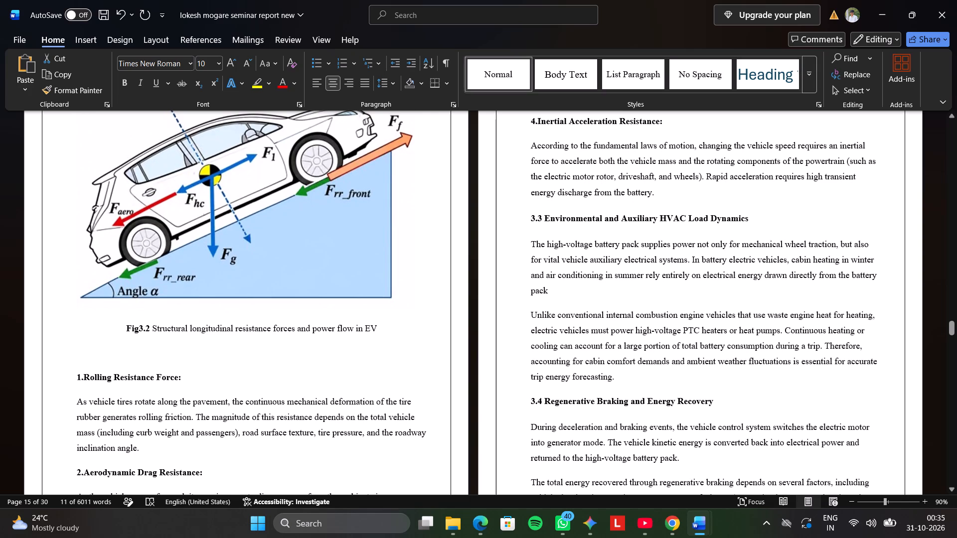
{"action": "triple_click", "coordinate": [229, 326]}
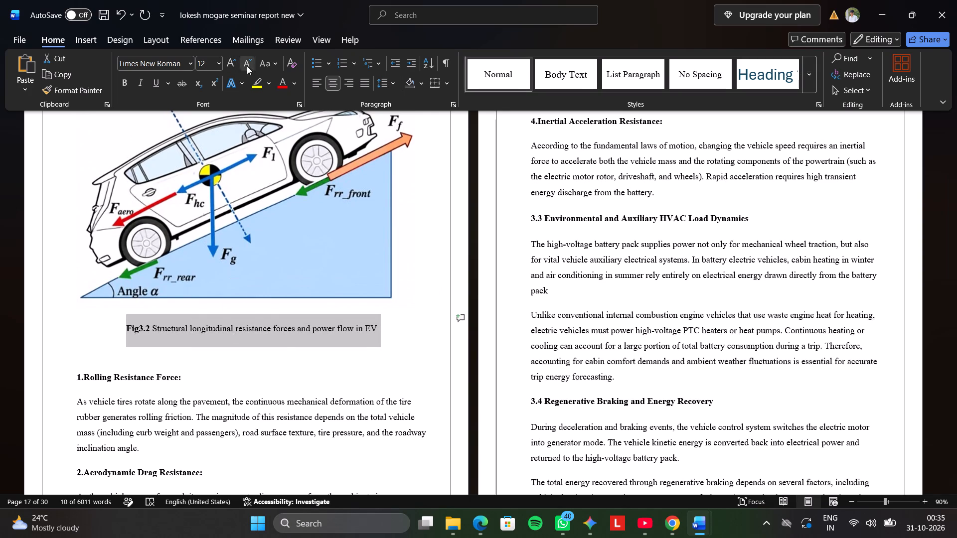
{"action": "double_click", "coordinate": [247, 63]}
{"action": "left_click", "coordinate": [349, 365]}
Insert seven blank lines below the Fig. 3.3 heatmap caption so that chapter 4 starts on a new page.
{"action": "scroll", "coordinate": [349, 365], "scroll_direction": "down", "scroll_amount": 1}
{"action": "scroll", "coordinate": [349, 365], "scroll_direction": "up", "scroll_amount": 2}
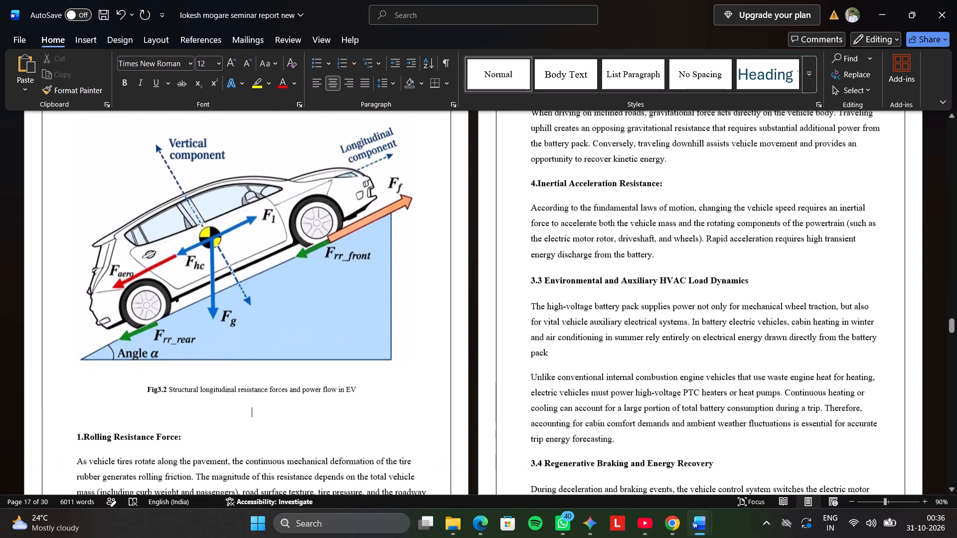
{"action": "scroll", "coordinate": [349, 365], "scroll_direction": "up", "scroll_amount": 1}
{"action": "scroll", "coordinate": [390, 416], "scroll_direction": "right", "scroll_amount": 1}
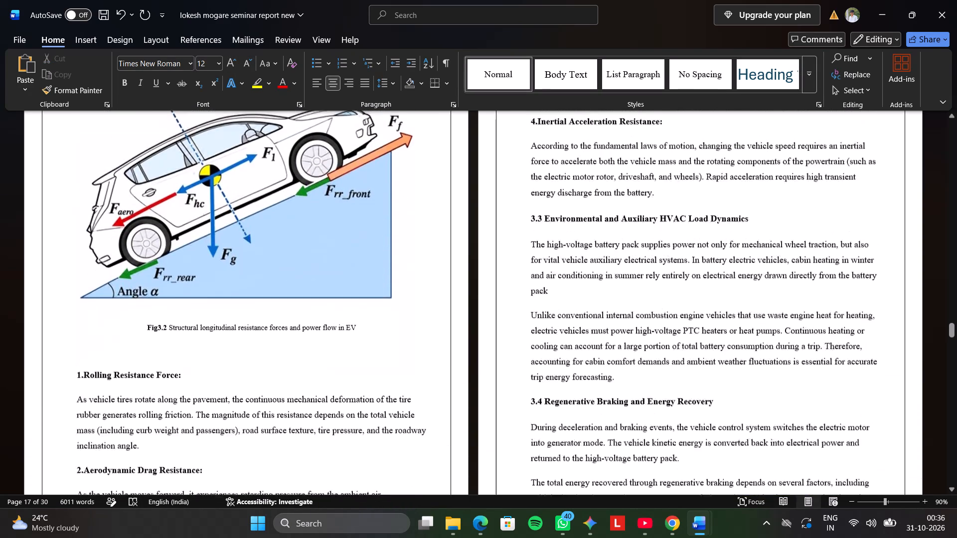
{"action": "scroll", "coordinate": [390, 416], "scroll_direction": "right", "scroll_amount": 2}
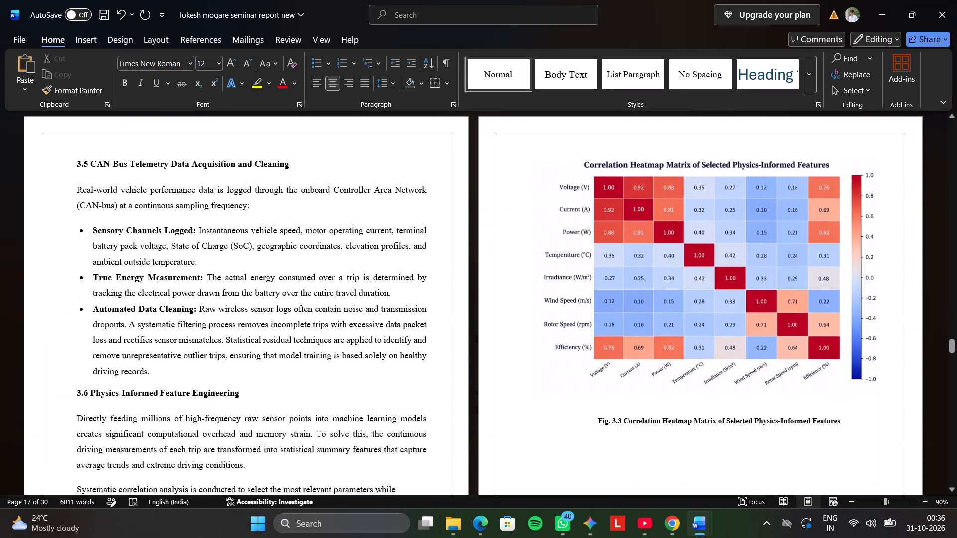
{"action": "scroll", "coordinate": [390, 416], "scroll_direction": "right", "scroll_amount": 4}
{"action": "scroll", "coordinate": [408, 426], "scroll_direction": "up", "scroll_amount": 1}
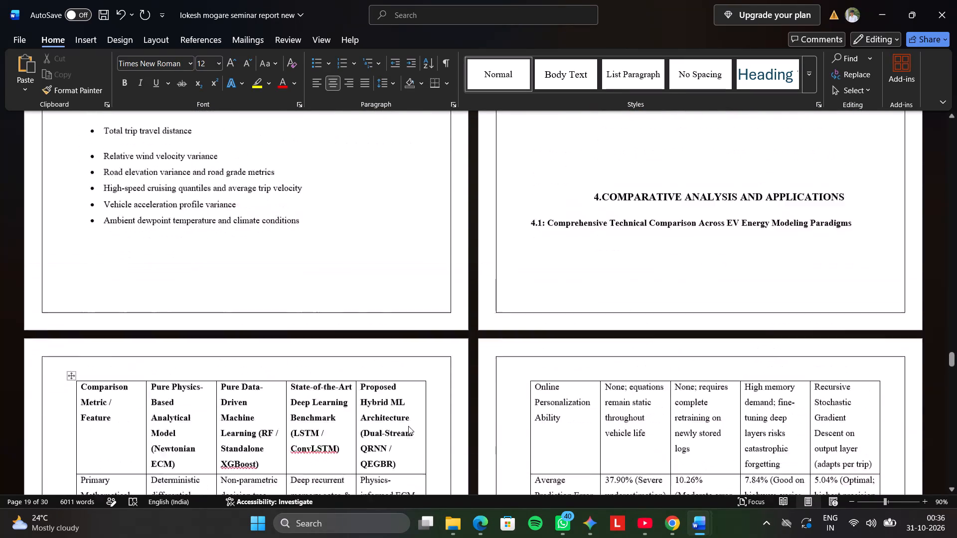
{"action": "scroll", "coordinate": [408, 426], "scroll_direction": "up", "scroll_amount": 1}
{"action": "left_click", "coordinate": [738, 213]}
{"action": "key", "text": "Return"}
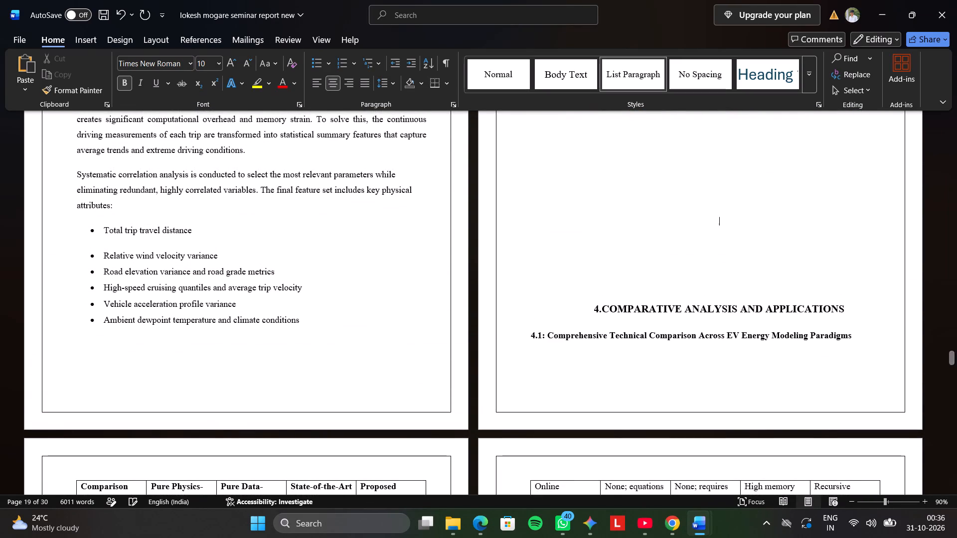
{"action": "key", "text": "Return"}
{"action": "key", "text": "Return"}
{"action": "key", "text": "Return"}
{"action": "key", "text": "Return"}
{"action": "key", "text": "Return"}
{"action": "key", "text": "Return"}
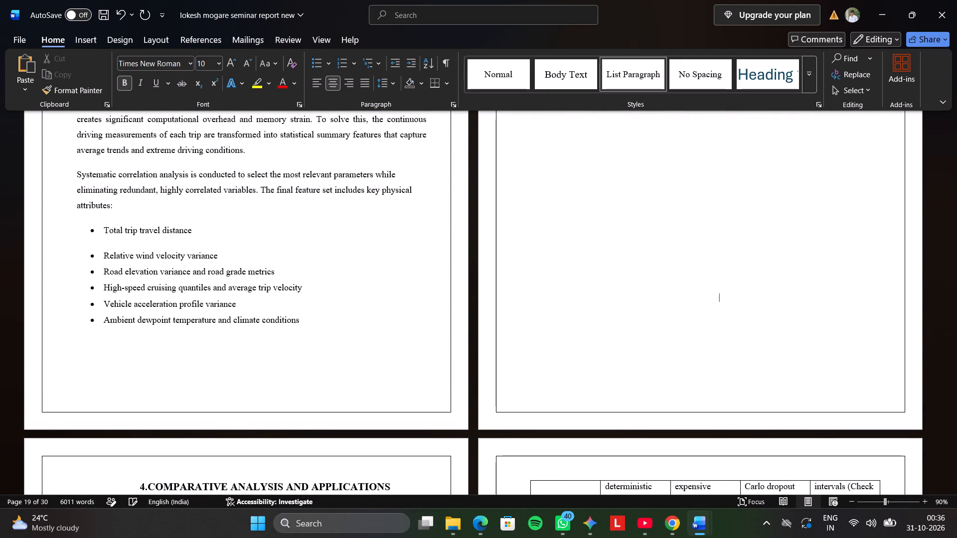
Remove the bullets from the section 5.1 list, from High Forecasting Precision through the Personalized Online Model Adaptation paragraph.
{"action": "scroll", "coordinate": [738, 213], "scroll_direction": "down", "scroll_amount": 2}
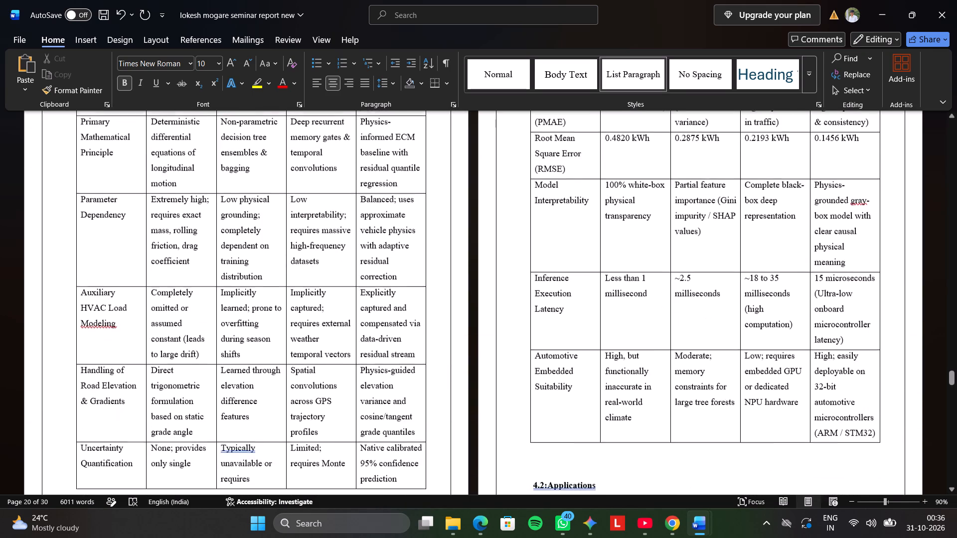
{"action": "scroll", "coordinate": [738, 213], "scroll_direction": "down", "scroll_amount": 2}
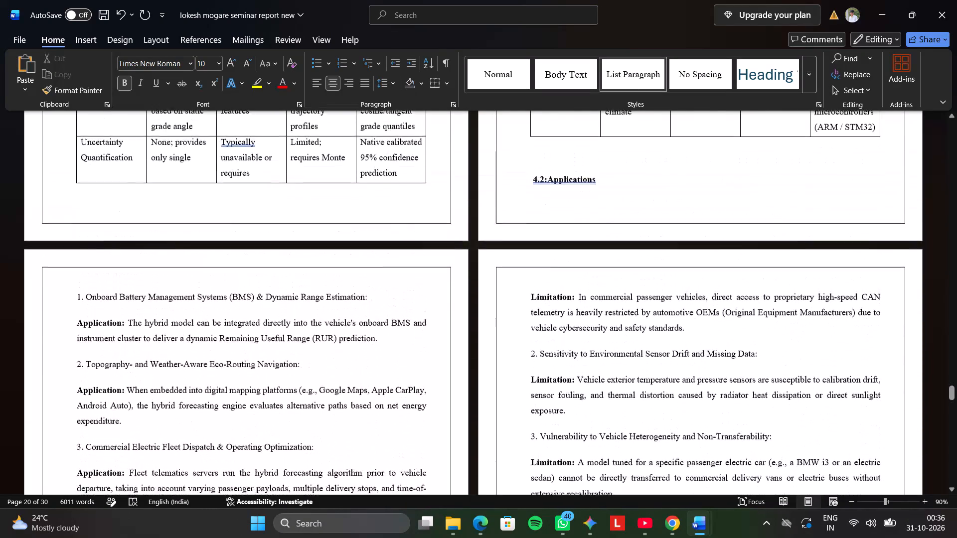
{"action": "scroll", "coordinate": [738, 213], "scroll_direction": "down", "scroll_amount": 20}
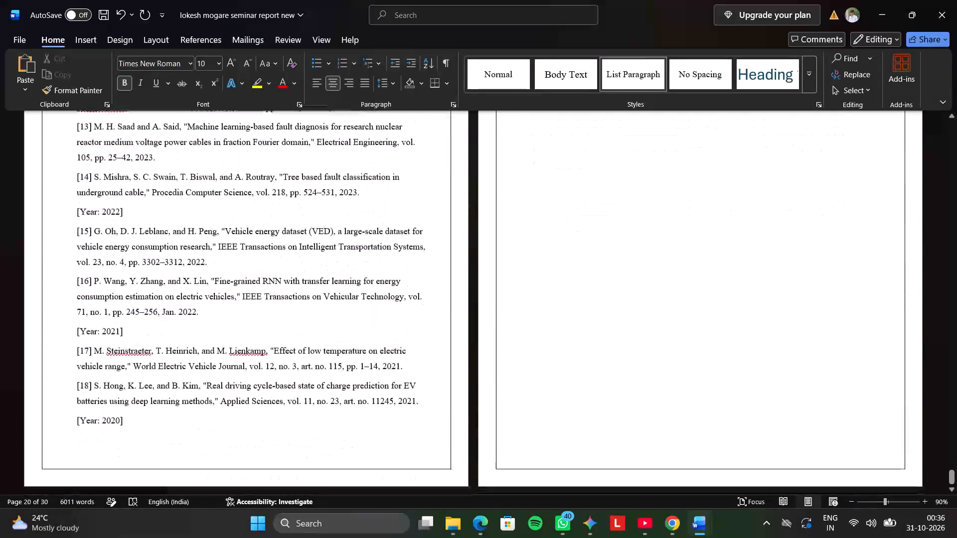
{"action": "scroll", "coordinate": [738, 213], "scroll_direction": "up", "scroll_amount": 6}
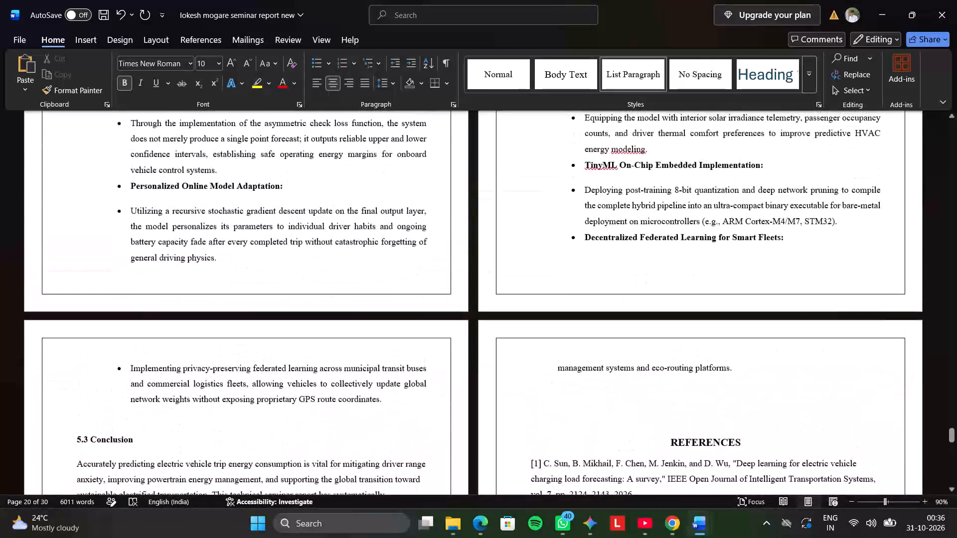
{"action": "scroll", "coordinate": [584, 157], "scroll_direction": "up", "scroll_amount": 2}
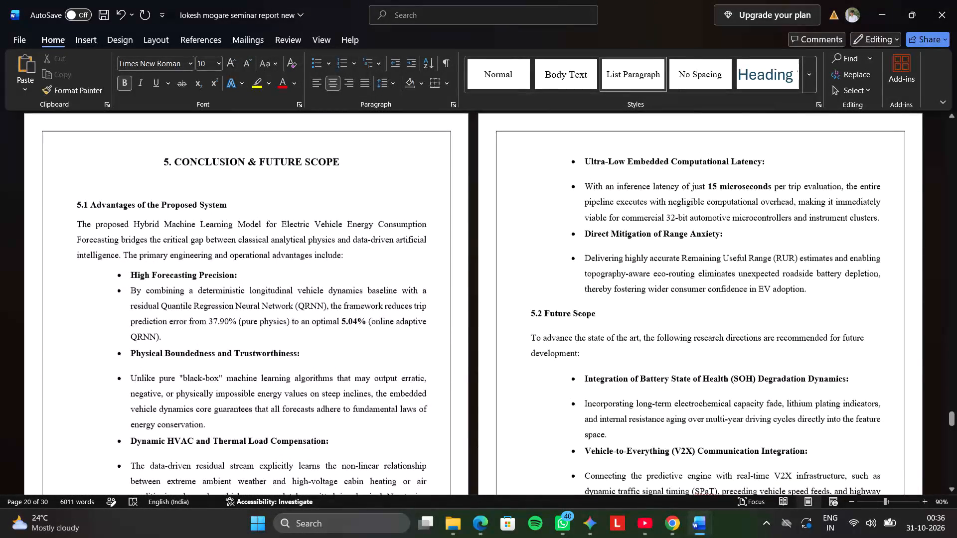
{"action": "scroll", "coordinate": [568, 273], "scroll_direction": "down", "scroll_amount": 1}
{"action": "scroll", "coordinate": [568, 273], "scroll_direction": "up", "scroll_amount": 1}
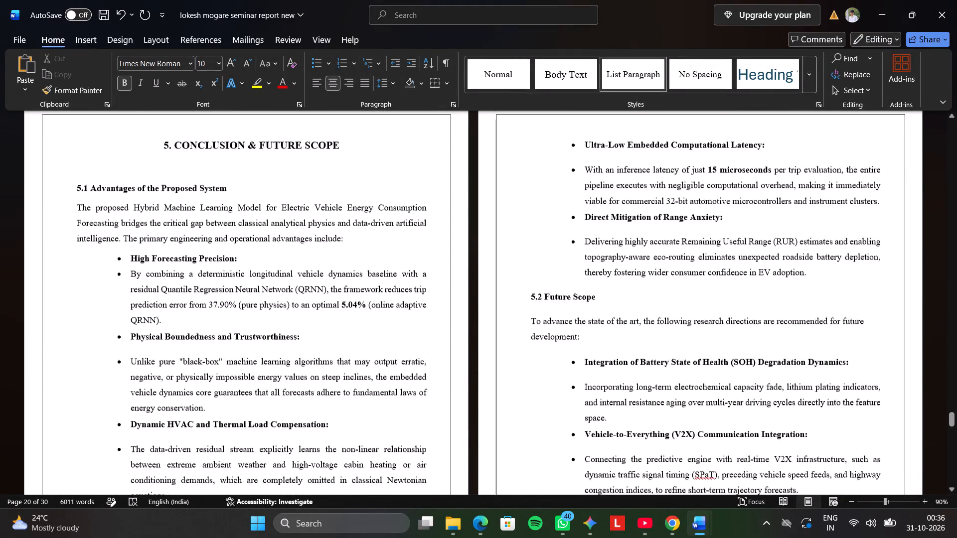
{"action": "scroll", "coordinate": [568, 273], "scroll_direction": "up", "scroll_amount": 1}
{"action": "left_click", "coordinate": [112, 292]}
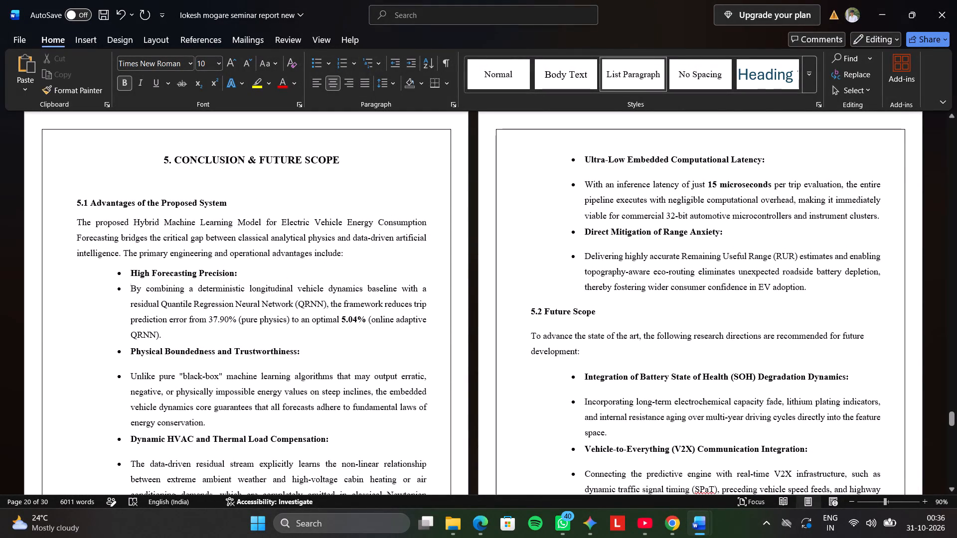
{"action": "left_click_drag", "start_coordinate": [112, 292], "coordinate": [126, 279]}
{"action": "left_click", "coordinate": [126, 279]}
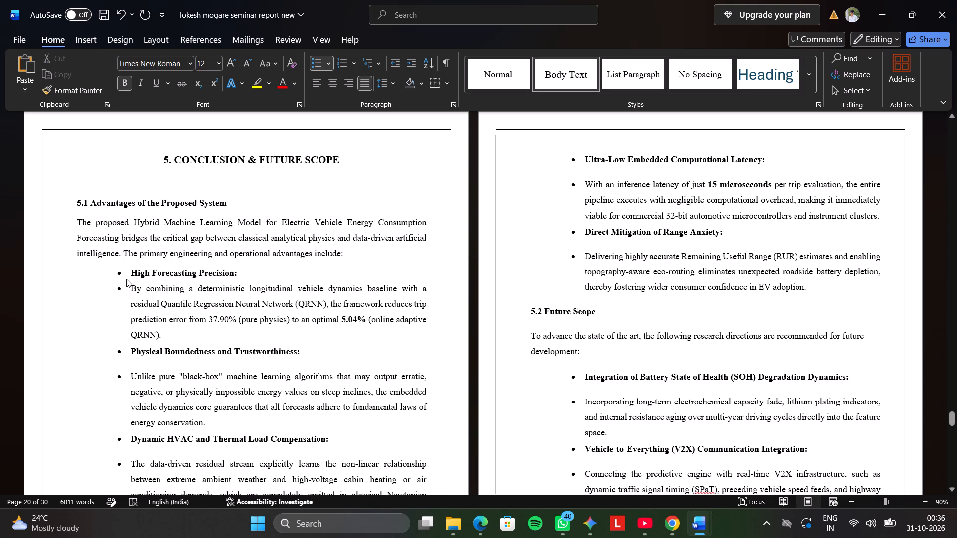
{"action": "key", "text": "shift+Down"}
{"action": "key", "text": "shift+Down"}
{"action": "key", "text": "shift+Down"}
{"action": "key", "text": "shift+Down"}
{"action": "key", "text": "shift+Down"}
{"action": "key", "text": "shift+Down"}
{"action": "key", "text": "shift+Down"}
{"action": "key", "text": "shift+Down"}
{"action": "key", "text": "shift+Down"}
{"action": "key", "text": "shift+Down"}
{"action": "key", "text": "shift+Down"}
{"action": "key", "text": "shift+Down"}
{"action": "key", "text": "shift+Down"}
{"action": "key", "text": "shift+Down"}
{"action": "key", "text": "shift+Down"}
{"action": "key", "text": "shift+Down"}
{"action": "key", "text": "shift+Down"}
{"action": "key", "text": "shift+Down"}
{"action": "key", "text": "shift+Down"}
{"action": "key", "text": "shift+Down"}
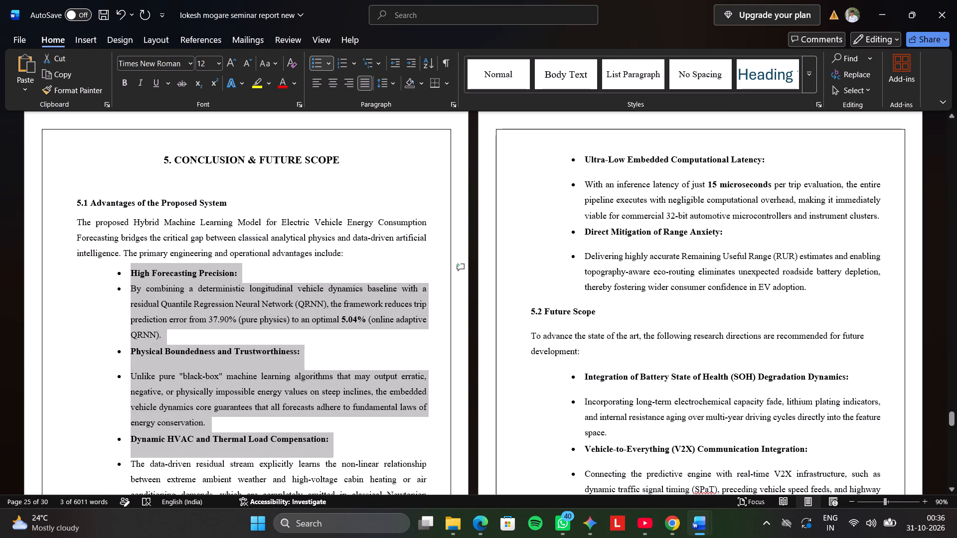
{"action": "key", "text": "shift+Down"}
{"action": "key", "text": "shift+Down"}
{"action": "key", "text": "shift+Down"}
{"action": "key", "text": "shift+Down"}
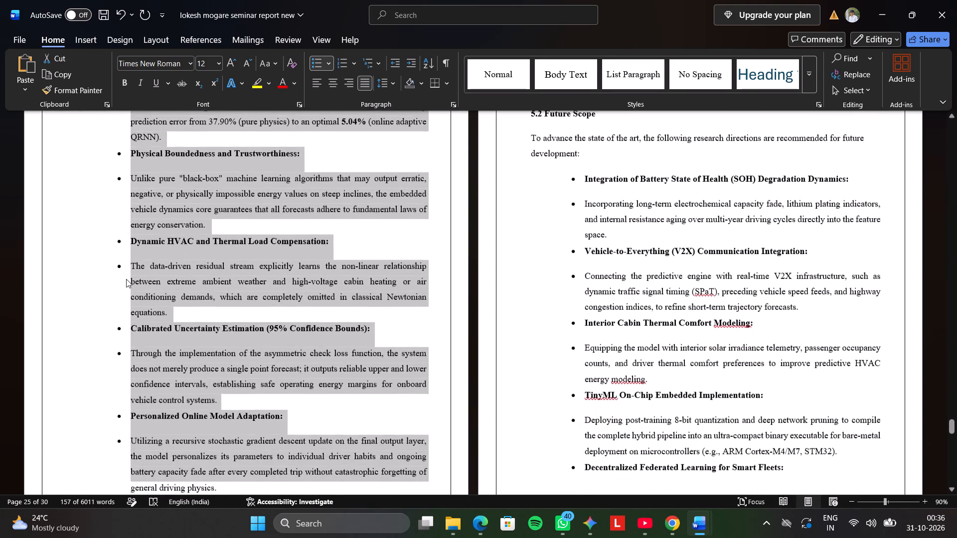
{"action": "key", "text": "shift+Down"}
{"action": "key", "text": "shift+Down"}
{"action": "key", "text": "shift+Up"}
{"action": "key", "text": "shift+Up"}
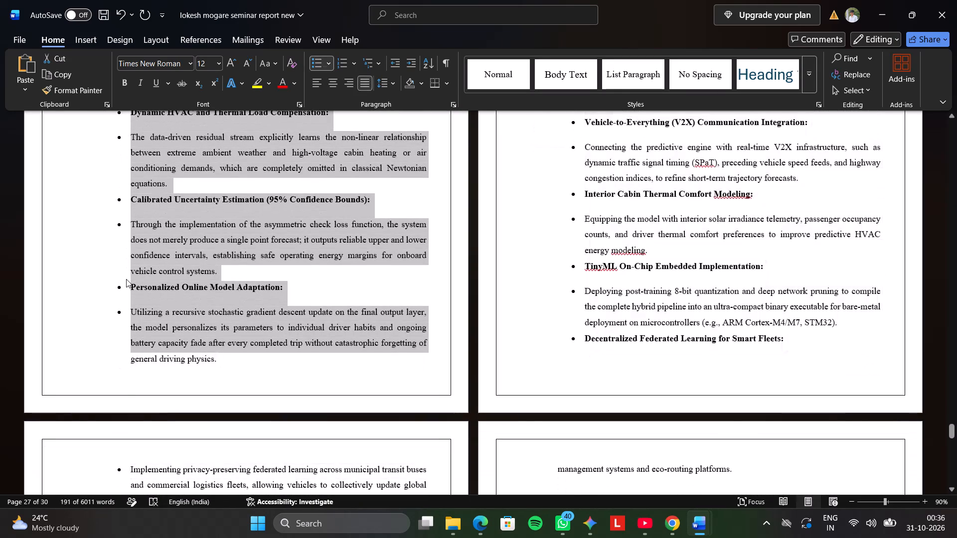
{"action": "key", "text": "shift+Down"}
{"action": "key", "text": "shift+Up"}
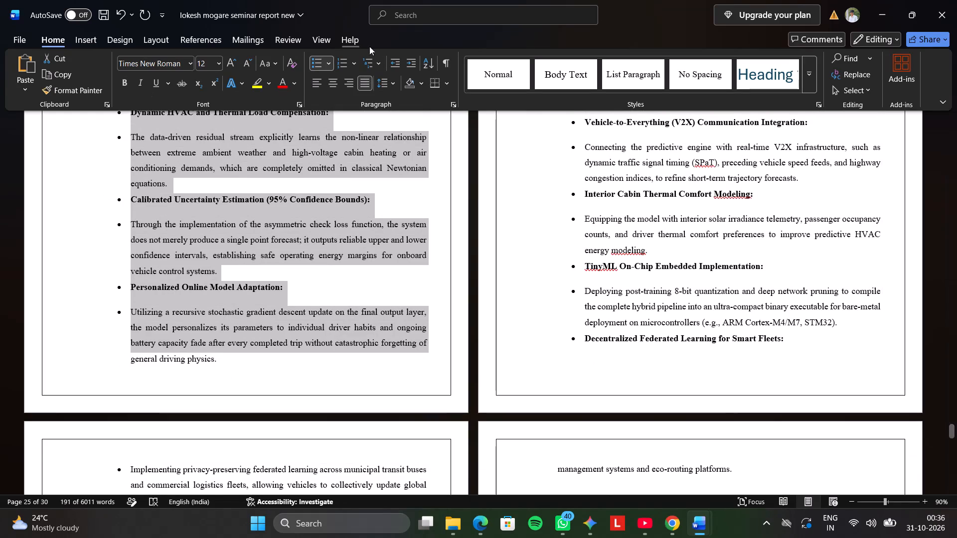
{"action": "left_click", "coordinate": [318, 60]}
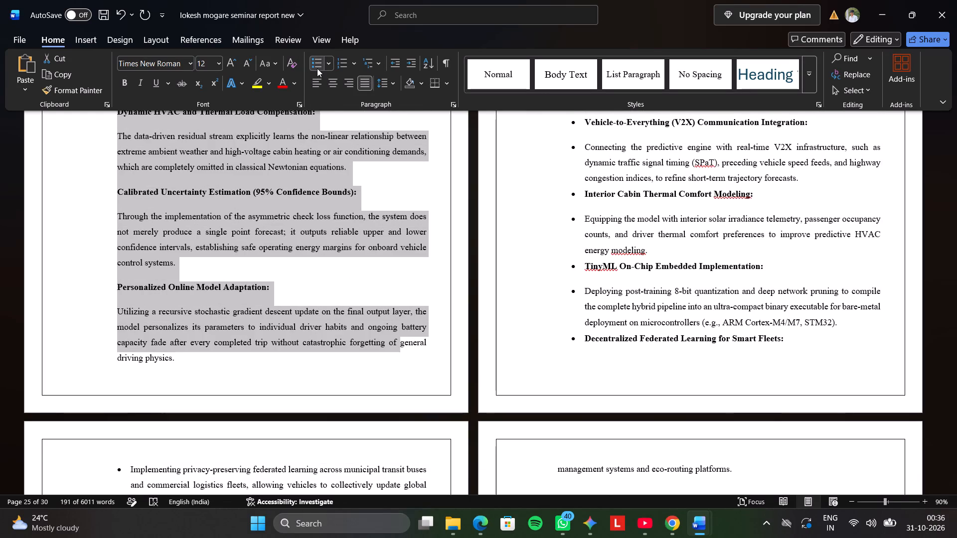
{"action": "left_click", "coordinate": [69, 242]}
Align the High Forecasting Precision heading with the left text margin and leave a blank line above it.
{"action": "scroll", "coordinate": [69, 242], "scroll_direction": "up", "scroll_amount": 2}
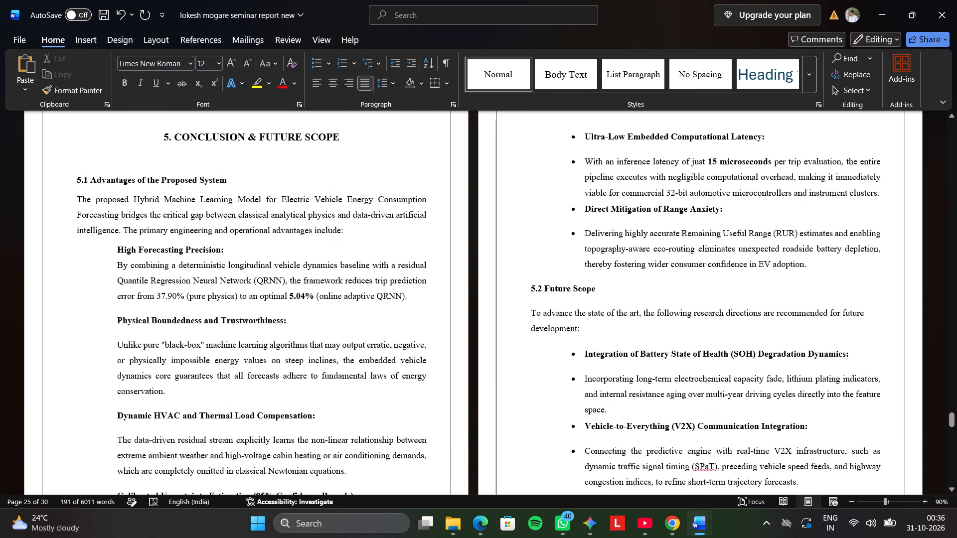
{"action": "left_click", "coordinate": [115, 252]}
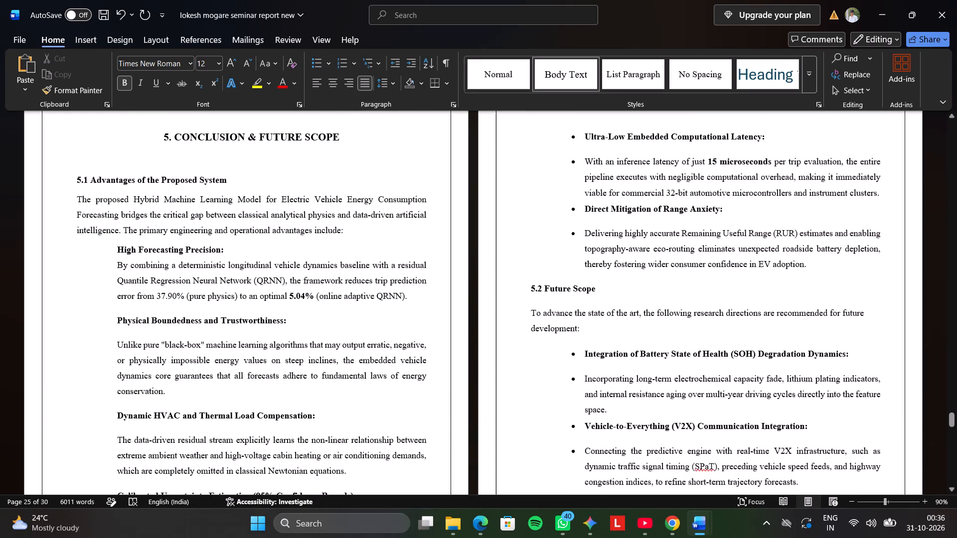
{"action": "key", "text": "ctrl+BackSpace"}
{"action": "key", "text": "Return"}
{"action": "key", "text": "Return"}
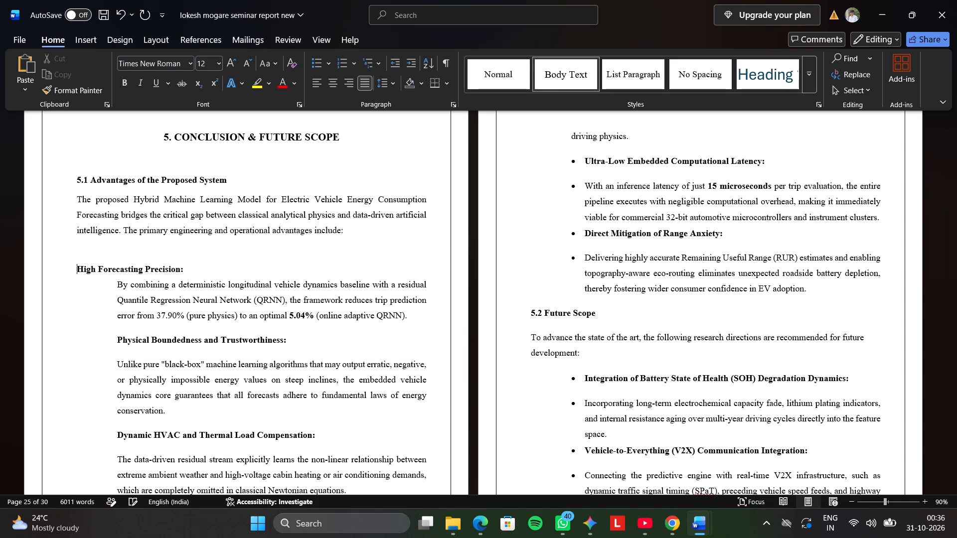
Join the indented "By combining a deterministic" paragraph to the High Forecasting Precision heading so that it takes the heading's margin.
{"action": "key", "text": "Down"}
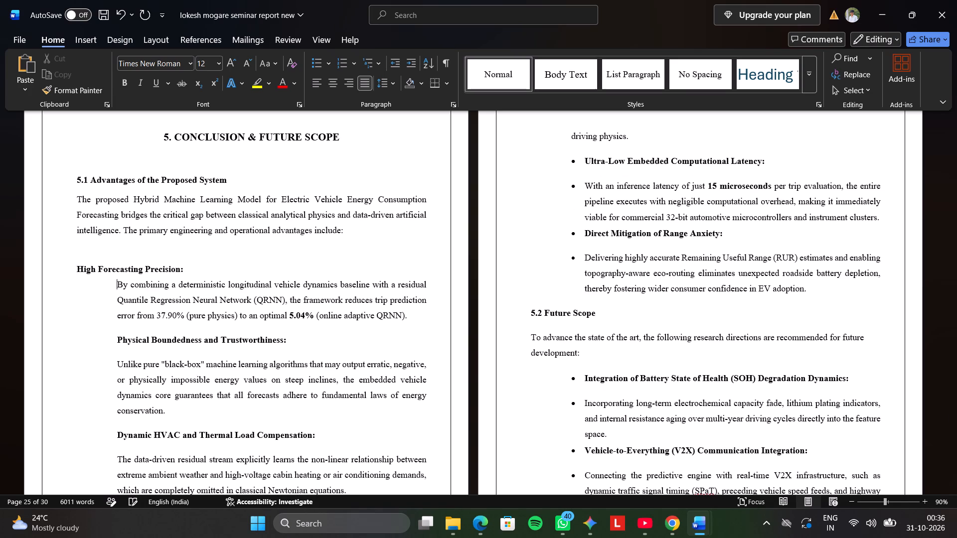
{"action": "key", "text": "ctrl+BackSpace"}
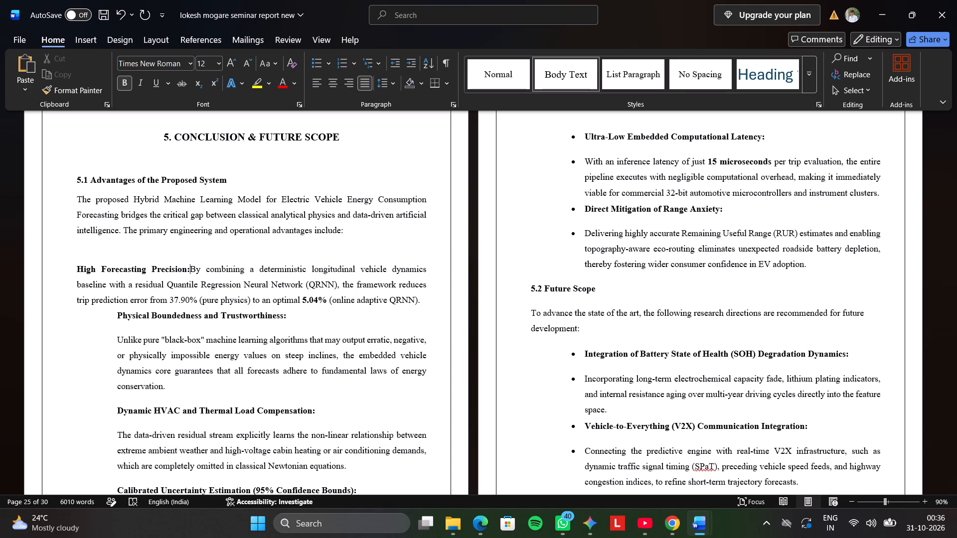
{"action": "key", "text": "Return"}
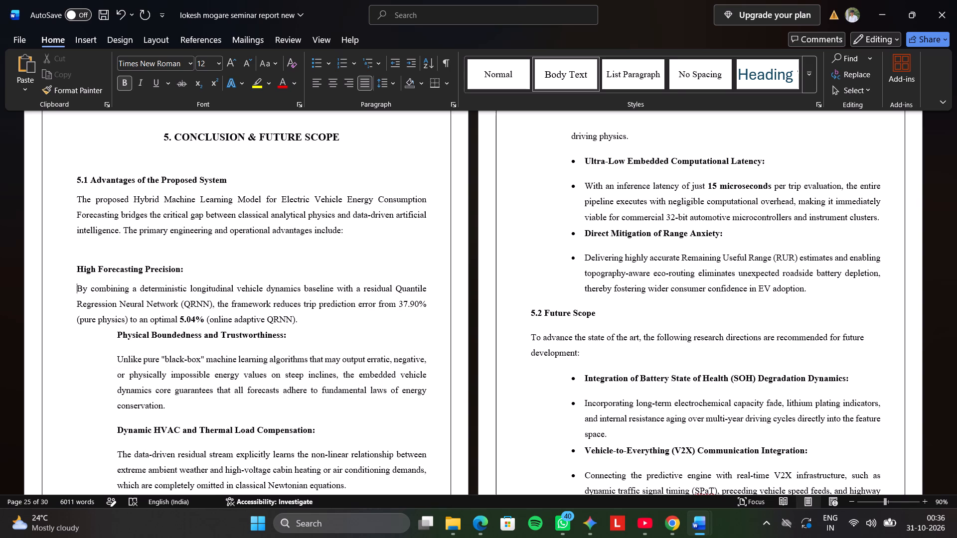
{"action": "key", "text": "BackSpace"}
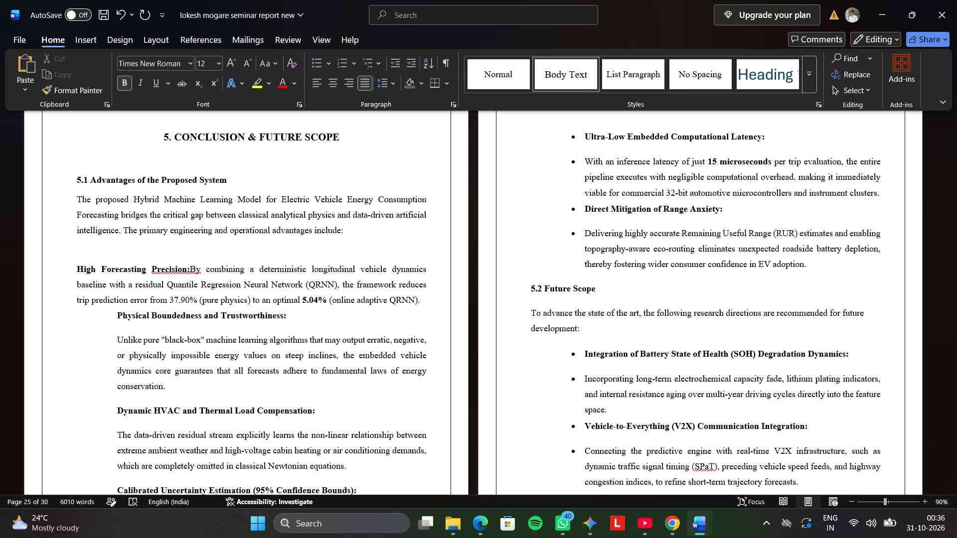
Remove the indent from the Physical Boundedness and Trustworthiness heading and from the paragraph below it.
{"action": "key", "text": "Down"}
{"action": "key", "text": "Down"}
{"action": "key", "text": "Down"}
{"action": "key", "text": "ctrl+Left"}
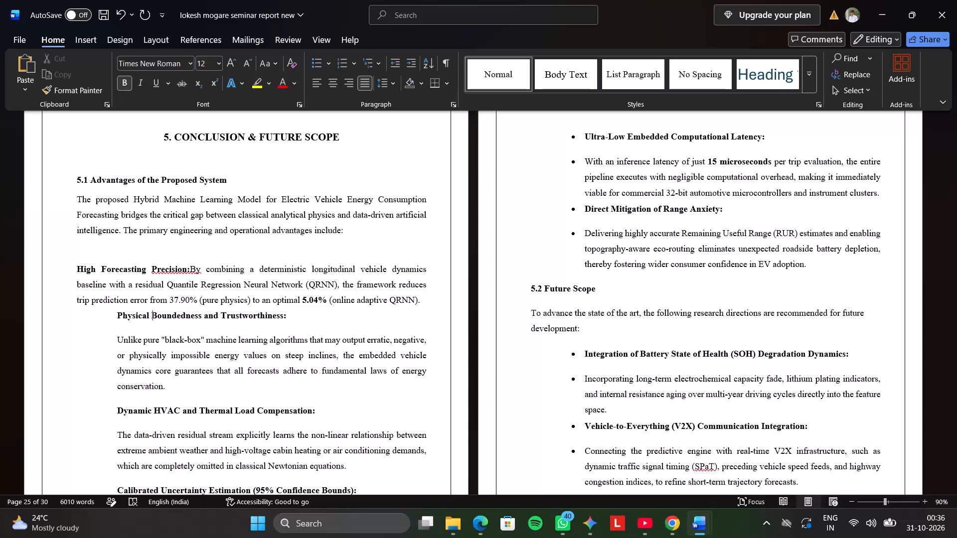
{"action": "key", "text": "ctrl+Left"}
{"action": "key", "text": "BackSpace"}
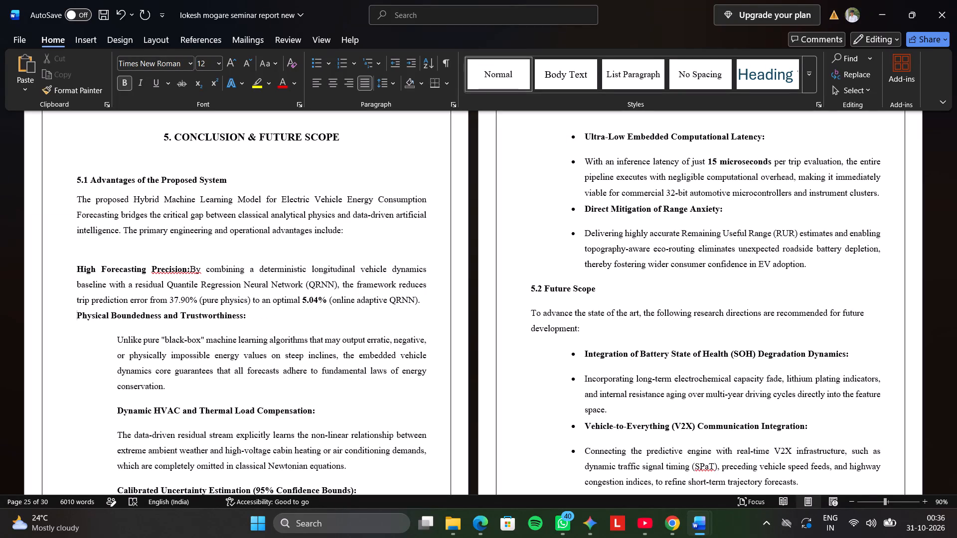
{"action": "key", "text": "Down"}
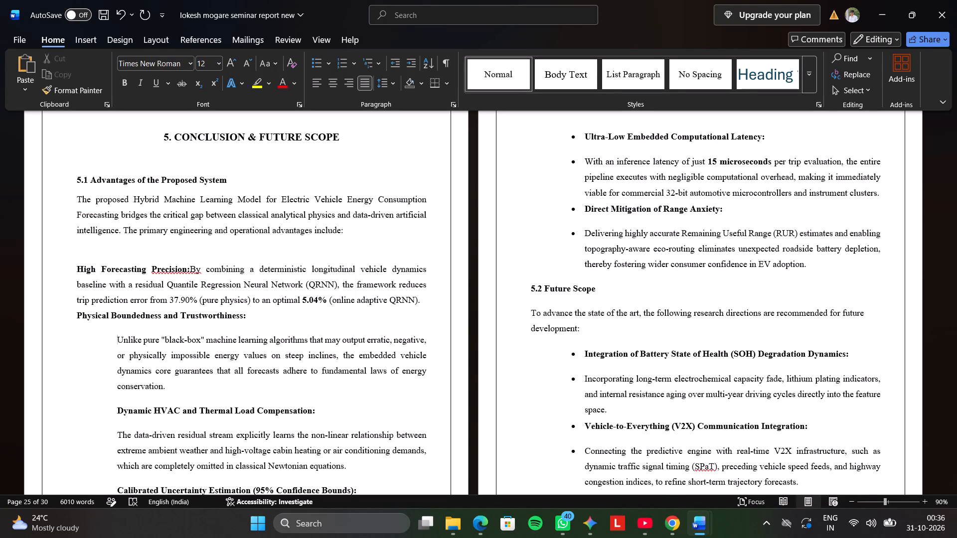
{"action": "key", "text": "BackSpace"}
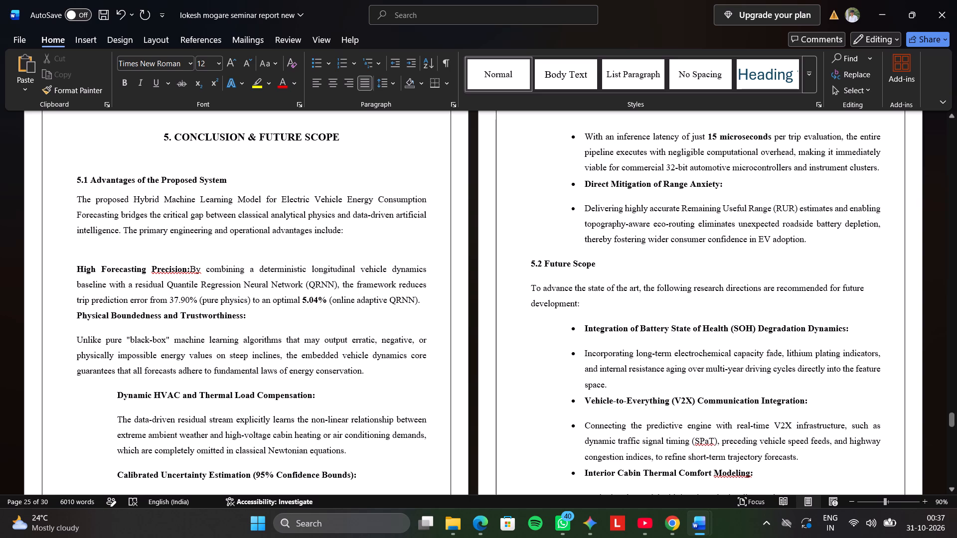
Split the text beginning "By combining" onto its own line below the High Forecasting Precision heading.
{"action": "left_click", "coordinate": [187, 272]}
{"action": "key", "text": "Down"}
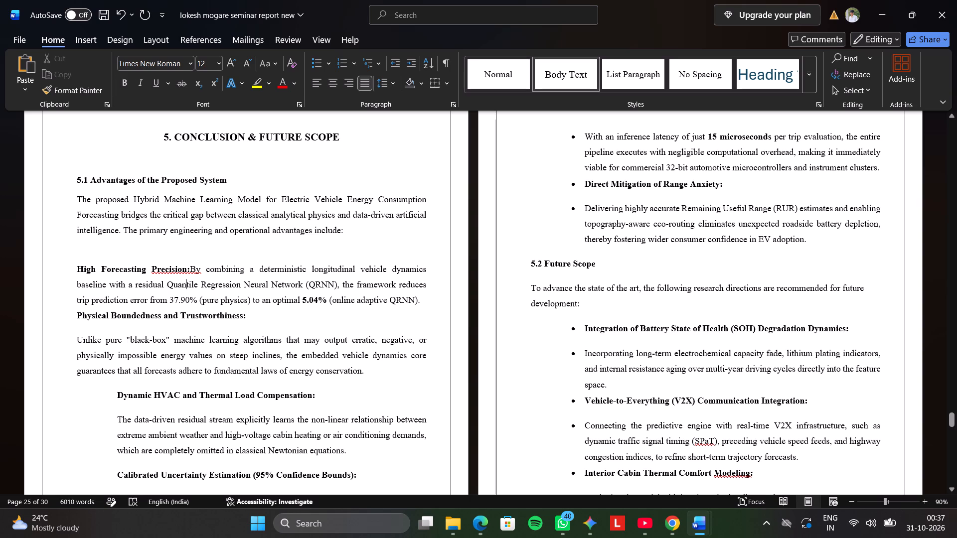
{"action": "key", "text": "Up"}
{"action": "key", "text": "Right"}
{"action": "key", "text": "Return"}
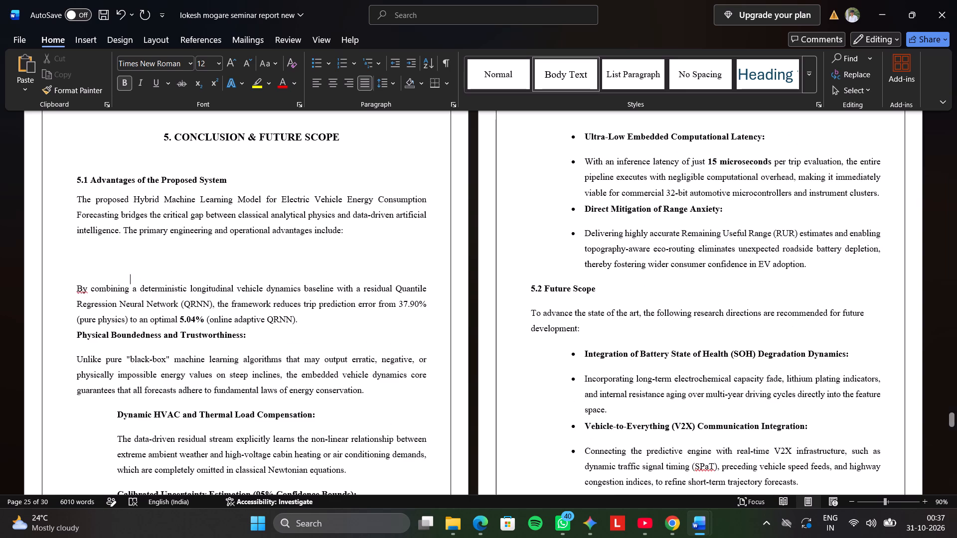
Insert a blank line between the High Forecasting Precision paragraph and the Physical Boundedness and Trustworthiness heading.
{"action": "scroll", "coordinate": [187, 272], "scroll_direction": "down", "scroll_amount": 1}
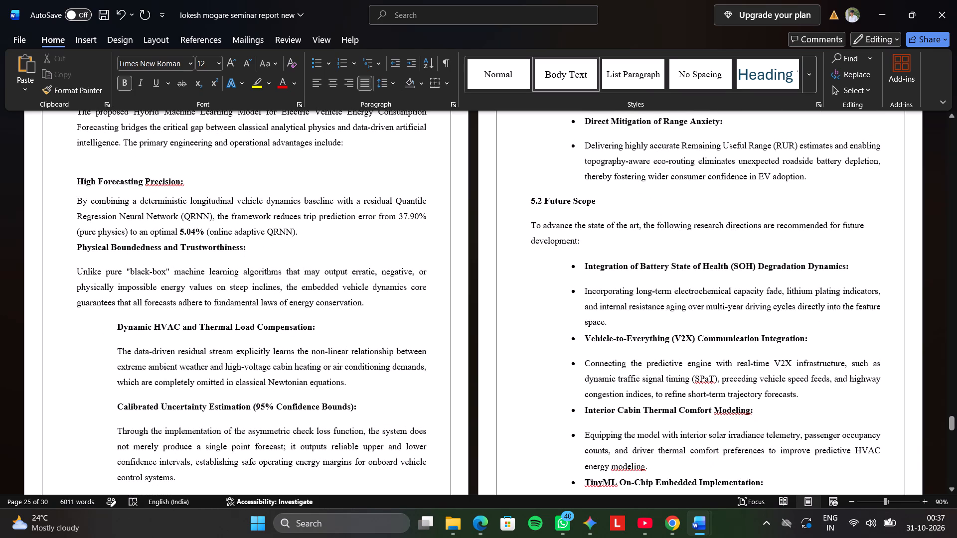
{"action": "left_click", "coordinate": [331, 232]}
{"action": "key", "text": "Return"}
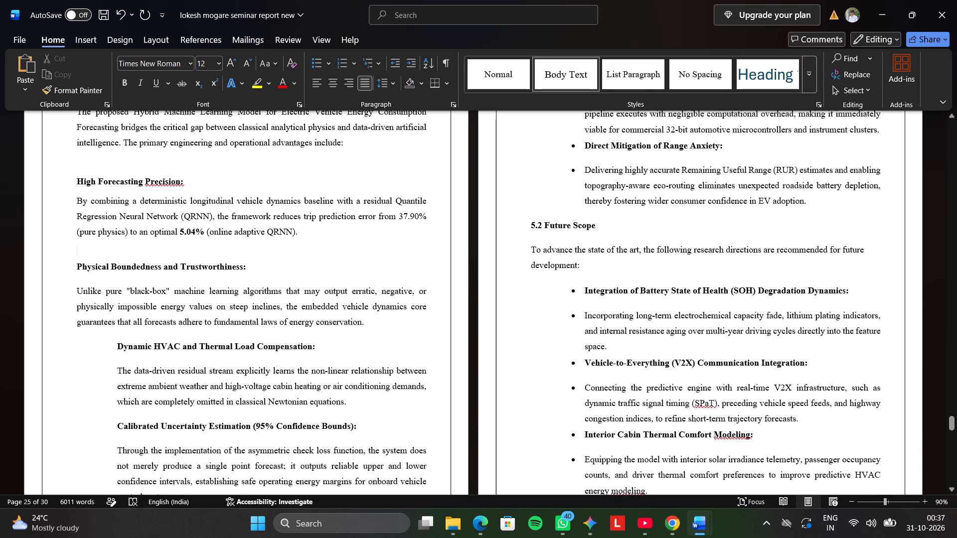
Remove the indent from the Dynamic HVAC and Thermal Load Compensation heading and from the paragraph below it.
{"action": "left_click_drag", "start_coordinate": [113, 348], "coordinate": [170, 403]}
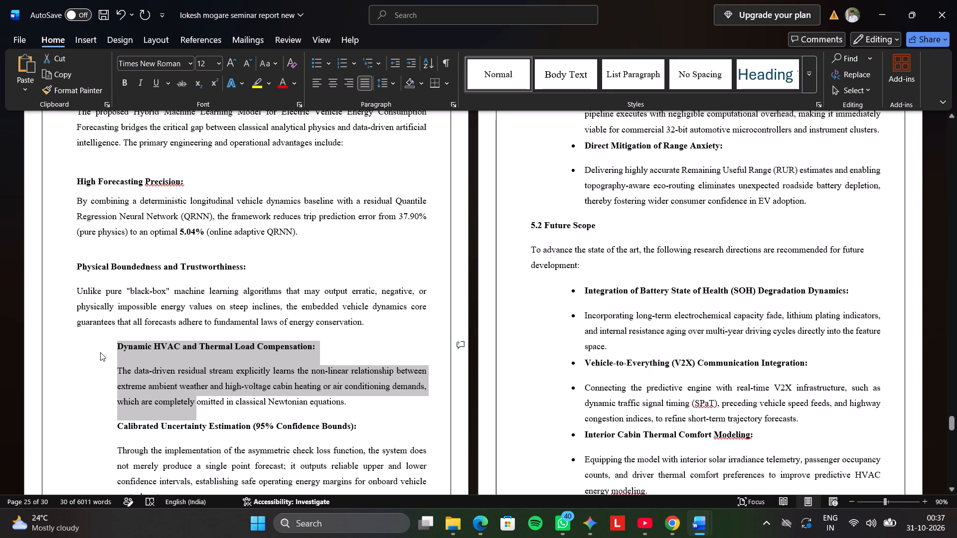
{"action": "left_click", "coordinate": [100, 352]}
{"action": "key", "text": "BackSpace"}
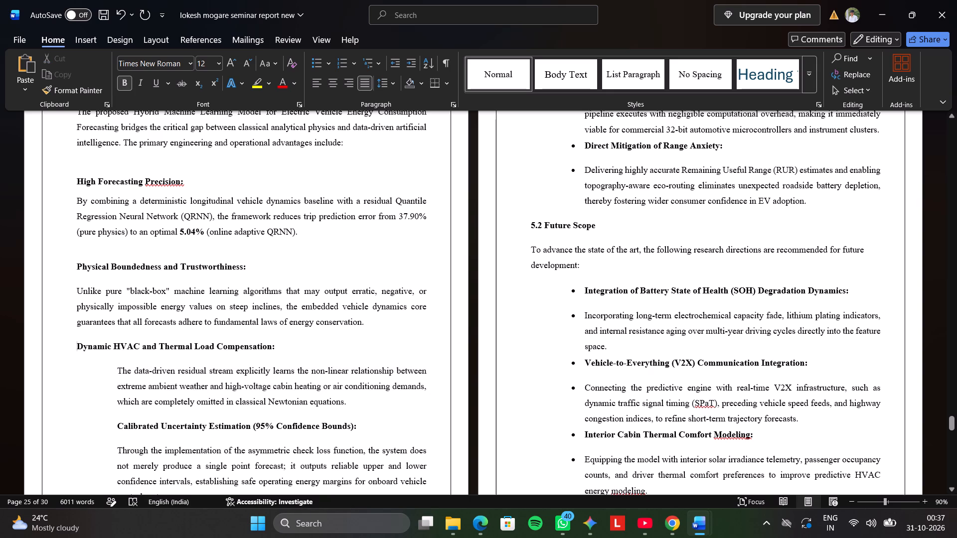
{"action": "key", "text": "Down"}
{"action": "key", "text": "BackSpace"}
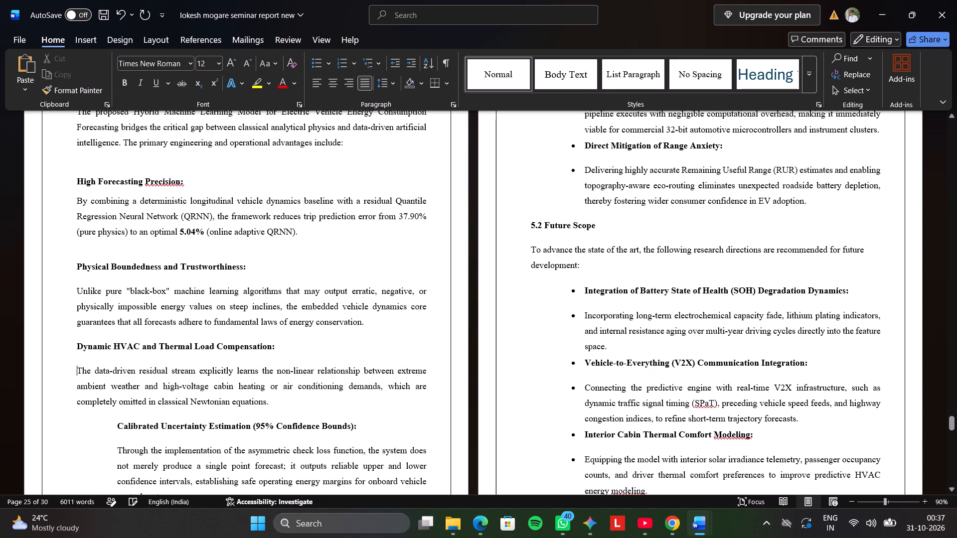
Remove the indent from the Calibrated Uncertainty Estimation (95% Confidence Bounds) heading and from the paragraph below it.
{"action": "scroll", "coordinate": [100, 352], "scroll_direction": "down", "scroll_amount": 1}
{"action": "left_click", "coordinate": [108, 376]}
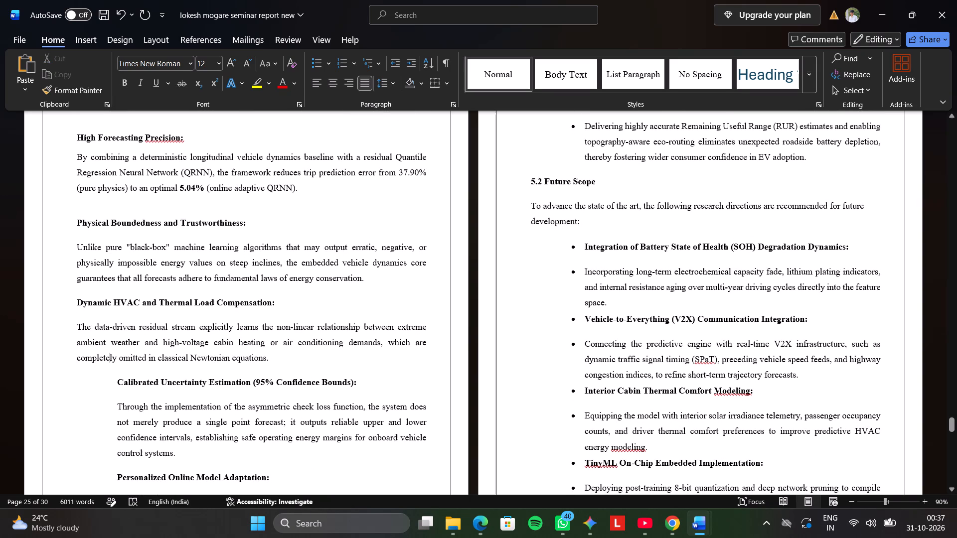
{"action": "key", "text": "Down"}
{"action": "key", "text": "BackSpace"}
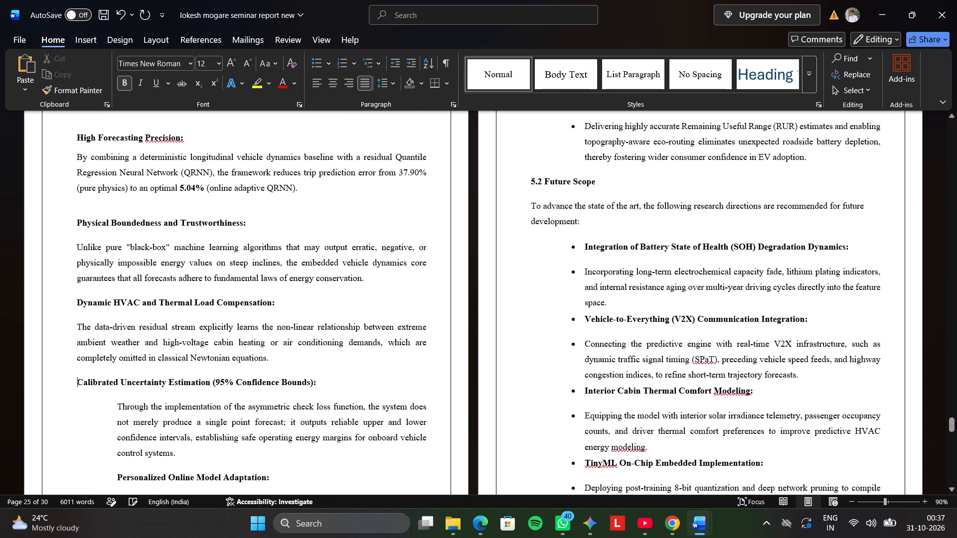
{"action": "key", "text": "ctrl+Down"}
{"action": "key", "text": "BackSpace"}
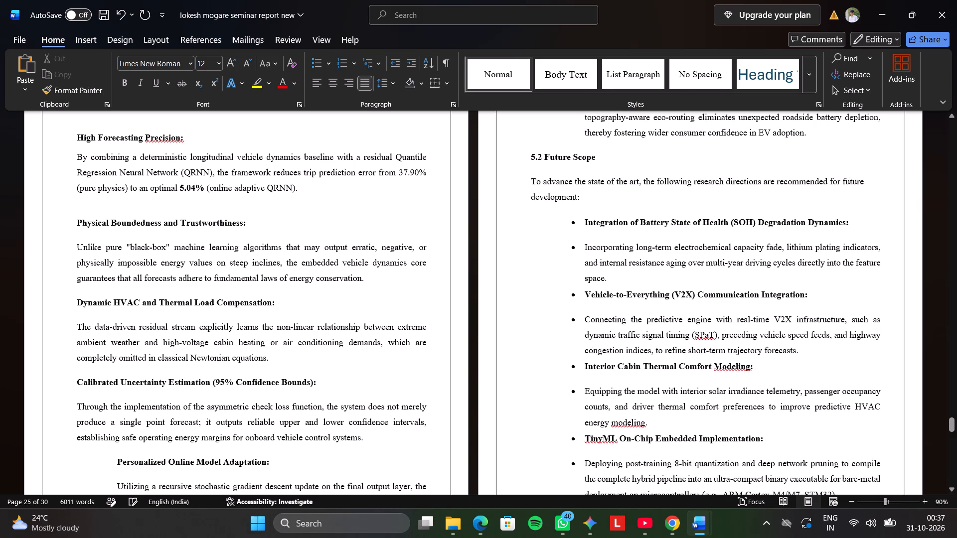
Remove the indent from the Personalized Online Model Adaptation heading and from the paragraph below it.
{"action": "key", "text": "Down"}
{"action": "key", "text": "ctrl+Down"}
{"action": "key", "text": "BackSpace"}
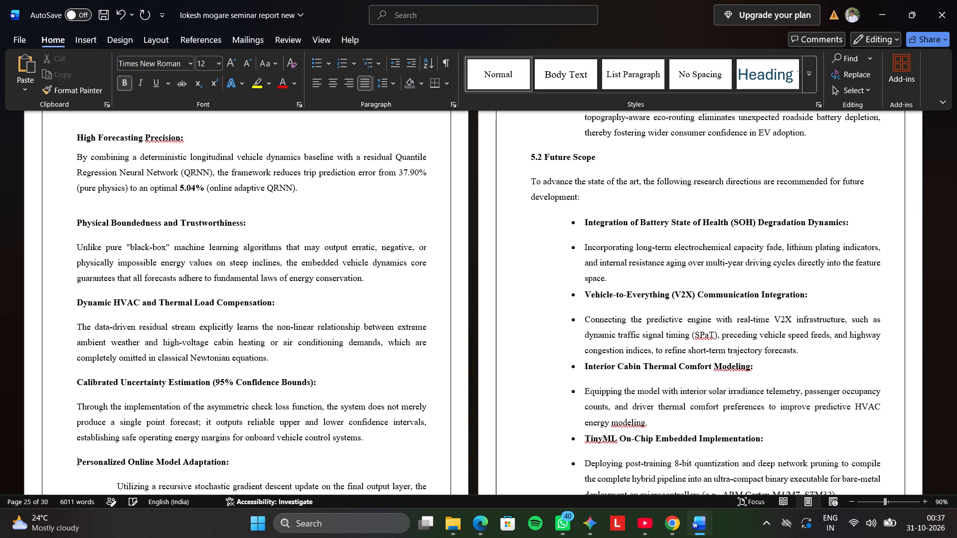
{"action": "key", "text": "ctrl+Down"}
{"action": "key", "text": "BackSpace"}
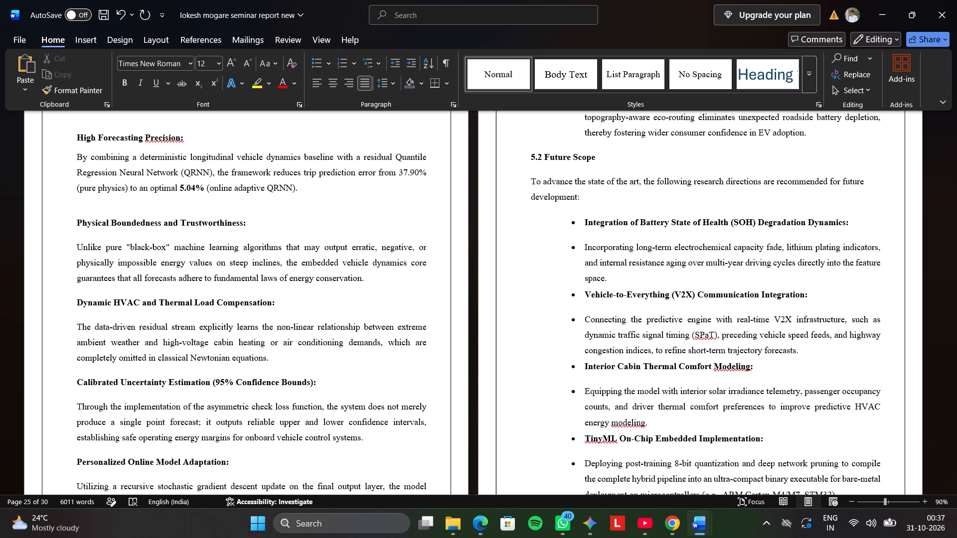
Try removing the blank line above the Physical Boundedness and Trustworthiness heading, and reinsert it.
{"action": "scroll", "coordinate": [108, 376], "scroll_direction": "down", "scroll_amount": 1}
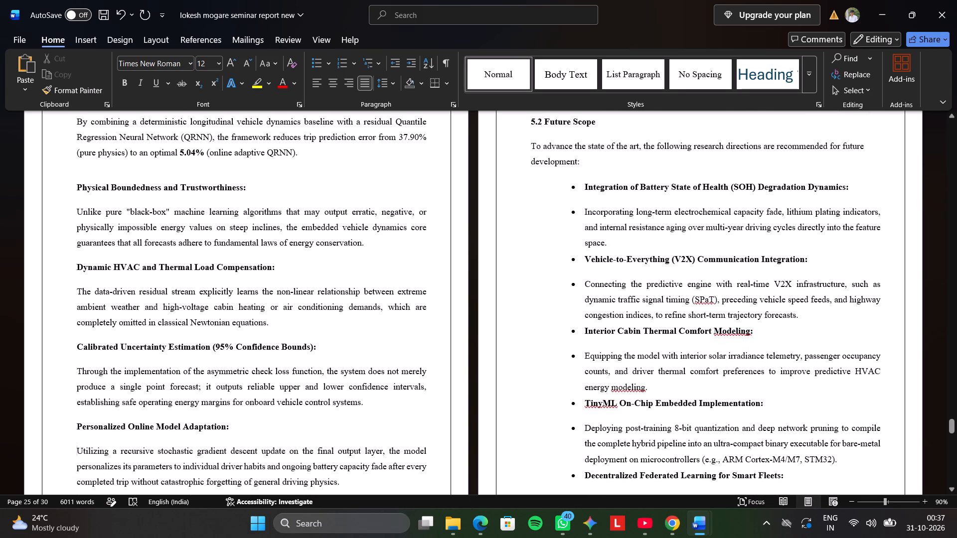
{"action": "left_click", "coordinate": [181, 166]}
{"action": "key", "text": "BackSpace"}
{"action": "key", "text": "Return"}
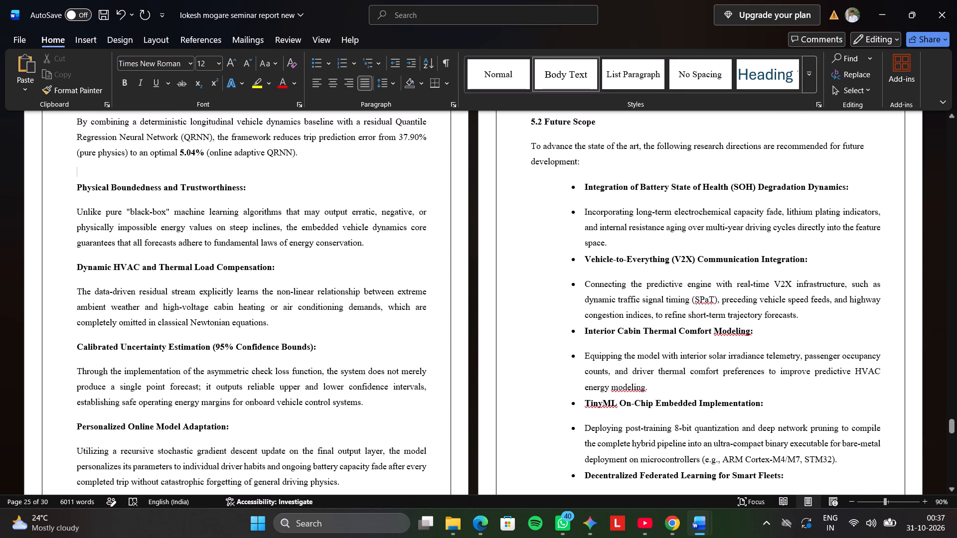
Review the spacing and alignment of chapter 5 against the preceding chapter 4 pages and the pages that follow.
{"action": "scroll", "coordinate": [228, 278], "scroll_direction": "down", "scroll_amount": 2}
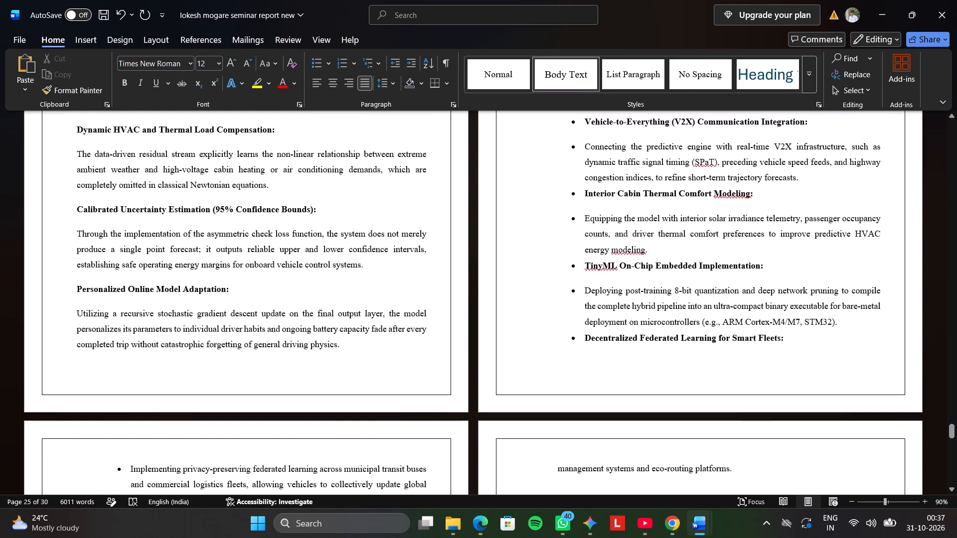
{"action": "scroll", "coordinate": [228, 278], "scroll_direction": "right", "scroll_amount": 1}
{"action": "scroll", "coordinate": [228, 278], "scroll_direction": "up", "scroll_amount": 2}
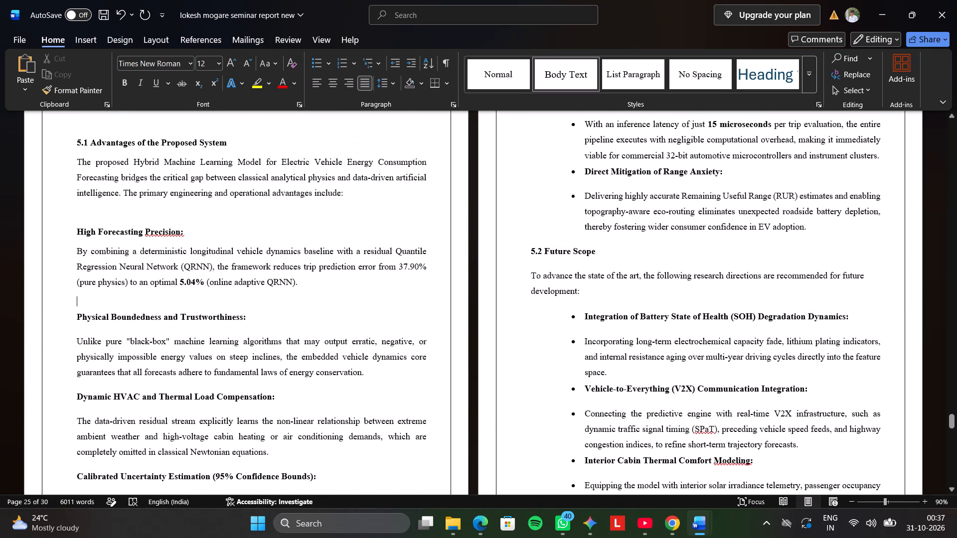
{"action": "scroll", "coordinate": [585, 249], "scroll_direction": "up", "scroll_amount": 1}
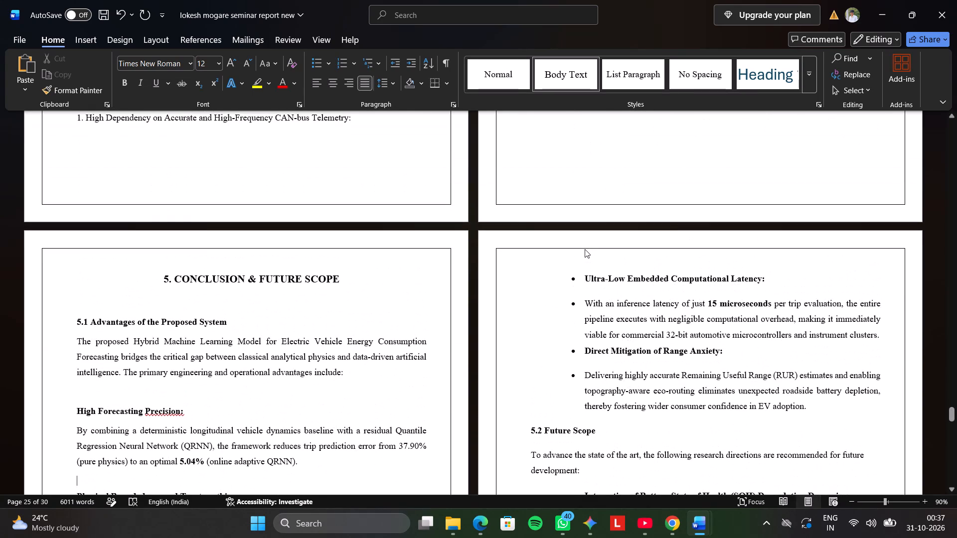
{"action": "scroll", "coordinate": [229, 371], "scroll_direction": "down", "scroll_amount": 1}
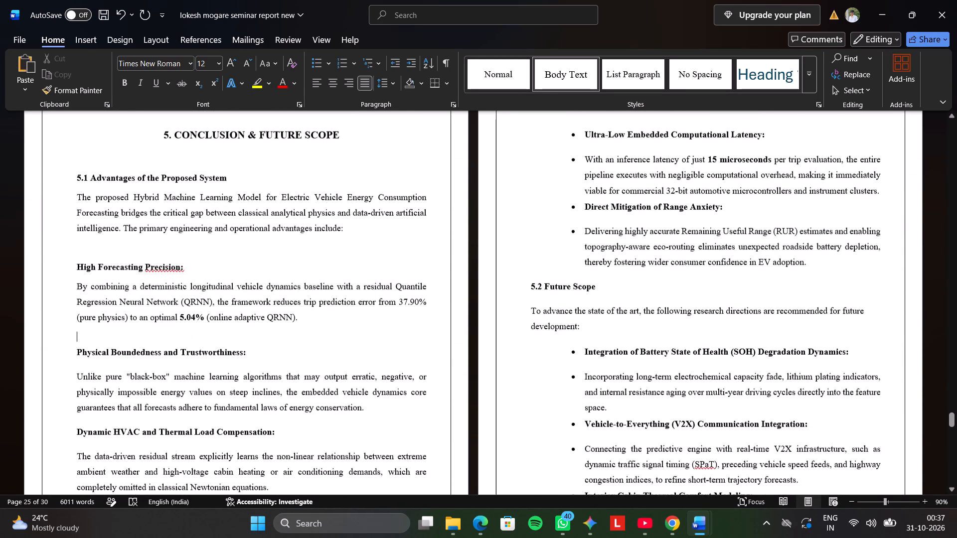
{"action": "scroll", "coordinate": [229, 371], "scroll_direction": "down", "scroll_amount": 1}
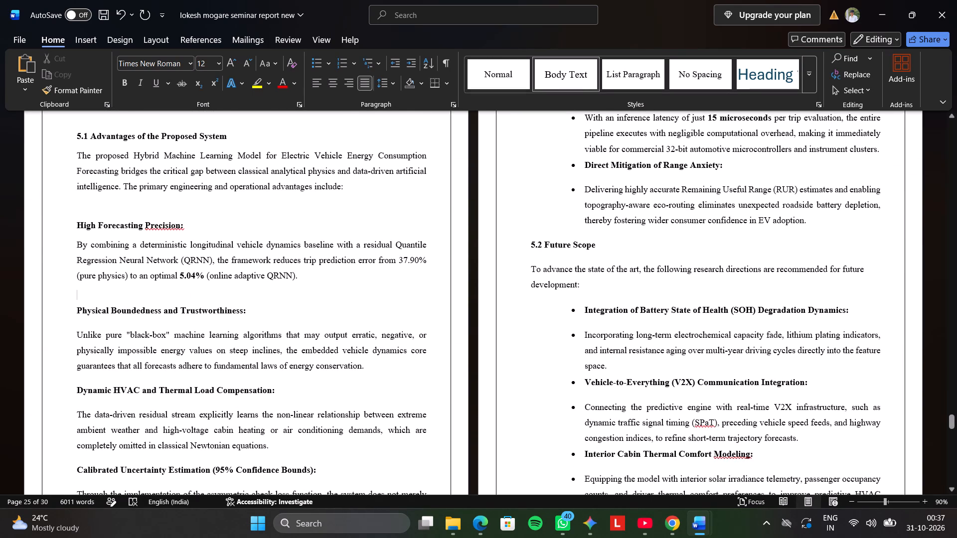
{"action": "left_click", "coordinate": [77, 225]}
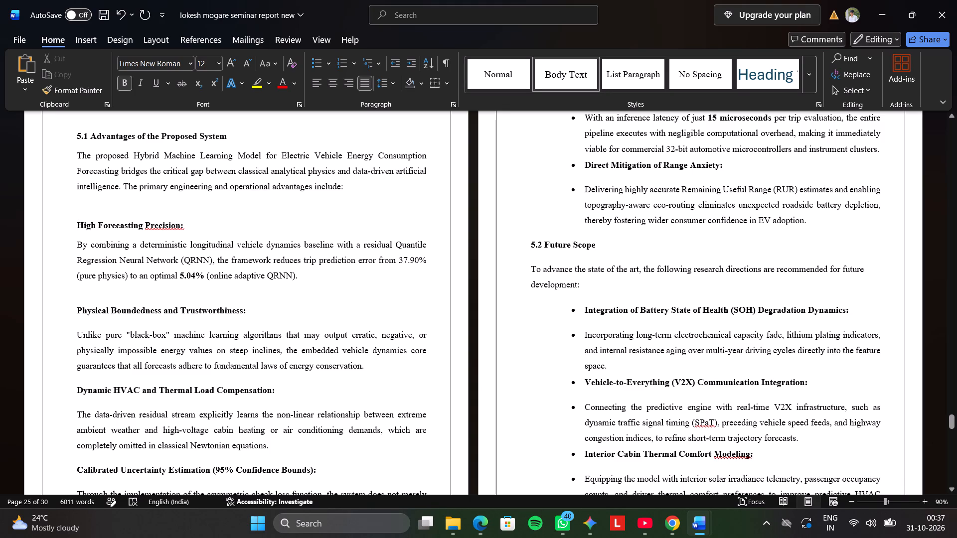
{"action": "scroll", "coordinate": [227, 404], "scroll_direction": "down", "scroll_amount": 3}
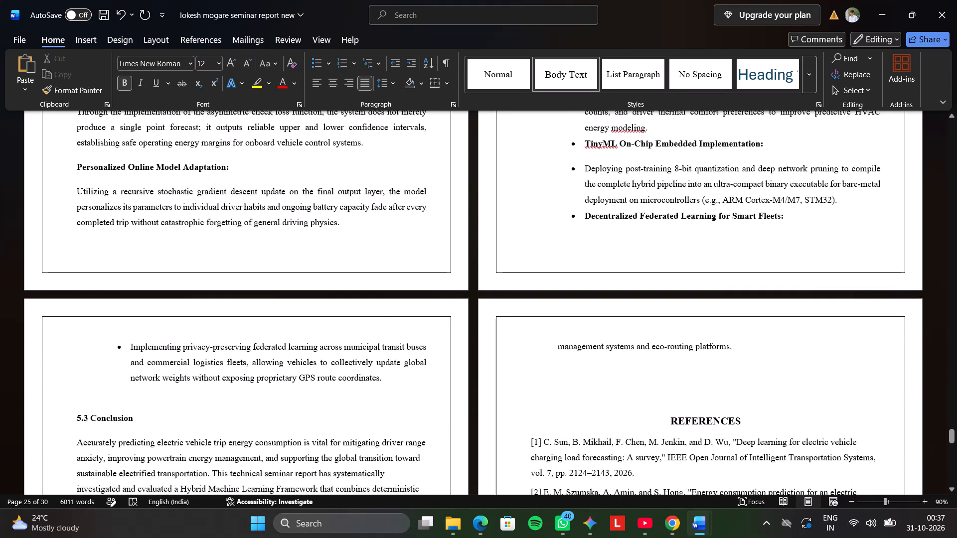
{"action": "scroll", "coordinate": [227, 404], "scroll_direction": "up", "scroll_amount": 8}
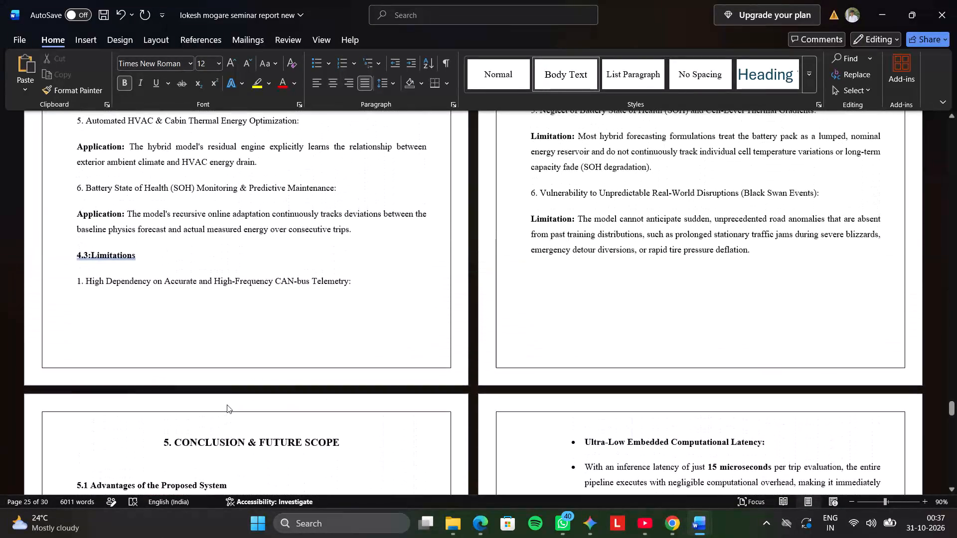
{"action": "scroll", "coordinate": [227, 404], "scroll_direction": "up", "scroll_amount": 2}
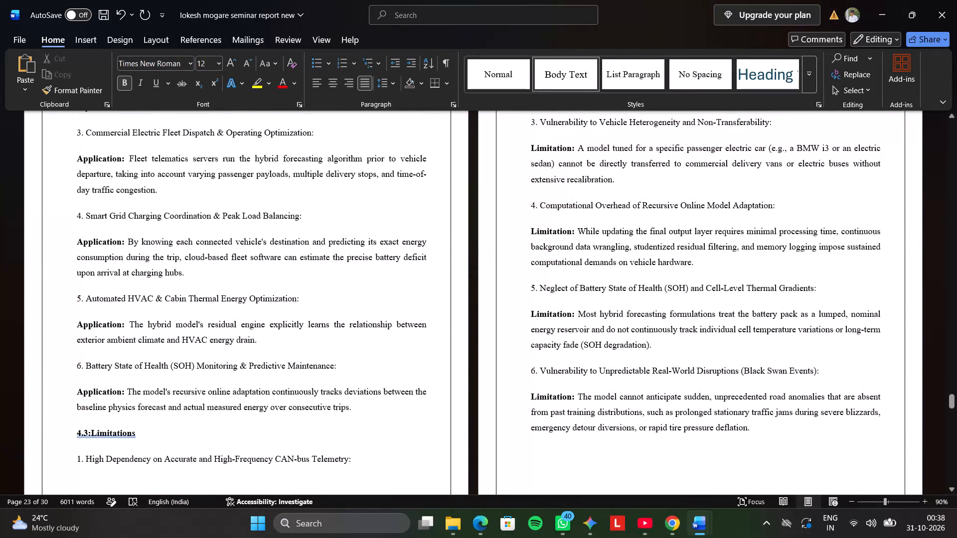
{"action": "scroll", "coordinate": [227, 404], "scroll_direction": "down", "scroll_amount": 4}
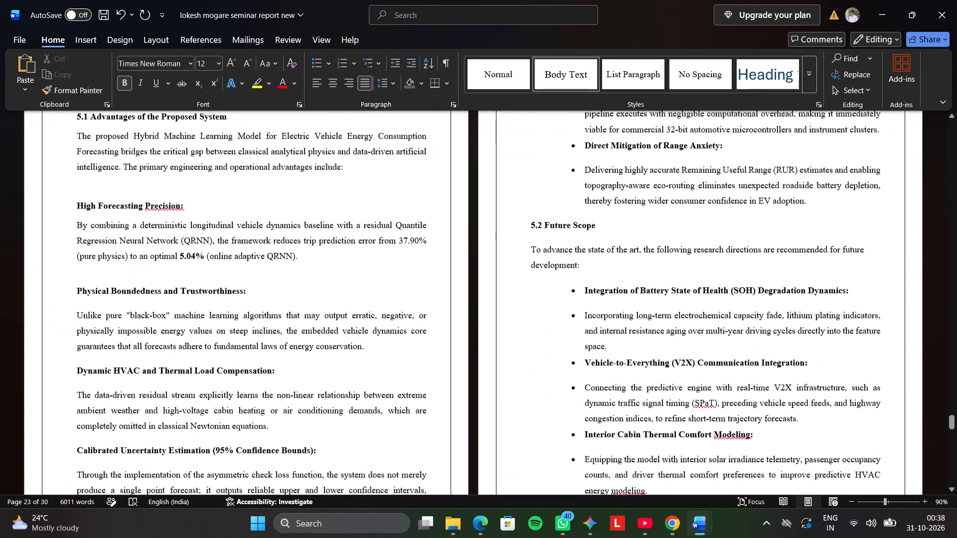
{"action": "scroll", "coordinate": [227, 404], "scroll_direction": "down", "scroll_amount": 2}
{"action": "scroll", "coordinate": [227, 404], "scroll_direction": "up", "scroll_amount": 4}
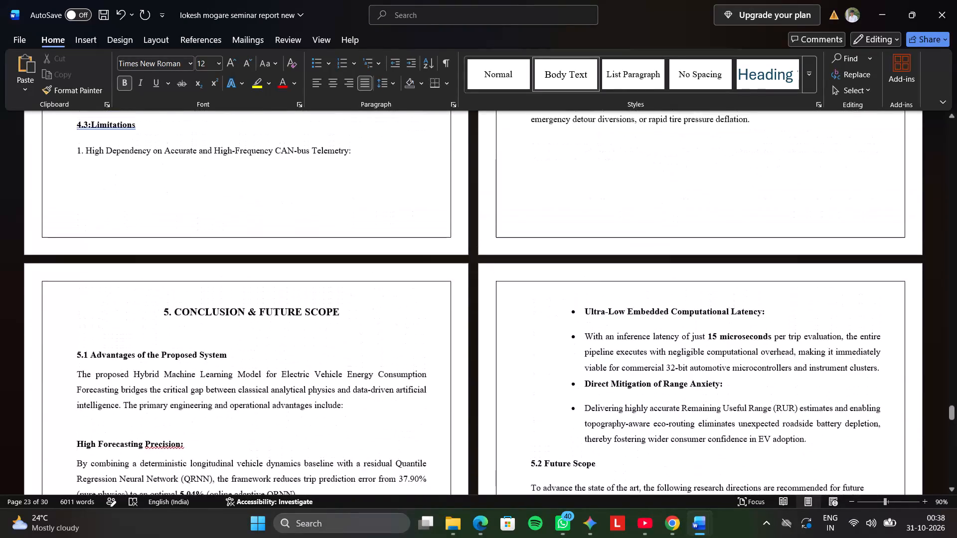
{"action": "scroll", "coordinate": [227, 404], "scroll_direction": "down", "scroll_amount": 1}
{"action": "scroll", "coordinate": [227, 404], "scroll_direction": "up", "scroll_amount": 2}
{"action": "scroll", "coordinate": [227, 404], "scroll_direction": "down", "scroll_amount": 2}
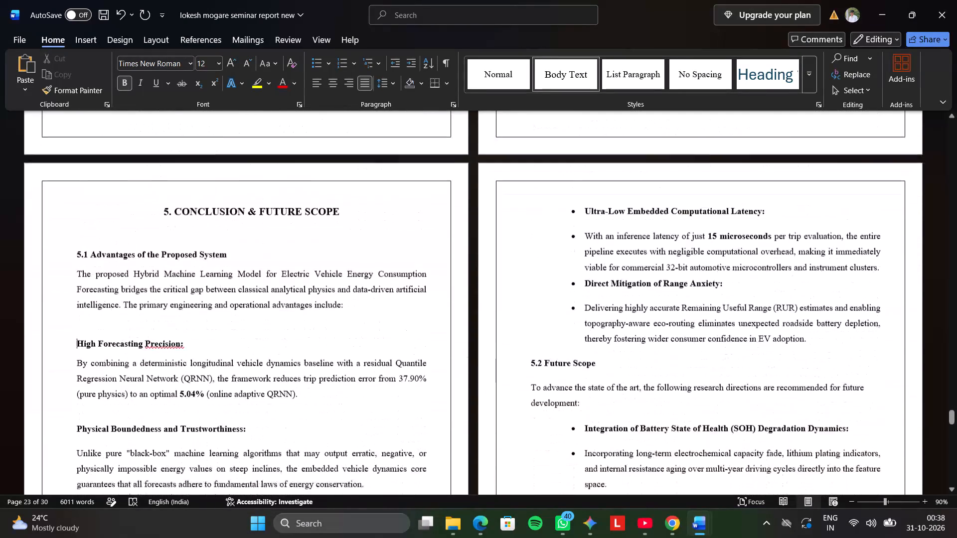
{"action": "scroll", "coordinate": [227, 404], "scroll_direction": "down", "scroll_amount": 2}
{"action": "scroll", "coordinate": [227, 404], "scroll_direction": "up", "scroll_amount": 2}
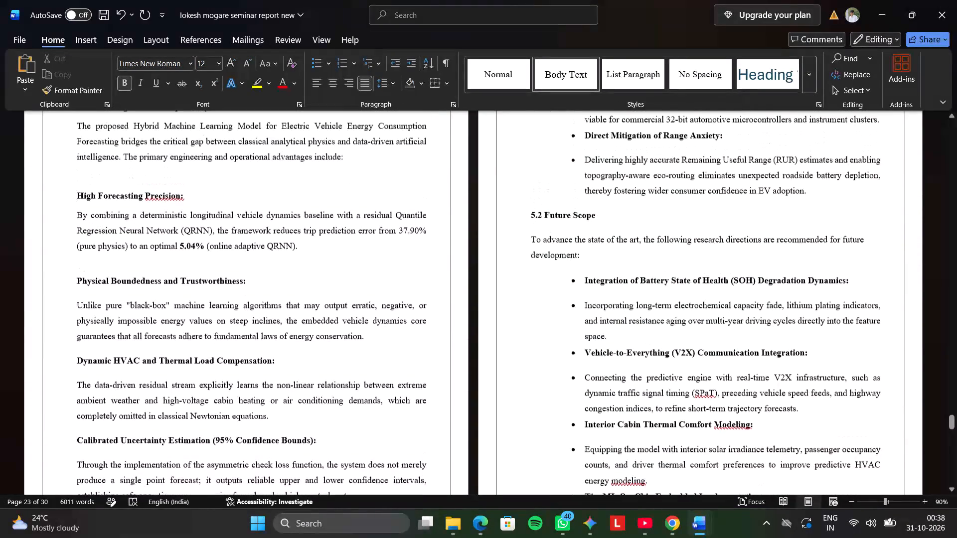
{"action": "scroll", "coordinate": [227, 404], "scroll_direction": "up", "scroll_amount": 1}
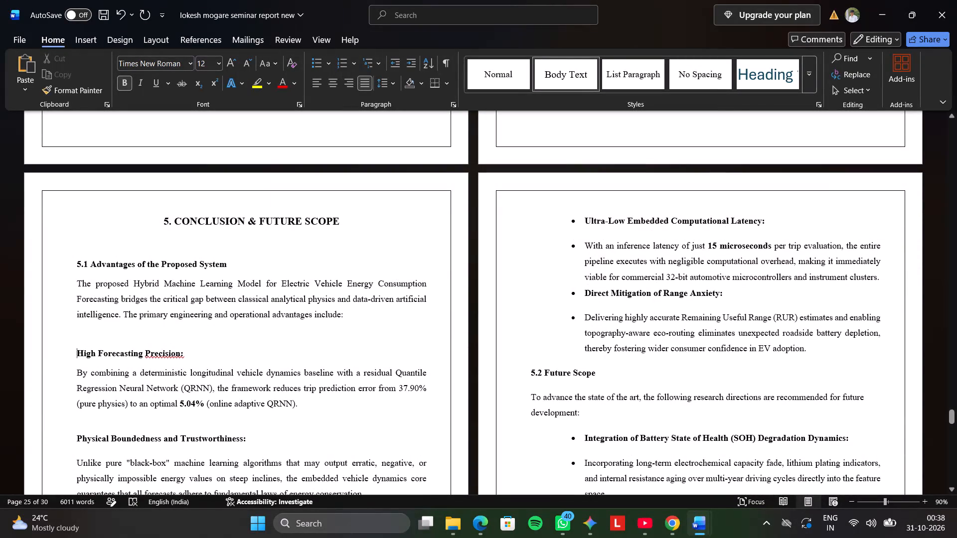
Remove the bullet and indent from the Ultra-Low Embedded Computational Latency heading and from the paragraph below it.
{"action": "left_click", "coordinate": [583, 221]}
{"action": "key", "text": "BackSpace"}
{"action": "key", "text": "BackSpace"}
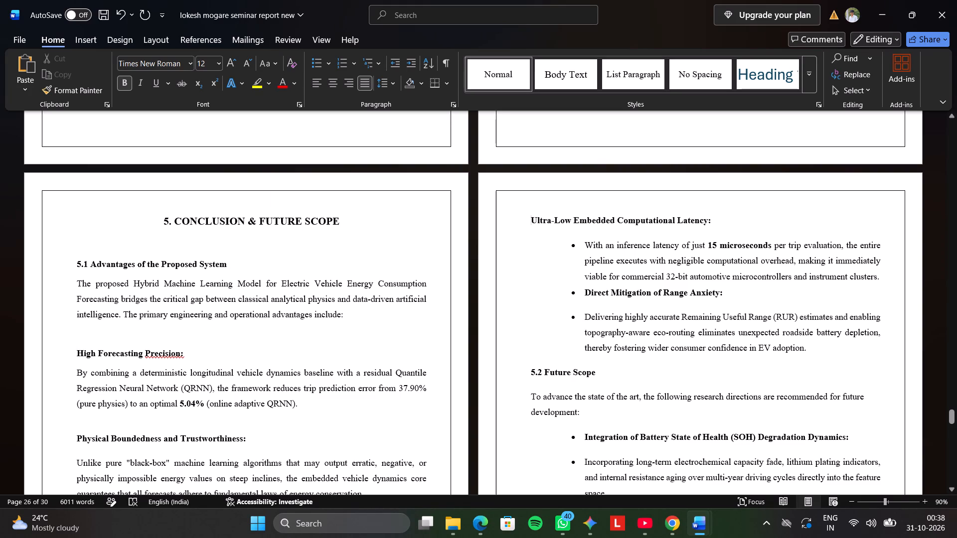
{"action": "left_click", "coordinate": [583, 245]}
{"action": "key", "text": "BackSpace"}
{"action": "key", "text": "BackSpace"}
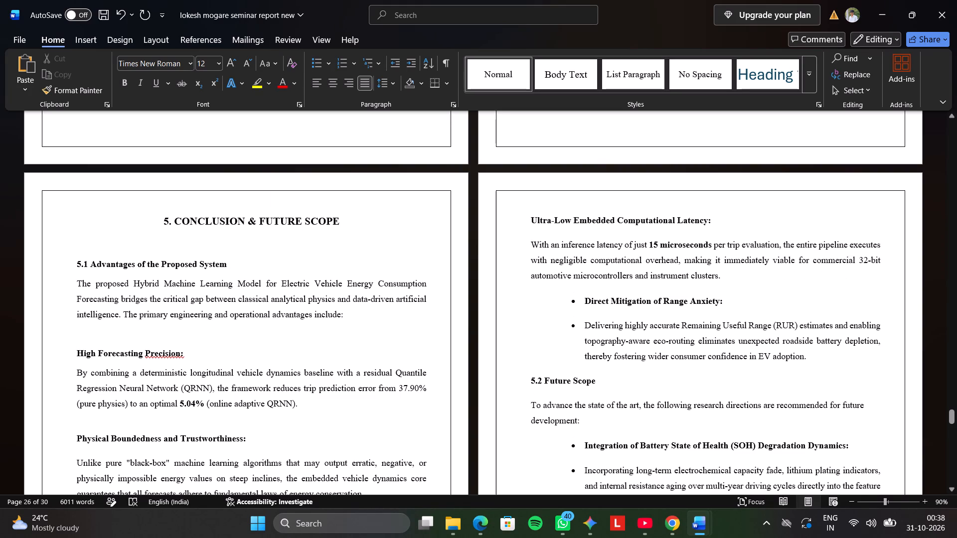
Remove the bullet and indent from the Direct Mitigation of Range Anxiety heading and from the paragraph below it.
{"action": "left_click", "coordinate": [584, 303]}
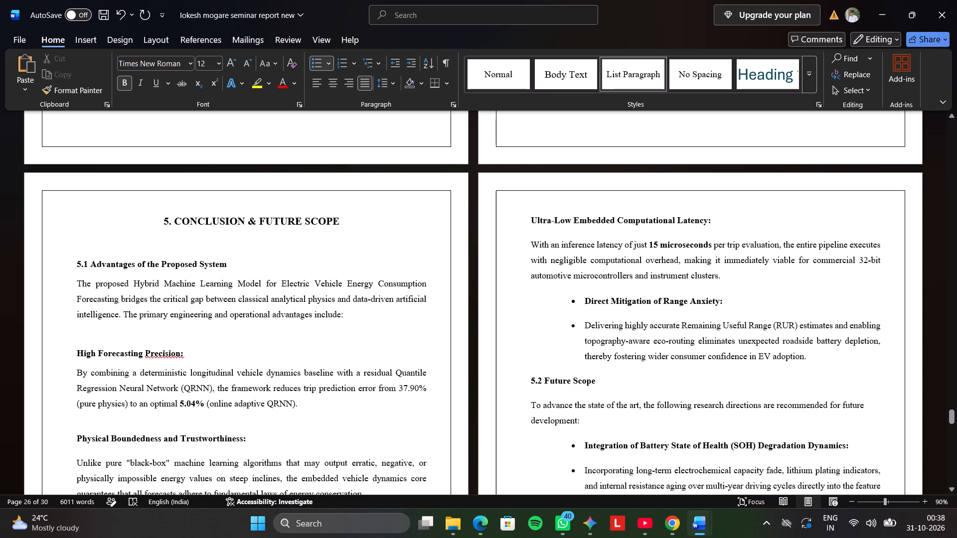
{"action": "key", "text": "BackSpace"}
{"action": "key", "text": "BackSpace"}
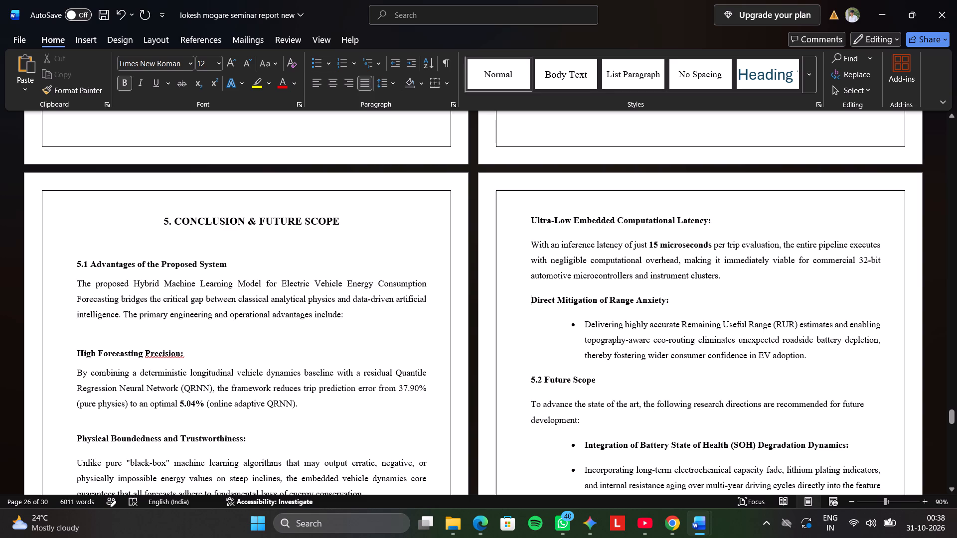
{"action": "left_click", "coordinate": [584, 327]}
{"action": "key", "text": "BackSpace"}
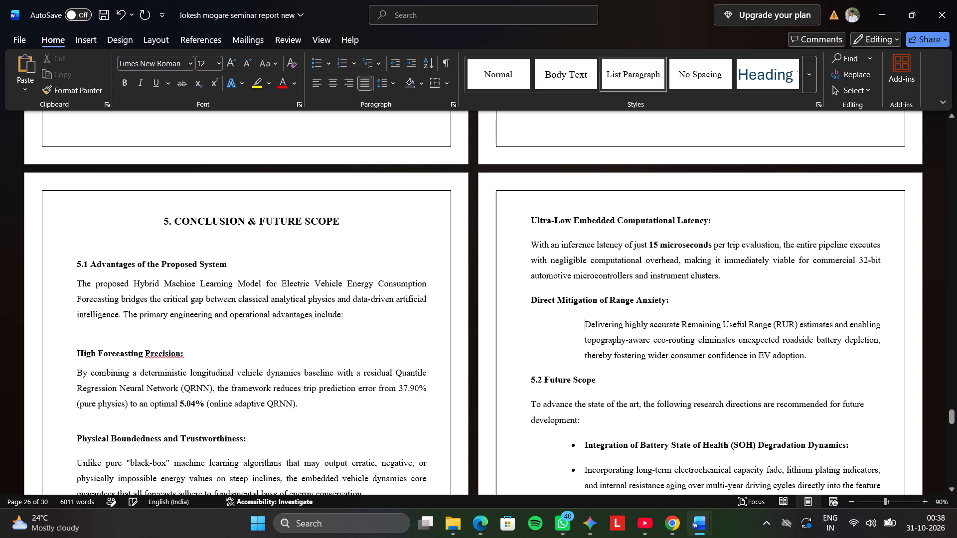
{"action": "key", "text": "BackSpace"}
Remove the bullet and indent from the Integration of Battery State of Health (SOH) Degradation Dynamics heading and from the paragraph below it.
{"action": "scroll", "coordinate": [564, 370], "scroll_direction": "down", "scroll_amount": 2}
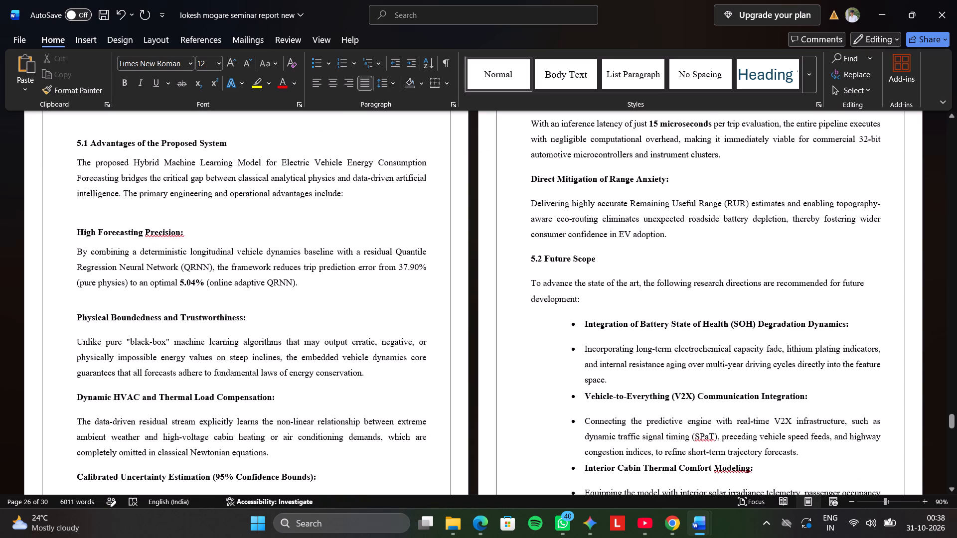
{"action": "left_click", "coordinate": [582, 323]}
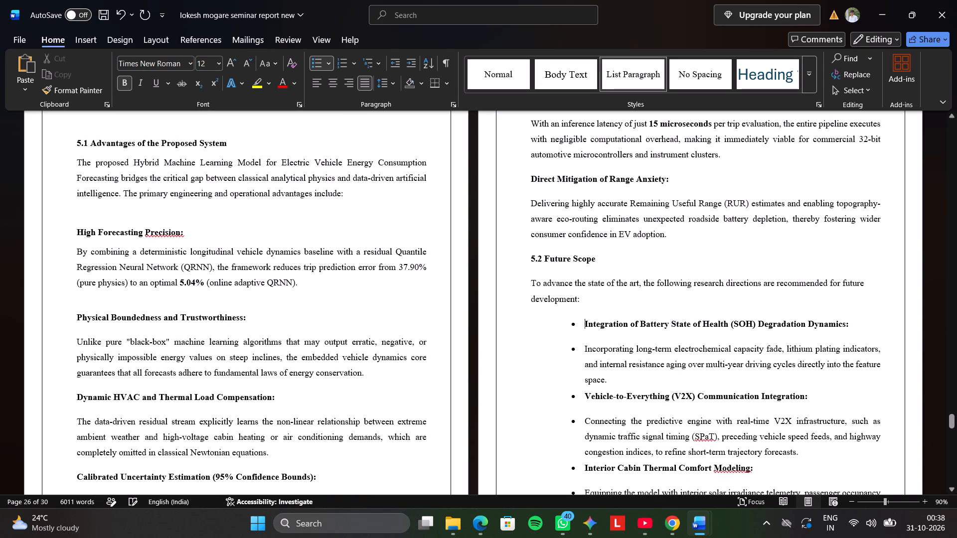
{"action": "key", "text": "BackSpace"}
{"action": "key", "text": "BackSpace"}
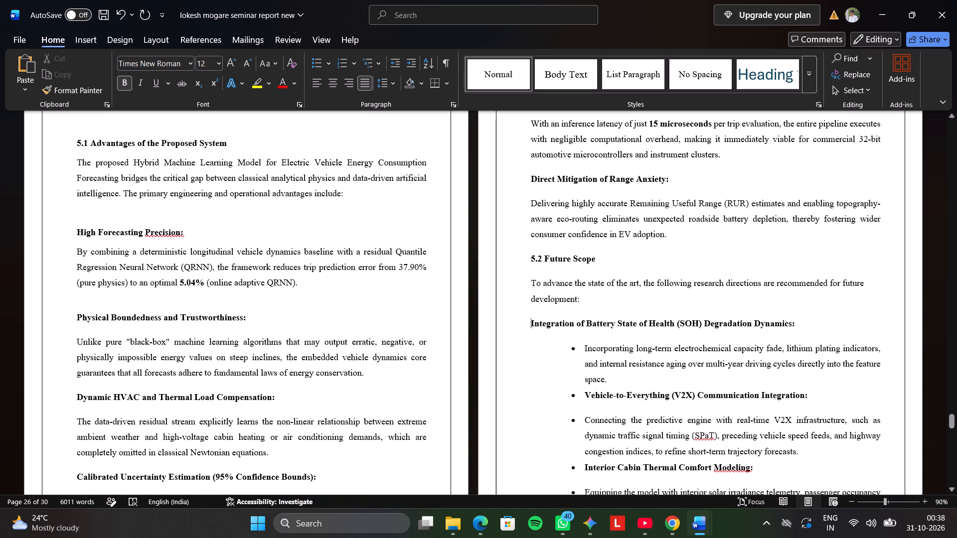
{"action": "left_click", "coordinate": [582, 348]}
{"action": "key", "text": "BackSpace"}
{"action": "key", "text": "BackSpace"}
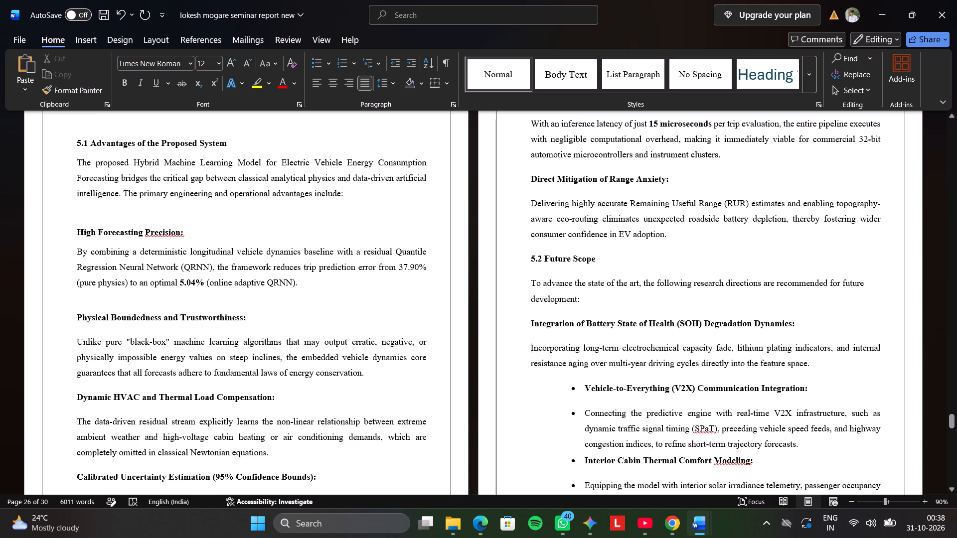
Undo the last indent removal on the paragraph beginning "Incorporating long-term electrochemical capacity fade".
{"action": "scroll", "coordinate": [583, 388], "scroll_direction": "down", "scroll_amount": 2}
{"action": "key", "text": "ctrl+z"}
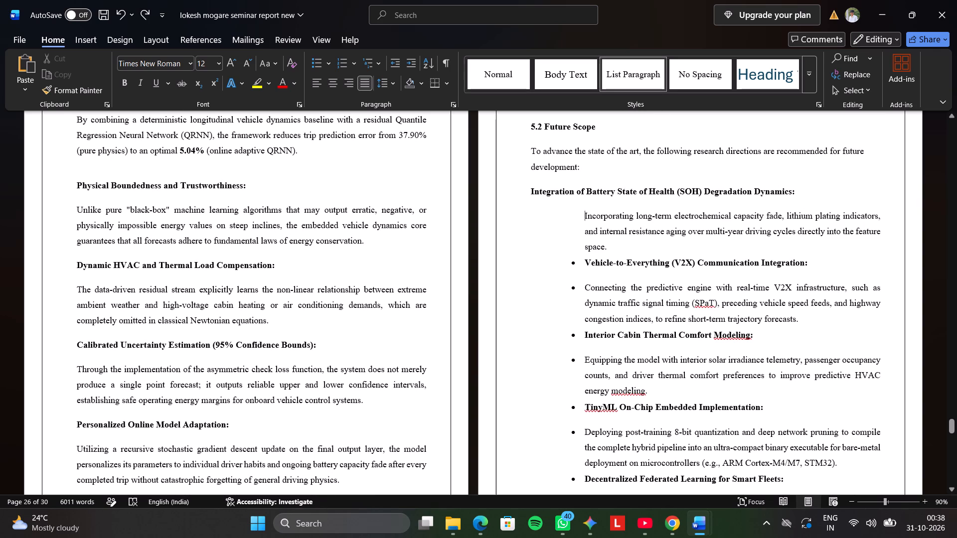
Remove the indent from the paragraph beginning "Incorporating long-term electrochemical capacity fade" so it aligns with the margin.
{"action": "key", "text": "BackSpace"}
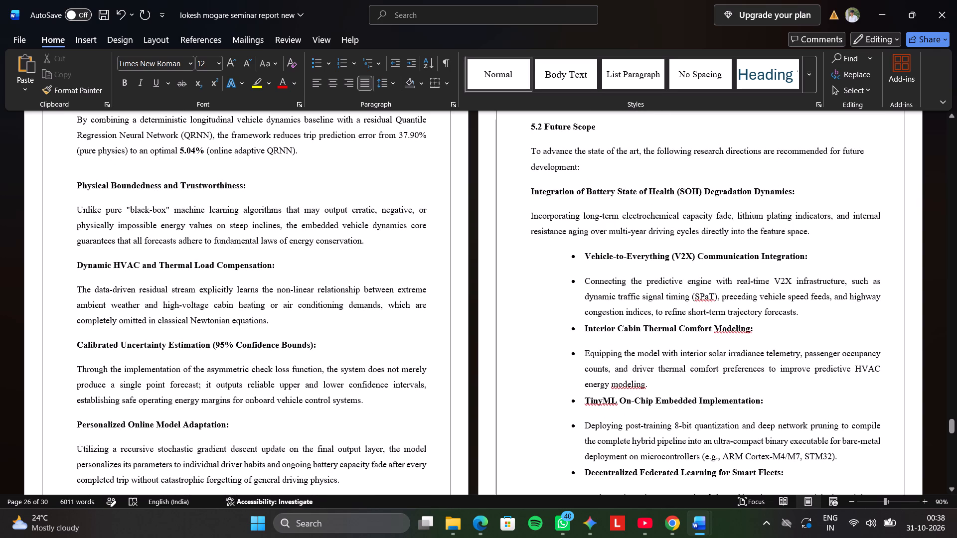
Remove the bullet and indent from the Vehicle-to-Everything (V2X) Communication Integration heading and from the paragraph below it.
{"action": "left_click", "coordinate": [583, 257]}
{"action": "key", "text": "BackSpace"}
{"action": "key", "text": "BackSpace"}
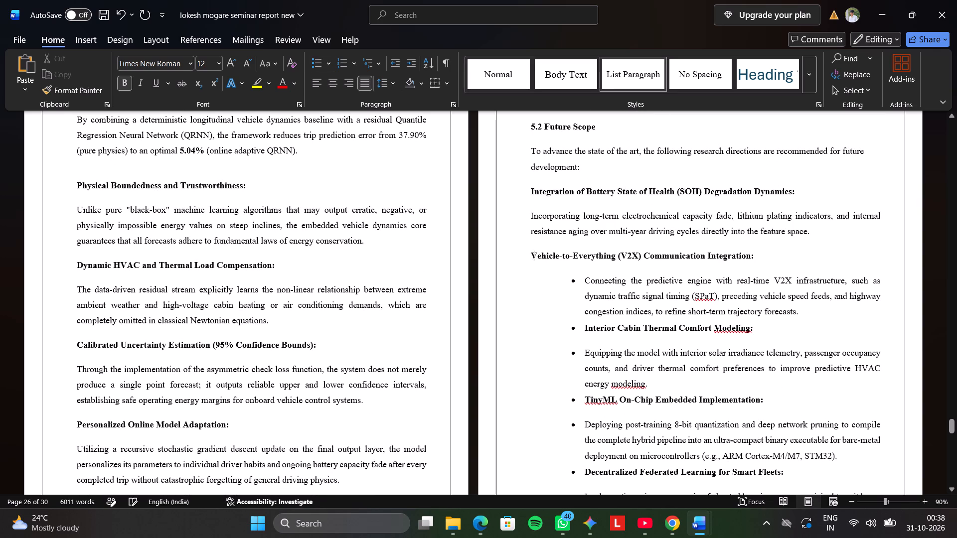
{"action": "left_click", "coordinate": [582, 279]}
{"action": "key", "text": "BackSpace"}
{"action": "key", "text": "BackSpace"}
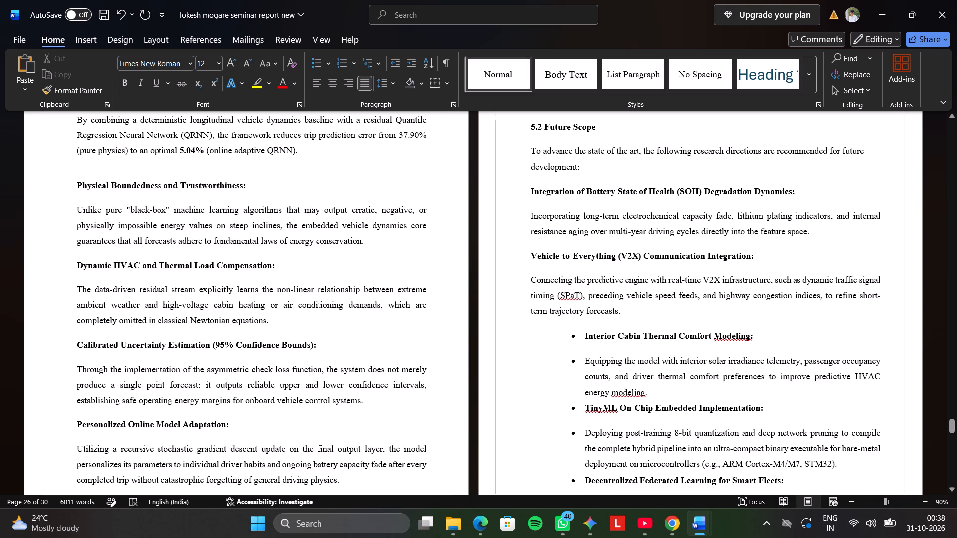
Remove the bullet and indent from the Interior Cabin Thermal Comfort Modeling heading and from the paragraph below it.
{"action": "left_click", "coordinate": [584, 335]}
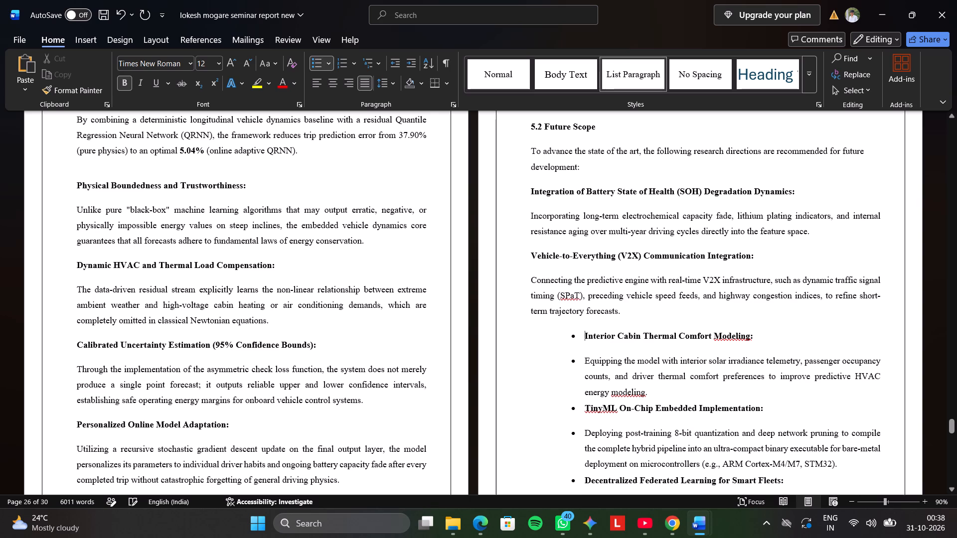
{"action": "key", "text": "BackSpace"}
{"action": "key", "text": "BackSpace"}
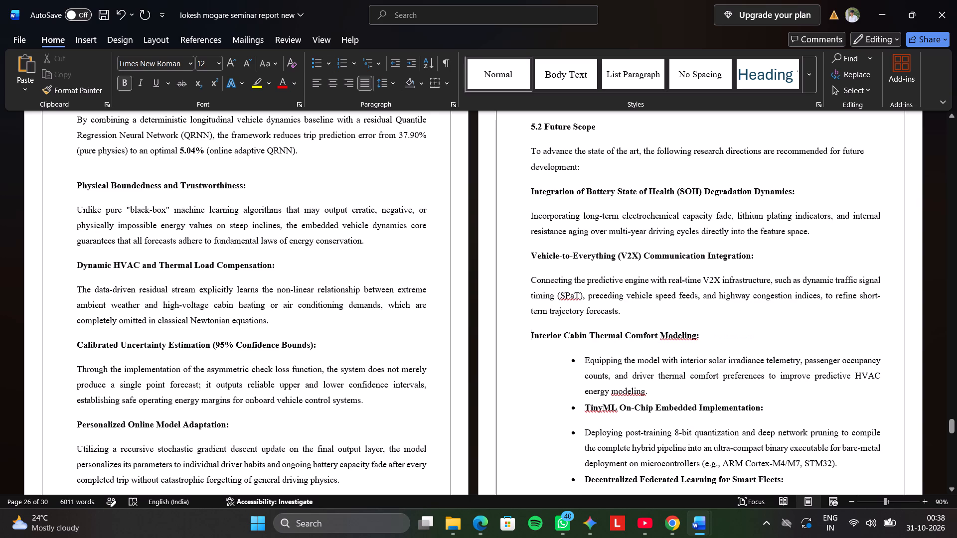
{"action": "left_click", "coordinate": [584, 360]}
{"action": "key", "text": "BackSpace"}
{"action": "key", "text": "BackSpace"}
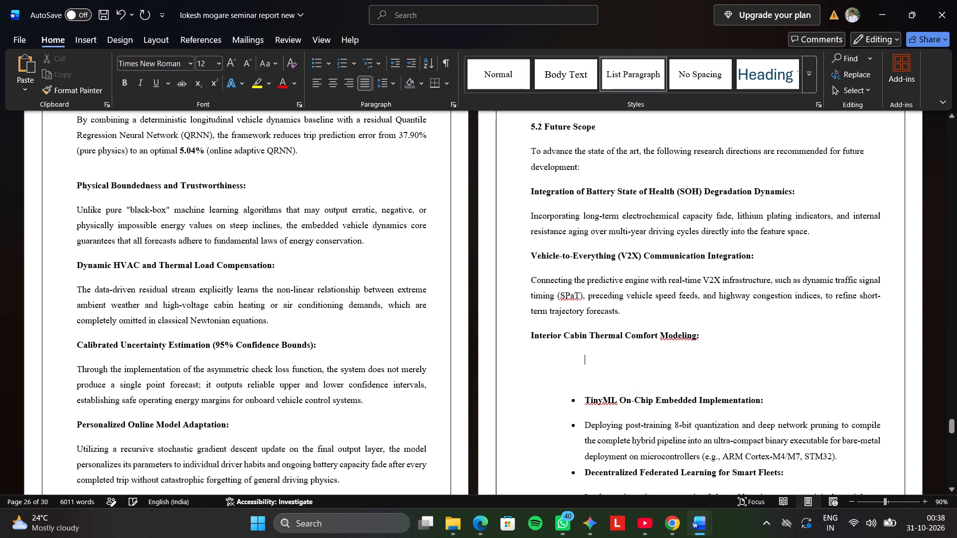
Remove the bullet and indent from the TinyML On-Chip Embedded Implementation heading and from the paragraph below it.
{"action": "left_click", "coordinate": [584, 402]}
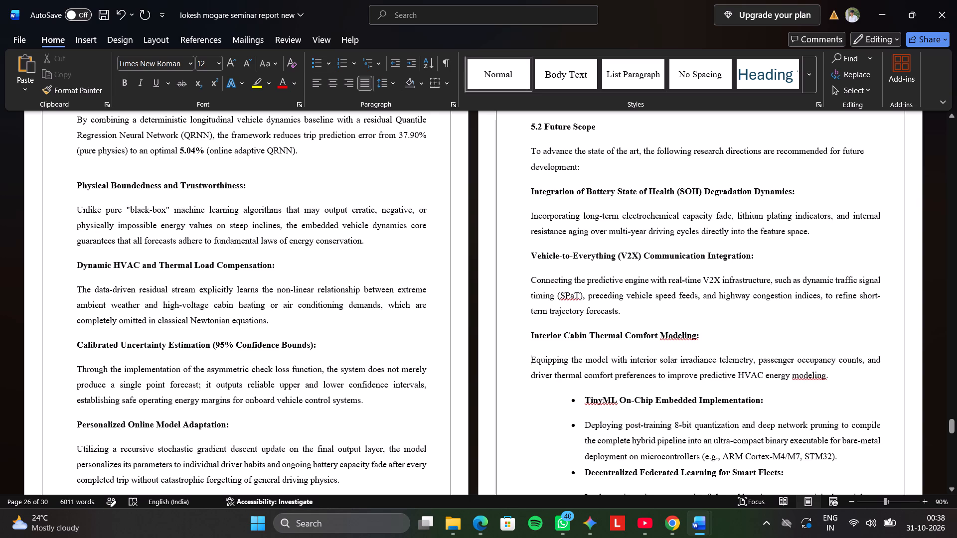
{"action": "key", "text": "BackSpace"}
{"action": "key", "text": "BackSpace"}
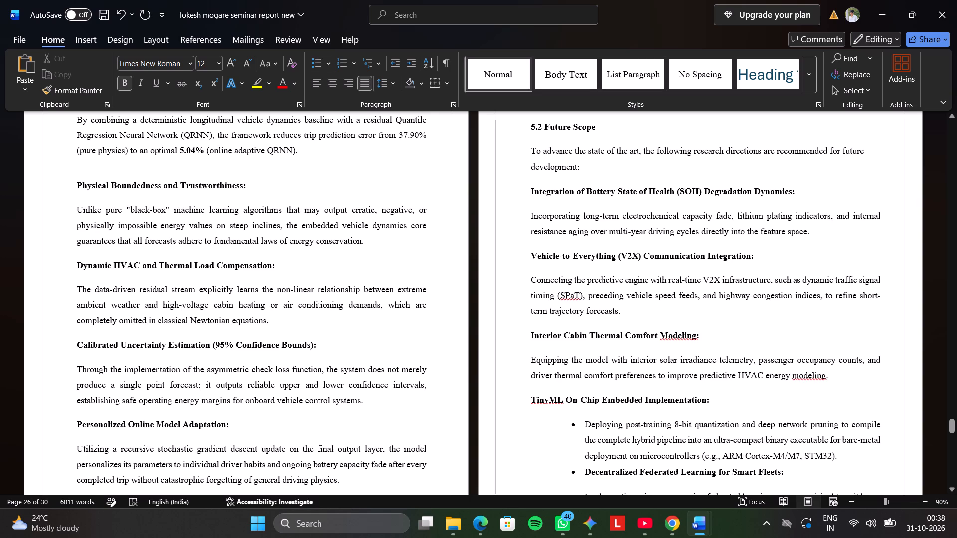
{"action": "left_click", "coordinate": [582, 425]}
{"action": "key", "text": "BackSpace"}
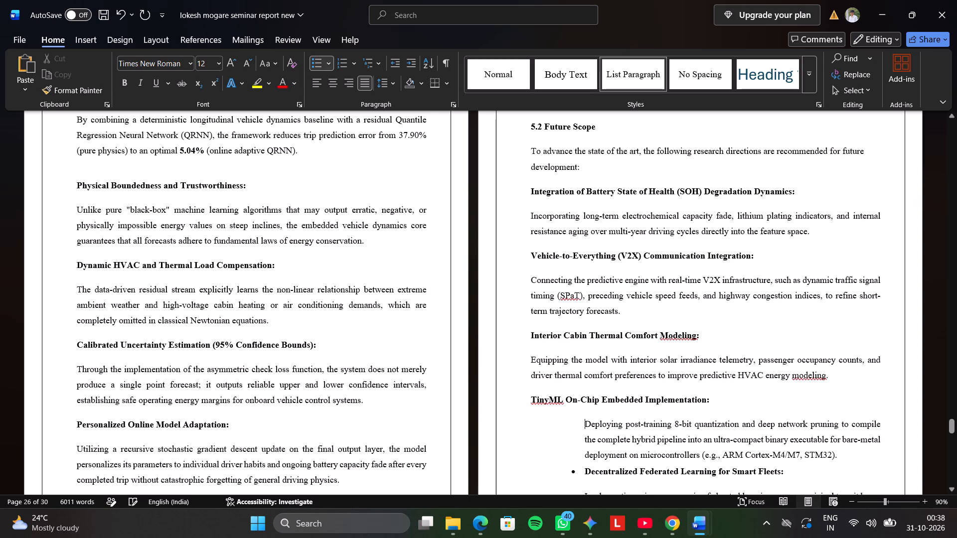
{"action": "key", "text": "BackSpace"}
Remove the bullet and indent from the Decentralized Federated Learning for Smart Fleets heading and from its paragraph on the following page.
{"action": "scroll", "coordinate": [582, 425], "scroll_direction": "down", "scroll_amount": 2}
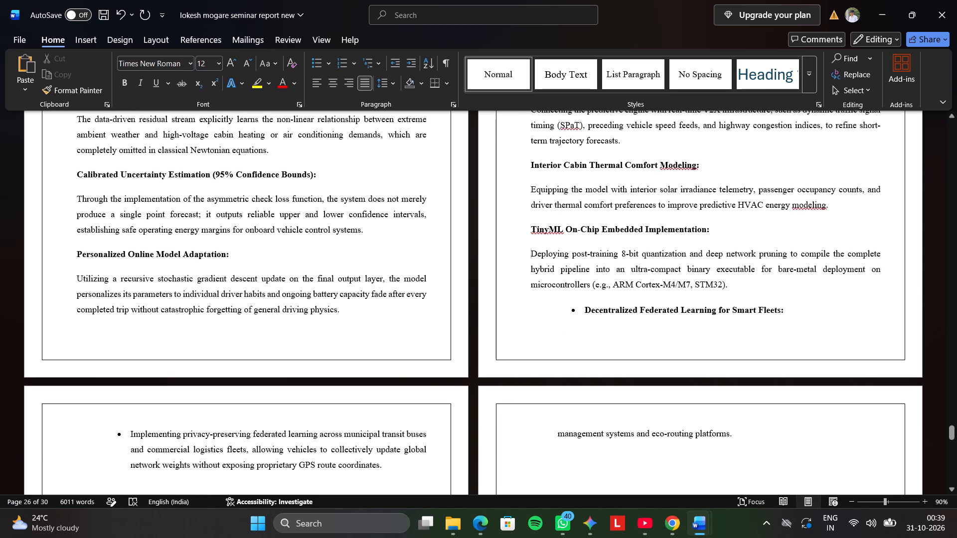
{"action": "left_click", "coordinate": [583, 310]}
{"action": "key", "text": "BackSpace"}
{"action": "key", "text": "BackSpace"}
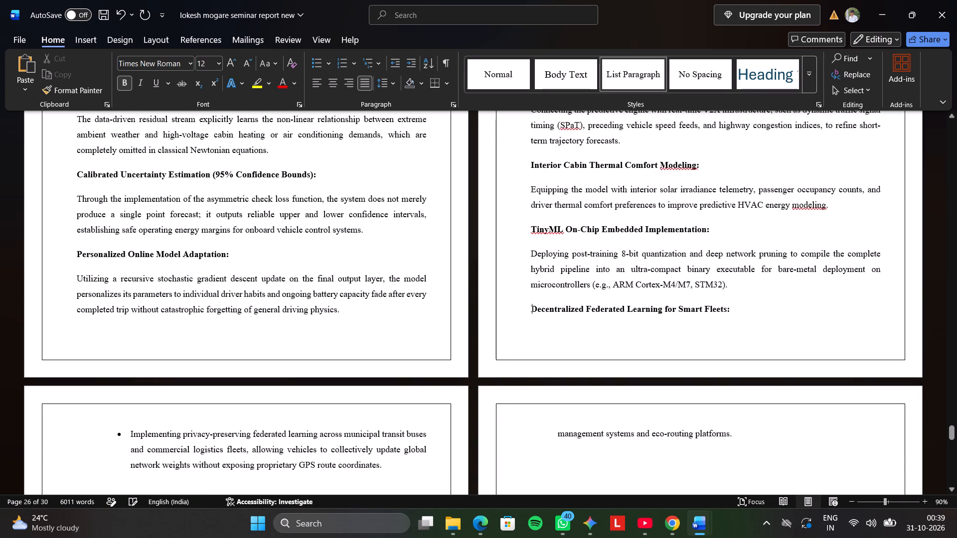
{"action": "scroll", "coordinate": [583, 310], "scroll_direction": "down", "scroll_amount": 2}
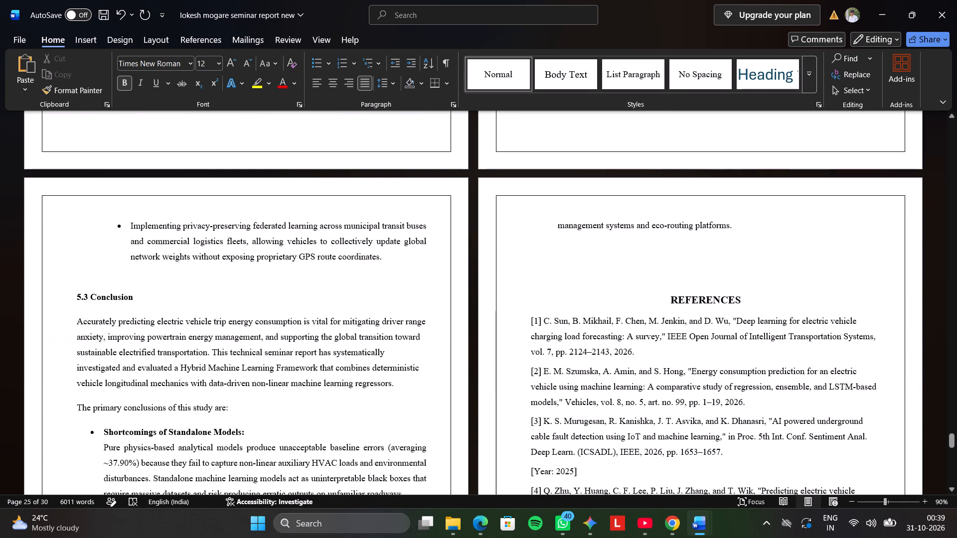
{"action": "scroll", "coordinate": [583, 310], "scroll_direction": "up", "scroll_amount": 2}
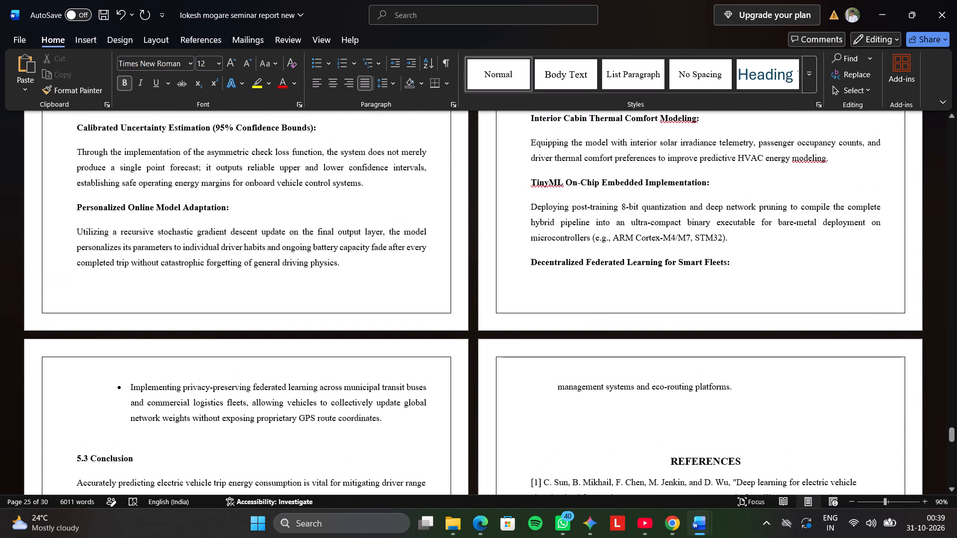
{"action": "left_click", "coordinate": [130, 389]}
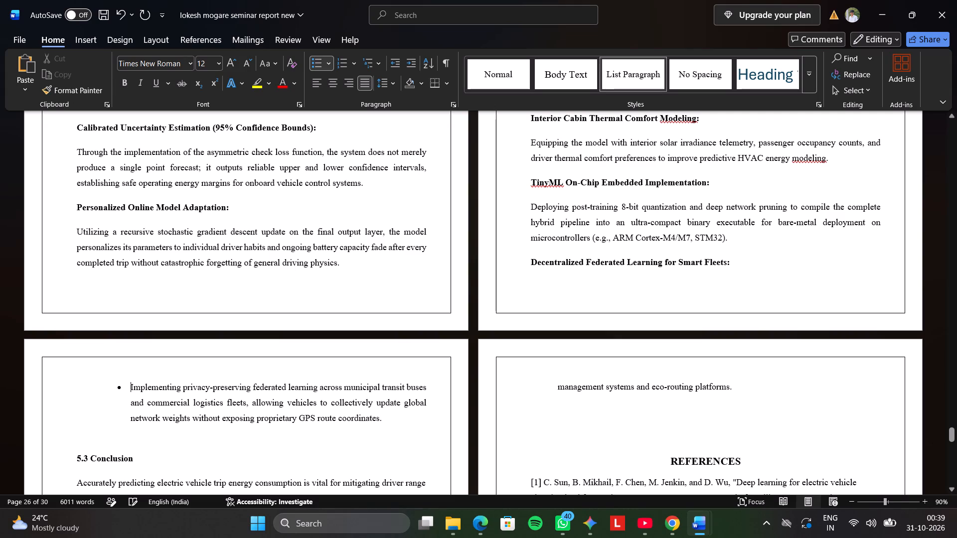
{"action": "key", "text": "BackSpace"}
{"action": "key", "text": "BackSpace"}
Delete the empty line above the 5.3 Conclusion heading, keeping the heading on its own line directly after the preceding paragraph.
{"action": "scroll", "coordinate": [130, 389], "scroll_direction": "down", "scroll_amount": 1}
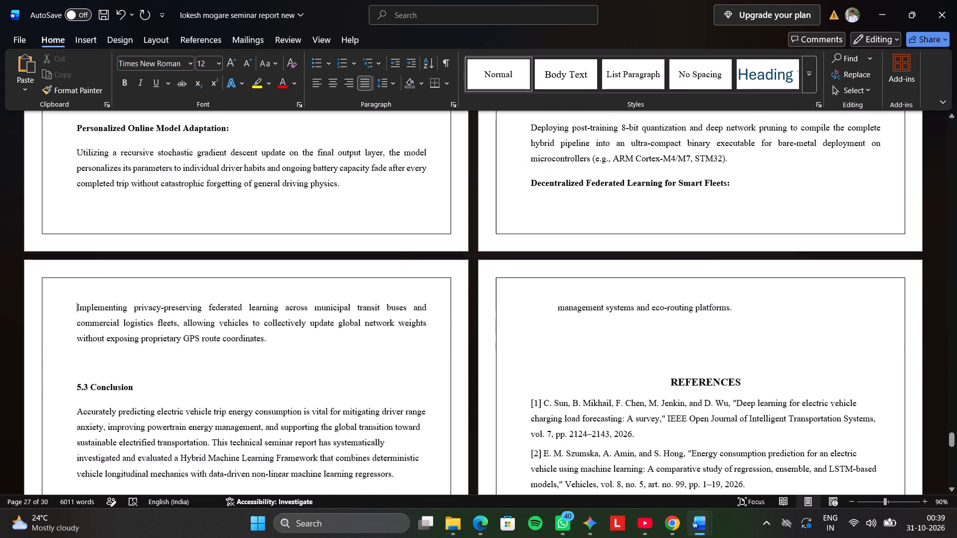
{"action": "scroll", "coordinate": [130, 389], "scroll_direction": "down", "scroll_amount": 1}
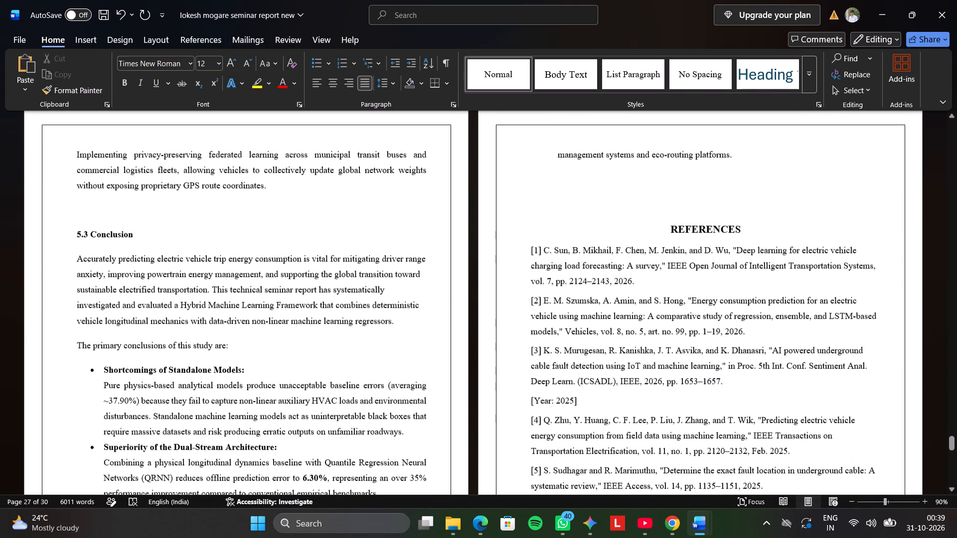
{"action": "left_click", "coordinate": [75, 237]}
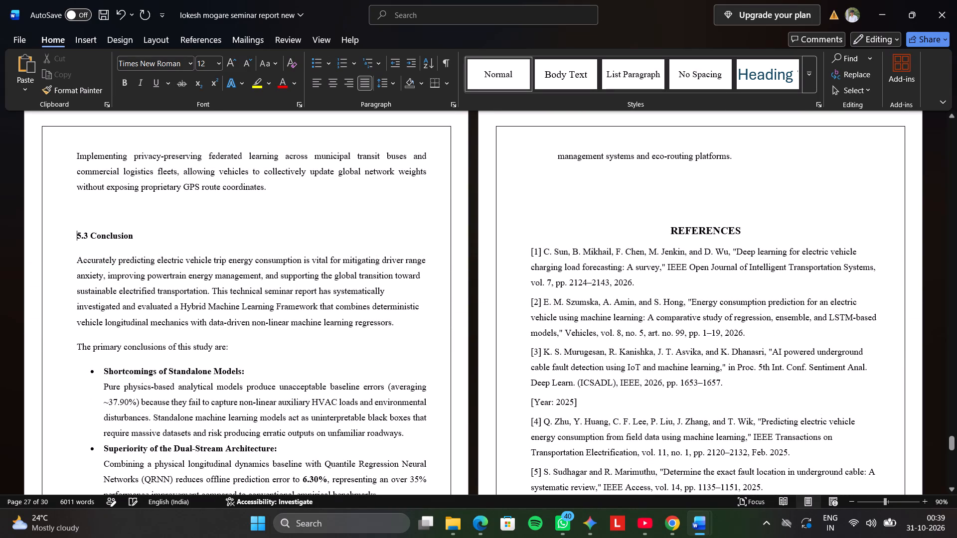
{"action": "key", "text": "BackSpace"}
{"action": "key", "text": "BackSpace"}
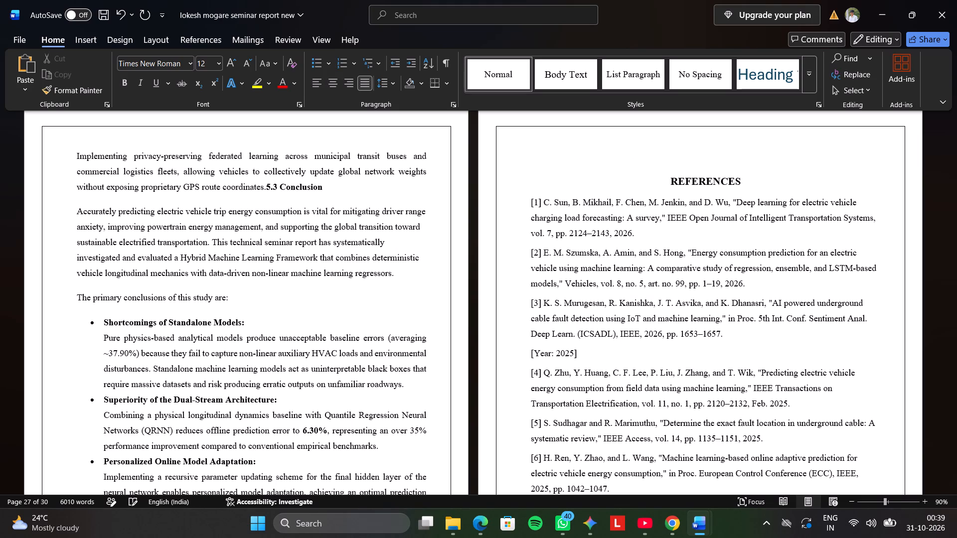
{"action": "key", "text": "Return"}
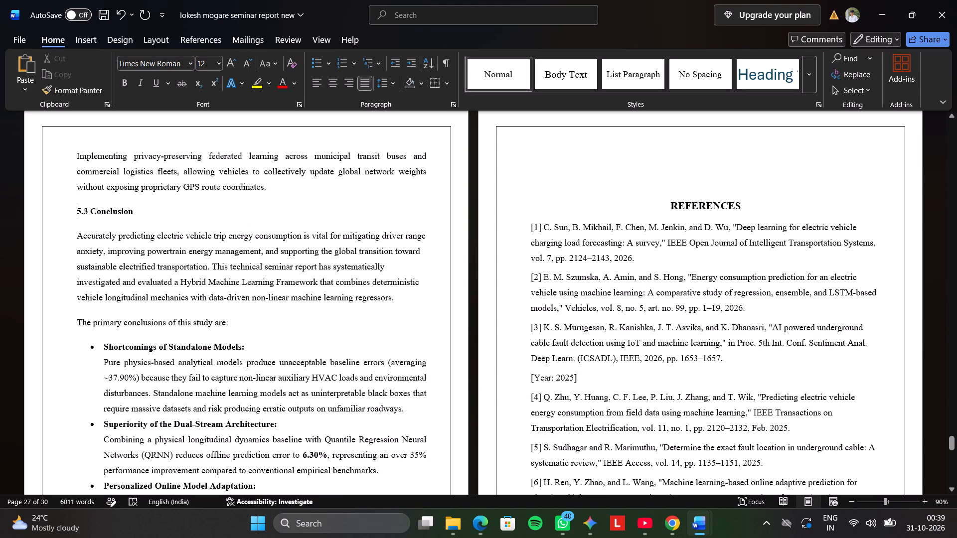
{"action": "key", "text": "BackSpace"}
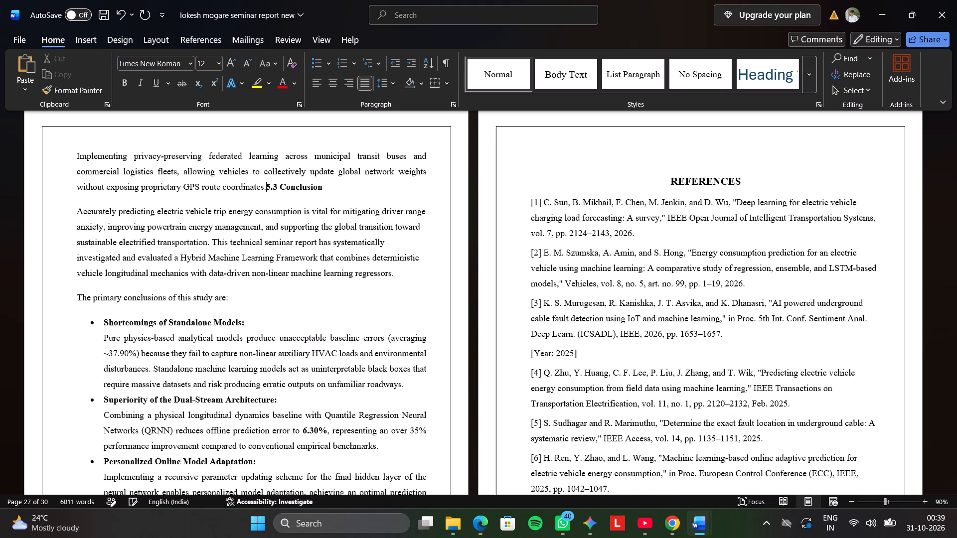
{"action": "key", "text": "Return"}
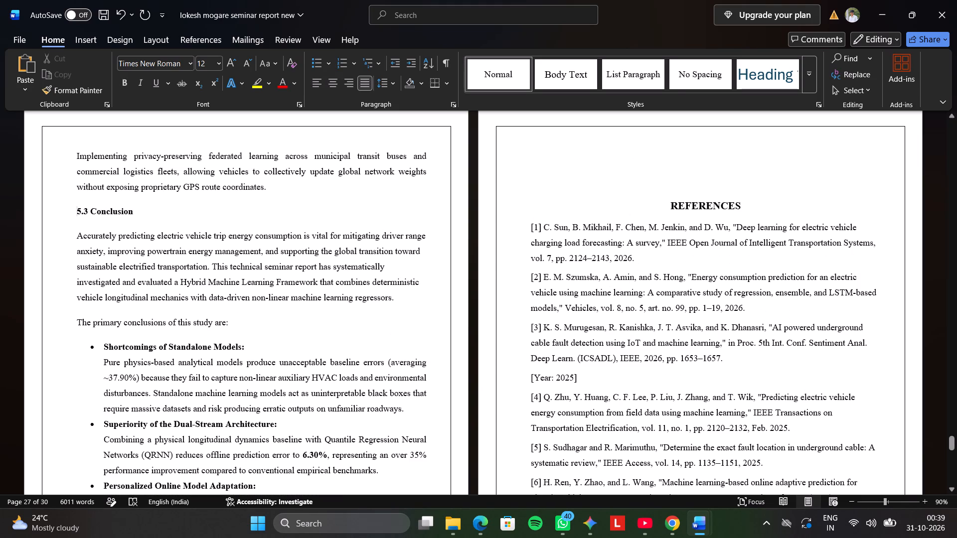
Review the layout of the 5.3 Conclusion section and the References pages.
{"action": "scroll", "coordinate": [155, 263], "scroll_direction": "down", "scroll_amount": 1}
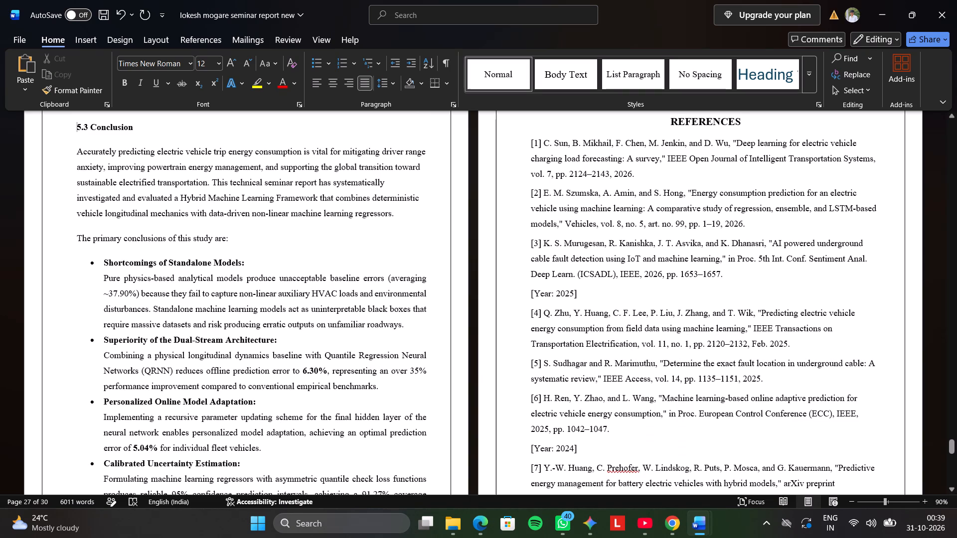
{"action": "scroll", "coordinate": [106, 260], "scroll_direction": "down", "scroll_amount": 1}
{"action": "scroll", "coordinate": [106, 260], "scroll_direction": "up", "scroll_amount": 1}
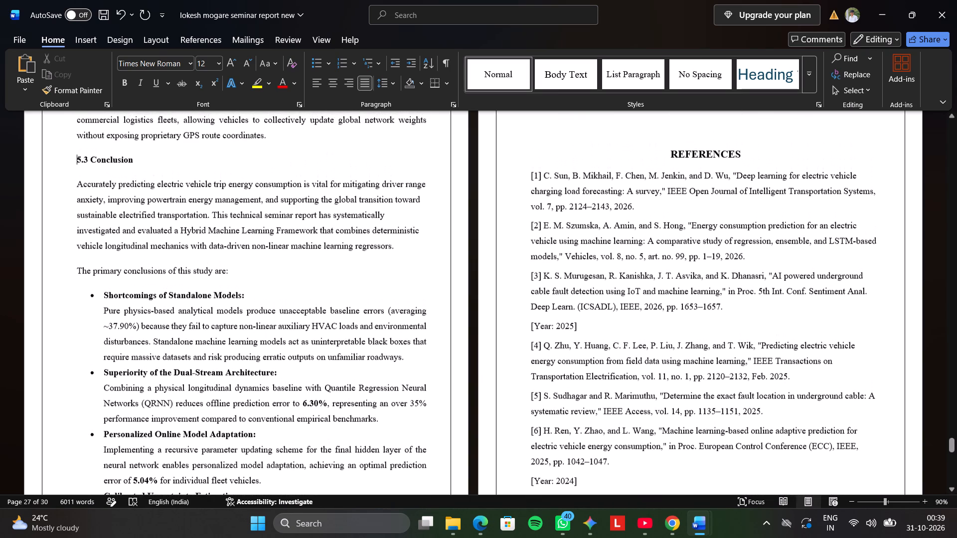
{"action": "scroll", "coordinate": [106, 260], "scroll_direction": "up", "scroll_amount": 1}
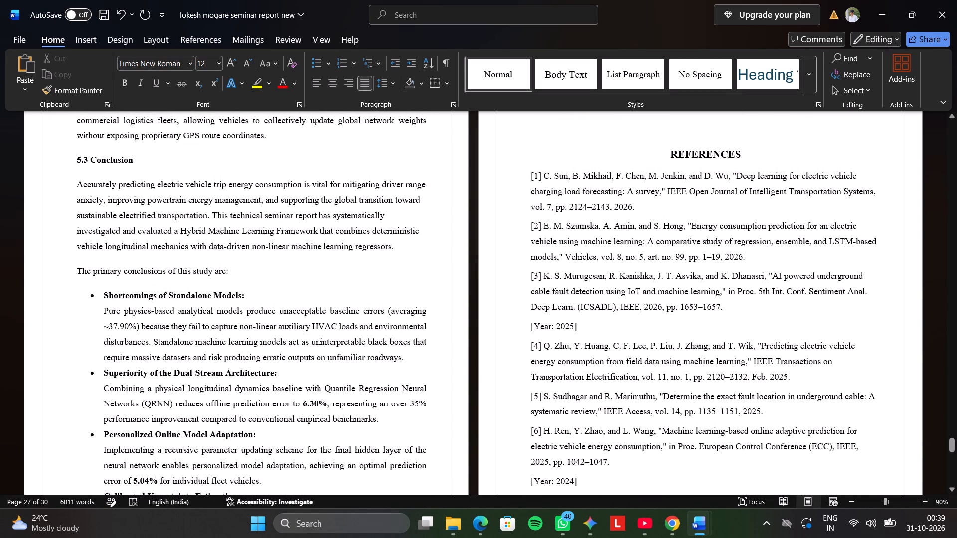
{"action": "scroll", "coordinate": [114, 330], "scroll_direction": "down", "scroll_amount": 2}
{"action": "scroll", "coordinate": [434, 287], "scroll_direction": "up", "scroll_amount": 2}
{"action": "scroll", "coordinate": [434, 287], "scroll_direction": "down", "scroll_amount": 1}
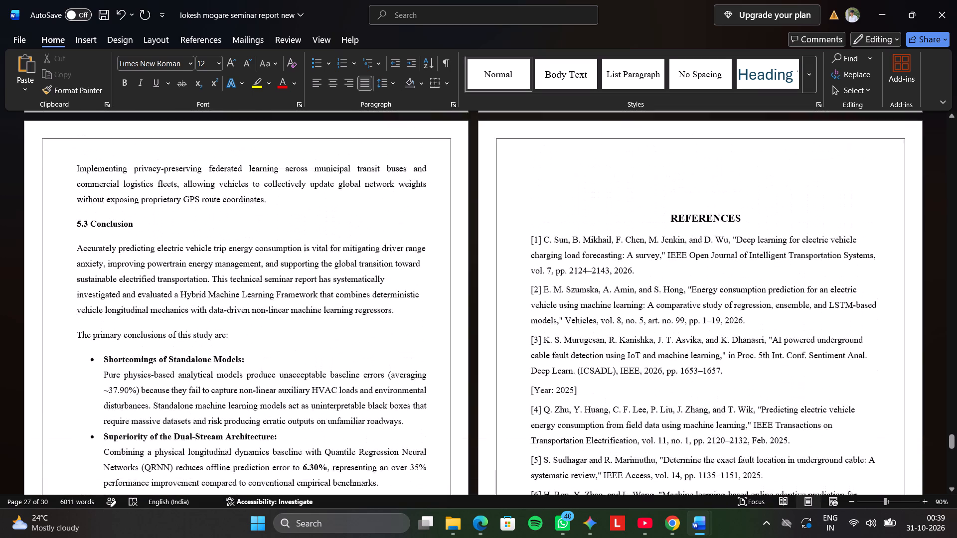
{"action": "scroll", "coordinate": [434, 287], "scroll_direction": "down", "scroll_amount": 2}
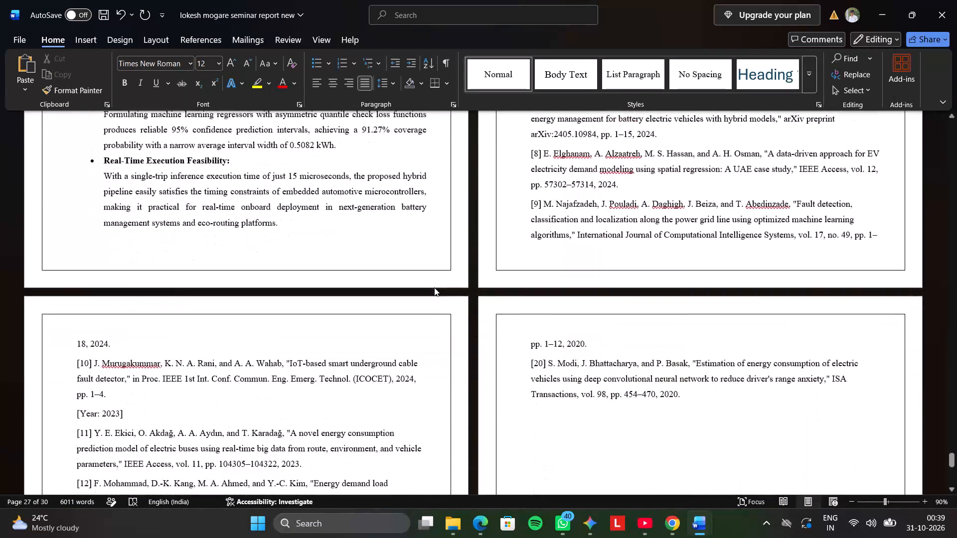
{"action": "scroll", "coordinate": [434, 287], "scroll_direction": "down", "scroll_amount": 1}
{"action": "scroll", "coordinate": [434, 287], "scroll_direction": "up", "scroll_amount": 3}
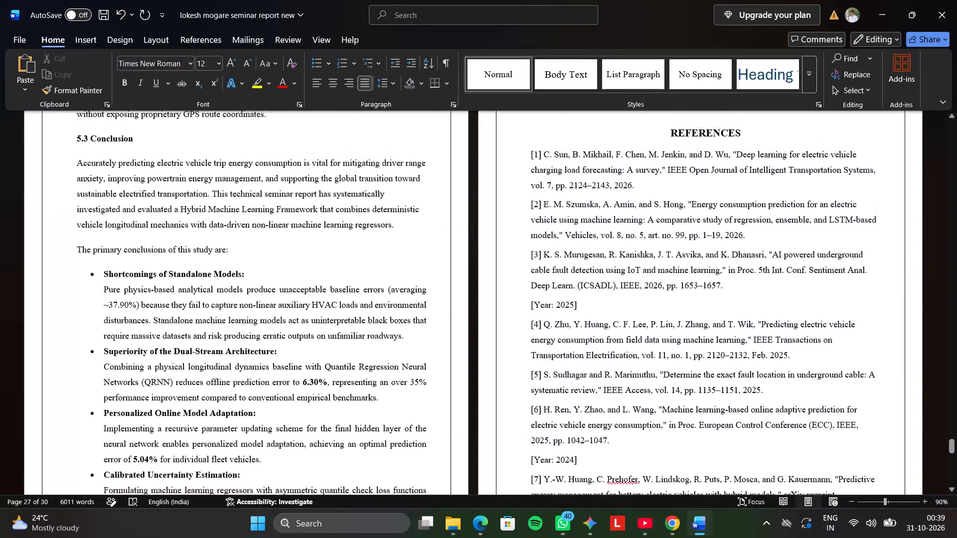
{"action": "scroll", "coordinate": [434, 287], "scroll_direction": "down", "scroll_amount": 1}
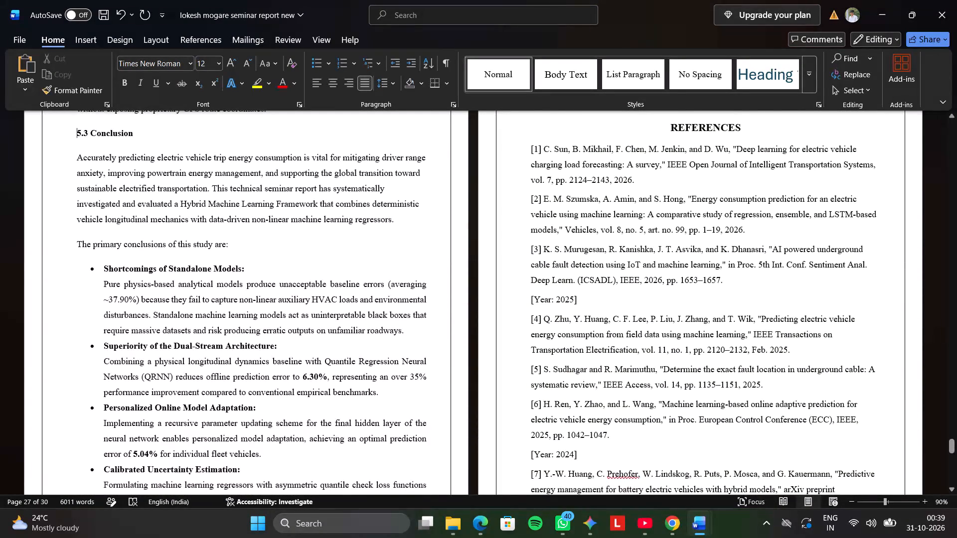
{"action": "scroll", "coordinate": [434, 287], "scroll_direction": "down", "scroll_amount": 3}
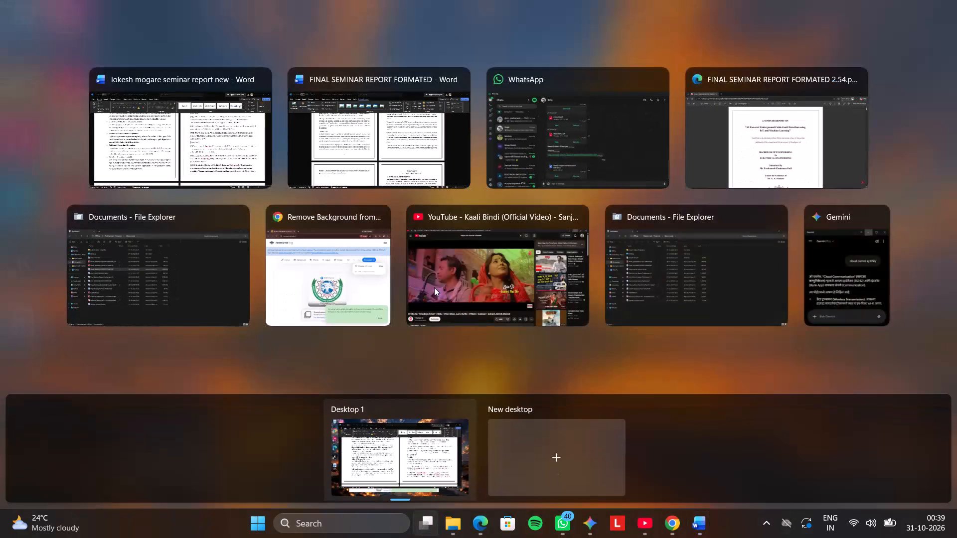
{"action": "left_click", "coordinate": [218, 121]}
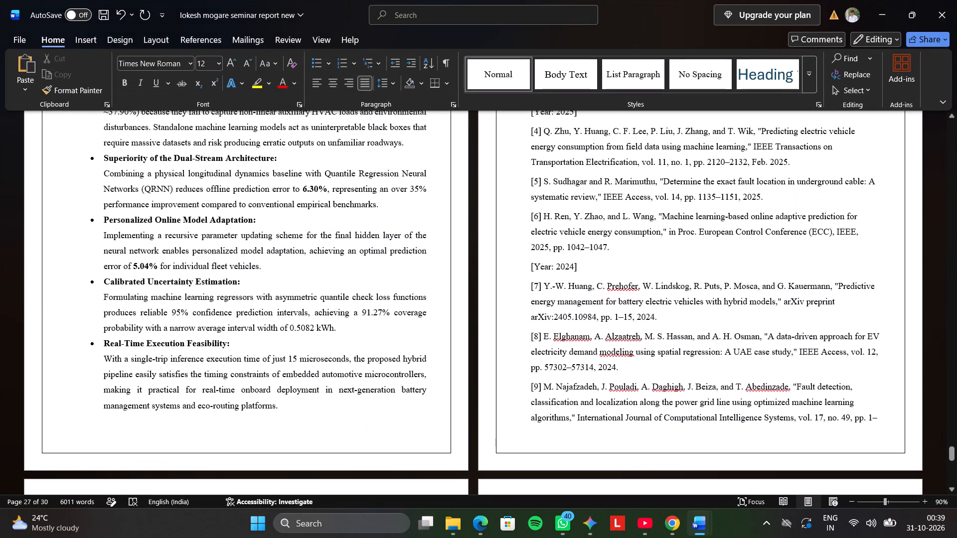
Delete the empty lines above the REFERENCES heading so that it starts at the top of its page.
{"action": "scroll", "coordinate": [329, 334], "scroll_direction": "up", "scroll_amount": 2}
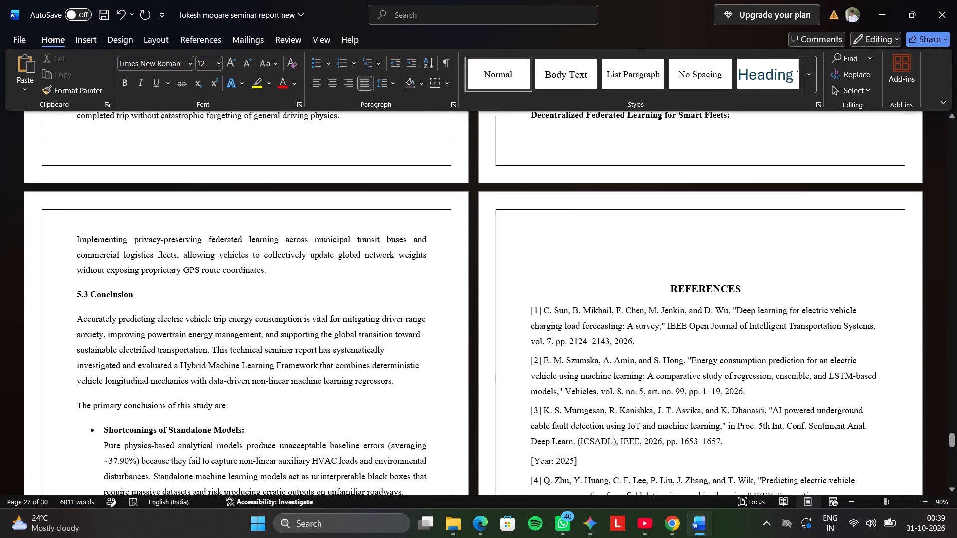
{"action": "left_click", "coordinate": [642, 284]}
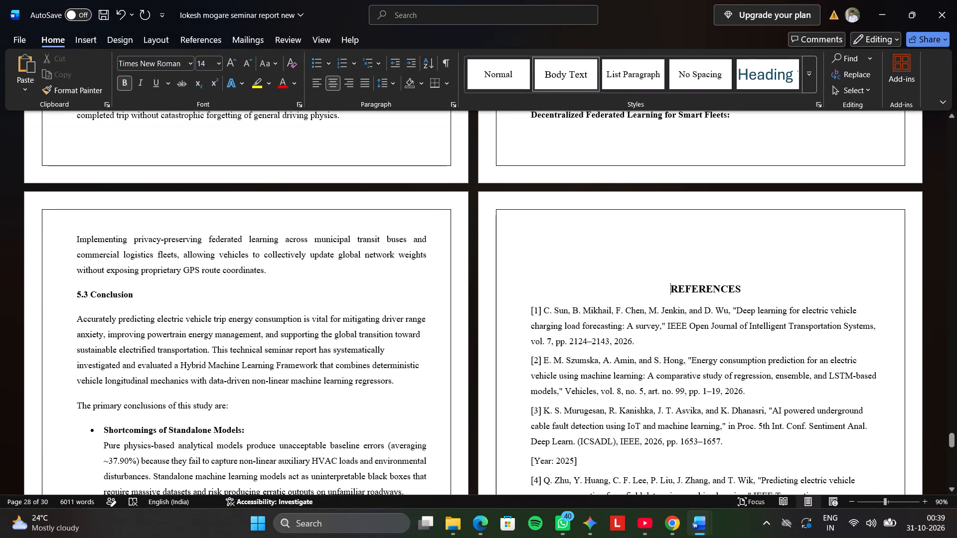
{"action": "key", "text": "Up"}
{"action": "key", "text": "BackSpace"}
{"action": "key", "text": "BackSpace"}
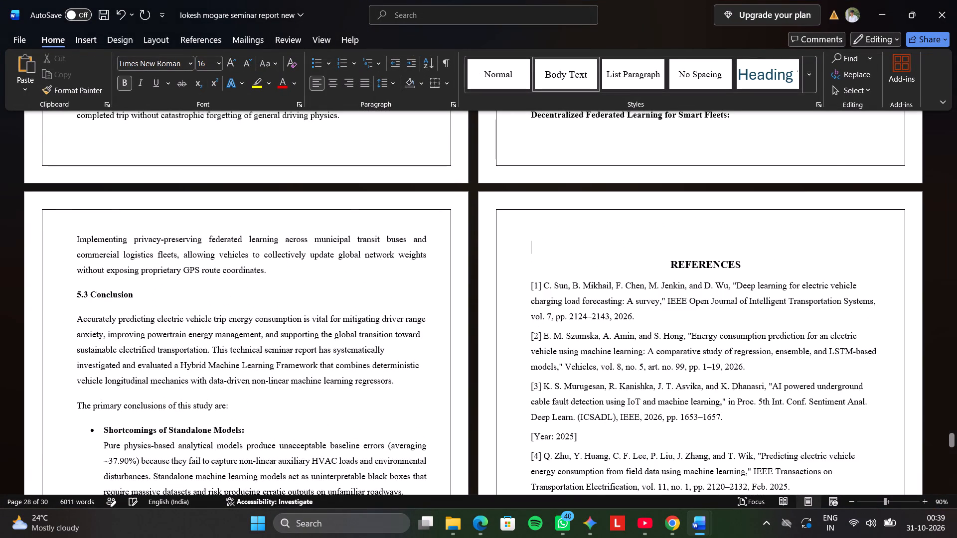
{"action": "key", "text": "BackSpace"}
{"action": "scroll", "coordinate": [642, 284], "scroll_direction": "up", "scroll_amount": 1}
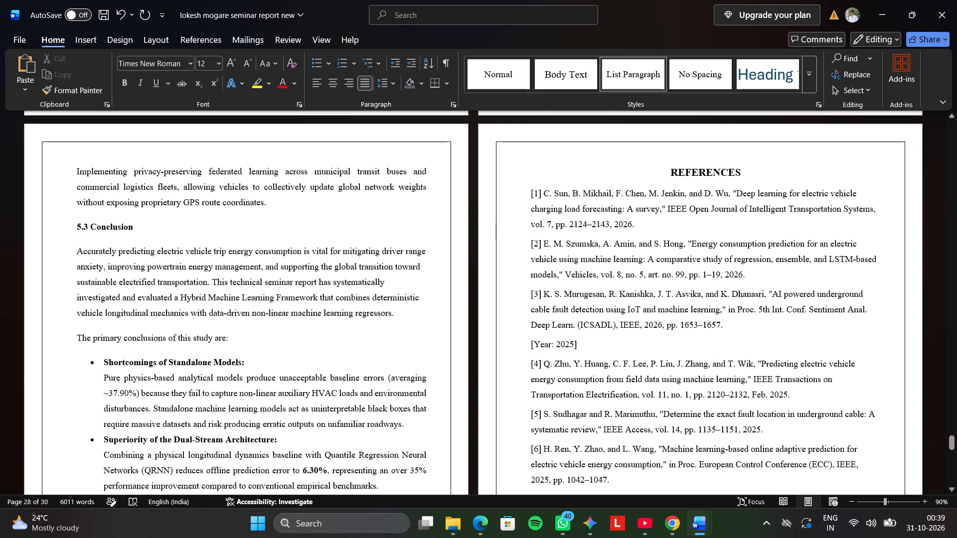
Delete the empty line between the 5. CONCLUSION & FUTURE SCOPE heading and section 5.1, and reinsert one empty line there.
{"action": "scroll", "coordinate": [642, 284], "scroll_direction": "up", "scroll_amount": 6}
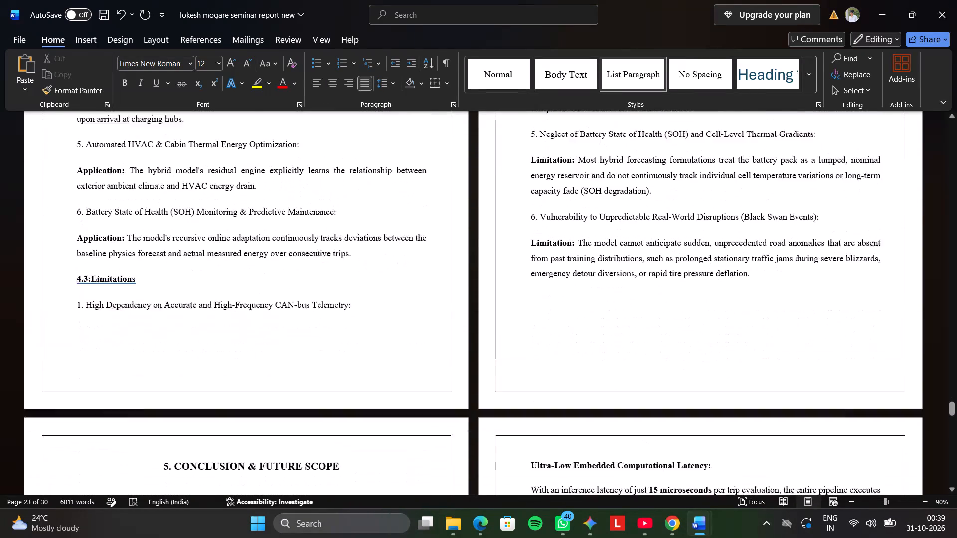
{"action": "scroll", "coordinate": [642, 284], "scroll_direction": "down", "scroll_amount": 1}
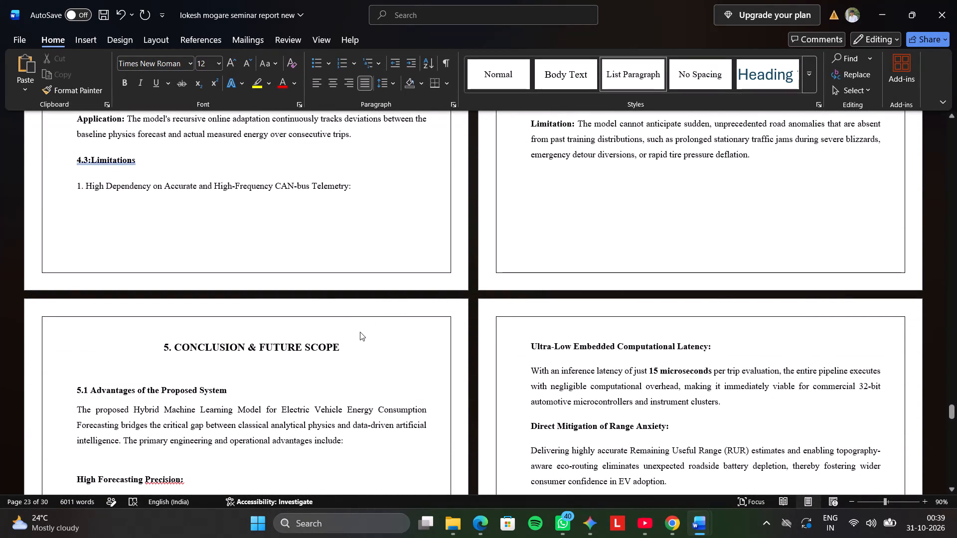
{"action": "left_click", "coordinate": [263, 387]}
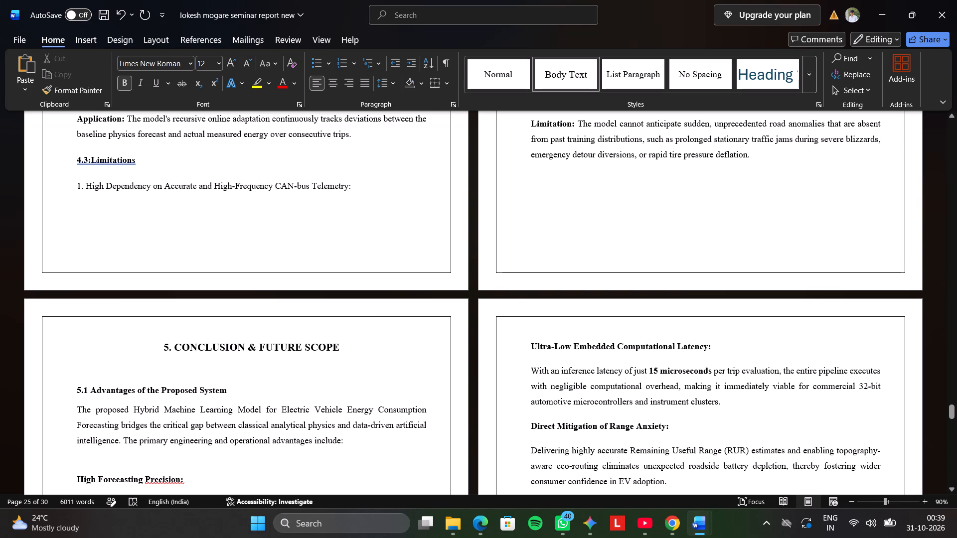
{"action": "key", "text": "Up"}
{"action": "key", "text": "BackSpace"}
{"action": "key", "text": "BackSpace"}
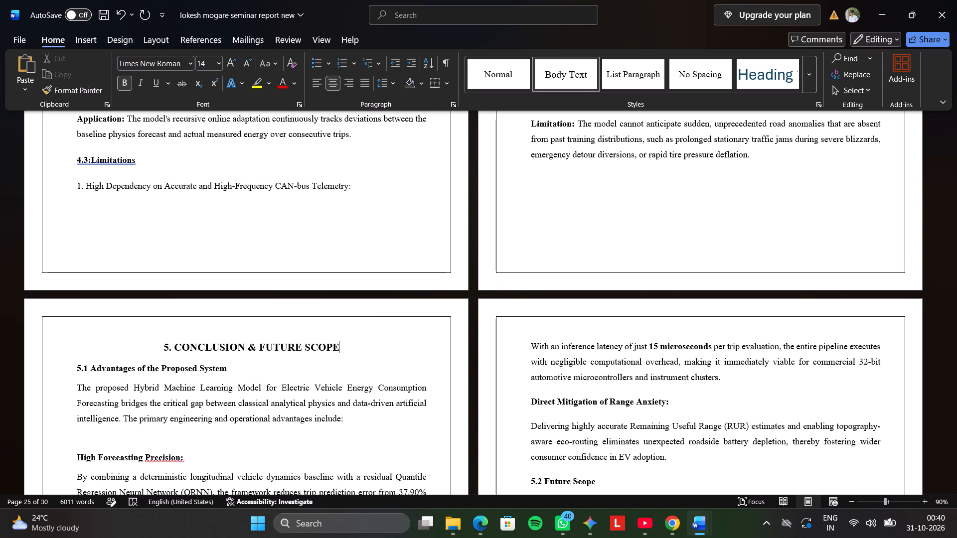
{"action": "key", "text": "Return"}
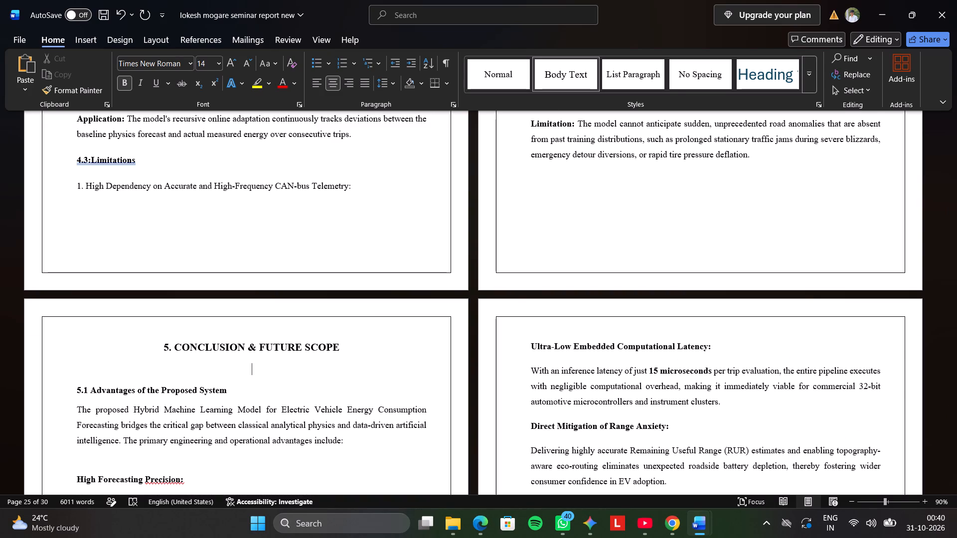
Insert an empty line directly before the 4.2:Applications heading to push it onto the following page.
{"action": "scroll", "coordinate": [263, 387], "scroll_direction": "up", "scroll_amount": 4}
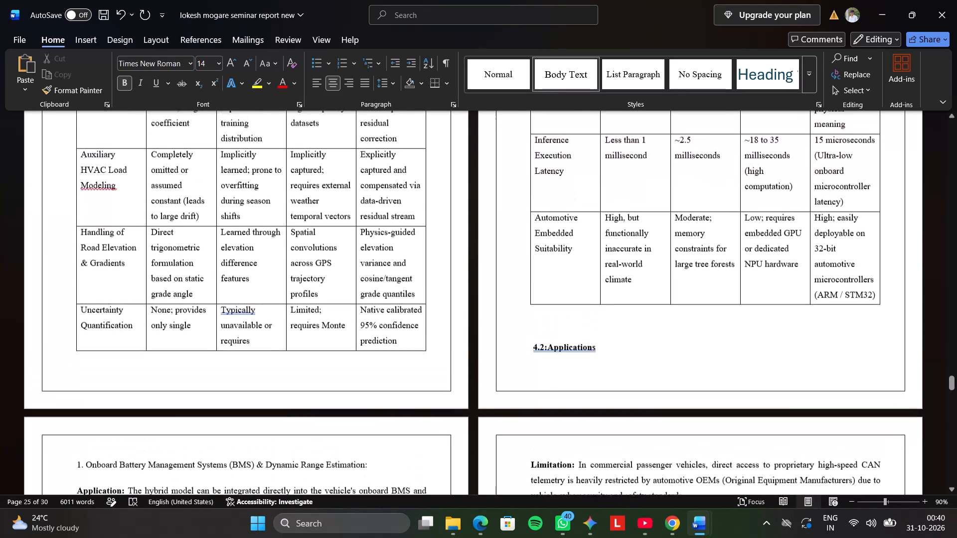
{"action": "scroll", "coordinate": [263, 387], "scroll_direction": "up", "scroll_amount": 1}
{"action": "left_click", "coordinate": [531, 356]}
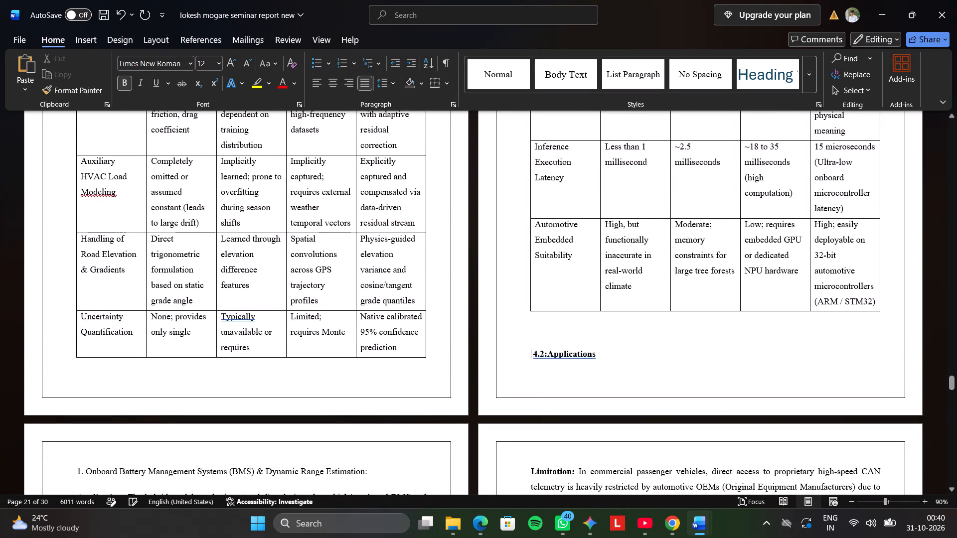
{"action": "key", "text": "Return"}
Insert an empty line between the 3.VEHICLE DYNAMICS & TECHNICAL CORE heading and section 3.1.
{"action": "scroll", "coordinate": [531, 356], "scroll_direction": "up", "scroll_amount": 3}
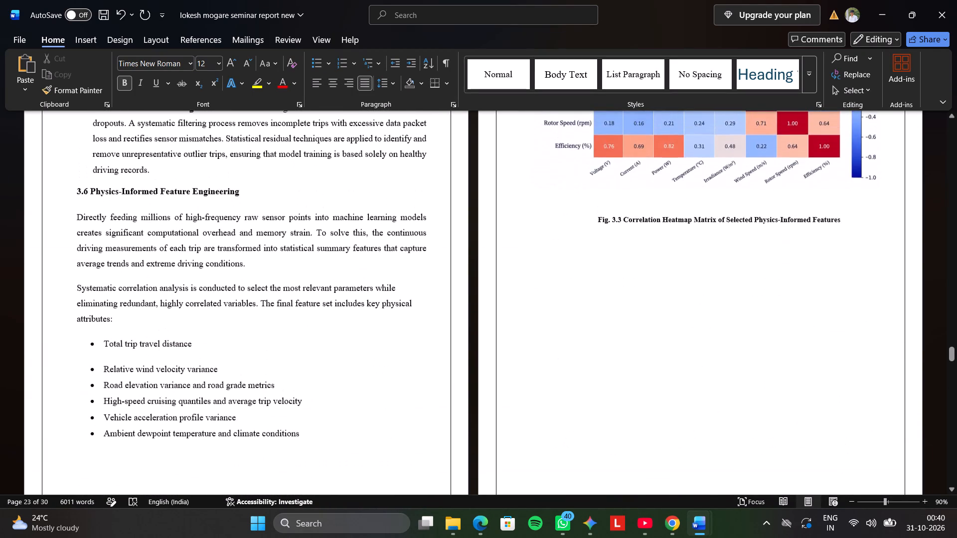
{"action": "scroll", "coordinate": [531, 356], "scroll_direction": "up", "scroll_amount": 5}
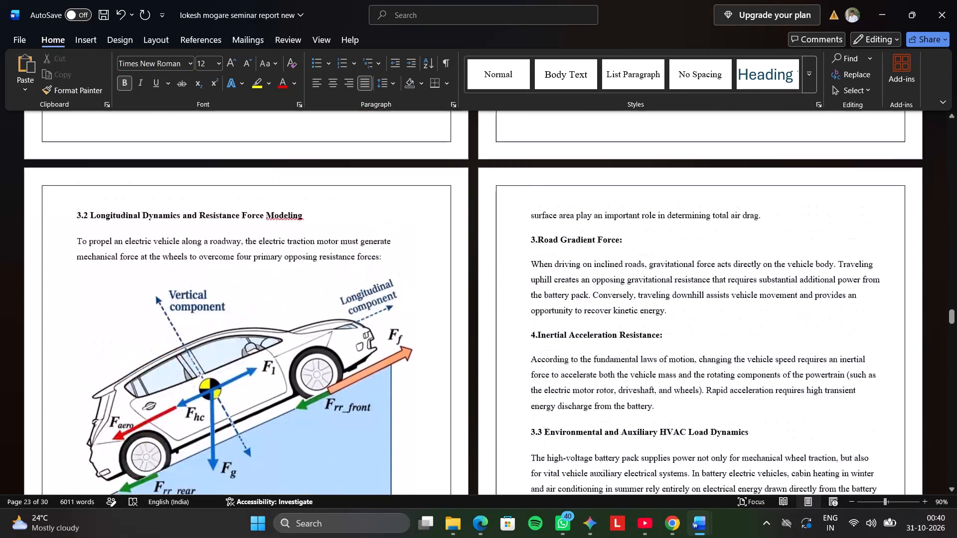
{"action": "scroll", "coordinate": [531, 356], "scroll_direction": "up", "scroll_amount": 4}
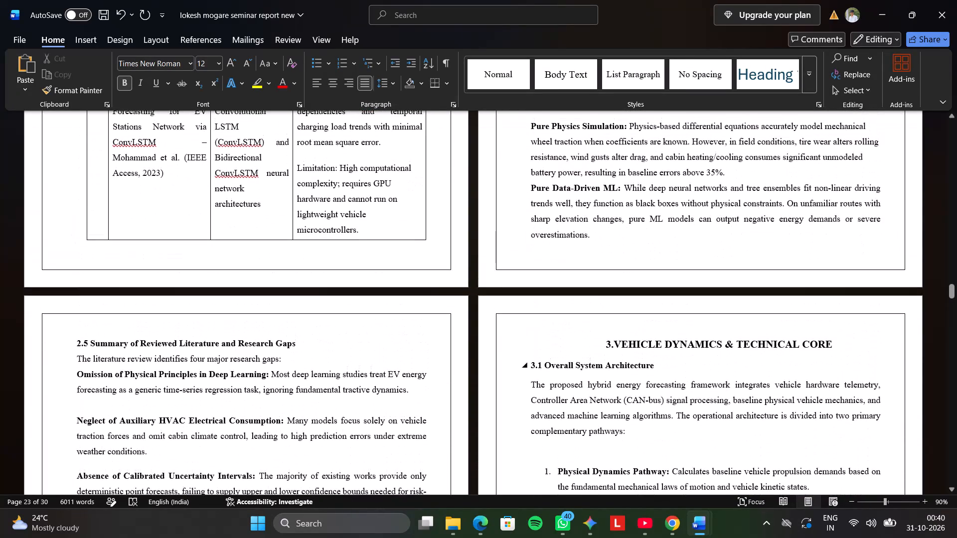
{"action": "scroll", "coordinate": [531, 356], "scroll_direction": "up", "scroll_amount": 1}
{"action": "left_click", "coordinate": [847, 378]}
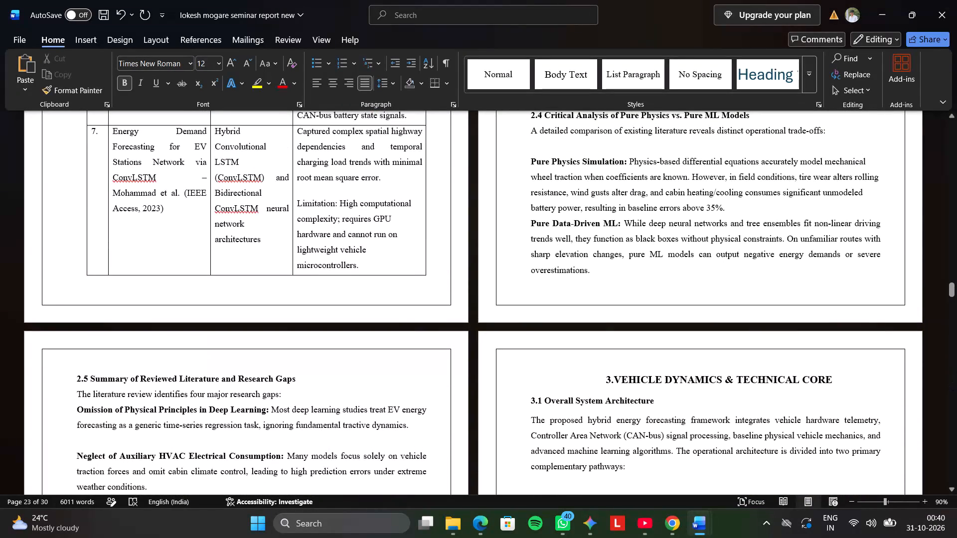
{"action": "key", "text": "Return"}
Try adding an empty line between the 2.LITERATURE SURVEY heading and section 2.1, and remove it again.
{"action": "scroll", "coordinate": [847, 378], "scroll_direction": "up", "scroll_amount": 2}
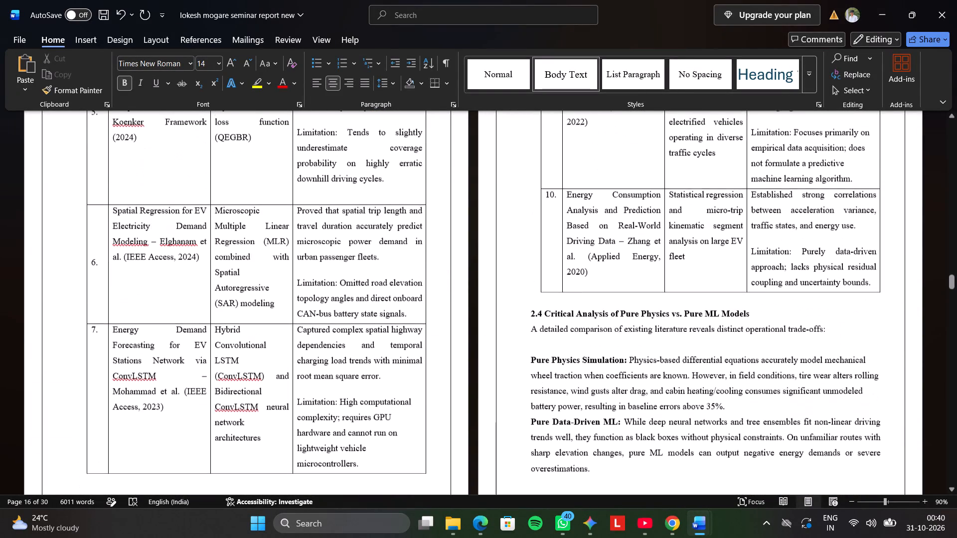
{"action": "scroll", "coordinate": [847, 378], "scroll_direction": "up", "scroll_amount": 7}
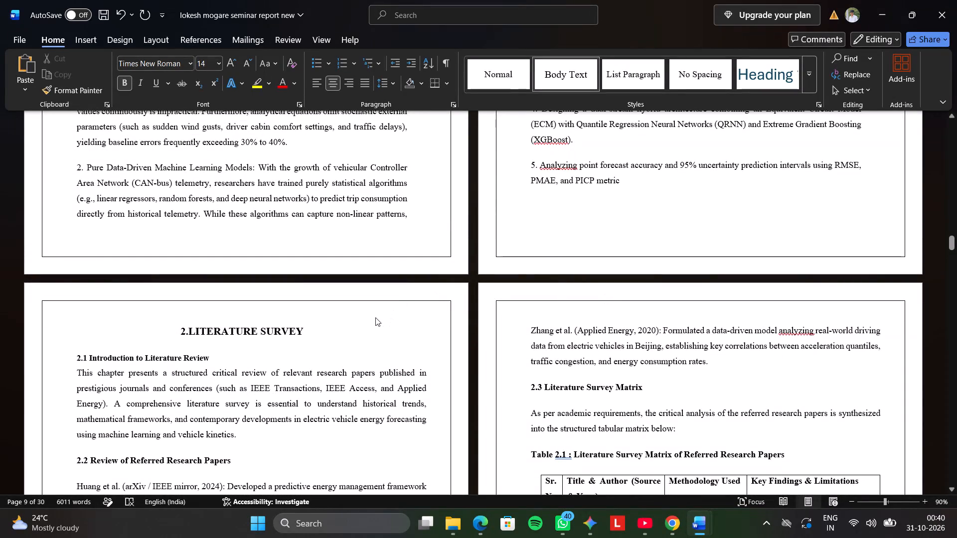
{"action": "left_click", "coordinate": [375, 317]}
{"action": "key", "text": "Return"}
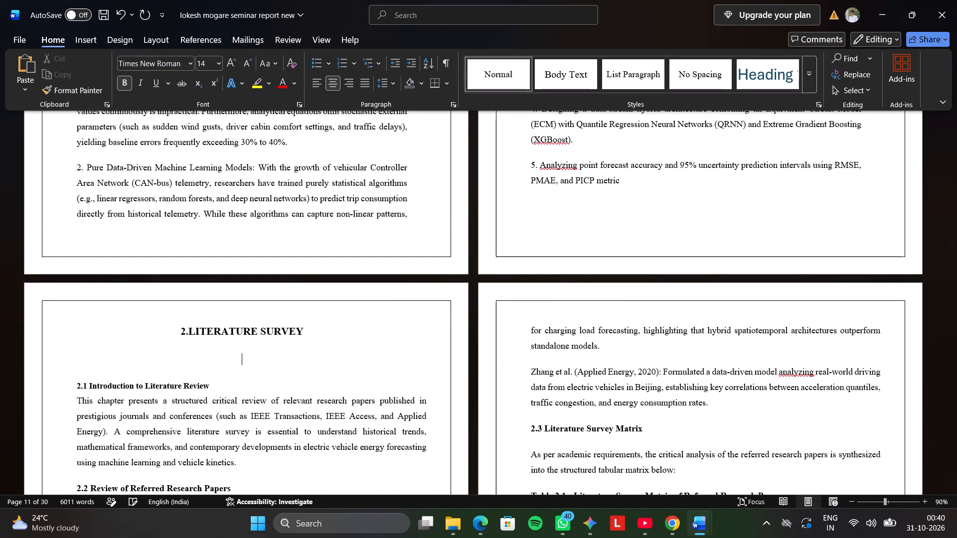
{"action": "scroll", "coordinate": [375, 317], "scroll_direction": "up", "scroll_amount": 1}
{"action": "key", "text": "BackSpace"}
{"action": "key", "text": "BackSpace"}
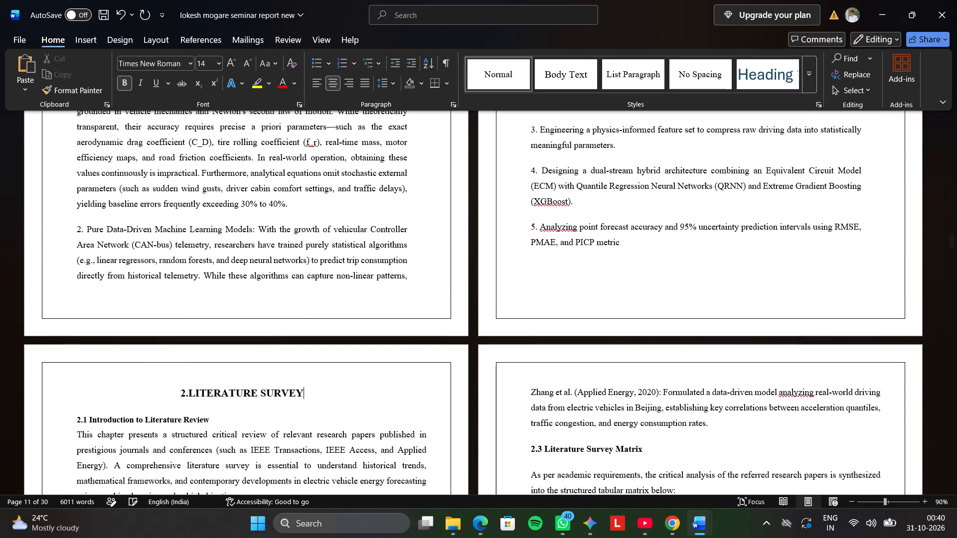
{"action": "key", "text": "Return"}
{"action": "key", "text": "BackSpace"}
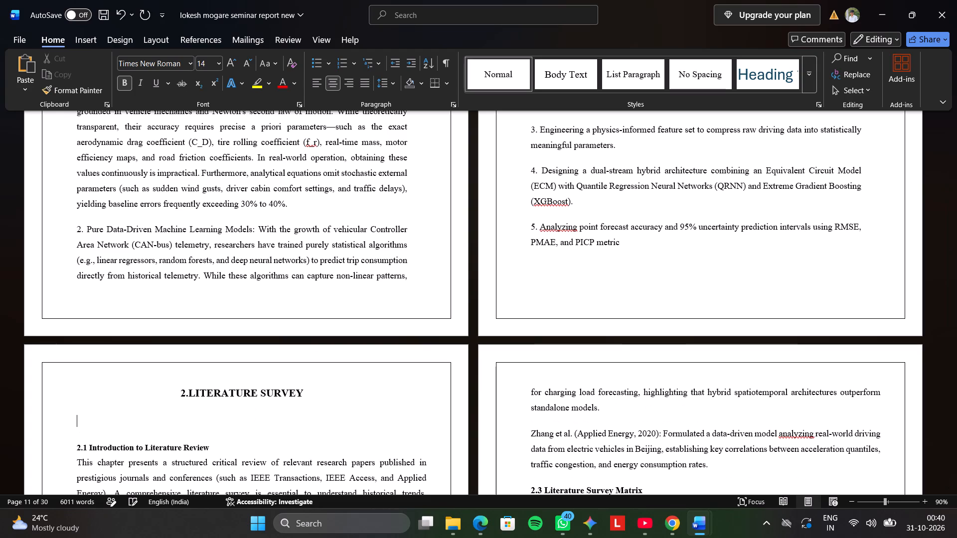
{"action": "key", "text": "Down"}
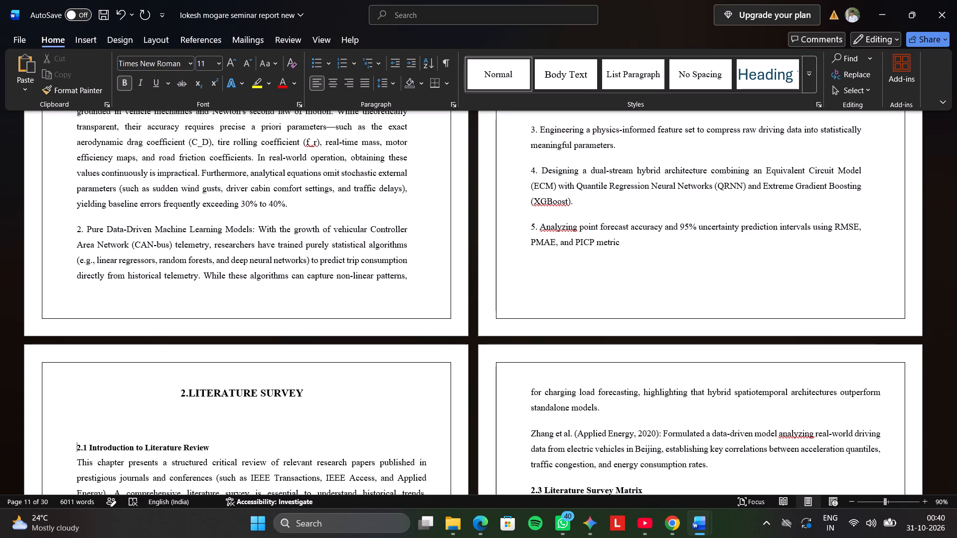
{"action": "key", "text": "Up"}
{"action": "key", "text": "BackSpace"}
Review the layout of chapter 1 and the front matter, from the contents page back to the title page, certificates and acknowledgment.
{"action": "scroll", "coordinate": [375, 317], "scroll_direction": "up", "scroll_amount": 3}
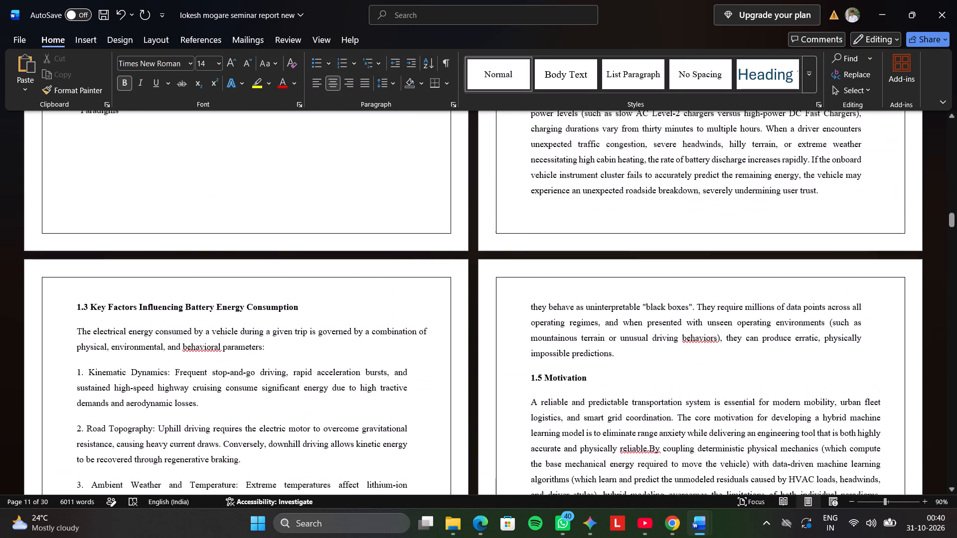
{"action": "scroll", "coordinate": [375, 317], "scroll_direction": "up", "scroll_amount": 10}
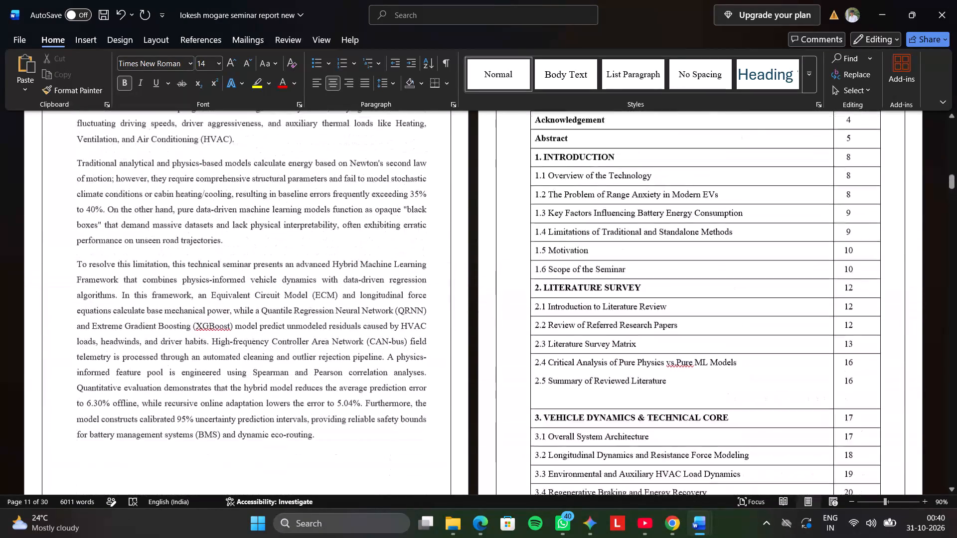
{"action": "scroll", "coordinate": [375, 317], "scroll_direction": "up", "scroll_amount": 6}
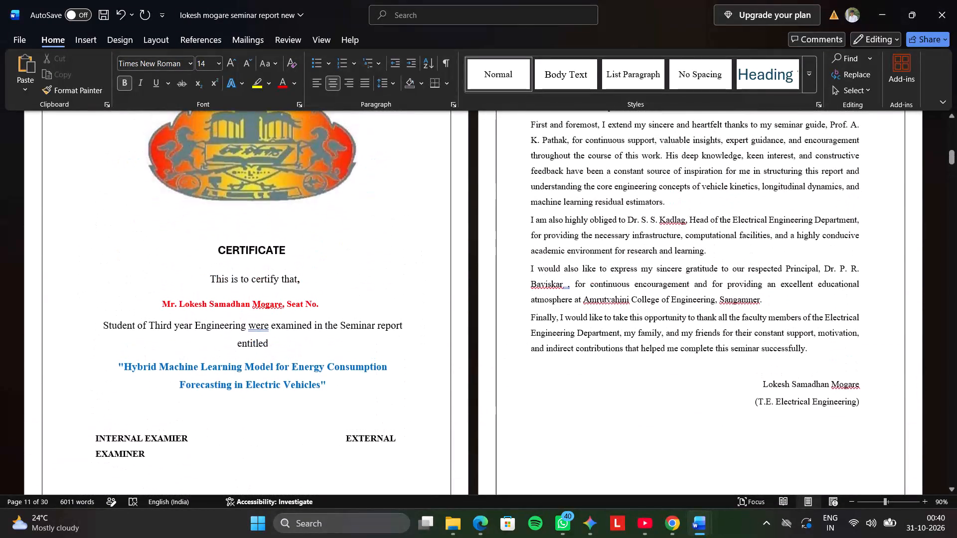
{"action": "scroll", "coordinate": [375, 317], "scroll_direction": "up", "scroll_amount": 13}
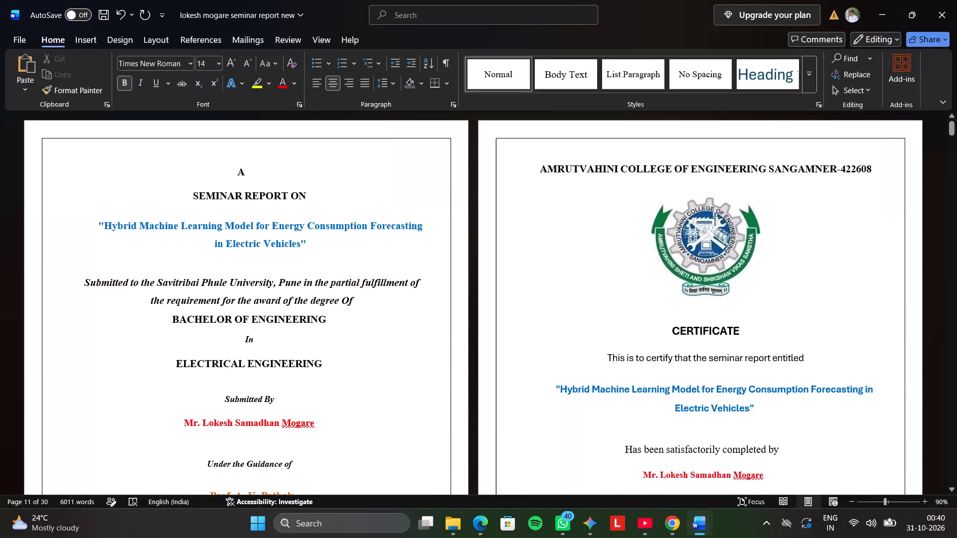
{"action": "scroll", "coordinate": [460, 319], "scroll_direction": "down", "scroll_amount": 4}
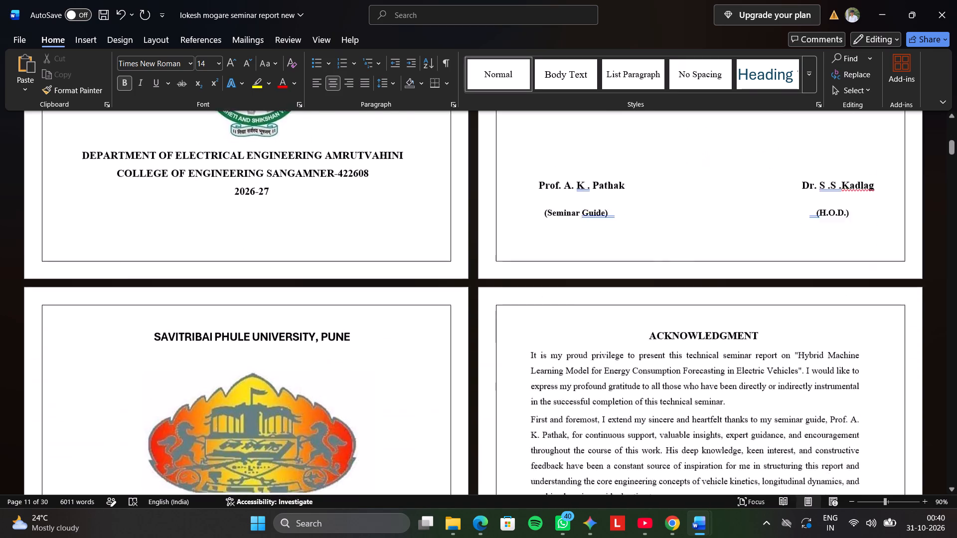
{"action": "scroll", "coordinate": [460, 319], "scroll_direction": "down", "scroll_amount": 3}
{"action": "scroll", "coordinate": [460, 319], "scroll_direction": "up", "scroll_amount": 1}
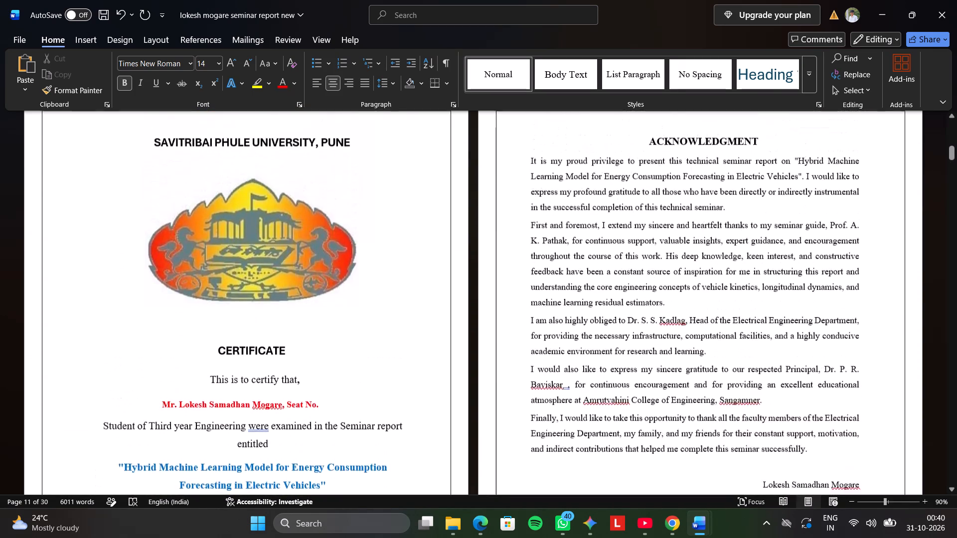
{"action": "scroll", "coordinate": [460, 319], "scroll_direction": "up", "scroll_amount": 1}
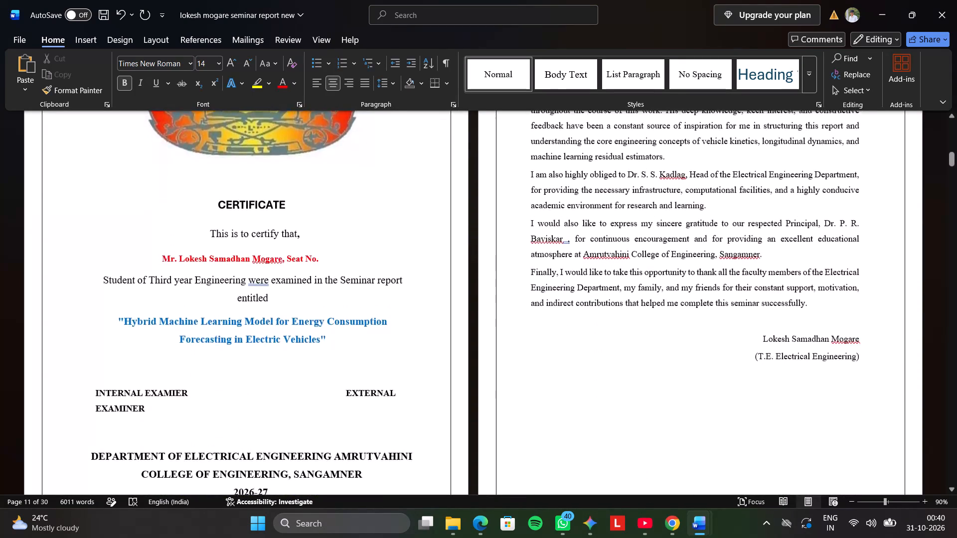
{"action": "scroll", "coordinate": [460, 319], "scroll_direction": "up", "scroll_amount": 1}
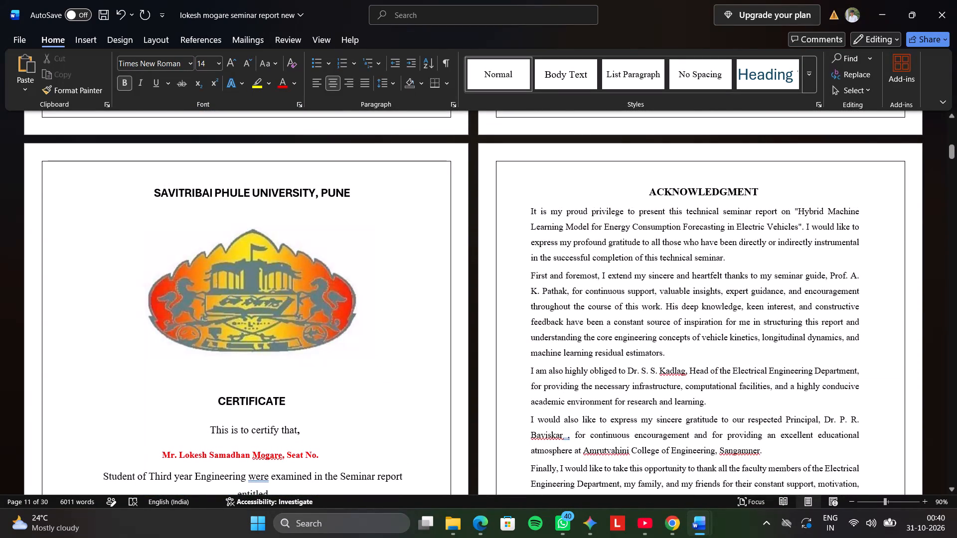
Check the font and size of the ACKNOWLEDGMENT heading, and of the body text and signature lines below it.
{"action": "left_click_drag", "start_coordinate": [649, 191], "coordinate": [764, 187]}
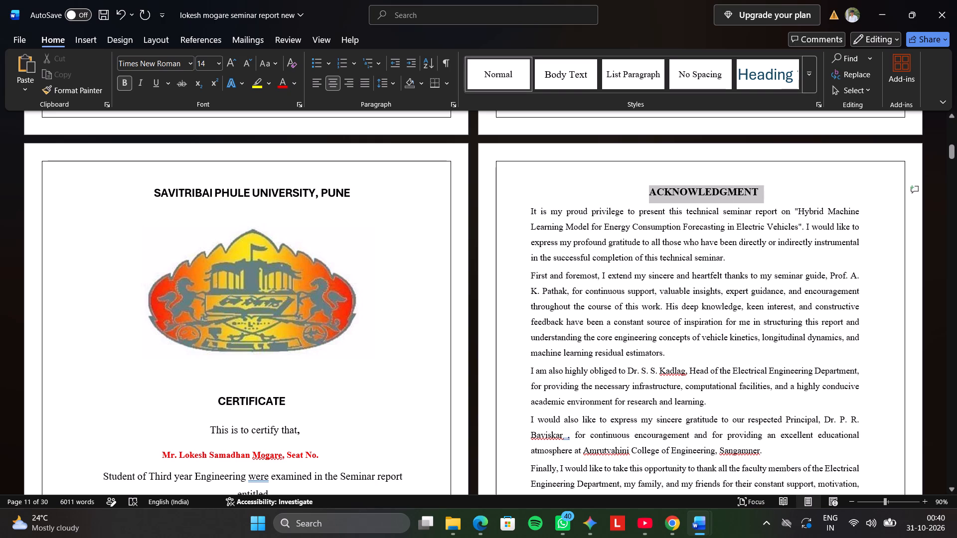
{"action": "left_click_drag", "start_coordinate": [764, 187], "coordinate": [774, 189]}
{"action": "left_click", "coordinate": [783, 191]}
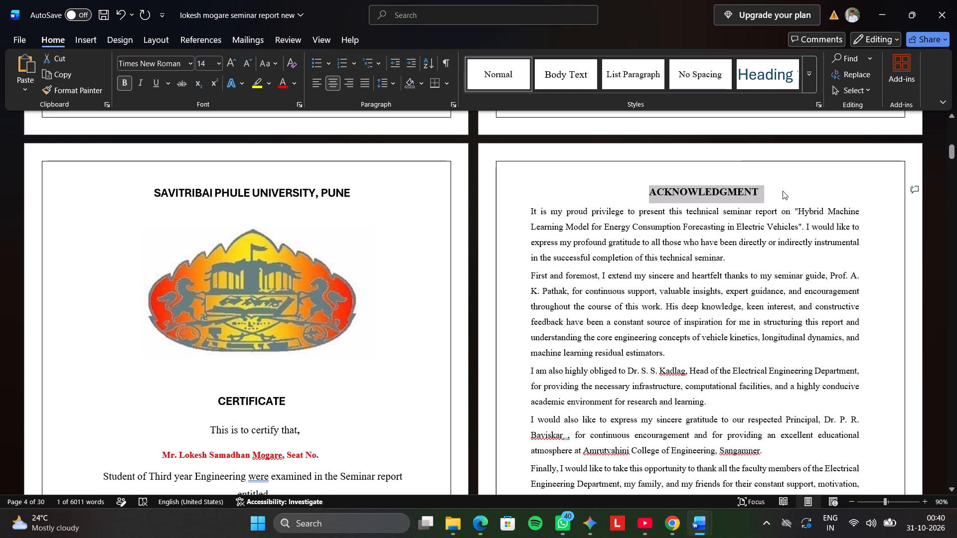
{"action": "scroll", "coordinate": [666, 241], "scroll_direction": "down", "scroll_amount": 1}
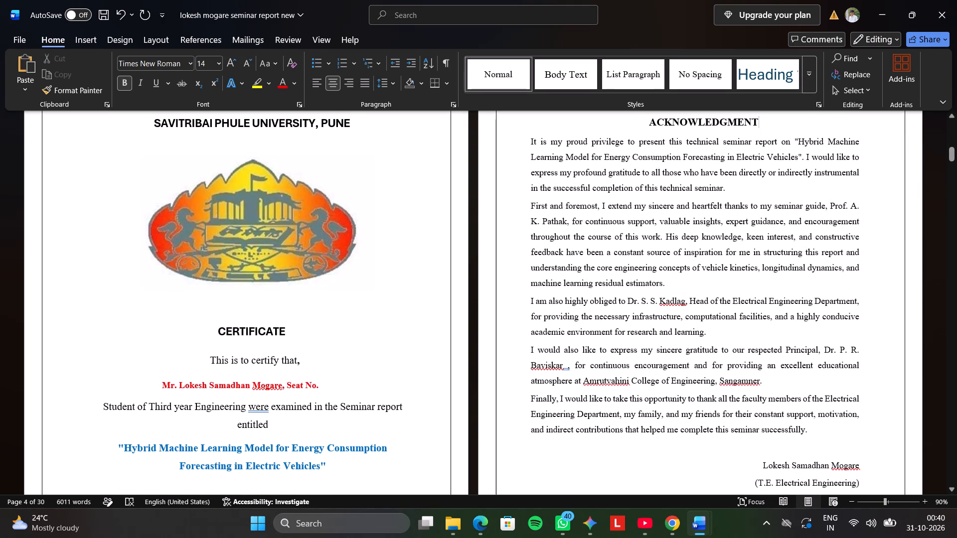
{"action": "left_click_drag", "start_coordinate": [529, 141], "coordinate": [646, 301]}
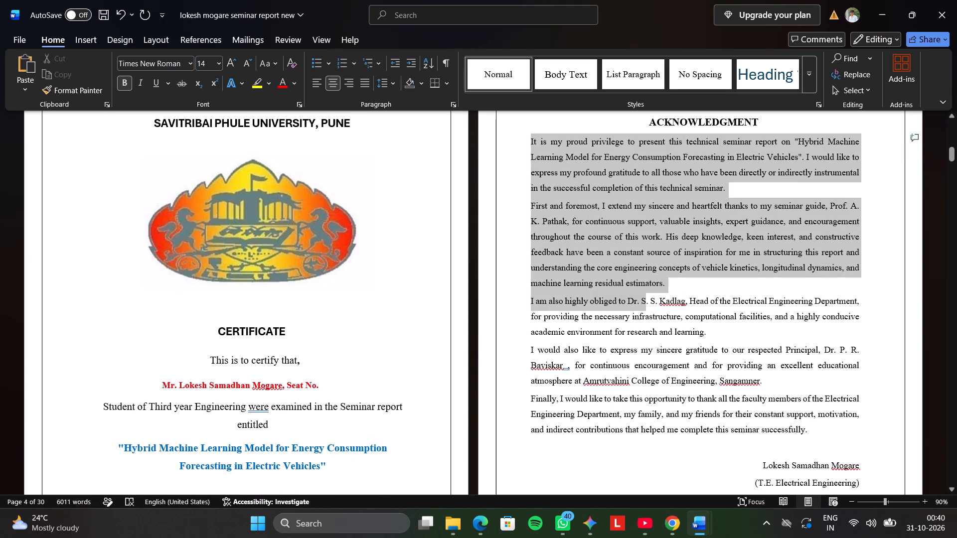
{"action": "left_click_drag", "start_coordinate": [646, 301], "coordinate": [777, 429]}
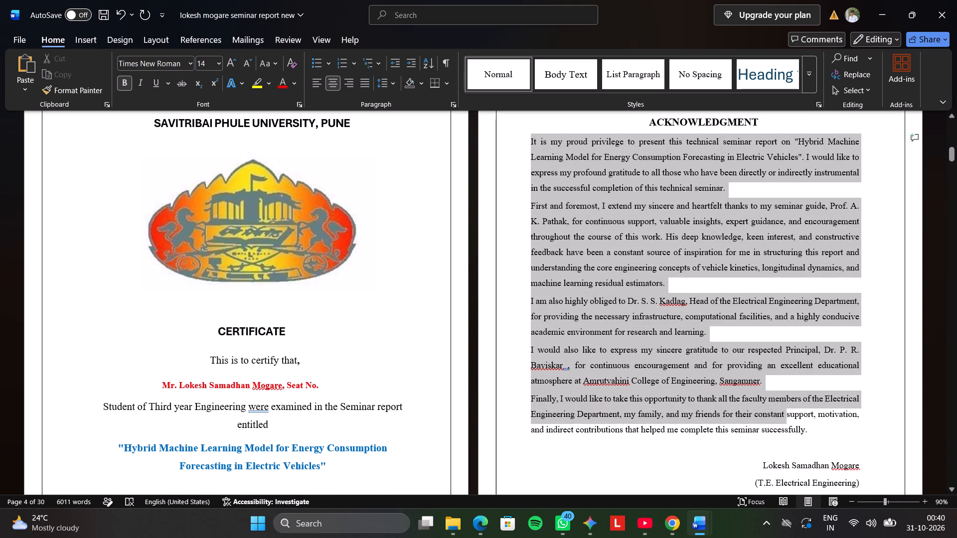
{"action": "left_click_drag", "start_coordinate": [777, 429], "coordinate": [831, 485]}
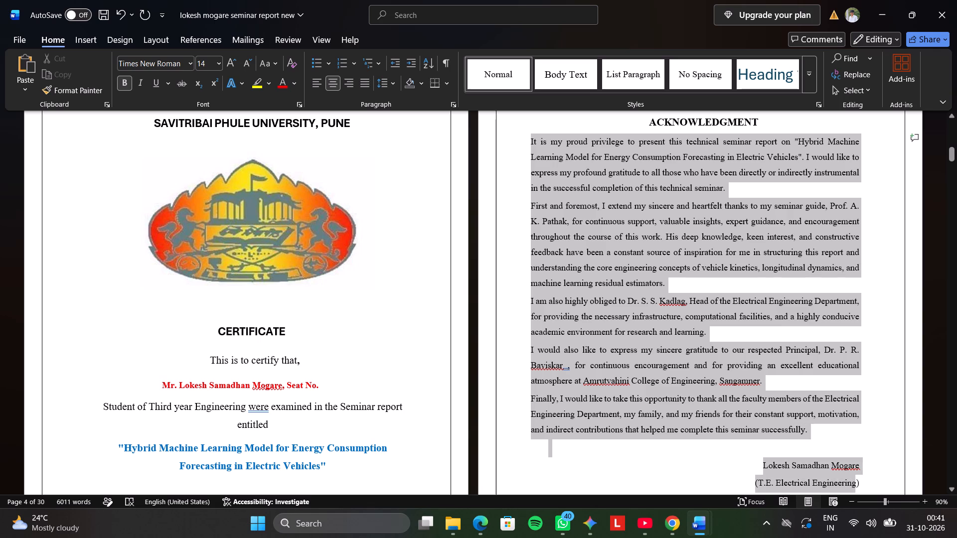
{"action": "left_click_drag", "start_coordinate": [831, 485], "coordinate": [865, 485]}
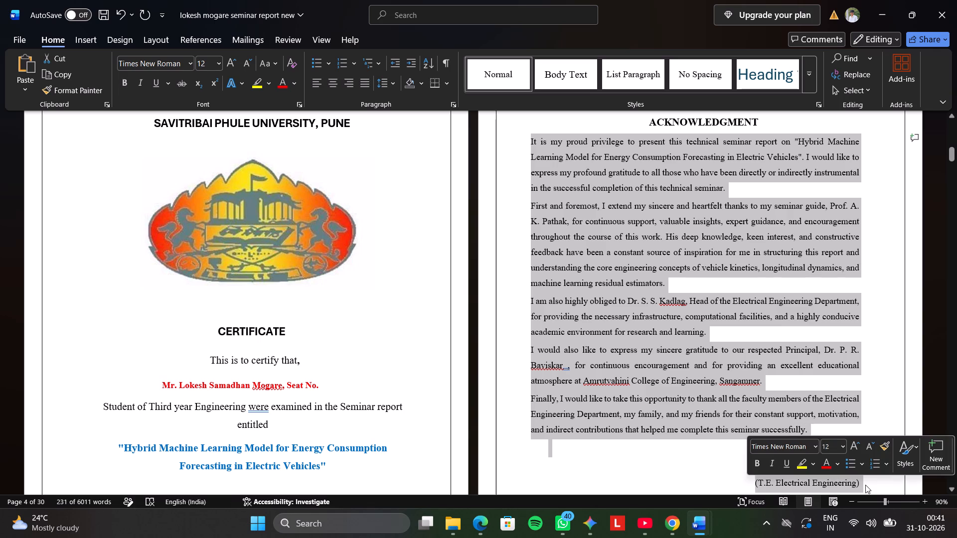
{"action": "scroll", "coordinate": [833, 224], "scroll_direction": "down", "scroll_amount": 1}
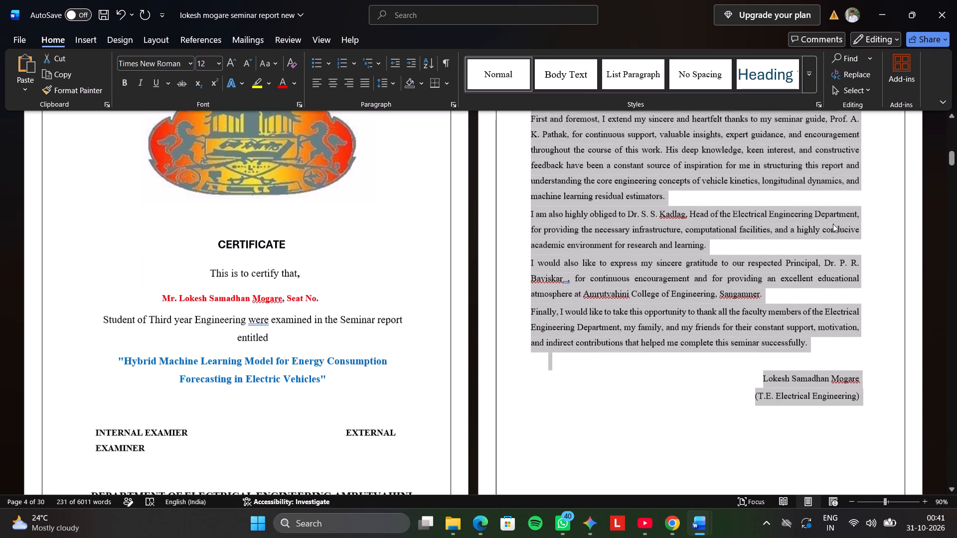
{"action": "scroll", "coordinate": [833, 224], "scroll_direction": "down", "scroll_amount": 2}
{"action": "left_click", "coordinate": [707, 355]}
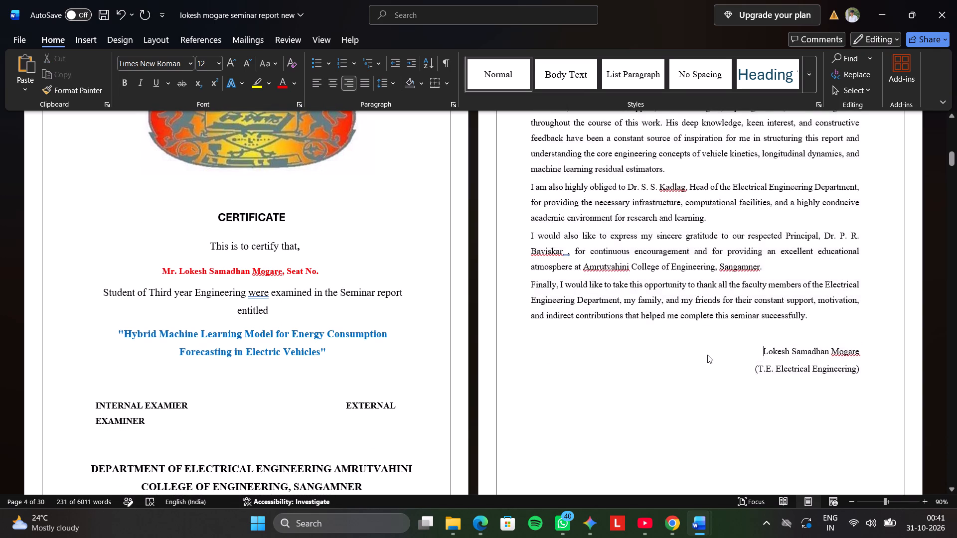
Check the font and size of the ABSTRACT heading, comparing its page with the certificate and acknowledgment pages before it.
{"action": "scroll", "coordinate": [707, 355], "scroll_direction": "down", "scroll_amount": 4}
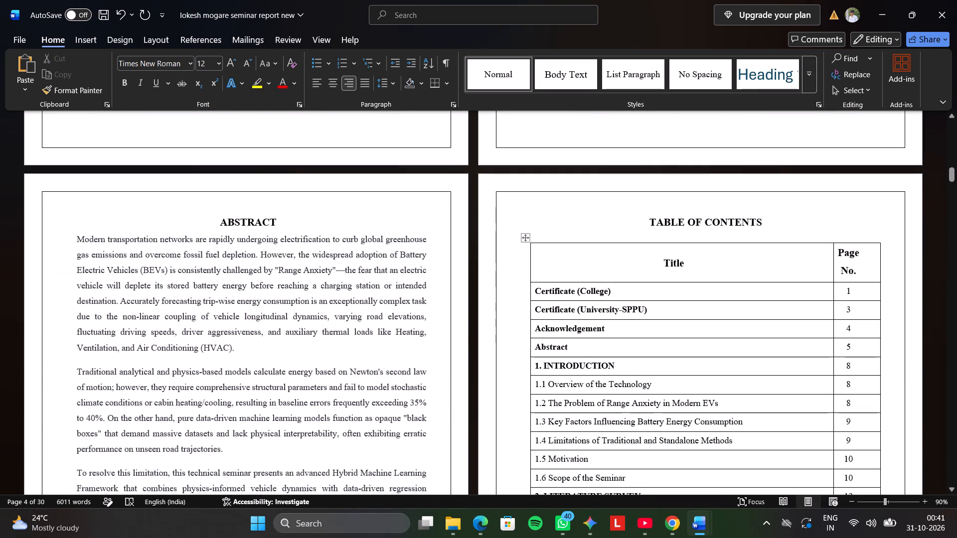
{"action": "scroll", "coordinate": [707, 355], "scroll_direction": "down", "scroll_amount": 1}
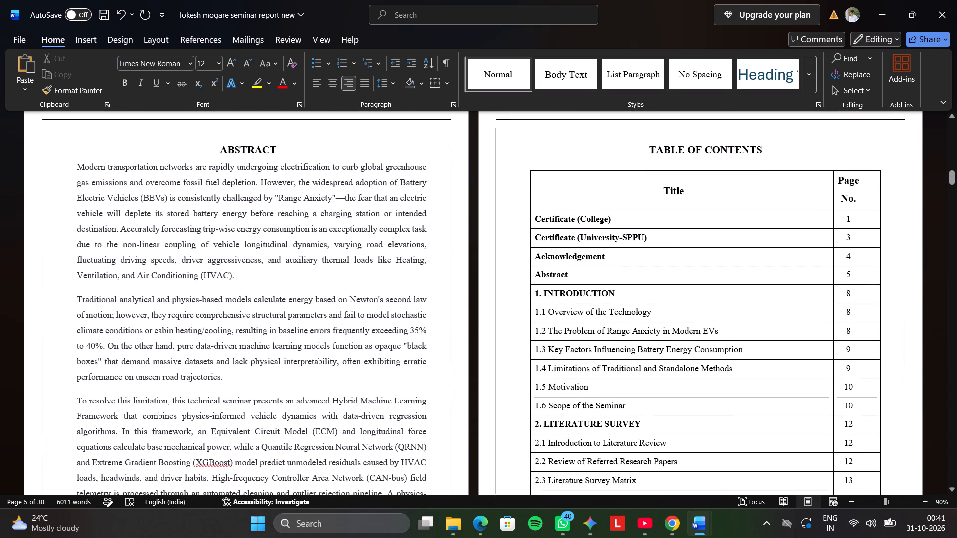
{"action": "left_click_drag", "start_coordinate": [220, 148], "coordinate": [234, 146]}
{"action": "left_click_drag", "start_coordinate": [234, 146], "coordinate": [287, 148]}
{"action": "left_click", "coordinate": [335, 155]}
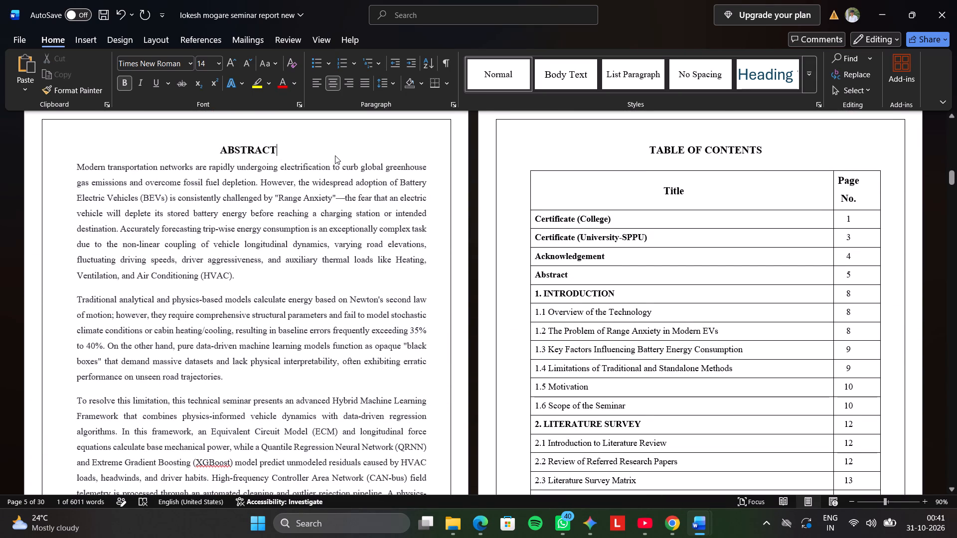
{"action": "scroll", "coordinate": [495, 172], "scroll_direction": "up", "scroll_amount": 3}
{"action": "scroll", "coordinate": [495, 172], "scroll_direction": "down", "scroll_amount": 1}
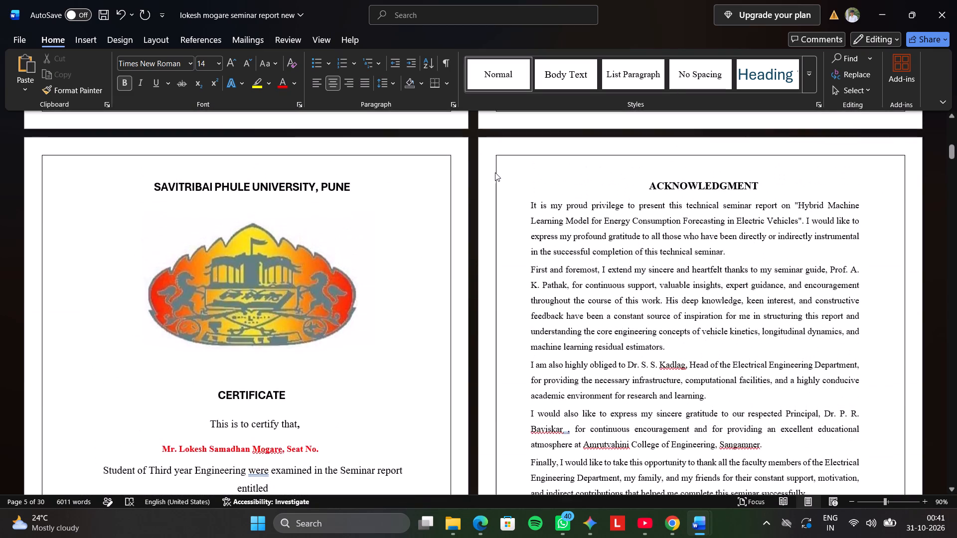
{"action": "scroll", "coordinate": [495, 172], "scroll_direction": "down", "scroll_amount": 2}
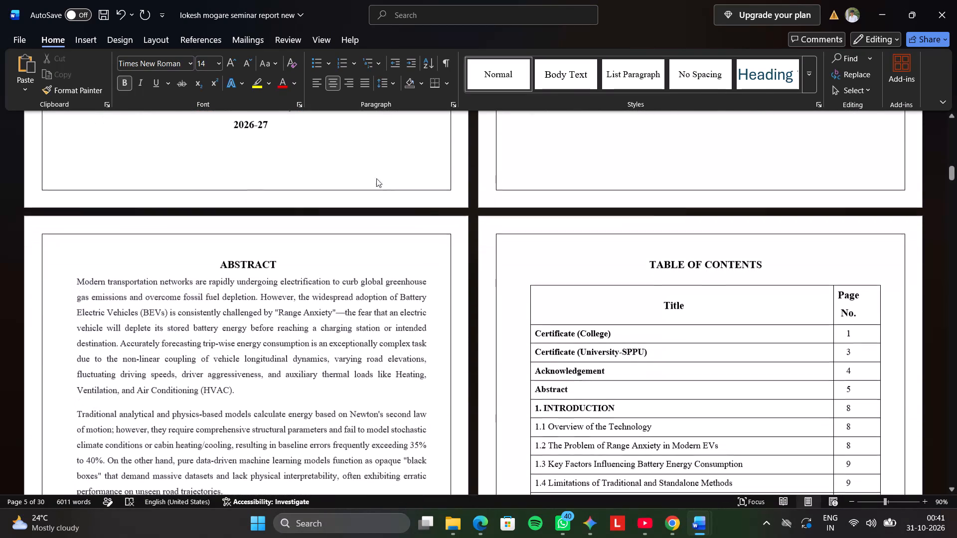
{"action": "scroll", "coordinate": [135, 256], "scroll_direction": "down", "scroll_amount": 1}
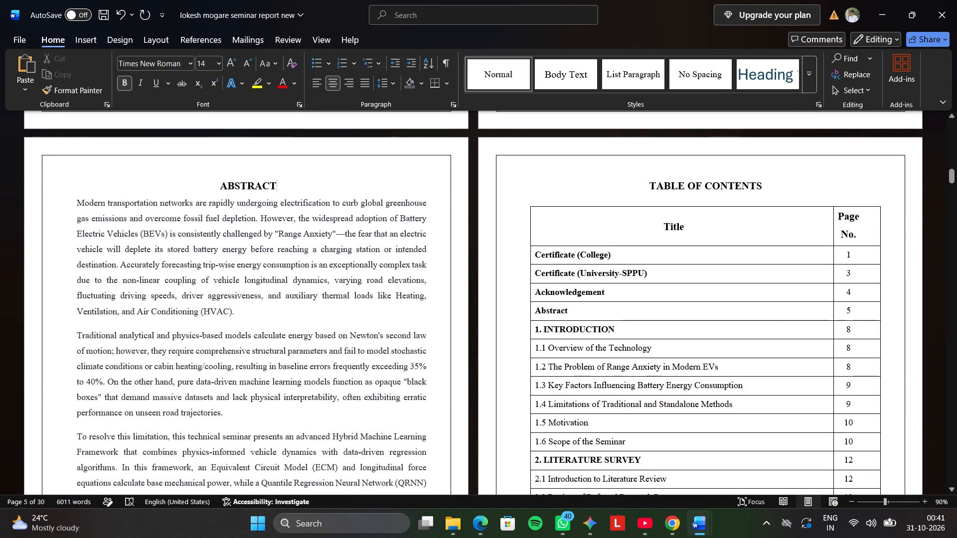
Check the font, size and alignment of the abstract's three body paragraphs.
{"action": "left_click_drag", "start_coordinate": [74, 204], "coordinate": [223, 325]}
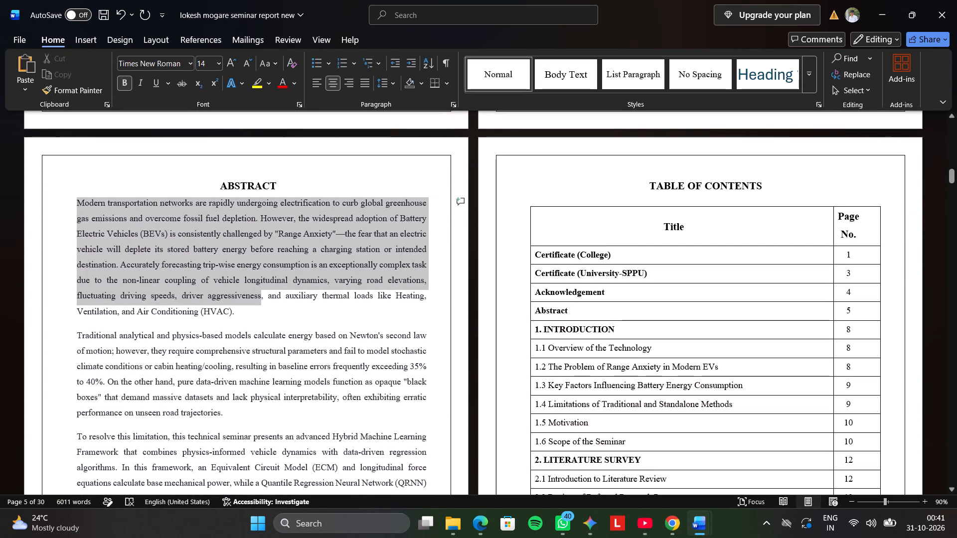
{"action": "left_click_drag", "start_coordinate": [223, 325], "coordinate": [328, 434]}
{"action": "scroll", "coordinate": [281, 391], "scroll_direction": "up", "scroll_amount": 1}
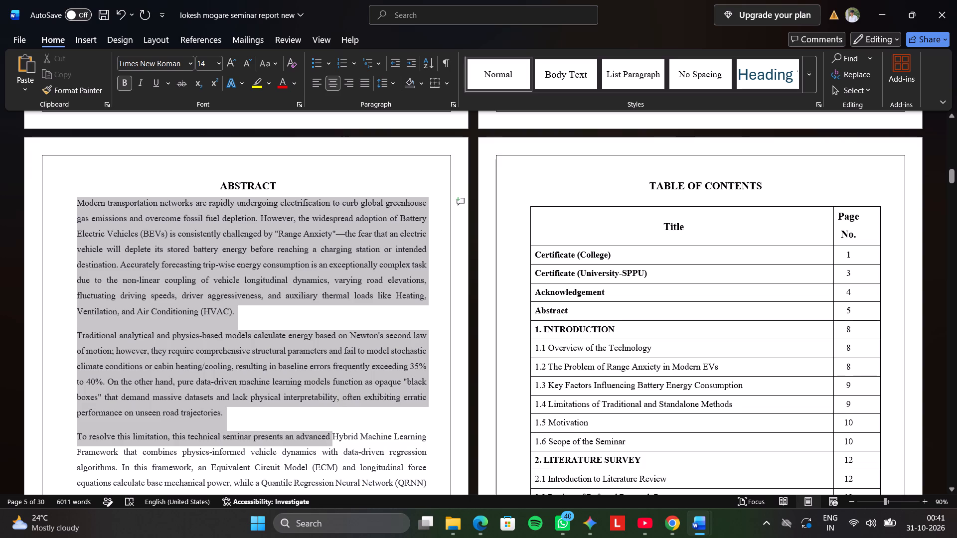
{"action": "scroll", "coordinate": [328, 434], "scroll_direction": "up", "scroll_amount": 1}
{"action": "left_click_drag", "start_coordinate": [328, 434], "coordinate": [359, 421]}
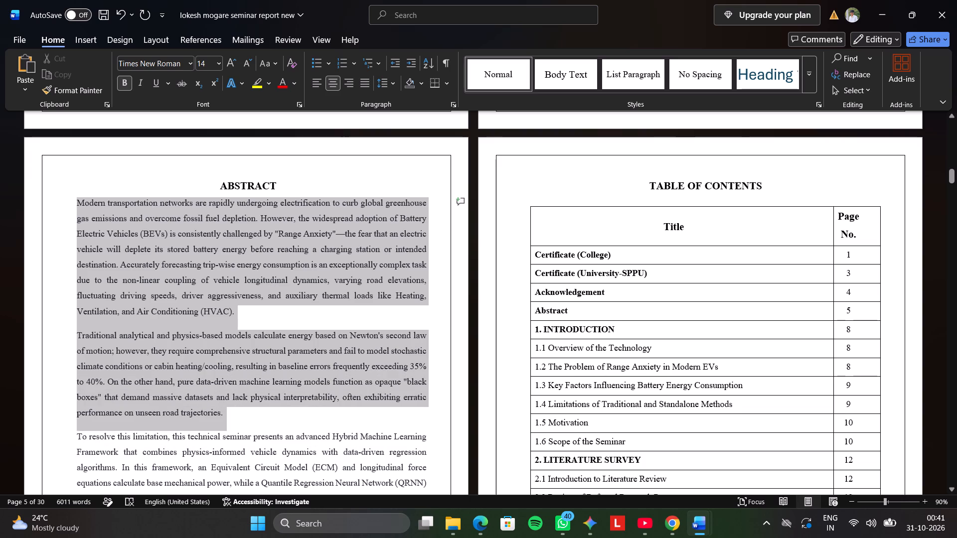
{"action": "left_click_drag", "start_coordinate": [359, 421], "coordinate": [361, 446]}
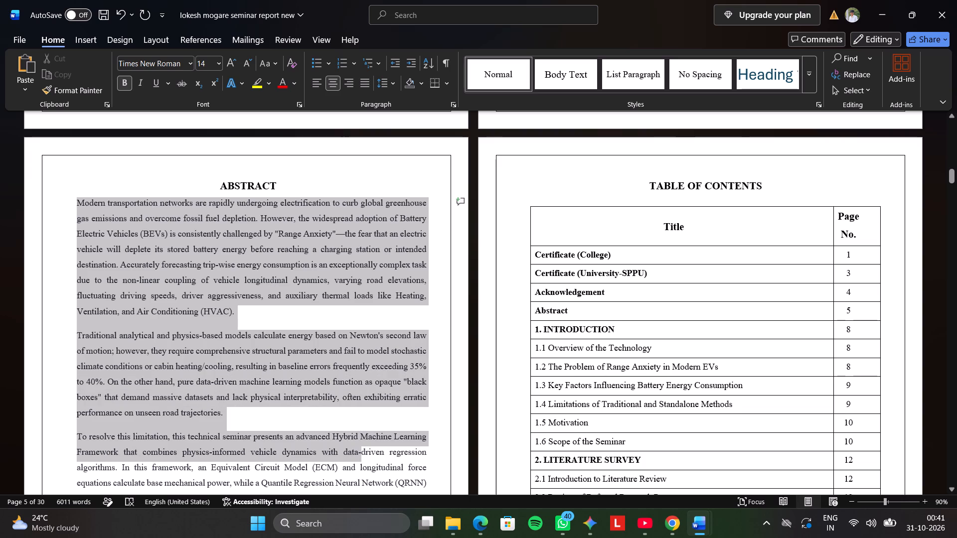
{"action": "left_click_drag", "start_coordinate": [361, 446], "coordinate": [378, 427]}
{"action": "key", "text": "shift+Down"}
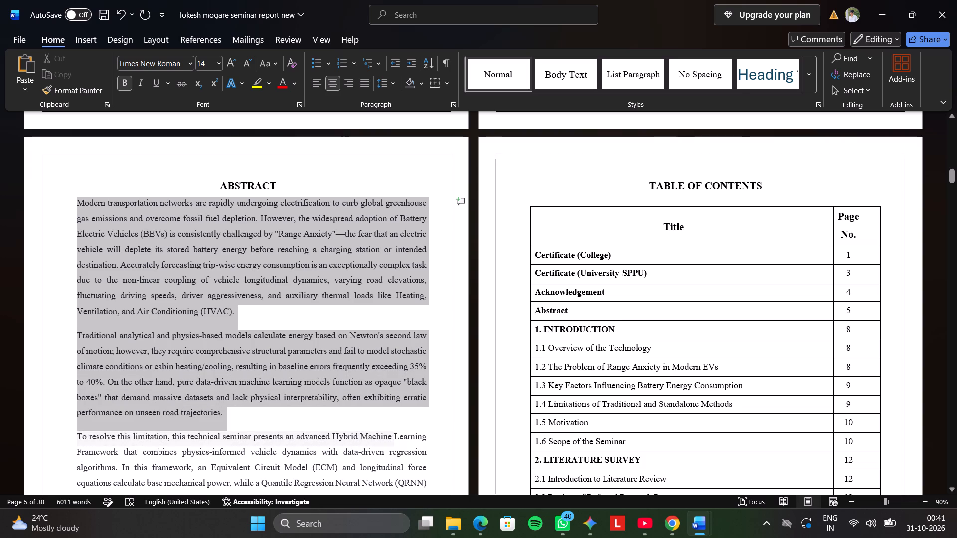
{"action": "left_click_drag", "start_coordinate": [378, 427], "coordinate": [379, 426]}
{"action": "left_click", "coordinate": [379, 426]}
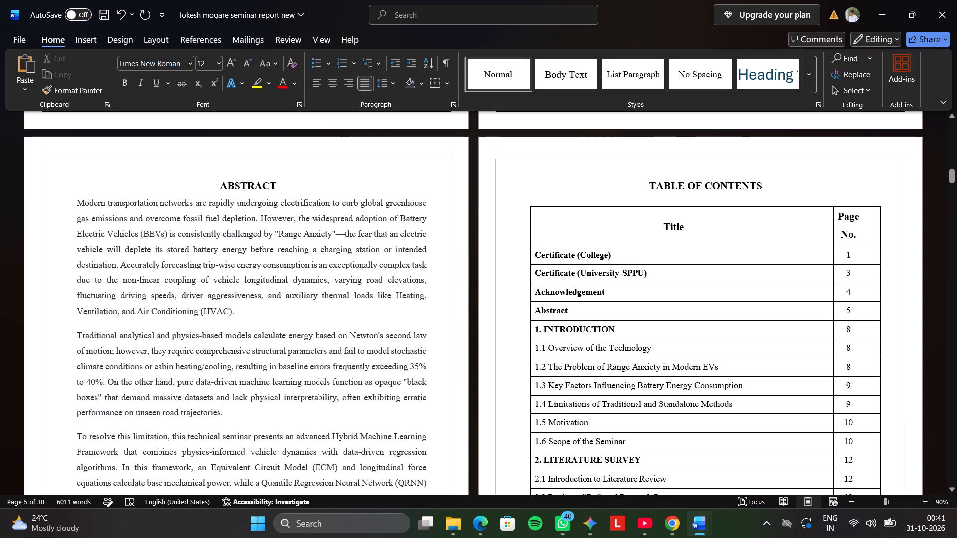
{"action": "scroll", "coordinate": [142, 256], "scroll_direction": "down", "scroll_amount": 1}
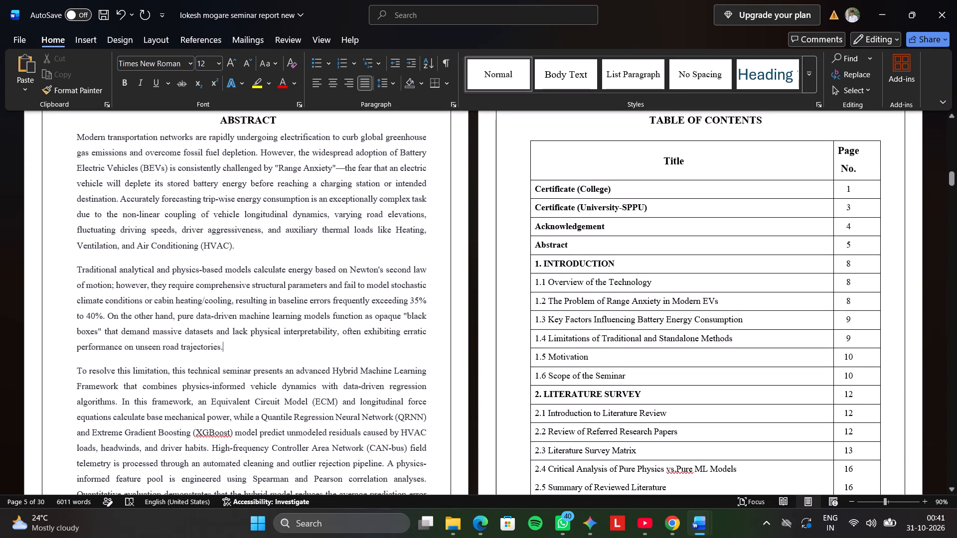
{"action": "left_click_drag", "start_coordinate": [78, 134], "coordinate": [215, 239]}
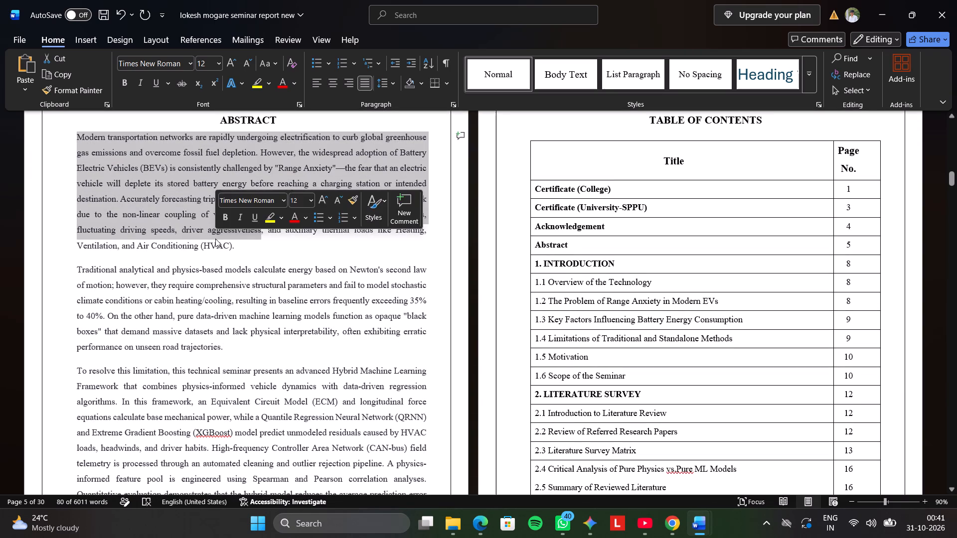
{"action": "left_click", "coordinate": [300, 280]}
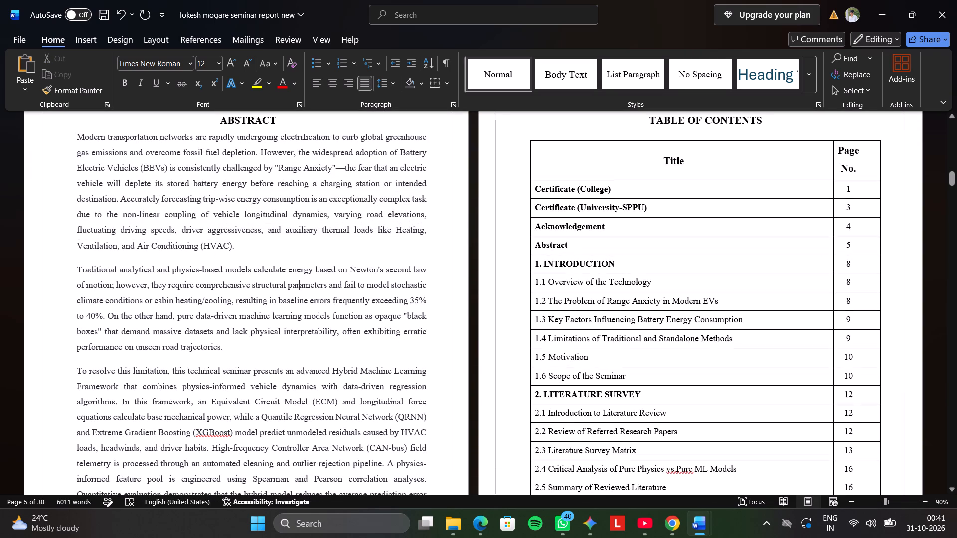
{"action": "left_click_drag", "start_coordinate": [76, 134], "coordinate": [312, 321]}
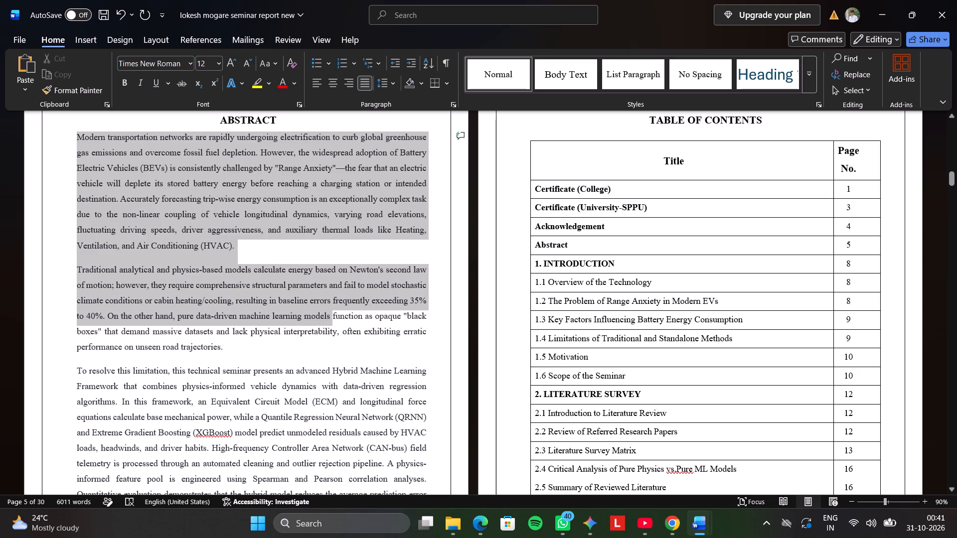
{"action": "left_click_drag", "start_coordinate": [312, 321], "coordinate": [310, 385]}
{"action": "key", "text": "Down"}
{"action": "key", "text": "Down"}
{"action": "key", "text": "Down"}
{"action": "key", "text": "Down"}
{"action": "key", "text": "Down"}
{"action": "key", "text": "Down"}
{"action": "key", "text": "Down"}
{"action": "key", "text": "Down"}
{"action": "key", "text": "Down"}
{"action": "key", "text": "Down"}
{"action": "key", "text": "Down"}
{"action": "key", "text": "Down"}
{"action": "key", "text": "Down"}
{"action": "key", "text": "Down"}
{"action": "key", "text": "Down"}
{"action": "key", "text": "Down"}
{"action": "key", "text": "Down"}
{"action": "key", "text": "Down"}
{"action": "key", "text": "Down"}
{"action": "key", "text": "Down"}
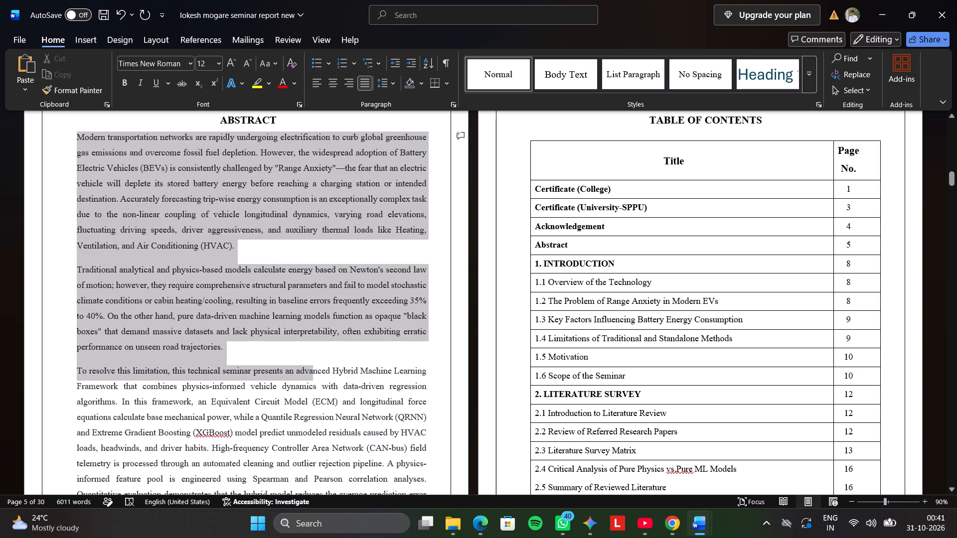
{"action": "left_click_drag", "start_coordinate": [310, 385], "coordinate": [398, 480]}
{"action": "scroll", "coordinate": [387, 457], "scroll_direction": "up", "scroll_amount": 1}
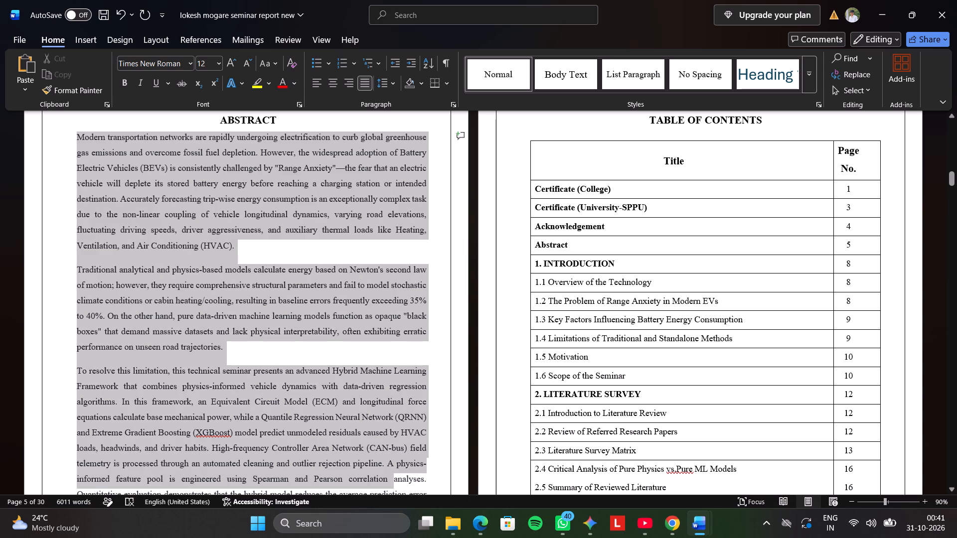
{"action": "left_click_drag", "start_coordinate": [398, 480], "coordinate": [372, 436]}
{"action": "key", "text": "Down"}
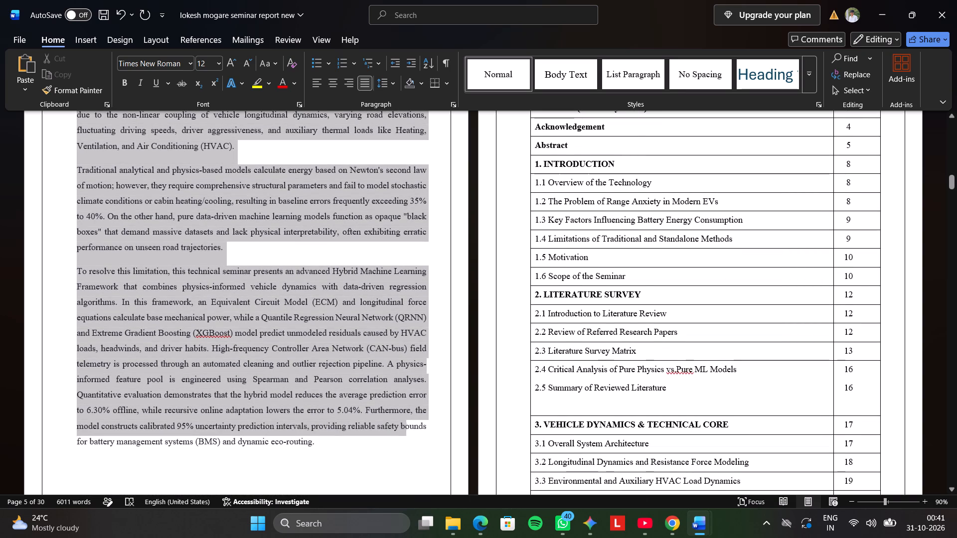
{"action": "left_click_drag", "start_coordinate": [372, 436], "coordinate": [335, 442]}
{"action": "scroll", "coordinate": [371, 270], "scroll_direction": "up", "scroll_amount": 2}
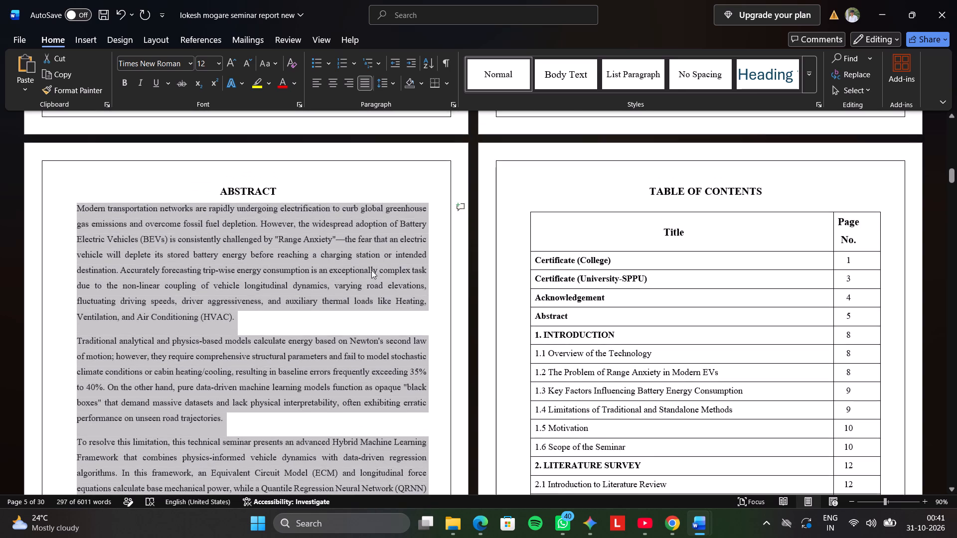
{"action": "scroll", "coordinate": [371, 270], "scroll_direction": "down", "scroll_amount": 2}
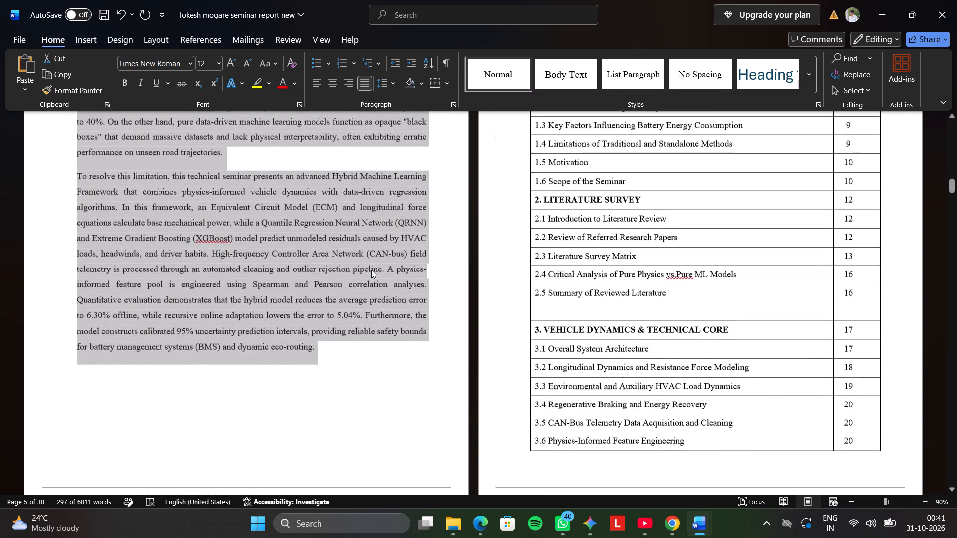
{"action": "scroll", "coordinate": [371, 270], "scroll_direction": "down", "scroll_amount": 1}
{"action": "left_click", "coordinate": [371, 311]}
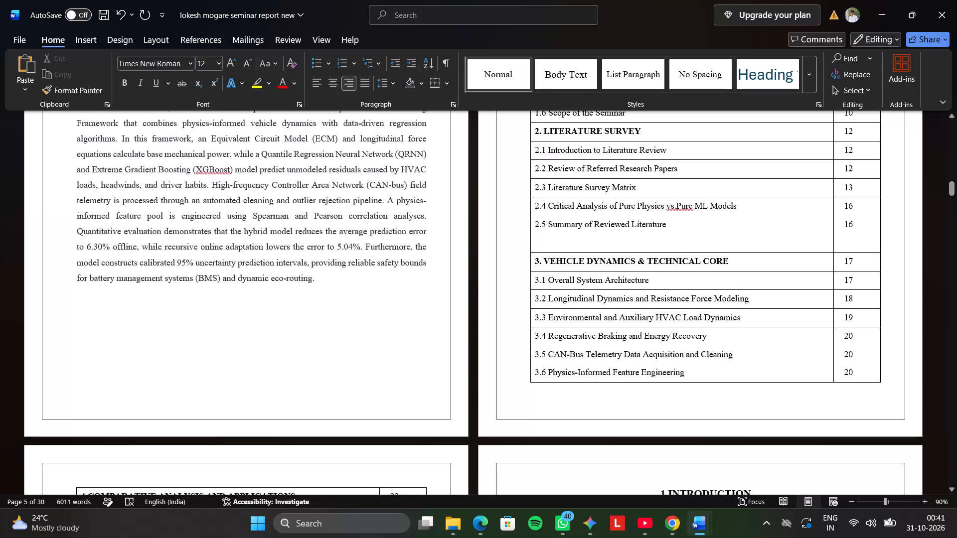
Recheck the formatting of the whole abstract text, including the empty lines after its last paragraph.
{"action": "scroll", "coordinate": [416, 322], "scroll_direction": "up", "scroll_amount": 2}
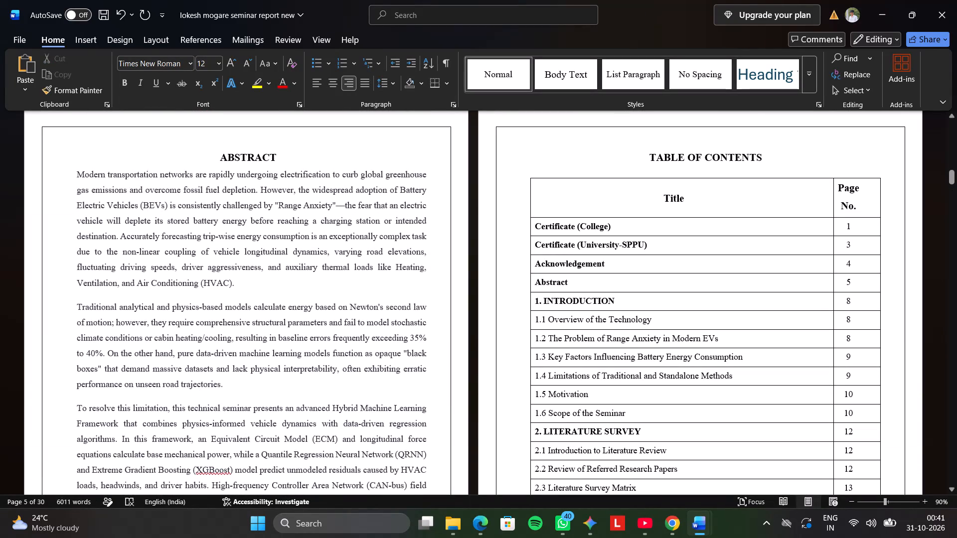
{"action": "left_click_drag", "start_coordinate": [76, 173], "coordinate": [347, 336]}
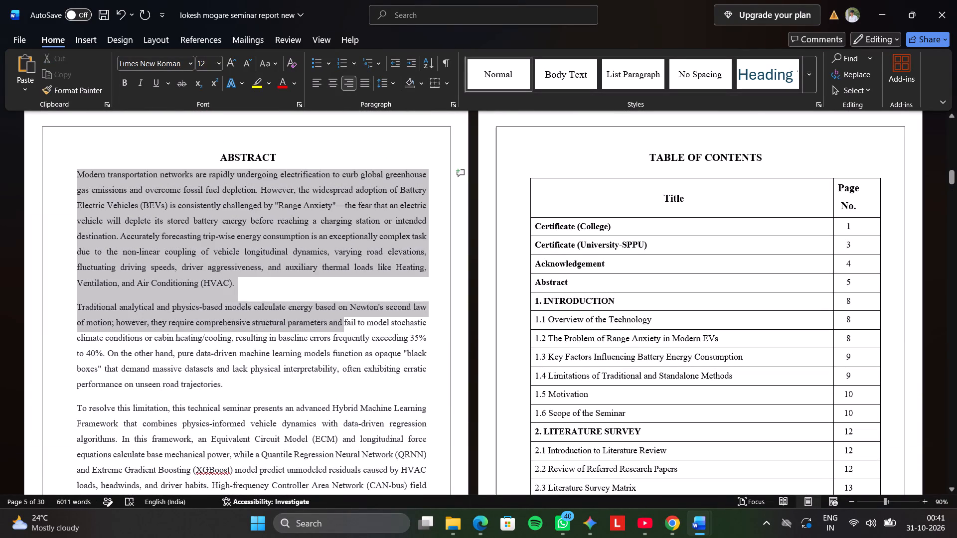
{"action": "left_click_drag", "start_coordinate": [347, 336], "coordinate": [450, 517]}
{"action": "scroll", "coordinate": [367, 387], "scroll_direction": "up", "scroll_amount": 1}
{"action": "scroll", "coordinate": [434, 480], "scroll_direction": "down", "scroll_amount": 1}
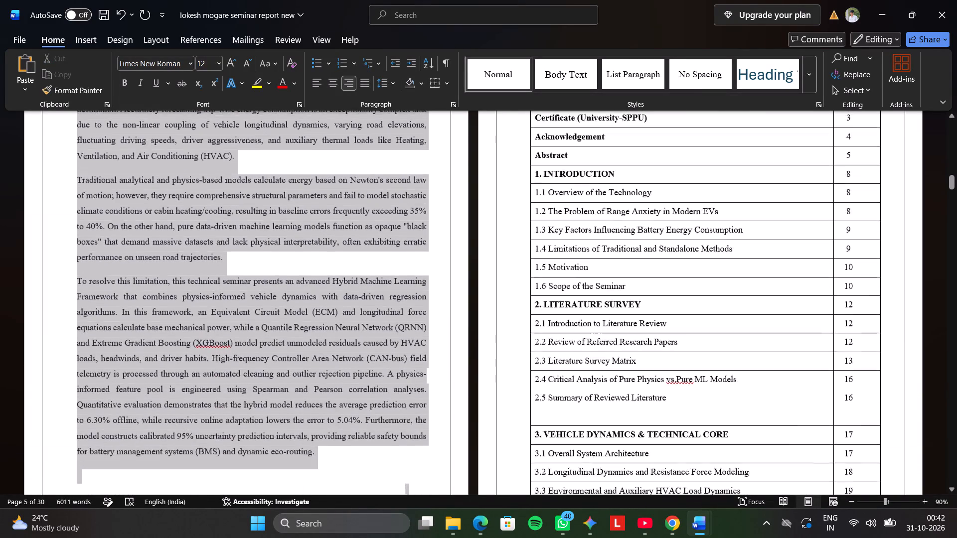
{"action": "scroll", "coordinate": [450, 517], "scroll_direction": "down", "scroll_amount": 1}
{"action": "left_click_drag", "start_coordinate": [450, 517], "coordinate": [331, 329]}
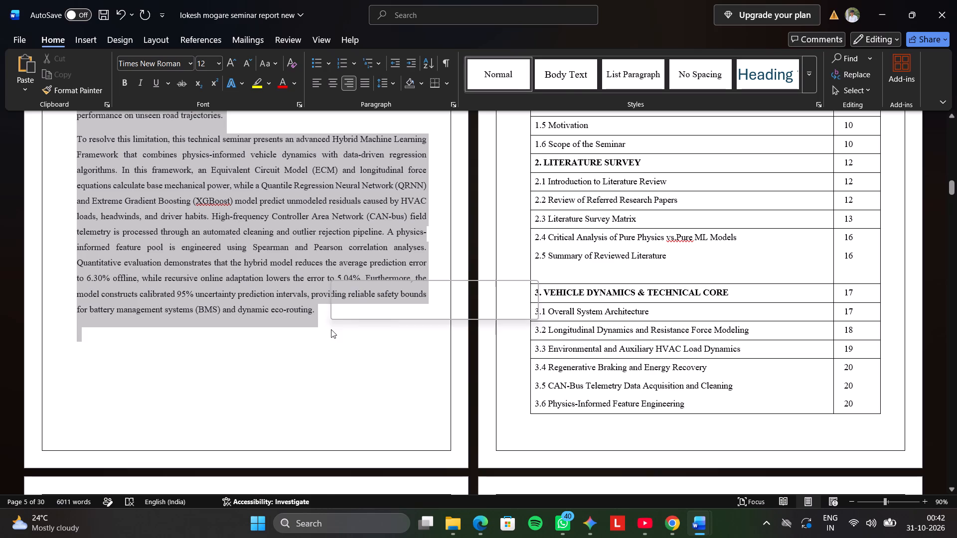
{"action": "left_click", "coordinate": [342, 356]}
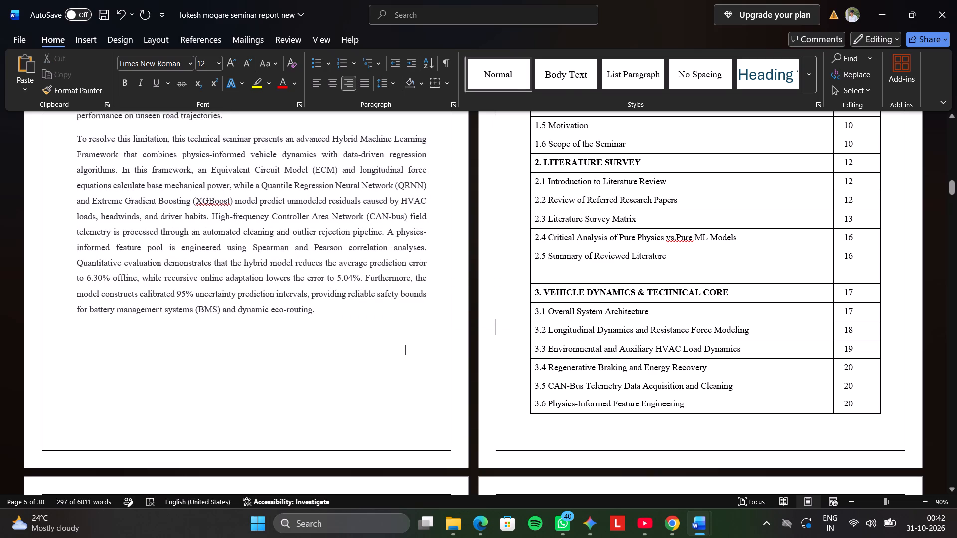
{"action": "scroll", "coordinate": [342, 356], "scroll_direction": "up", "scroll_amount": 3}
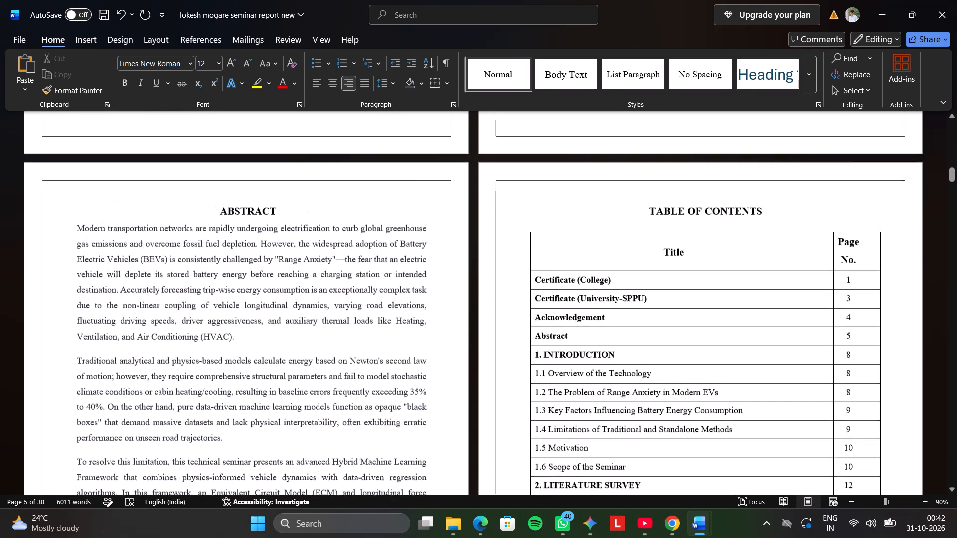
Check the font and size of the TABLE OF CONTENTS heading, the Title column header and the certificate entries.
{"action": "scroll", "coordinate": [342, 356], "scroll_direction": "up", "scroll_amount": 1}
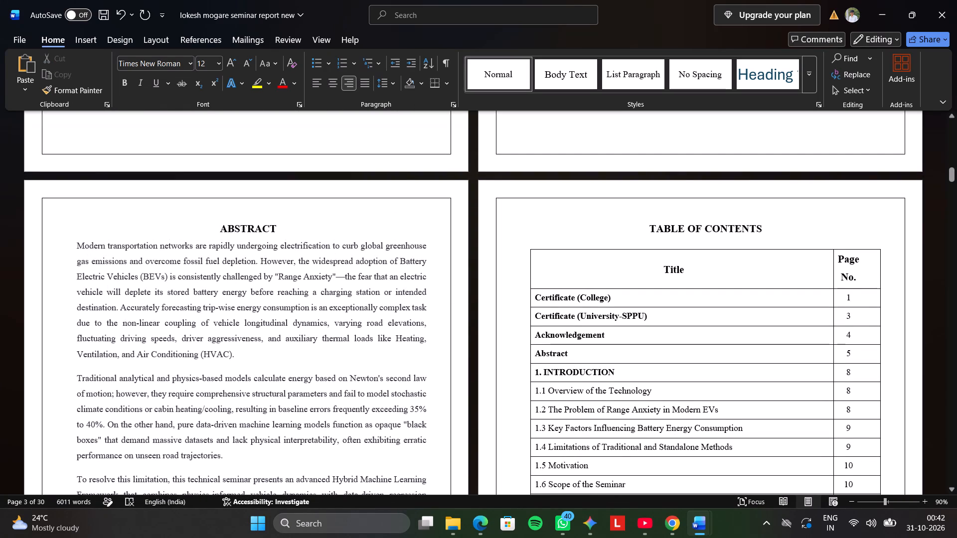
{"action": "left_click_drag", "start_coordinate": [645, 229], "coordinate": [780, 239]}
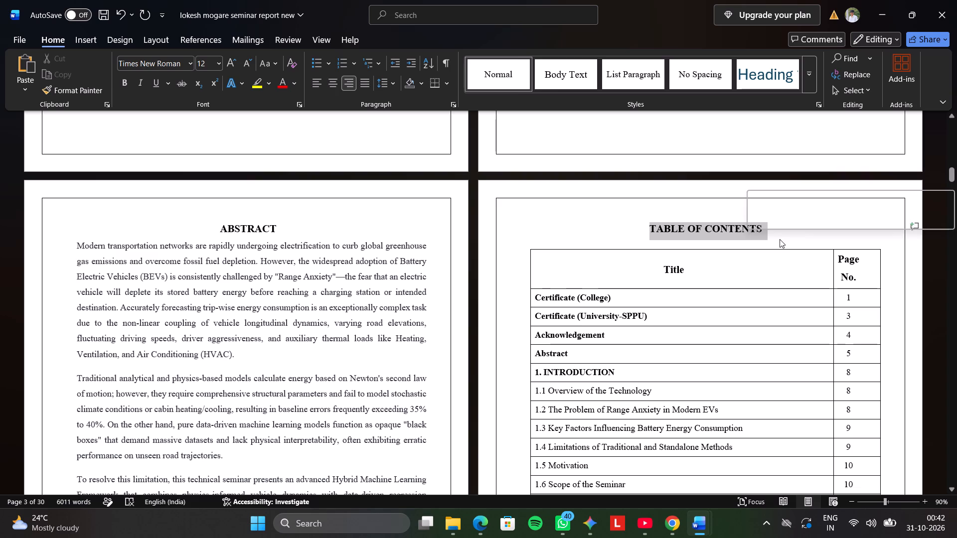
{"action": "left_click", "coordinate": [599, 223]}
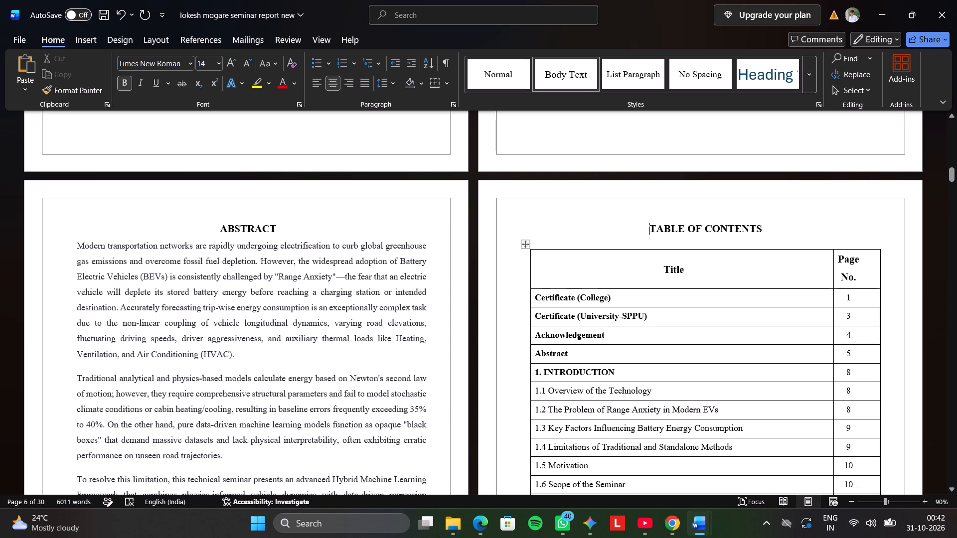
{"action": "left_click_drag", "start_coordinate": [661, 269], "coordinate": [694, 267]}
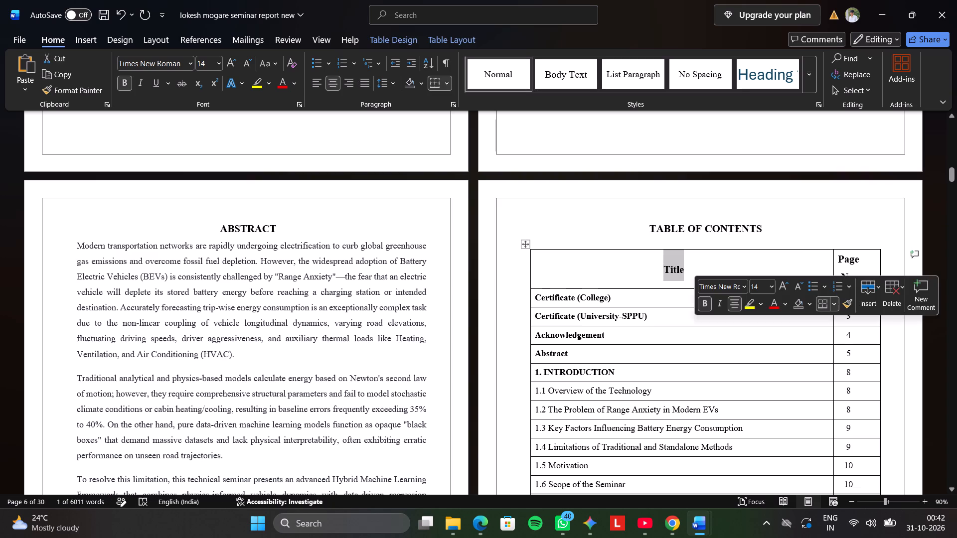
{"action": "left_click", "coordinate": [630, 214]}
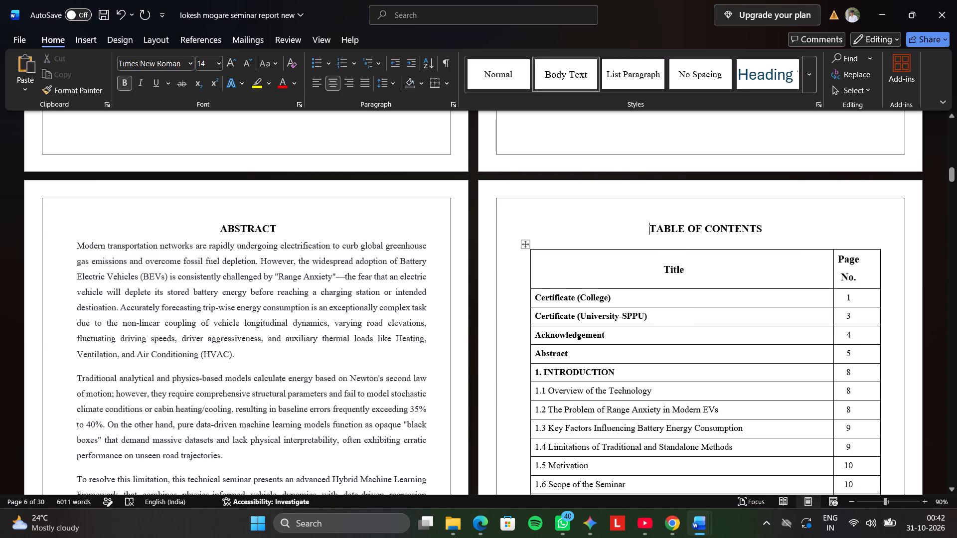
{"action": "scroll", "coordinate": [645, 334], "scroll_direction": "down", "scroll_amount": 1}
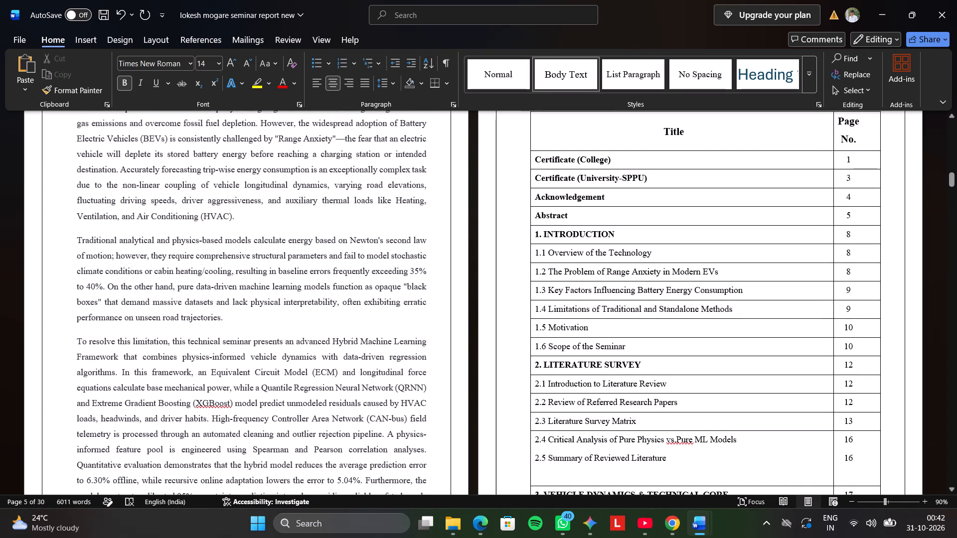
{"action": "left_click_drag", "start_coordinate": [535, 159], "coordinate": [614, 169]}
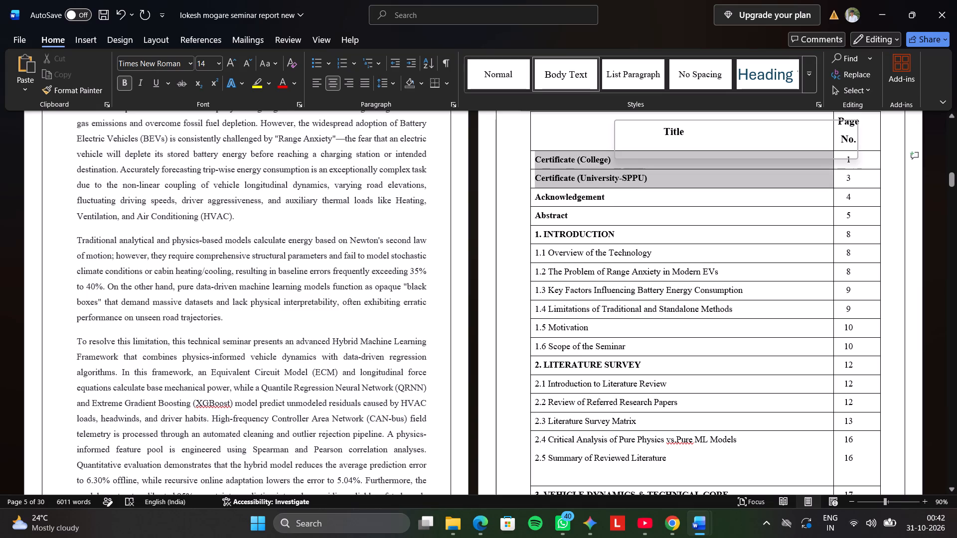
{"action": "left_click", "coordinate": [598, 120]}
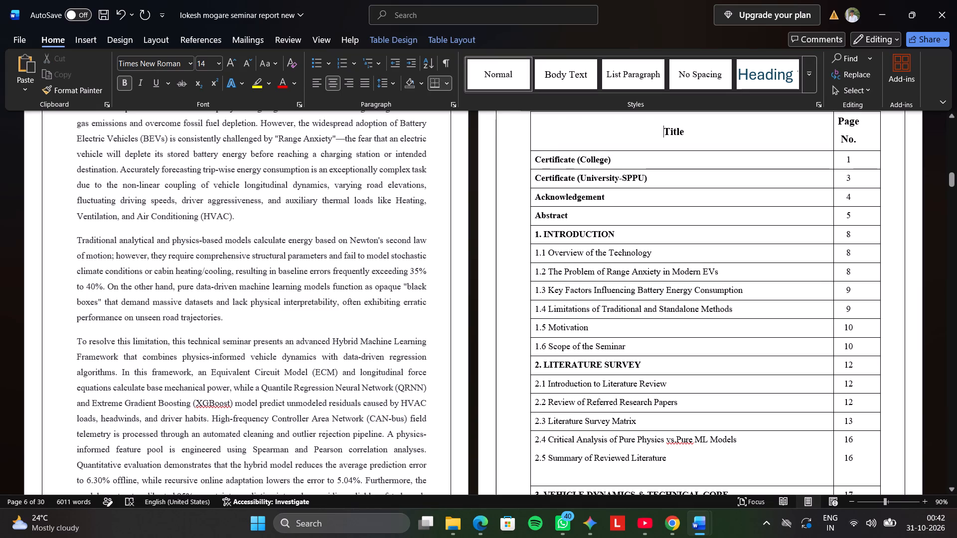
Check the font and size of the LIST OF FIGURES & TABLES heading and the LIST OF FIGURES heading rows.
{"action": "scroll", "coordinate": [627, 308], "scroll_direction": "down", "scroll_amount": 5}
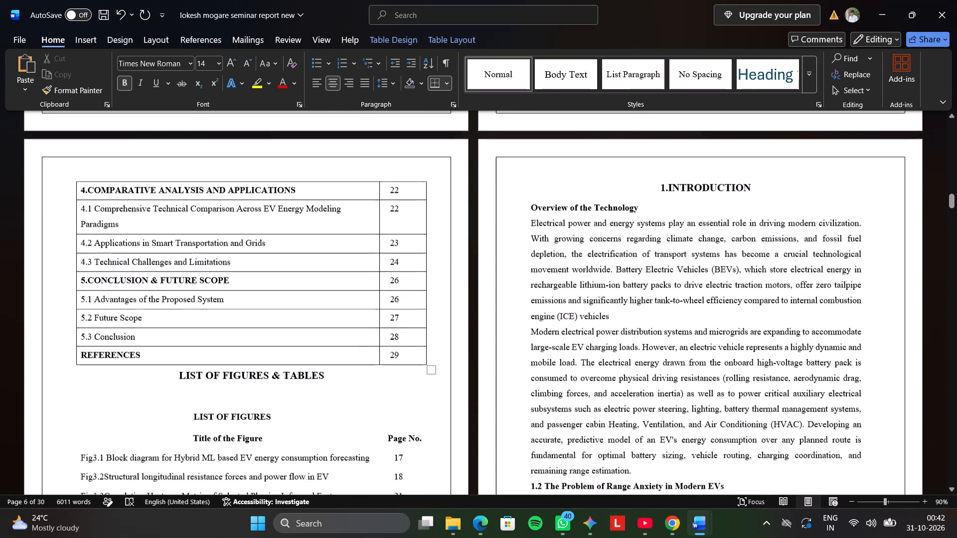
{"action": "scroll", "coordinate": [627, 308], "scroll_direction": "down", "scroll_amount": 3}
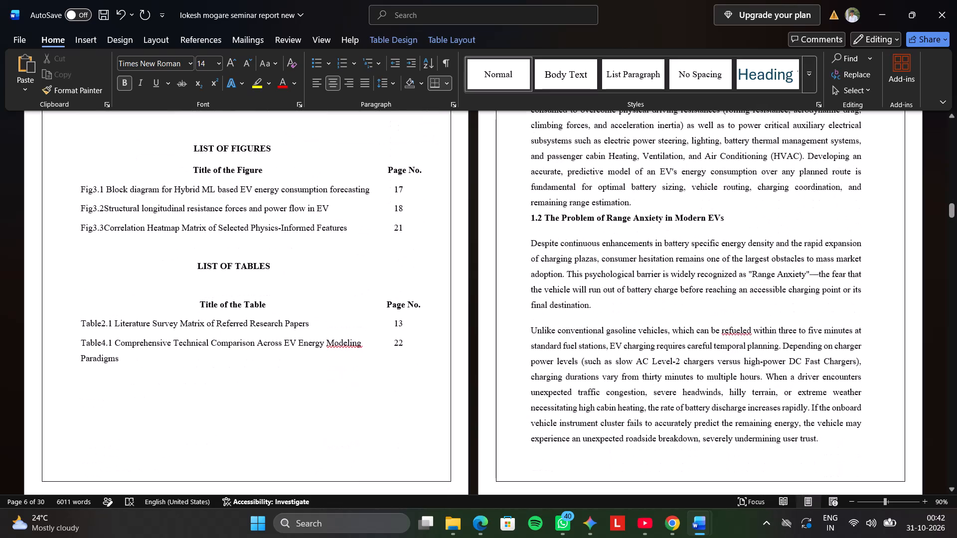
{"action": "scroll", "coordinate": [627, 308], "scroll_direction": "up", "scroll_amount": 1}
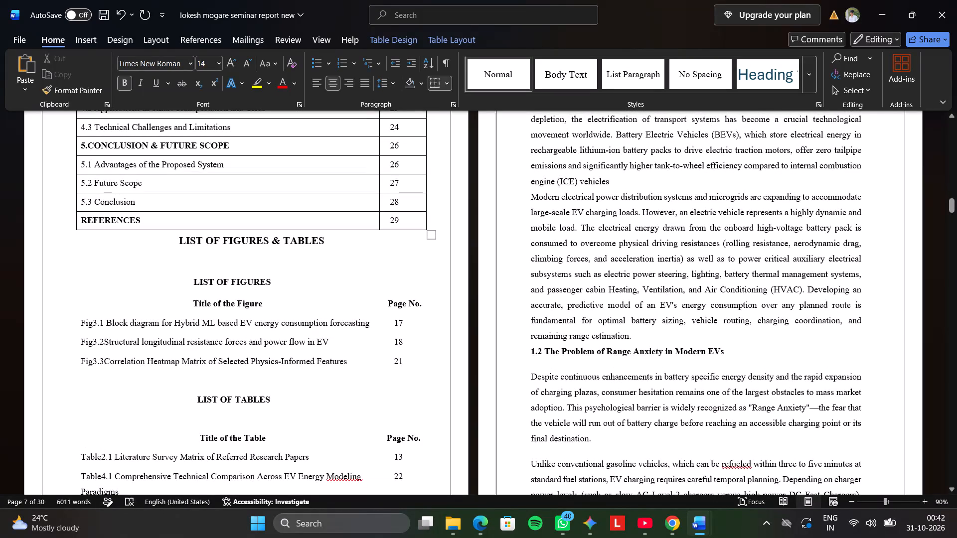
{"action": "left_click_drag", "start_coordinate": [194, 281], "coordinate": [300, 298]}
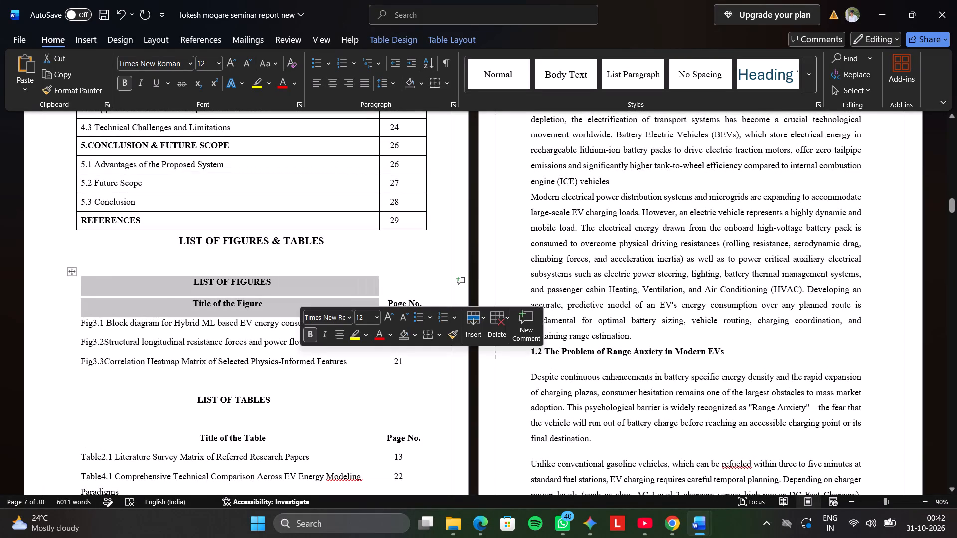
{"action": "left_click", "coordinate": [331, 266]}
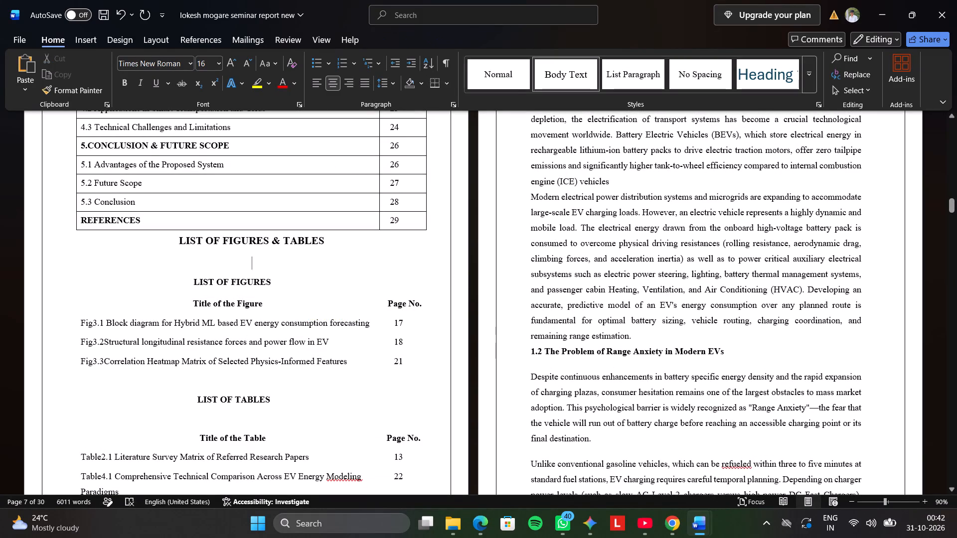
{"action": "left_click_drag", "start_coordinate": [179, 239], "coordinate": [321, 255]}
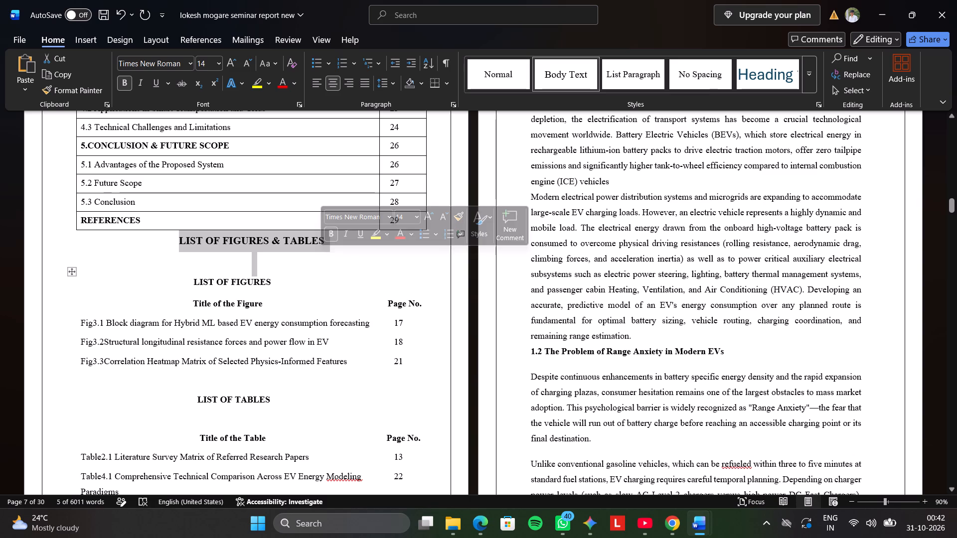
{"action": "left_click", "coordinate": [340, 279]}
Check the font and size of the 1.INTRODUCTION heading and its Overview of the Technology subheading.
{"action": "scroll", "coordinate": [542, 312], "scroll_direction": "down", "scroll_amount": 3}
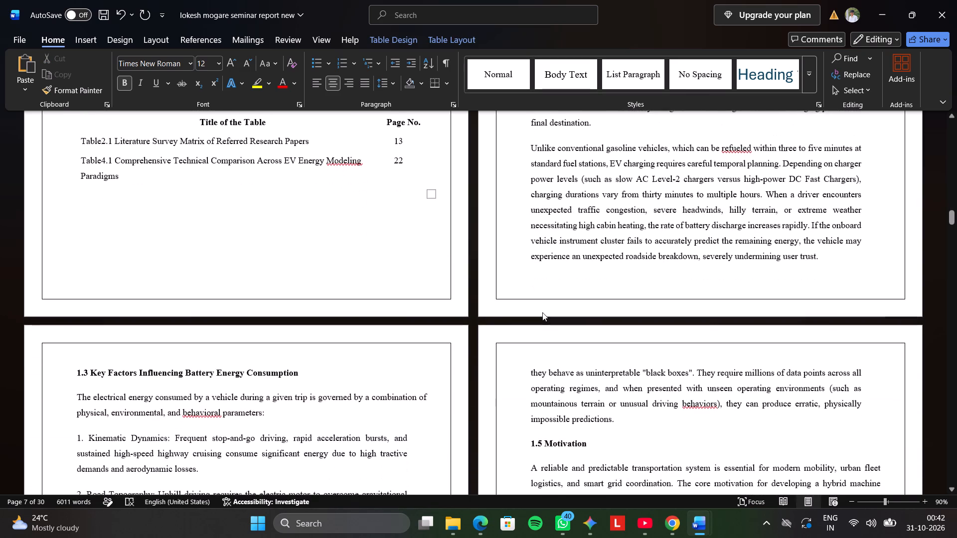
{"action": "scroll", "coordinate": [542, 312], "scroll_direction": "up", "scroll_amount": 4}
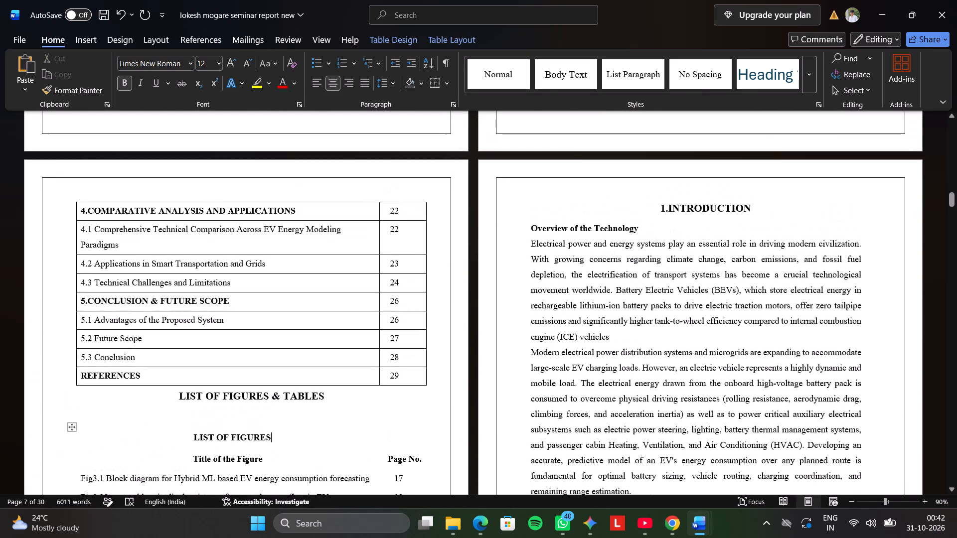
{"action": "left_click_drag", "start_coordinate": [663, 206], "coordinate": [692, 208]}
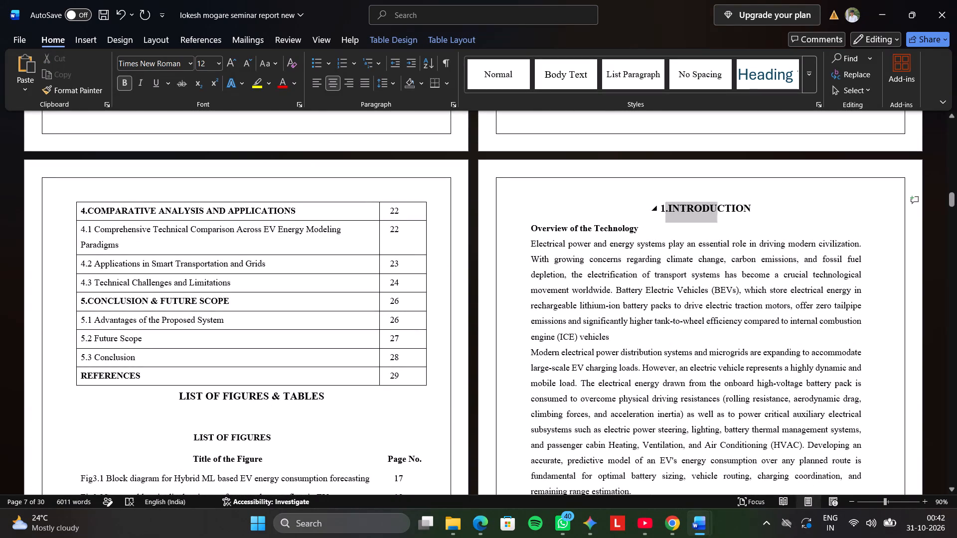
{"action": "left_click_drag", "start_coordinate": [692, 208], "coordinate": [718, 209]}
{"action": "left_click", "coordinate": [698, 174]}
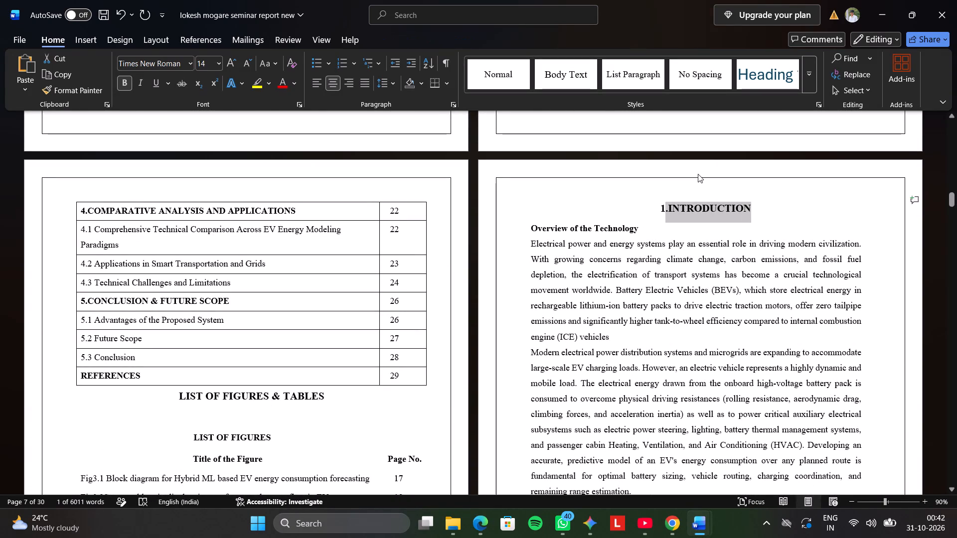
{"action": "left_click_drag", "start_coordinate": [639, 228], "coordinate": [573, 228]}
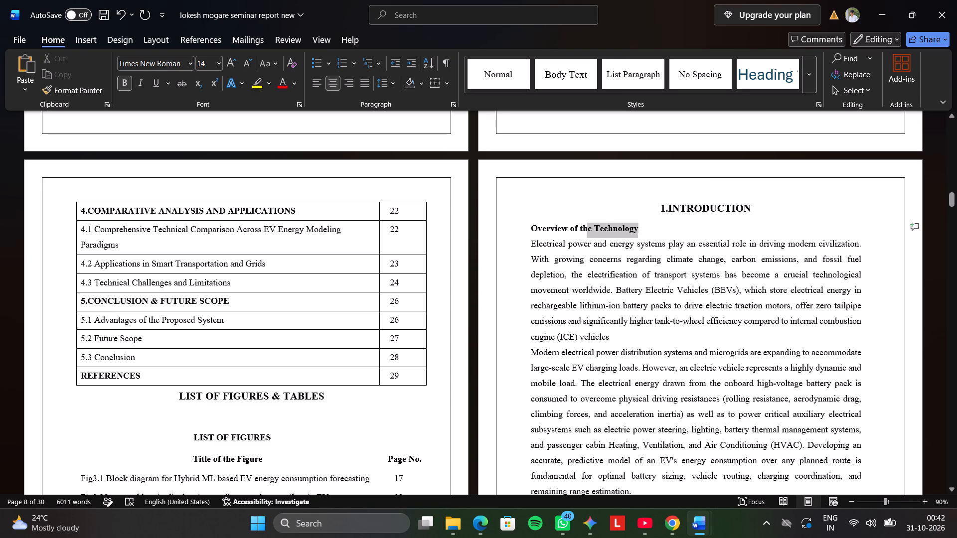
{"action": "left_click_drag", "start_coordinate": [573, 228], "coordinate": [533, 224]}
{"action": "left_click", "coordinate": [520, 211]}
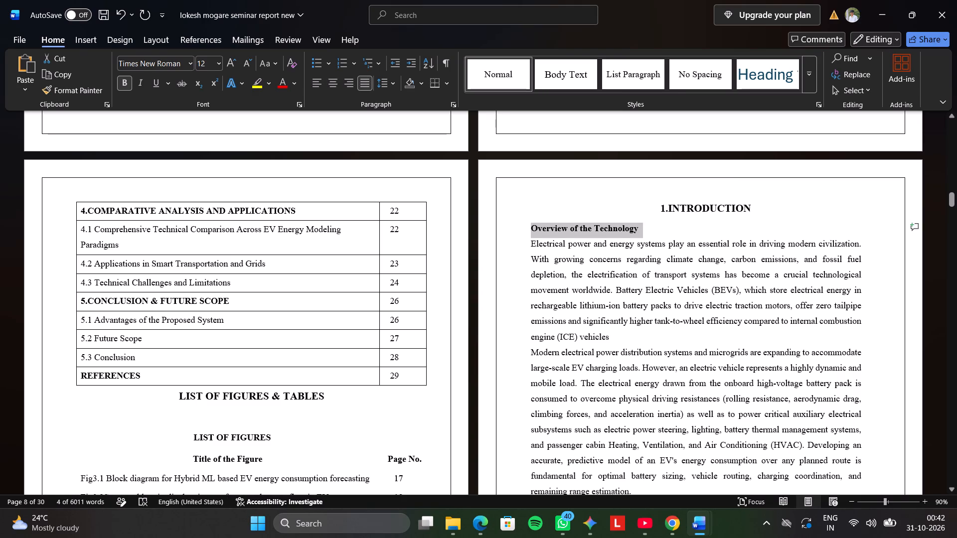
Insert the number 1.1 directly before the Overview of the Technology subheading in the Introduction chapter.
{"action": "left_click", "coordinate": [529, 229]}
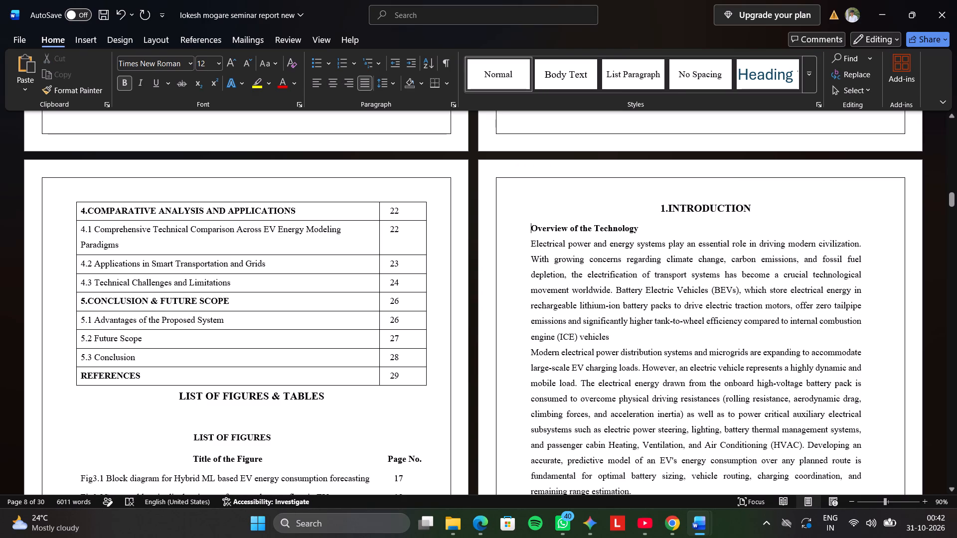
{"action": "type", "text": "1.1"}
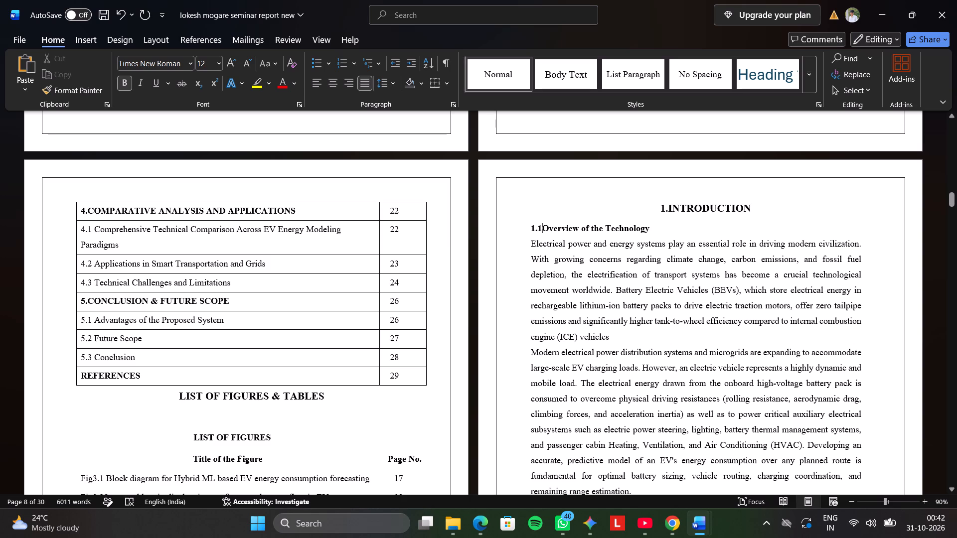
{"action": "key", "text": "space"}
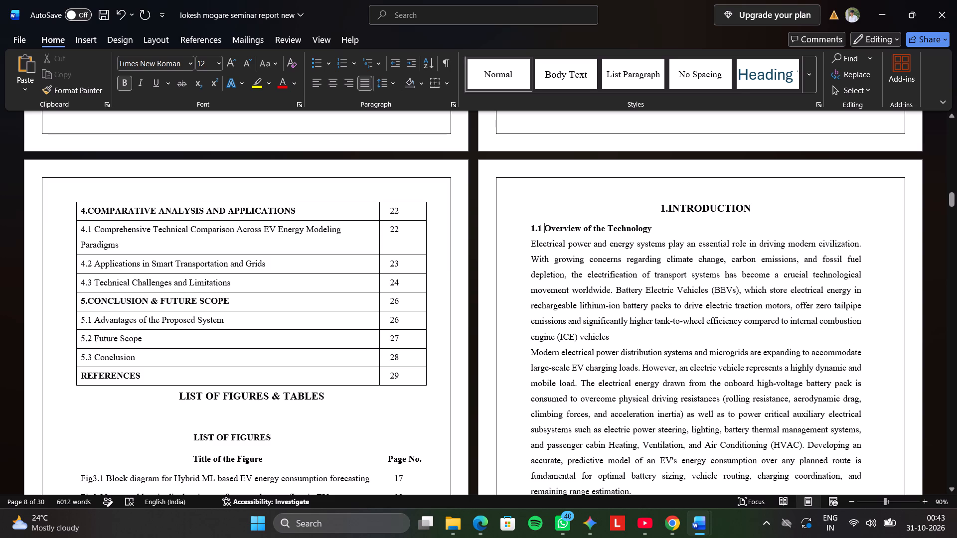
{"action": "key", "text": "BackSpace"}
{"action": "key", "text": "BackSpace"}
{"action": "key", "text": "BackSpace"}
{"action": "key", "text": "BackSpace"}
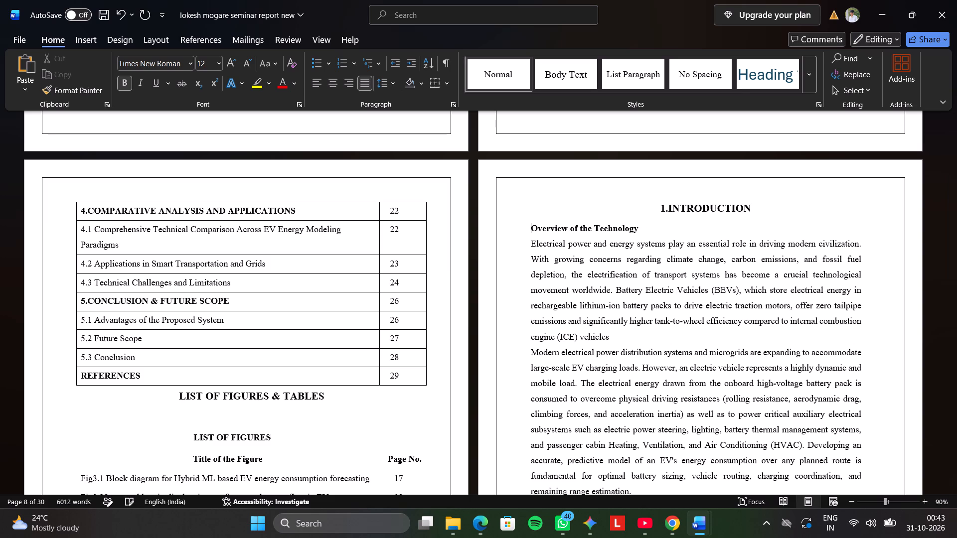
{"action": "scroll", "coordinate": [567, 262], "scroll_direction": "down", "scroll_amount": 4}
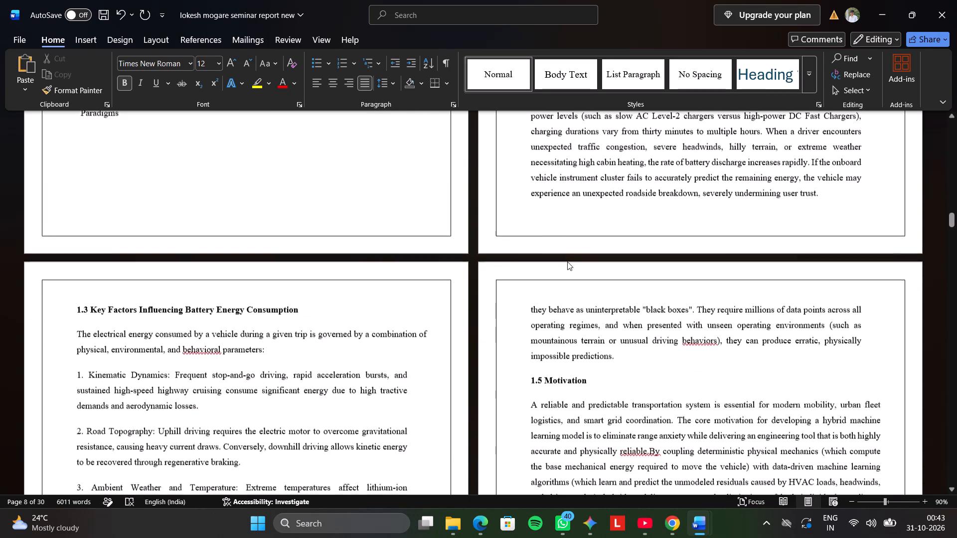
{"action": "scroll", "coordinate": [567, 262], "scroll_direction": "up", "scroll_amount": 2}
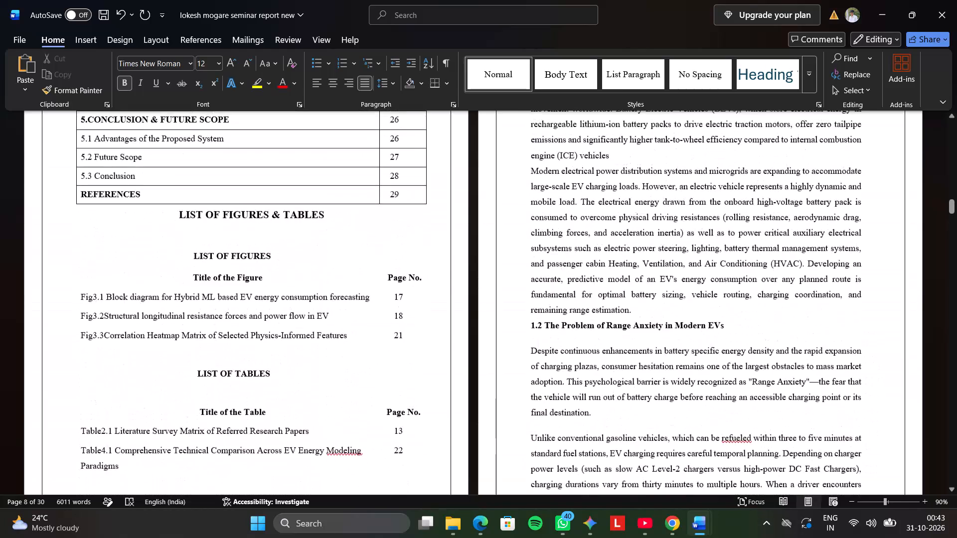
{"action": "scroll", "coordinate": [567, 262], "scroll_direction": "up", "scroll_amount": 2}
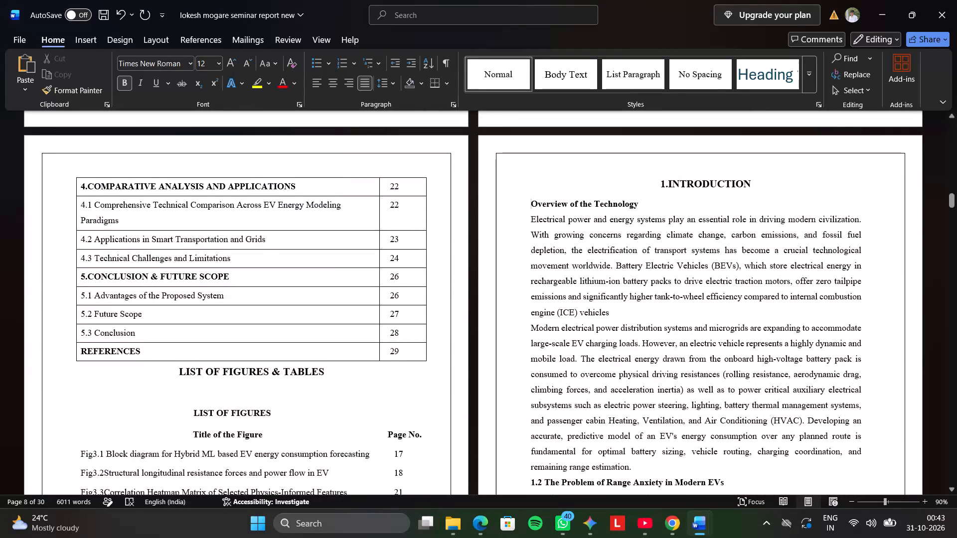
{"action": "type", "text": "1.1"}
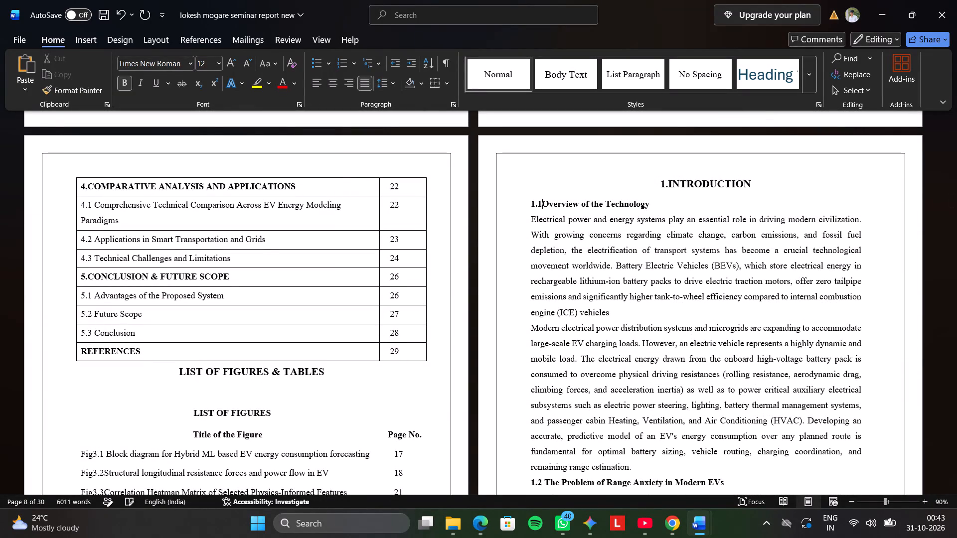
{"action": "key", "text": "BackSpace"}
{"action": "key", "text": "BackSpace"}
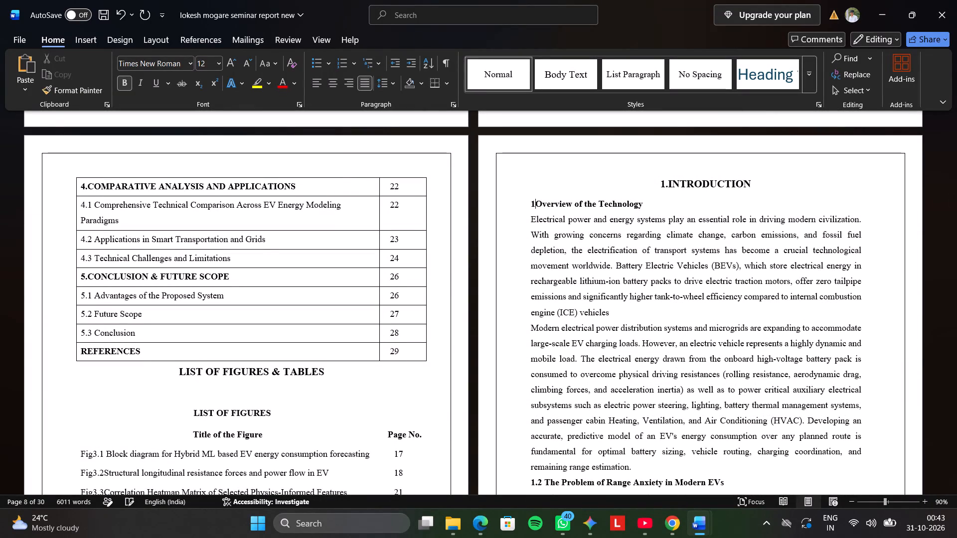
{"action": "key", "text": "BackSpace"}
{"action": "type", "text": "1.1"}
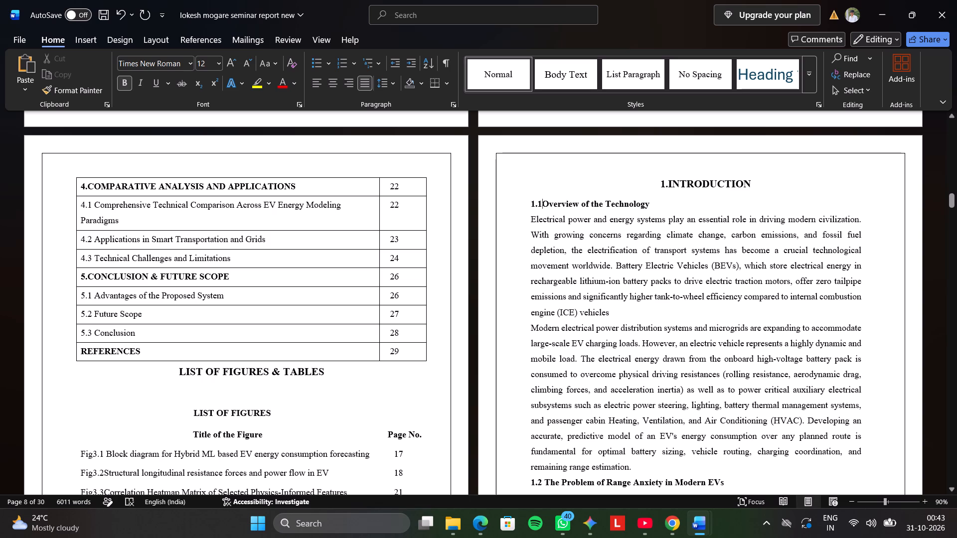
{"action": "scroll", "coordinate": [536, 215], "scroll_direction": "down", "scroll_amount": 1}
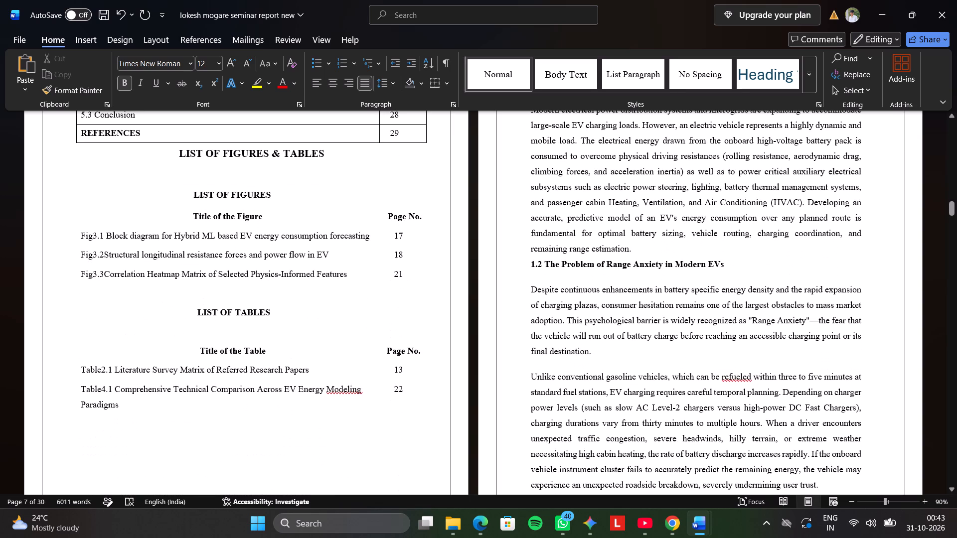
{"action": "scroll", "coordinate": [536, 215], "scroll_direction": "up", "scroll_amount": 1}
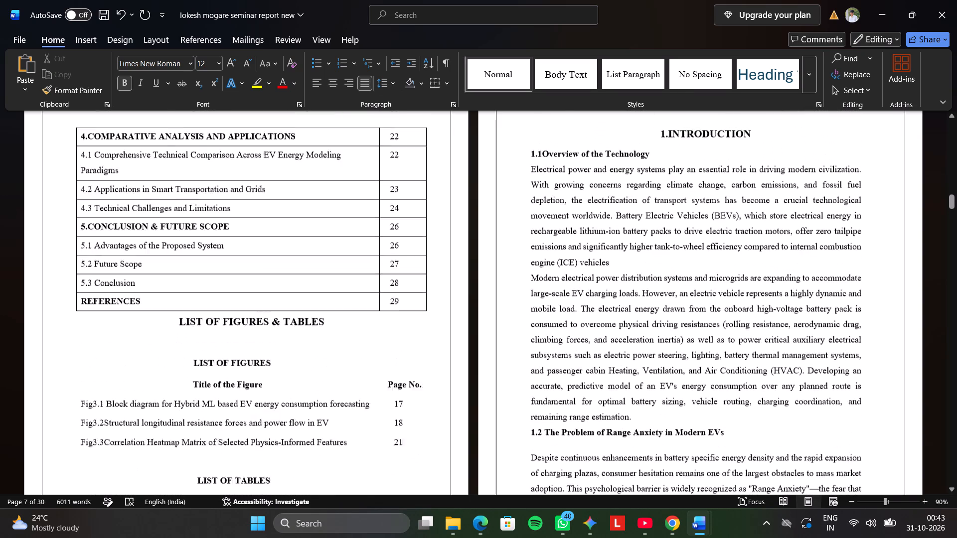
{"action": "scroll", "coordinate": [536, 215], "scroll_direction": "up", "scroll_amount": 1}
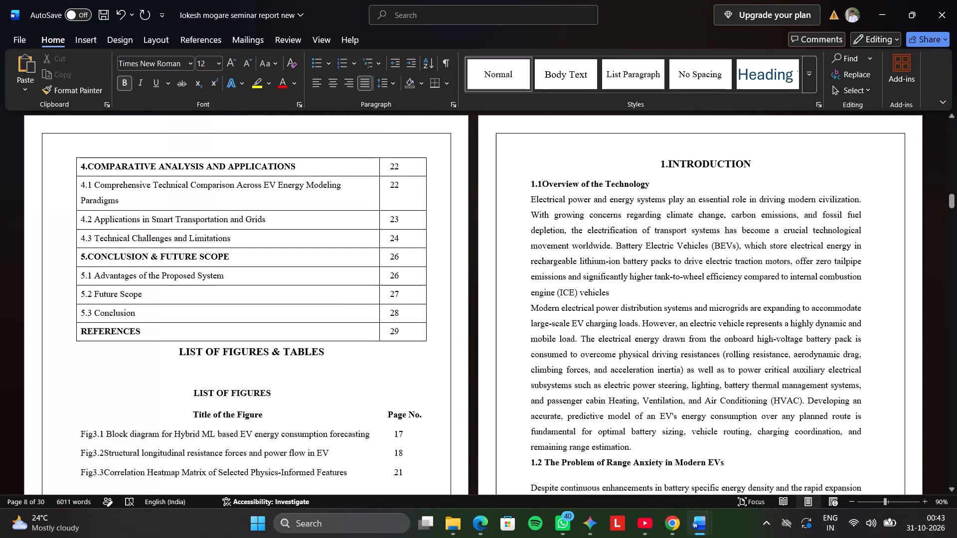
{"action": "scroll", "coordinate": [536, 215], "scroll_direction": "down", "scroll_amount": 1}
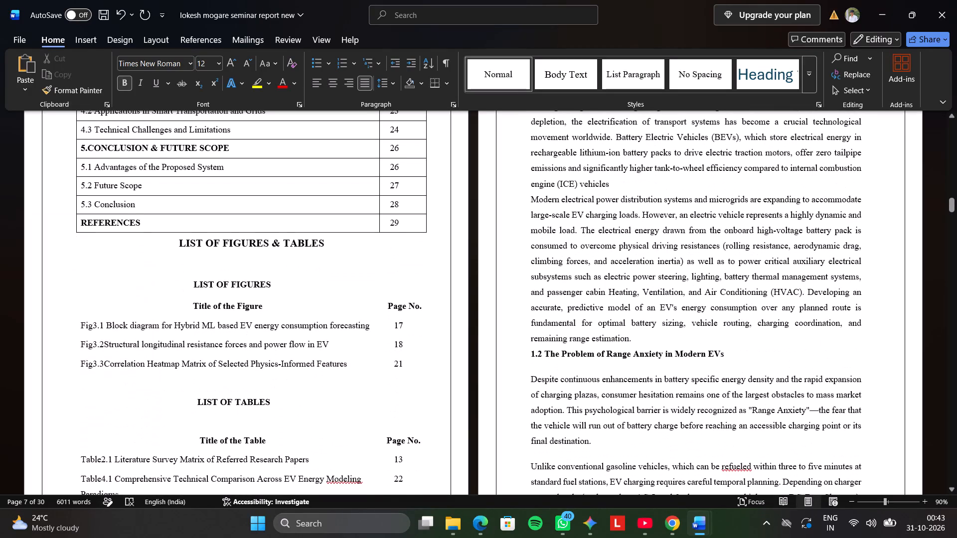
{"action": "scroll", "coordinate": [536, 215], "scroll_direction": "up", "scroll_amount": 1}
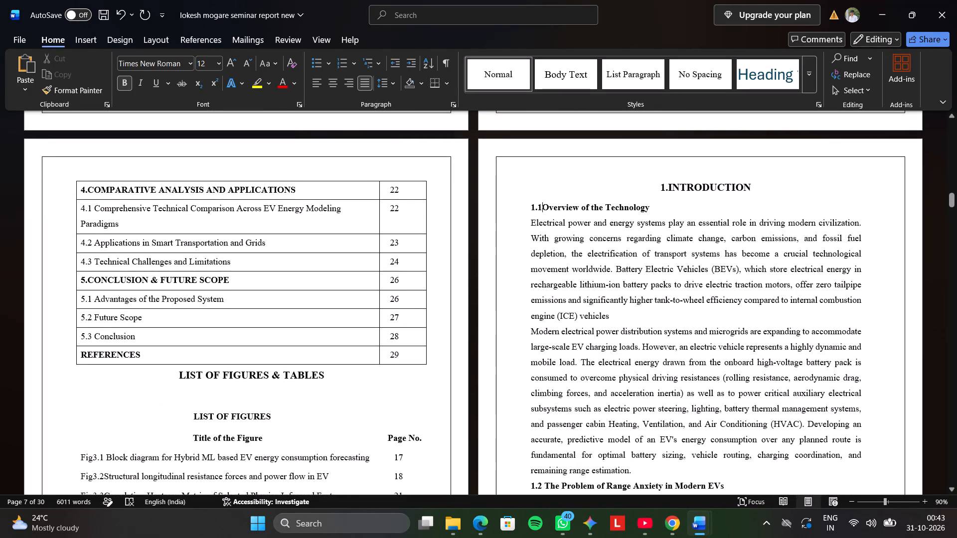
Insert a space between the number 1.1 and the Overview of the Technology subheading text.
{"action": "scroll", "coordinate": [536, 215], "scroll_direction": "up", "scroll_amount": 1}
{"action": "key", "text": "space"}
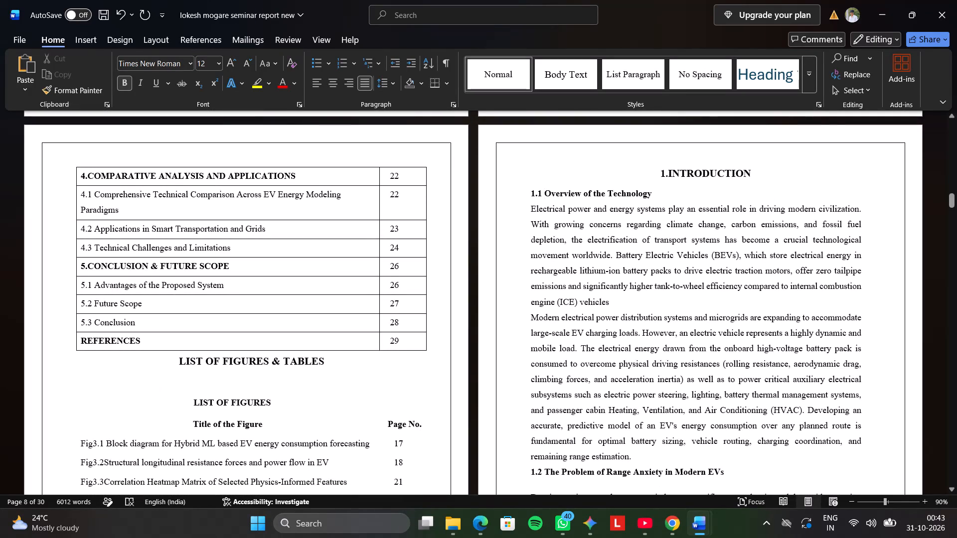
Check the line spacing of the two body paragraphs under section 1.1 and the formatting of the 1.2 heading.
{"action": "scroll", "coordinate": [591, 230], "scroll_direction": "down", "scroll_amount": 2}
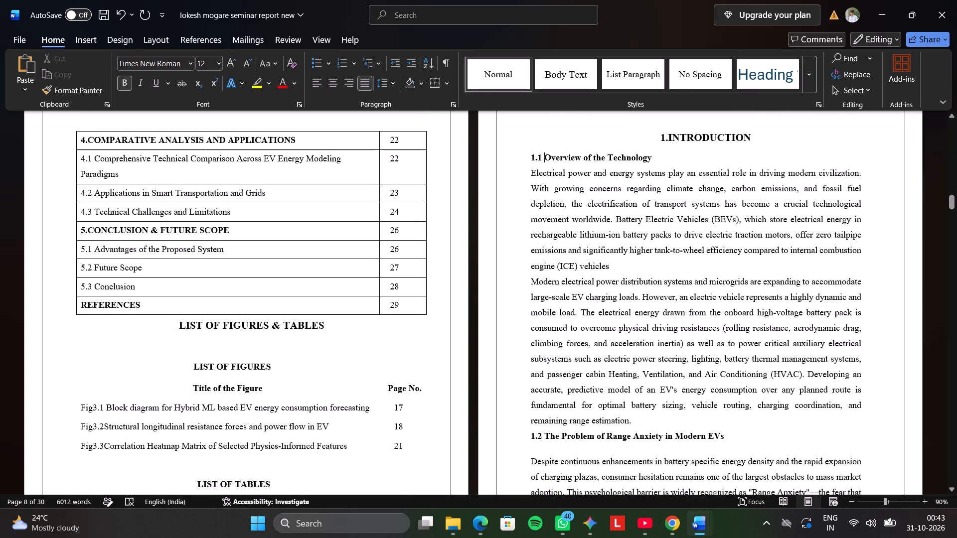
{"action": "left_click_drag", "start_coordinate": [525, 161], "coordinate": [650, 293]}
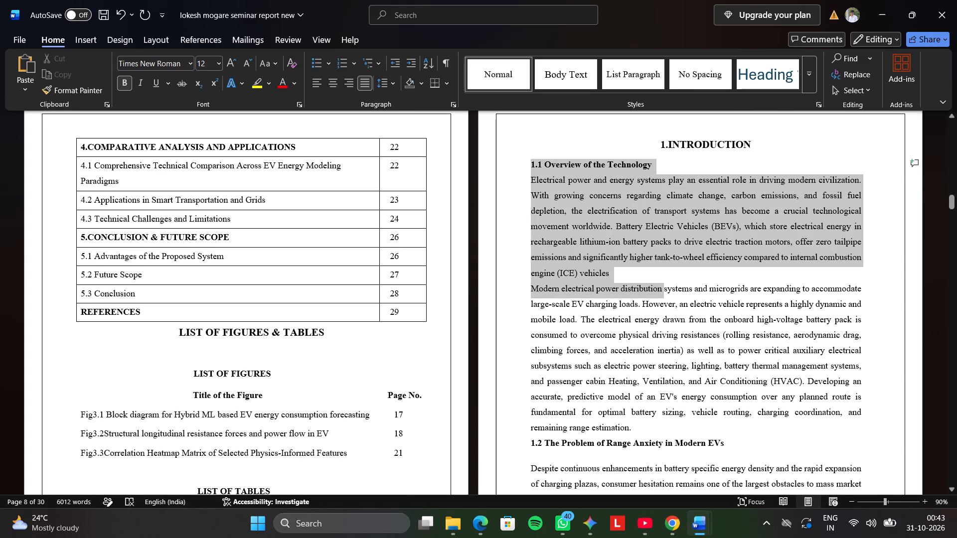
{"action": "left_click_drag", "start_coordinate": [650, 293], "coordinate": [638, 426]}
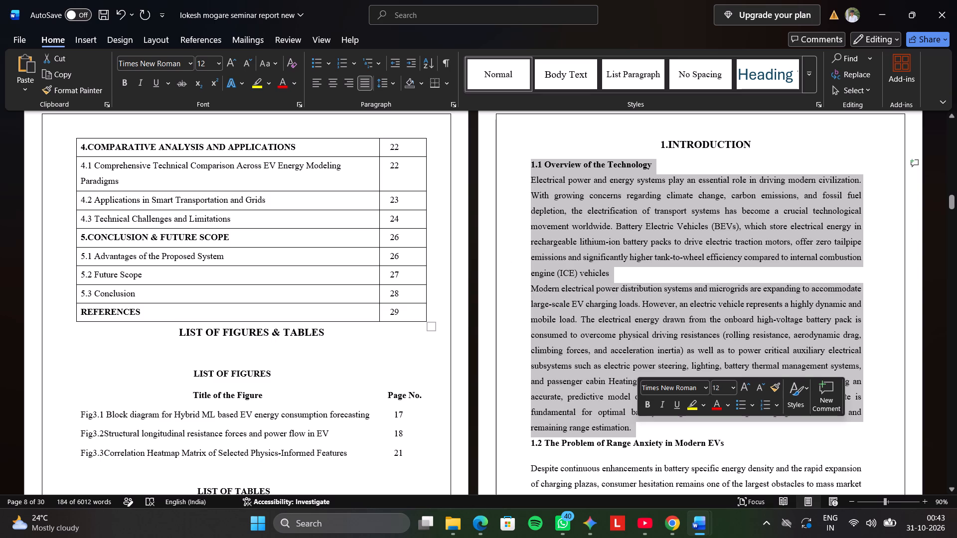
{"action": "left_click", "coordinate": [519, 193]}
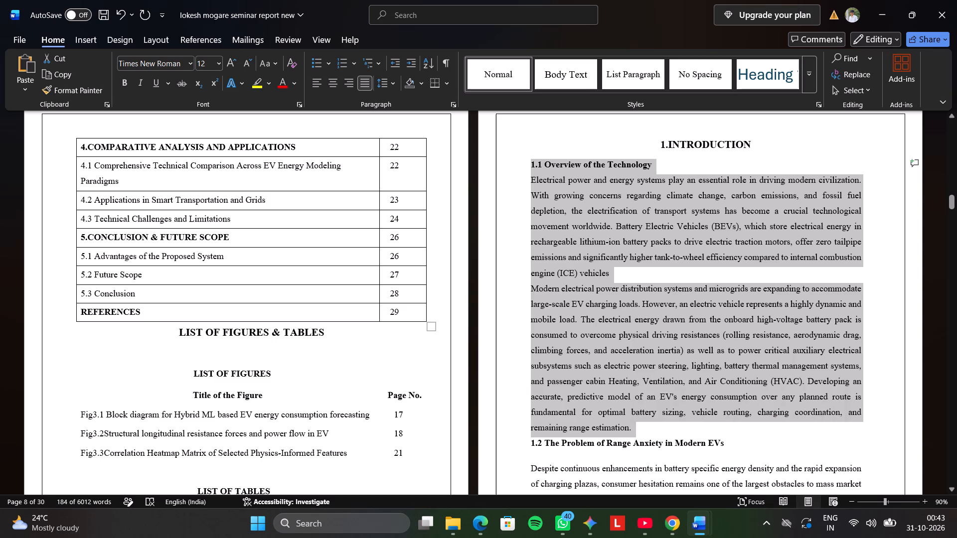
{"action": "scroll", "coordinate": [585, 277], "scroll_direction": "down", "scroll_amount": 1}
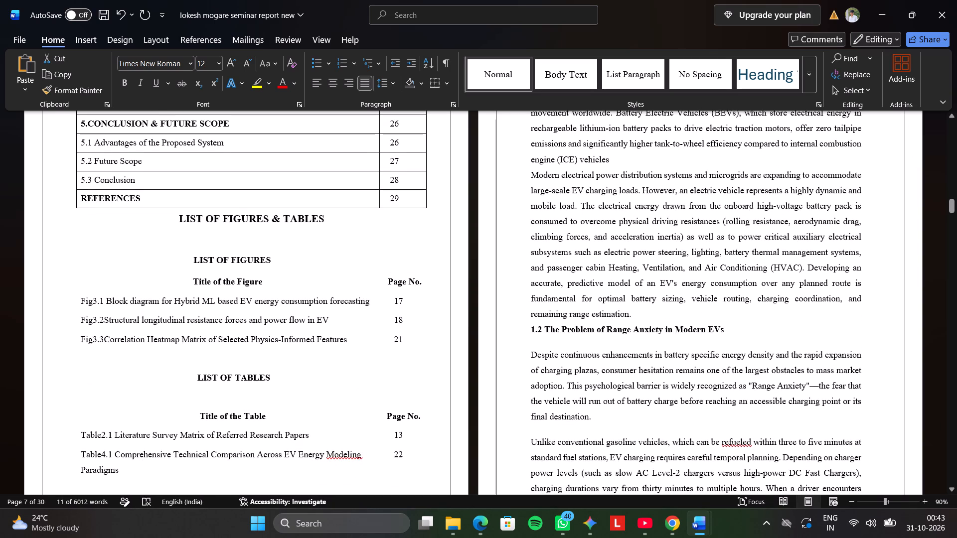
{"action": "scroll", "coordinate": [565, 216], "scroll_direction": "up", "scroll_amount": 1}
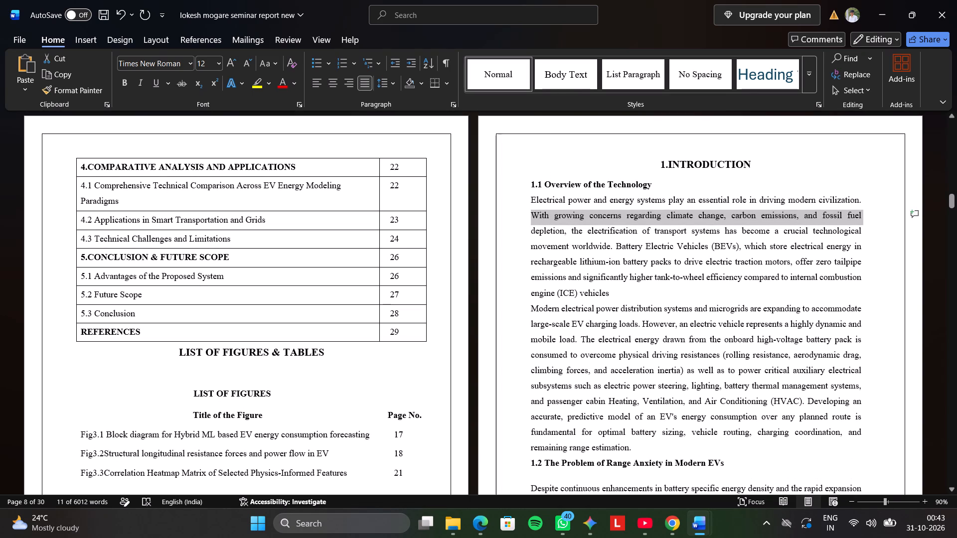
{"action": "left_click_drag", "start_coordinate": [526, 200], "coordinate": [631, 444]}
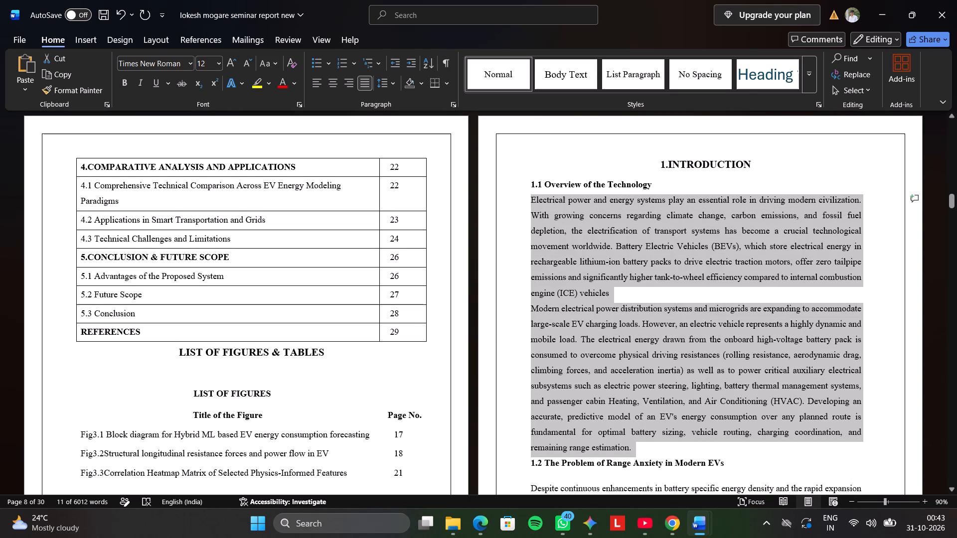
{"action": "left_click_drag", "start_coordinate": [631, 444], "coordinate": [631, 445]}
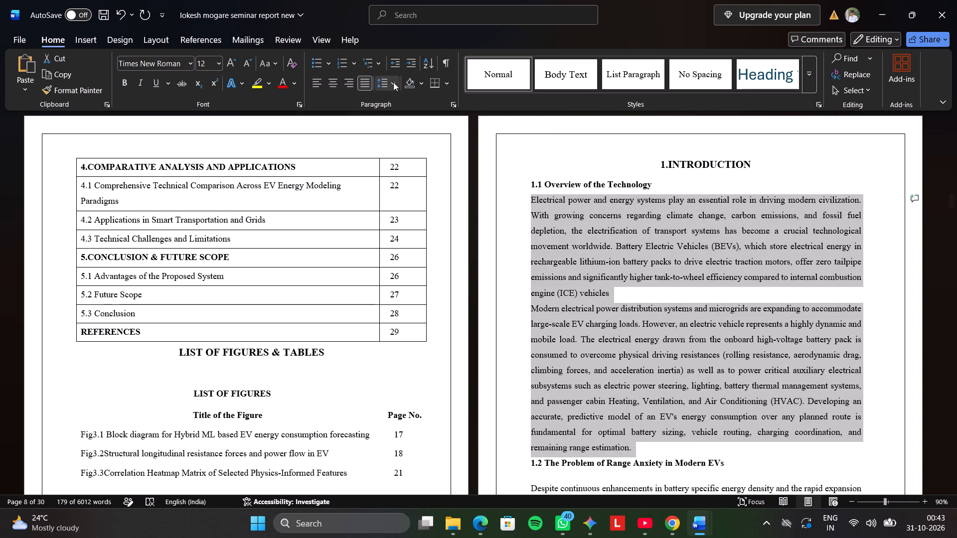
{"action": "left_click", "coordinate": [393, 82]}
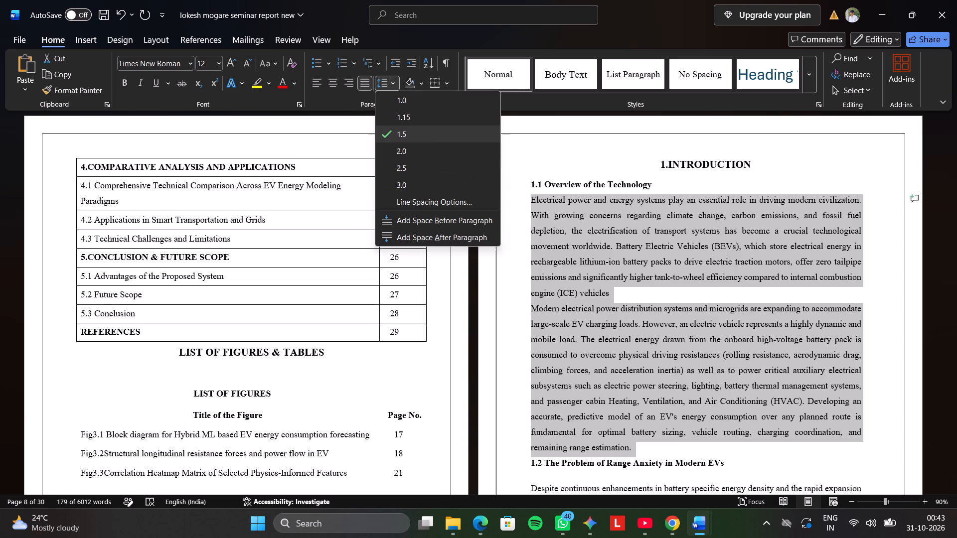
{"action": "left_click", "coordinate": [543, 164]}
{"action": "scroll", "coordinate": [587, 286], "scroll_direction": "down", "scroll_amount": 1}
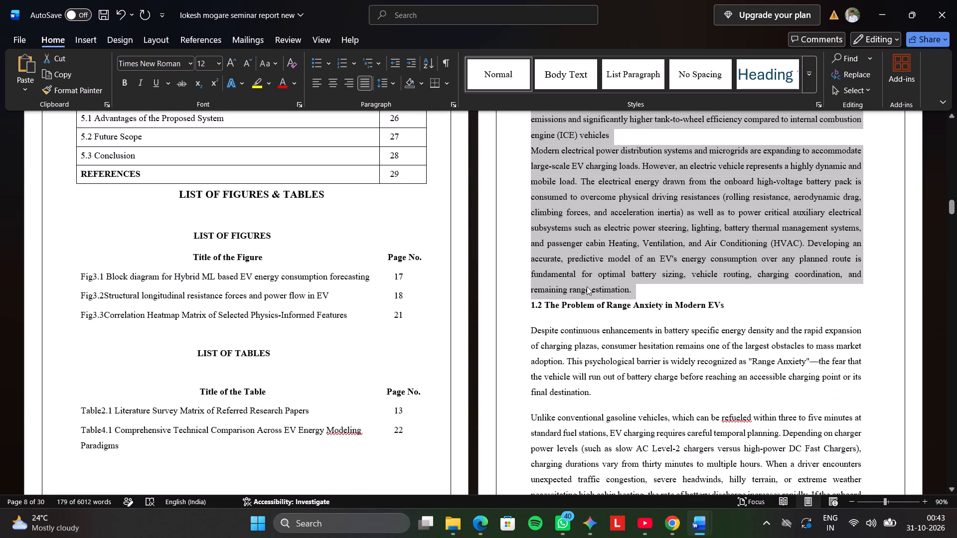
{"action": "left_click", "coordinate": [666, 305]}
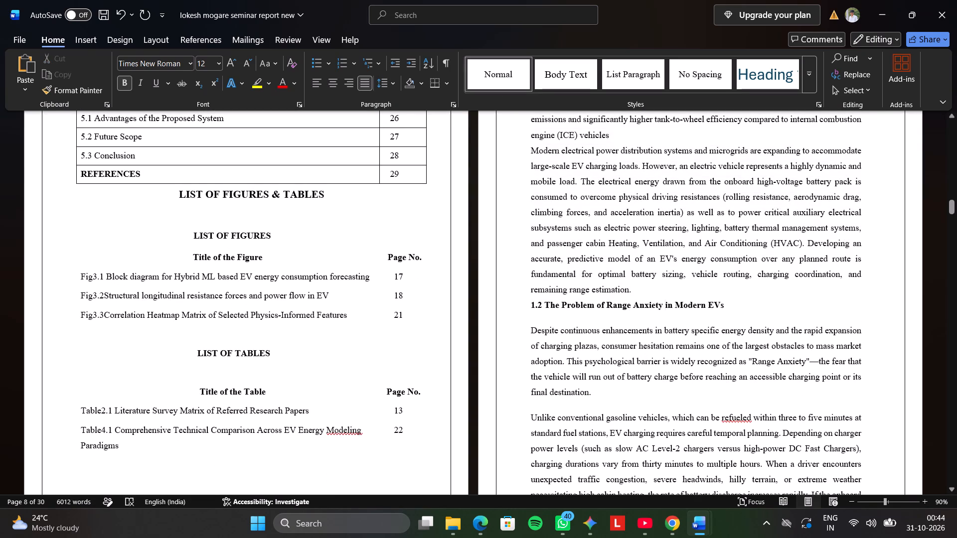
{"action": "left_click_drag", "start_coordinate": [531, 304], "coordinate": [727, 307]}
{"action": "left_click", "coordinate": [775, 322]}
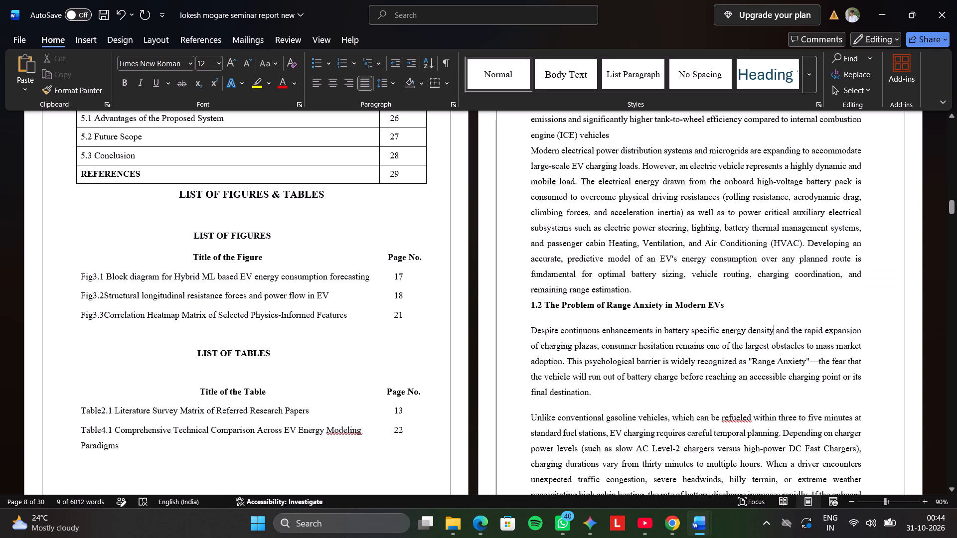
Remove the extra gaps below the 1.2 The Problem of Range Anxiety heading and between its two body paragraphs, keeping separate paragraphs.
{"action": "scroll", "coordinate": [729, 308], "scroll_direction": "down", "scroll_amount": 1}
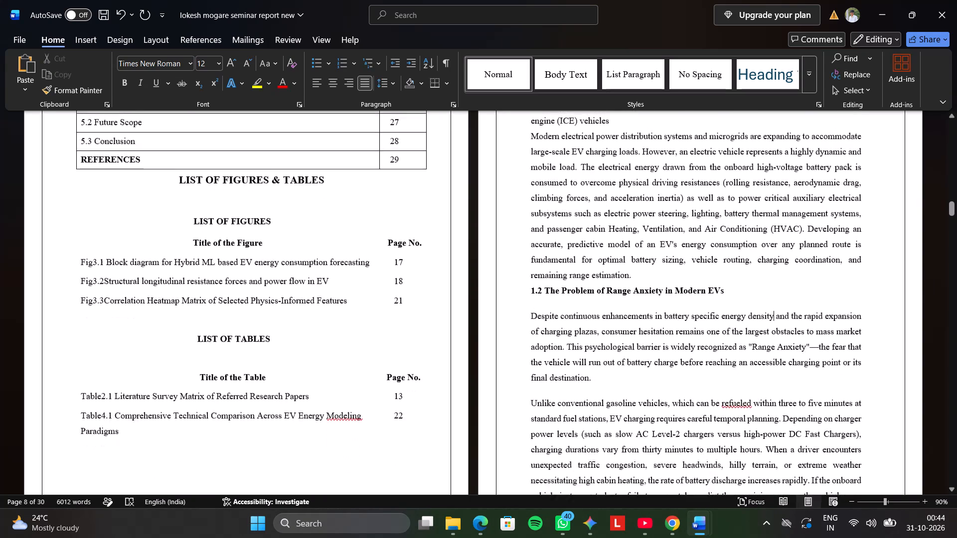
{"action": "scroll", "coordinate": [729, 308], "scroll_direction": "down", "scroll_amount": 1}
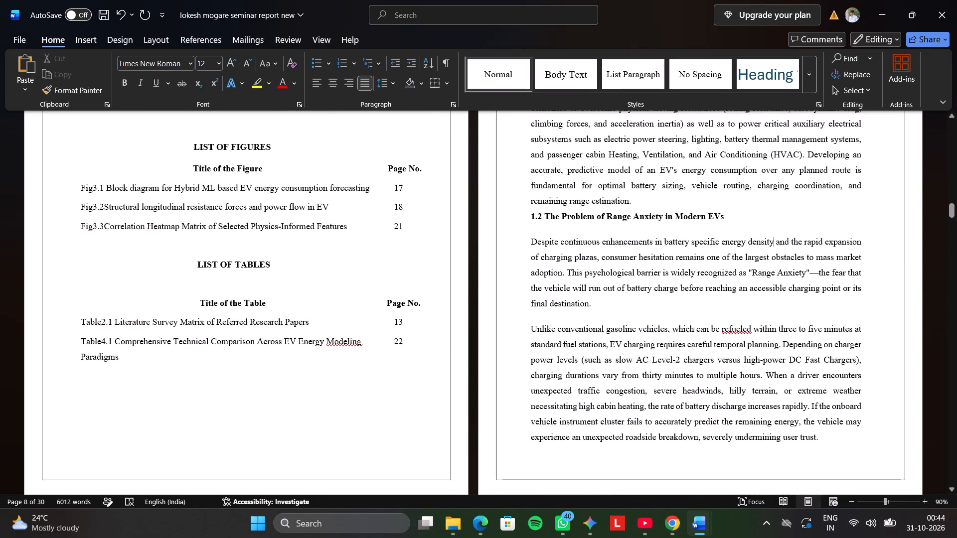
{"action": "left_click", "coordinate": [529, 241]}
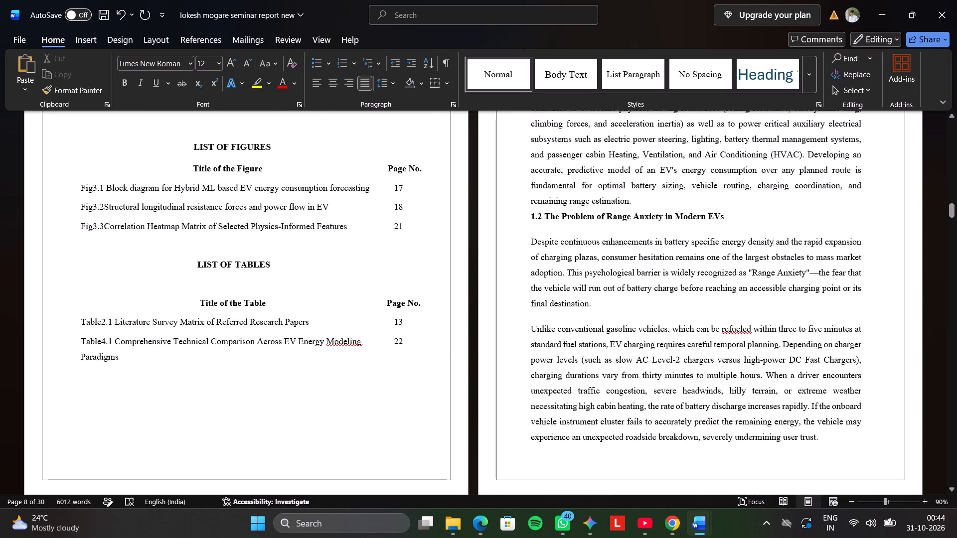
{"action": "key", "text": "BackSpace"}
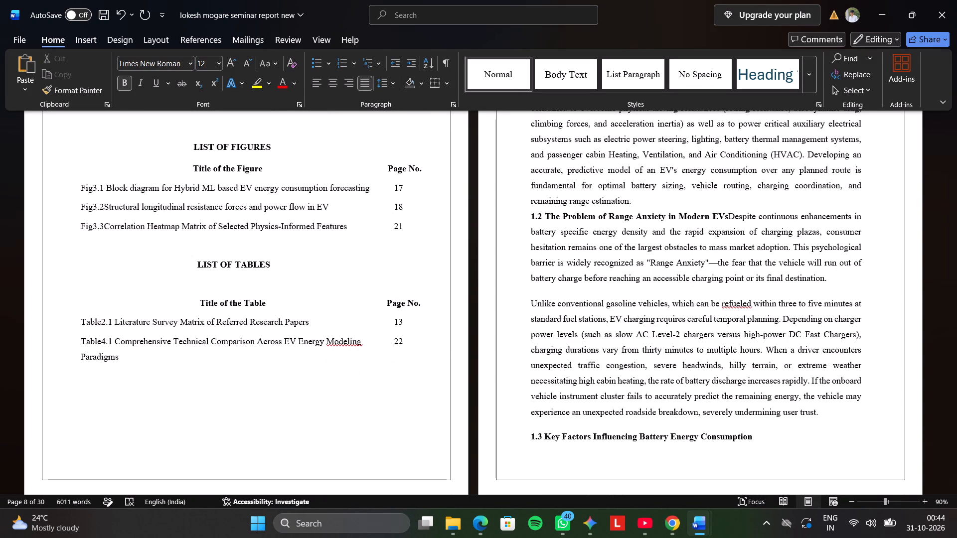
{"action": "key", "text": "Return"}
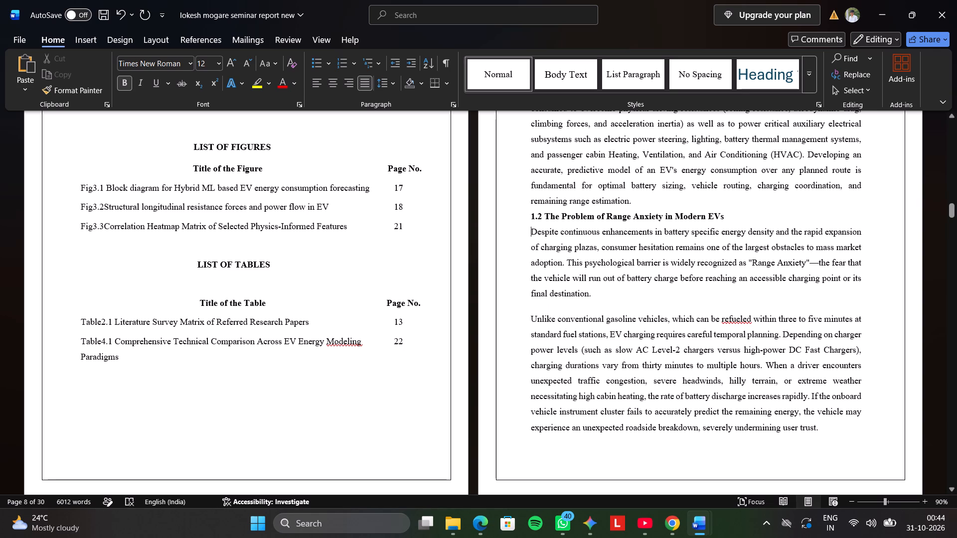
{"action": "left_click", "coordinate": [528, 317]}
{"action": "key", "text": "BackSpace"}
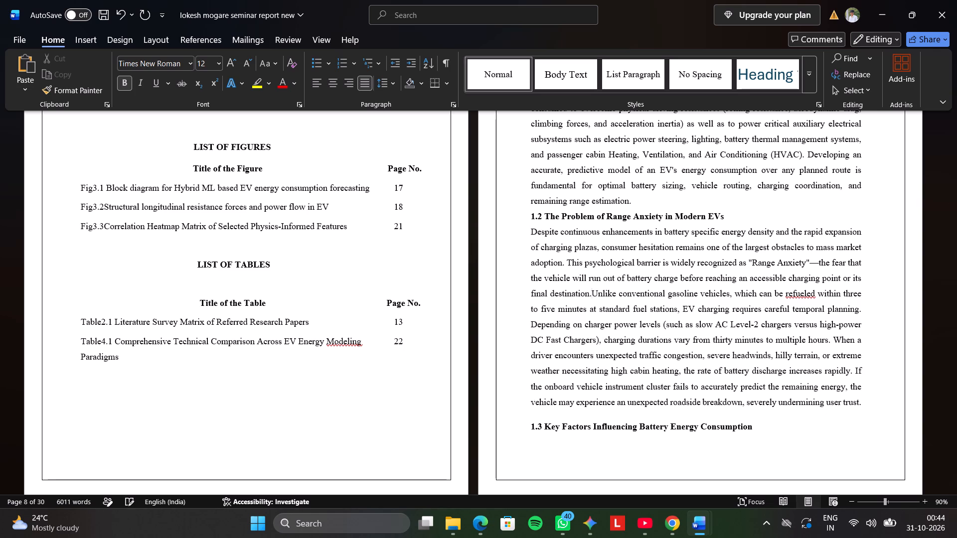
{"action": "key", "text": "Return"}
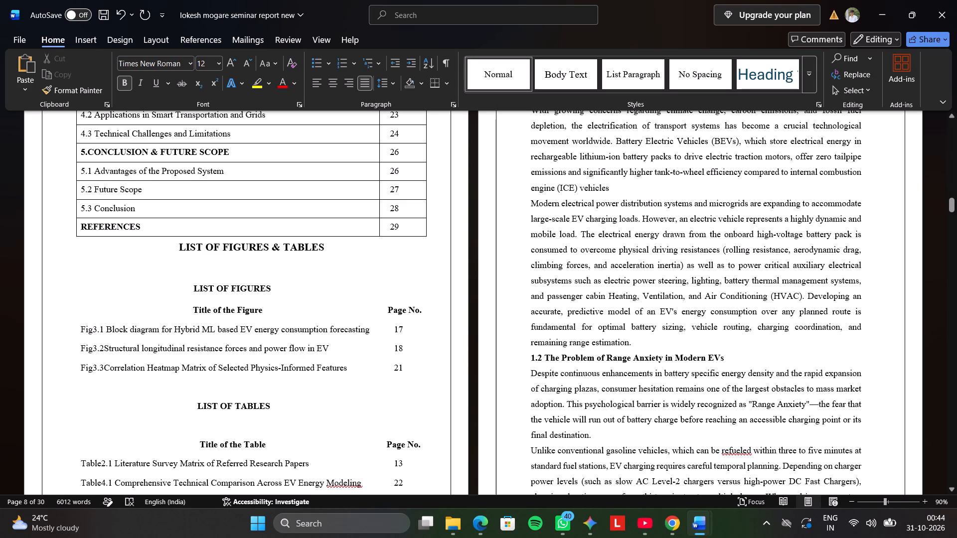
Add a period after "engine (ICE) vehicles" at the end of section 1.1's first paragraph.
{"action": "left_click", "coordinate": [609, 190]}
{"action": "key", "text": "period"}
Insert a blank line between the two body paragraphs of section 1.1 in the Introduction.
{"action": "scroll", "coordinate": [655, 195], "scroll_direction": "up", "scroll_amount": 1}
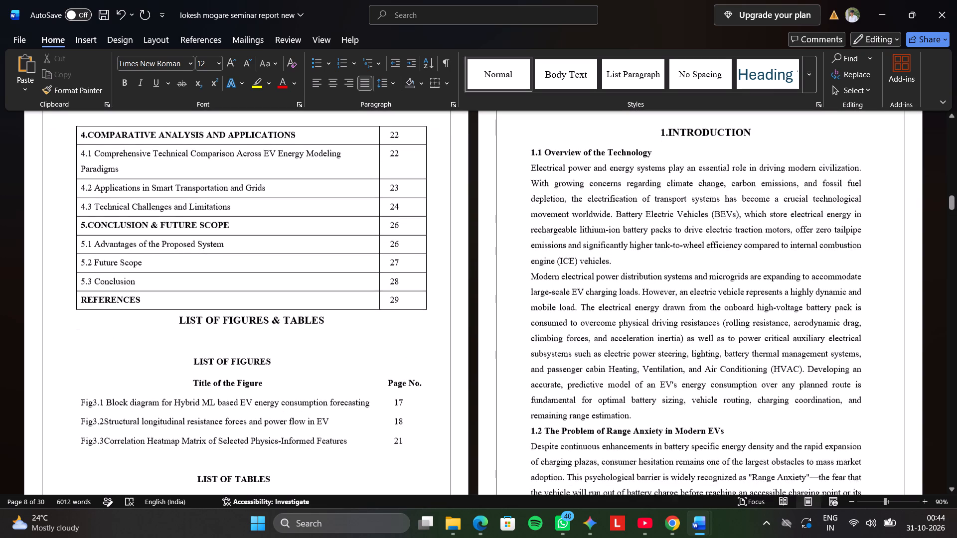
{"action": "scroll", "coordinate": [655, 195], "scroll_direction": "up", "scroll_amount": 1}
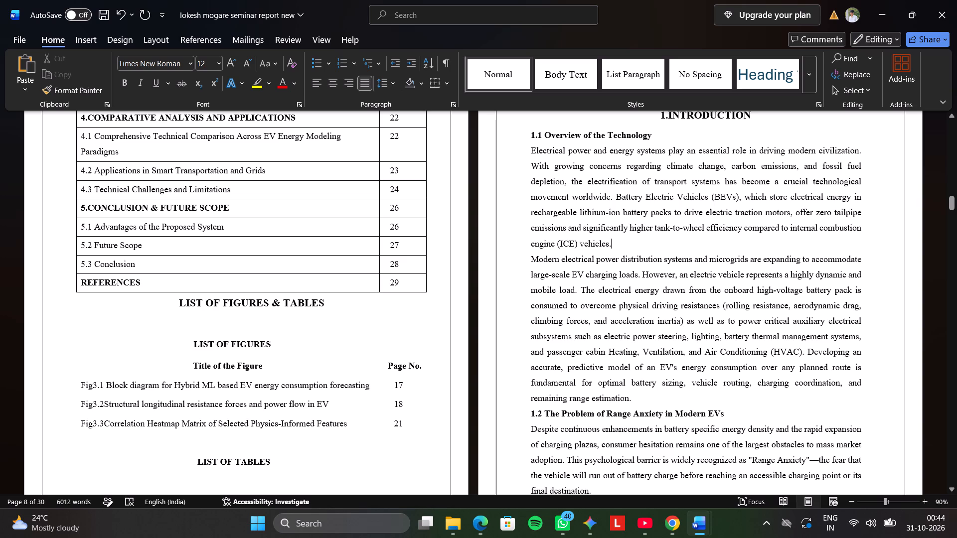
{"action": "scroll", "coordinate": [612, 285], "scroll_direction": "down", "scroll_amount": 2}
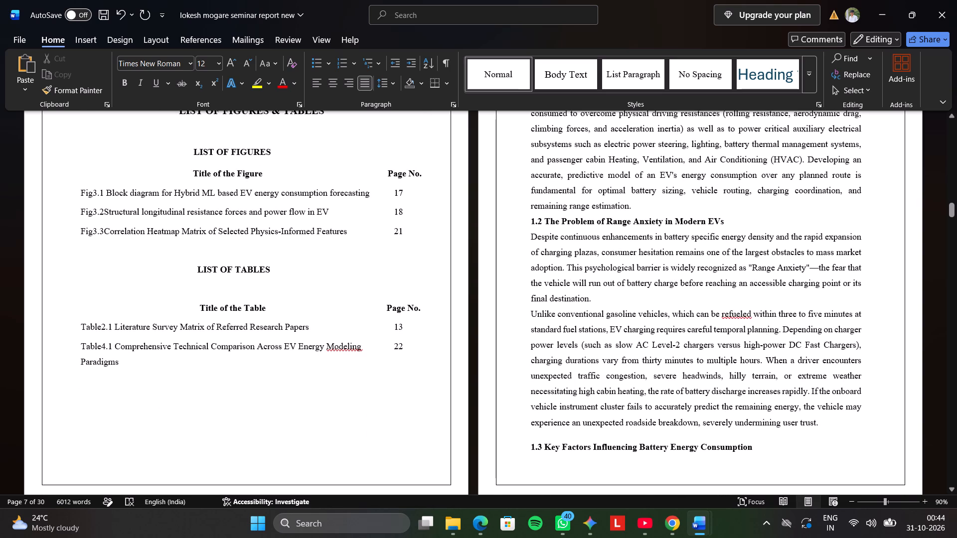
{"action": "scroll", "coordinate": [554, 264], "scroll_direction": "down", "scroll_amount": 1}
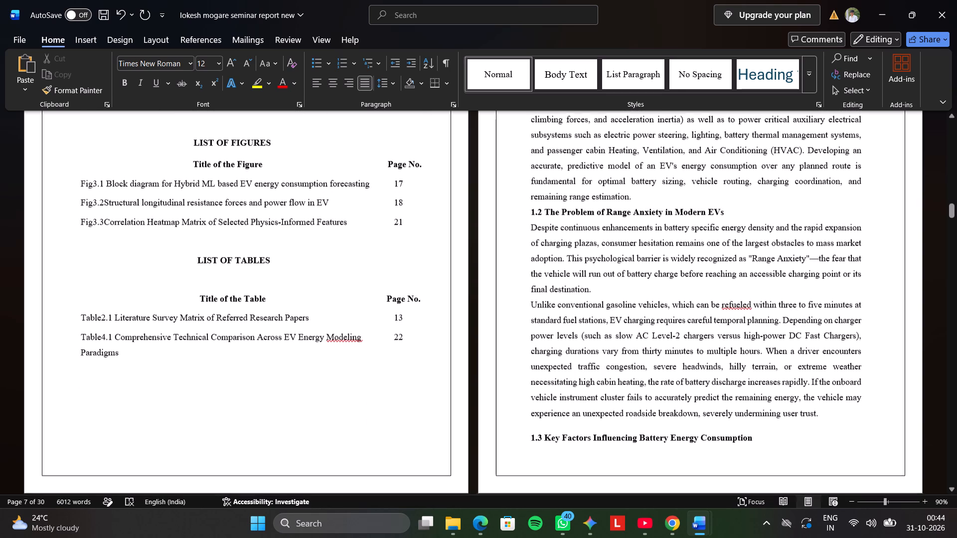
{"action": "scroll", "coordinate": [554, 264], "scroll_direction": "down", "scroll_amount": 2}
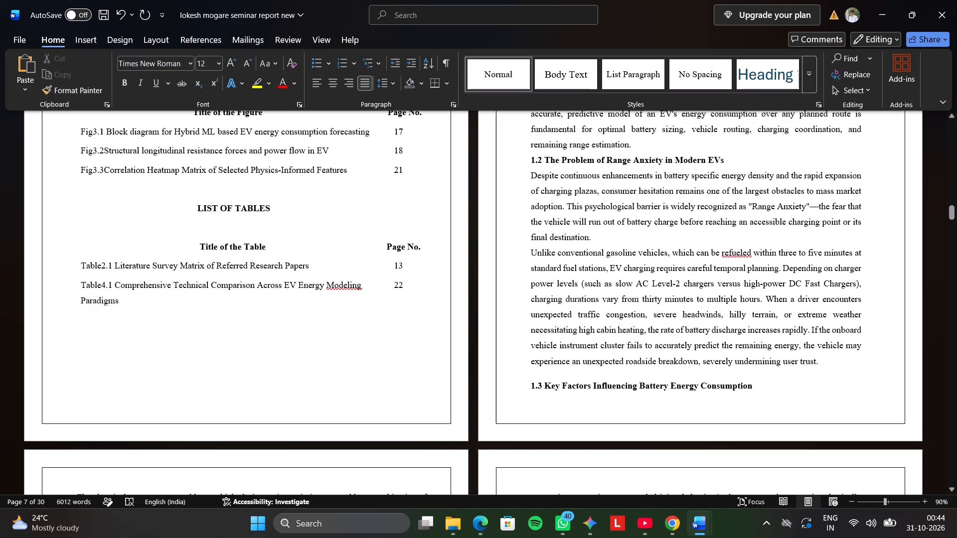
{"action": "scroll", "coordinate": [636, 209], "scroll_direction": "up", "scroll_amount": 2}
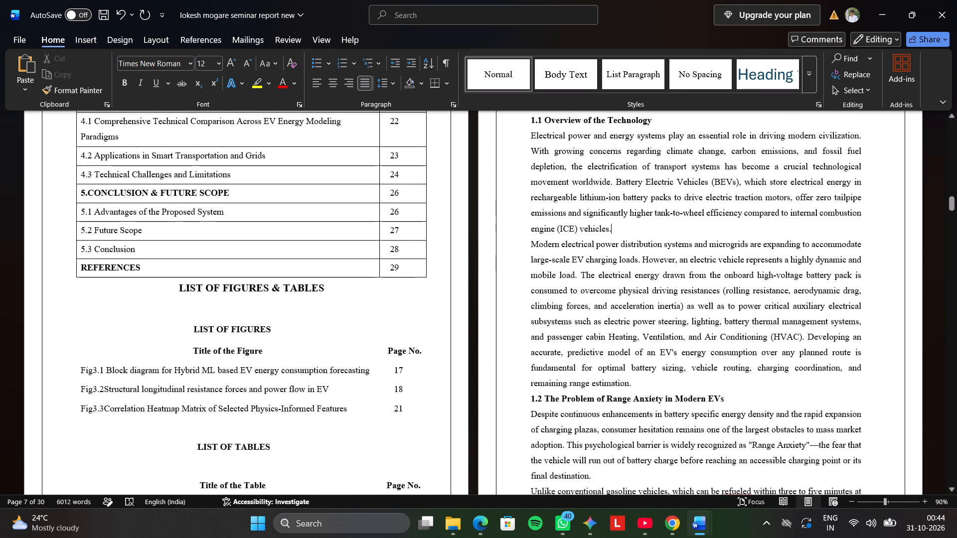
{"action": "scroll", "coordinate": [636, 209], "scroll_direction": "up", "scroll_amount": 1}
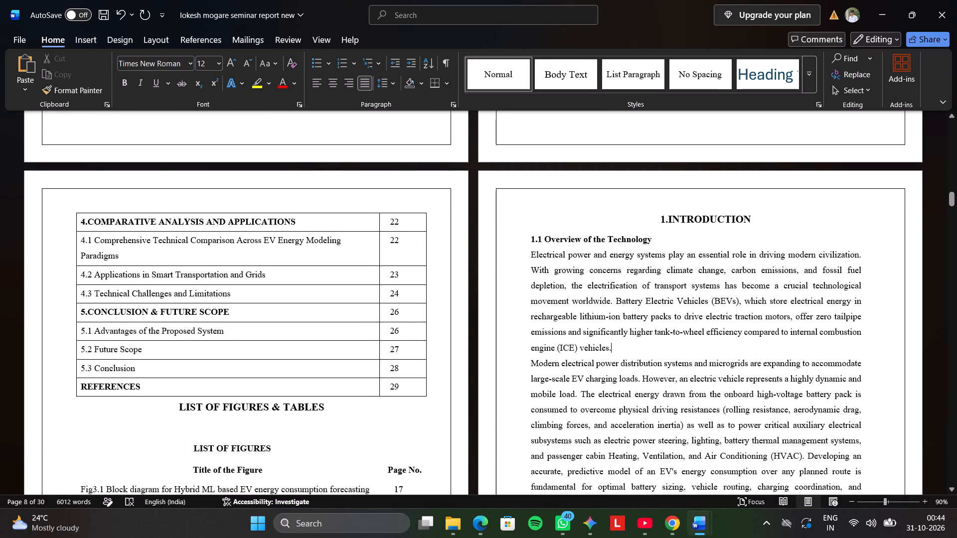
{"action": "key", "text": "Return"}
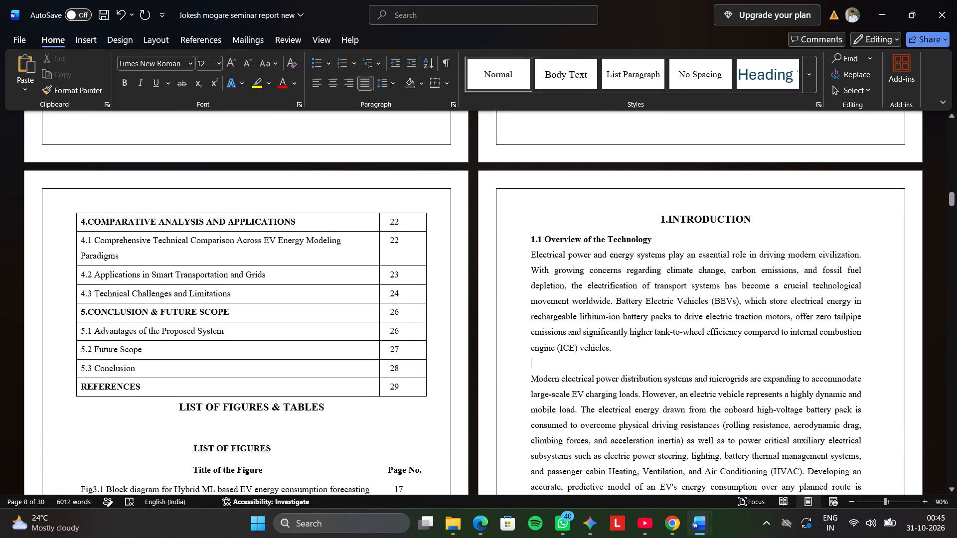
Insert a blank line above the 1.2 The Problem of Range Anxiety in Modern EVs heading with line spacing 1.0.
{"action": "scroll", "coordinate": [677, 369], "scroll_direction": "down", "scroll_amount": 2}
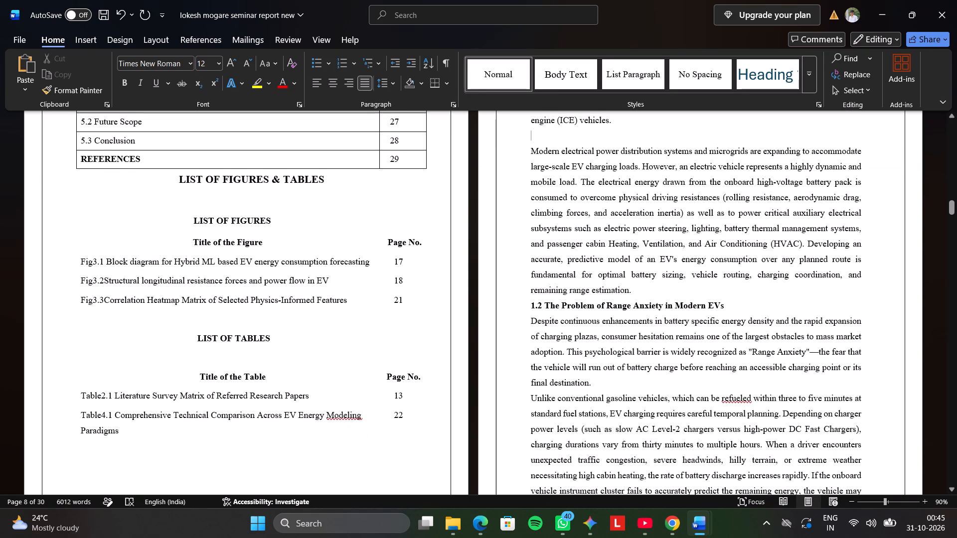
{"action": "left_click", "coordinate": [633, 288]}
{"action": "key", "text": "Return"}
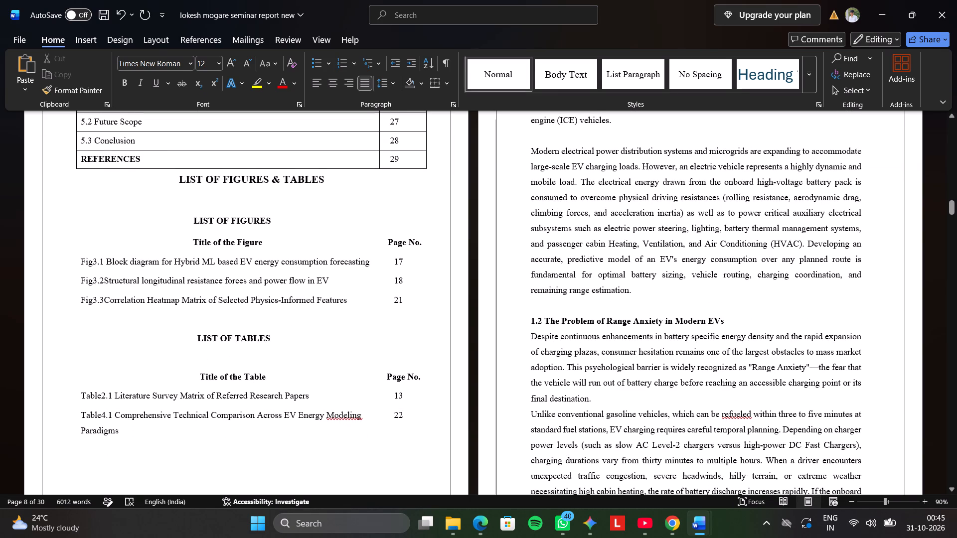
{"action": "scroll", "coordinate": [650, 329], "scroll_direction": "down", "scroll_amount": 1}
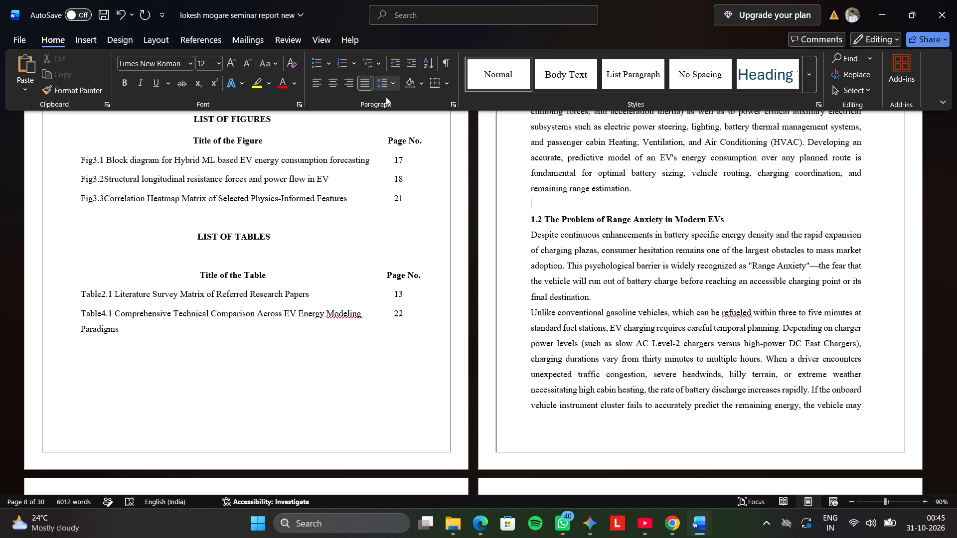
{"action": "left_click", "coordinate": [400, 82]}
{"action": "left_click", "coordinate": [395, 85]}
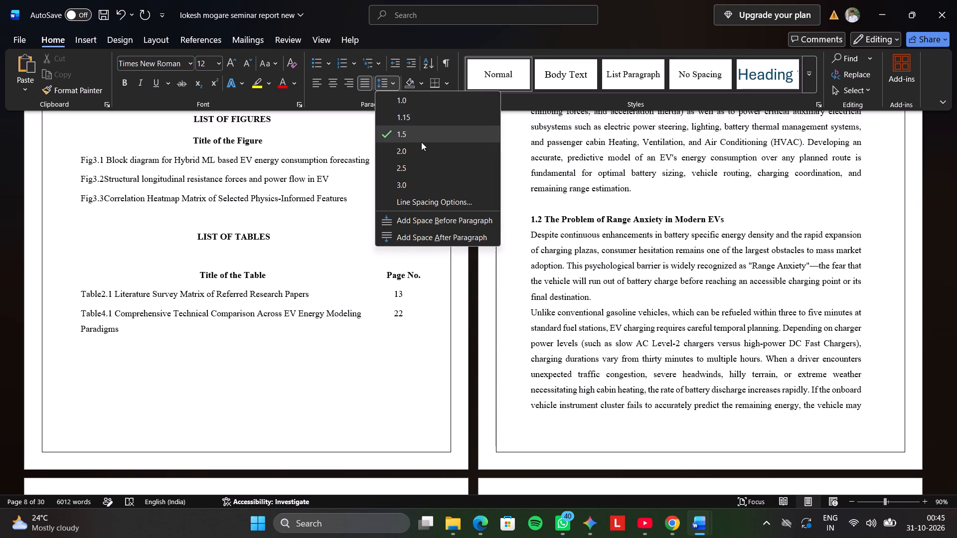
{"action": "left_click", "coordinate": [404, 95]}
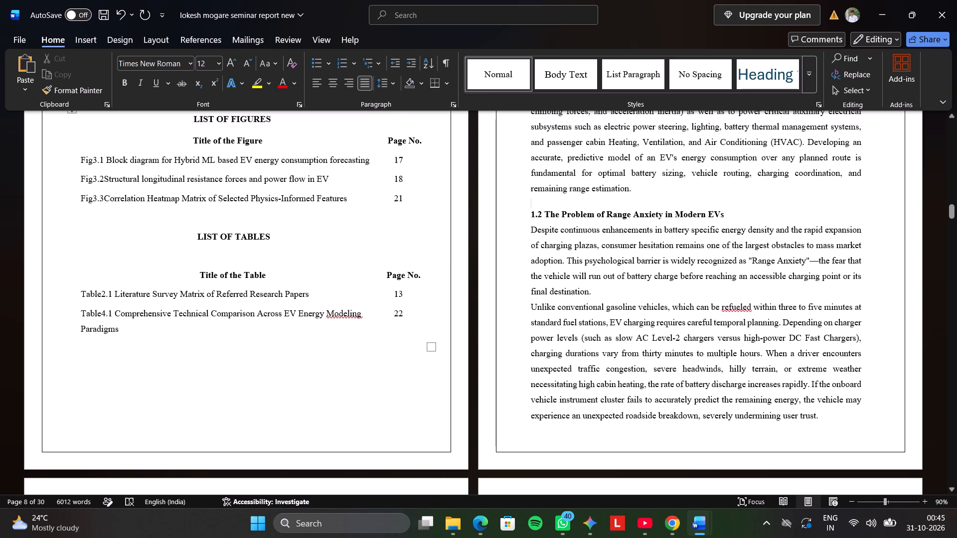
Recreate the blank line between the two body paragraphs of section 1.1 with line spacing 1.5.
{"action": "scroll", "coordinate": [553, 192], "scroll_direction": "up", "scroll_amount": 1}
{"action": "left_click", "coordinate": [542, 277]}
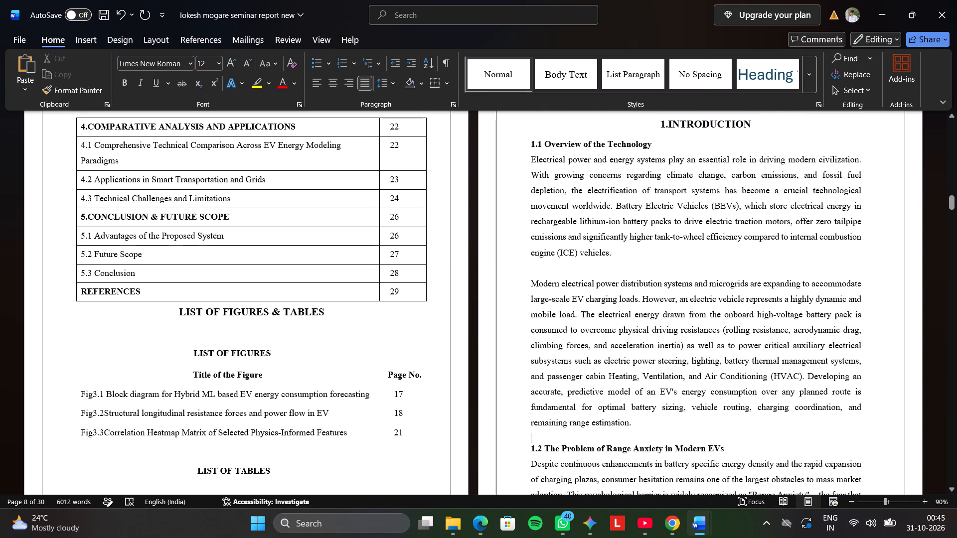
{"action": "key", "text": "BackSpace"}
{"action": "key", "text": "Return"}
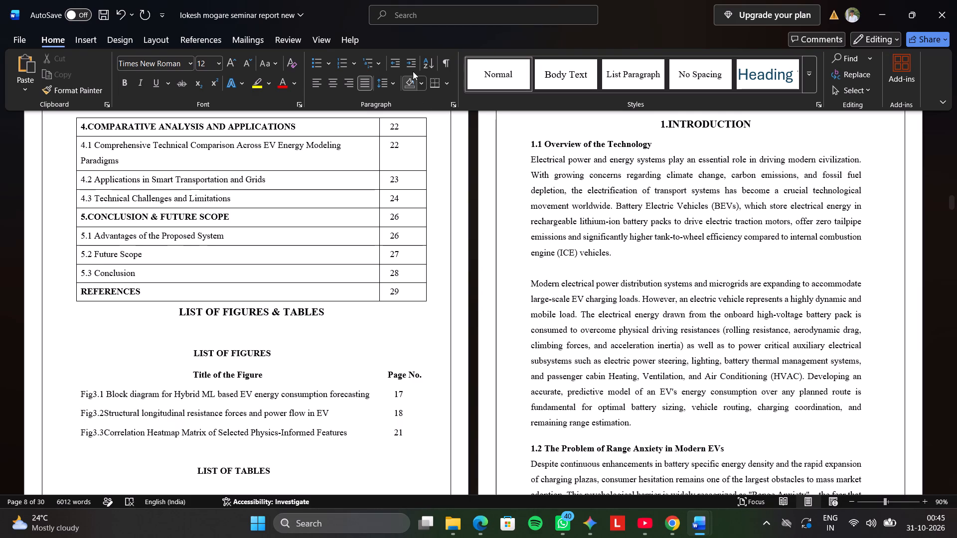
{"action": "left_click", "coordinate": [394, 82]}
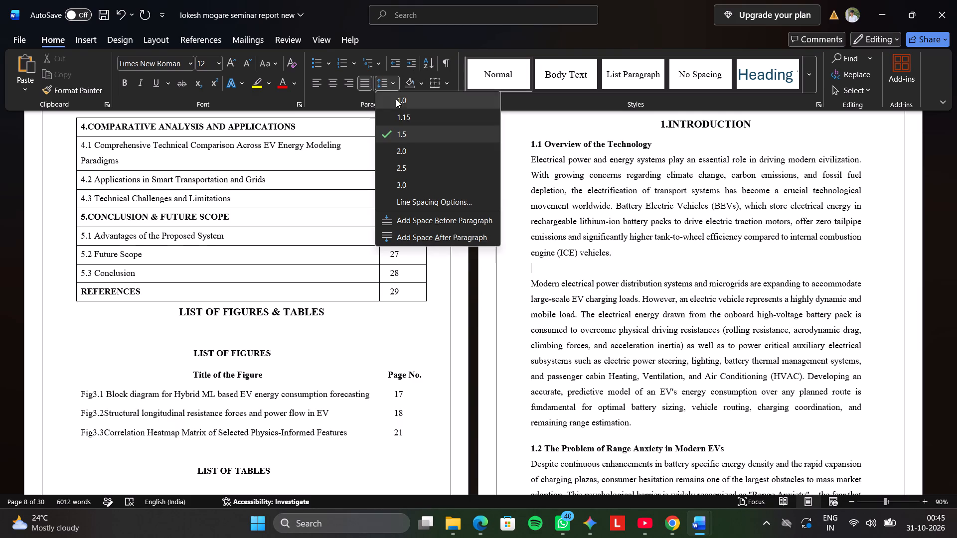
{"action": "left_click", "coordinate": [409, 133]}
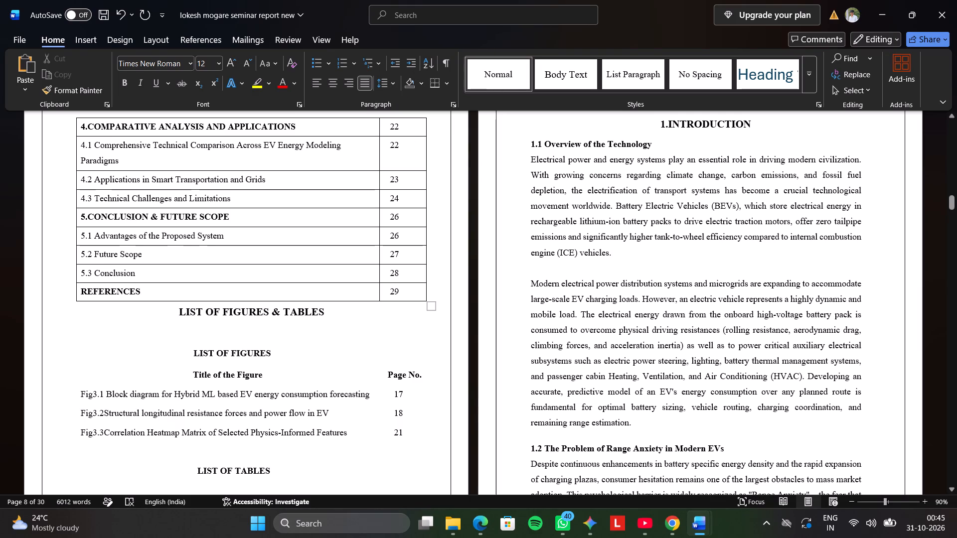
Set the line spacing of section 1.1's first body paragraph to 1.5.
{"action": "left_click_drag", "start_coordinate": [533, 157], "coordinate": [590, 255]}
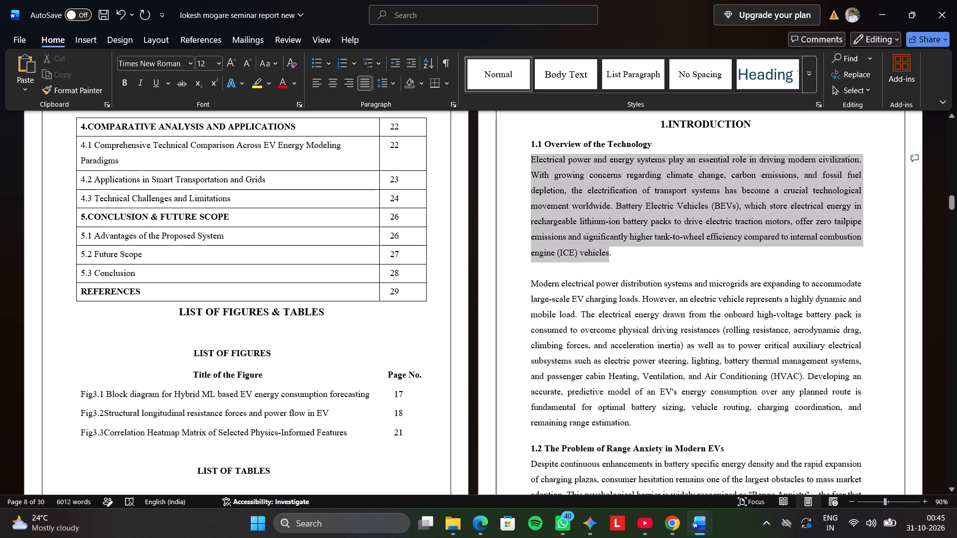
{"action": "left_click_drag", "start_coordinate": [590, 255], "coordinate": [593, 257]}
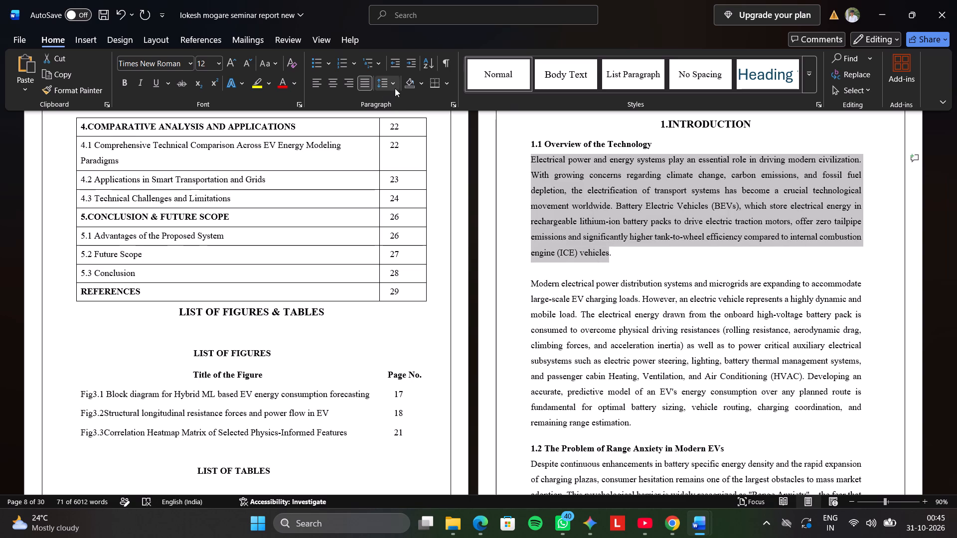
{"action": "left_click", "coordinate": [395, 88]}
{"action": "left_click", "coordinate": [402, 130]}
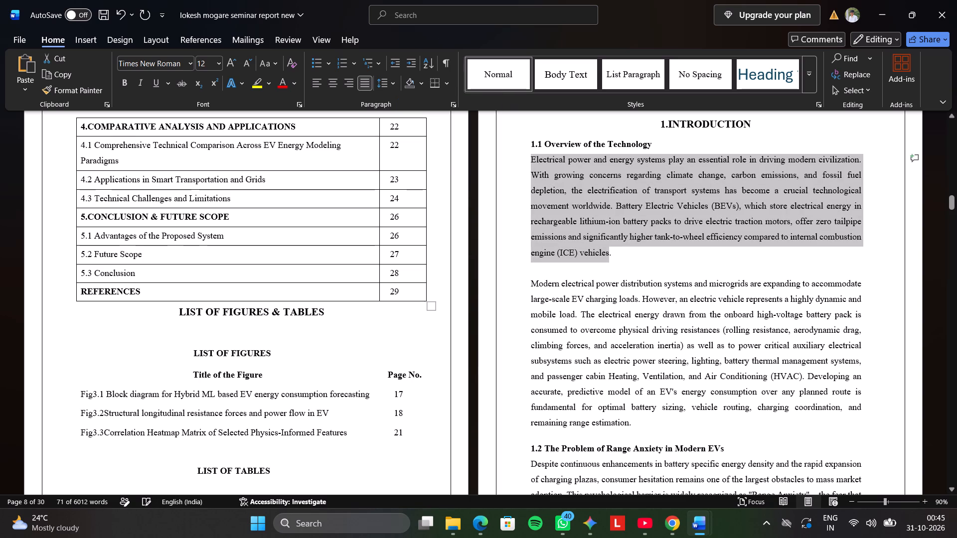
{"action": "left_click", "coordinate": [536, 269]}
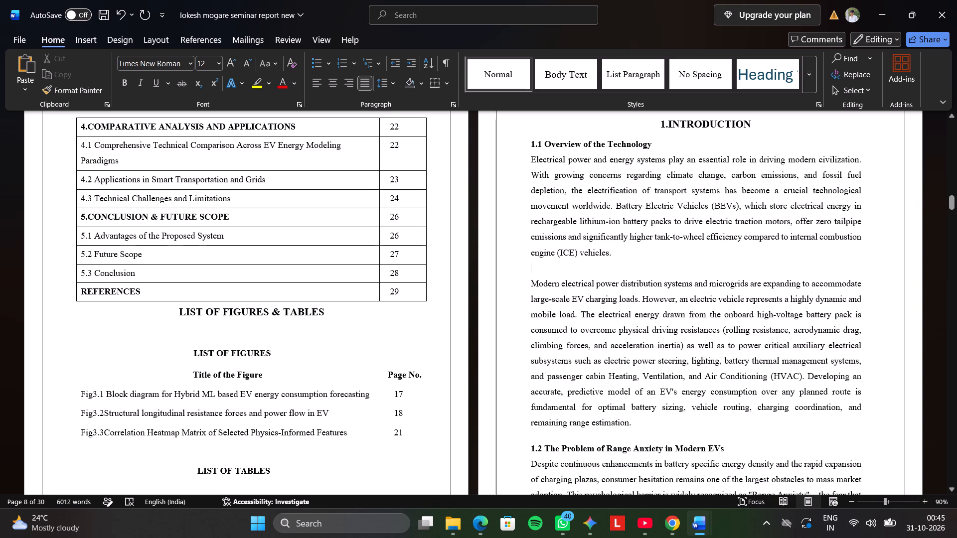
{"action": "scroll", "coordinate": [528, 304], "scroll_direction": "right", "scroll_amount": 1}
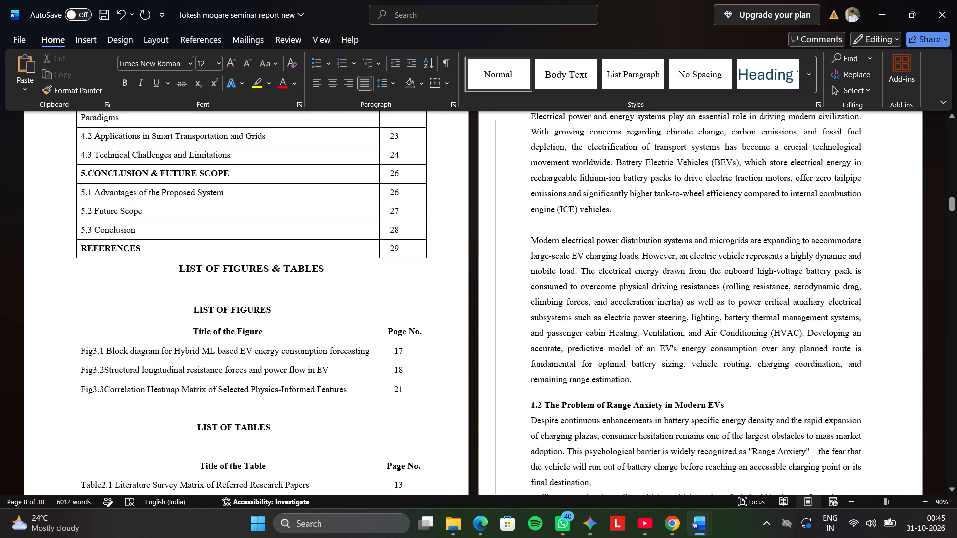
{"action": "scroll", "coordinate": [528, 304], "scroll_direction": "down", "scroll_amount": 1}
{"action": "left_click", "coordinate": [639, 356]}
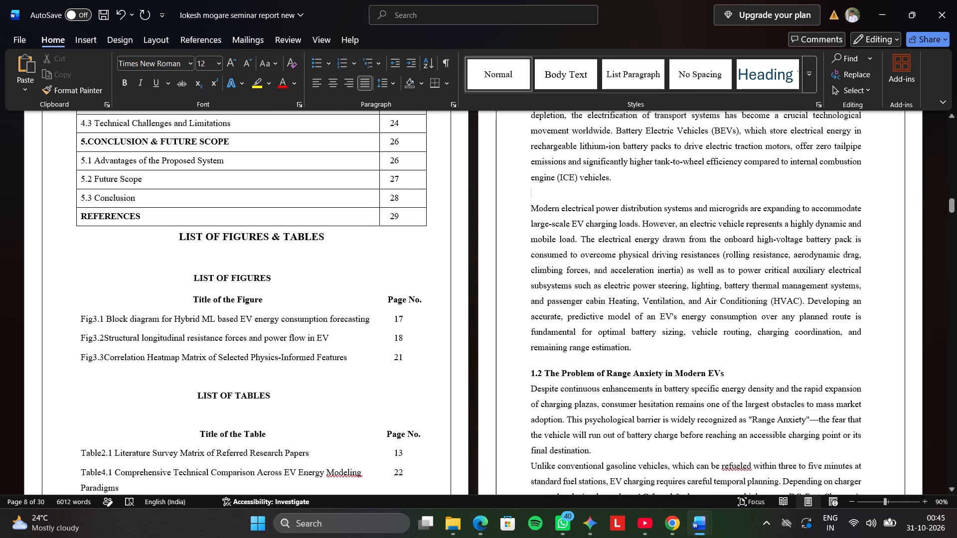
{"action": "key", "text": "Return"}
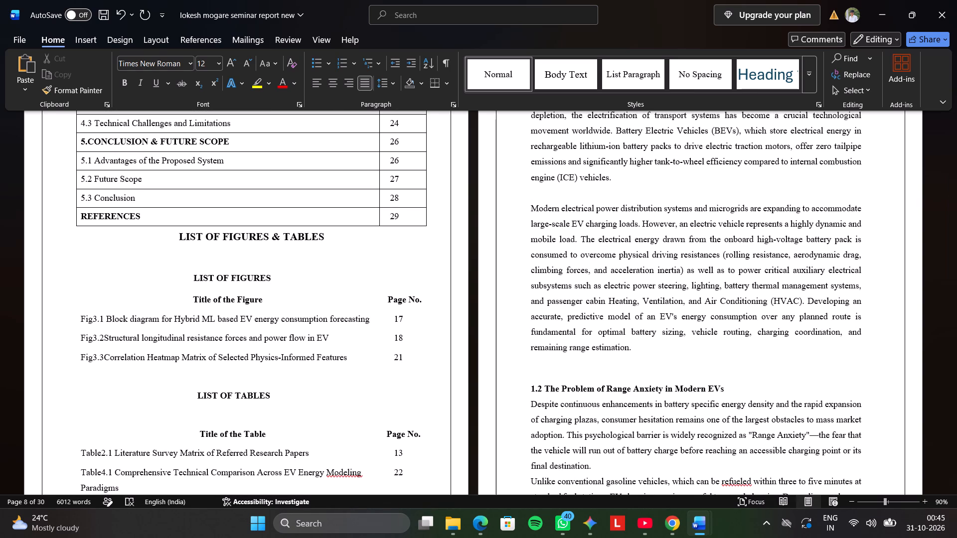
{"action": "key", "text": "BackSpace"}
Insert a blank line between the two body paragraphs of section 1.2, after "final destination.".
{"action": "scroll", "coordinate": [639, 356], "scroll_direction": "down", "scroll_amount": 1}
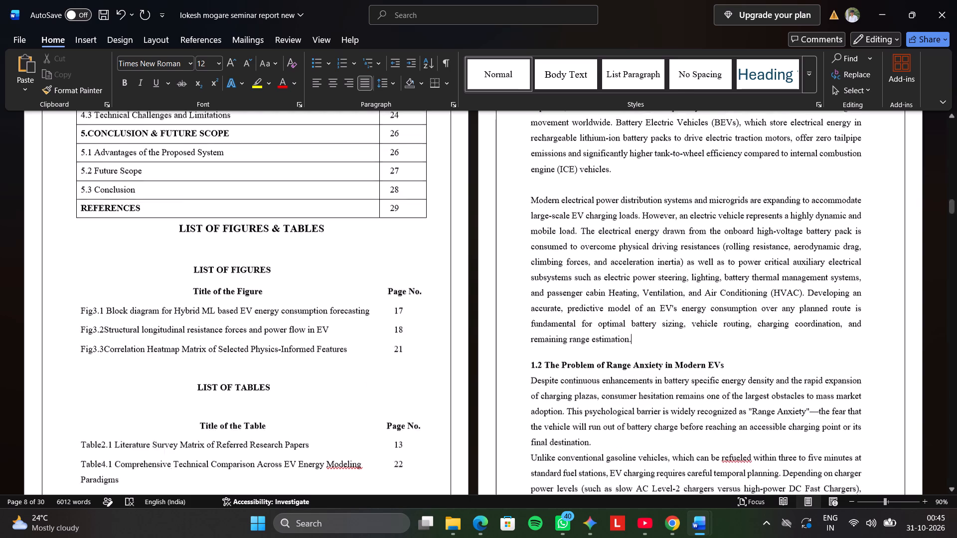
{"action": "scroll", "coordinate": [639, 356], "scroll_direction": "down", "scroll_amount": 1}
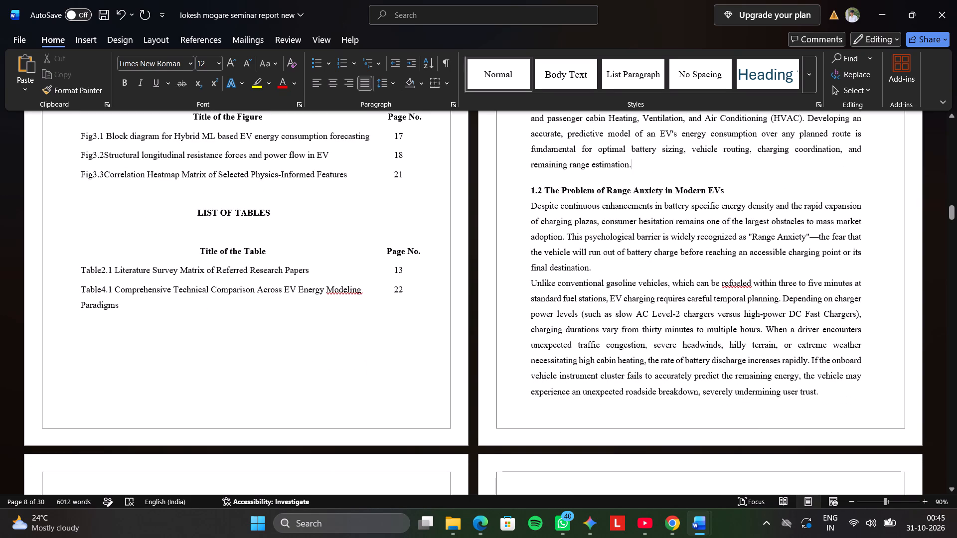
{"action": "left_click", "coordinate": [635, 268]}
{"action": "key", "text": "Return"}
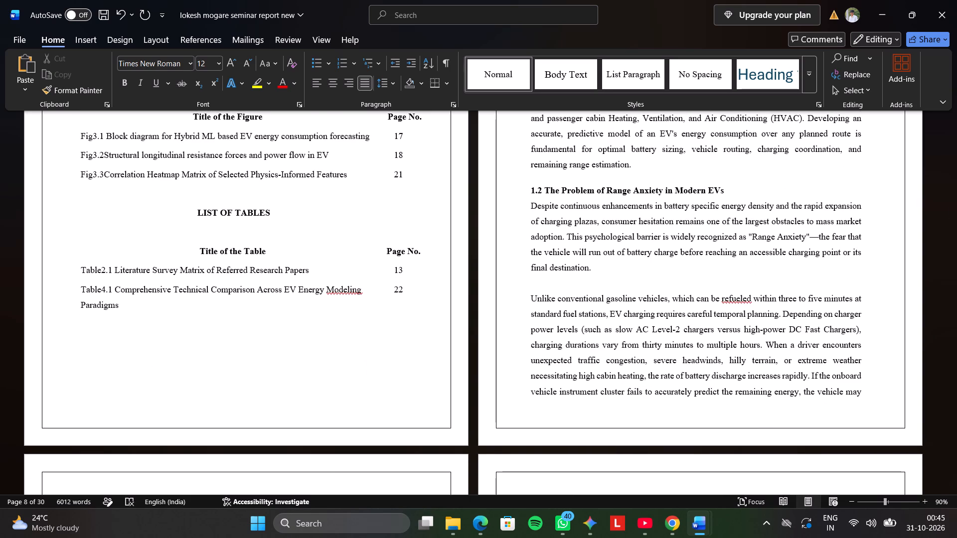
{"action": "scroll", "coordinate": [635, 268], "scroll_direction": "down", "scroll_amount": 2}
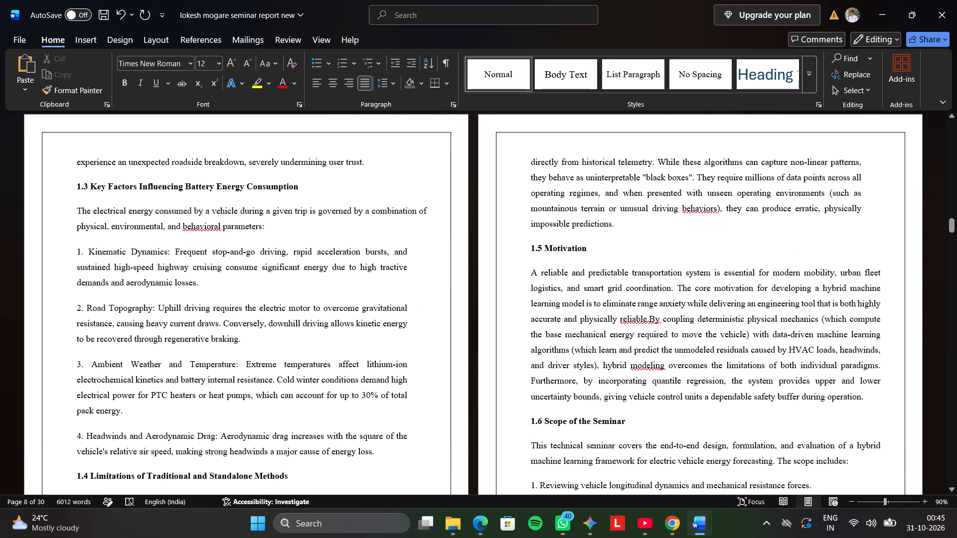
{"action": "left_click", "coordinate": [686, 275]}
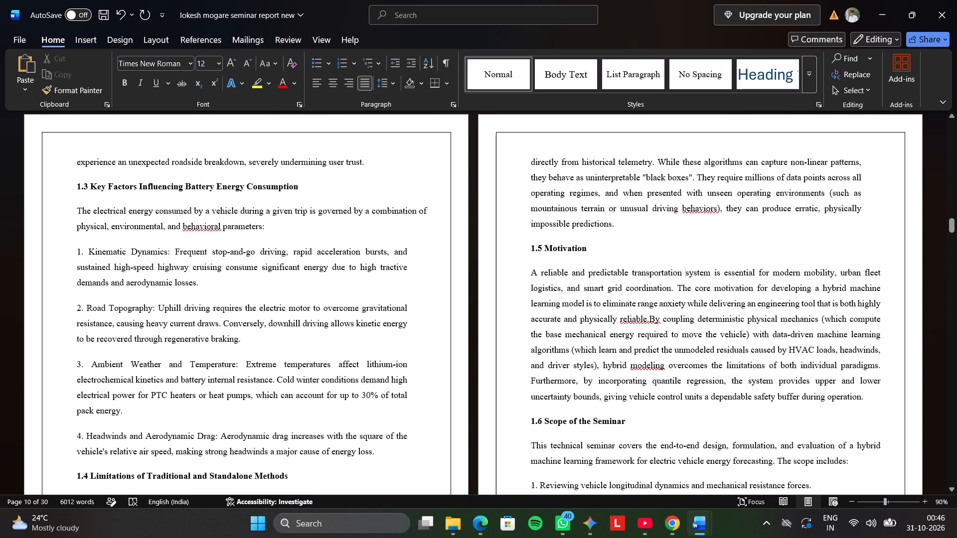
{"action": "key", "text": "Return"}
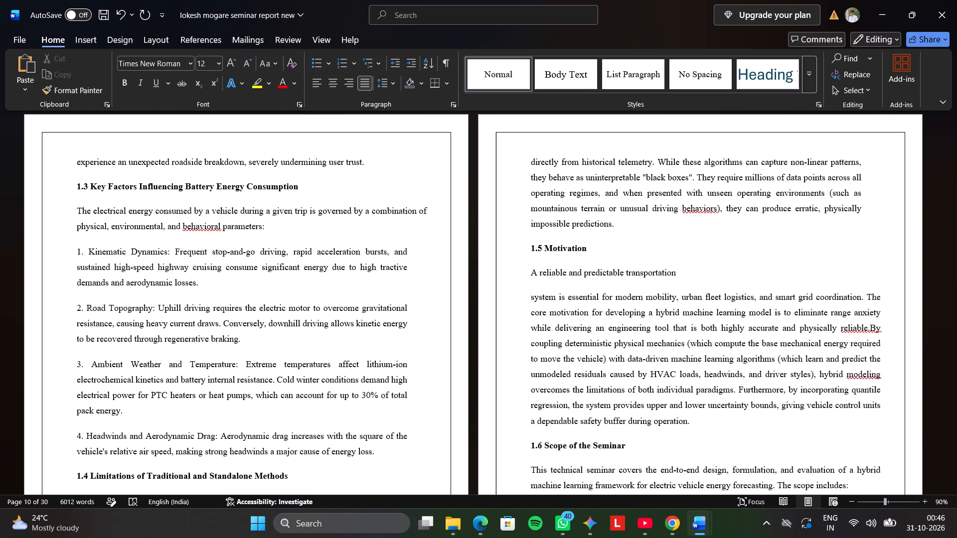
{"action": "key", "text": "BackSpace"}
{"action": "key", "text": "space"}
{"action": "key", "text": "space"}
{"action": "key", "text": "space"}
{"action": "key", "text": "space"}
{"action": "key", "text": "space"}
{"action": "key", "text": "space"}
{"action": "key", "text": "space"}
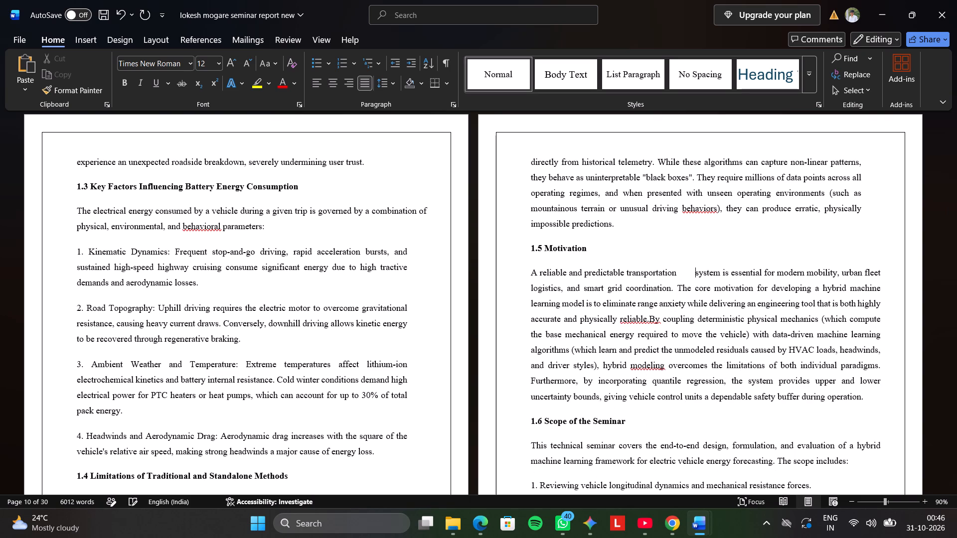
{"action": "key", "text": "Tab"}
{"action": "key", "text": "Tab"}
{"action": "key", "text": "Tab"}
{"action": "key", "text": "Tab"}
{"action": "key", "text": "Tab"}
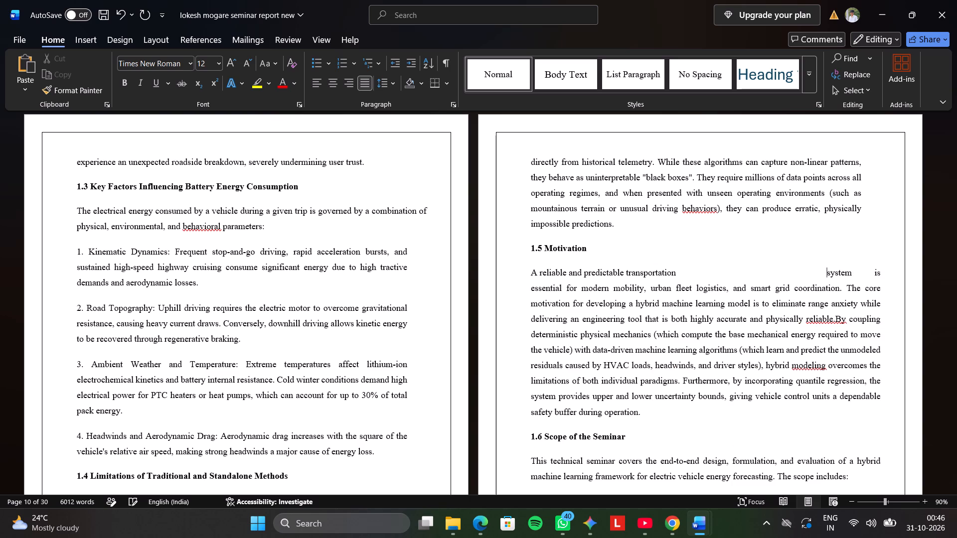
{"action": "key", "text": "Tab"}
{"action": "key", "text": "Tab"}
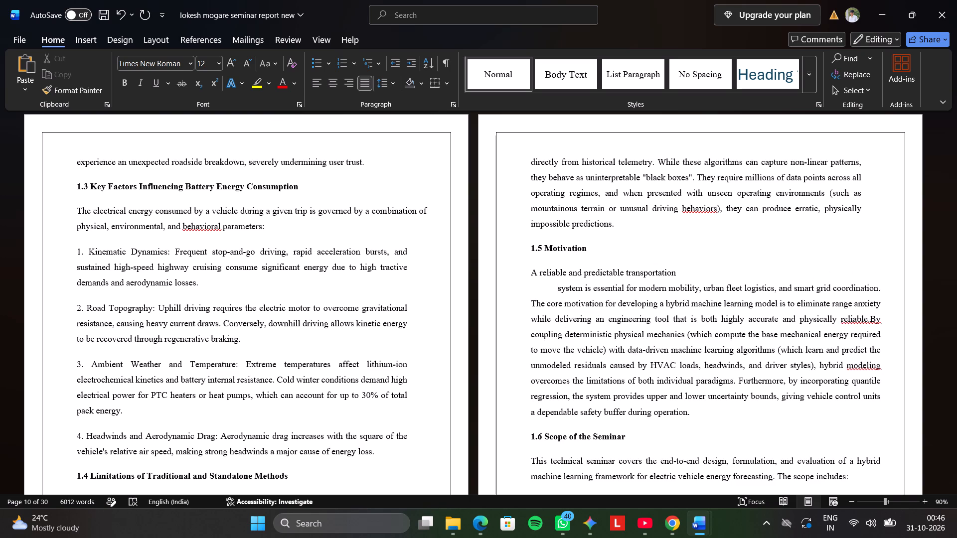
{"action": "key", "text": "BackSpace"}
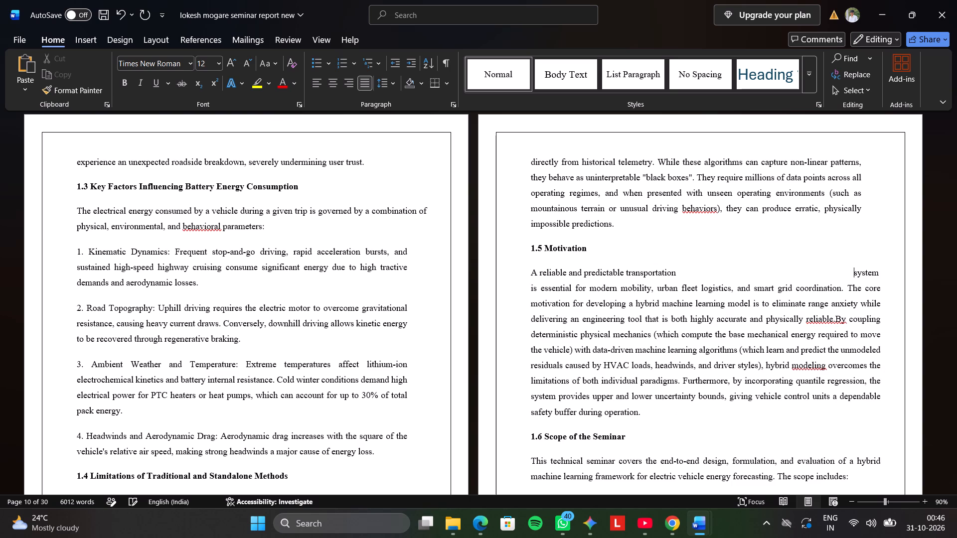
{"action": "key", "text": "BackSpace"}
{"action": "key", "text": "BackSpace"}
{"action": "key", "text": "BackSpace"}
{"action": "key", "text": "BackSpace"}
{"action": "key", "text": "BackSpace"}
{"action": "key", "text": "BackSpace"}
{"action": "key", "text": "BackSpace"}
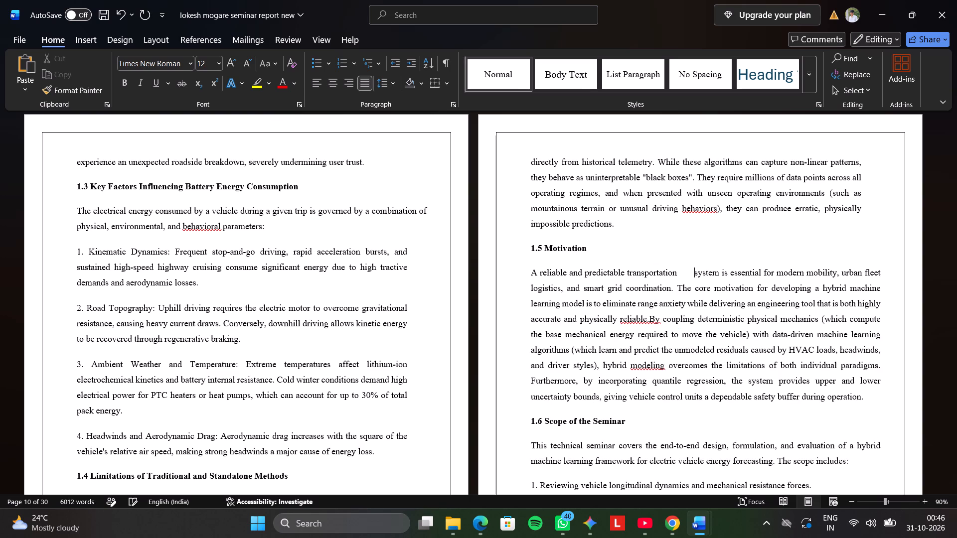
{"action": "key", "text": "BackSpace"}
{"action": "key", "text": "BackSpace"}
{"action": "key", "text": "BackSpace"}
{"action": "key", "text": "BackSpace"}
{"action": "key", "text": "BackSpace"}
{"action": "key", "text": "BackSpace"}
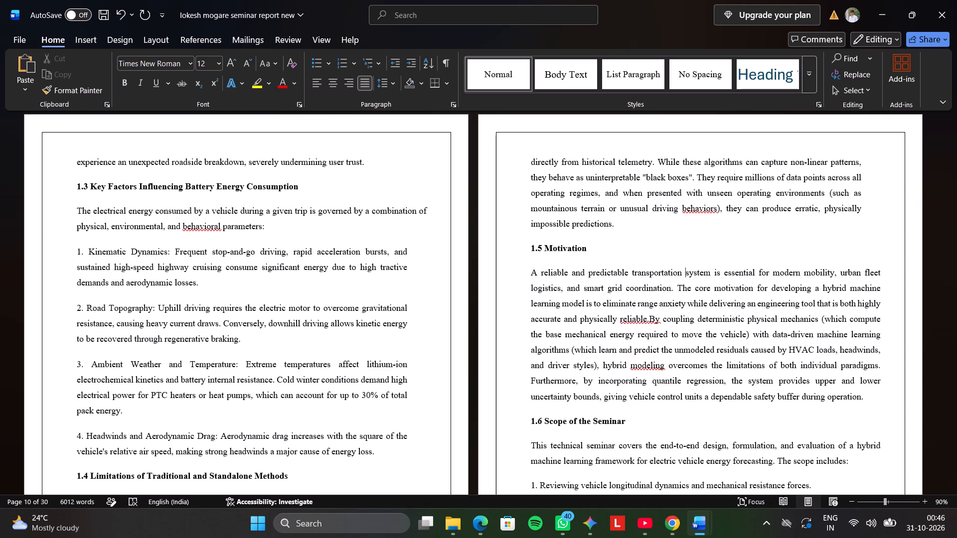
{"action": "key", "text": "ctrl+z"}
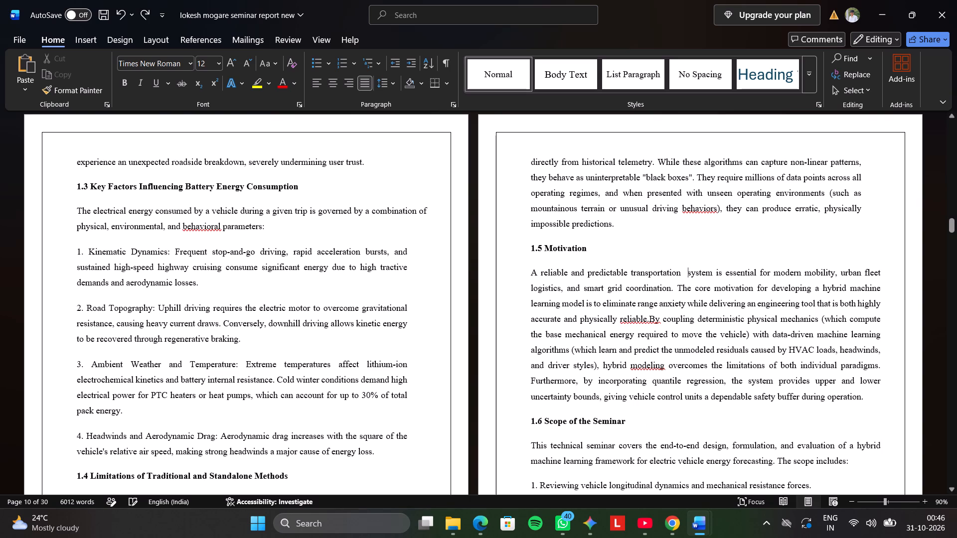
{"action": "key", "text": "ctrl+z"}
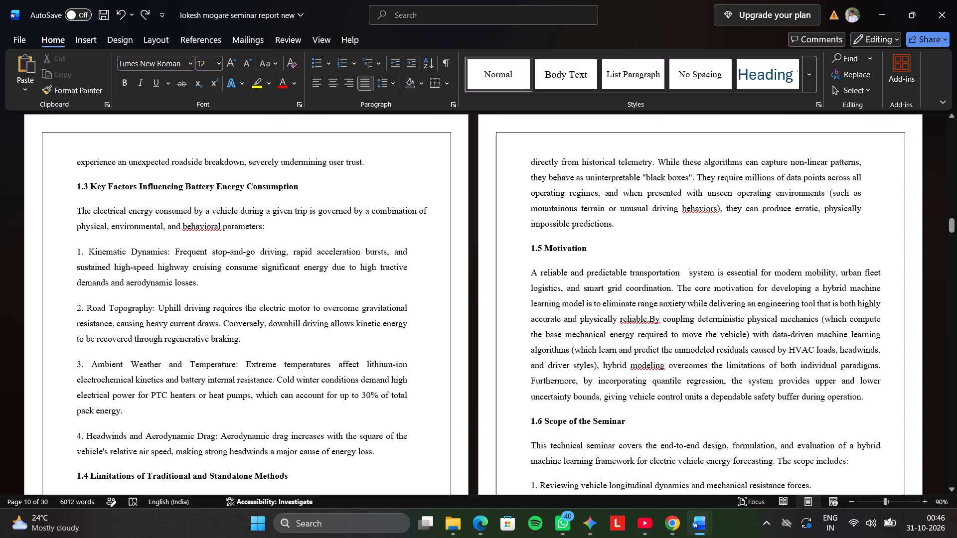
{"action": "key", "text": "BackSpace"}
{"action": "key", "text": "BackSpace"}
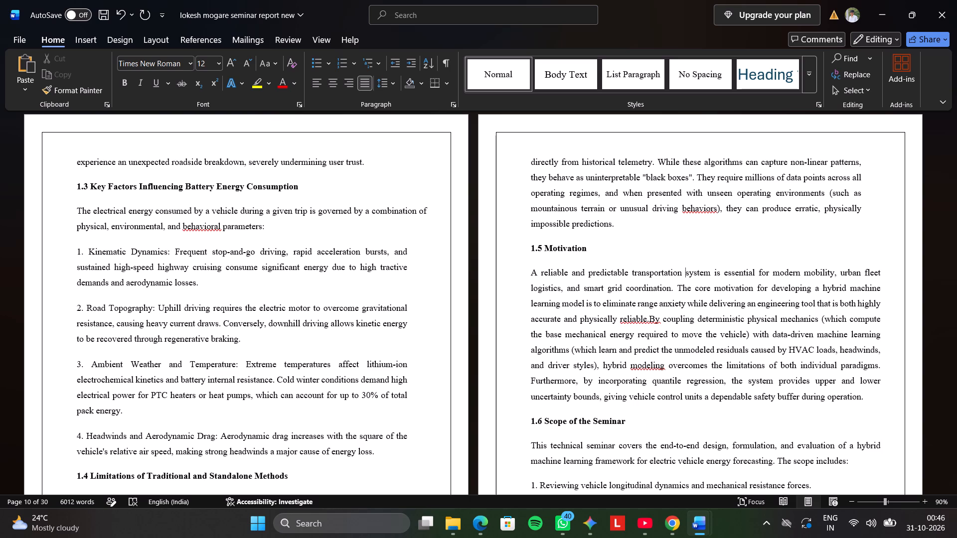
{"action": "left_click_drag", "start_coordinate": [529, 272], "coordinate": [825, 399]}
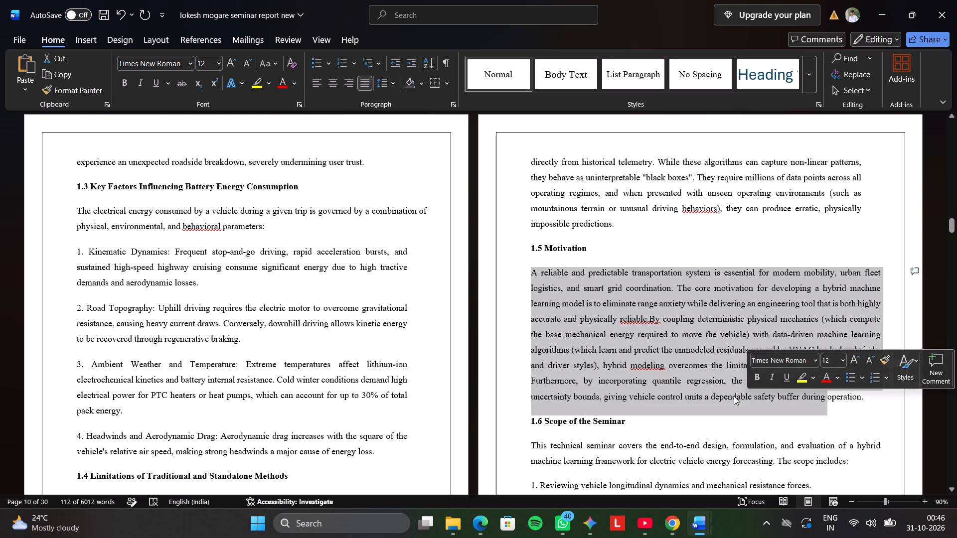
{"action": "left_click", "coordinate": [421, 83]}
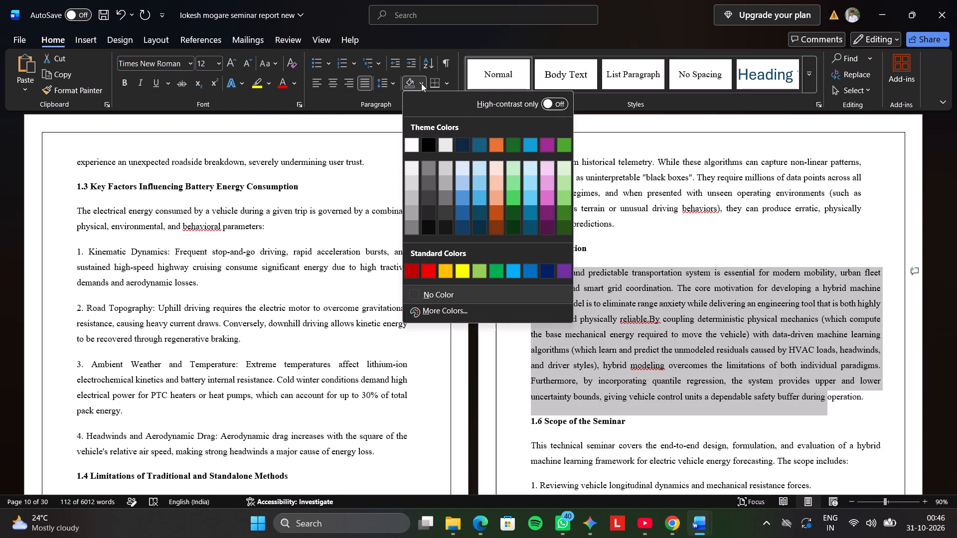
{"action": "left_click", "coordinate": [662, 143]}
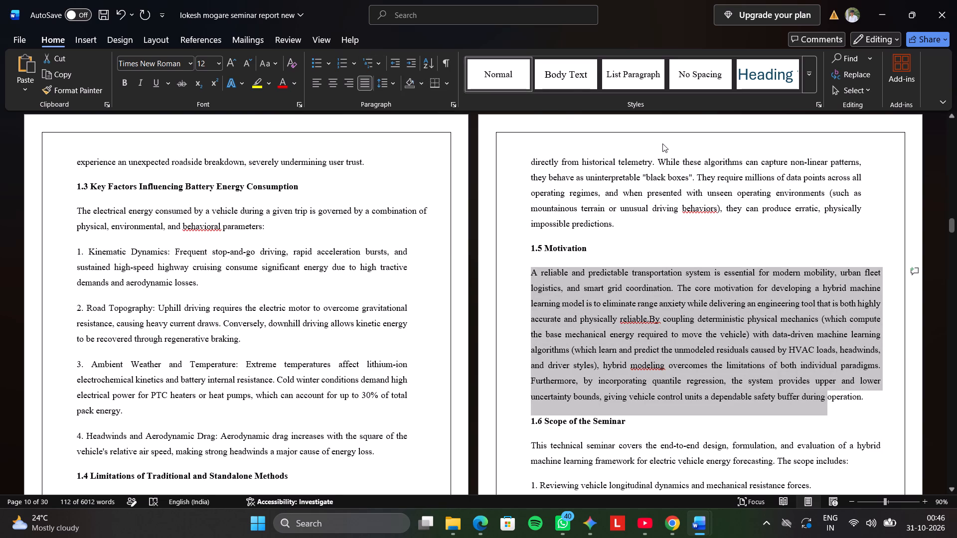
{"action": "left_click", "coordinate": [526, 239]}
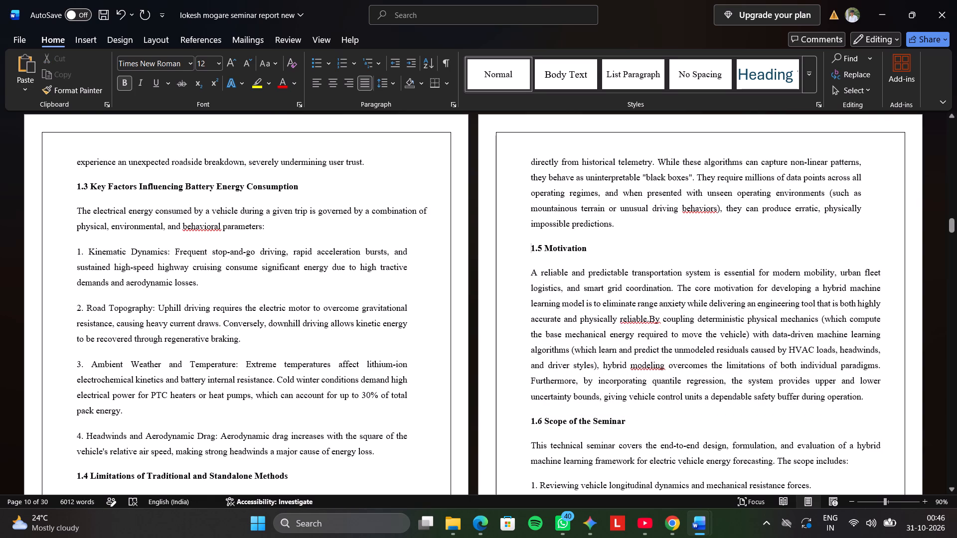
Set the line spacing of the body paragraph under 1.5 Motivation to 1.5.
{"action": "left_click_drag", "start_coordinate": [529, 272], "coordinate": [807, 396]}
{"action": "scroll", "coordinate": [718, 378], "scroll_direction": "right", "scroll_amount": 1}
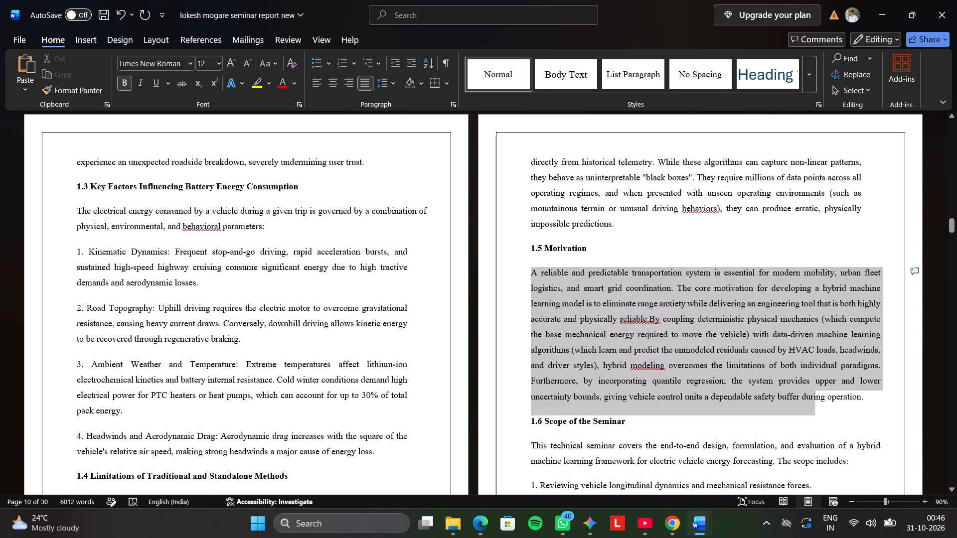
{"action": "left_click_drag", "start_coordinate": [807, 396], "coordinate": [903, 394]}
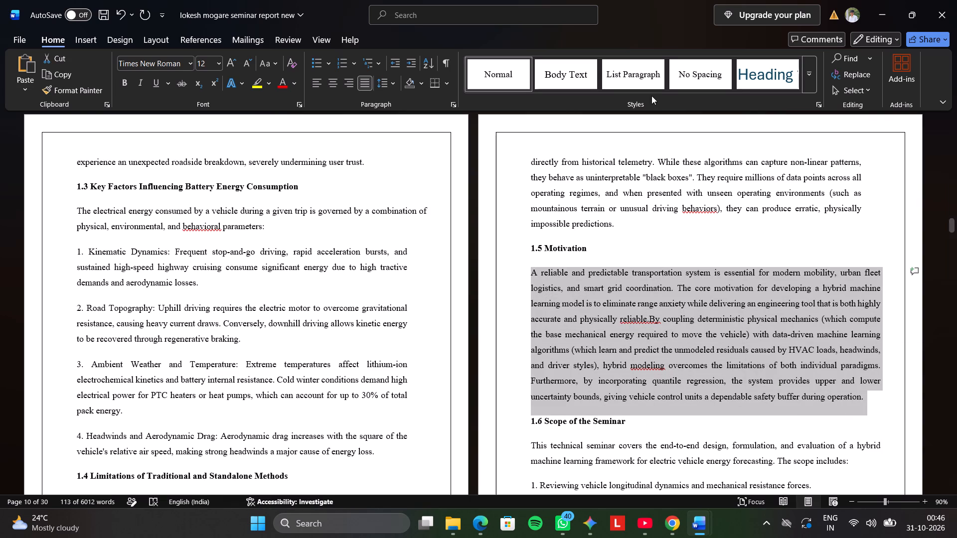
{"action": "left_click", "coordinate": [393, 85]}
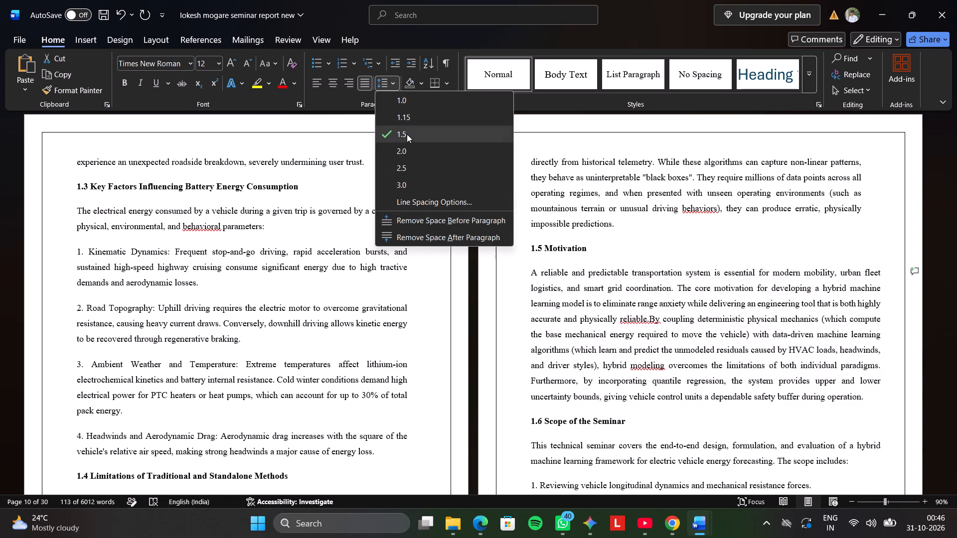
{"action": "left_click", "coordinate": [407, 135]}
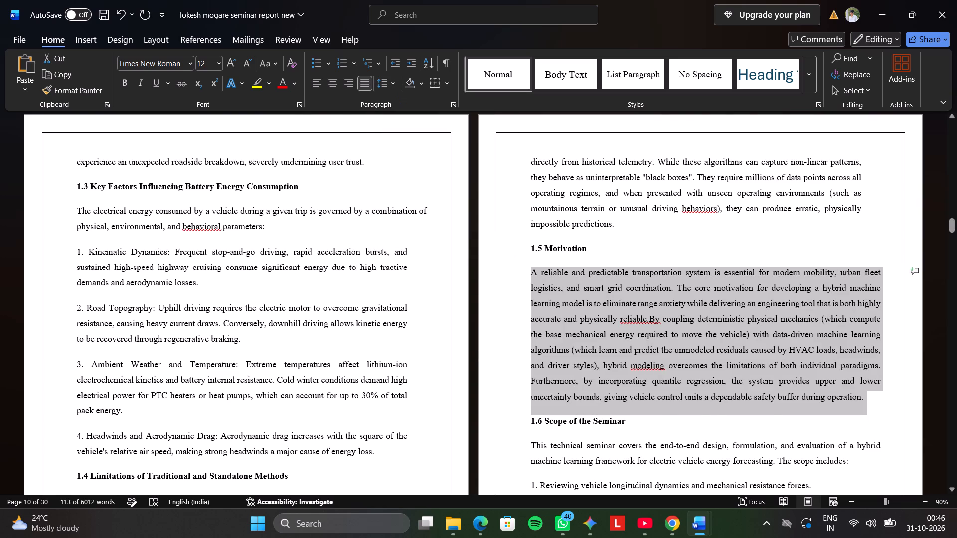
{"action": "left_click", "coordinate": [636, 244]}
Review the paragraph and heading spacing of sections 1.1 and 1.2 in the Introduction chapter.
{"action": "scroll", "coordinate": [636, 244], "scroll_direction": "up", "scroll_amount": 1}
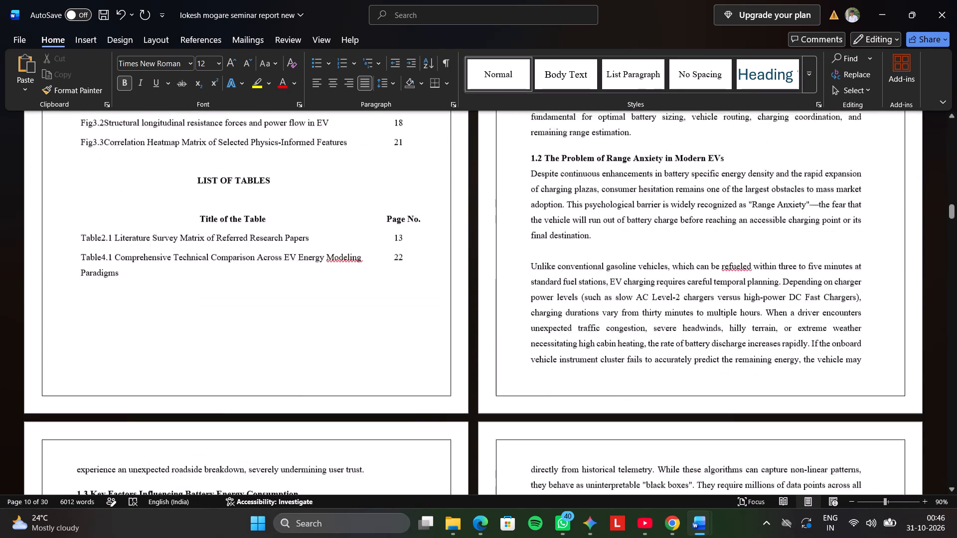
{"action": "scroll", "coordinate": [636, 244], "scroll_direction": "up", "scroll_amount": 3}
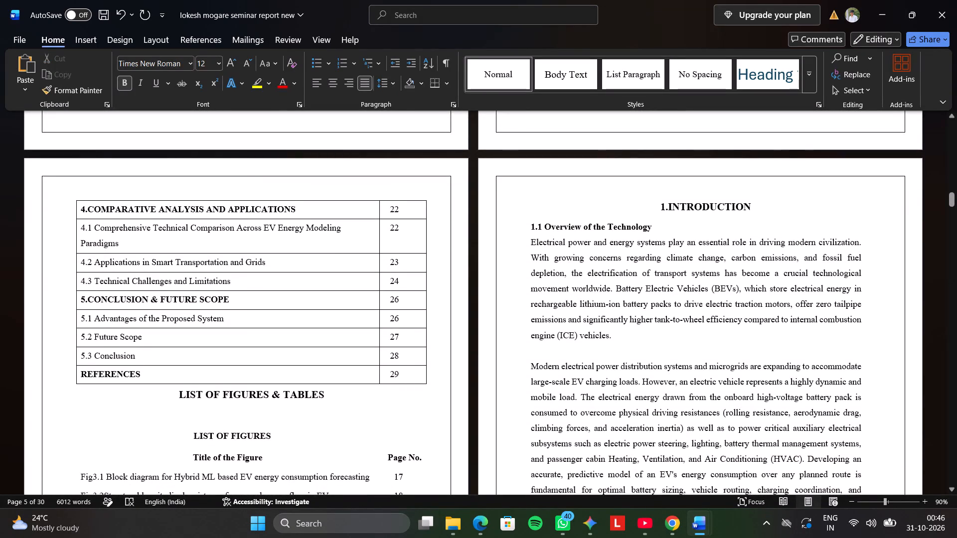
{"action": "scroll", "coordinate": [635, 303], "scroll_direction": "down", "scroll_amount": 2}
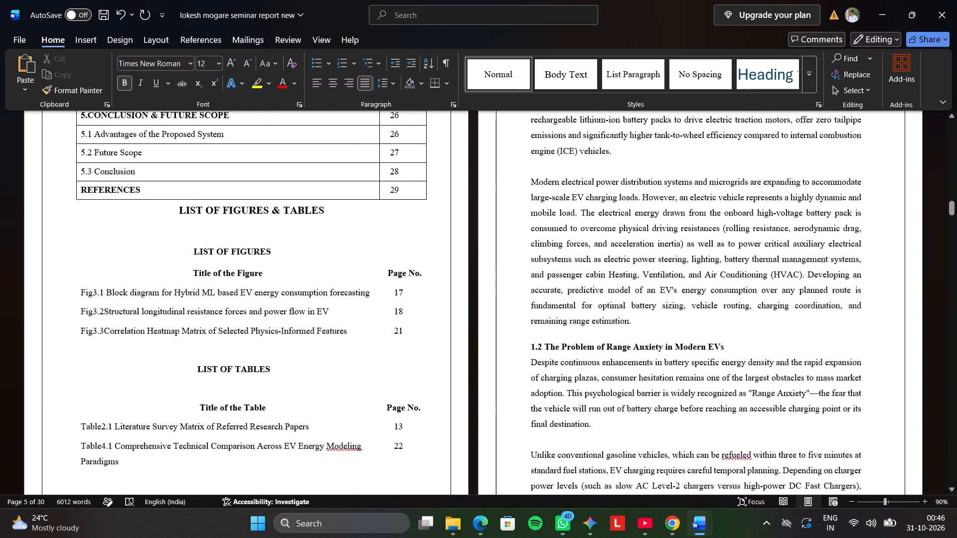
{"action": "scroll", "coordinate": [635, 303], "scroll_direction": "down", "scroll_amount": 1}
{"action": "scroll", "coordinate": [621, 236], "scroll_direction": "up", "scroll_amount": 1}
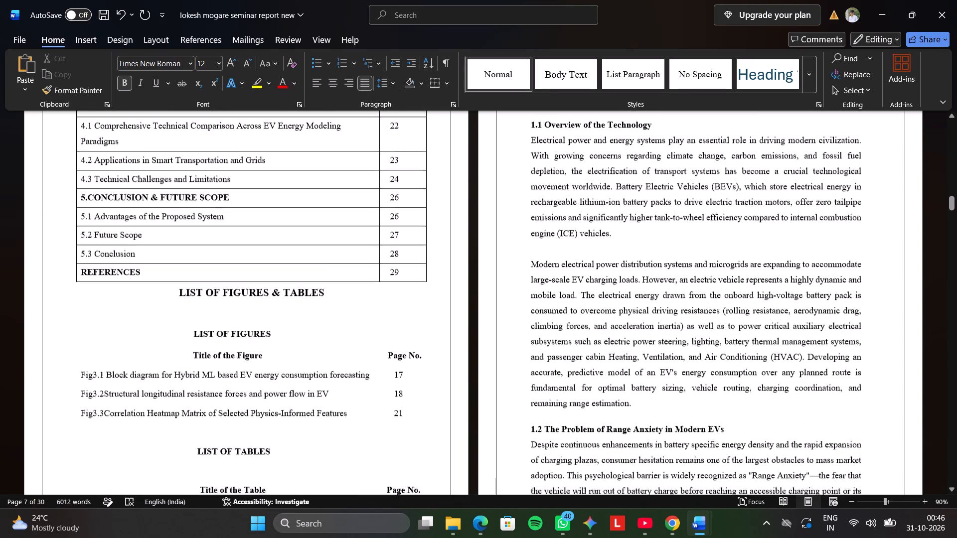
{"action": "scroll", "coordinate": [621, 236], "scroll_direction": "up", "scroll_amount": 1}
{"action": "scroll", "coordinate": [621, 236], "scroll_direction": "down", "scroll_amount": 1}
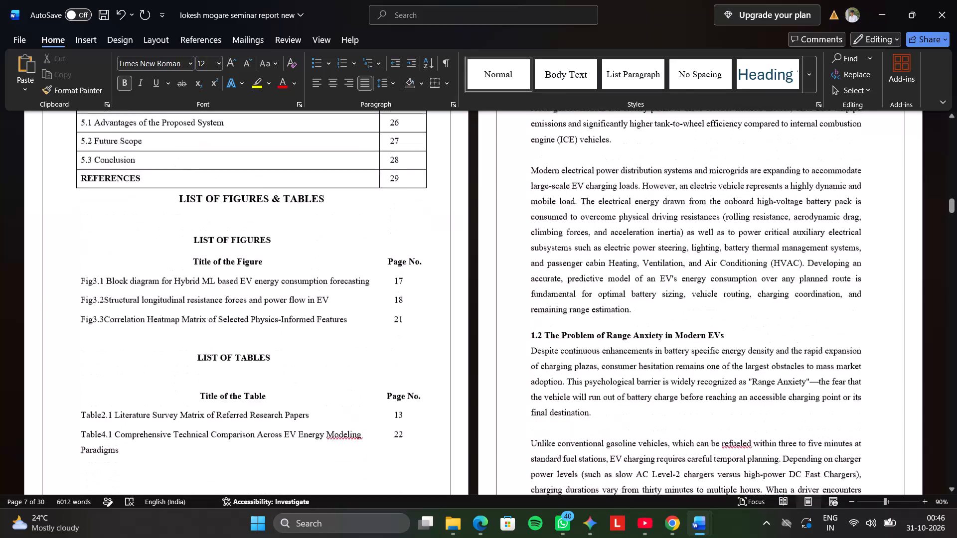
{"action": "scroll", "coordinate": [621, 236], "scroll_direction": "down", "scroll_amount": 1}
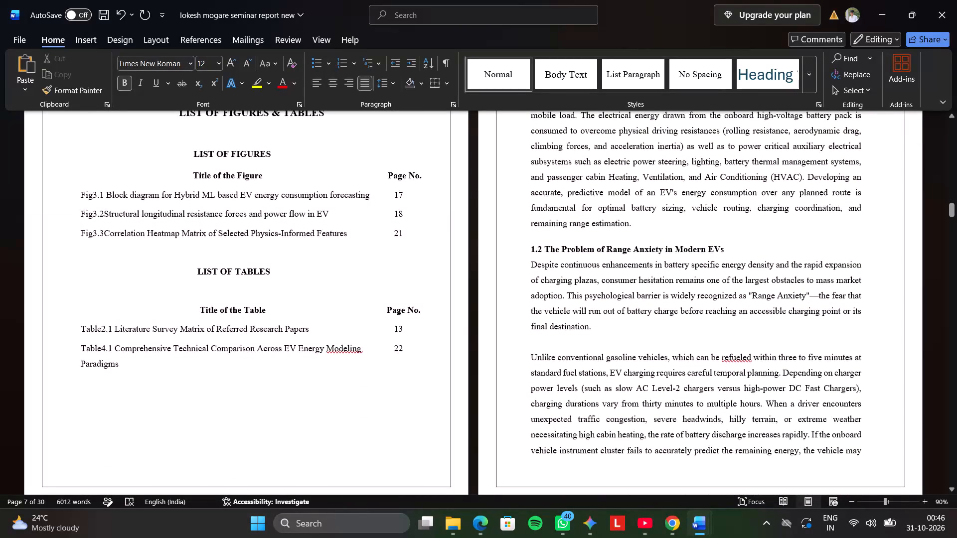
{"action": "scroll", "coordinate": [621, 236], "scroll_direction": "down", "scroll_amount": 1}
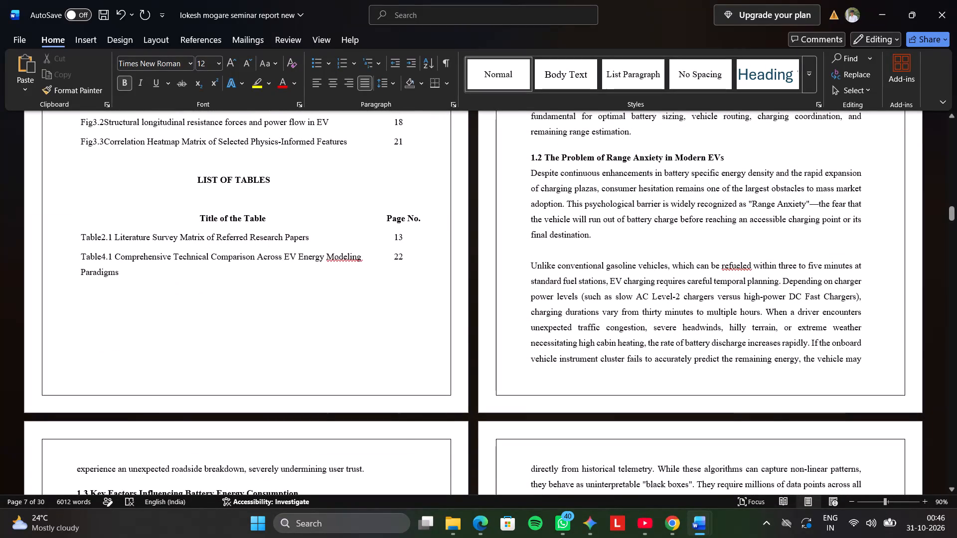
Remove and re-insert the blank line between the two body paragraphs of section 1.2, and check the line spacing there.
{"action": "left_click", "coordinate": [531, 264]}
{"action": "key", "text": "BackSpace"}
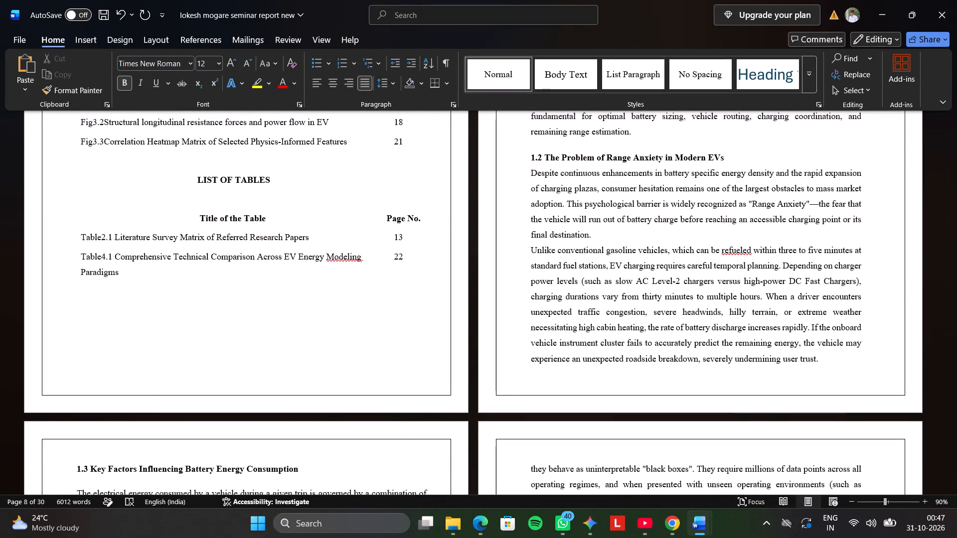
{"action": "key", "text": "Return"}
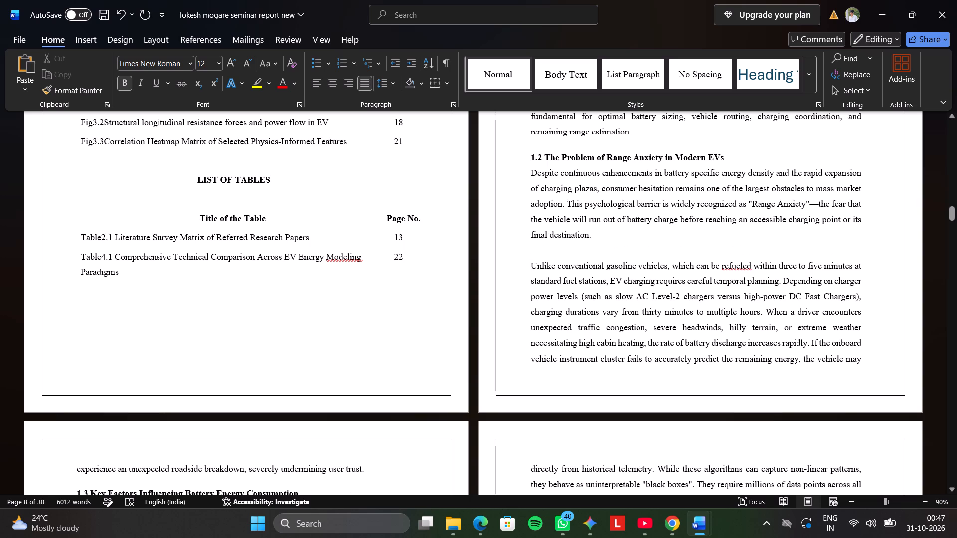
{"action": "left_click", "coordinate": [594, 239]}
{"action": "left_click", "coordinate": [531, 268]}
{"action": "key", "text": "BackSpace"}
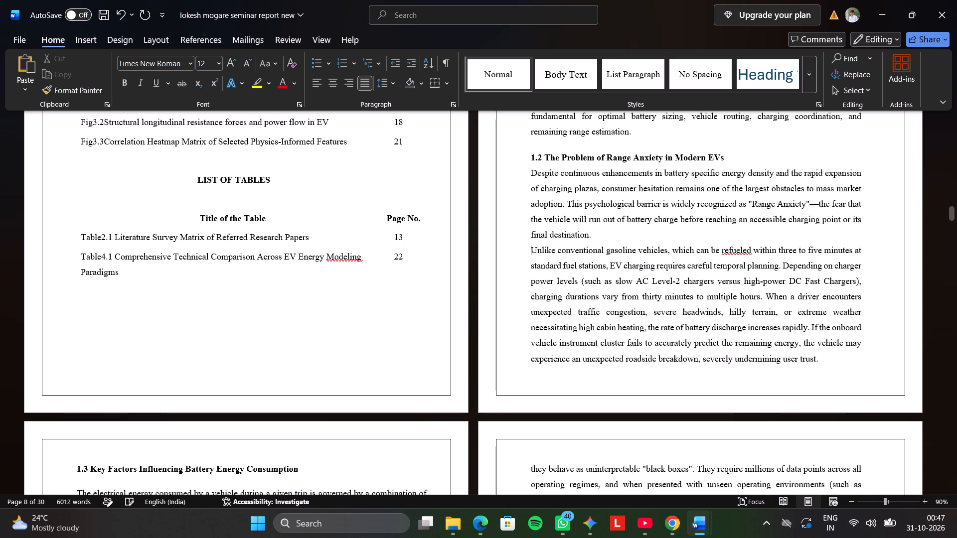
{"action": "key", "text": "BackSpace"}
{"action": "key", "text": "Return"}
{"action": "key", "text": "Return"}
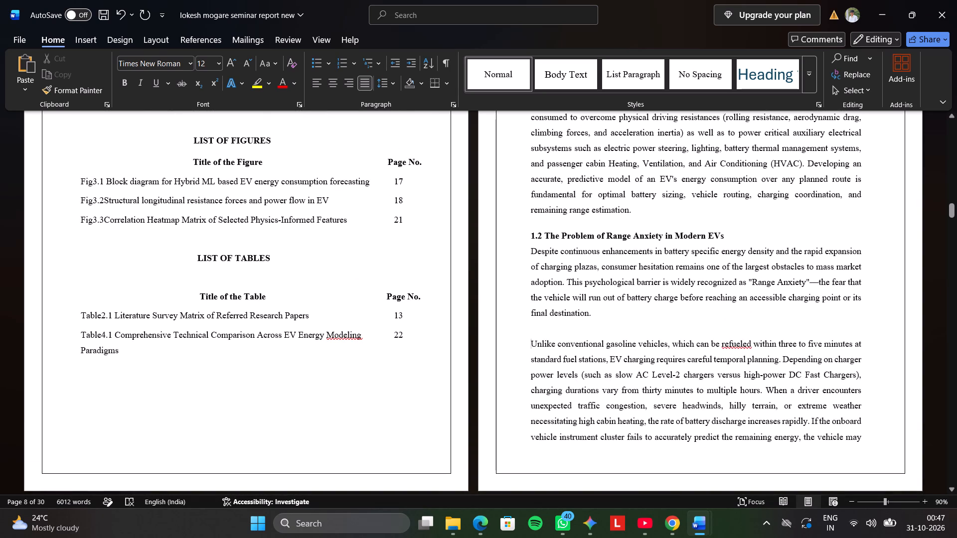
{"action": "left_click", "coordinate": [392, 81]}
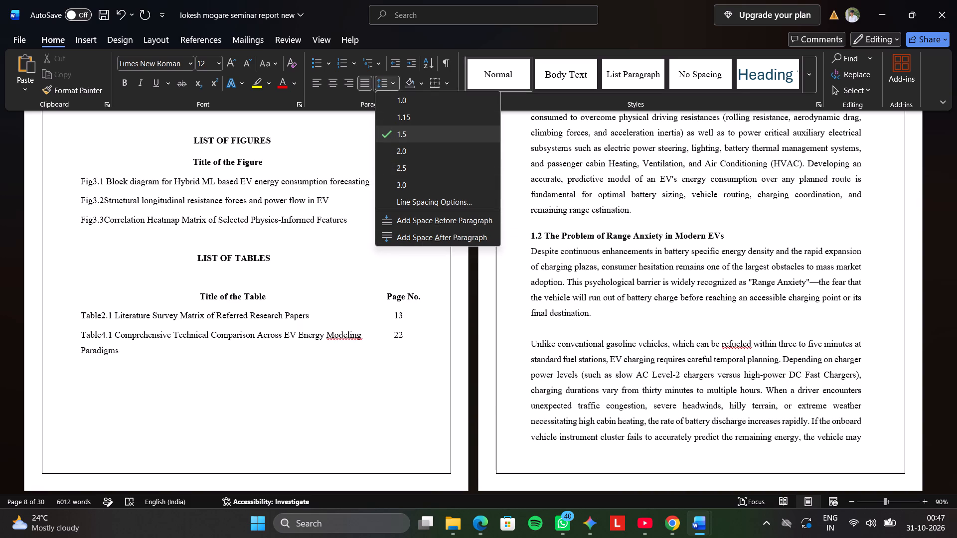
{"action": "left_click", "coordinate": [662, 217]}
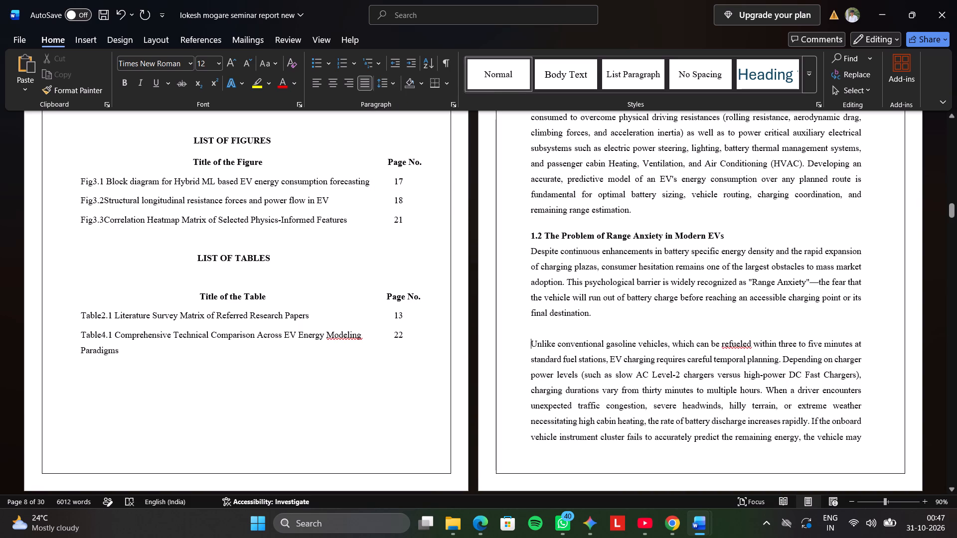
Examine the formatting of section 1.2's last line and of the 1.3 Key Factors Influencing Battery Energy Consumption heading.
{"action": "scroll", "coordinate": [608, 241], "scroll_direction": "up", "scroll_amount": 1}
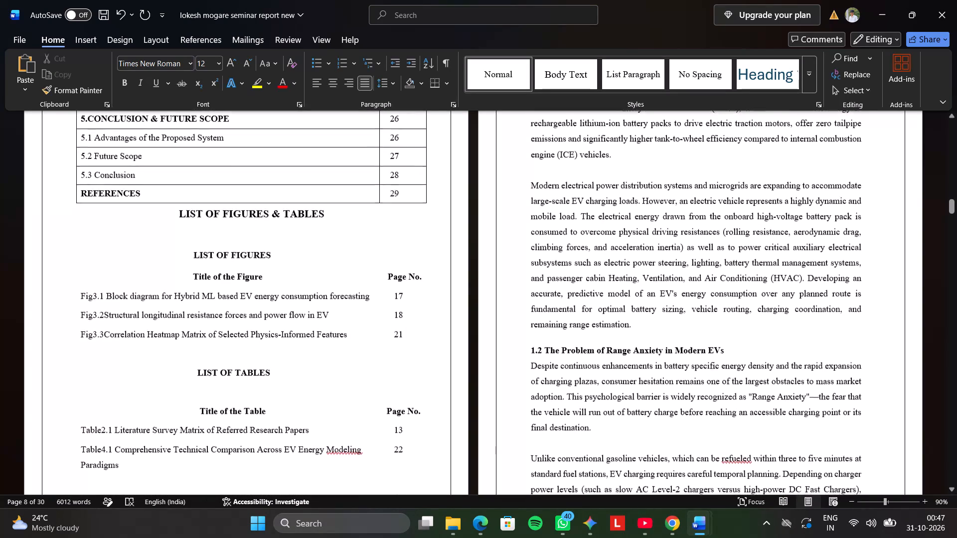
{"action": "scroll", "coordinate": [608, 241], "scroll_direction": "down", "scroll_amount": 2}
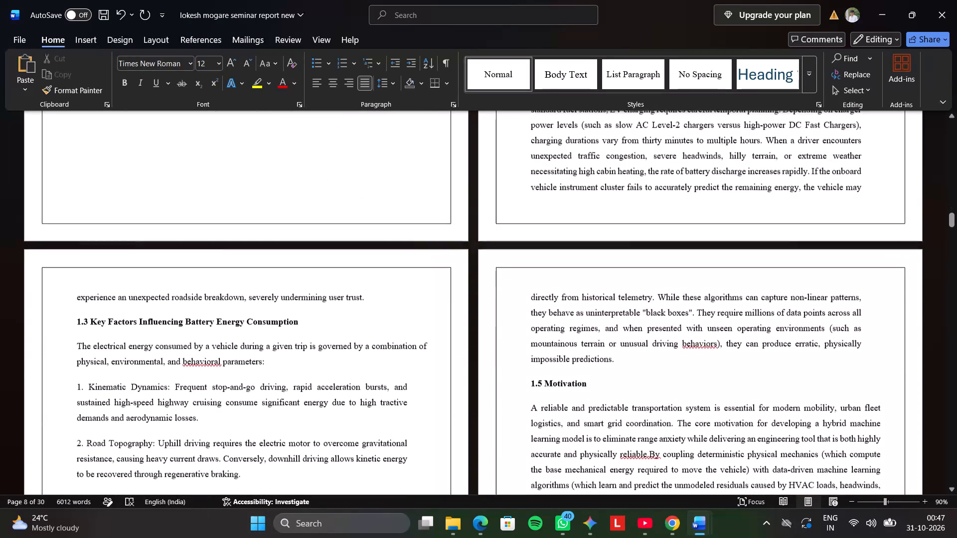
{"action": "scroll", "coordinate": [608, 241], "scroll_direction": "down", "scroll_amount": 2}
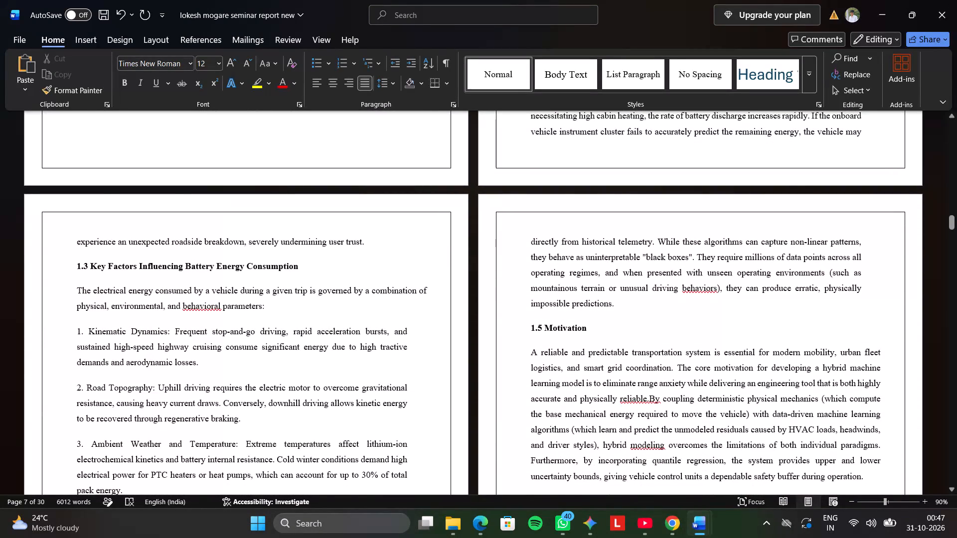
{"action": "scroll", "coordinate": [385, 247], "scroll_direction": "up", "scroll_amount": 1}
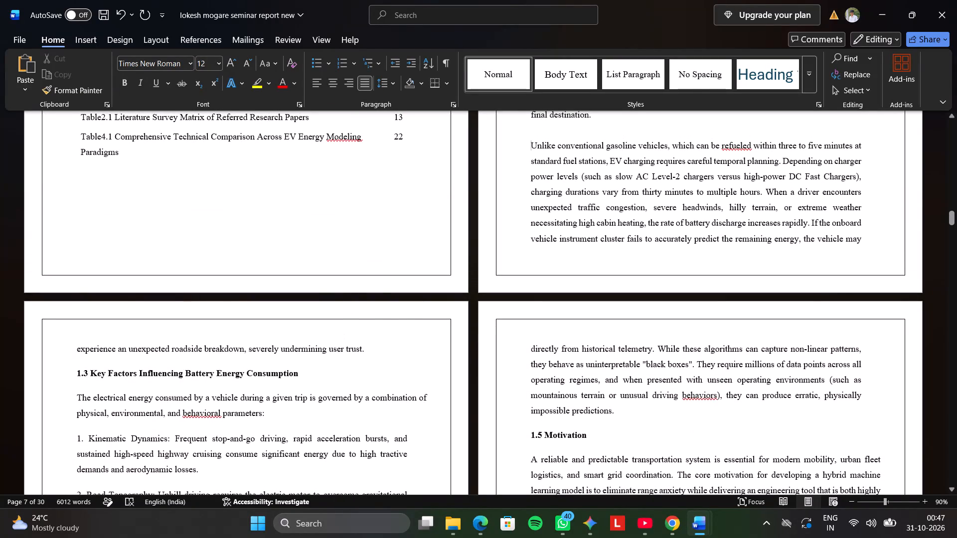
{"action": "left_click_drag", "start_coordinate": [367, 348], "coordinate": [111, 355]}
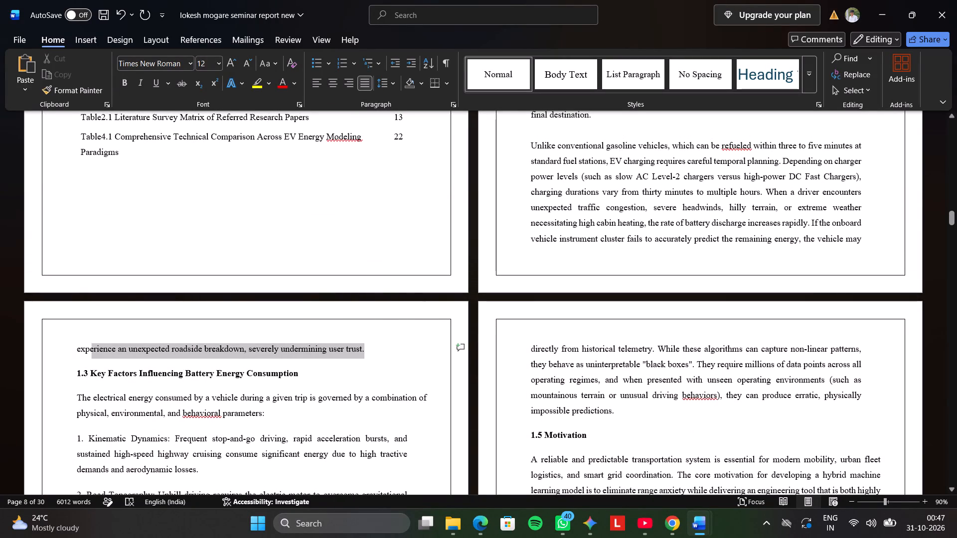
{"action": "left_click_drag", "start_coordinate": [111, 355], "coordinate": [97, 351]}
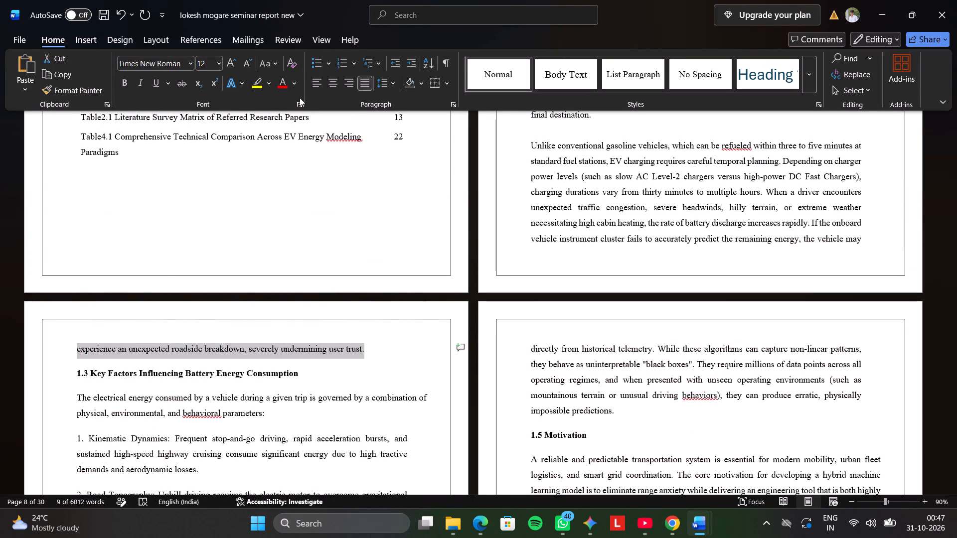
{"action": "left_click", "coordinate": [308, 203]}
{"action": "scroll", "coordinate": [350, 334], "scroll_direction": "down", "scroll_amount": 1}
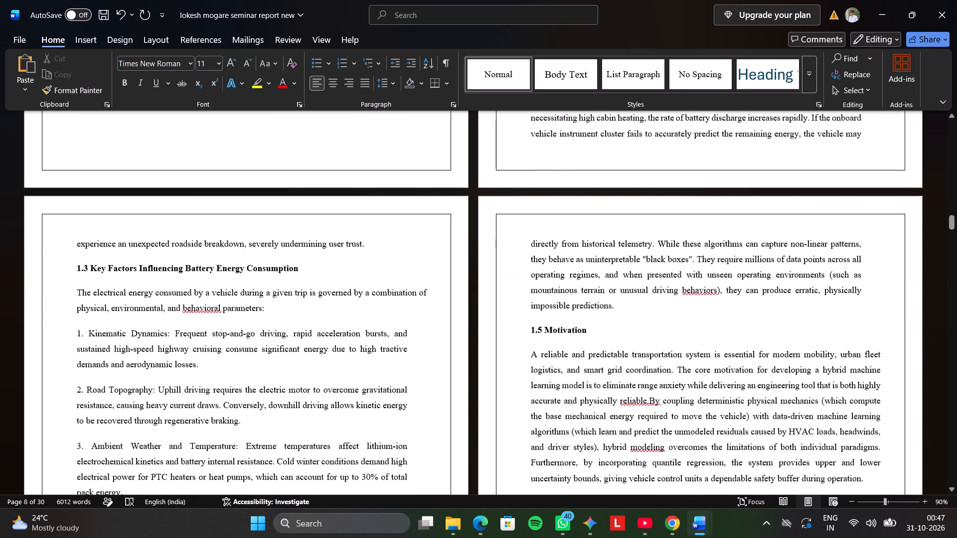
{"action": "left_click_drag", "start_coordinate": [297, 269], "coordinate": [204, 269]}
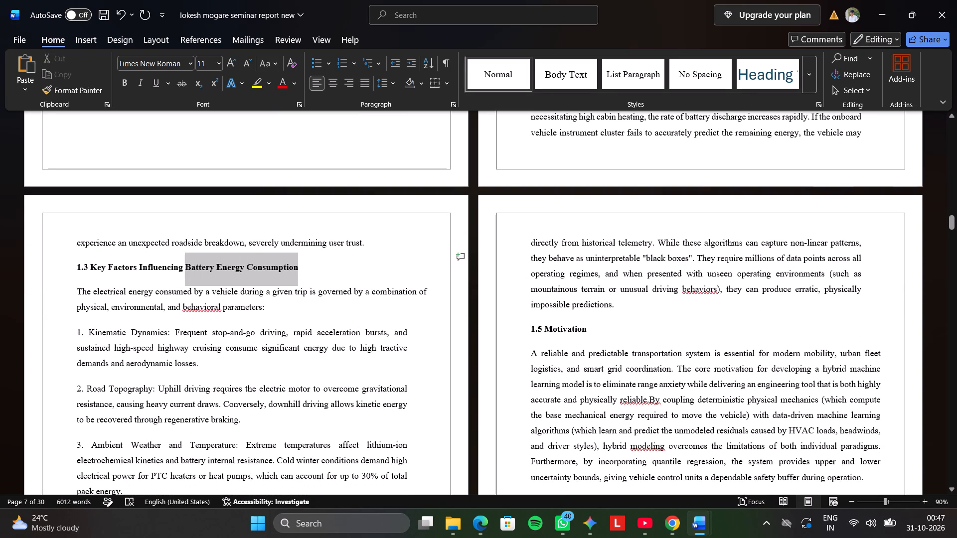
{"action": "left_click_drag", "start_coordinate": [204, 269], "coordinate": [75, 269]}
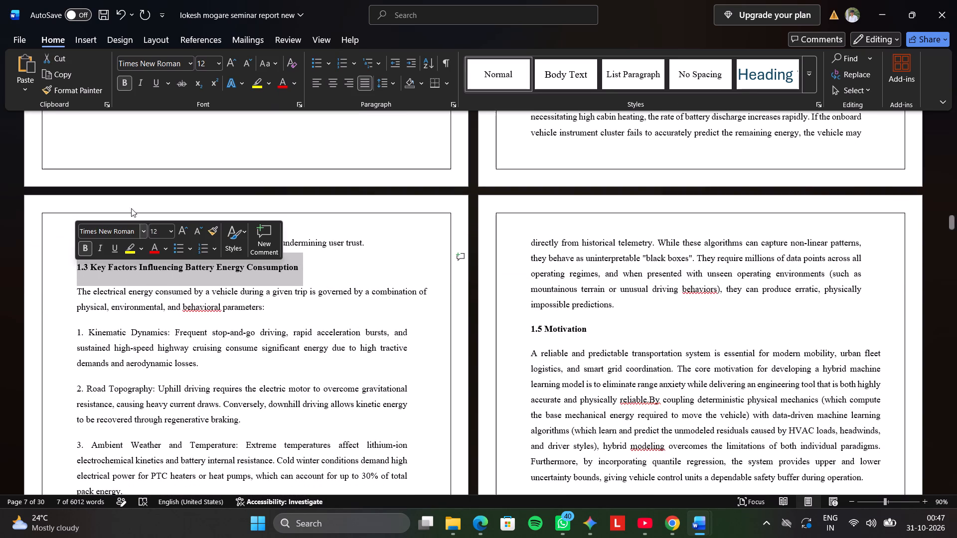
{"action": "left_click", "coordinate": [190, 172]}
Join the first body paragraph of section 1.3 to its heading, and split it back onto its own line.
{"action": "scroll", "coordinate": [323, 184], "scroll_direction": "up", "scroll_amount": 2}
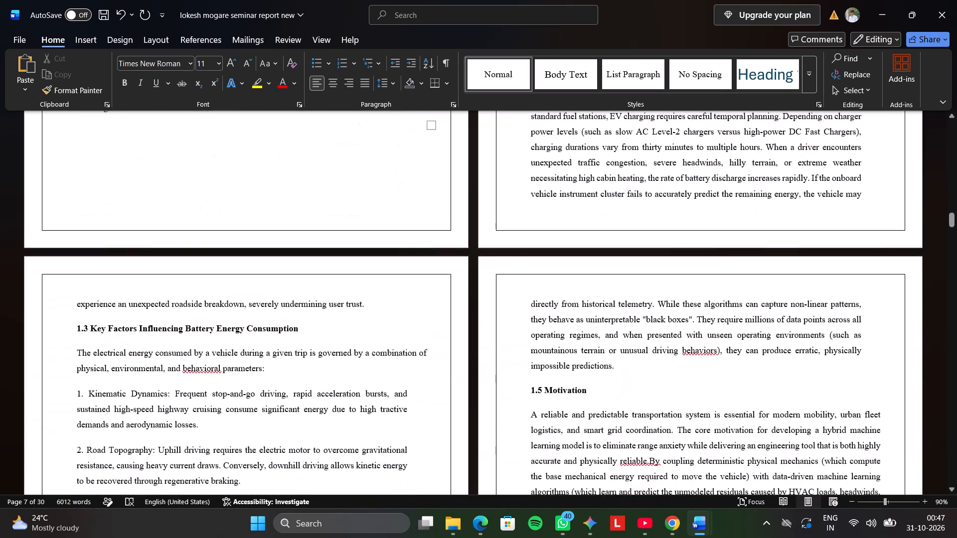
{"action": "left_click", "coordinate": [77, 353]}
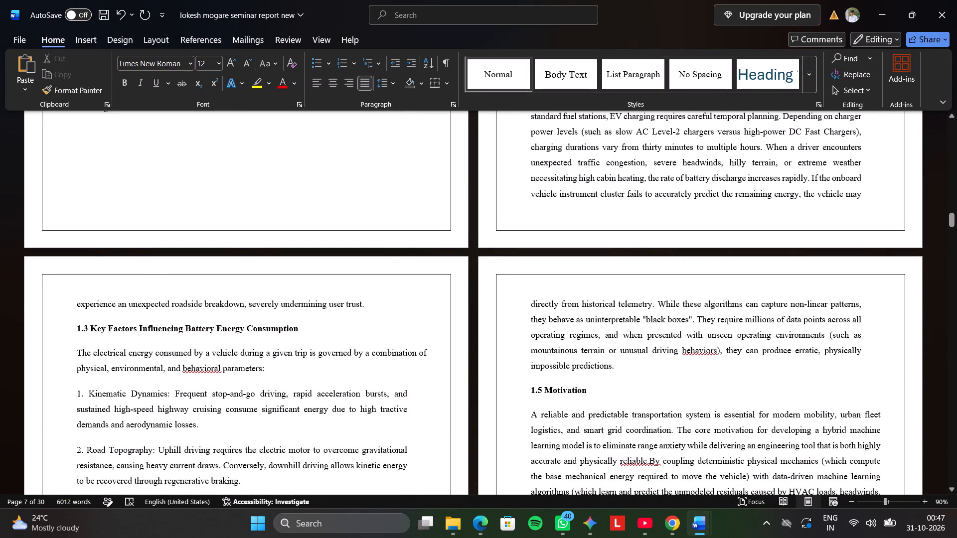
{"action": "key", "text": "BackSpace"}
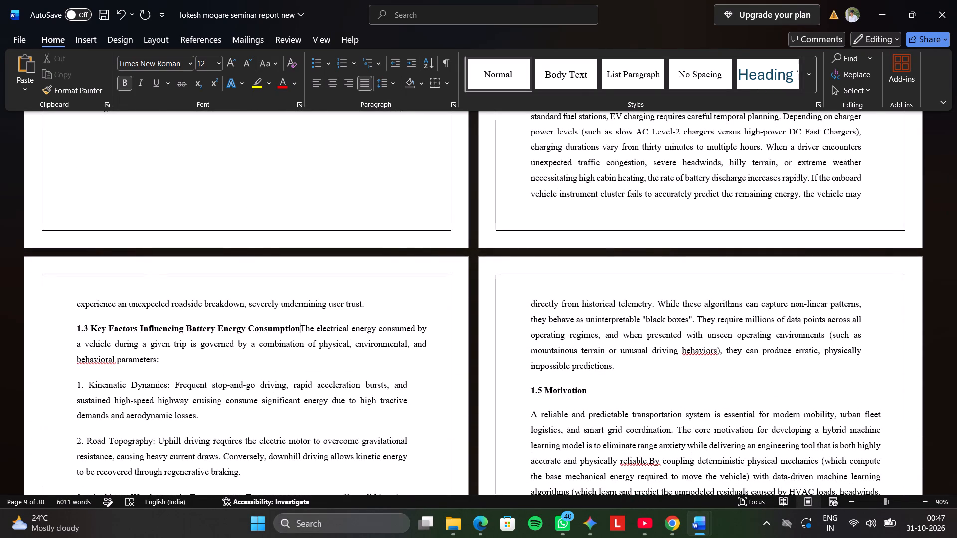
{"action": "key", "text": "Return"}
Remove the space before the first body paragraph of section 1.3, after comparing its spacing with sections 1.1 and 1.2.
{"action": "scroll", "coordinate": [77, 353], "scroll_direction": "up", "scroll_amount": 1}
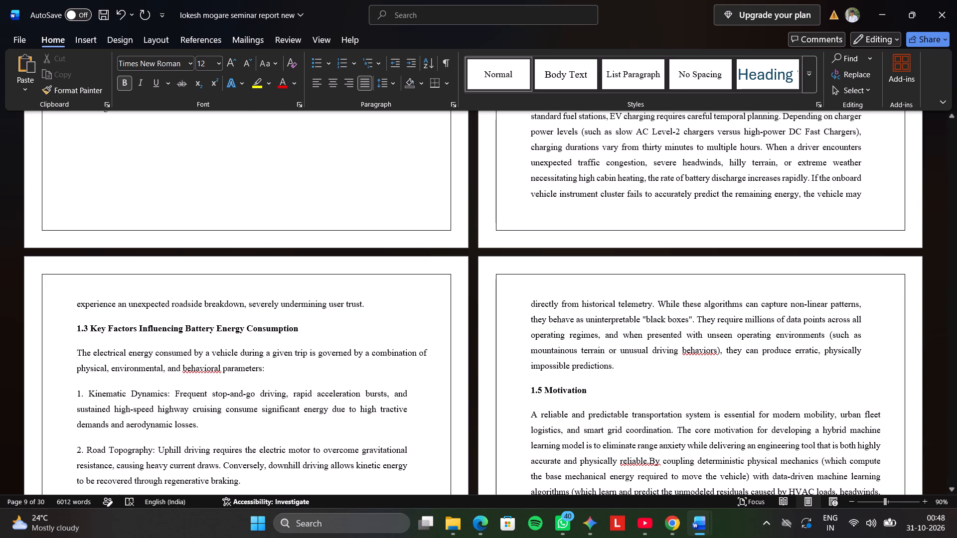
{"action": "scroll", "coordinate": [77, 353], "scroll_direction": "up", "scroll_amount": 2}
{"action": "scroll", "coordinate": [77, 353], "scroll_direction": "down", "scroll_amount": 1}
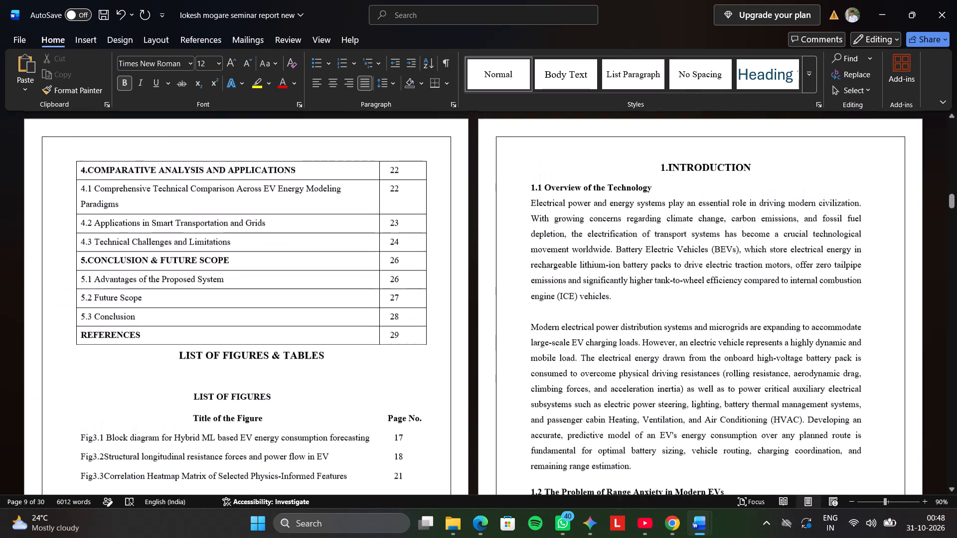
{"action": "scroll", "coordinate": [77, 353], "scroll_direction": "down", "scroll_amount": 3}
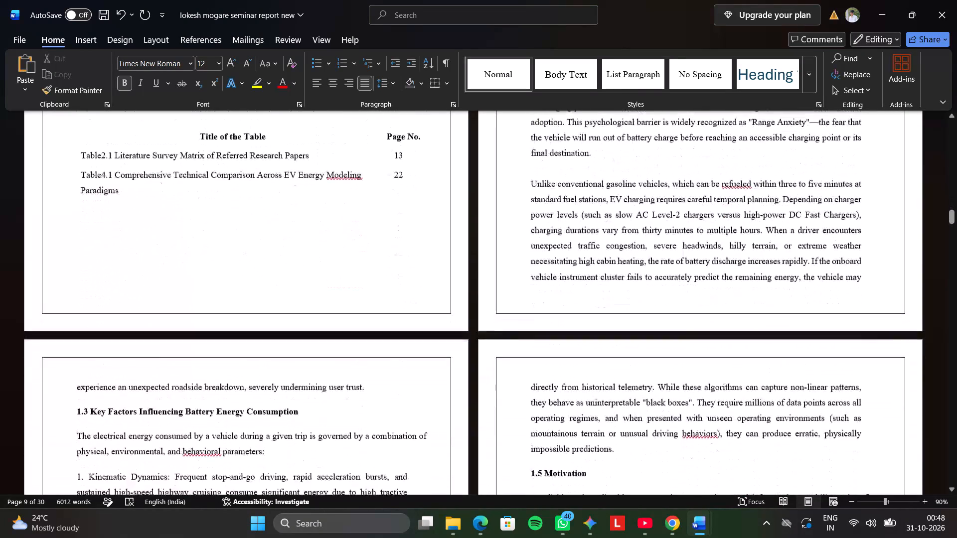
{"action": "scroll", "coordinate": [77, 353], "scroll_direction": "down", "scroll_amount": 2}
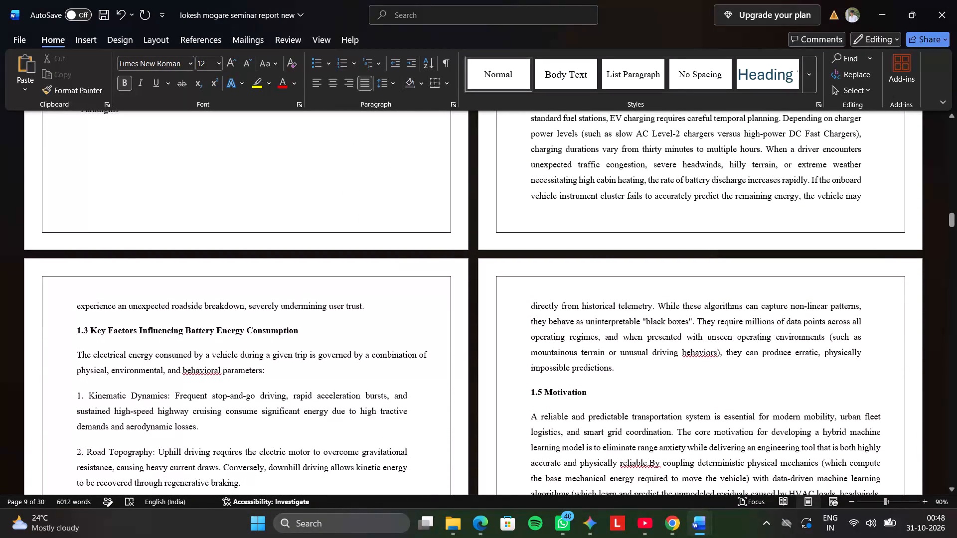
{"action": "left_click_drag", "start_coordinate": [77, 354], "coordinate": [274, 372]}
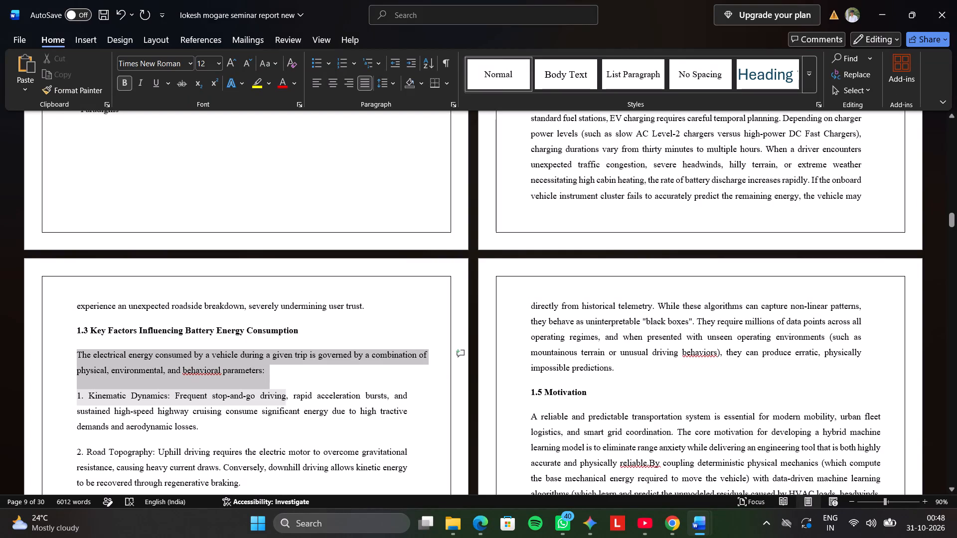
{"action": "left_click_drag", "start_coordinate": [274, 372], "coordinate": [272, 369]}
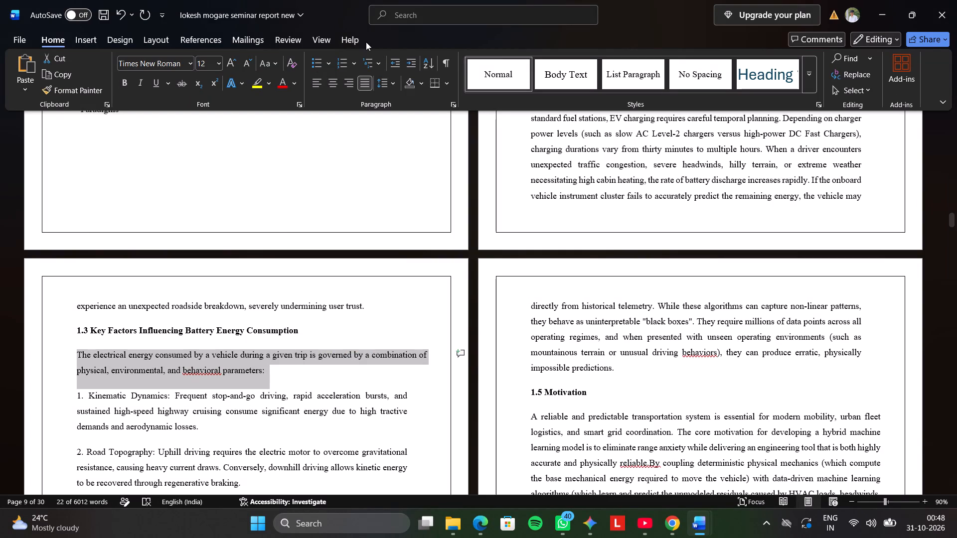
{"action": "left_click", "coordinate": [396, 83]}
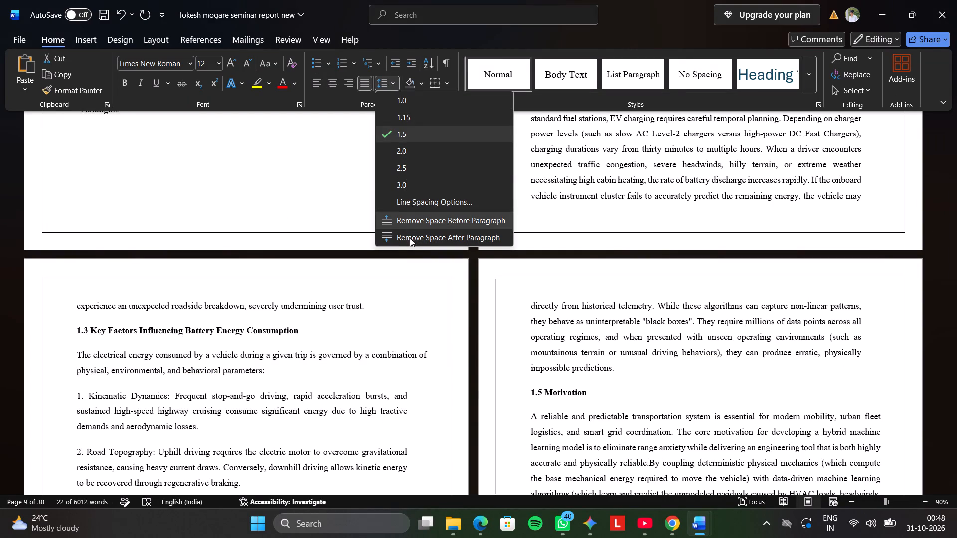
{"action": "left_click", "coordinate": [427, 222]}
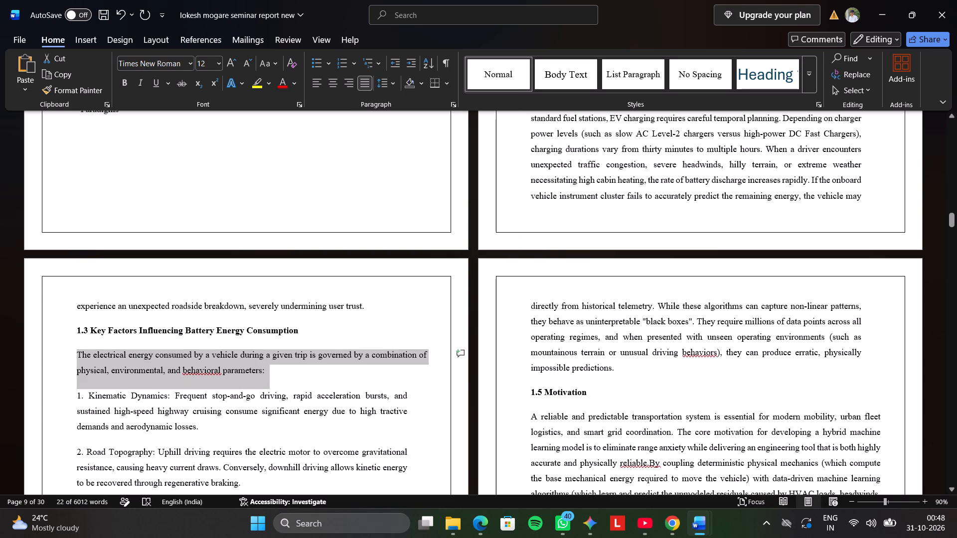
{"action": "left_click", "coordinate": [319, 257]}
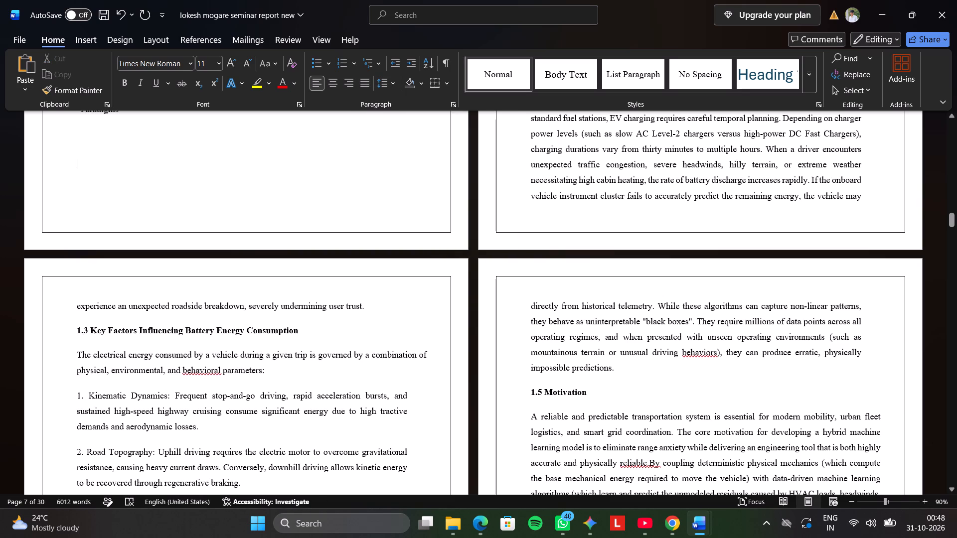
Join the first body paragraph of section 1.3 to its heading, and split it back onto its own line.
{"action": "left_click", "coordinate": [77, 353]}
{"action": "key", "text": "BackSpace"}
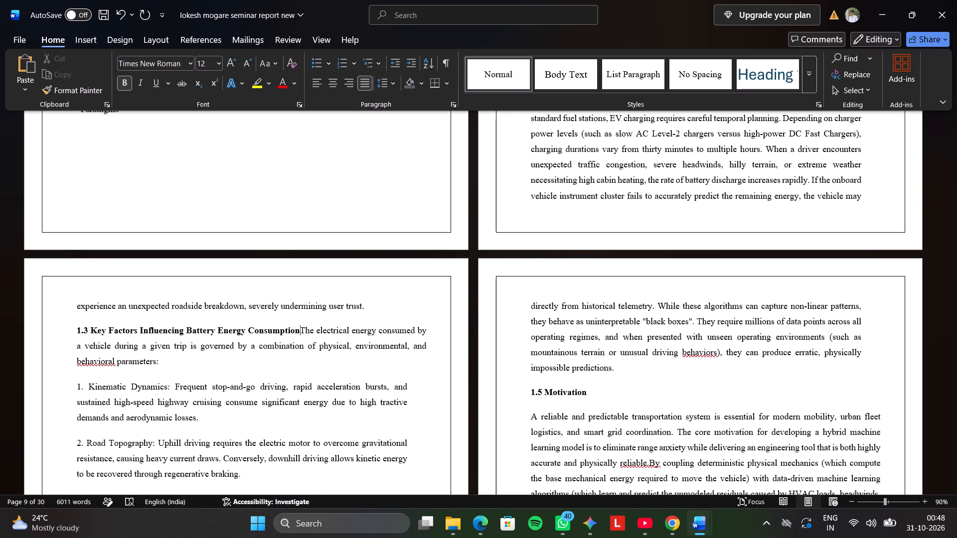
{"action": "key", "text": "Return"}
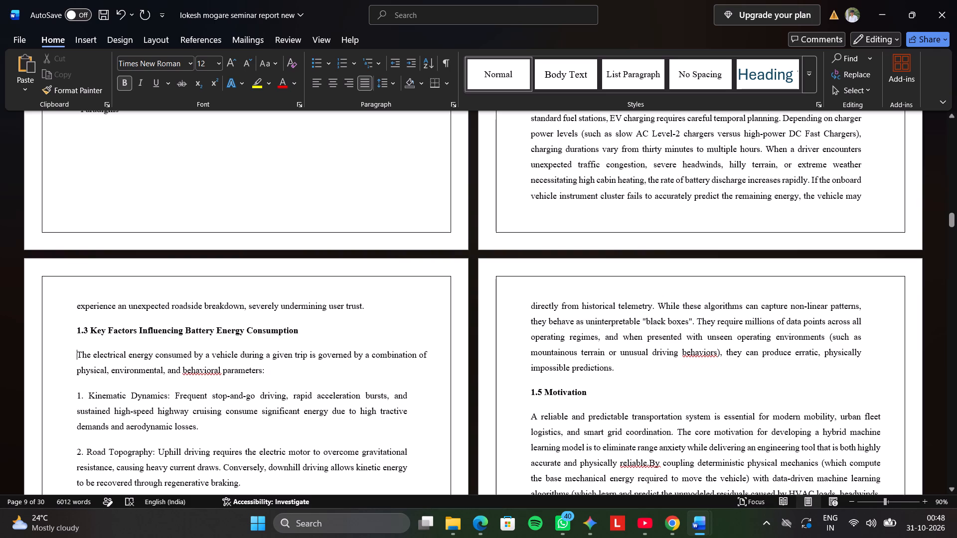
Compare the spacing between heading and body text in sections 1.1 and 1.2 with that in section 1.3.
{"action": "scroll", "coordinate": [270, 342], "scroll_direction": "up", "scroll_amount": 1}
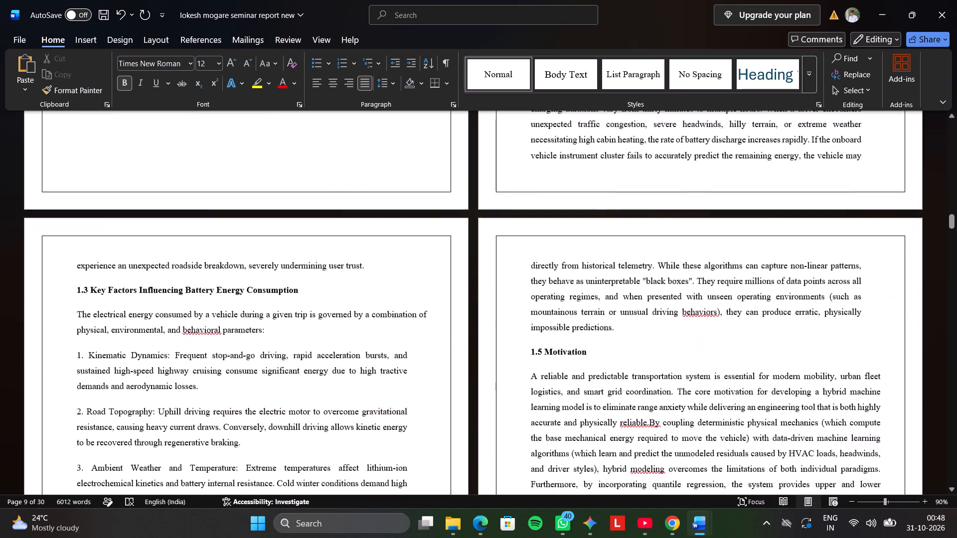
{"action": "scroll", "coordinate": [270, 342], "scroll_direction": "up", "scroll_amount": 1}
{"action": "scroll", "coordinate": [270, 342], "scroll_direction": "right", "scroll_amount": 1}
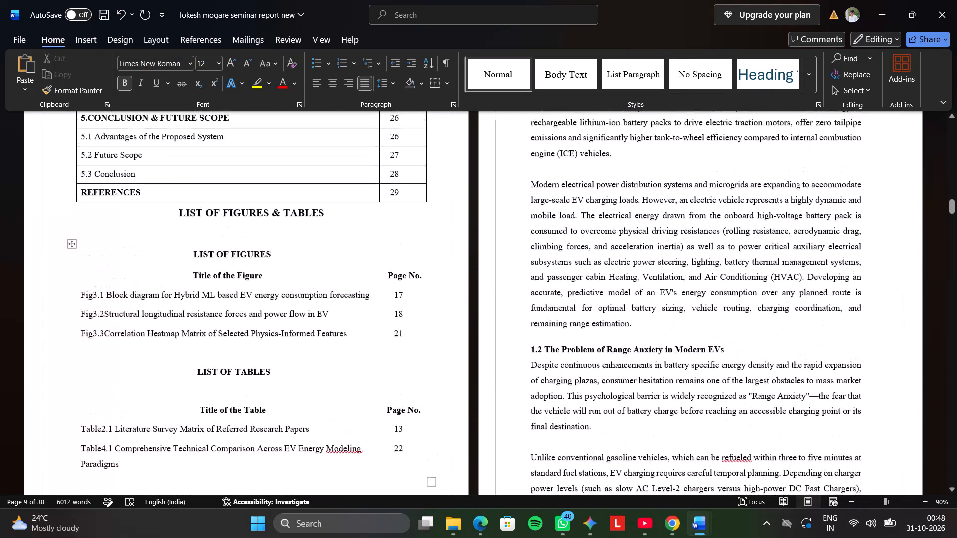
{"action": "scroll", "coordinate": [270, 342], "scroll_direction": "right", "scroll_amount": 1}
{"action": "scroll", "coordinate": [270, 342], "scroll_direction": "down", "scroll_amount": 2}
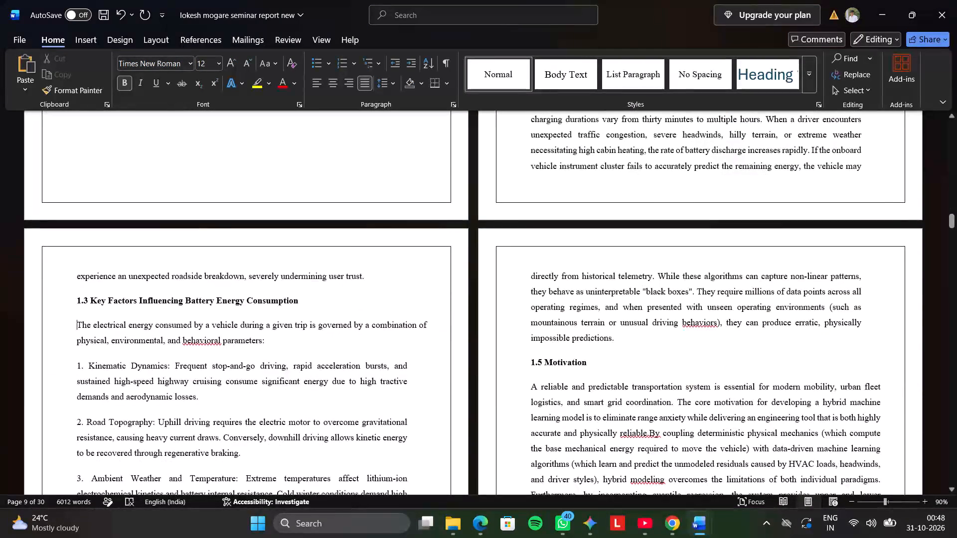
{"action": "scroll", "coordinate": [270, 342], "scroll_direction": "up", "scroll_amount": 3}
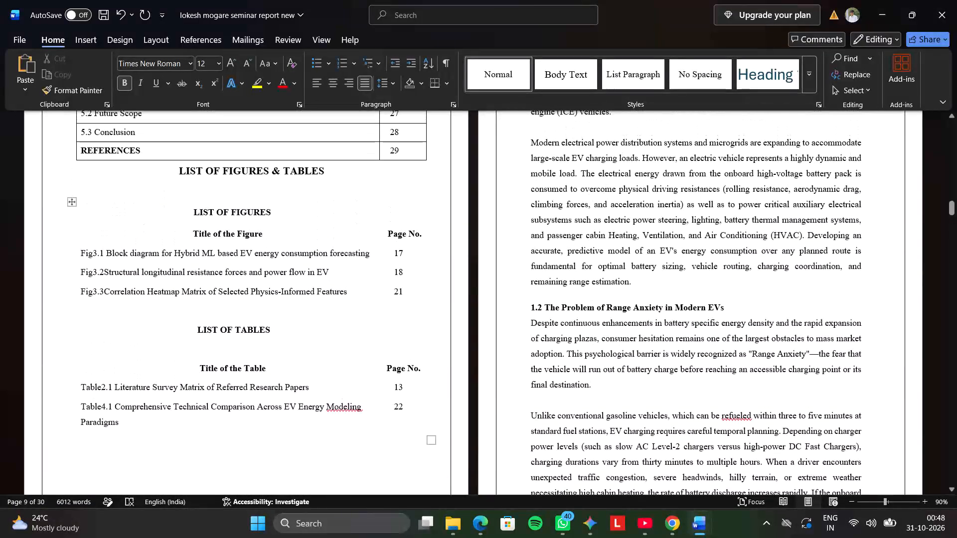
{"action": "scroll", "coordinate": [270, 342], "scroll_direction": "up", "scroll_amount": 1}
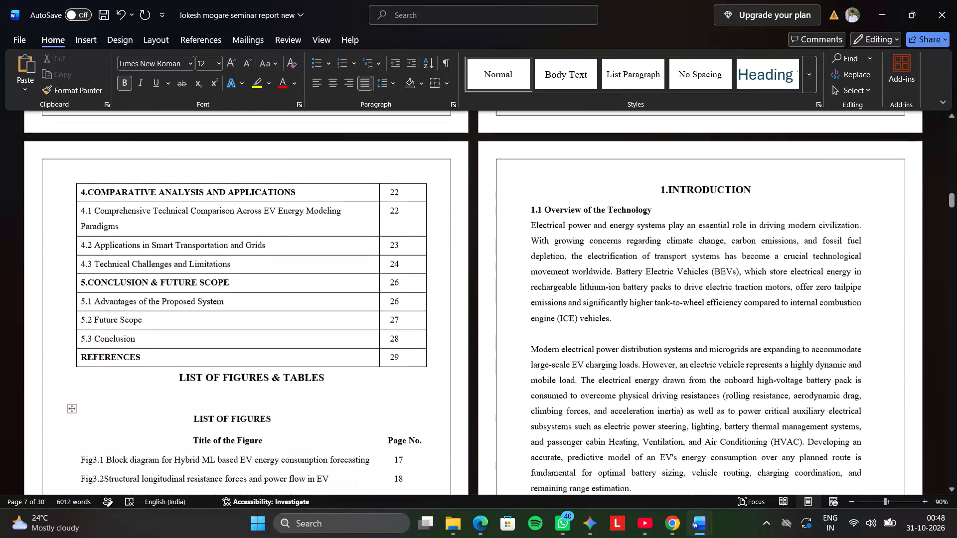
{"action": "scroll", "coordinate": [270, 342], "scroll_direction": "down", "scroll_amount": 1}
{"action": "scroll", "coordinate": [270, 342], "scroll_direction": "up", "scroll_amount": 1}
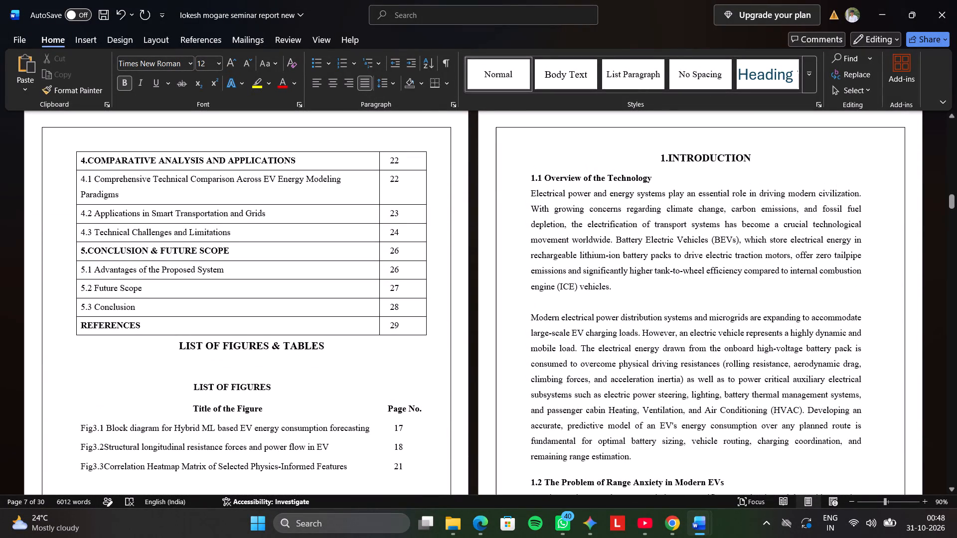
{"action": "scroll", "coordinate": [552, 264], "scroll_direction": "down", "scroll_amount": 2}
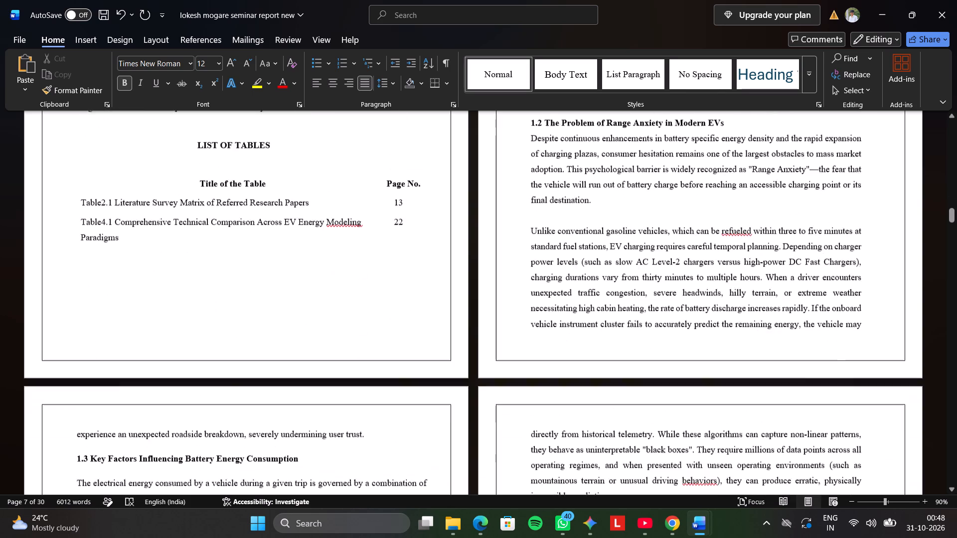
{"action": "scroll", "coordinate": [552, 264], "scroll_direction": "down", "scroll_amount": 2}
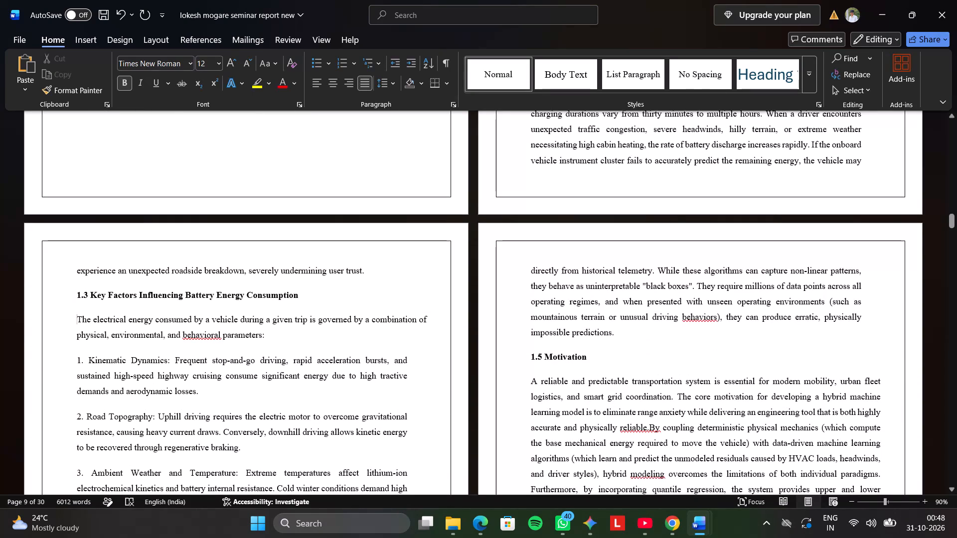
{"action": "scroll", "coordinate": [530, 293], "scroll_direction": "up", "scroll_amount": 1}
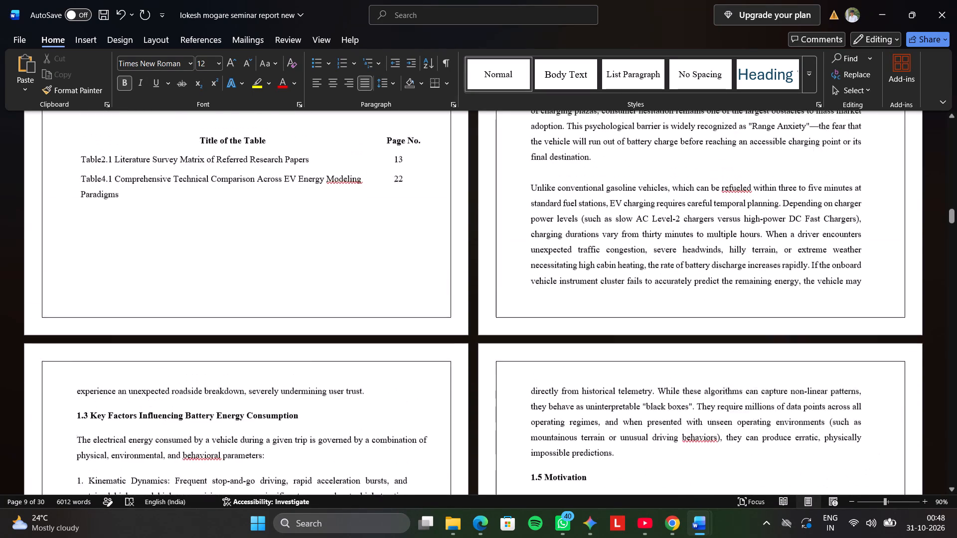
{"action": "scroll", "coordinate": [530, 293], "scroll_direction": "up", "scroll_amount": 2}
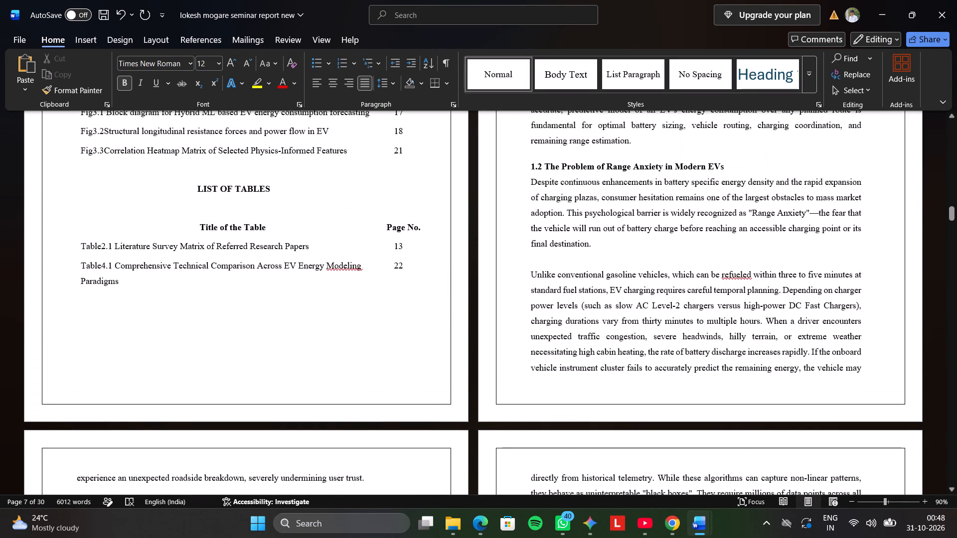
{"action": "scroll", "coordinate": [541, 258], "scroll_direction": "down", "scroll_amount": 1}
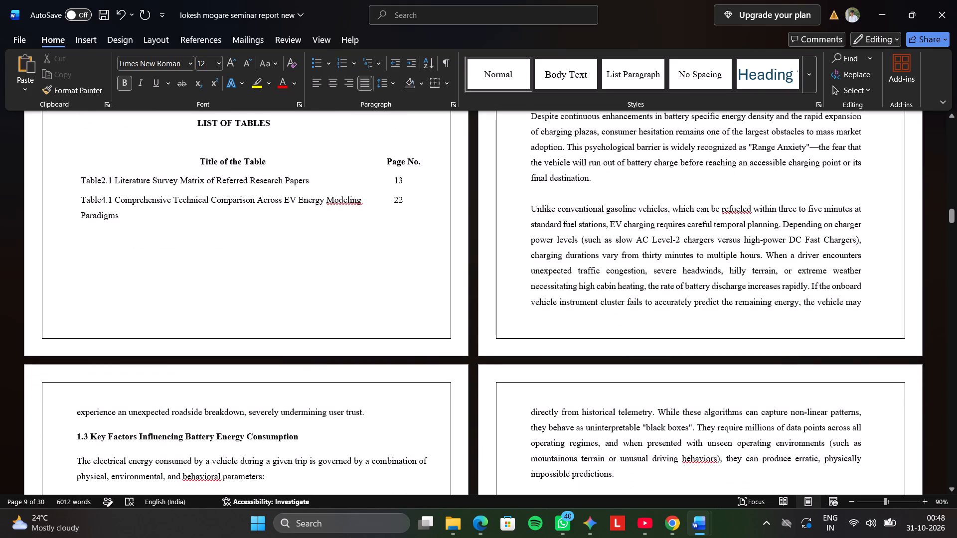
{"action": "scroll", "coordinate": [541, 258], "scroll_direction": "up", "scroll_amount": 2}
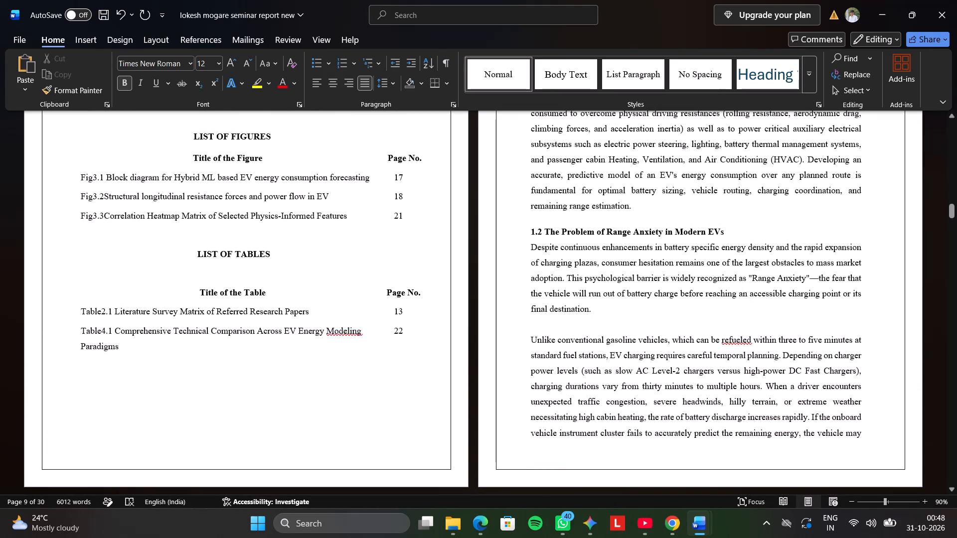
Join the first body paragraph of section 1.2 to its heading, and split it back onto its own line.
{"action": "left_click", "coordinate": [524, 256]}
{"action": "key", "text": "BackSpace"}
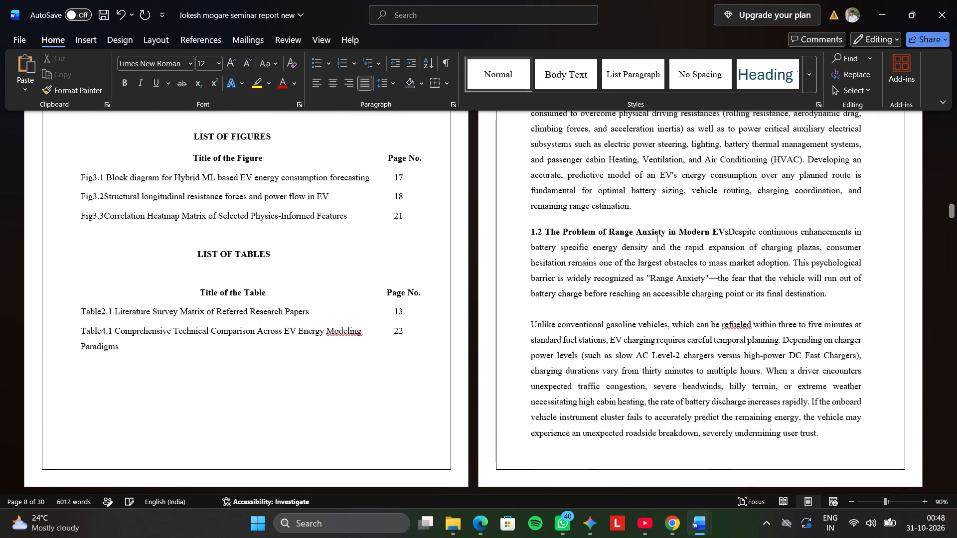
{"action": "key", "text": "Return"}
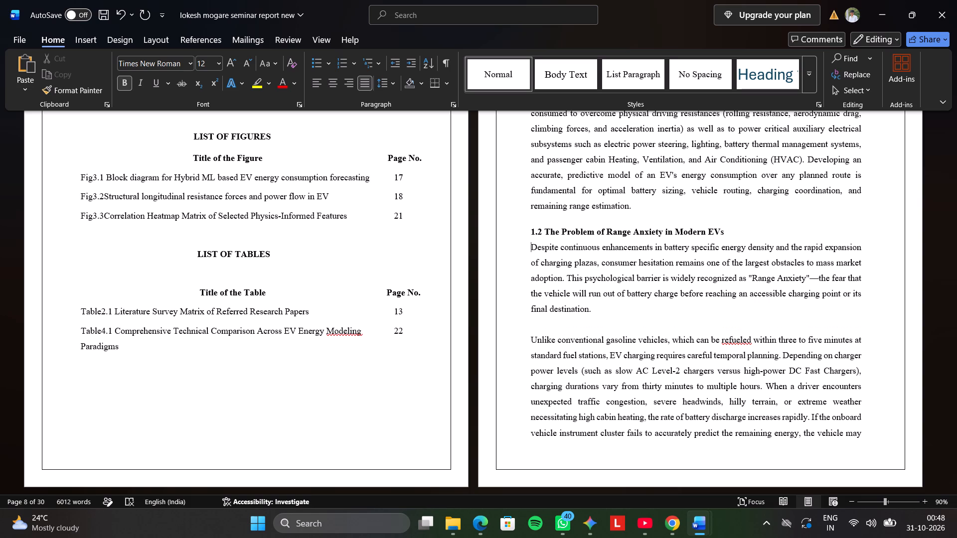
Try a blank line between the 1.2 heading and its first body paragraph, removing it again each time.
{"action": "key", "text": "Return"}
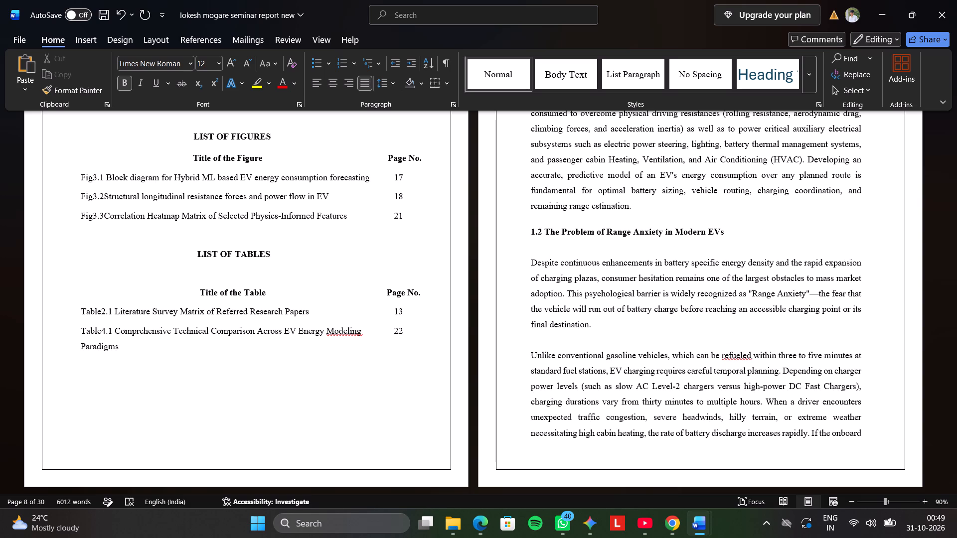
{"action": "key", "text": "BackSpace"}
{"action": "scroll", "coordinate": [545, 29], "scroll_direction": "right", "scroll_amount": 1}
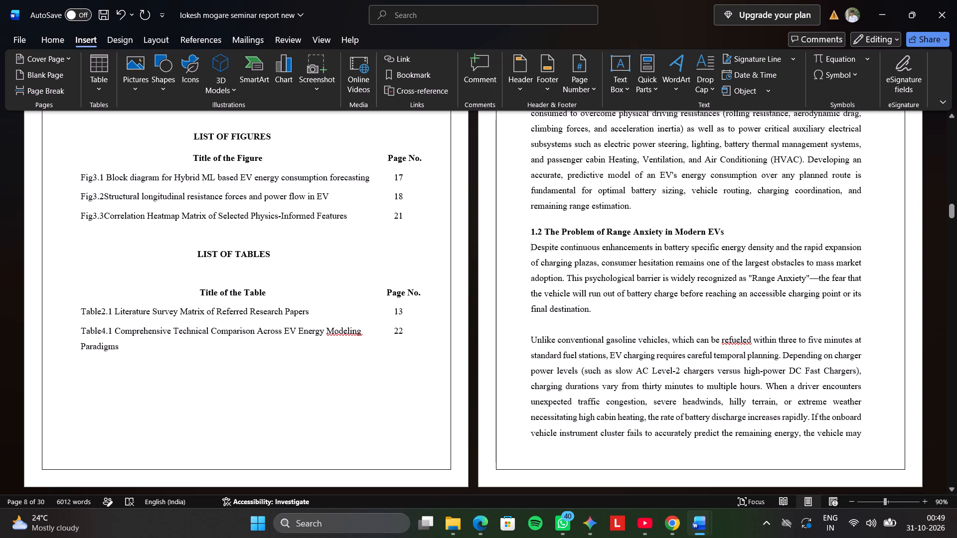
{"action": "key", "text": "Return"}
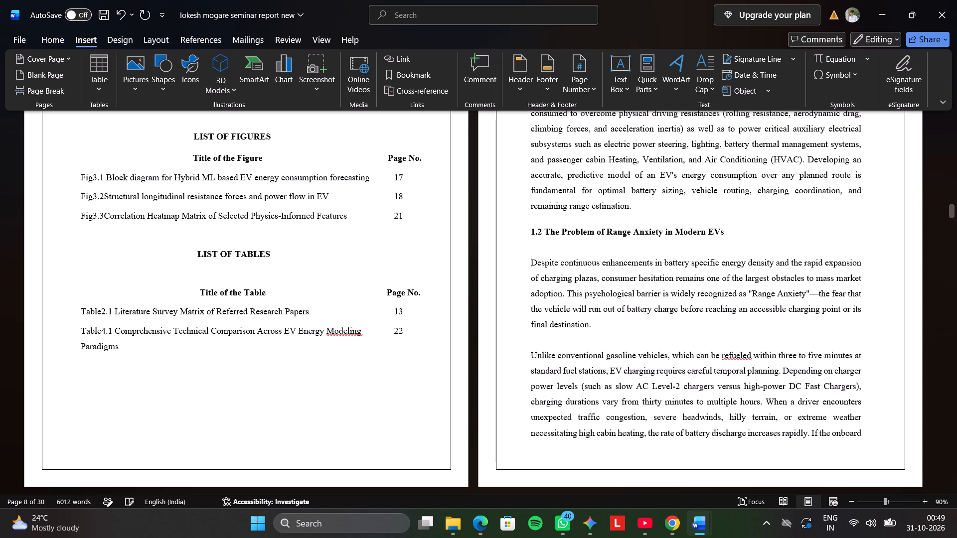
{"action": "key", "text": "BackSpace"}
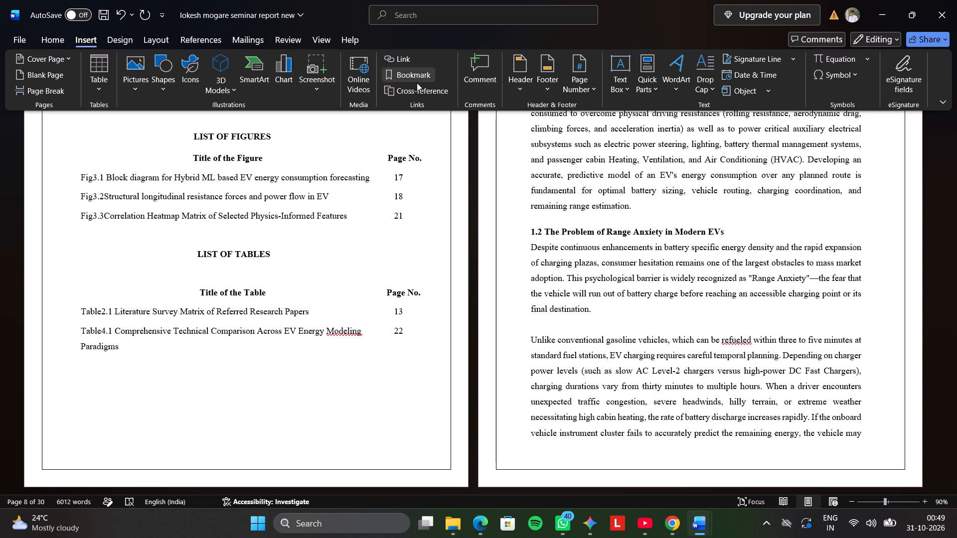
Check the line and paragraph spacing options of section 1.2's first body paragraph.
{"action": "left_click", "coordinate": [48, 34]}
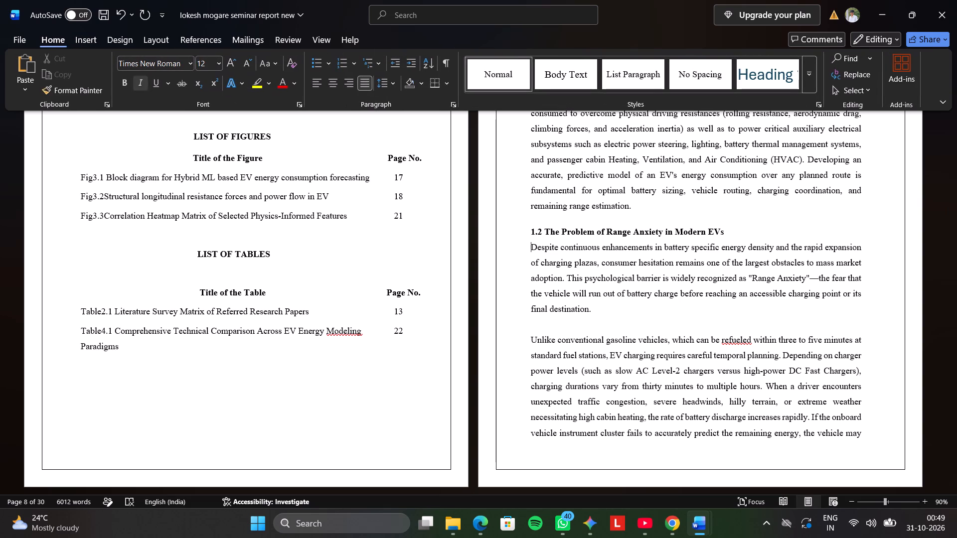
{"action": "left_click", "coordinate": [388, 87]}
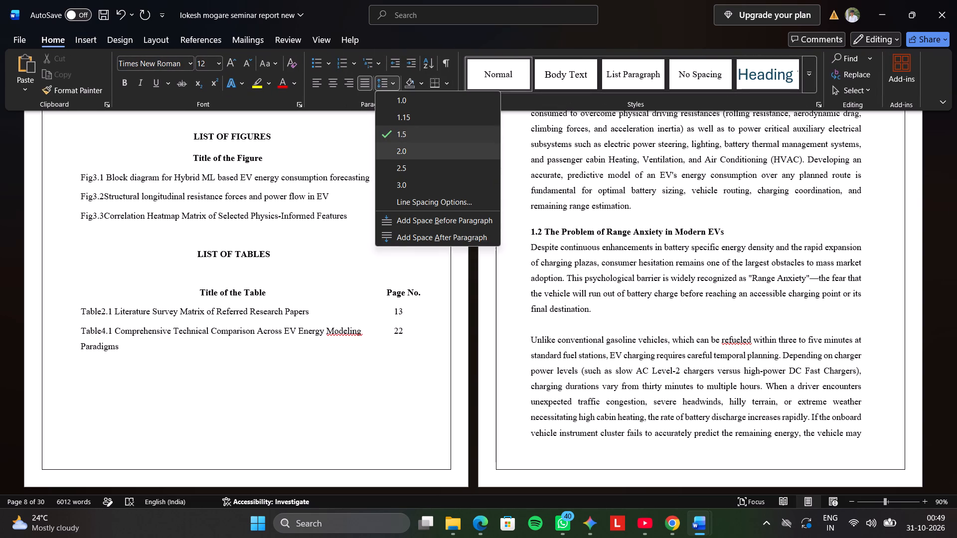
Add a colon at the end of the heading 1.2 The Problem of Range Anxiety in Modern EVs.
{"action": "scroll", "coordinate": [583, 270], "scroll_direction": "down", "scroll_amount": 1}
{"action": "scroll", "coordinate": [754, 237], "scroll_direction": "down", "scroll_amount": 2}
{"action": "left_click", "coordinate": [738, 176]}
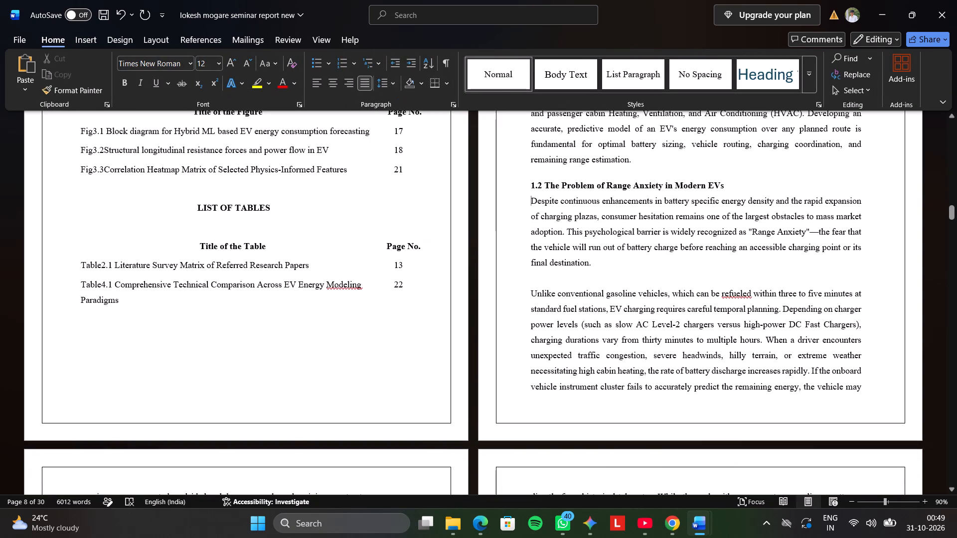
{"action": "left_click", "coordinate": [738, 176]}
{"action": "left_click", "coordinate": [738, 176]}
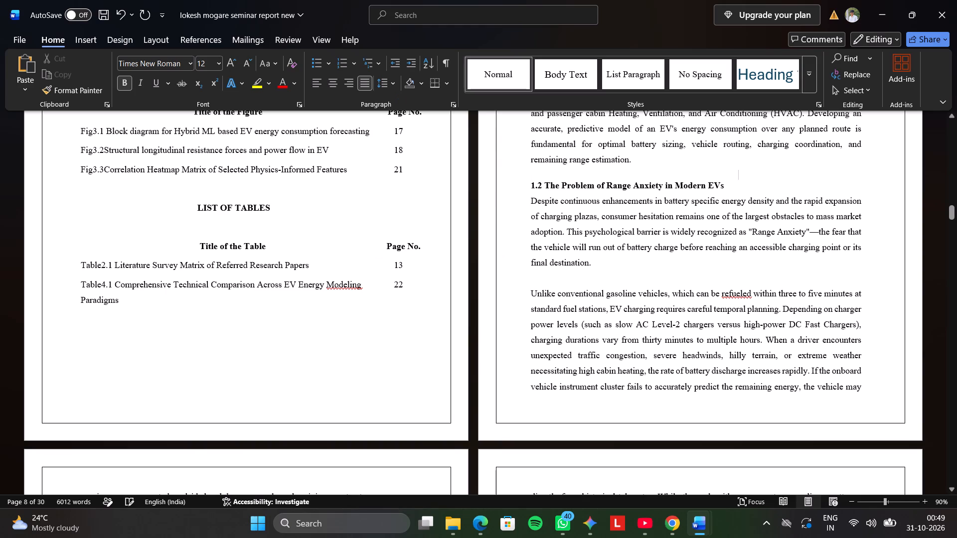
{"action": "left_click", "coordinate": [739, 179]}
{"action": "left_click", "coordinate": [735, 184]}
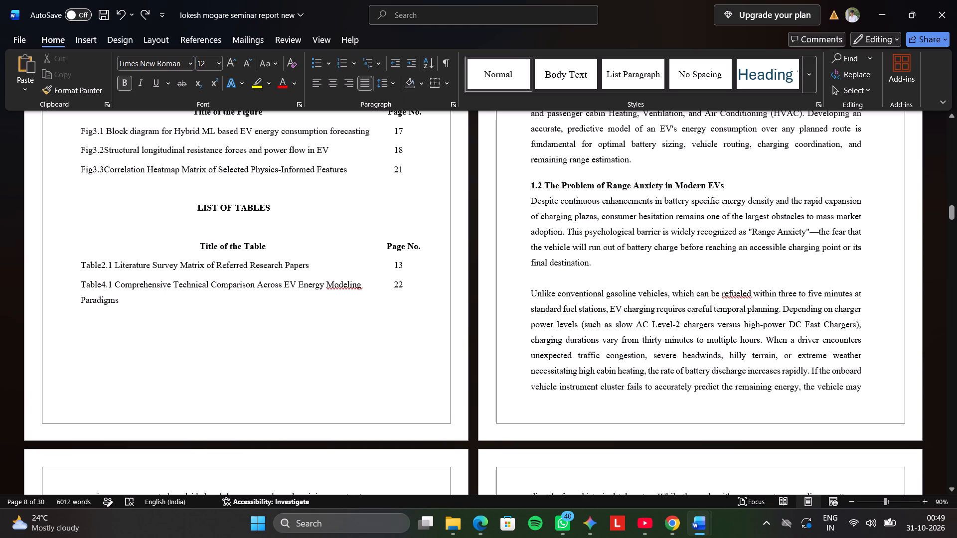
{"action": "key", "text": "shift+colon"}
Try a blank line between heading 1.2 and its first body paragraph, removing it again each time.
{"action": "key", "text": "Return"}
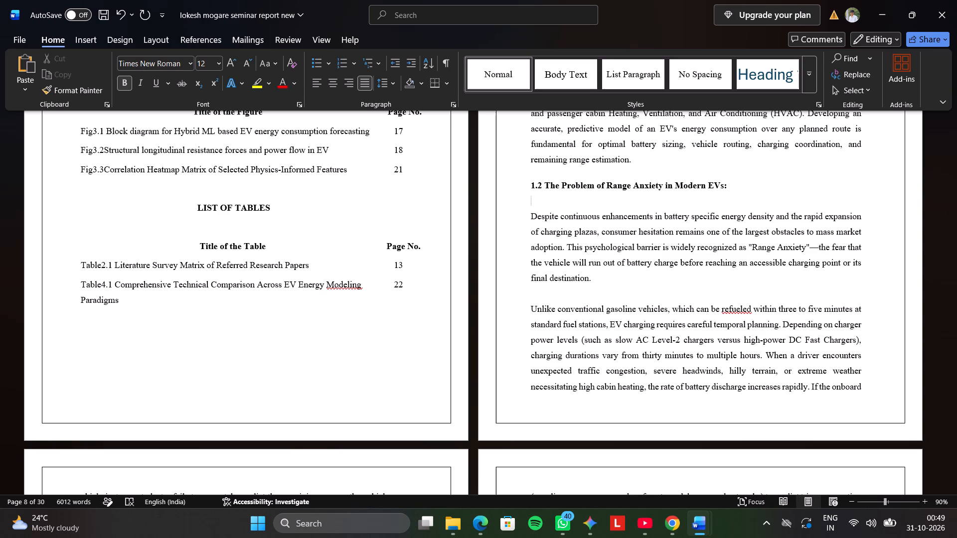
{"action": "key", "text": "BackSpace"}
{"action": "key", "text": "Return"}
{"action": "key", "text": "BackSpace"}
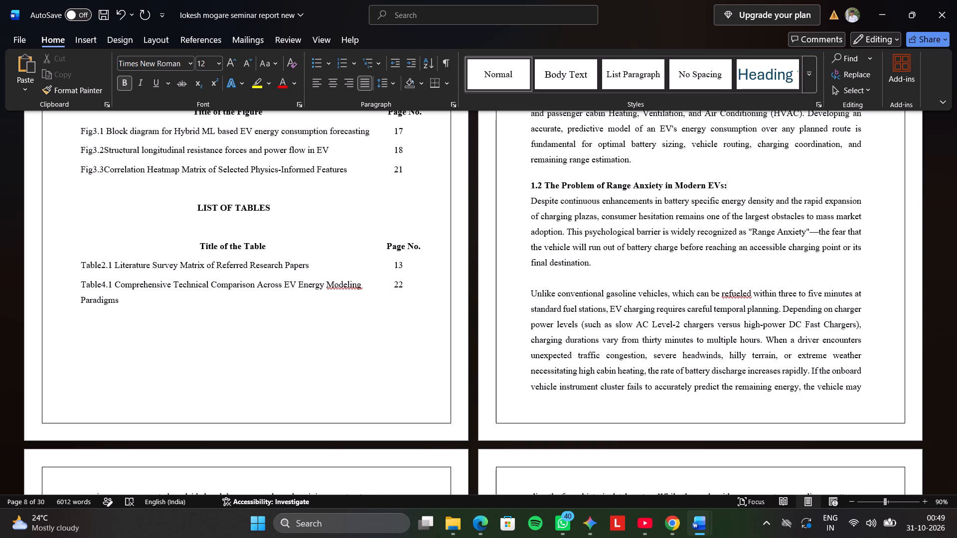
Undo the recent edits around heading 1.2 back to before its closing colon was added.
{"action": "key", "text": "BackSpace"}
{"action": "key", "text": "BackSpace"}
{"action": "key", "text": "ctrl+z"}
{"action": "key", "text": "ctrl+z"}
{"action": "key", "text": "ctrl+z"}
{"action": "key", "text": "ctrl+z"}
{"action": "key", "text": "ctrl+z"}
{"action": "key", "text": "ctrl+z"}
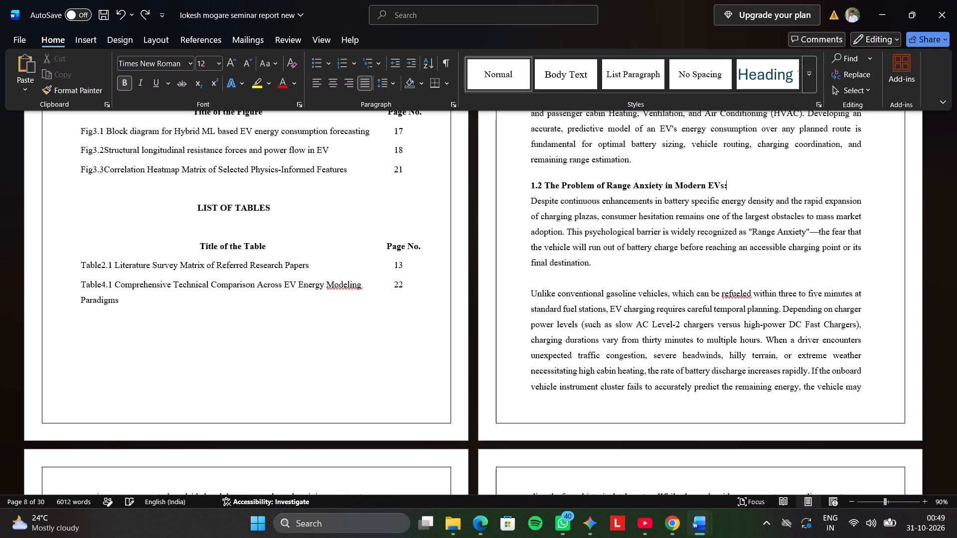
{"action": "key", "text": "ctrl+z"}
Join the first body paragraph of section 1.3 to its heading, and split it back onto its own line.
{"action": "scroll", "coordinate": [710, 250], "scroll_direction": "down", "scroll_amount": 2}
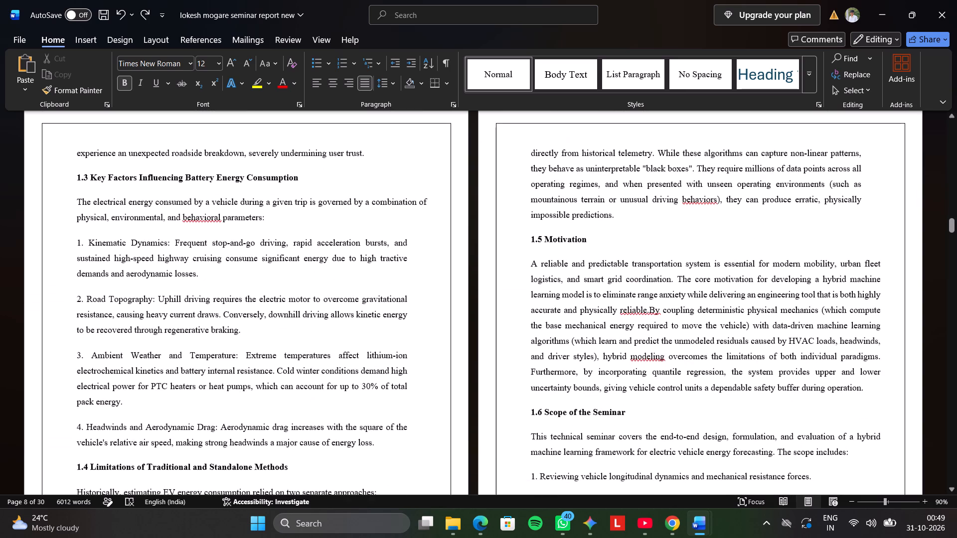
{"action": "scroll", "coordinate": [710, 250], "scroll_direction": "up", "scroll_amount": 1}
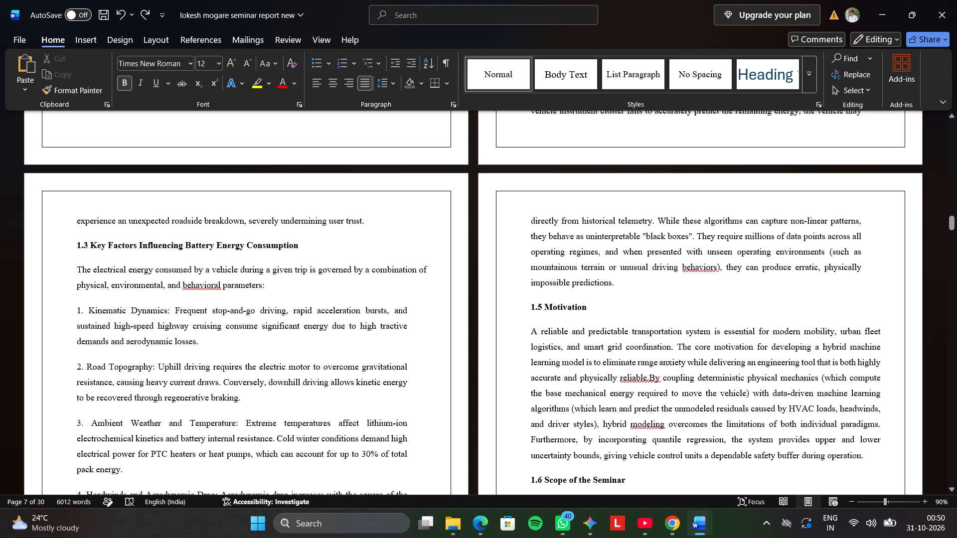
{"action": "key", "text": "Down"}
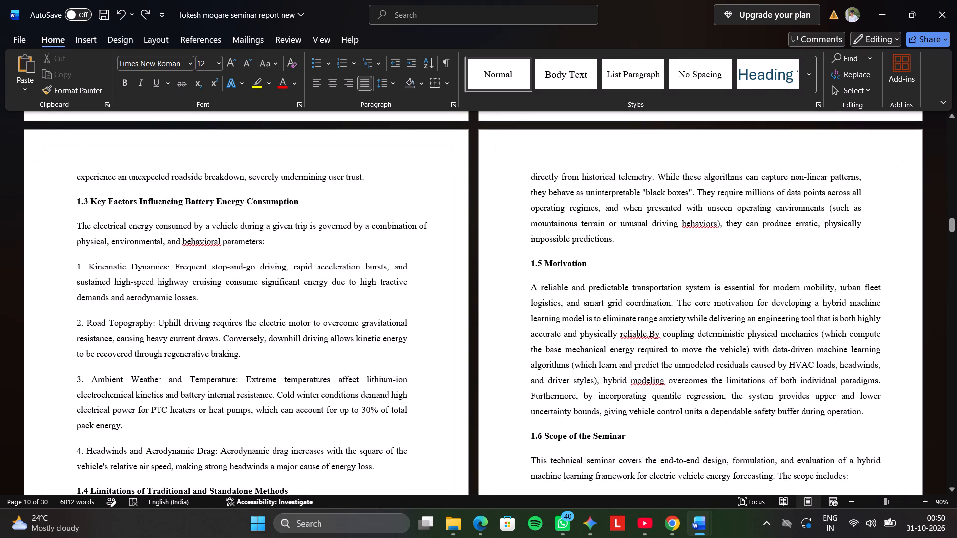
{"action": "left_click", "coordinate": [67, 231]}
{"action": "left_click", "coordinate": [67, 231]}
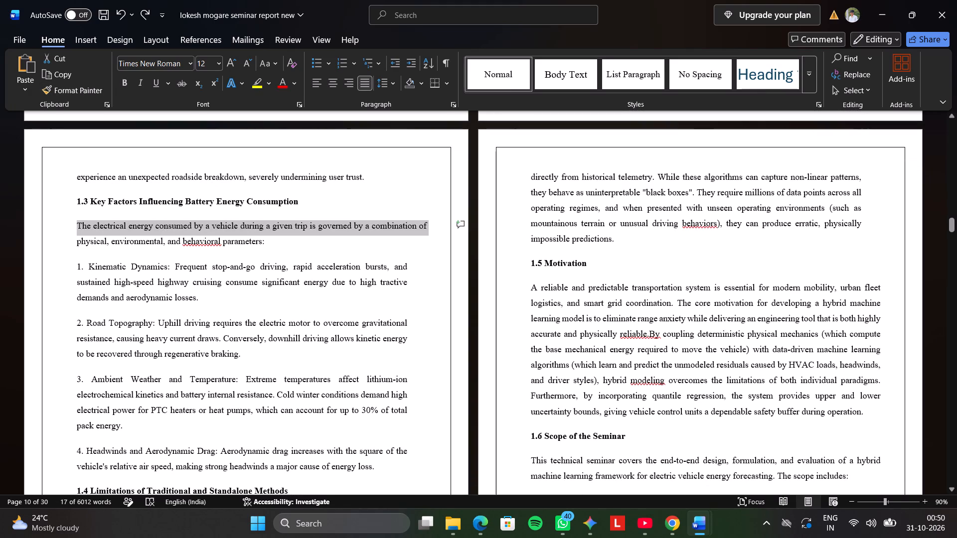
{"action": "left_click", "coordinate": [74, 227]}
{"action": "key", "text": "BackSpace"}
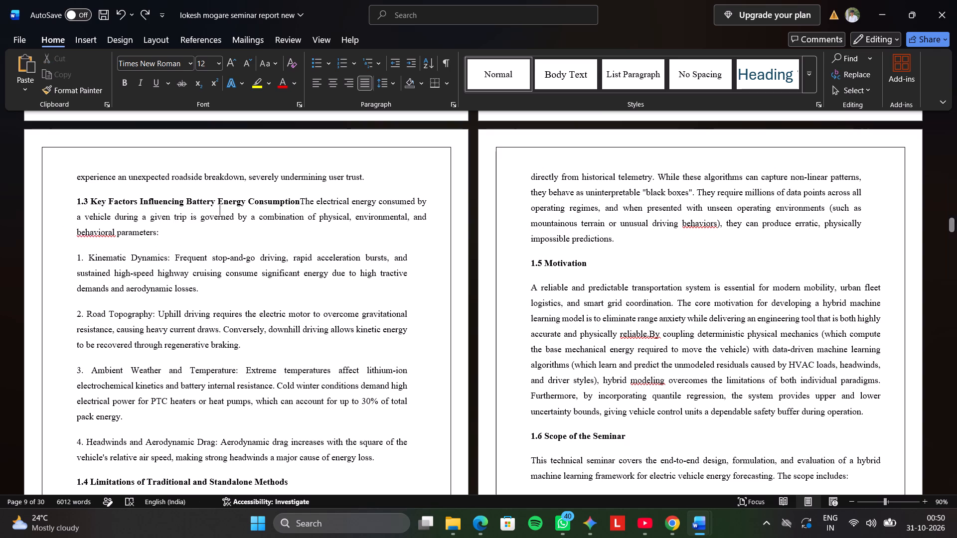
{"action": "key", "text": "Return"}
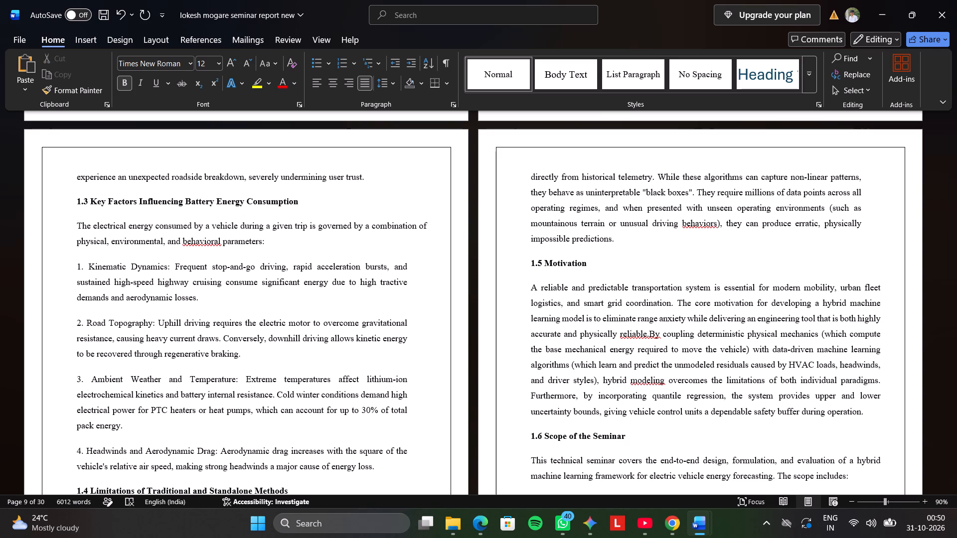
Join section 1.3's first body paragraph to its heading again and separate the two with a space and tabs.
{"action": "key", "text": "BackSpace"}
{"action": "key", "text": "space"}
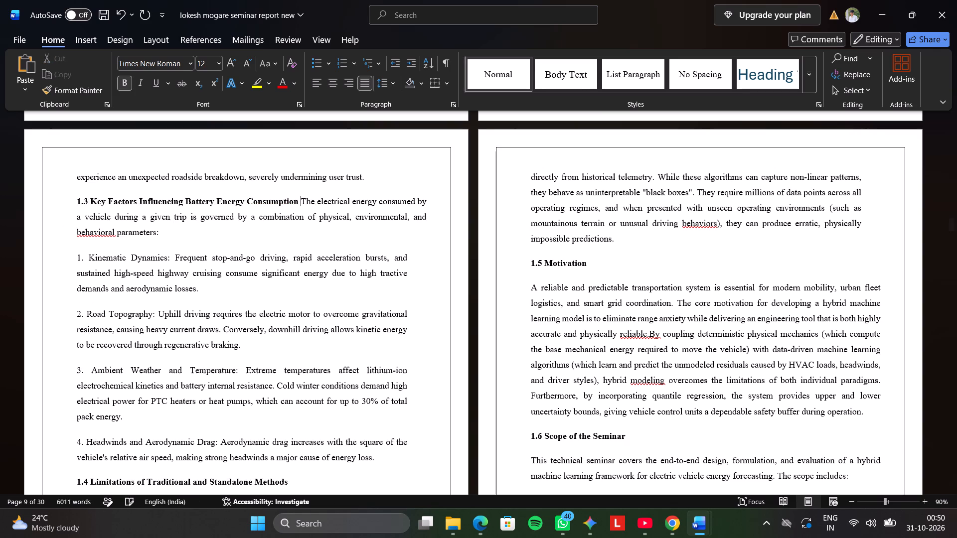
{"action": "key", "text": "Tab"}
{"action": "key", "text": "Tab"}
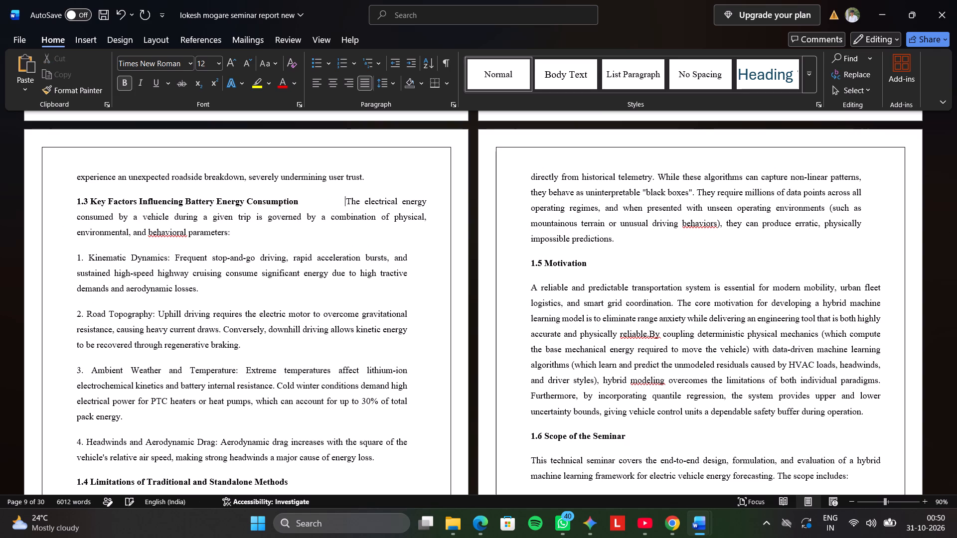
{"action": "key", "text": "Tab"}
{"action": "key", "text": "Tab"}
{"action": "key", "text": "Tab"}
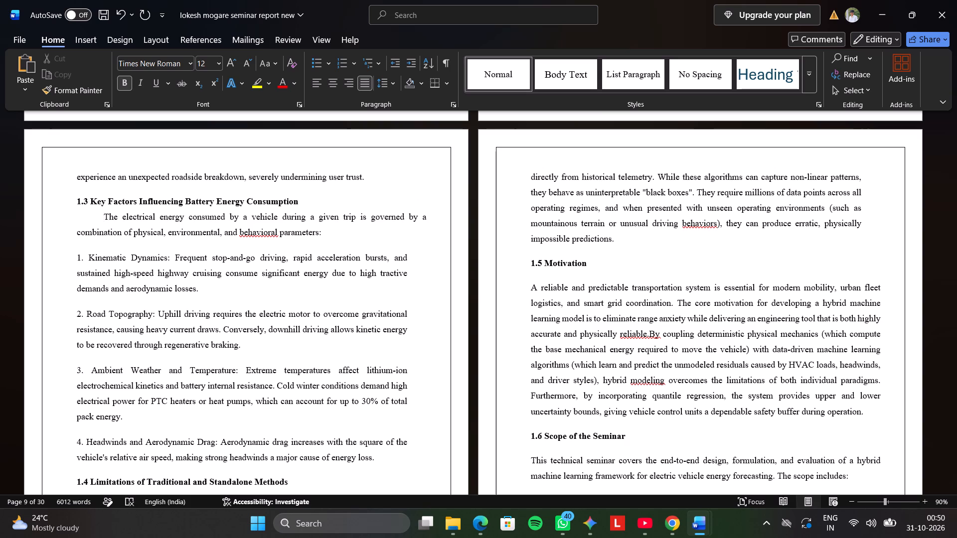
{"action": "key", "text": "BackSpace"}
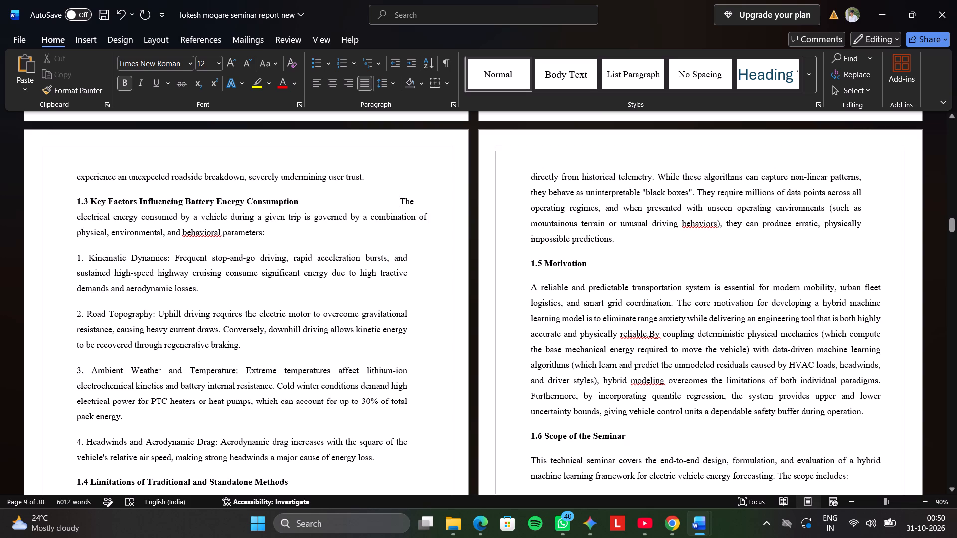
{"action": "key", "text": "Return"}
{"action": "key", "text": "BackSpace"}
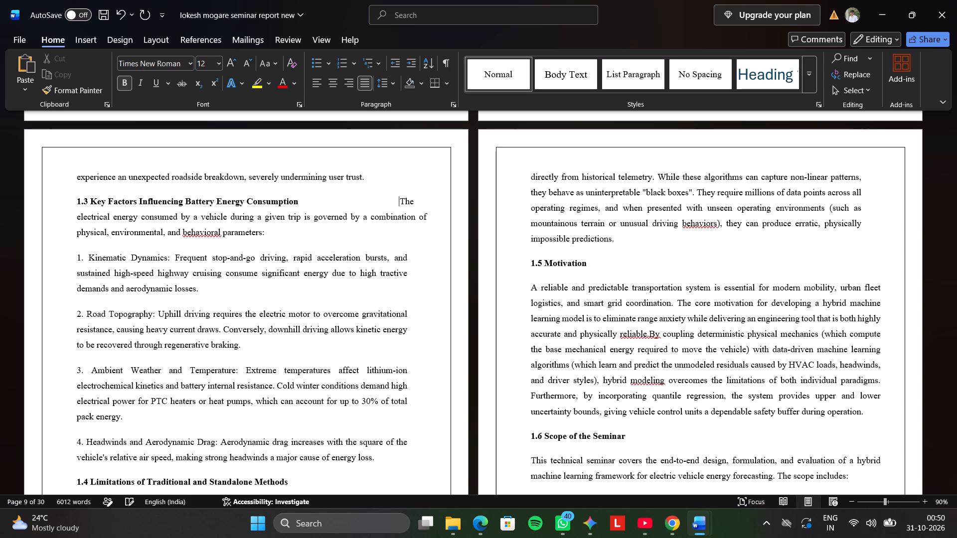
Add spaces between heading 1.3 and its body text until the text wraps directly beneath the heading.
{"action": "double_click", "coordinate": [94, 204]}
{"action": "left_click", "coordinate": [94, 204]}
{"action": "left_click", "coordinate": [332, 199]}
{"action": "key", "text": "space"}
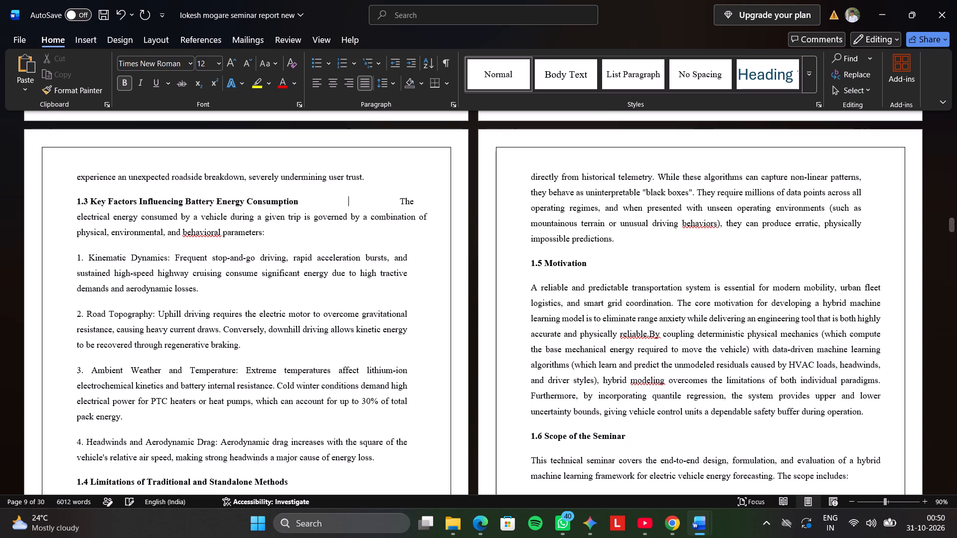
{"action": "key", "text": "space"}
{"action": "key", "text": "space"}
{"action": "key", "text": "space"}
{"action": "key", "text": "space"}
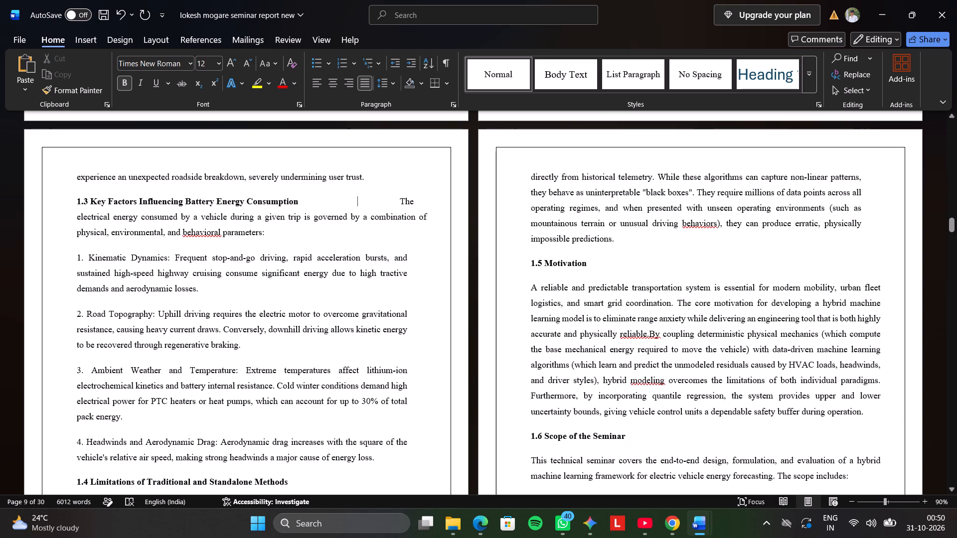
{"action": "left_click", "coordinate": [401, 200]}
{"action": "left_click", "coordinate": [401, 200]}
{"action": "key", "text": "space"}
{"action": "key", "text": "space"}
{"action": "key", "text": "space"}
{"action": "key", "text": "space"}
{"action": "key", "text": "space"}
{"action": "key", "text": "space"}
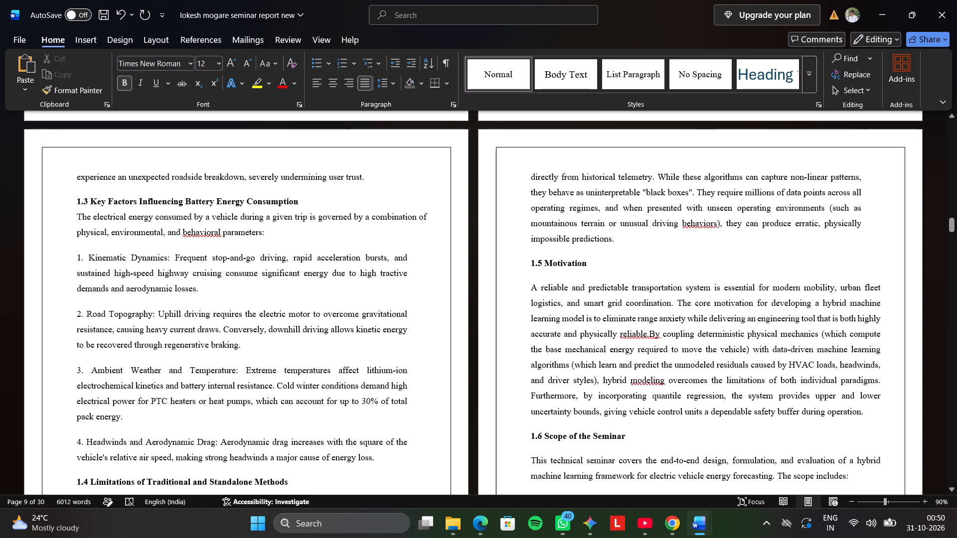
Apply 1.5 line spacing to the introductory body text of section 1.3.
{"action": "left_click_drag", "start_coordinate": [77, 214], "coordinate": [133, 234]}
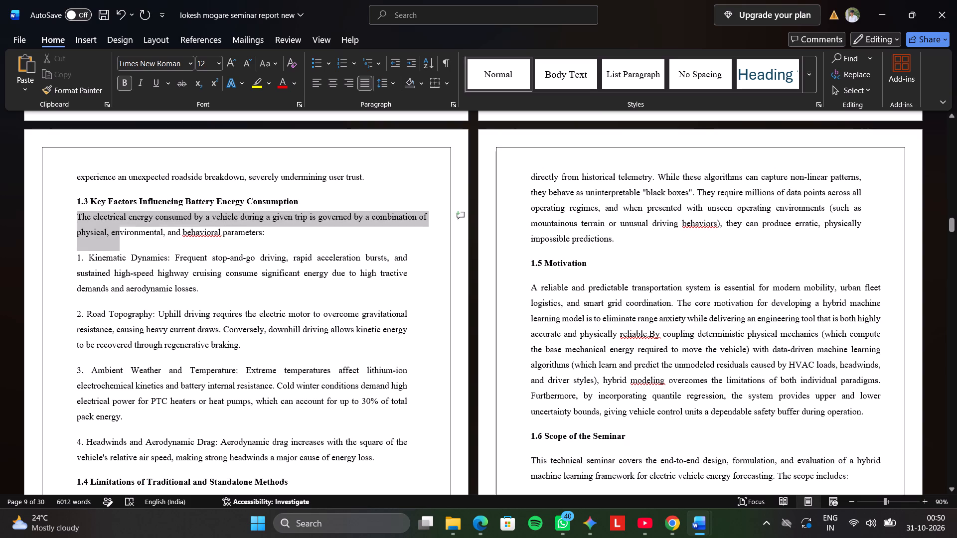
{"action": "left_click_drag", "start_coordinate": [133, 234], "coordinate": [285, 241]}
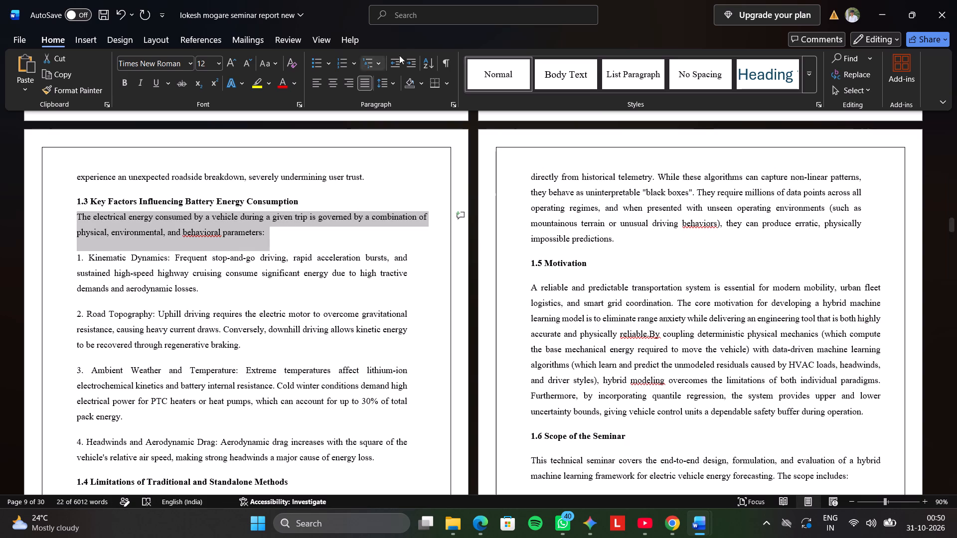
{"action": "left_click", "coordinate": [393, 87]}
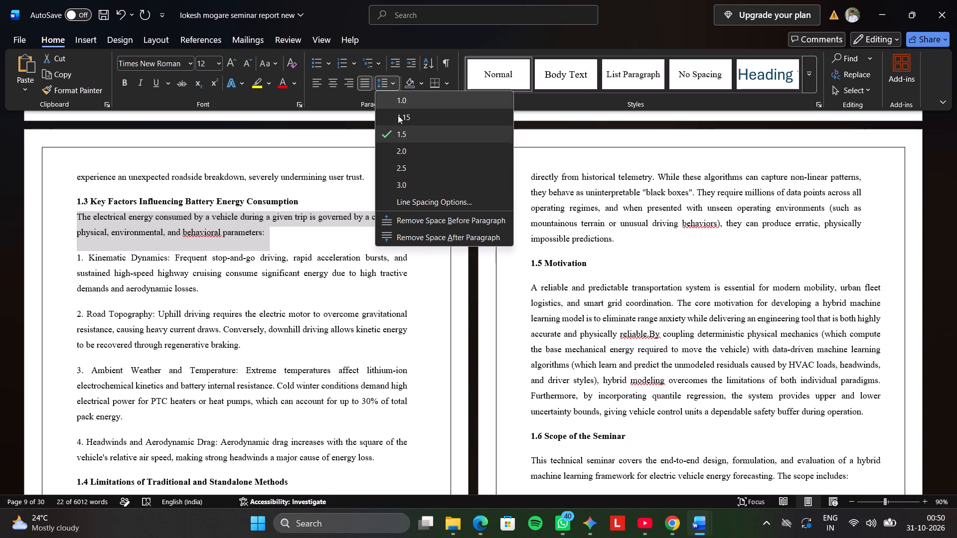
{"action": "left_click", "coordinate": [399, 134]}
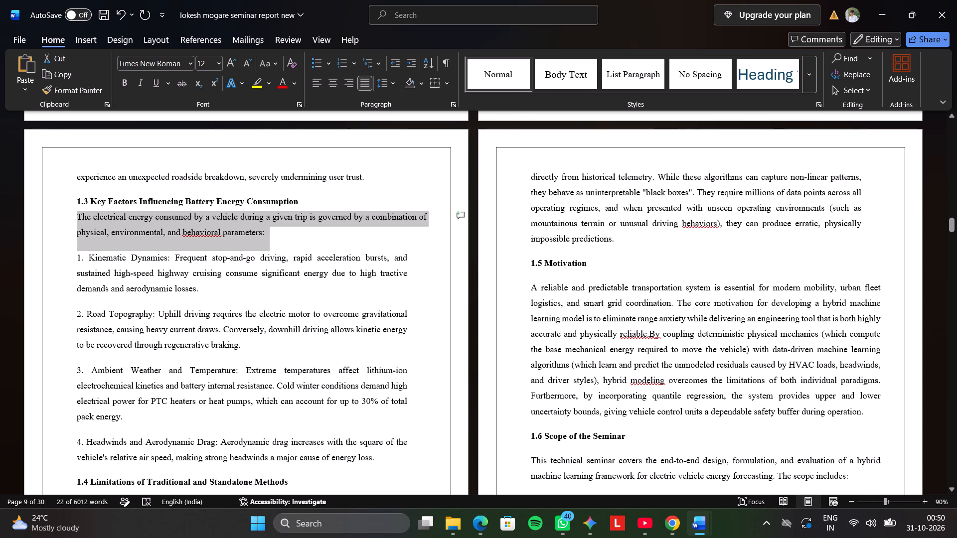
{"action": "left_click", "coordinate": [320, 195]}
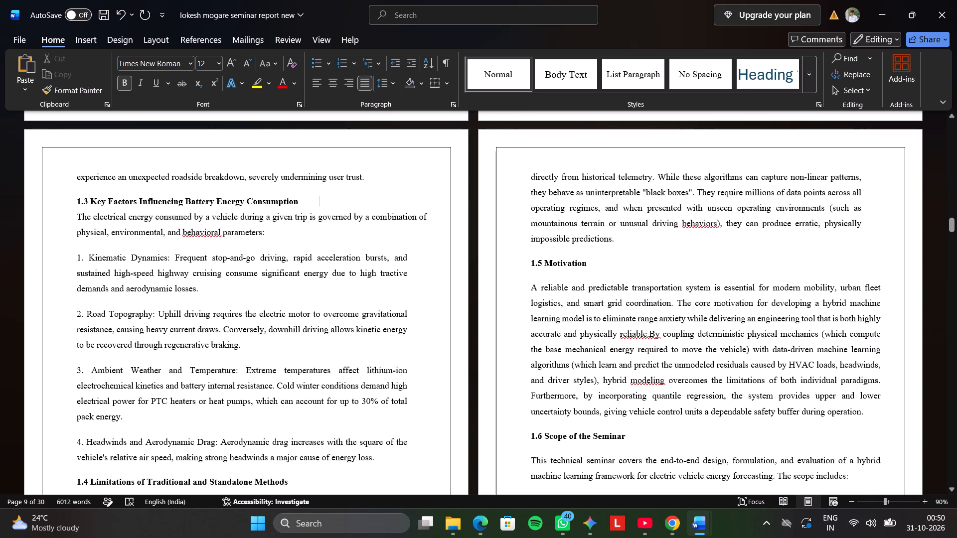
Merge item 1, Kinematic Dynamics, into section 1.3's introductory paragraph and split it off again so it takes that paragraph's width.
{"action": "left_click", "coordinate": [77, 259]}
{"action": "key", "text": "BackSpace"}
{"action": "key", "text": "Return"}
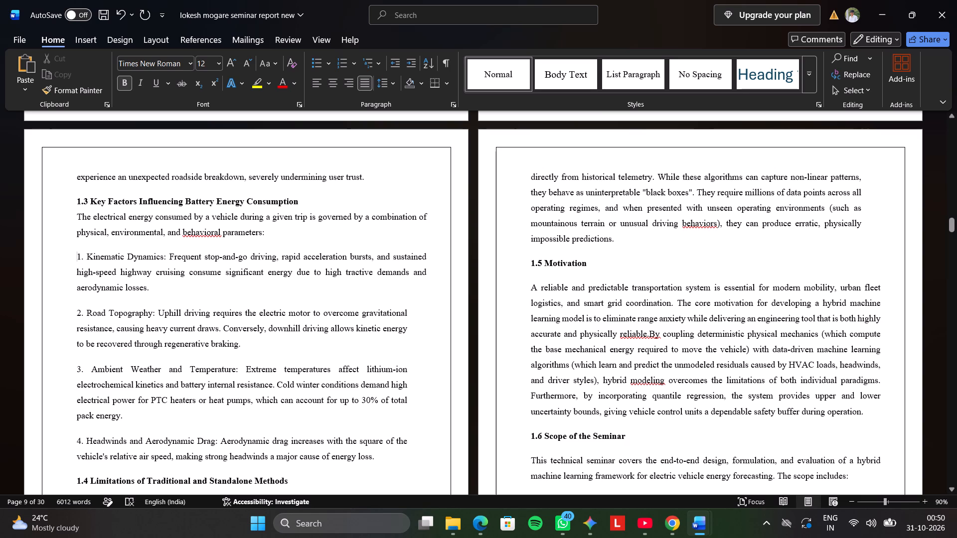
Merge item 2, Road Topography, into the Kinematic Dynamics item and split it off again so it takes the same width.
{"action": "scroll", "coordinate": [173, 265], "scroll_direction": "down", "scroll_amount": 1}
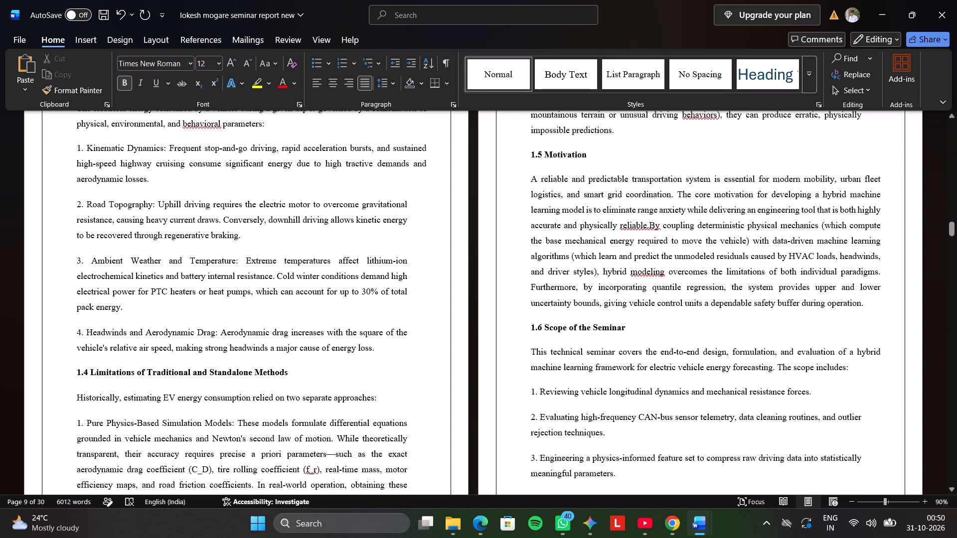
{"action": "left_click", "coordinate": [77, 207]}
{"action": "key", "text": "BackSpace"}
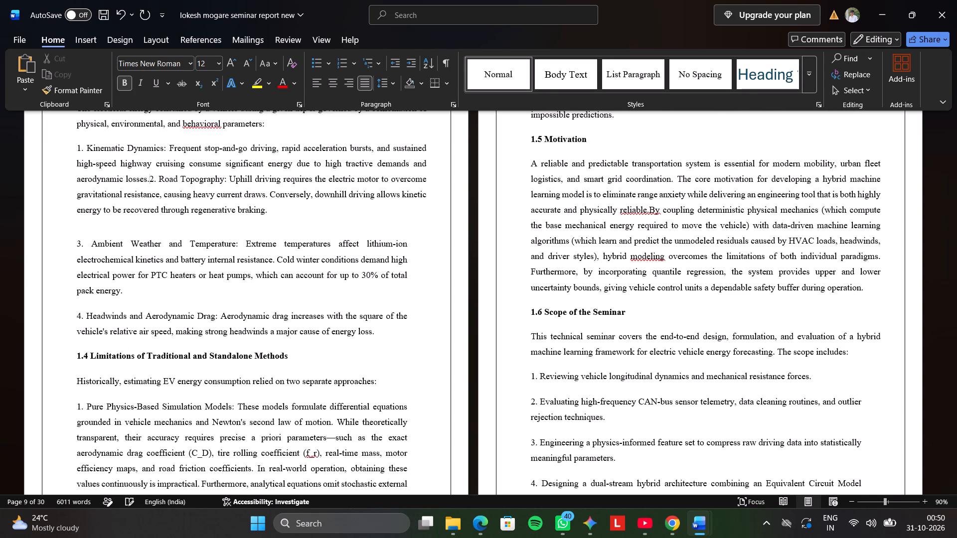
{"action": "key", "text": "Return"}
{"action": "scroll", "coordinate": [137, 240], "scroll_direction": "right", "scroll_amount": 1}
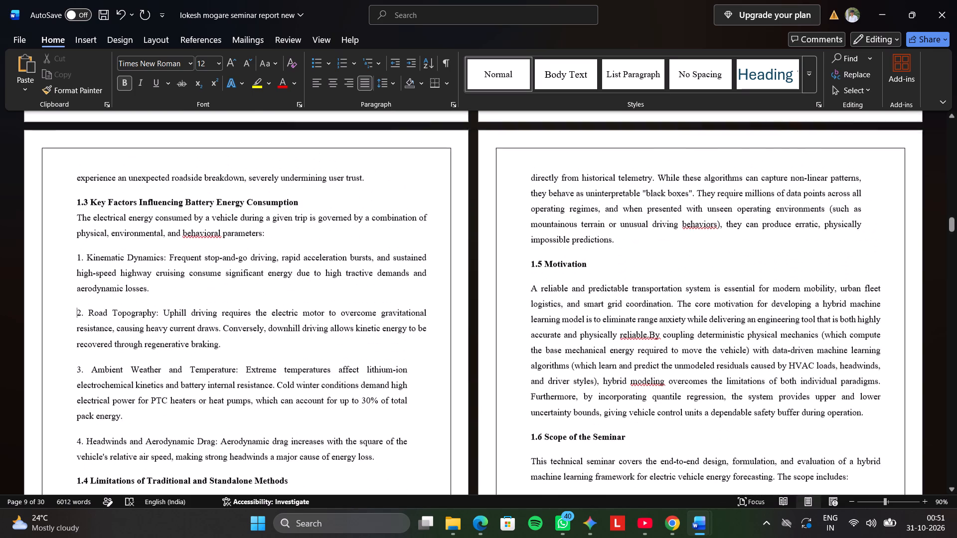
{"action": "scroll", "coordinate": [137, 240], "scroll_direction": "right", "scroll_amount": 2}
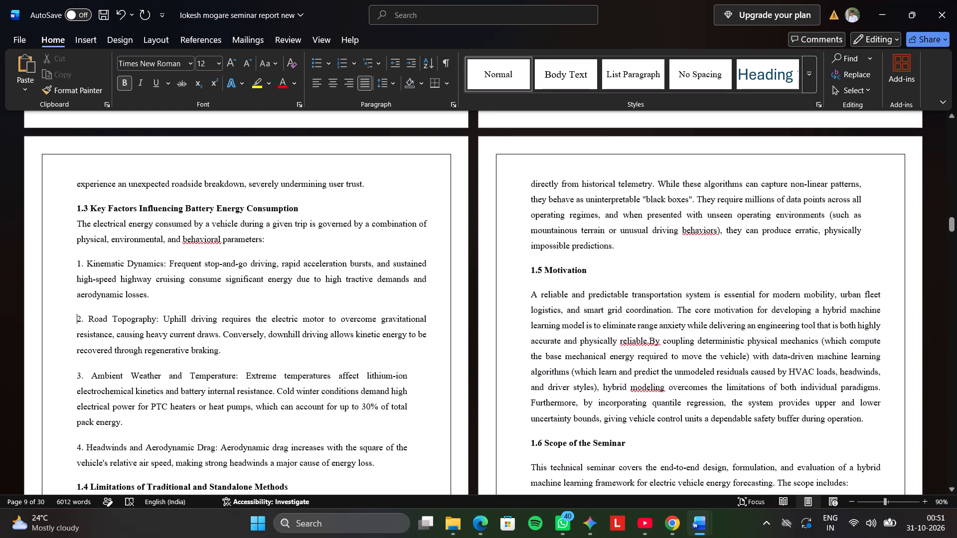
Merge item 3, Ambient Weather and Temperature, into the Road Topography item and split it off again so it takes the same width.
{"action": "scroll", "coordinate": [137, 240], "scroll_direction": "right", "scroll_amount": 1}
{"action": "scroll", "coordinate": [137, 240], "scroll_direction": "down", "scroll_amount": 1}
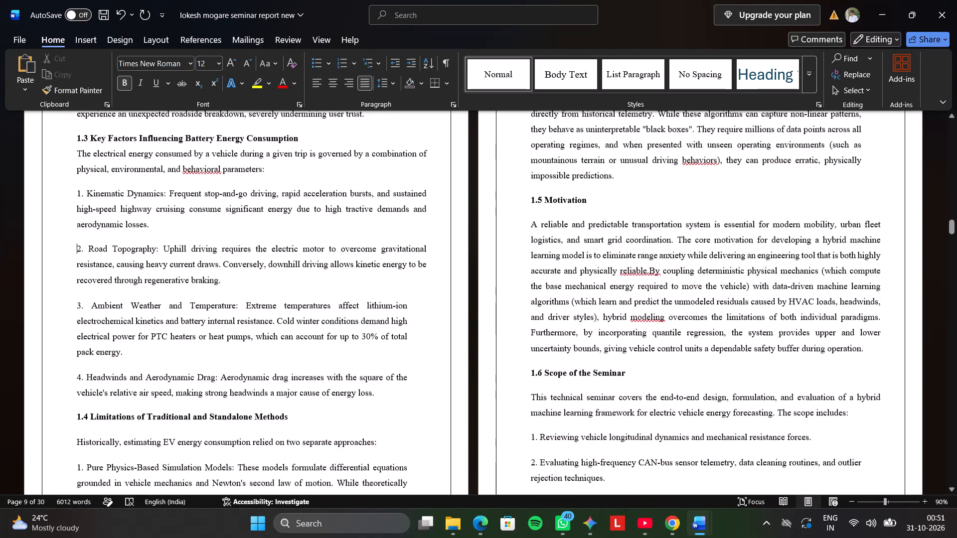
{"action": "scroll", "coordinate": [137, 240], "scroll_direction": "down", "scroll_amount": 2}
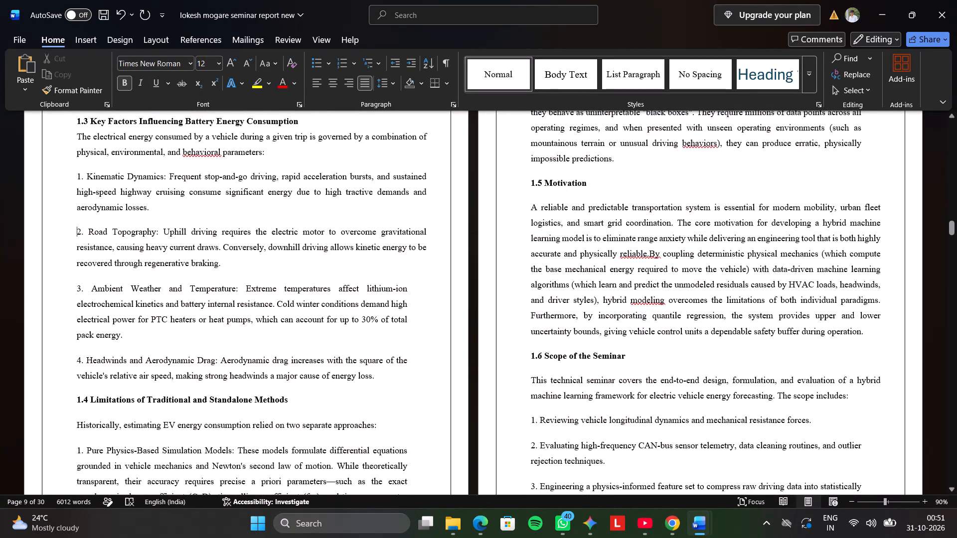
{"action": "left_click", "coordinate": [75, 290]}
{"action": "key", "text": "BackSpace"}
{"action": "key", "text": "Return"}
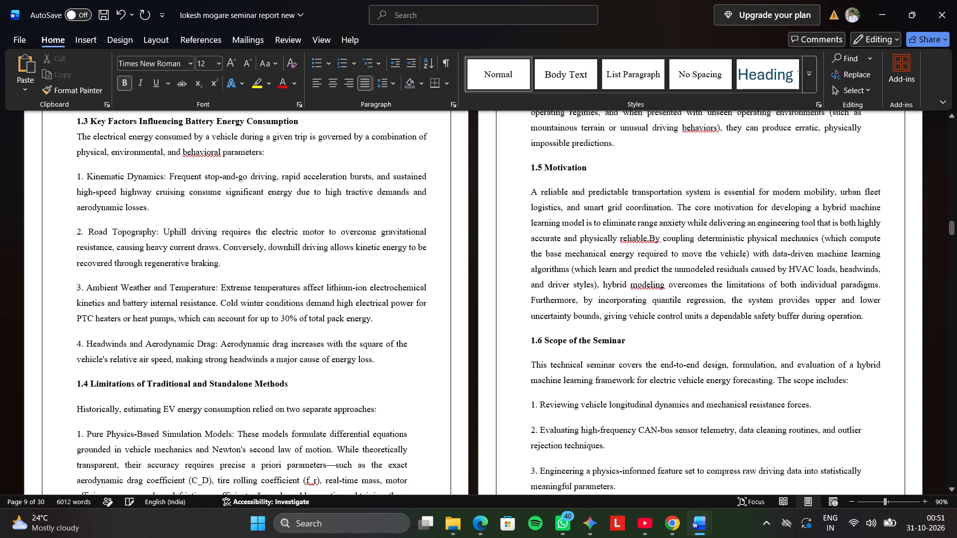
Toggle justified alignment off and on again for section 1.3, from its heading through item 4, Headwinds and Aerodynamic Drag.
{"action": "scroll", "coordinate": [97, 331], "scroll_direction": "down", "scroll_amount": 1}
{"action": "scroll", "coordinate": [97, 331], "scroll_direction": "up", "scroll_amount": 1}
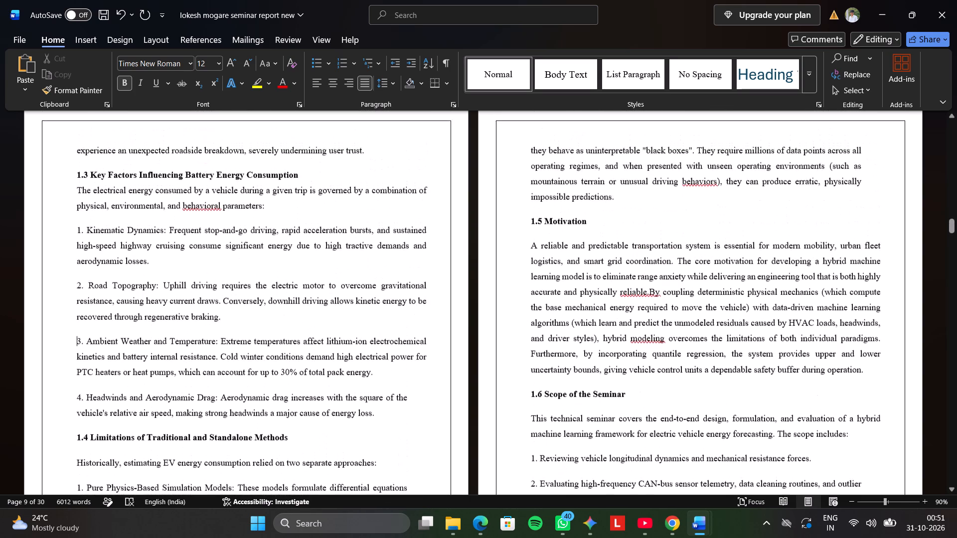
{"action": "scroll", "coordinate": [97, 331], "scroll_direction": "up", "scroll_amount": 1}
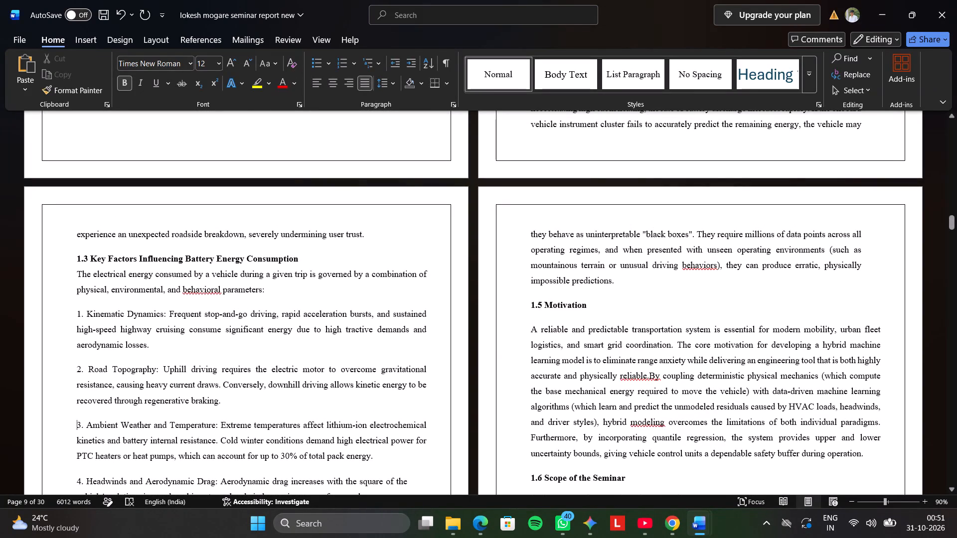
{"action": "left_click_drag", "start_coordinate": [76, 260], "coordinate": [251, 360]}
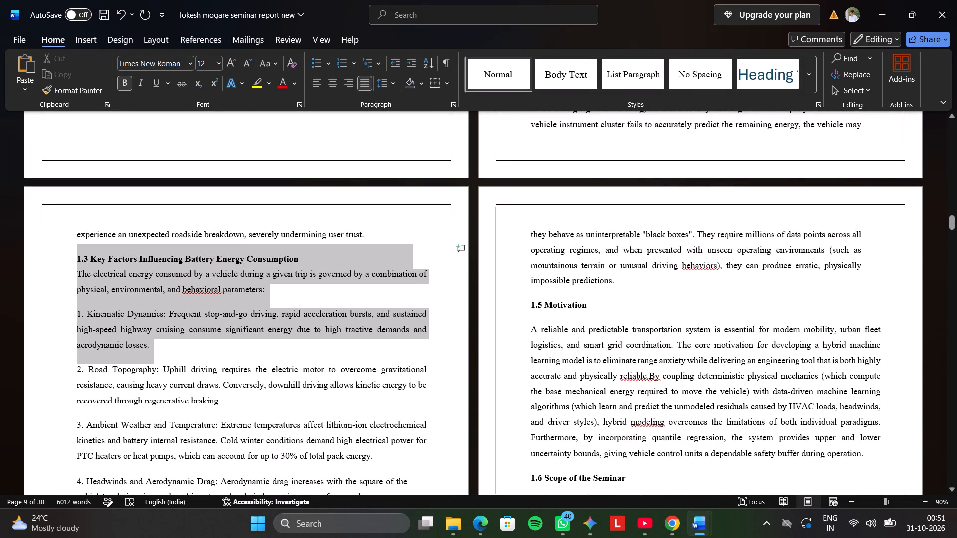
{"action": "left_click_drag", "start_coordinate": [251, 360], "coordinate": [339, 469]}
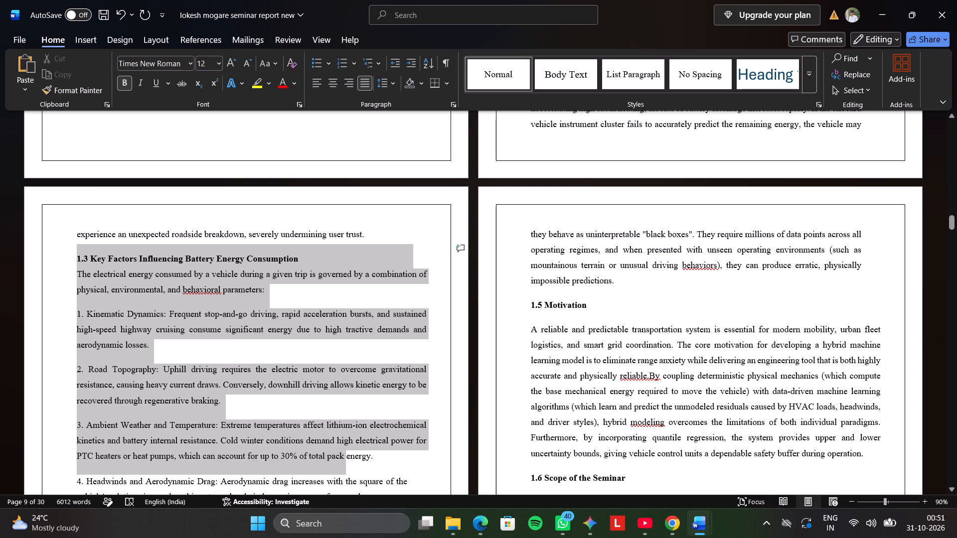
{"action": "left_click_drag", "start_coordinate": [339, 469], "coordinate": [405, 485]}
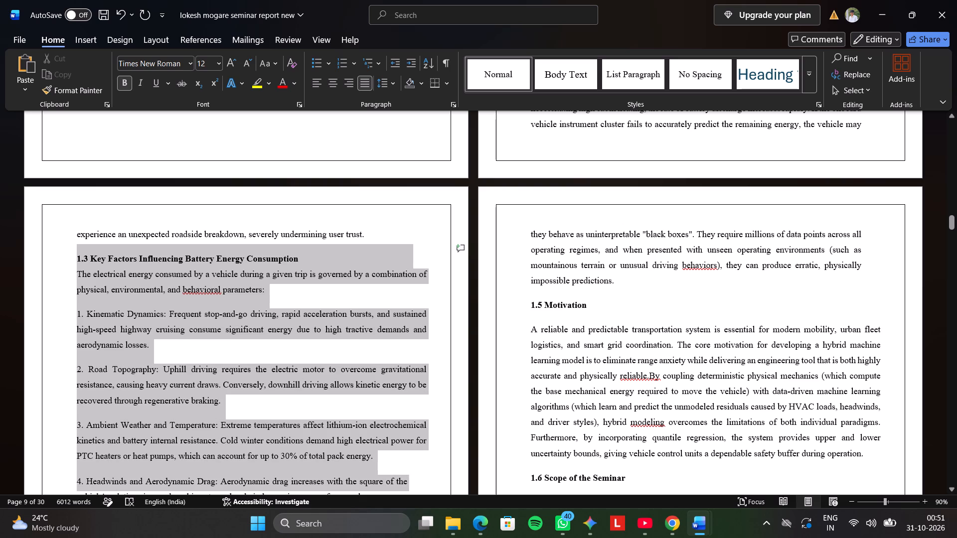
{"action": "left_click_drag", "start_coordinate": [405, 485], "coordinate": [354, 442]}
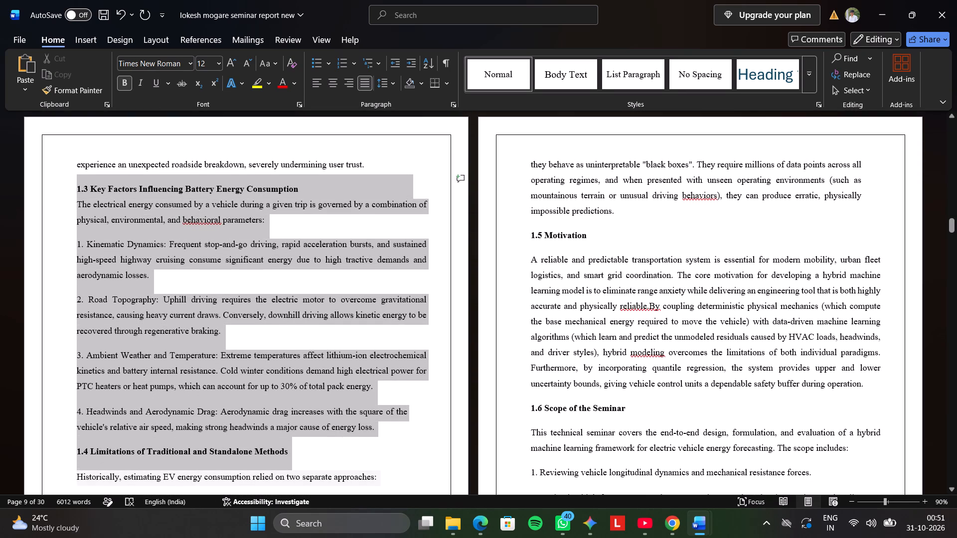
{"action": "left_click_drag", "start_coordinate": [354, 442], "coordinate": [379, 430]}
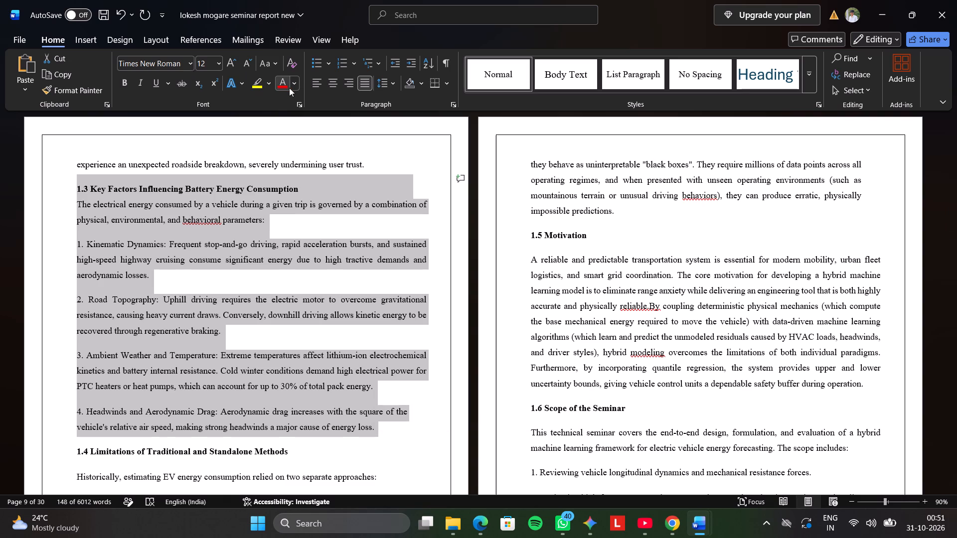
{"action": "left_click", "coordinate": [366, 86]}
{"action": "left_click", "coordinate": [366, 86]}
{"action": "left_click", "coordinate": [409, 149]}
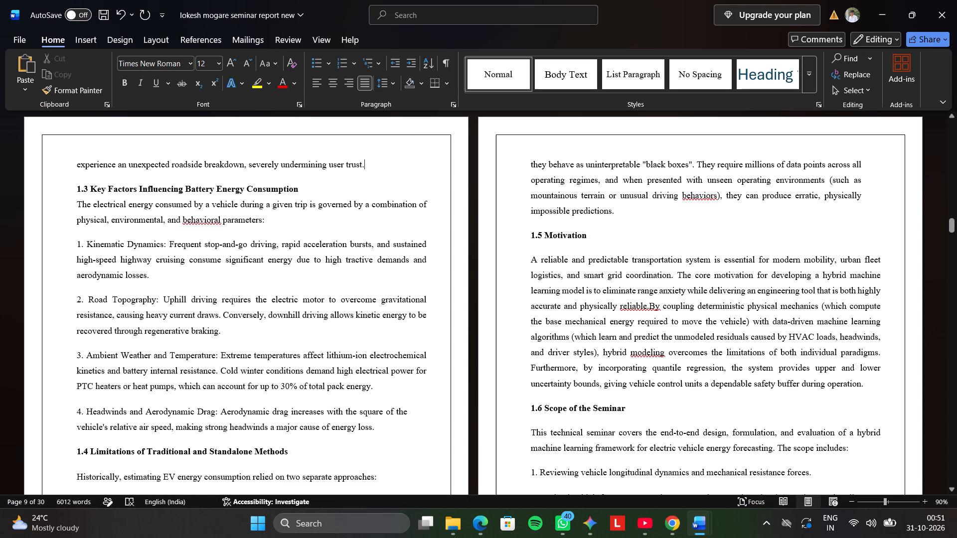
Join section 1.4's introductory sentence onto its heading line, trying a paragraph split between them before merging them again.
{"action": "scroll", "coordinate": [370, 175], "scroll_direction": "down", "scroll_amount": 1}
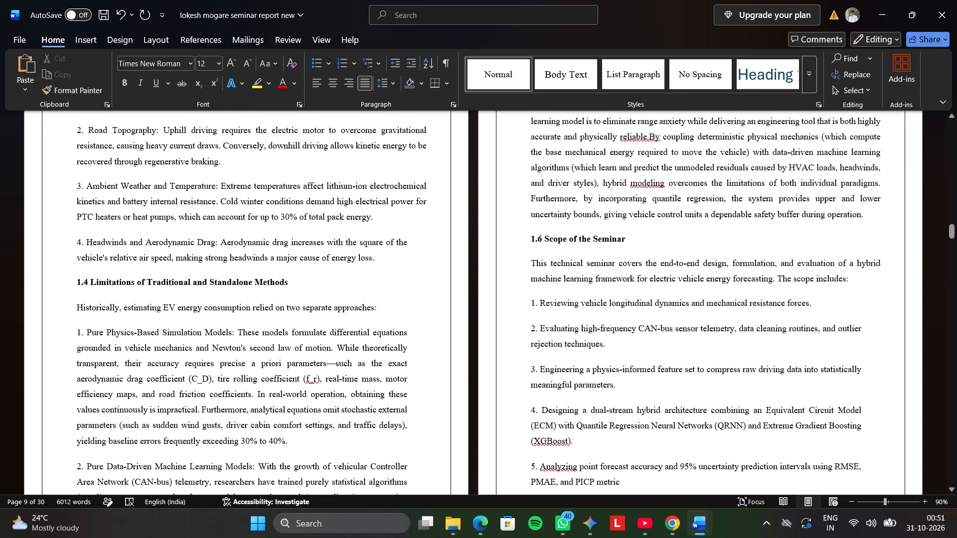
{"action": "scroll", "coordinate": [370, 175], "scroll_direction": "up", "scroll_amount": 1}
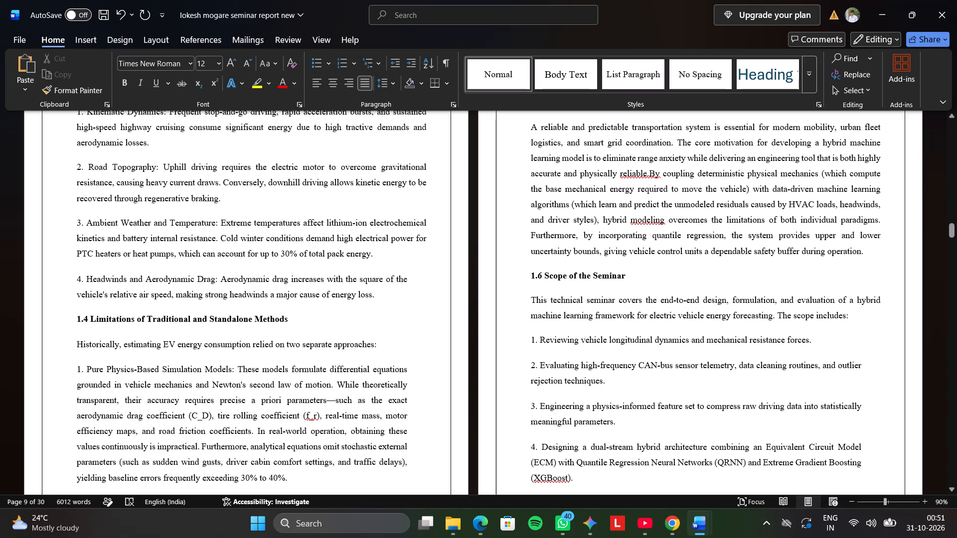
{"action": "left_click", "coordinate": [75, 343]}
{"action": "key", "text": "BackSpace"}
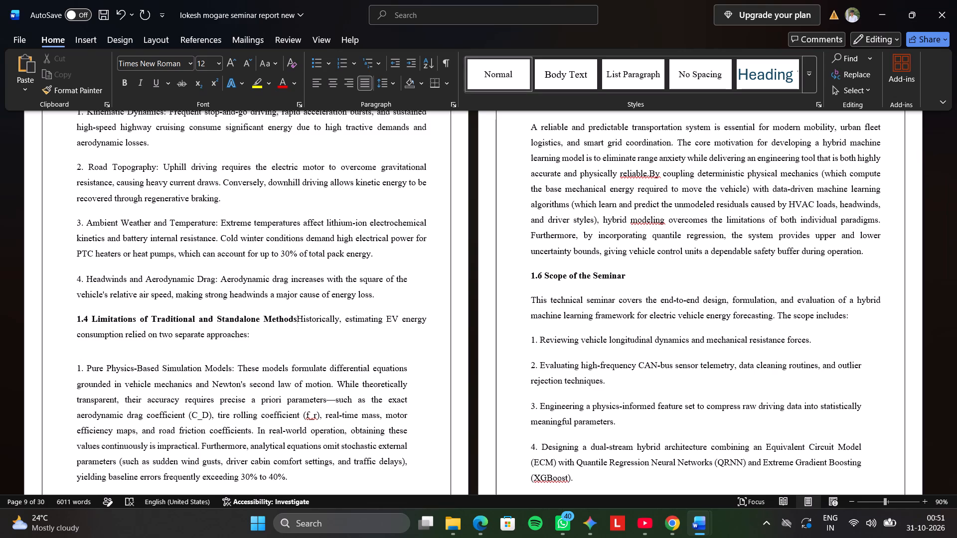
{"action": "key", "text": "Return"}
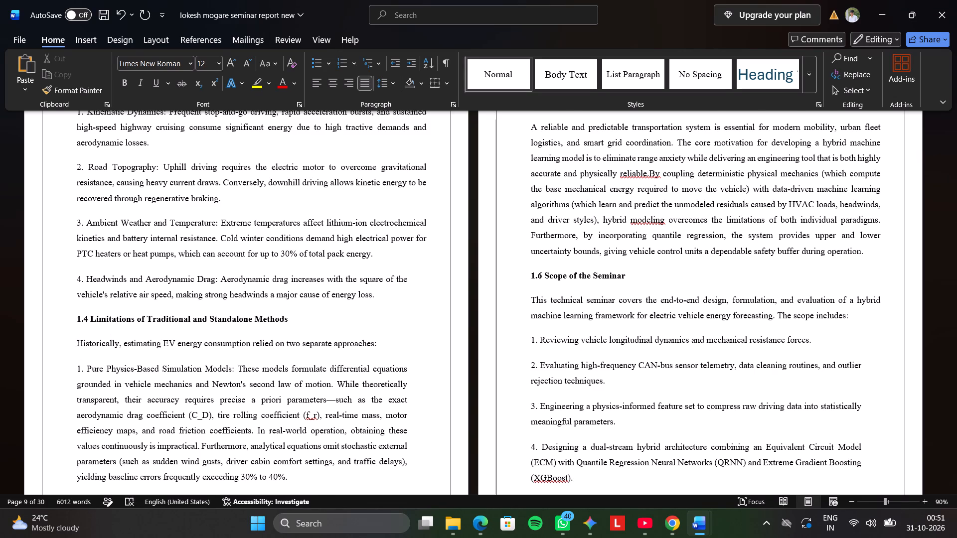
{"action": "key", "text": "BackSpace"}
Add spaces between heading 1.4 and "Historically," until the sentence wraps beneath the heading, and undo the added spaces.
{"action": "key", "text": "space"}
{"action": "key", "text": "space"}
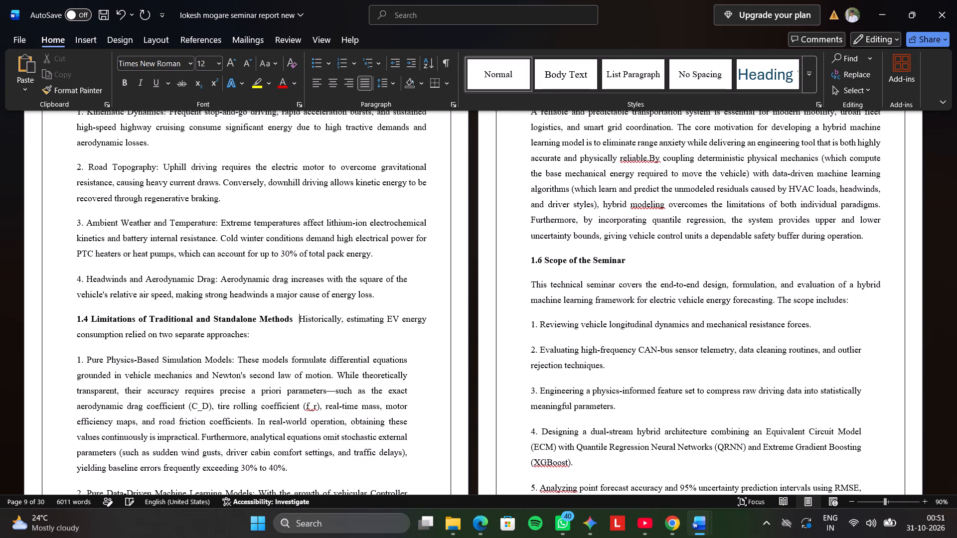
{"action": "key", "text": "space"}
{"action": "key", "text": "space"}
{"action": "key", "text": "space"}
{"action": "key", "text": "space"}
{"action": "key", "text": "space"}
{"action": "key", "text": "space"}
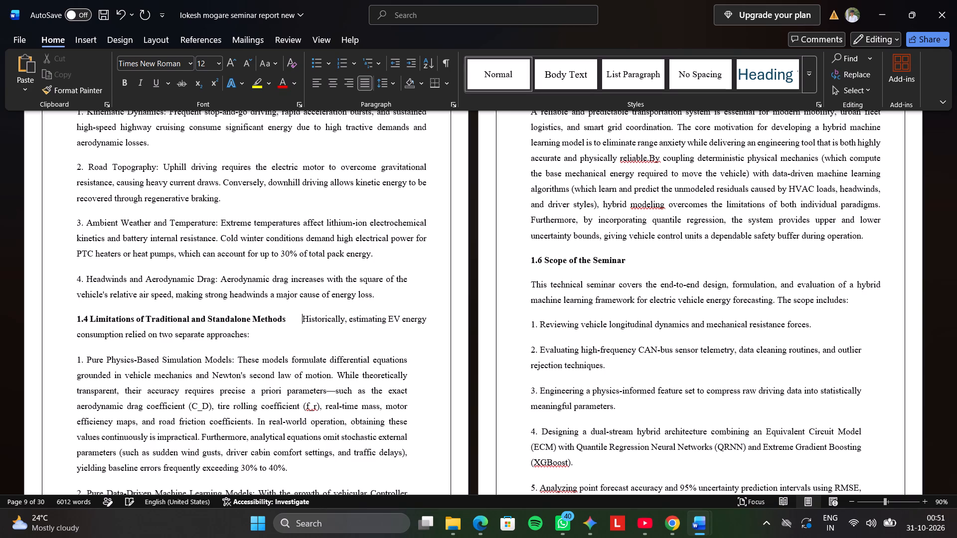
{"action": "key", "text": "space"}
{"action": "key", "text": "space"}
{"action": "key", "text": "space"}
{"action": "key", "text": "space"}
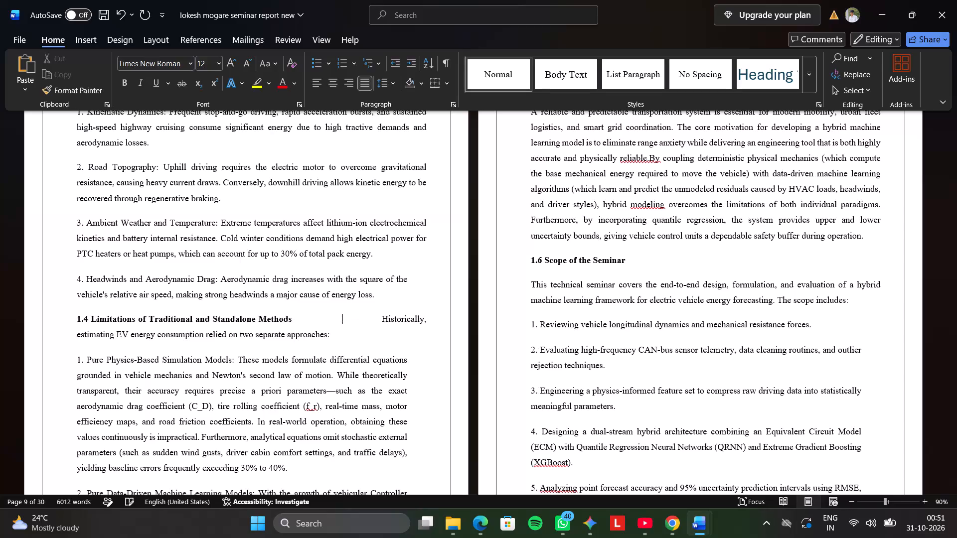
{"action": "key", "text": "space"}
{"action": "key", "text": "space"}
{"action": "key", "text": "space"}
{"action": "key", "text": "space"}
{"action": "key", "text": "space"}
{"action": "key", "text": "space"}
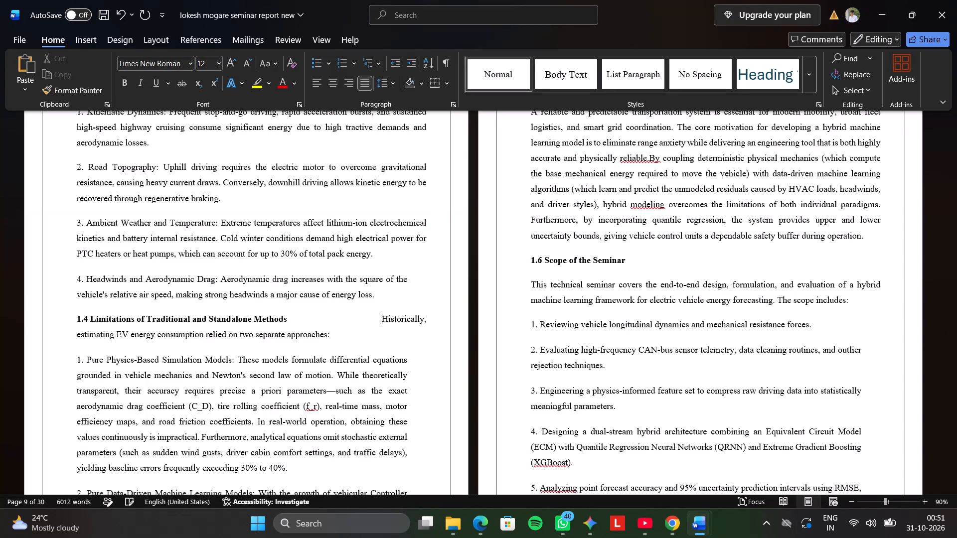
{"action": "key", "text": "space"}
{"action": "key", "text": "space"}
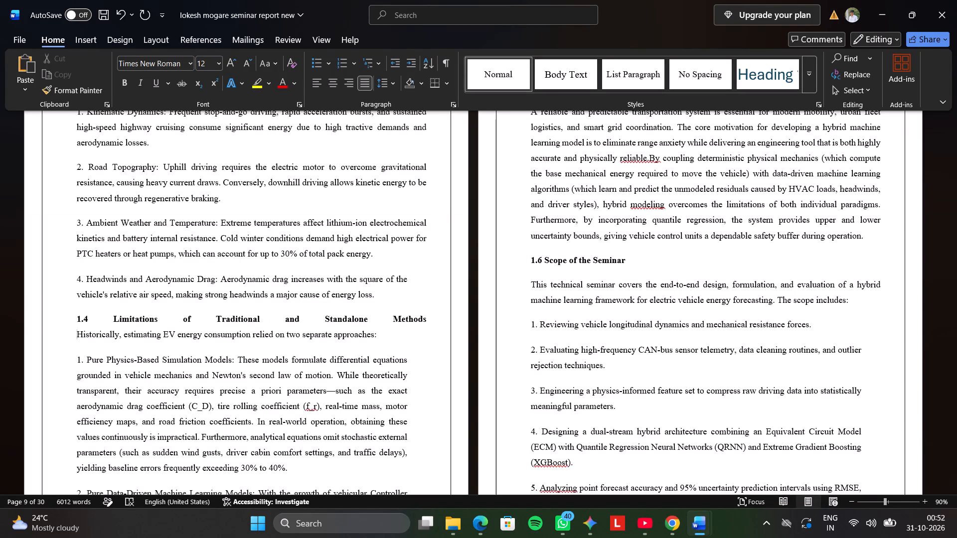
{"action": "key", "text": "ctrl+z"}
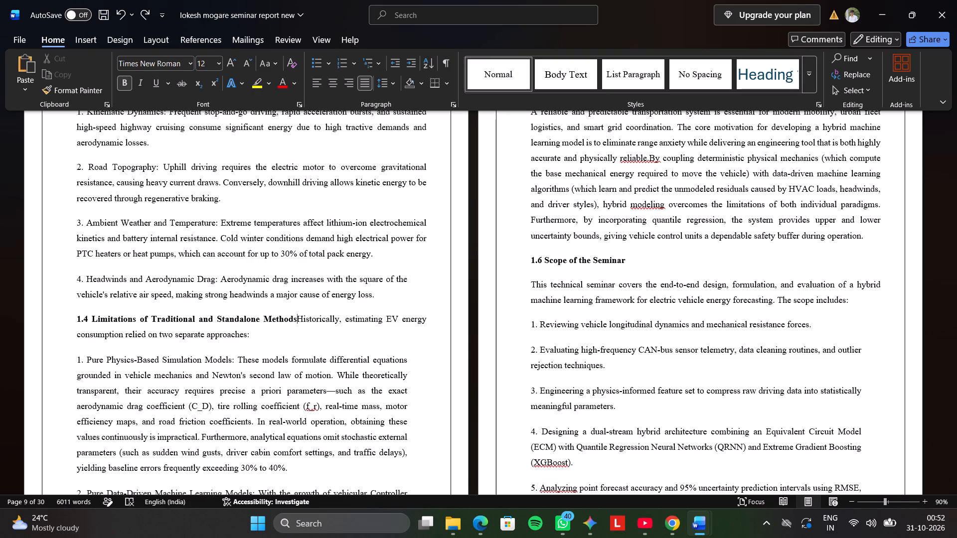
Add spaces between heading 1.4 and its introductory sentence until the sentence wraps beneath the heading, and delete the last space.
{"action": "key", "text": "space"}
{"action": "key", "text": "space"}
{"action": "key", "text": "space"}
{"action": "key", "text": "space"}
{"action": "key", "text": "space"}
{"action": "key", "text": "space"}
{"action": "key", "text": "space"}
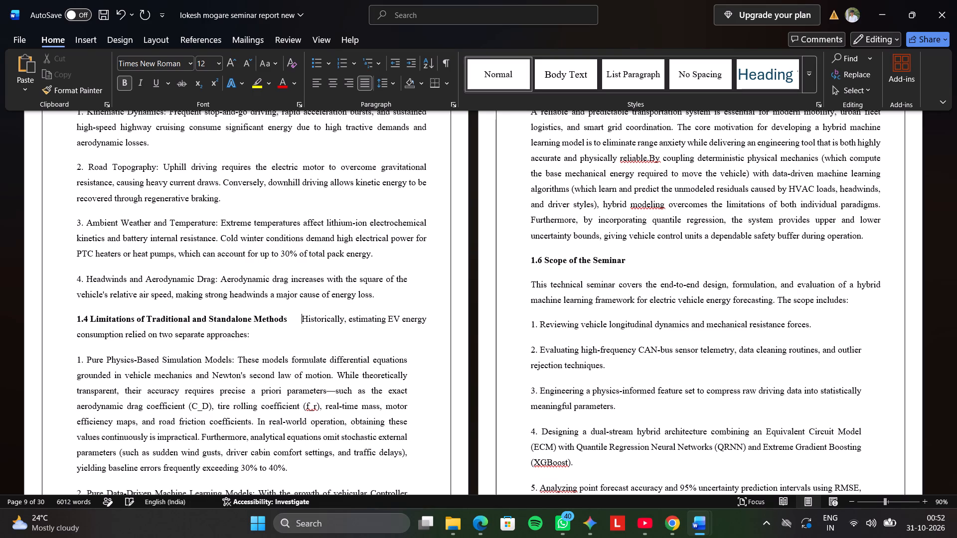
{"action": "left_click", "coordinate": [302, 317]}
{"action": "key", "text": "space"}
{"action": "key", "text": "space"}
{"action": "key", "text": "space"}
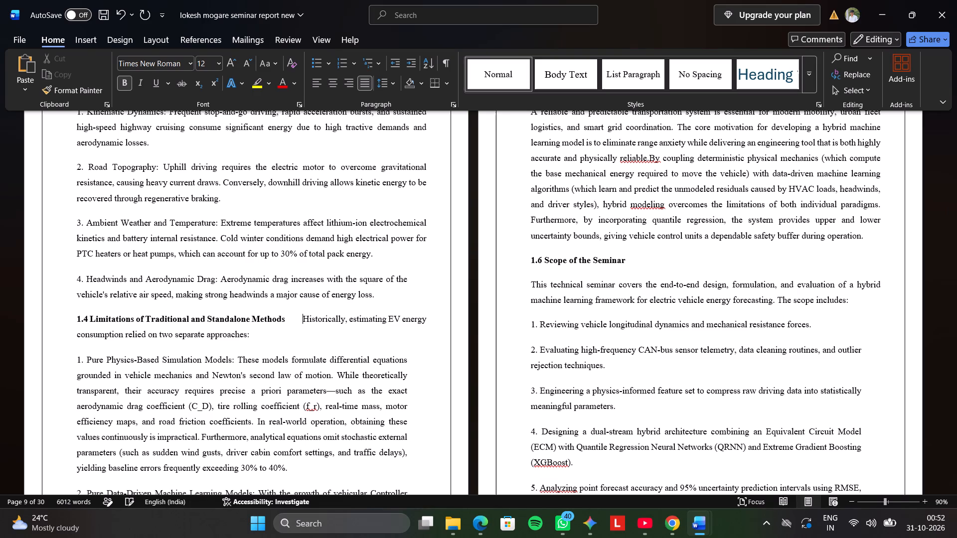
{"action": "key", "text": "space"}
{"action": "key", "text": "space"}
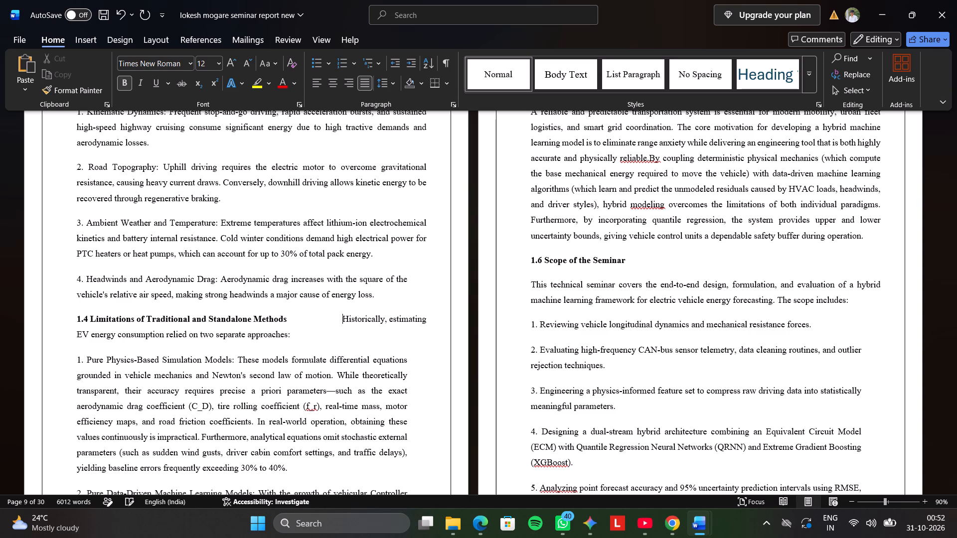
{"action": "key", "text": "space"}
{"action": "key", "text": "space"}
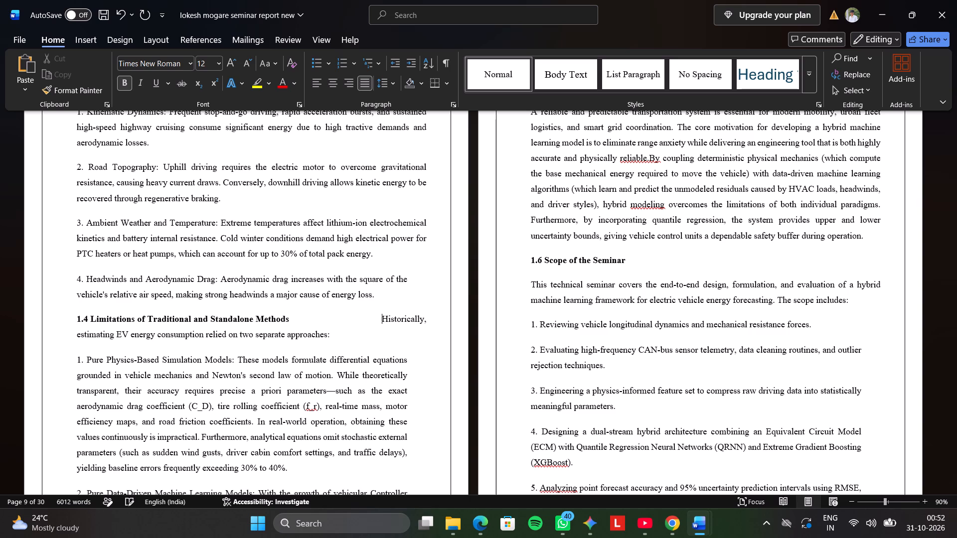
{"action": "key", "text": "space"}
{"action": "key", "text": "space"}
{"action": "key", "text": "space"}
{"action": "key", "text": "space"}
{"action": "key", "text": "space"}
{"action": "key", "text": "space"}
{"action": "key", "text": "space"}
{"action": "key", "text": "space"}
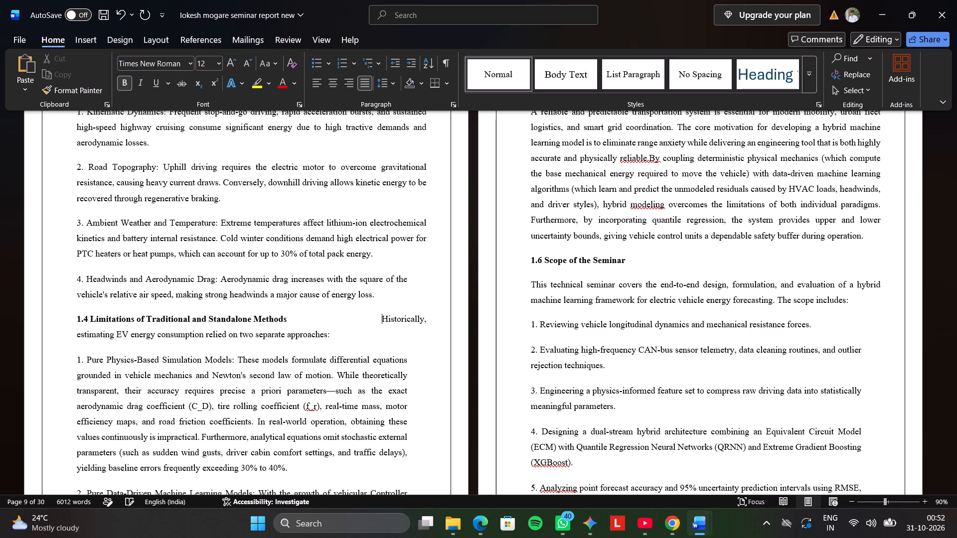
{"action": "key", "text": "space"}
{"action": "key", "text": "space"}
{"action": "key", "text": "space"}
{"action": "key", "text": "space"}
{"action": "key", "text": "space"}
{"action": "key", "text": "space"}
{"action": "key", "text": "space"}
{"action": "key", "text": "space"}
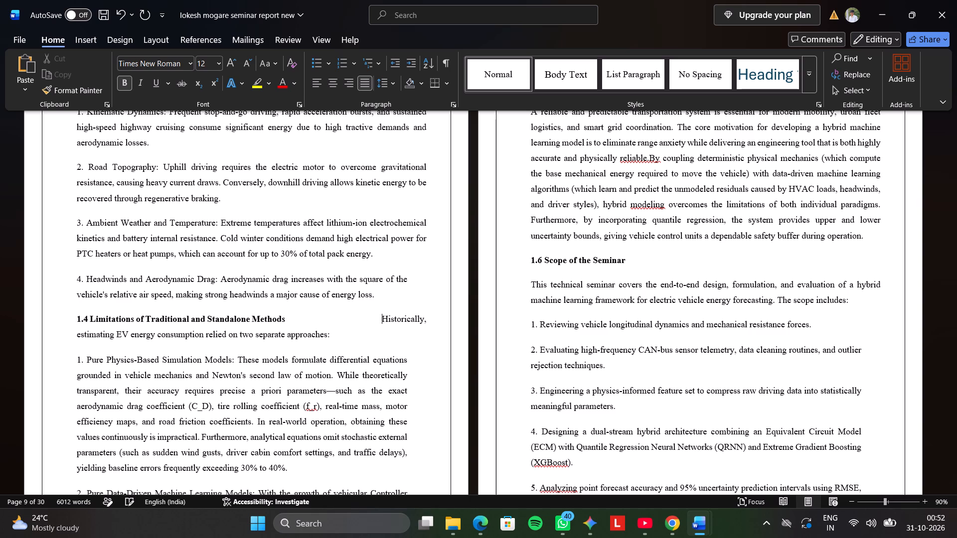
{"action": "key", "text": "space"}
{"action": "key", "text": "space"}
{"action": "key", "text": "space"}
{"action": "key", "text": "space"}
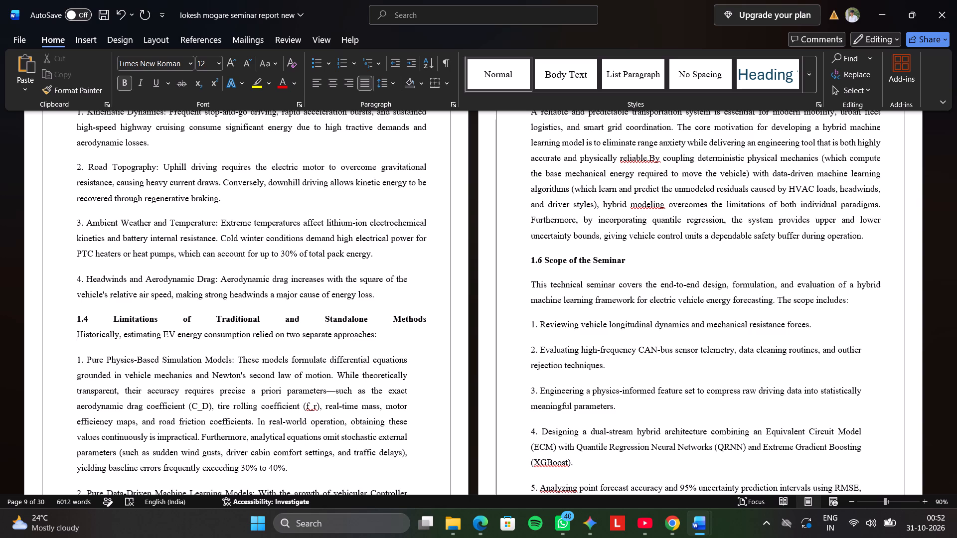
{"action": "key", "text": "BackSpace"}
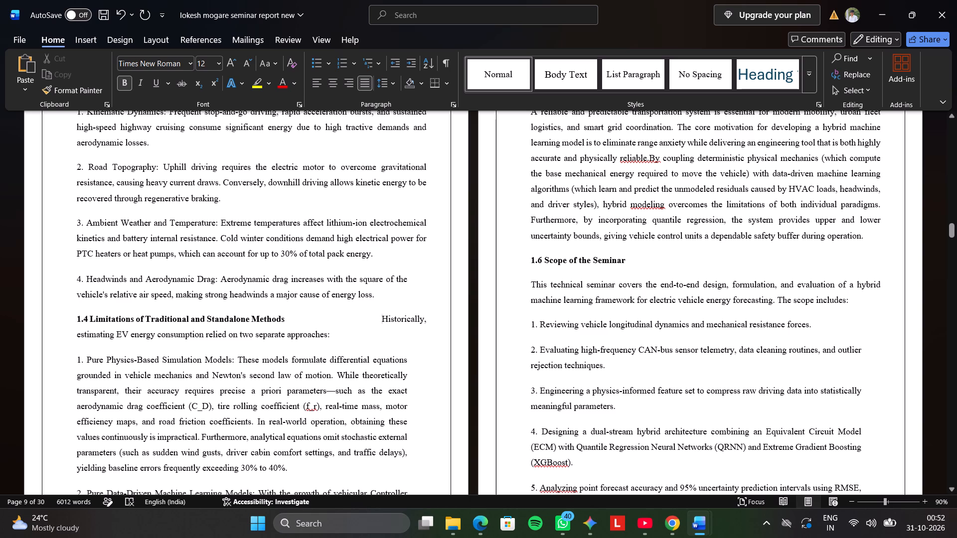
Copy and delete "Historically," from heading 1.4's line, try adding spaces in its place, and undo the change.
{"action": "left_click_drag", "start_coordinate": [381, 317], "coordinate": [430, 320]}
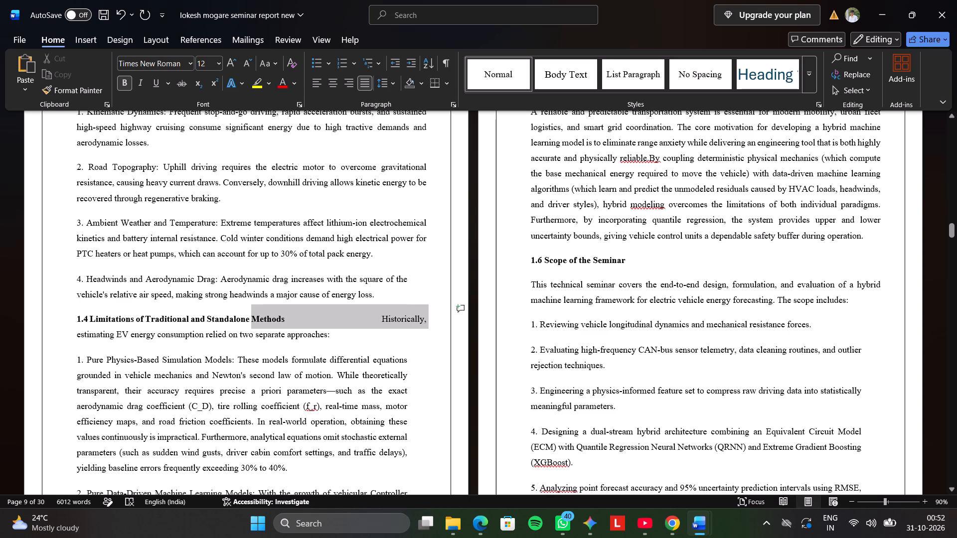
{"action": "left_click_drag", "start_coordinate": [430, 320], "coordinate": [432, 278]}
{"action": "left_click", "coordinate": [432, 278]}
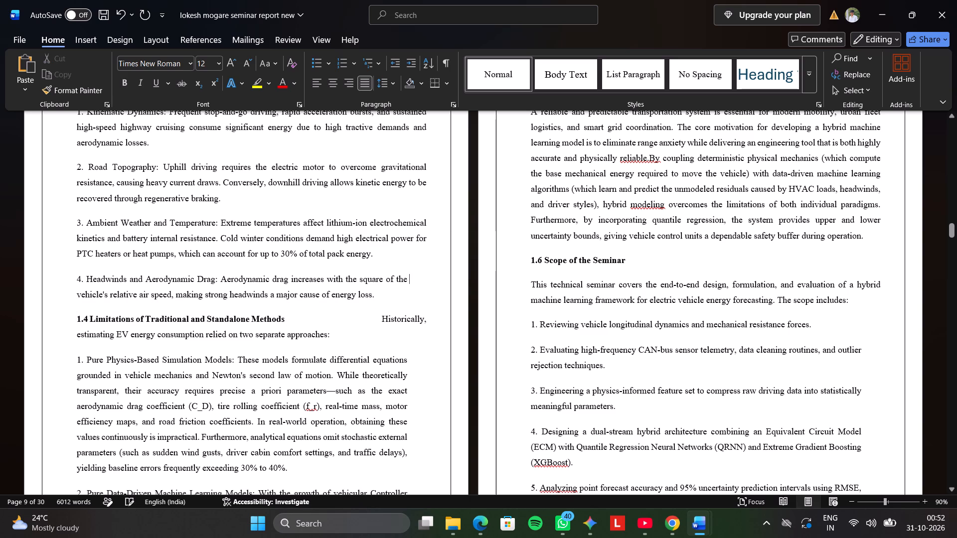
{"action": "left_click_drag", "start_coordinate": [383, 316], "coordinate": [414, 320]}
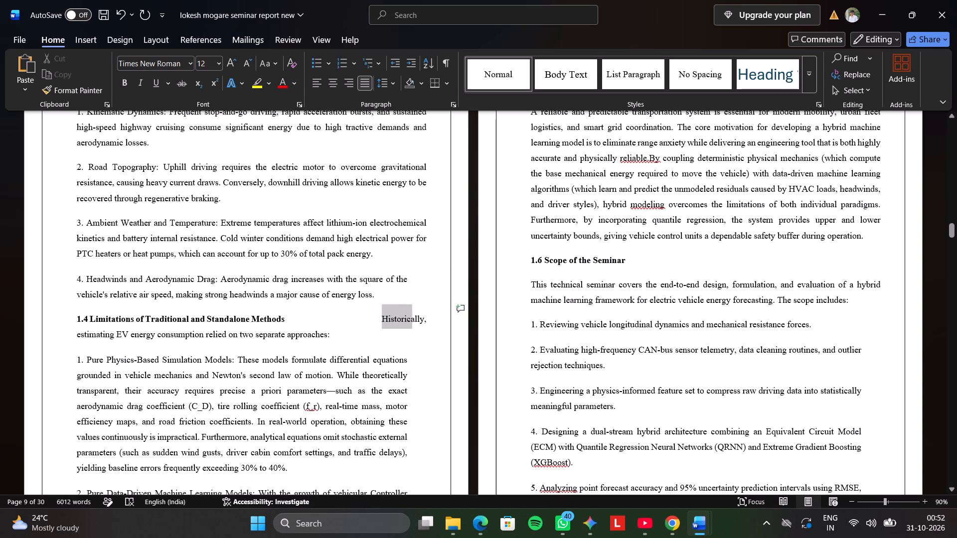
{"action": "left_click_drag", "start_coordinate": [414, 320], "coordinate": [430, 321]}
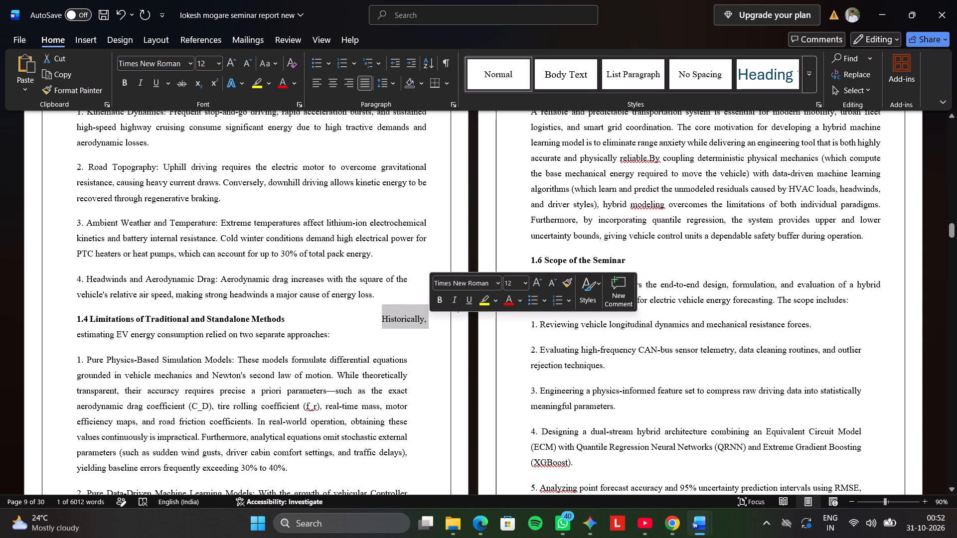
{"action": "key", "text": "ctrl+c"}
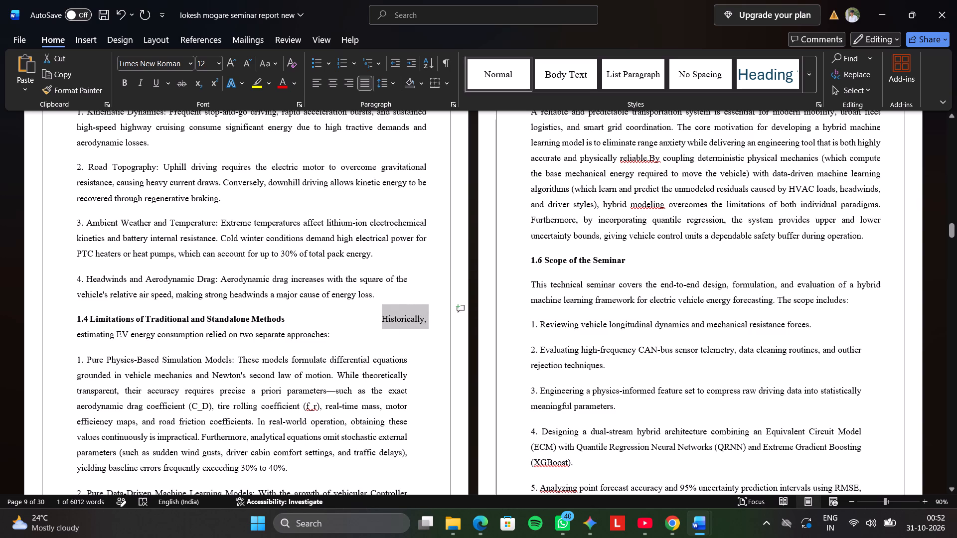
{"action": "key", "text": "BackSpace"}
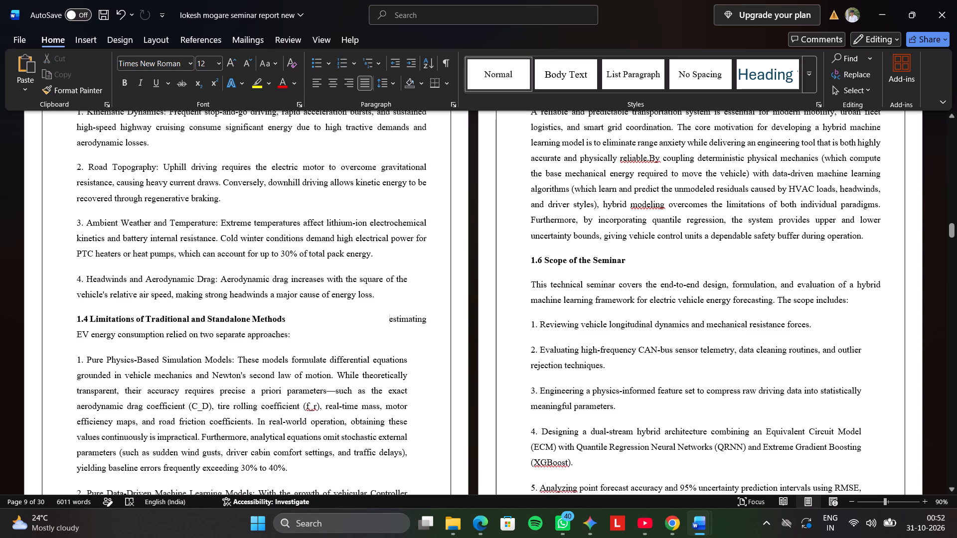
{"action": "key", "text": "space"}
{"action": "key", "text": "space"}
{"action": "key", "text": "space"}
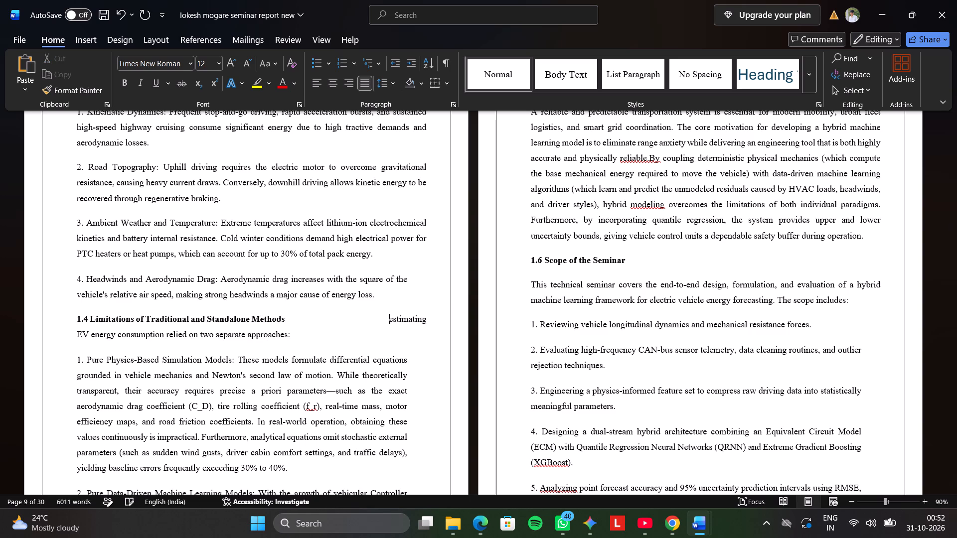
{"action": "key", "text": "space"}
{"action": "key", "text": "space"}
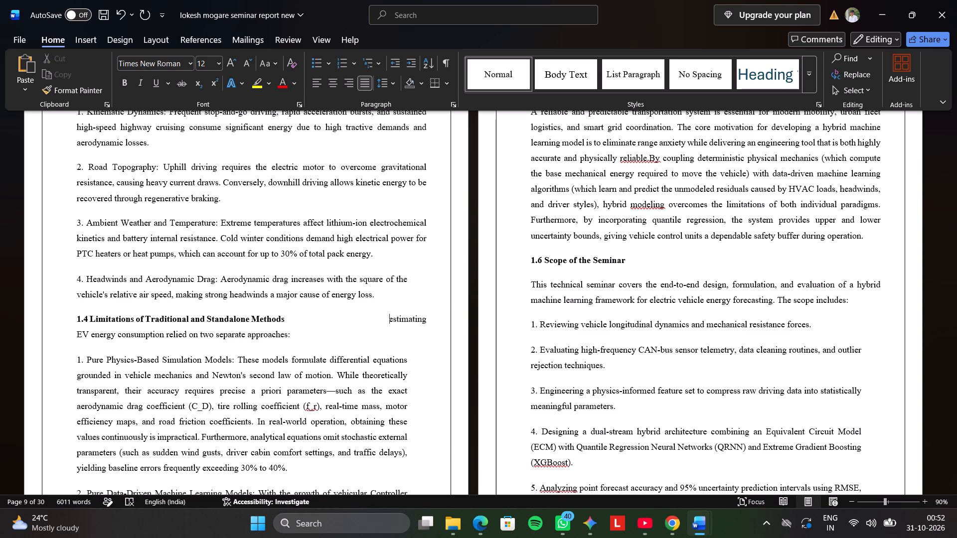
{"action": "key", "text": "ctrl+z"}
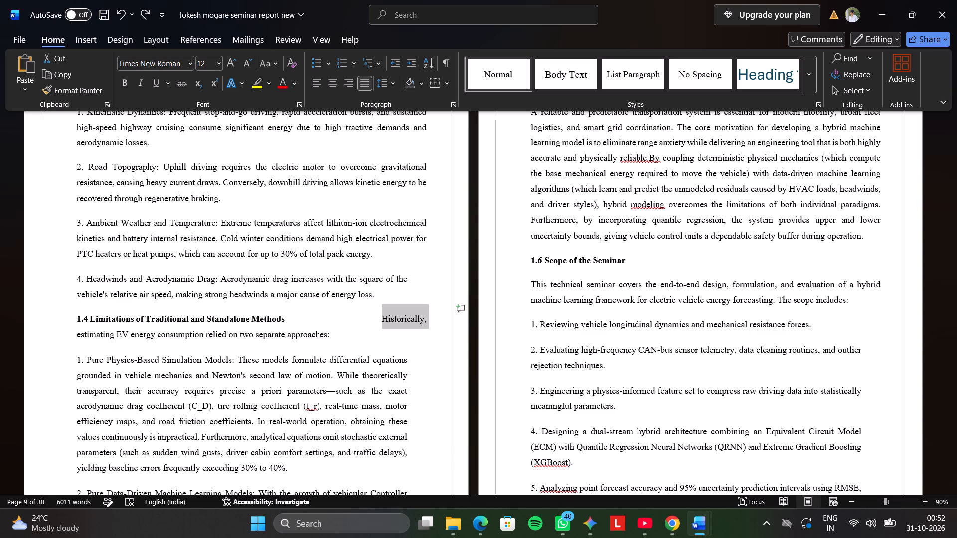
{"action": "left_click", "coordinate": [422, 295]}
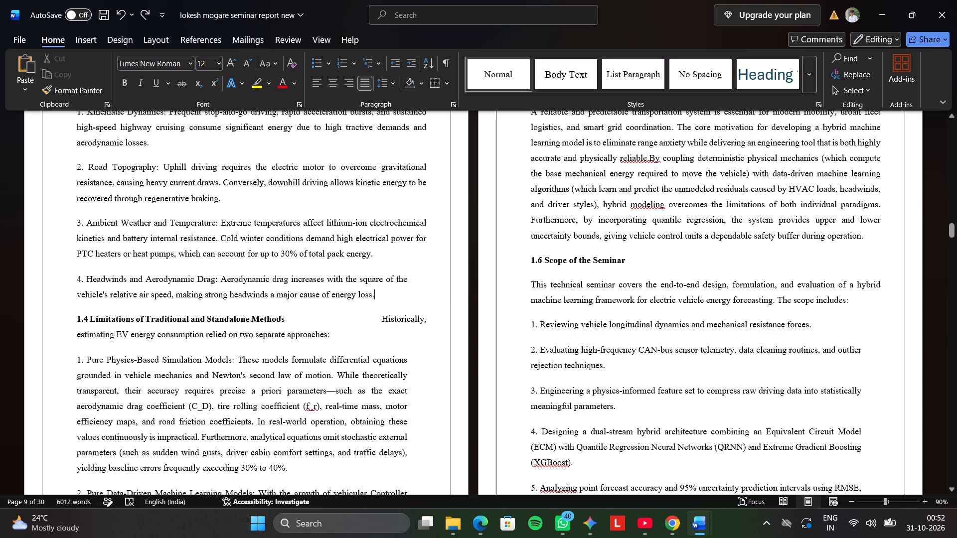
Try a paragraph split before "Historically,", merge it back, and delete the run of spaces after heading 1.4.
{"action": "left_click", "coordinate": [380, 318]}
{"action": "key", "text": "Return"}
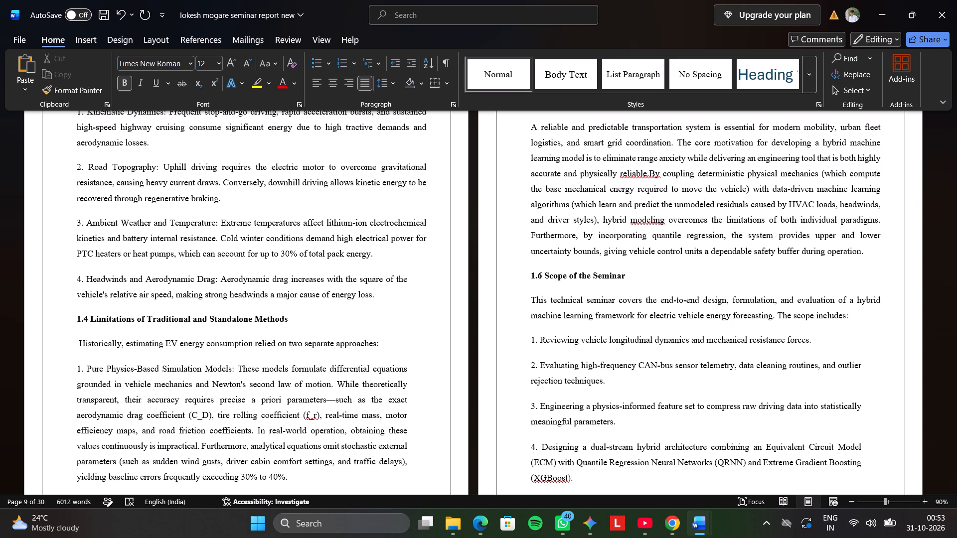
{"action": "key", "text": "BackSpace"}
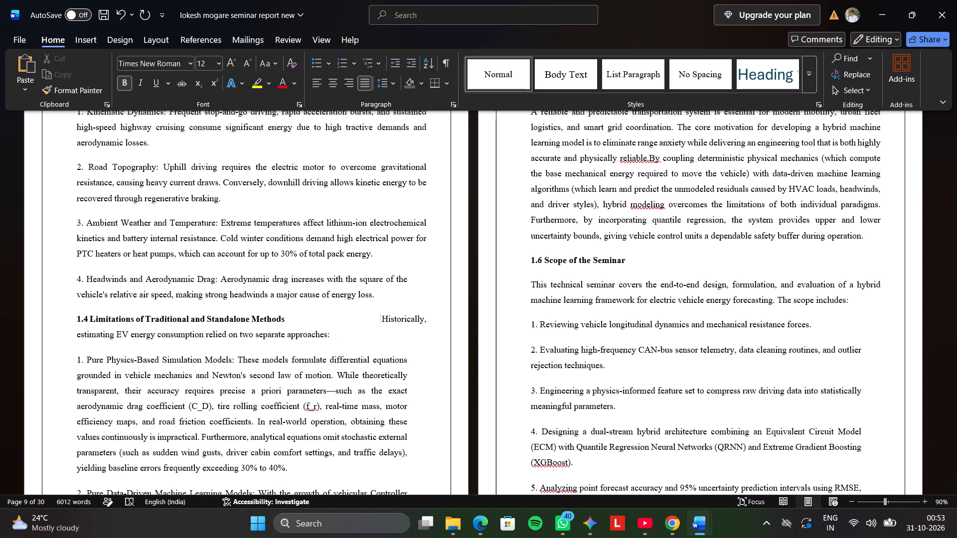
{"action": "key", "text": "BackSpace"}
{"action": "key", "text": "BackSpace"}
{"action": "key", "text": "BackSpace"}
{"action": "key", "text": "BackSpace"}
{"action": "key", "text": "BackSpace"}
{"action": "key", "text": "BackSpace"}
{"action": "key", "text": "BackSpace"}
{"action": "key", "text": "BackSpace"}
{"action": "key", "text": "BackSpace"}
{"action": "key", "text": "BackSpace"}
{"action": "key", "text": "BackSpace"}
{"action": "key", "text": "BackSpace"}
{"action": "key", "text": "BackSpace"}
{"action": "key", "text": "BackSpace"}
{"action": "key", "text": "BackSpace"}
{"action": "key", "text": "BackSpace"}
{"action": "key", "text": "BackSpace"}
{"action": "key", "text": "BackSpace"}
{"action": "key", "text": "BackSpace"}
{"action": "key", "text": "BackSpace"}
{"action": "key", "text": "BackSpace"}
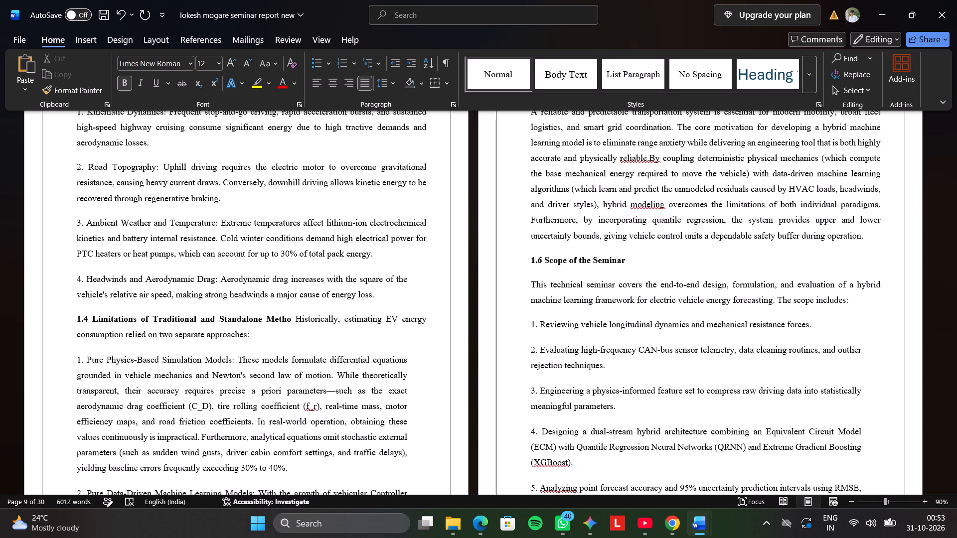
Undo the spacing and merging edits around heading 1.4, back to its introductory sentence being a separate paragraph beneath the heading.
{"action": "key", "text": "ctrl+z"}
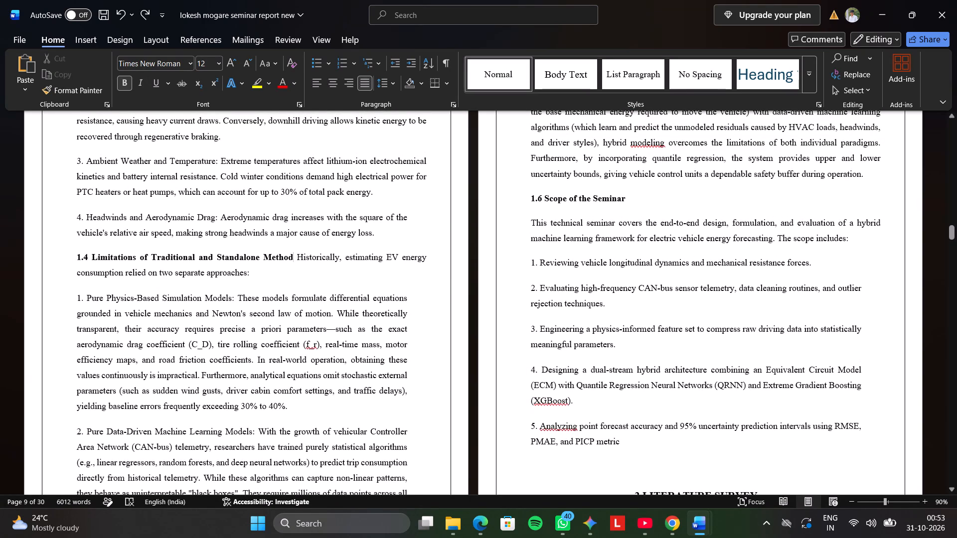
{"action": "key", "text": "ctrl+z"}
{"action": "key", "text": "ctrl+z"}
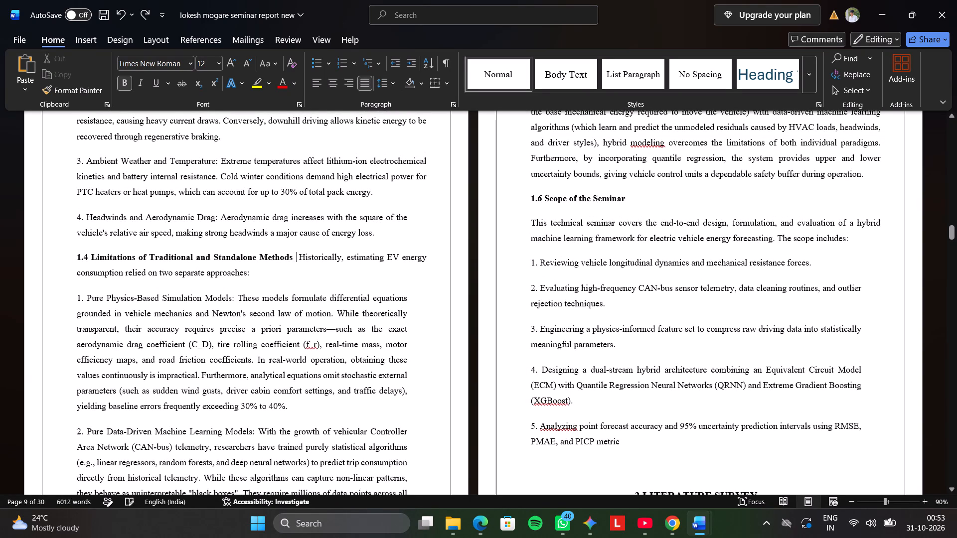
{"action": "key", "text": "ctrl+z"}
{"action": "key", "text": "ctrl+z"}
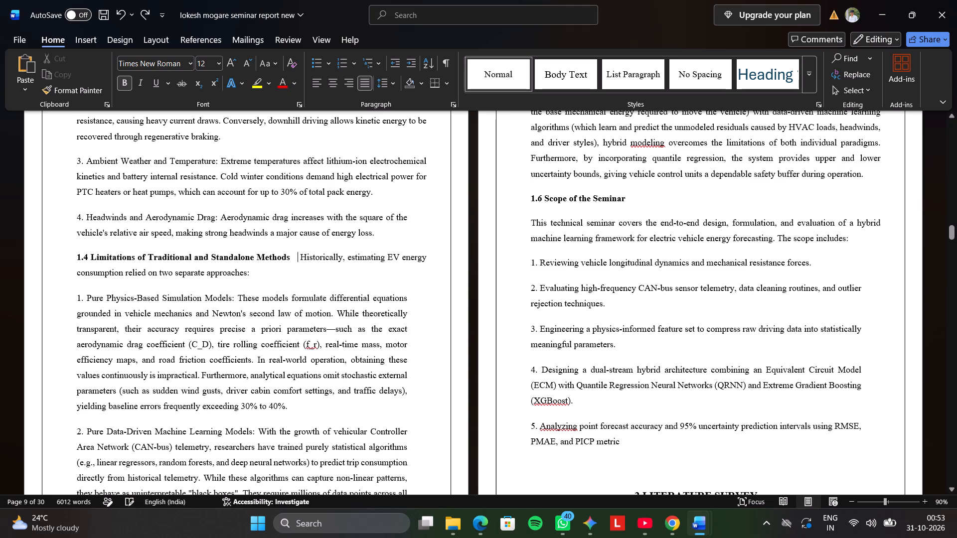
{"action": "key", "text": "ctrl+z"}
{"action": "key", "text": "ctrl+z"}
{"action": "key", "text": "ctrl+z"}
{"action": "key", "text": "ctrl+z"}
{"action": "key", "text": "ctrl+z"}
{"action": "key", "text": "ctrl+z"}
{"action": "key", "text": "ctrl+z"}
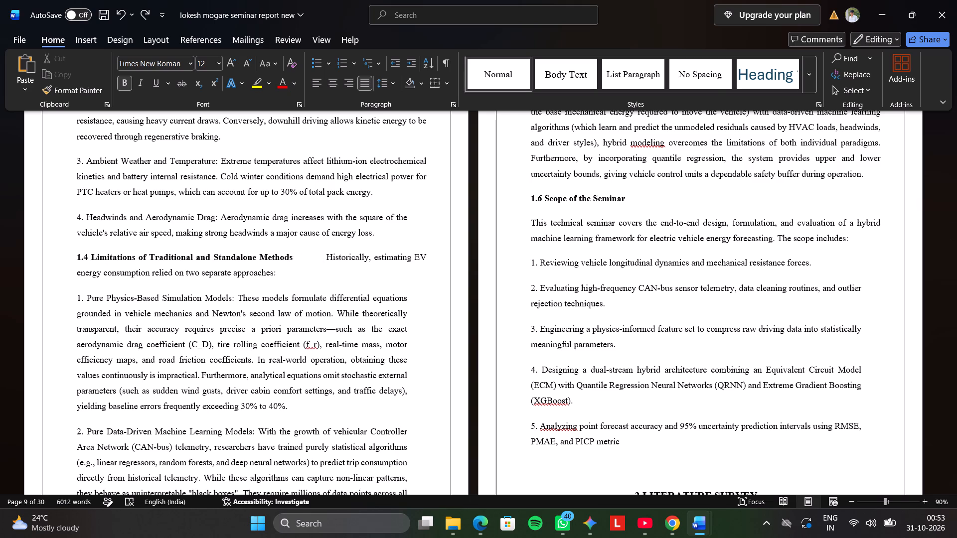
{"action": "left_click", "coordinate": [298, 259], "text": "ctrl"}
{"action": "key", "text": "ctrl+z"}
{"action": "key", "text": "ctrl+z"}
{"action": "key", "text": "ctrl+z"}
{"action": "key", "text": "ctrl+z"}
{"action": "key", "text": "ctrl+z"}
{"action": "key", "text": "ctrl+z"}
{"action": "key", "text": "ctrl+z"}
{"action": "key", "text": "ctrl+z"}
{"action": "key", "text": "ctrl+z"}
{"action": "key", "text": "ctrl+z"}
{"action": "key", "text": "ctrl+z"}
{"action": "key", "text": "ctrl+z"}
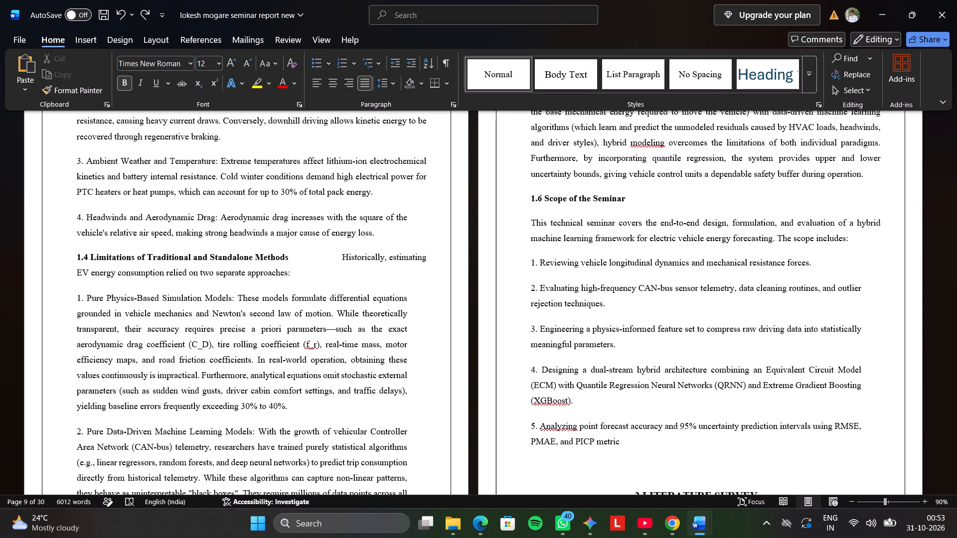
{"action": "key", "text": "ctrl+z"}
{"action": "key", "text": "ctrl+z"}
{"action": "key", "text": "ctrl+z"}
{"action": "key", "text": "ctrl+z"}
{"action": "key", "text": "ctrl+z"}
{"action": "key", "text": "ctrl+z"}
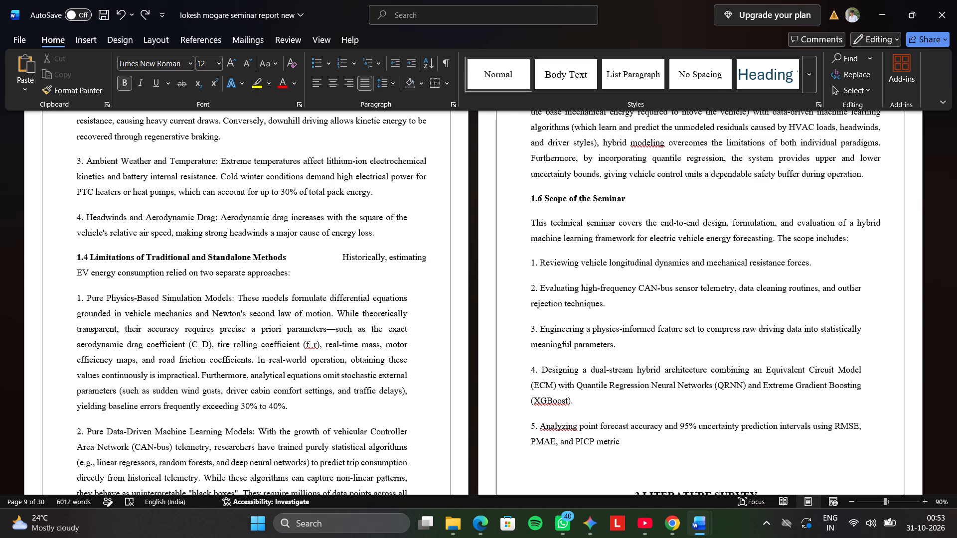
{"action": "key", "text": "ctrl+z"}
{"action": "key", "text": "ctrl+z"}
{"action": "key", "text": "ctrl+z"}
{"action": "key", "text": "ctrl+z"}
{"action": "key", "text": "ctrl+z"}
{"action": "key", "text": "ctrl+z"}
{"action": "key", "text": "ctrl+z"}
{"action": "key", "text": "ctrl+z"}
{"action": "key", "text": "ctrl+z"}
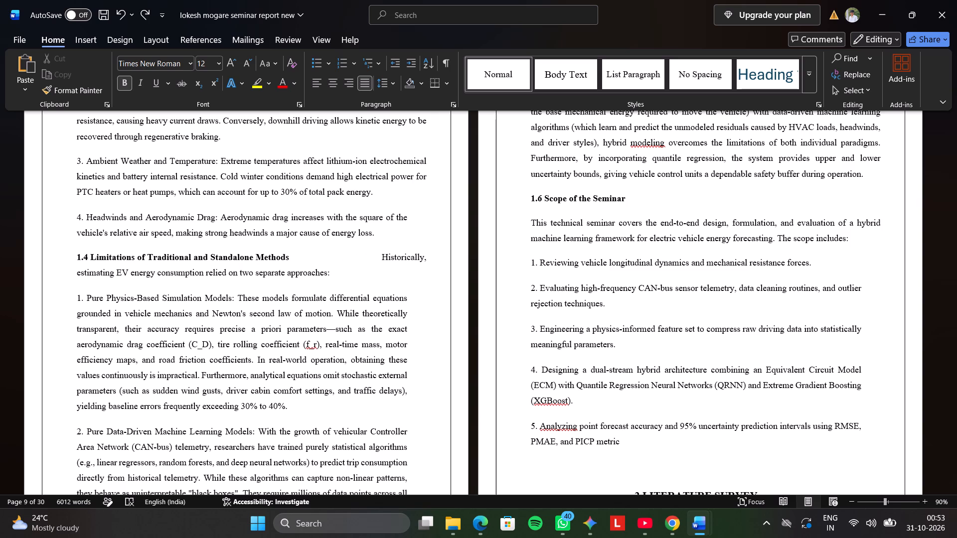
{"action": "key", "text": "ctrl+z"}
{"action": "key", "text": "ctrl+z"}
{"action": "key", "text": "ctrl+z"}
{"action": "key", "text": "ctrl+z"}
{"action": "key", "text": "ctrl+z"}
{"action": "key", "text": "ctrl+z"}
{"action": "key", "text": "ctrl+z"}
{"action": "key", "text": "ctrl+z"}
{"action": "key", "text": "ctrl+z"}
{"action": "key", "text": "ctrl+z"}
{"action": "key", "text": "ctrl+z"}
{"action": "key", "text": "ctrl+z"}
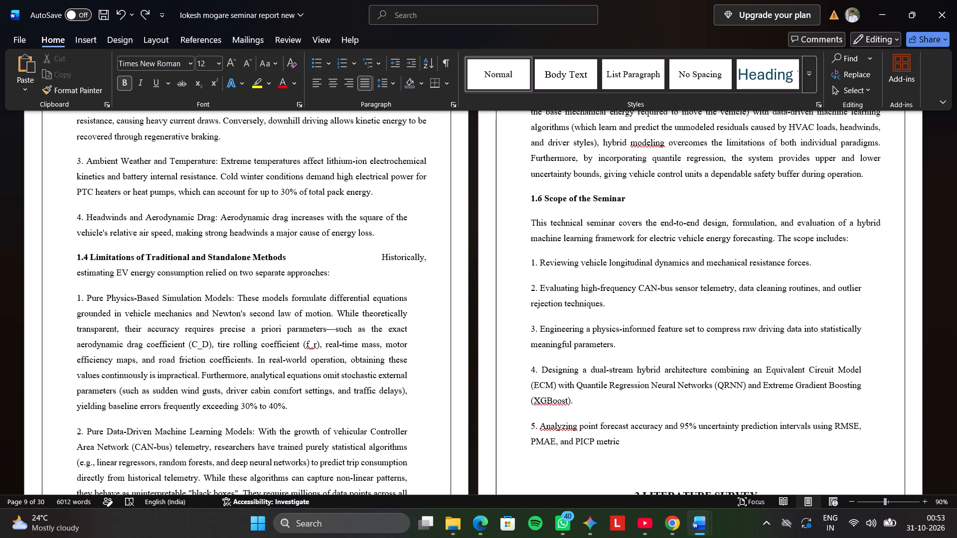
{"action": "key", "text": "ctrl+z"}
{"action": "key", "text": "ctrl+z"}
{"action": "key", "text": "ctrl+z"}
{"action": "key", "text": "ctrl+z"}
{"action": "key", "text": "ctrl+z"}
{"action": "key", "text": "ctrl+z"}
{"action": "key", "text": "ctrl+z"}
{"action": "key", "text": "ctrl+z"}
{"action": "key", "text": "ctrl+z"}
{"action": "key", "text": "ctrl+z"}
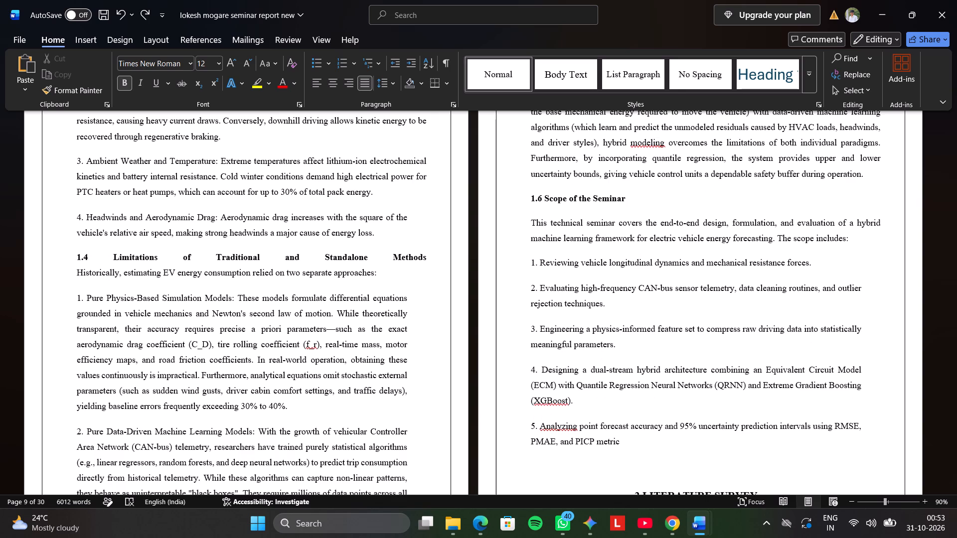
{"action": "key", "text": "ctrl+z"}
{"action": "key", "text": "ctrl+z"}
{"action": "key", "text": "ctrl+z"}
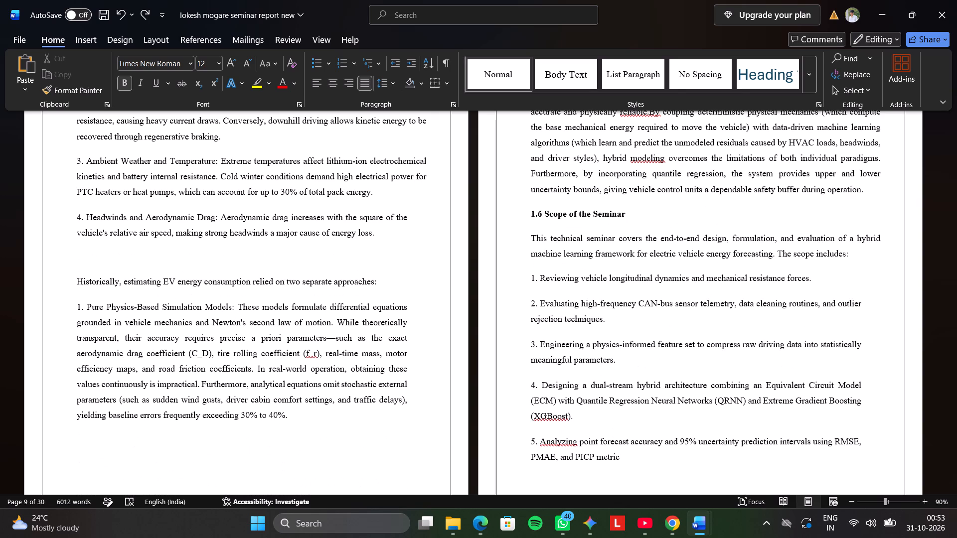
{"action": "key", "text": "ctrl+z"}
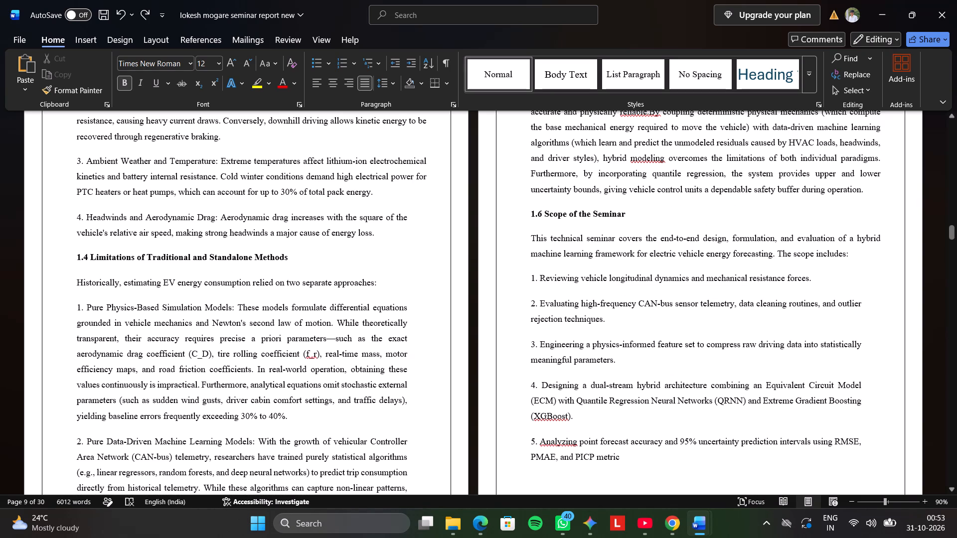
Insert a blank line between heading 1.1 Overview of the Technology and its first paragraph.
{"action": "scroll", "coordinate": [341, 273], "scroll_direction": "down", "scroll_amount": 1}
{"action": "scroll", "coordinate": [341, 273], "scroll_direction": "up", "scroll_amount": 2}
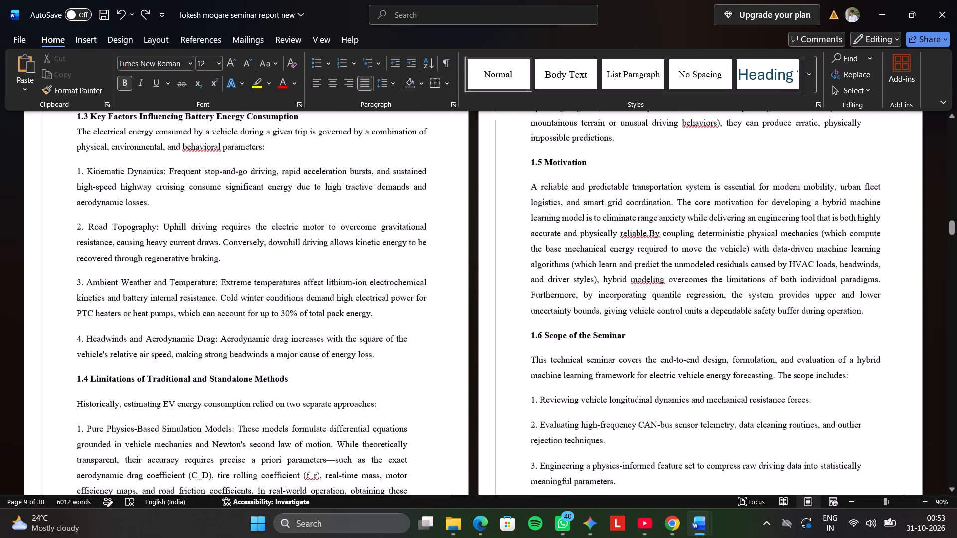
{"action": "scroll", "coordinate": [341, 273], "scroll_direction": "up", "scroll_amount": 3}
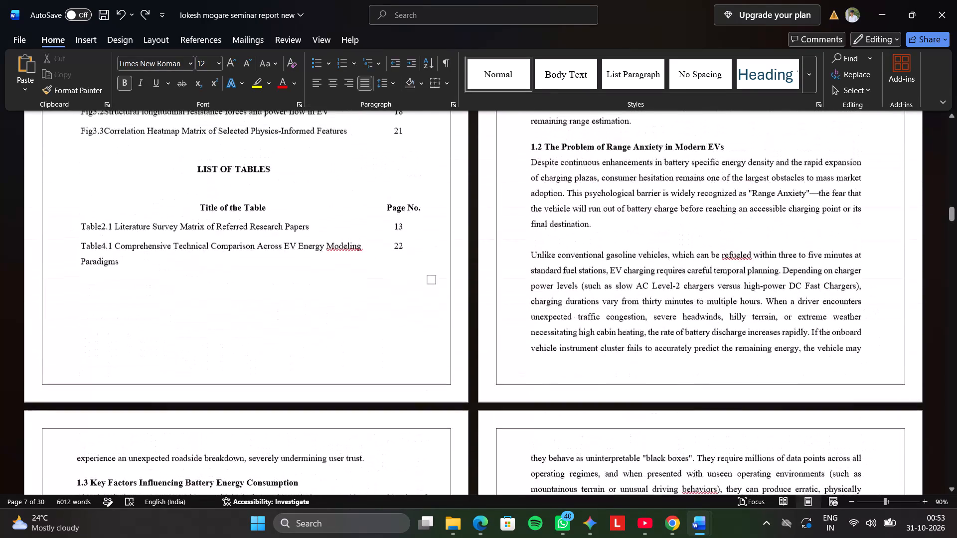
{"action": "scroll", "coordinate": [341, 273], "scroll_direction": "up", "scroll_amount": 4}
{"action": "scroll", "coordinate": [341, 273], "scroll_direction": "down", "scroll_amount": 1}
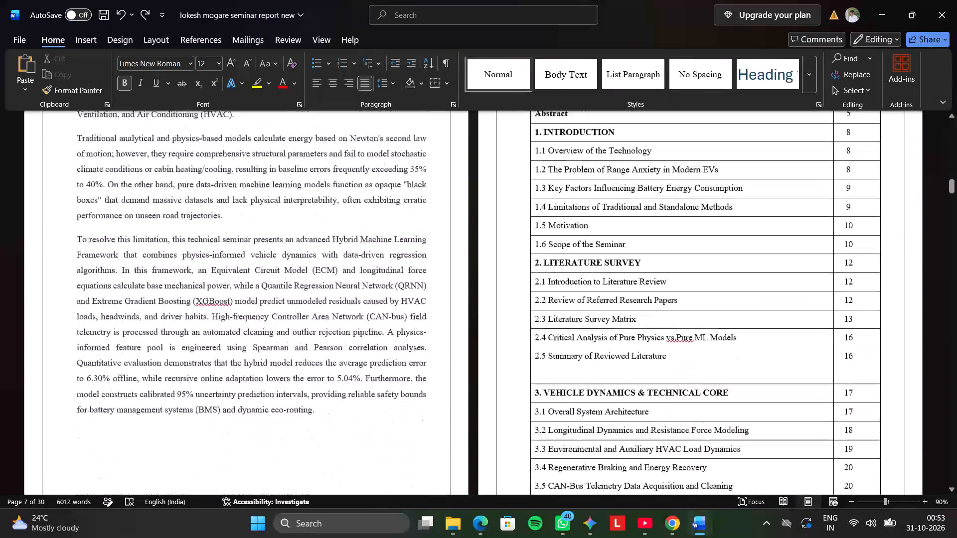
{"action": "scroll", "coordinate": [341, 273], "scroll_direction": "down", "scroll_amount": 2}
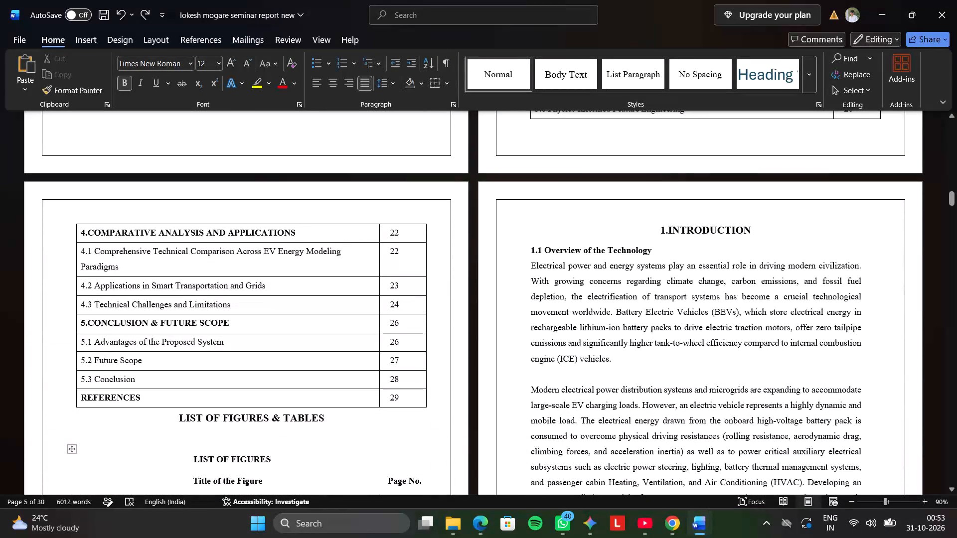
{"action": "left_click", "coordinate": [652, 251]}
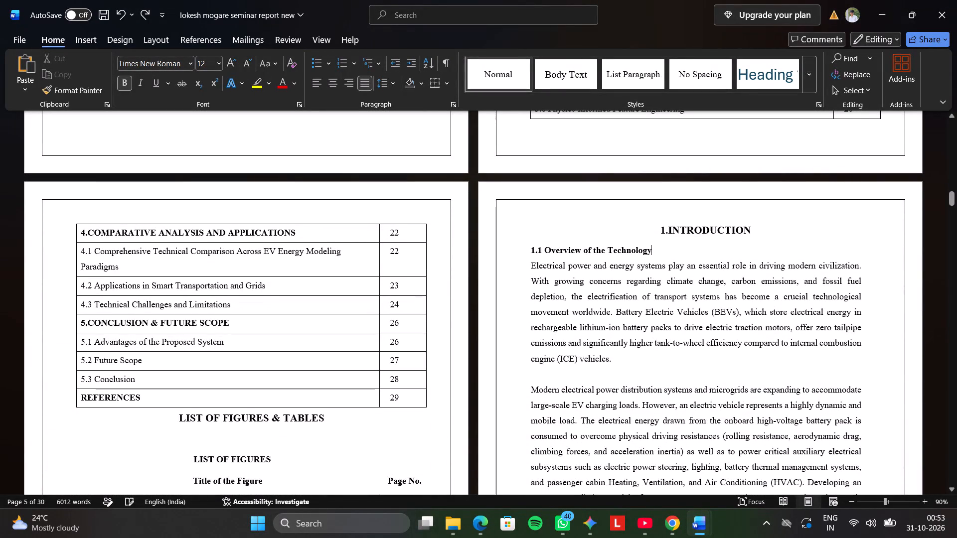
{"action": "key", "text": "Return"}
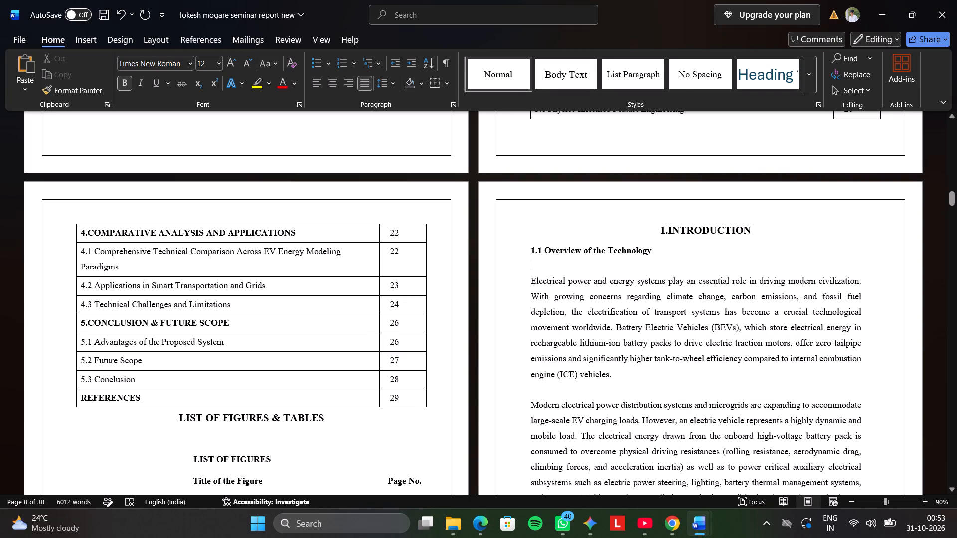
Insert a blank line between heading 1.2 The Problem of Range Anxiety in Modern EVs and its first paragraph.
{"action": "scroll", "coordinate": [710, 293], "scroll_direction": "down", "scroll_amount": 2}
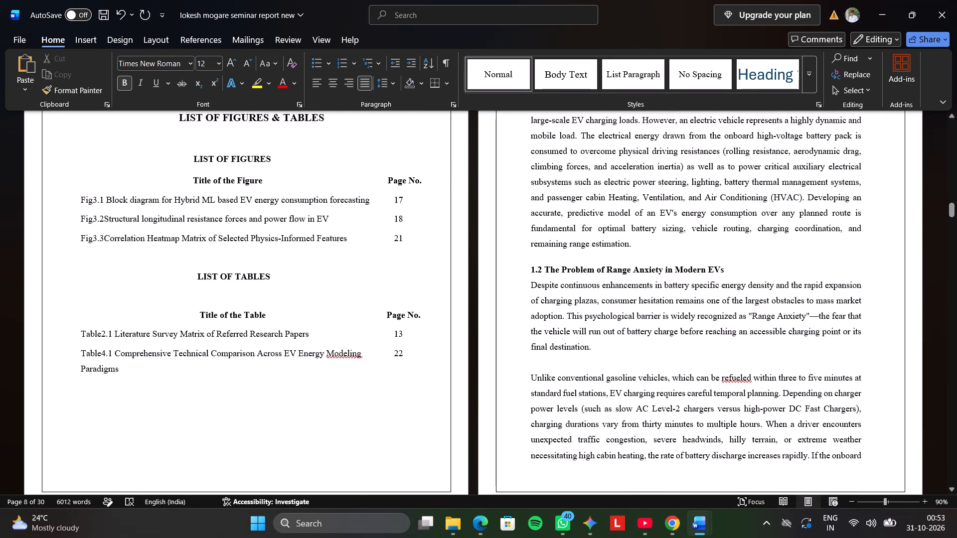
{"action": "left_click", "coordinate": [724, 268]}
{"action": "key", "text": "Return"}
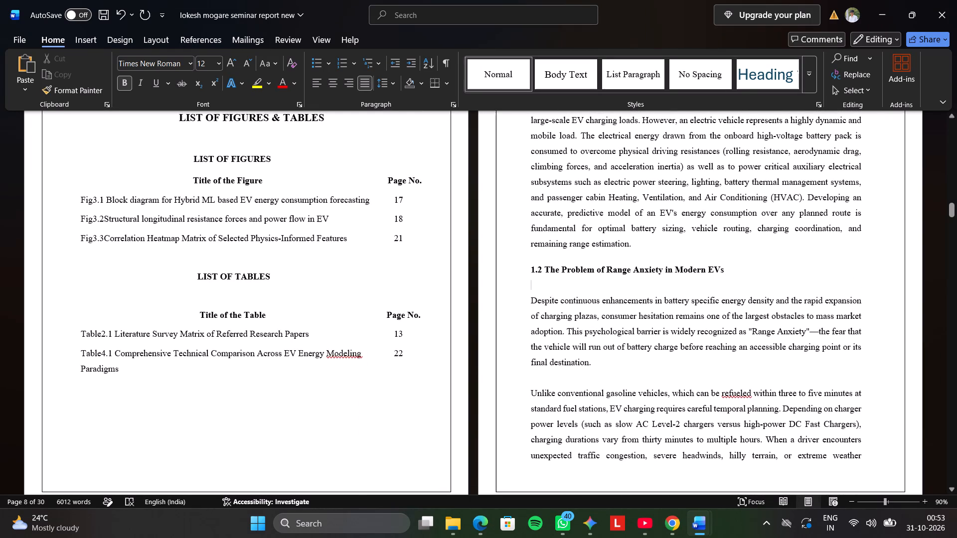
Split the introductory sentence of 1.3 Key Factors Influencing Battery Energy Consumption from its heading into a separate paragraph.
{"action": "scroll", "coordinate": [615, 355], "scroll_direction": "up", "scroll_amount": 2}
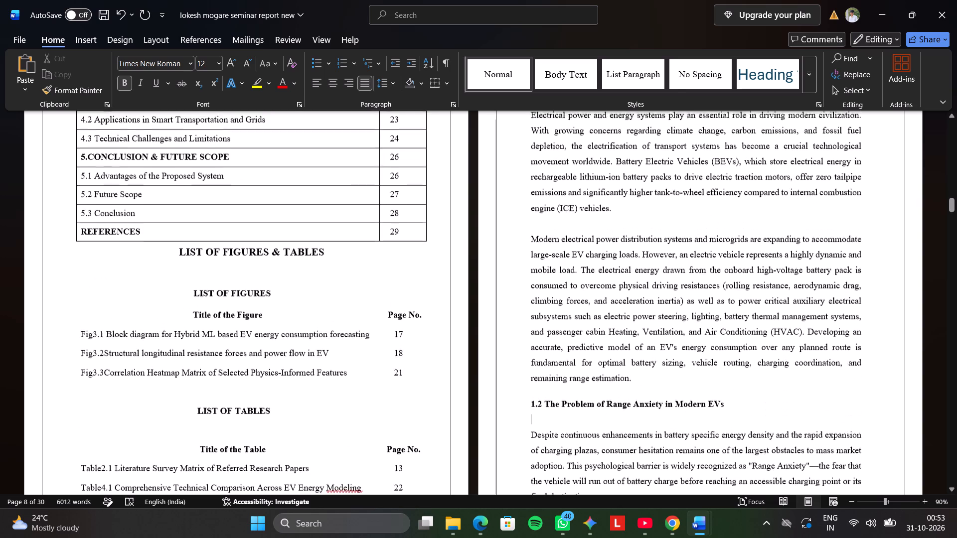
{"action": "scroll", "coordinate": [615, 355], "scroll_direction": "up", "scroll_amount": 1}
{"action": "scroll", "coordinate": [615, 355], "scroll_direction": "down", "scroll_amount": 4}
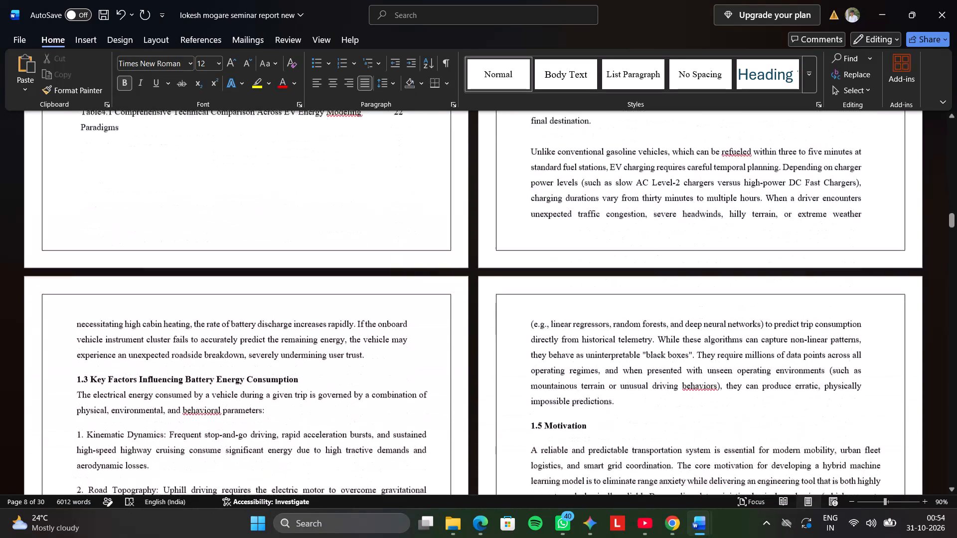
{"action": "scroll", "coordinate": [615, 355], "scroll_direction": "down", "scroll_amount": 2}
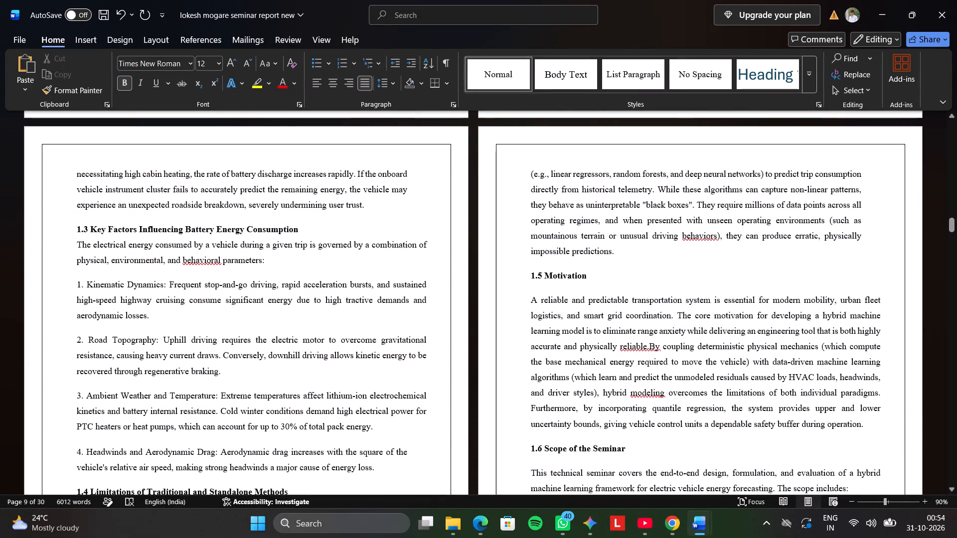
{"action": "scroll", "coordinate": [301, 230], "scroll_direction": "up", "scroll_amount": 2}
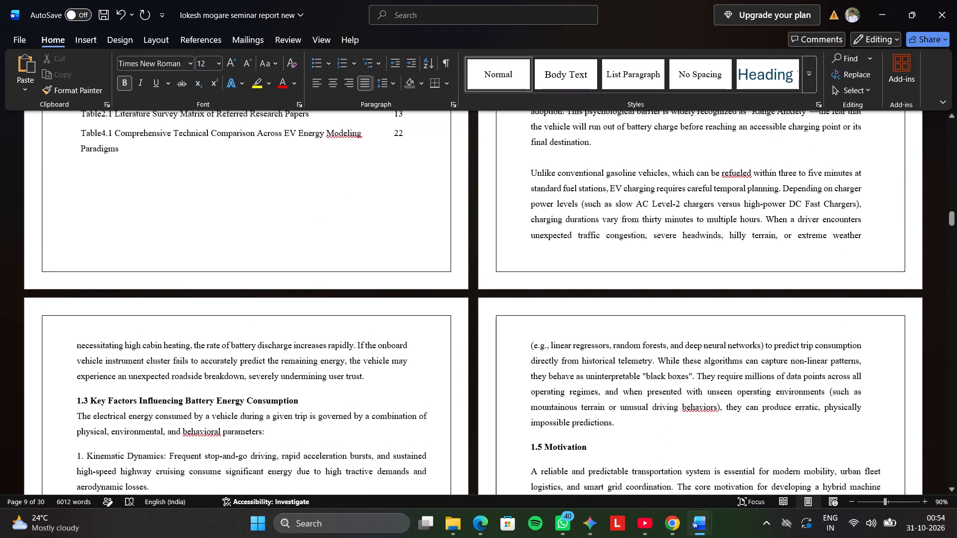
{"action": "scroll", "coordinate": [357, 242], "scroll_direction": "up", "scroll_amount": 1}
{"action": "scroll", "coordinate": [357, 242], "scroll_direction": "down", "scroll_amount": 1}
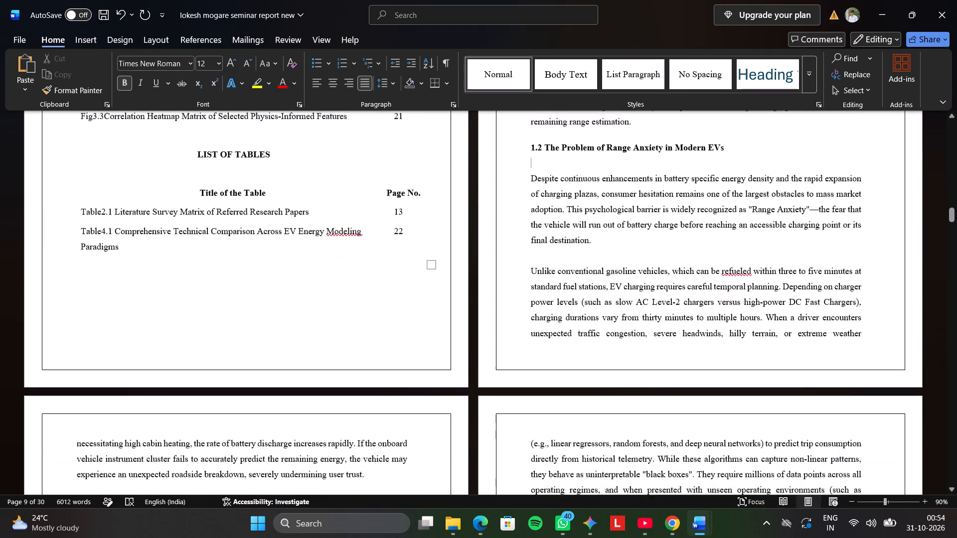
{"action": "scroll", "coordinate": [357, 242], "scroll_direction": "down", "scroll_amount": 1}
{"action": "scroll", "coordinate": [323, 364], "scroll_direction": "down", "scroll_amount": 1}
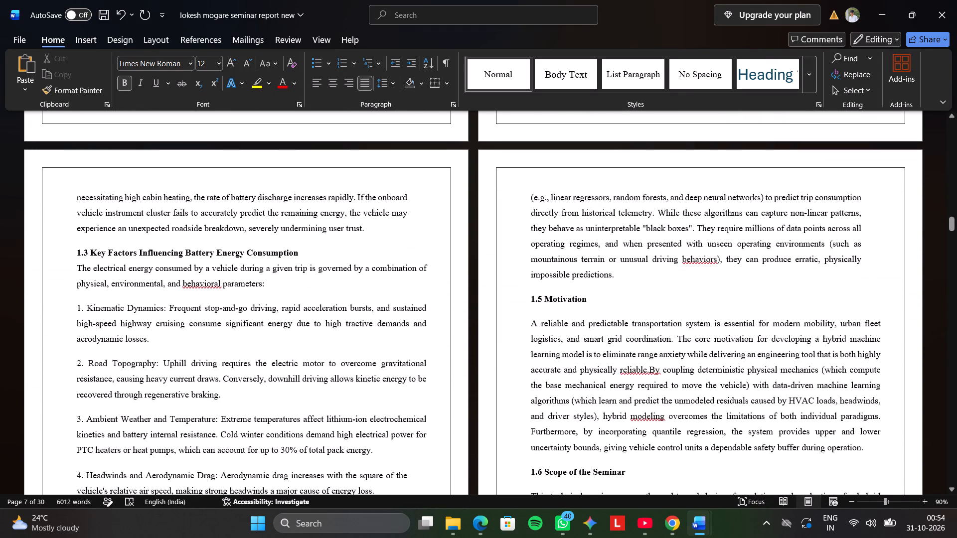
{"action": "left_click", "coordinate": [300, 253]}
{"action": "key", "text": "Left"}
{"action": "key", "text": "Return"}
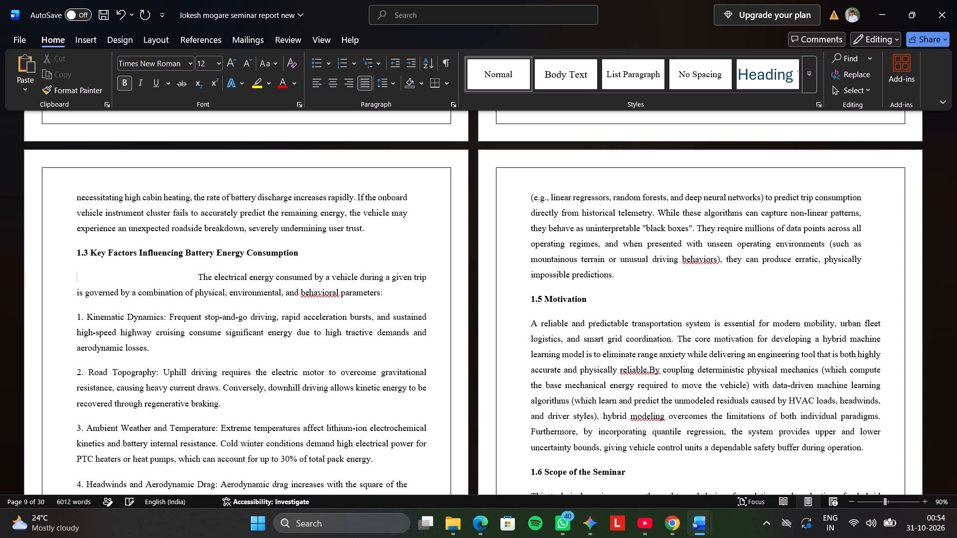
{"action": "key", "text": "ctrl+z"}
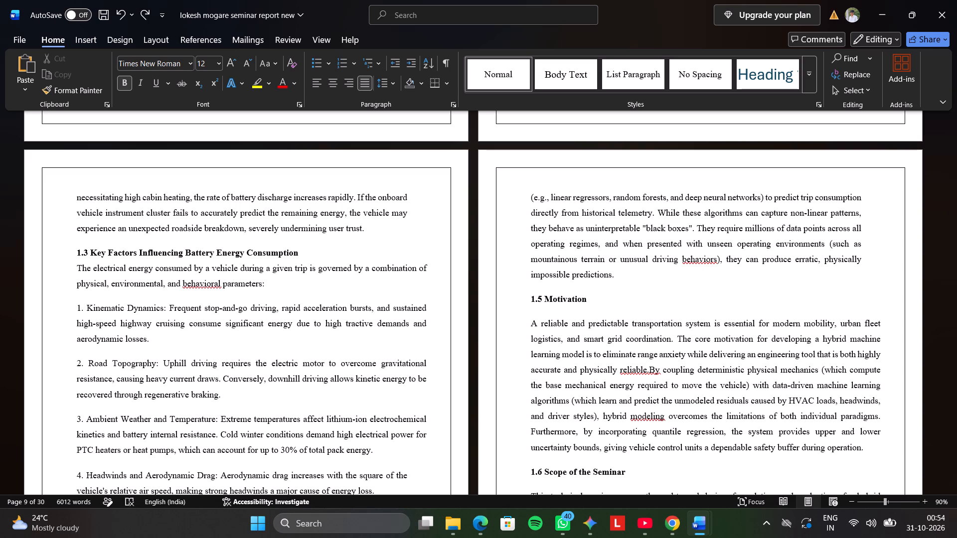
{"action": "key", "text": "Return"}
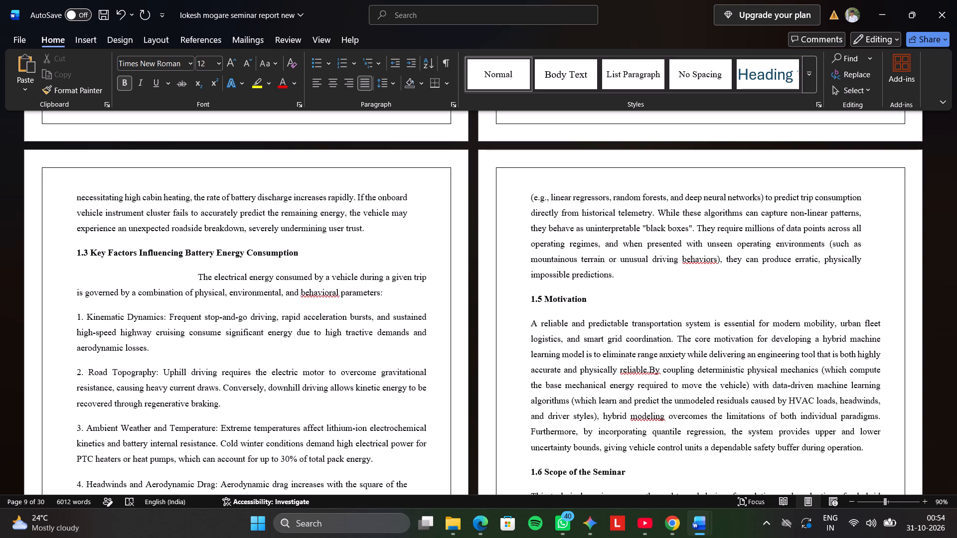
Delete the run of spaces before "The electrical energy" under heading 1.3, keeping the sentence as its own paragraph.
{"action": "left_click", "coordinate": [198, 276]}
{"action": "key", "text": "BackSpace"}
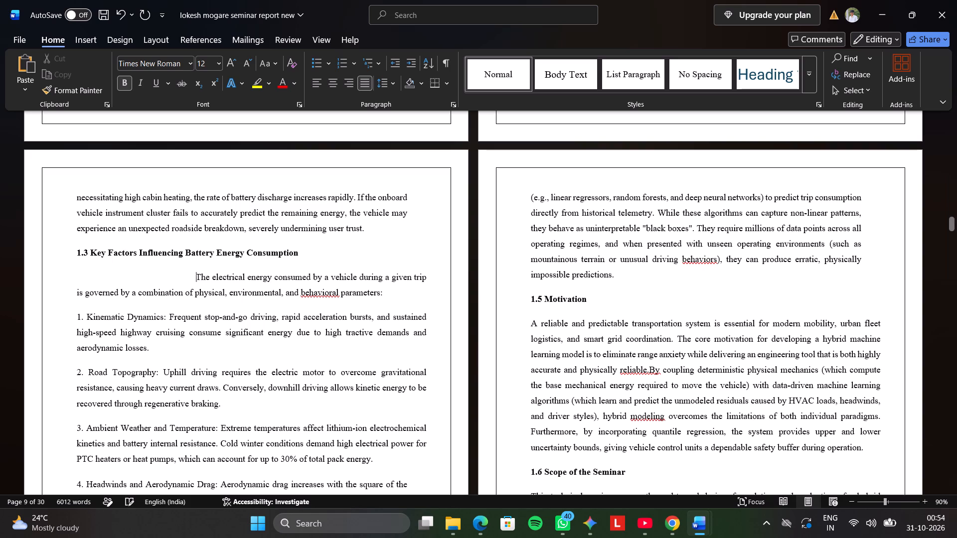
{"action": "key", "text": "BackSpace"}
{"action": "key", "text": "BackSpace"}
{"action": "key", "text": "BackSpace"}
{"action": "key", "text": "BackSpace"}
{"action": "key", "text": "BackSpace"}
{"action": "key", "text": "BackSpace"}
{"action": "key", "text": "BackSpace"}
{"action": "key", "text": "BackSpace"}
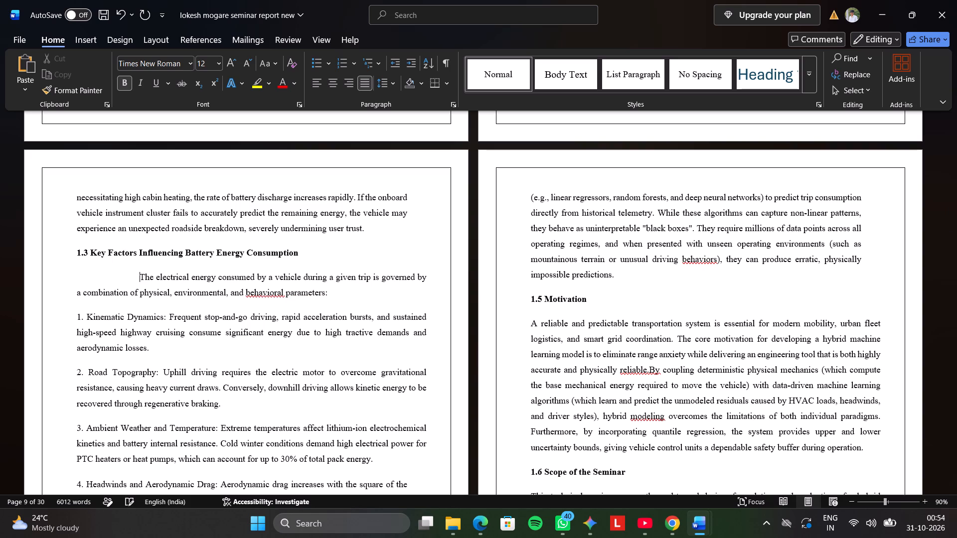
{"action": "key", "text": "BackSpace"}
{"action": "key", "text": "BackSpace"}
{"action": "key", "text": "BackSpace"}
{"action": "key", "text": "BackSpace"}
{"action": "key", "text": "BackSpace"}
{"action": "key", "text": "BackSpace"}
{"action": "key", "text": "BackSpace"}
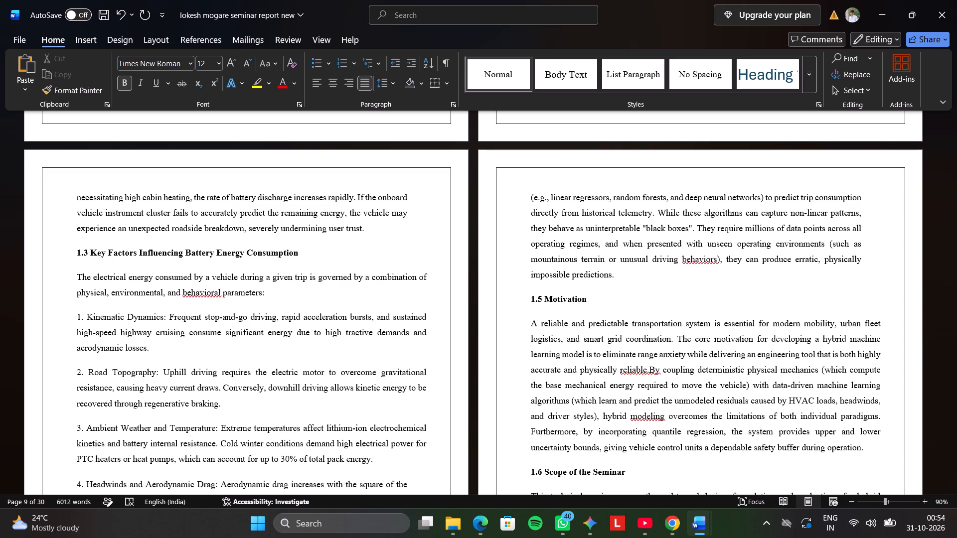
{"action": "key", "text": "BackSpace"}
{"action": "key", "text": "Return"}
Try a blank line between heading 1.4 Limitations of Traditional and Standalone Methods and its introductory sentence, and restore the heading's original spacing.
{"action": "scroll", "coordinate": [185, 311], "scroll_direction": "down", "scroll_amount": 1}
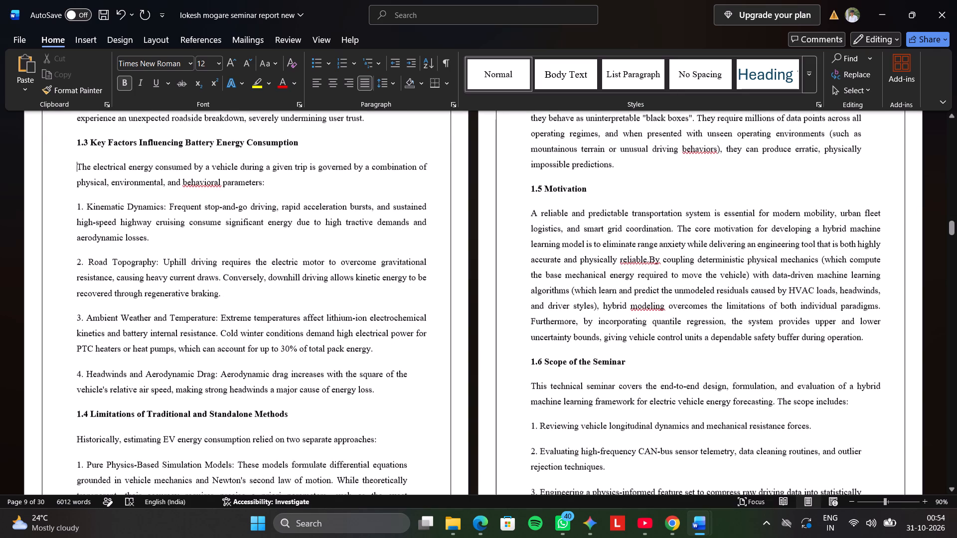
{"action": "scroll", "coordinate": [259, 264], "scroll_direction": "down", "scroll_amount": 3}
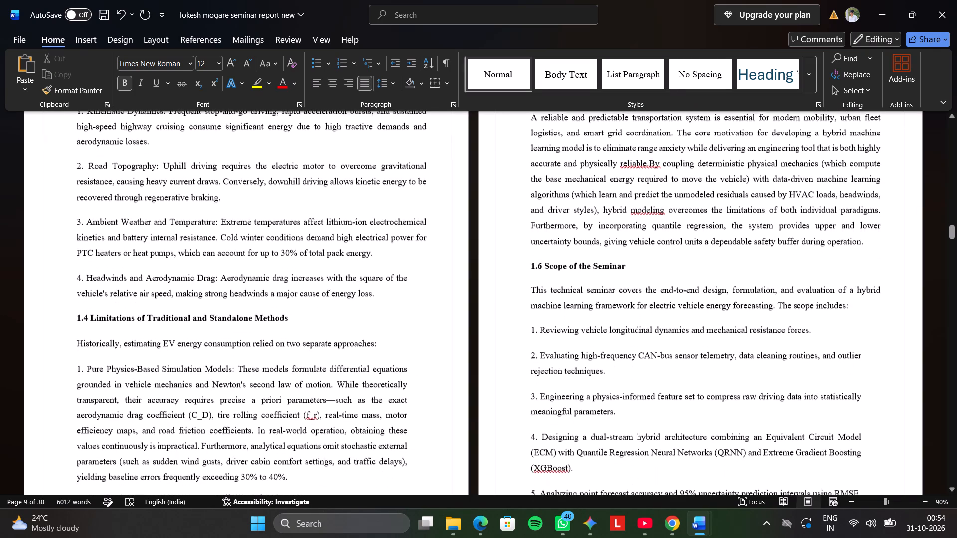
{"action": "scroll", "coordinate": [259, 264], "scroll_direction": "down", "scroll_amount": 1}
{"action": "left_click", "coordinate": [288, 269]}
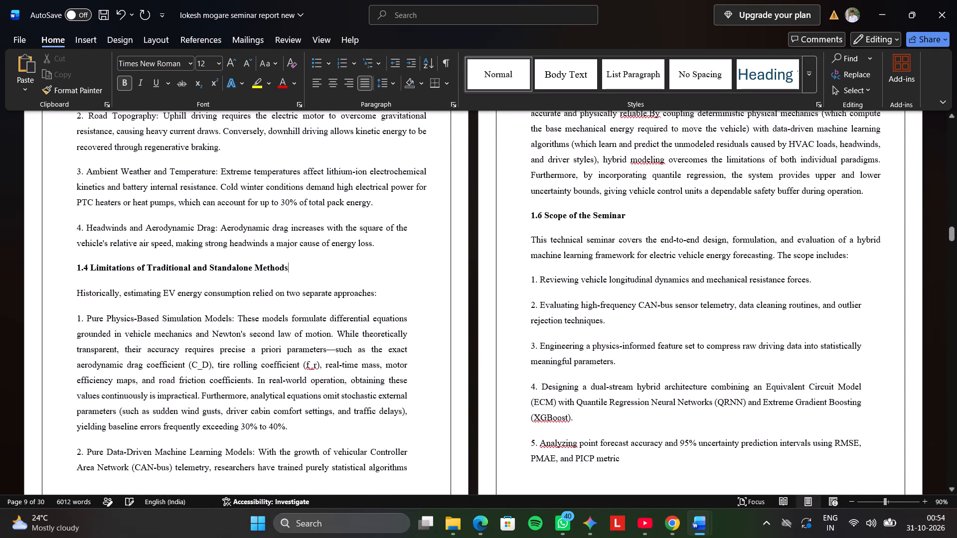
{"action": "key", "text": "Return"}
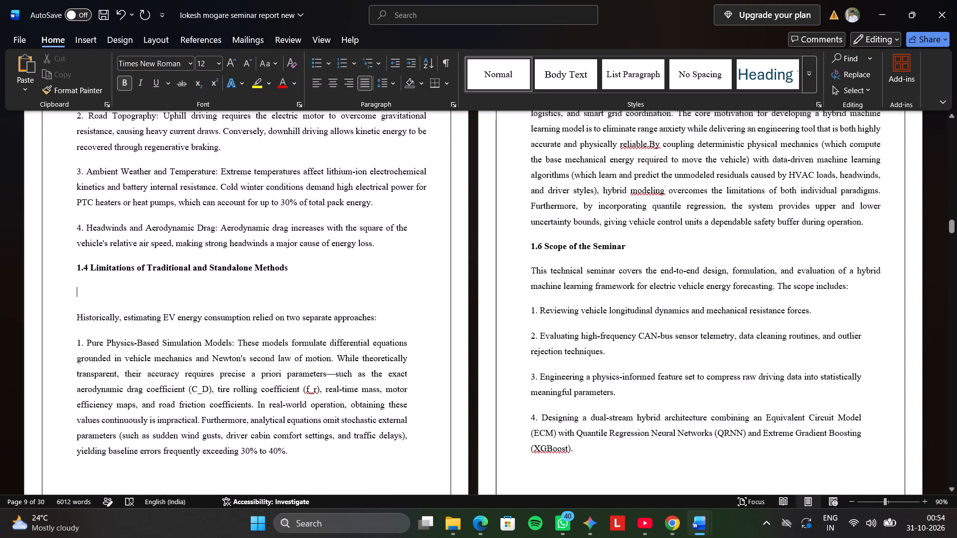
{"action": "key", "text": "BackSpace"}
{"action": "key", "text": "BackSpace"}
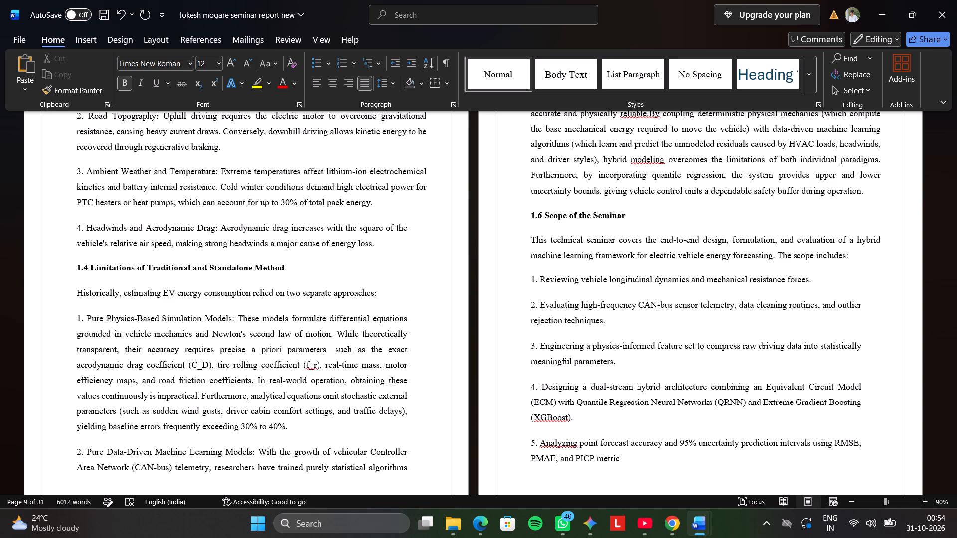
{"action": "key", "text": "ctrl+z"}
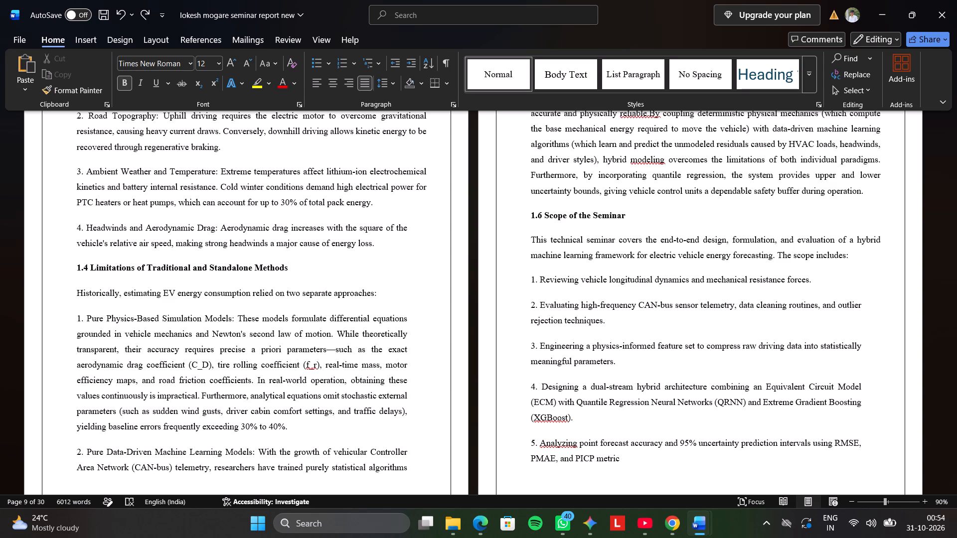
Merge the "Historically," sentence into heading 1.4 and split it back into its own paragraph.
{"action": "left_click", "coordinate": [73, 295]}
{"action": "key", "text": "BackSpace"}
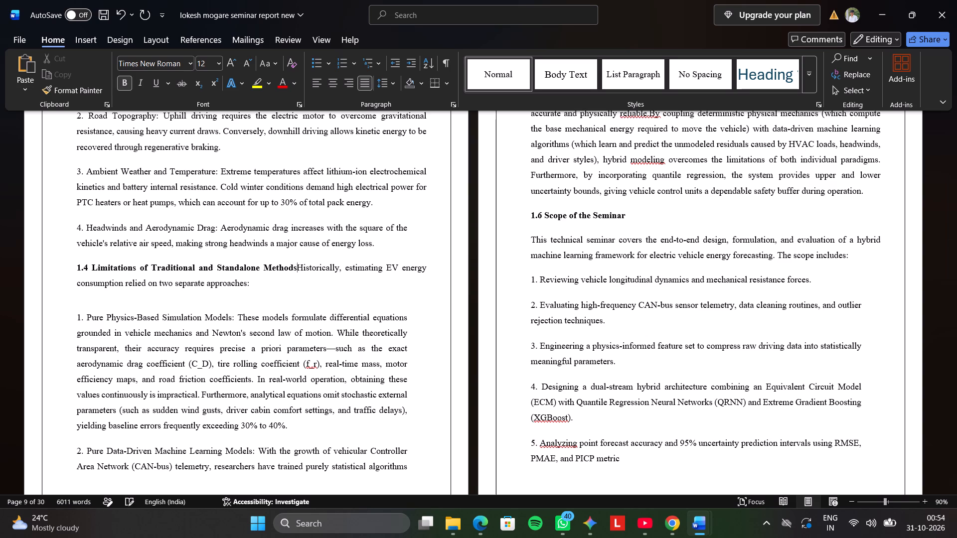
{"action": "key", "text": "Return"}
Review the spacing around headings 1.3 and 1.4 and the continued paragraph above heading 1.5 Motivation.
{"action": "scroll", "coordinate": [164, 332], "scroll_direction": "down", "scroll_amount": 1}
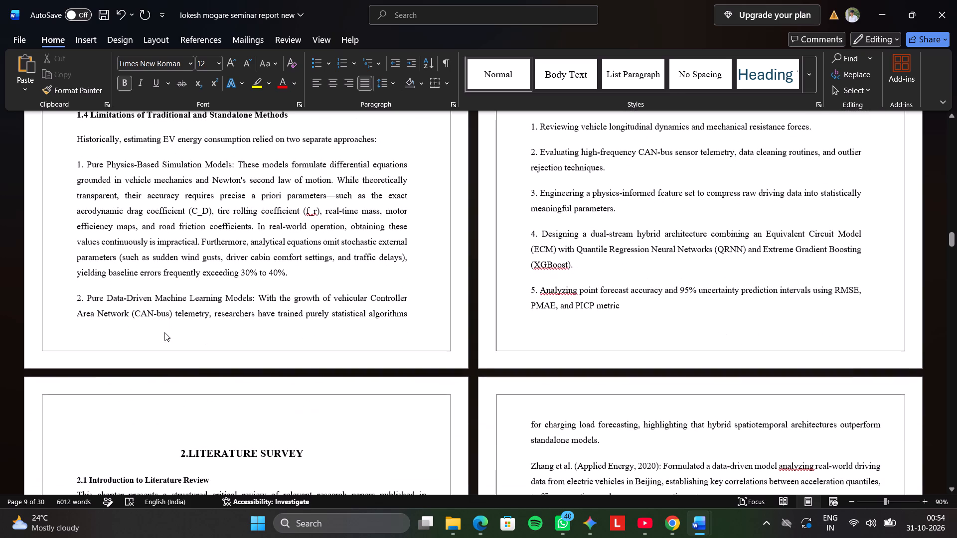
{"action": "scroll", "coordinate": [263, 329], "scroll_direction": "down", "scroll_amount": 1}
{"action": "scroll", "coordinate": [263, 329], "scroll_direction": "up", "scroll_amount": 2}
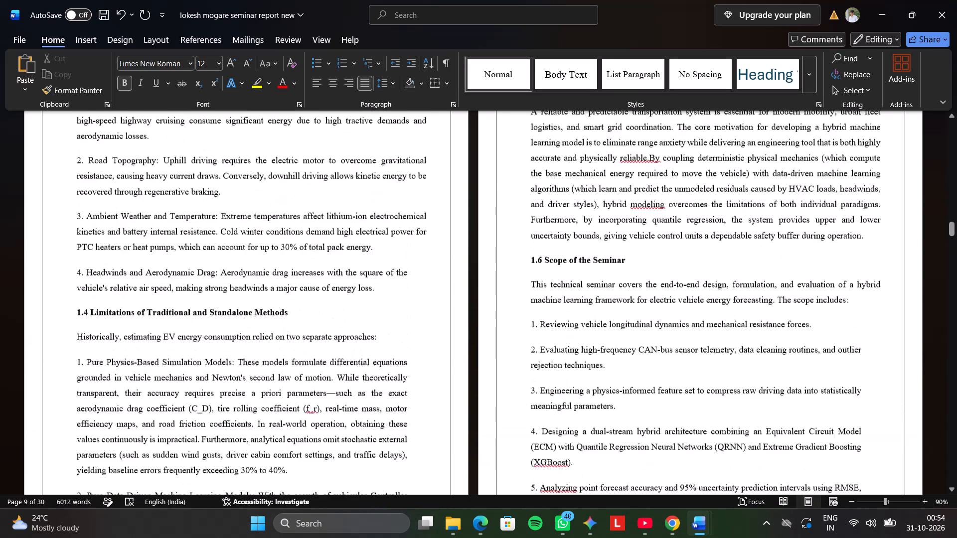
{"action": "scroll", "coordinate": [263, 329], "scroll_direction": "up", "scroll_amount": 2}
{"action": "scroll", "coordinate": [481, 362], "scroll_direction": "down", "scroll_amount": 1}
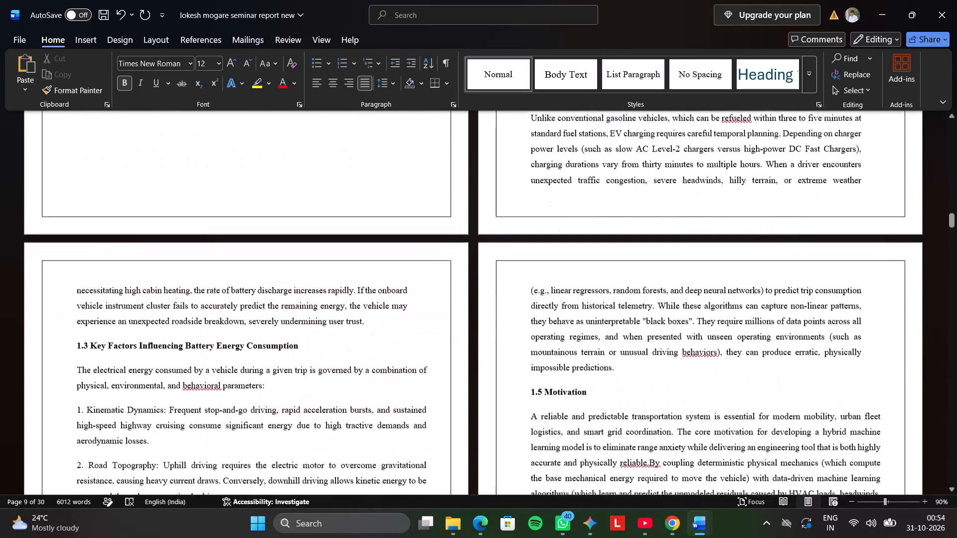
{"action": "scroll", "coordinate": [508, 347], "scroll_direction": "down", "scroll_amount": 1}
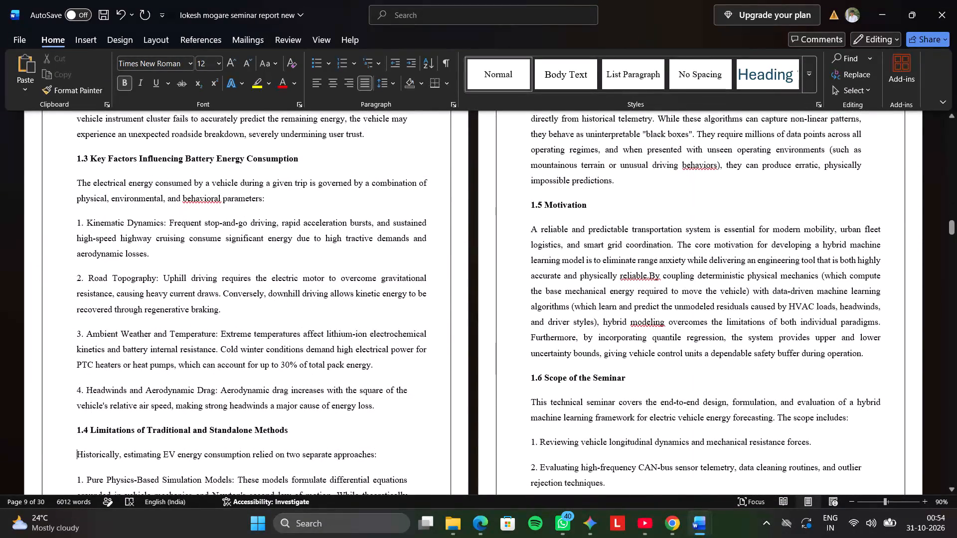
{"action": "scroll", "coordinate": [597, 297], "scroll_direction": "up", "scroll_amount": 2}
{"action": "left_click_drag", "start_coordinate": [529, 288], "coordinate": [646, 363]}
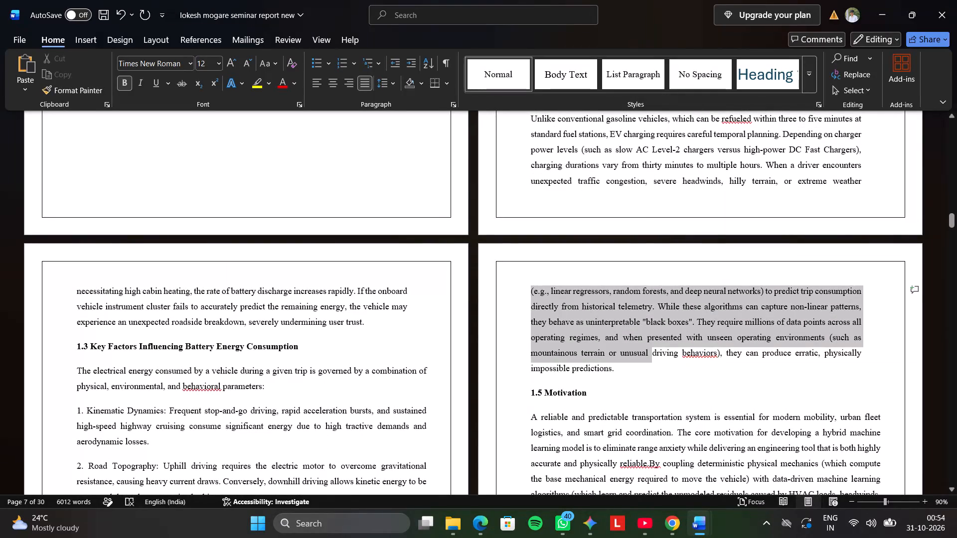
{"action": "left_click_drag", "start_coordinate": [646, 363], "coordinate": [647, 368]}
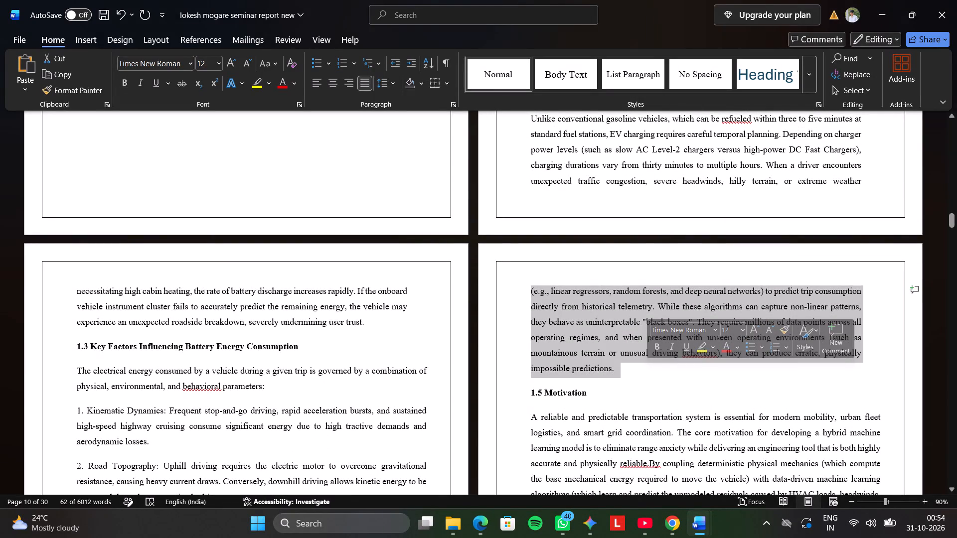
{"action": "left_click", "coordinate": [689, 387]}
{"action": "scroll", "coordinate": [623, 411], "scroll_direction": "down", "scroll_amount": 1}
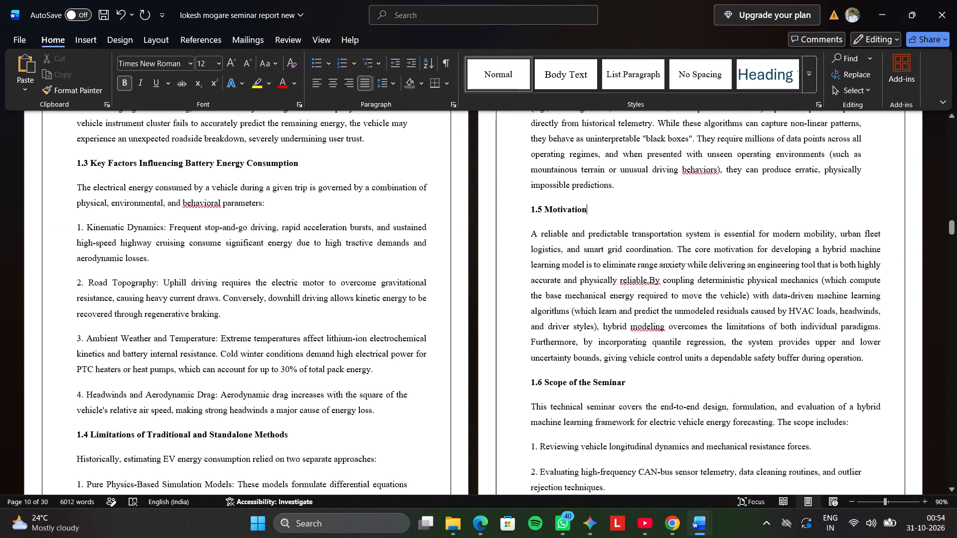
Check the heading and body text of 1.5 Motivation and the heading 1.6 Scope of the Seminar.
{"action": "left_click_drag", "start_coordinate": [529, 208], "coordinate": [597, 204]}
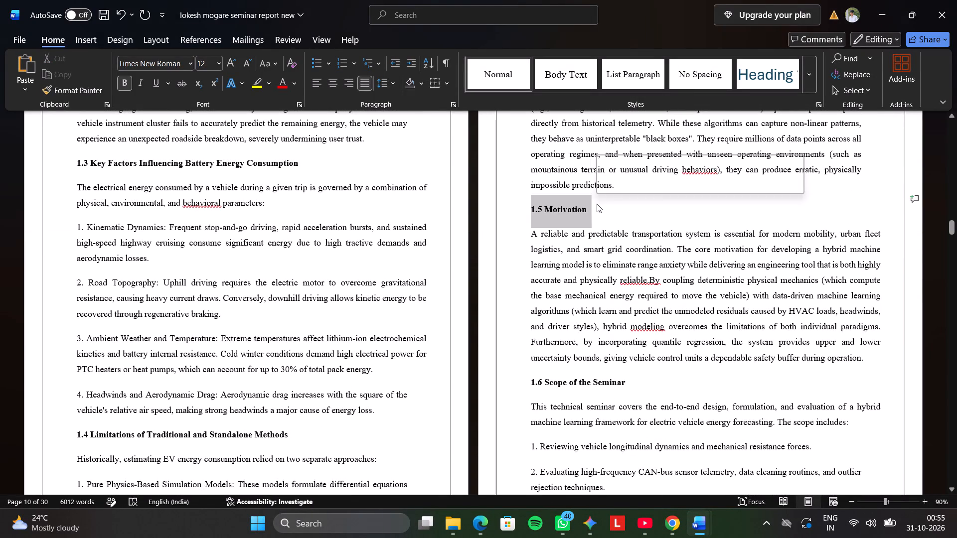
{"action": "left_click", "coordinate": [652, 211]}
{"action": "scroll", "coordinate": [620, 268], "scroll_direction": "down", "scroll_amount": 1}
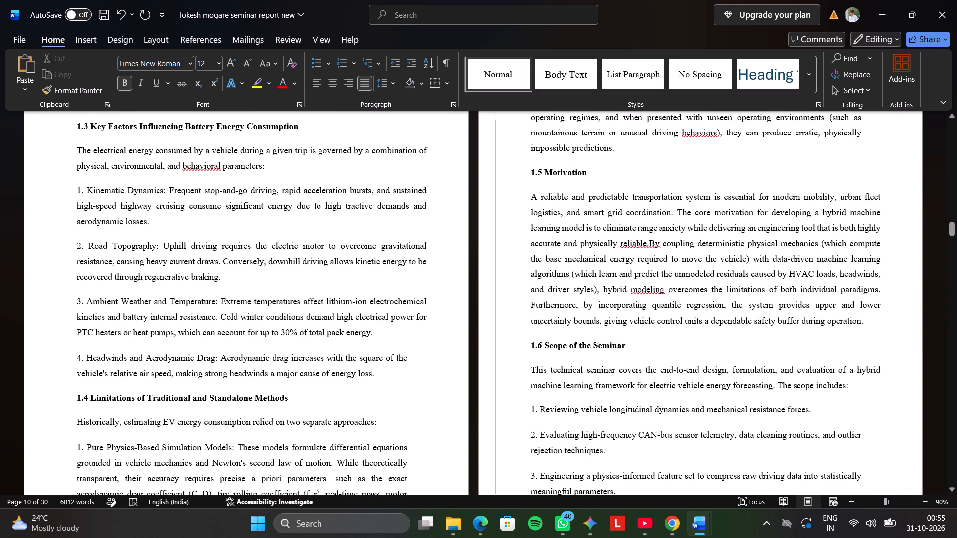
{"action": "left_click_drag", "start_coordinate": [531, 195], "coordinate": [785, 306]}
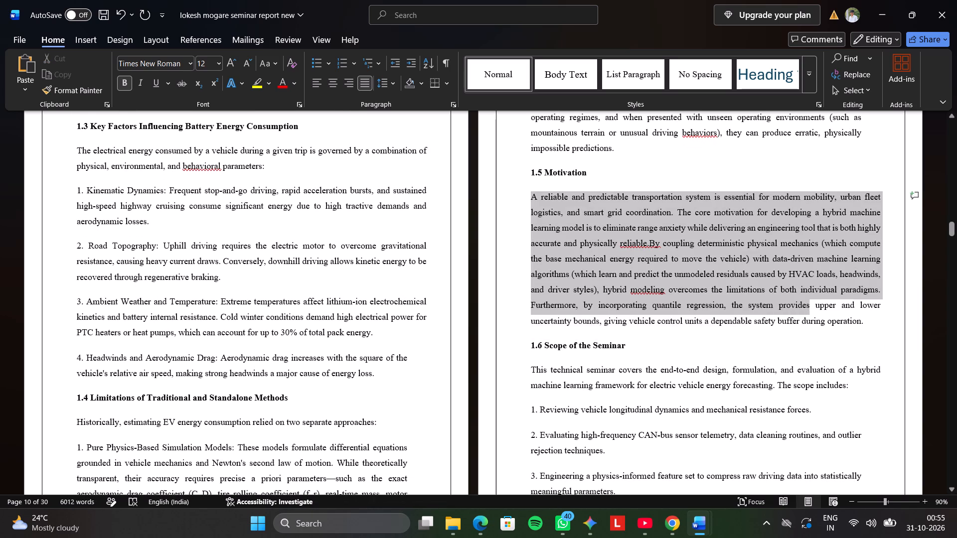
{"action": "left_click_drag", "start_coordinate": [785, 306], "coordinate": [855, 320]}
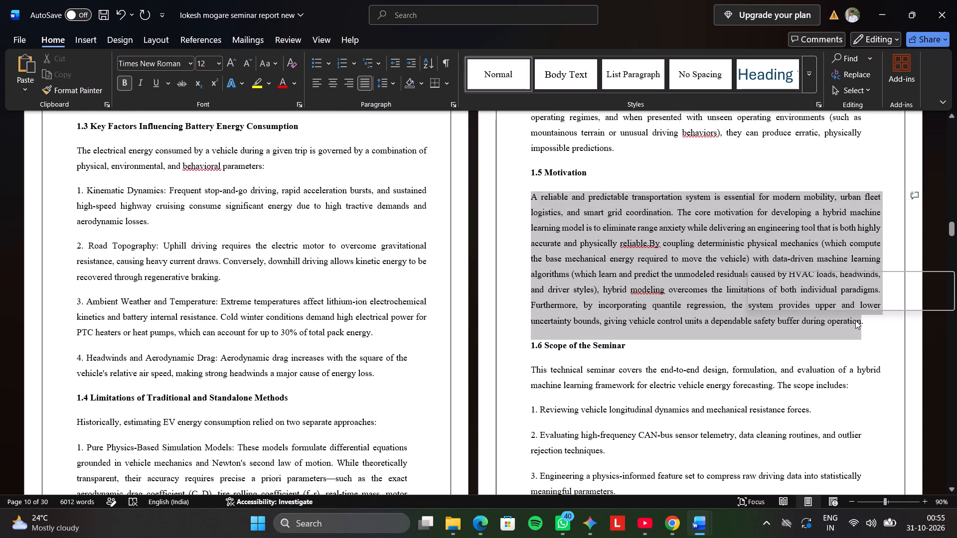
{"action": "left_click", "coordinate": [908, 336]}
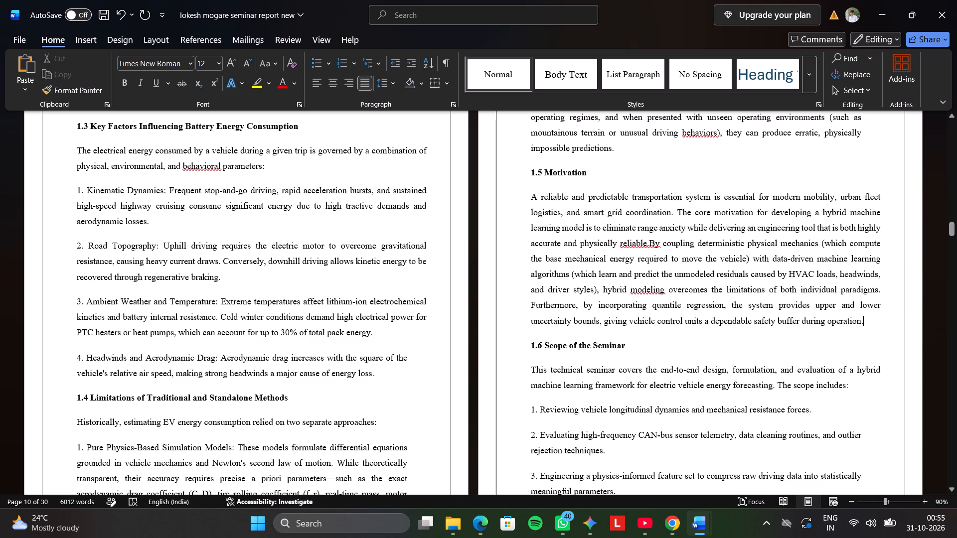
{"action": "scroll", "coordinate": [671, 316], "scroll_direction": "down", "scroll_amount": 1}
{"action": "left_click_drag", "start_coordinate": [529, 198], "coordinate": [553, 200]}
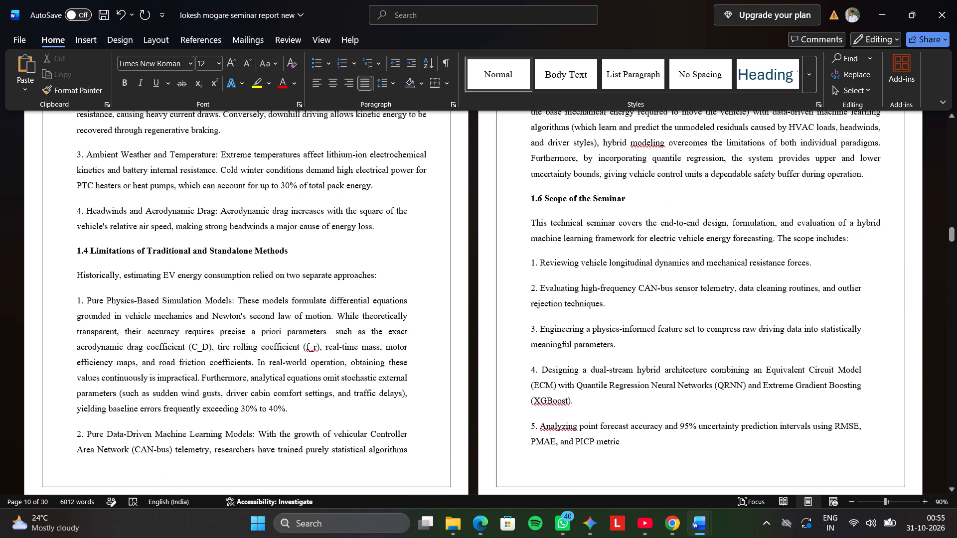
{"action": "left_click_drag", "start_coordinate": [553, 200], "coordinate": [636, 198]}
{"action": "left_click", "coordinate": [677, 209]}
Check the introductory paragraph and the five numbered items under 1.6 Scope of the Seminar.
{"action": "scroll", "coordinate": [565, 240], "scroll_direction": "down", "scroll_amount": 1}
{"action": "left_click_drag", "start_coordinate": [530, 184], "coordinate": [546, 190]}
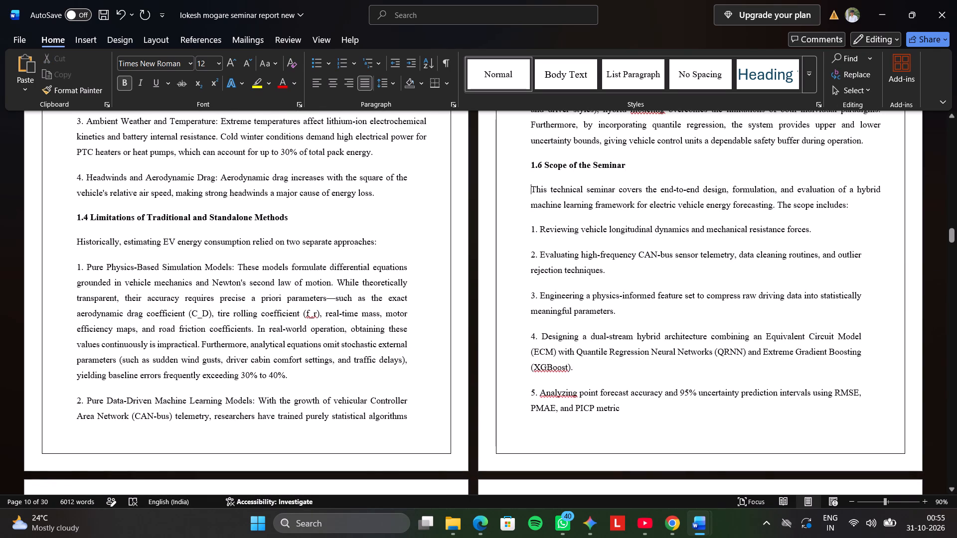
{"action": "left_click_drag", "start_coordinate": [546, 190], "coordinate": [852, 206]}
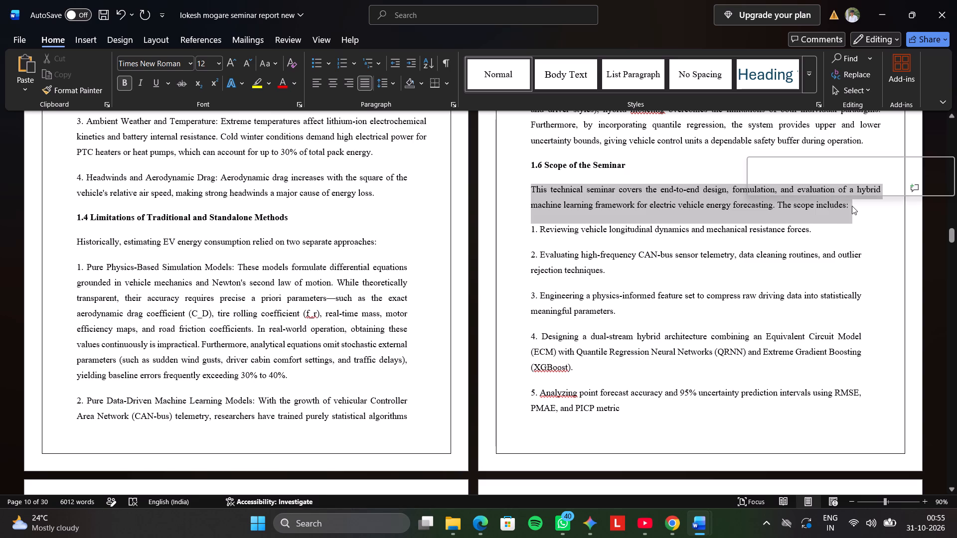
{"action": "left_click", "coordinate": [704, 153]}
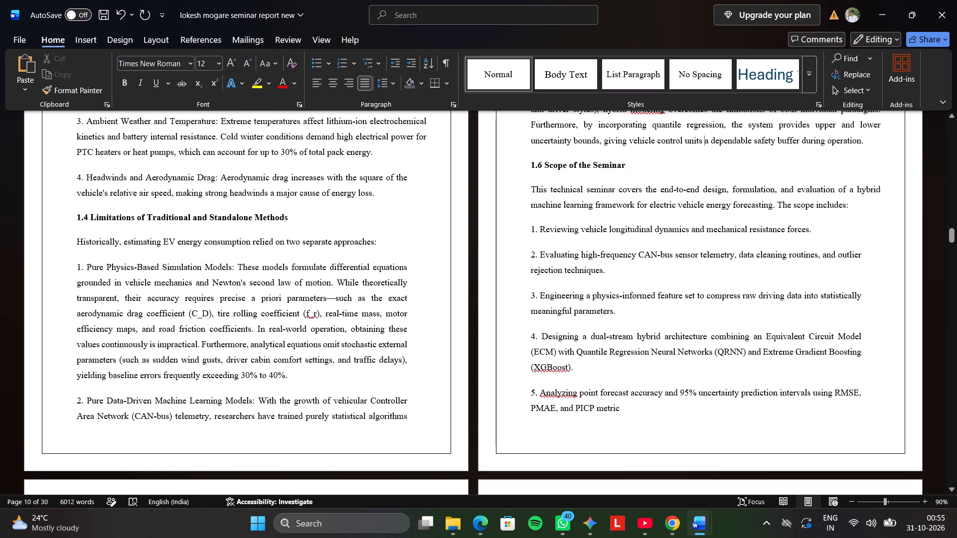
{"action": "scroll", "coordinate": [548, 292], "scroll_direction": "down", "scroll_amount": 1}
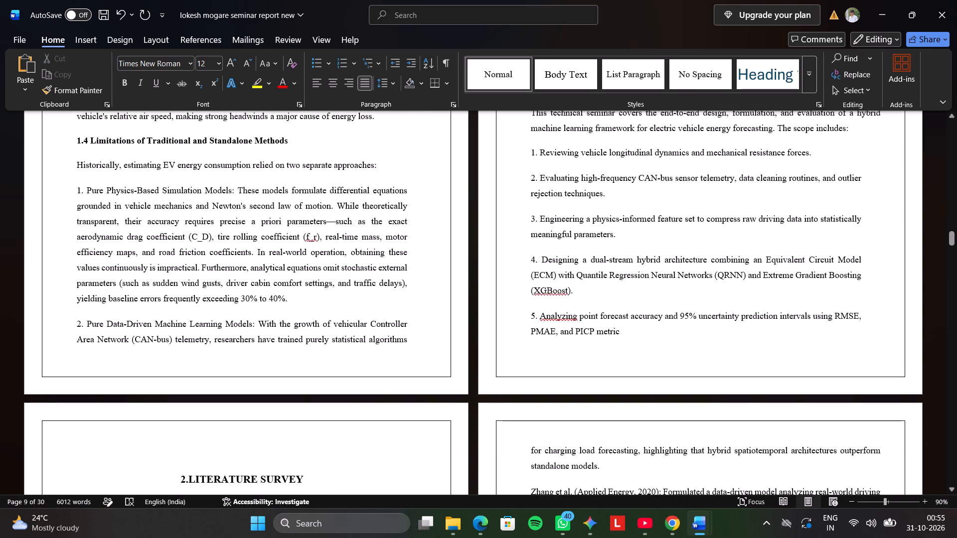
{"action": "left_click_drag", "start_coordinate": [529, 154], "coordinate": [643, 346]}
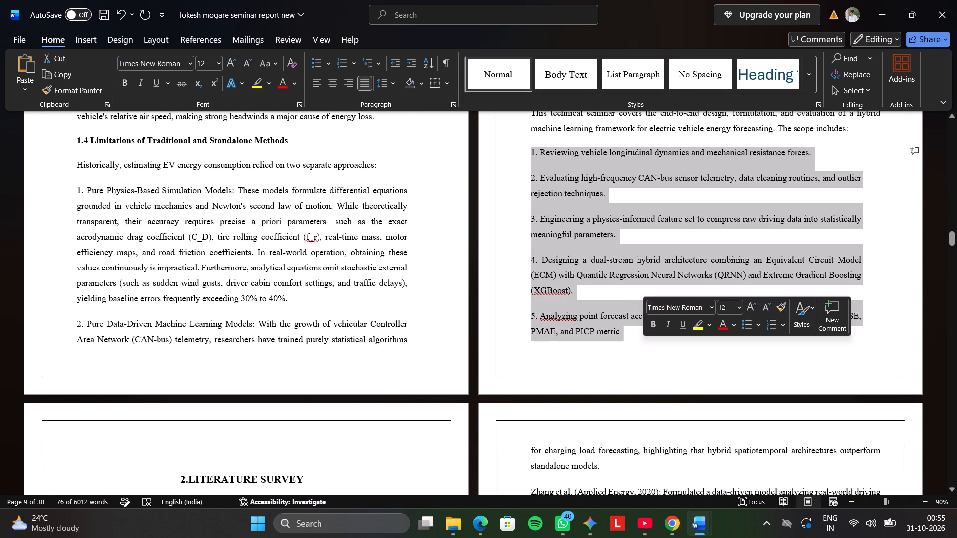
{"action": "left_click", "coordinate": [670, 363]}
Review the chapter 1 pages against the opening pages of the 2.LITERATURE SURVEY chapter.
{"action": "scroll", "coordinate": [653, 252], "scroll_direction": "up", "scroll_amount": 2}
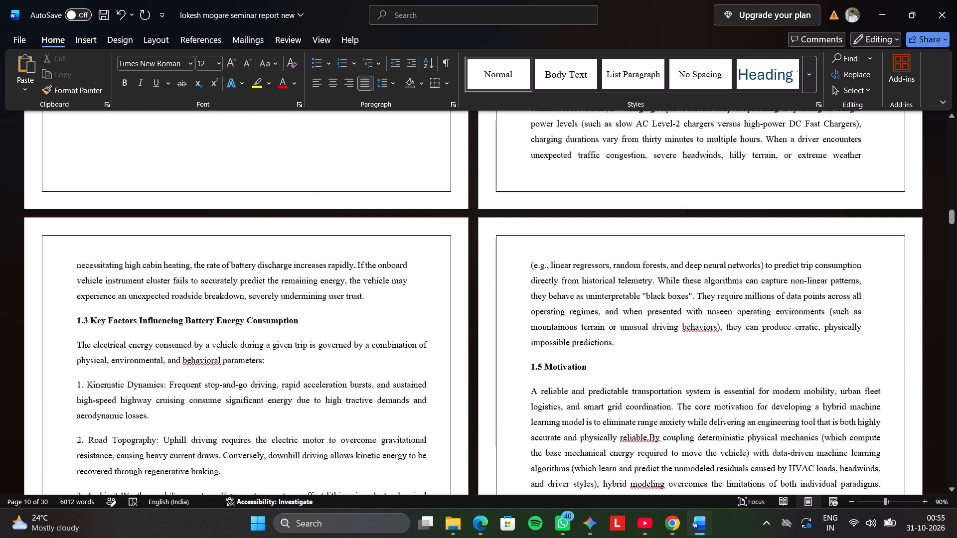
{"action": "scroll", "coordinate": [653, 252], "scroll_direction": "up", "scroll_amount": 5}
{"action": "scroll", "coordinate": [653, 252], "scroll_direction": "down", "scroll_amount": 1}
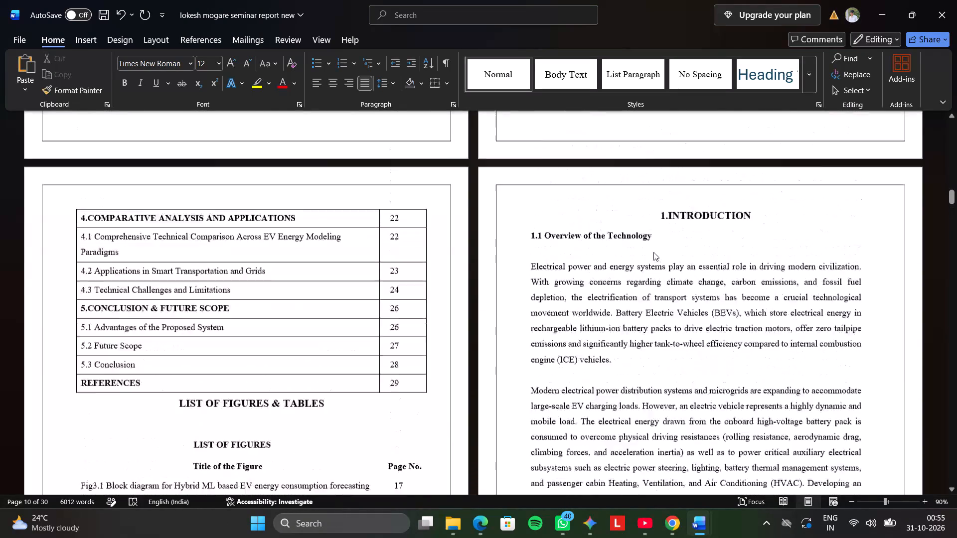
{"action": "scroll", "coordinate": [653, 252], "scroll_direction": "down", "scroll_amount": 3}
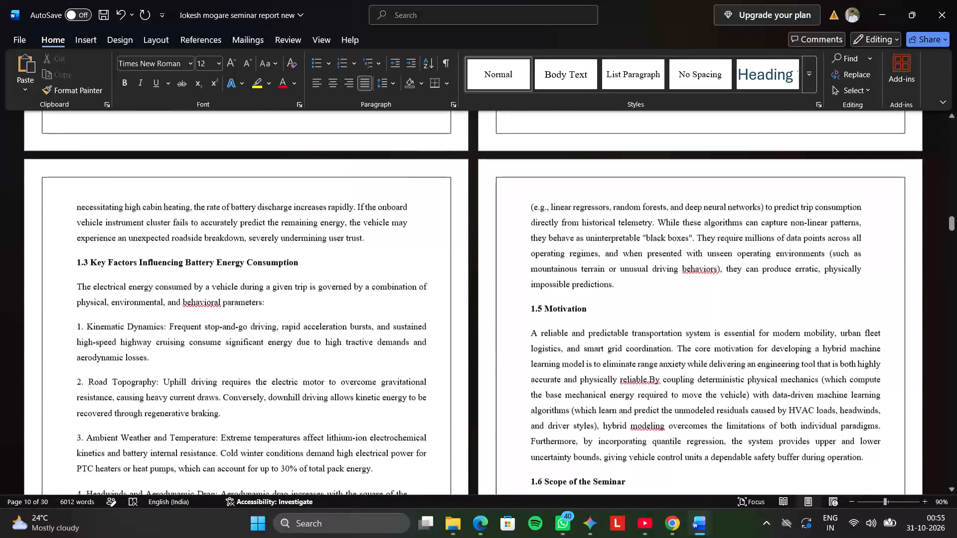
{"action": "scroll", "coordinate": [653, 252], "scroll_direction": "down", "scroll_amount": 5}
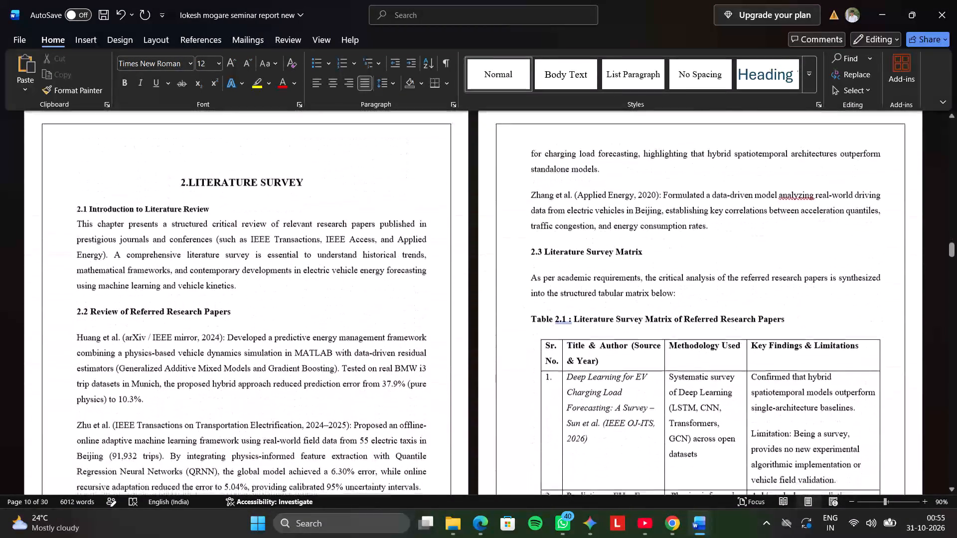
{"action": "scroll", "coordinate": [295, 205], "scroll_direction": "up", "scroll_amount": 1}
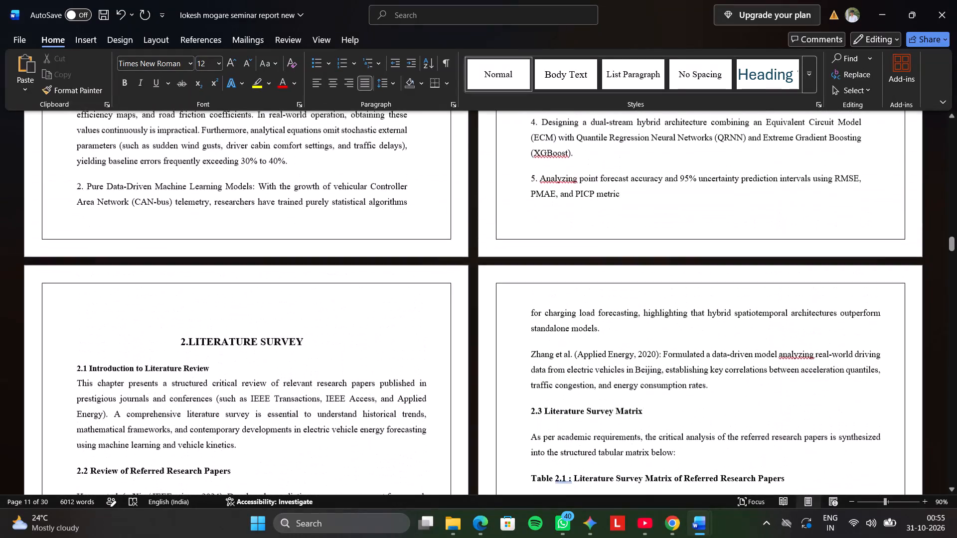
{"action": "scroll", "coordinate": [295, 205], "scroll_direction": "up", "scroll_amount": 2}
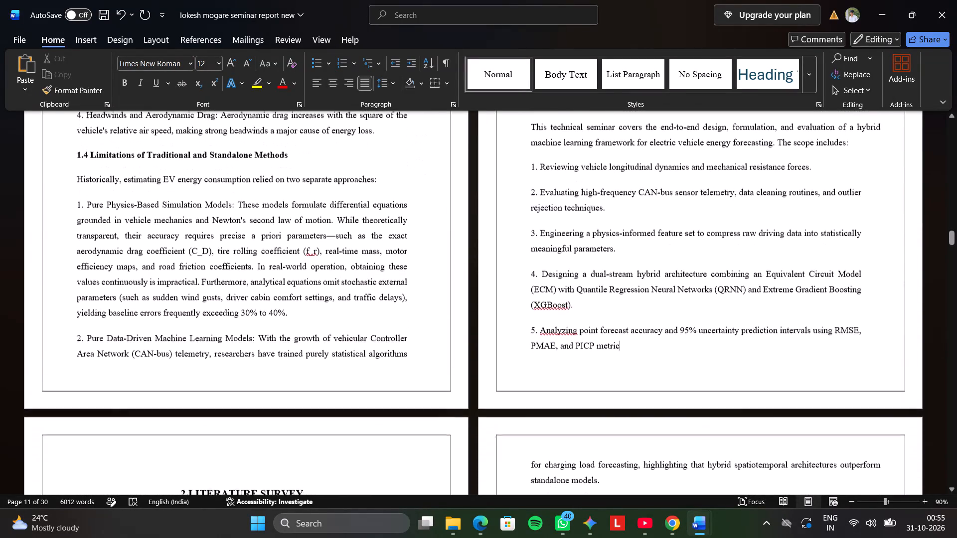
Remove the blank line above the chapter heading 2.LITERATURE SURVEY.
{"action": "scroll", "coordinate": [295, 205], "scroll_direction": "down", "scroll_amount": 2}
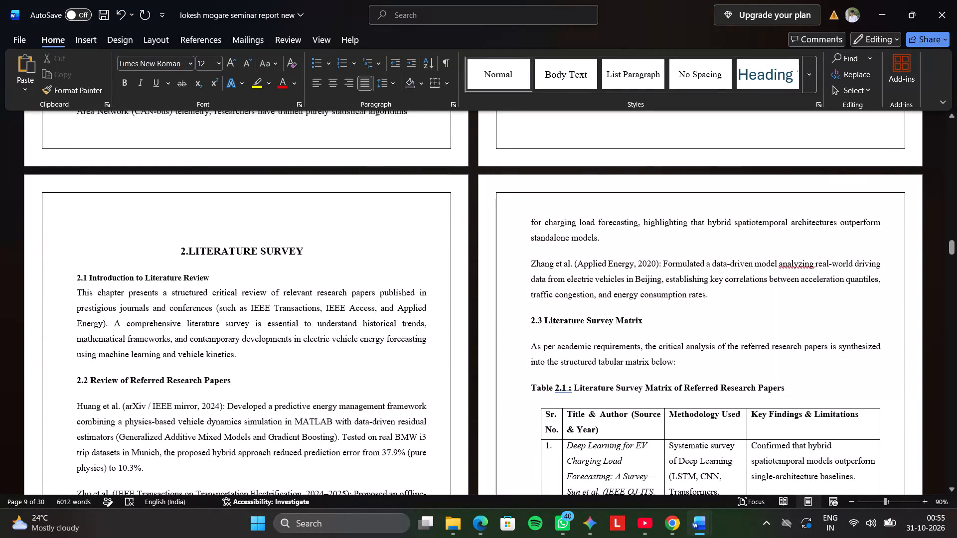
{"action": "left_click", "coordinate": [179, 253]}
{"action": "key", "text": "BackSpace"}
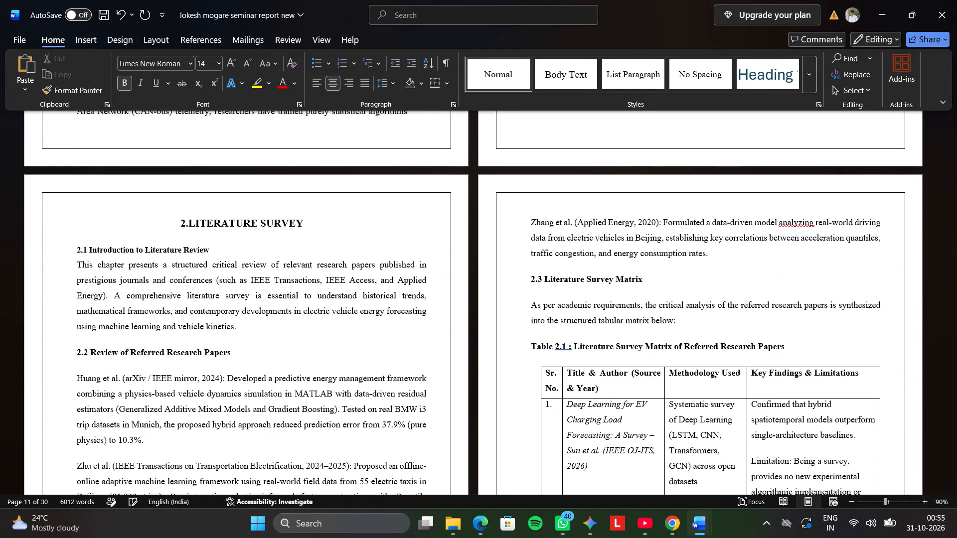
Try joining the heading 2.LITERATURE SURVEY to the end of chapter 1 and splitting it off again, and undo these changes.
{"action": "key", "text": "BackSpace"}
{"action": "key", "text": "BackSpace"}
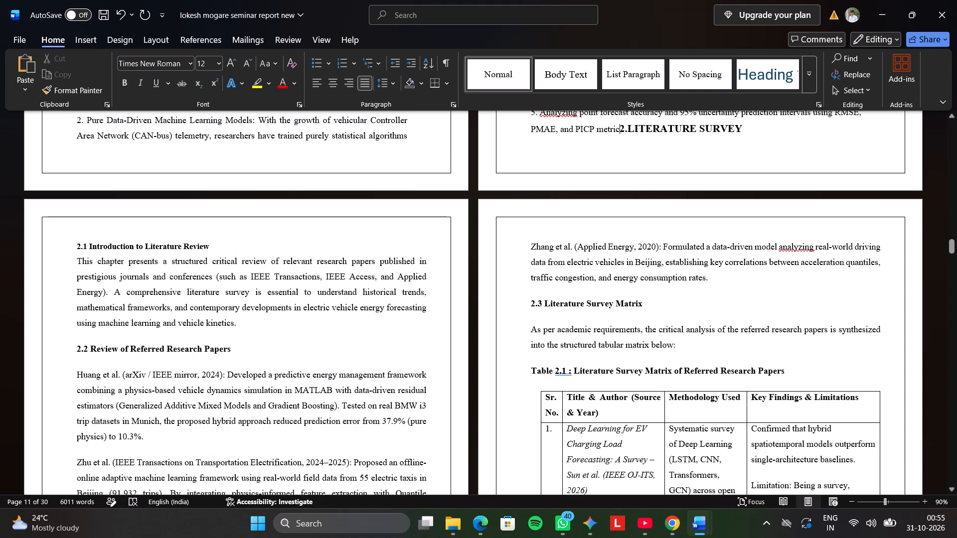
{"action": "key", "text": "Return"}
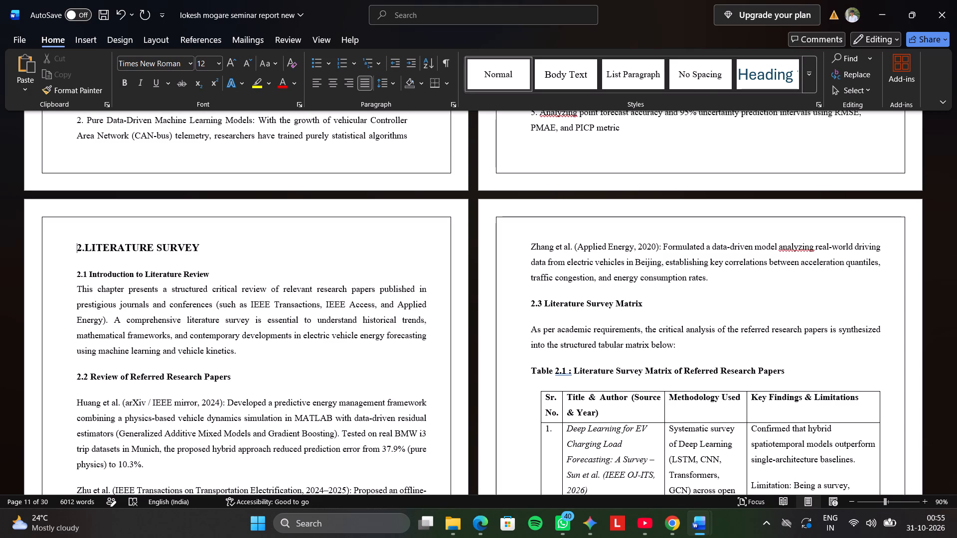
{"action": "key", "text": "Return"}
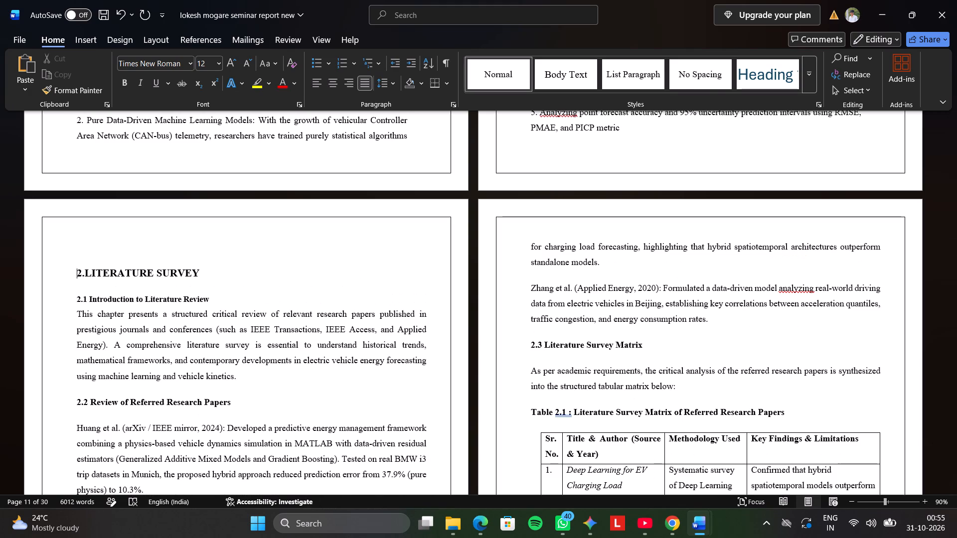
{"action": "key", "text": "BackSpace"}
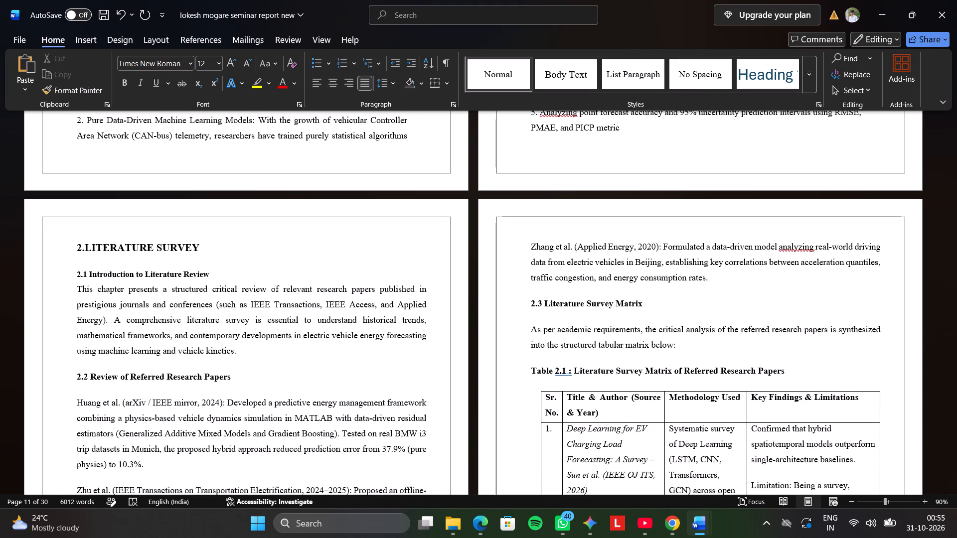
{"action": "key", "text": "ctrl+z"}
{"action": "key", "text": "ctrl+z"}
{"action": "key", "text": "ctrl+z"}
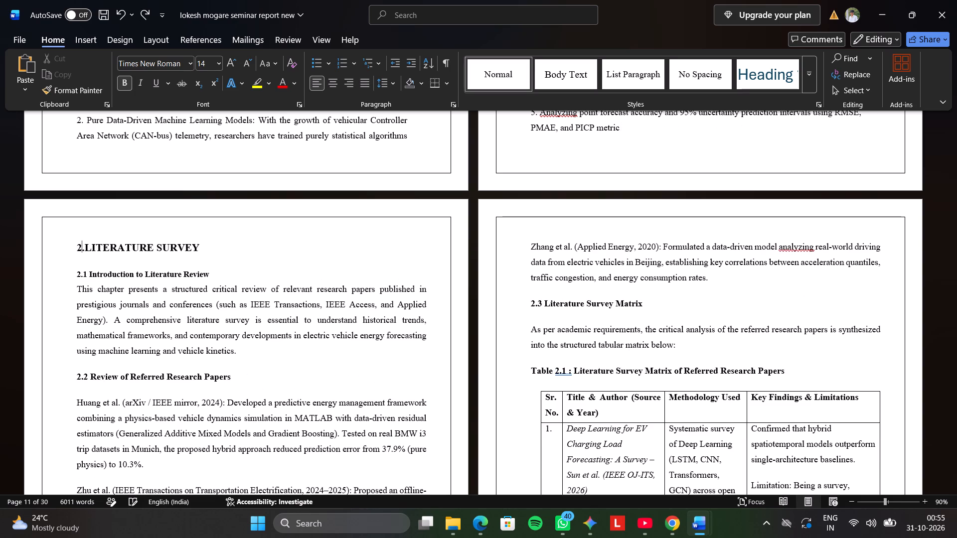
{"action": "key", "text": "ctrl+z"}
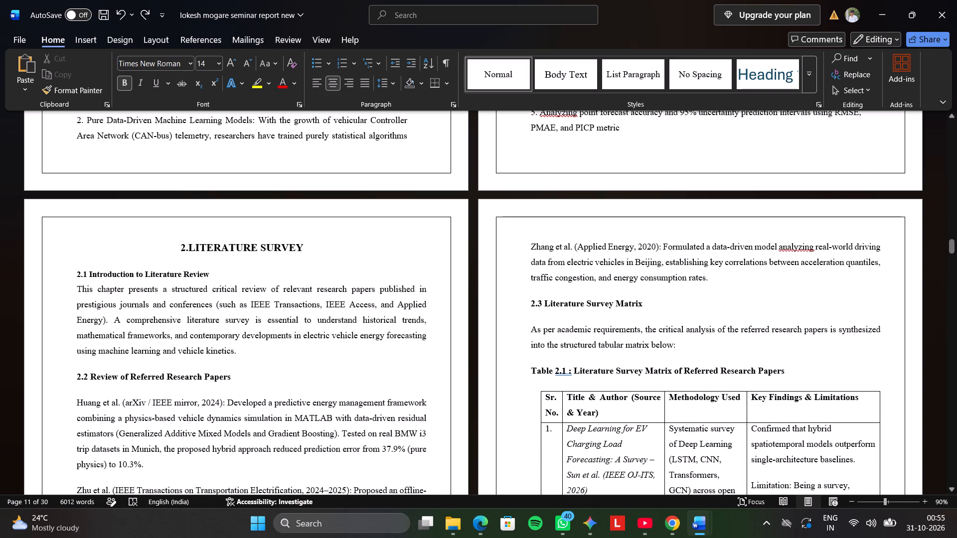
Compare the chapter headings 1.INTRODUCTION and 2.LITERATURE SURVEY with each other and with their entries in the table of contents.
{"action": "left_click", "coordinate": [237, 228]}
{"action": "scroll", "coordinate": [432, 261], "scroll_direction": "up", "scroll_amount": 1}
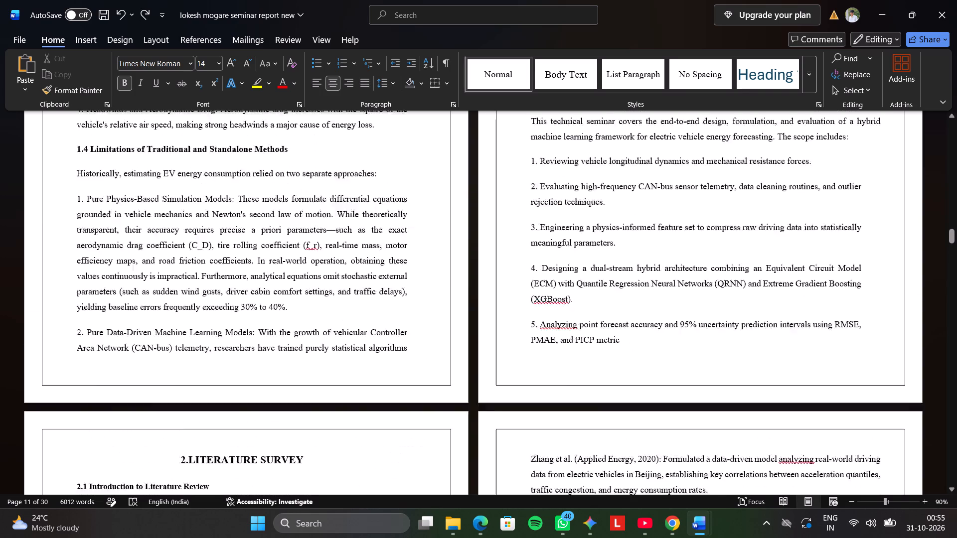
{"action": "scroll", "coordinate": [432, 261], "scroll_direction": "up", "scroll_amount": 4}
{"action": "scroll", "coordinate": [432, 261], "scroll_direction": "down", "scroll_amount": 2}
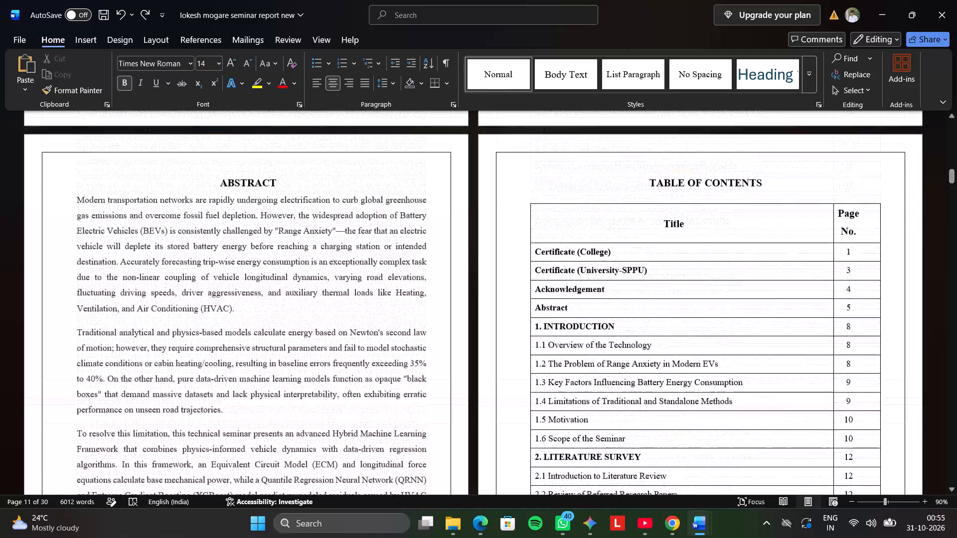
{"action": "scroll", "coordinate": [432, 261], "scroll_direction": "down", "scroll_amount": 4}
{"action": "scroll", "coordinate": [432, 261], "scroll_direction": "up", "scroll_amount": 2}
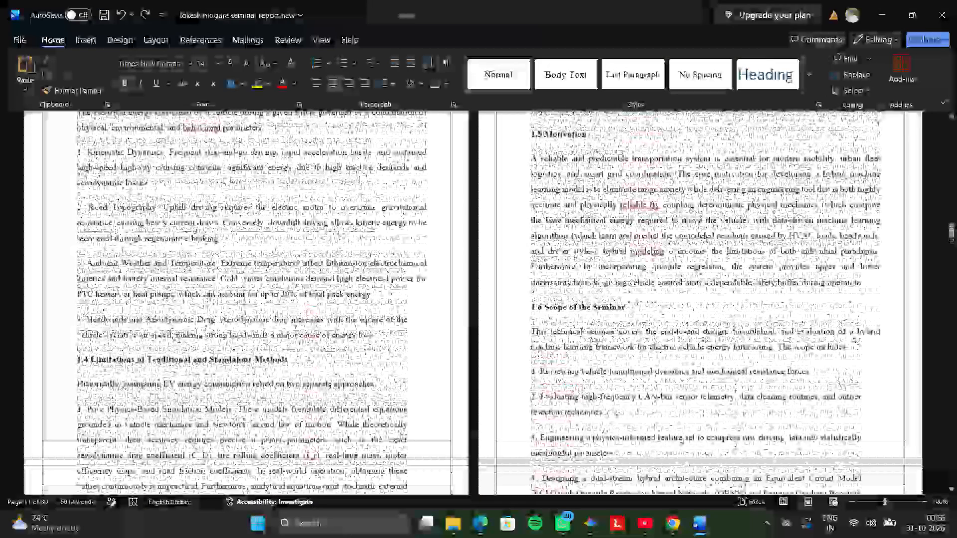
{"action": "scroll", "coordinate": [432, 261], "scroll_direction": "up", "scroll_amount": 6}
{"action": "scroll", "coordinate": [432, 261], "scroll_direction": "down", "scroll_amount": 1}
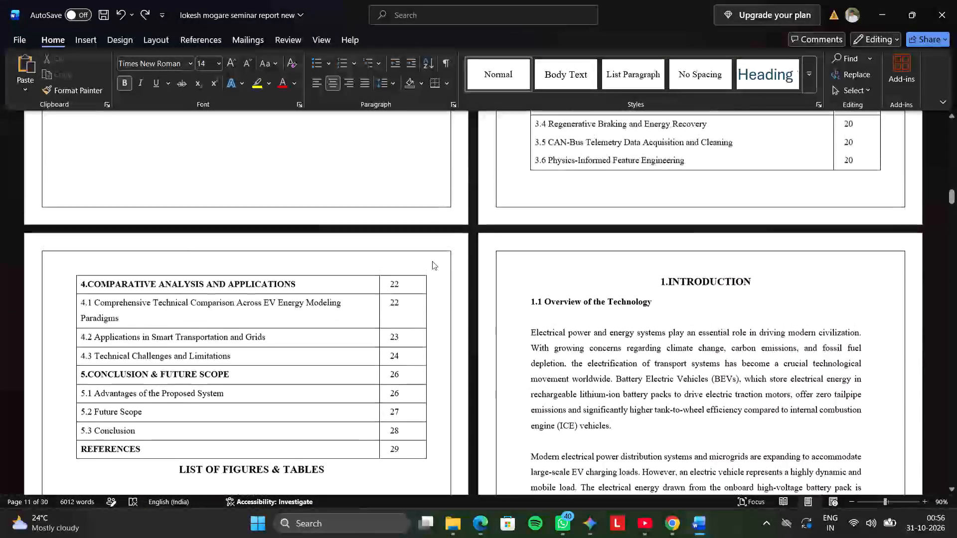
{"action": "scroll", "coordinate": [432, 261], "scroll_direction": "down", "scroll_amount": 1}
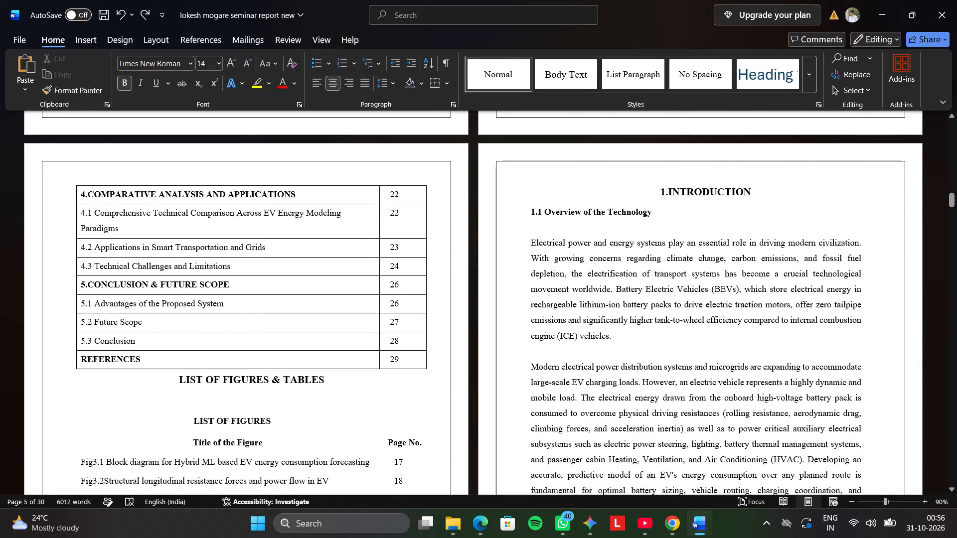
{"action": "scroll", "coordinate": [467, 298], "scroll_direction": "down", "scroll_amount": 7}
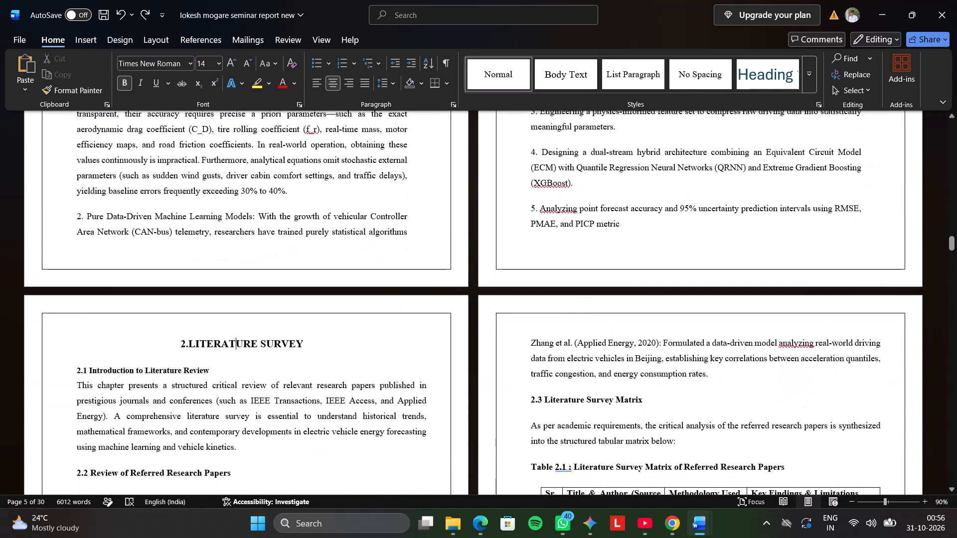
{"action": "scroll", "coordinate": [467, 298], "scroll_direction": "down", "scroll_amount": 3}
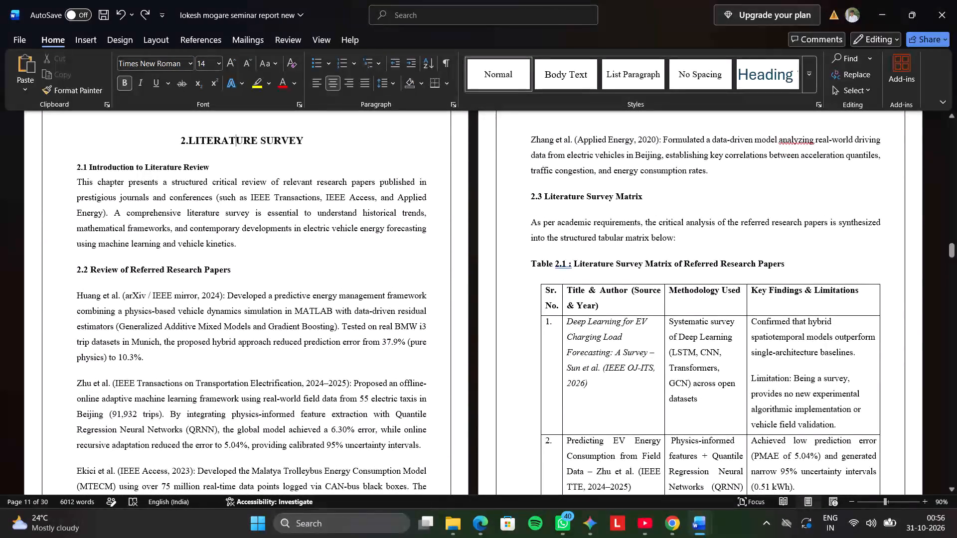
{"action": "scroll", "coordinate": [308, 225], "scroll_direction": "up", "scroll_amount": 8}
{"action": "scroll", "coordinate": [308, 225], "scroll_direction": "down", "scroll_amount": 1}
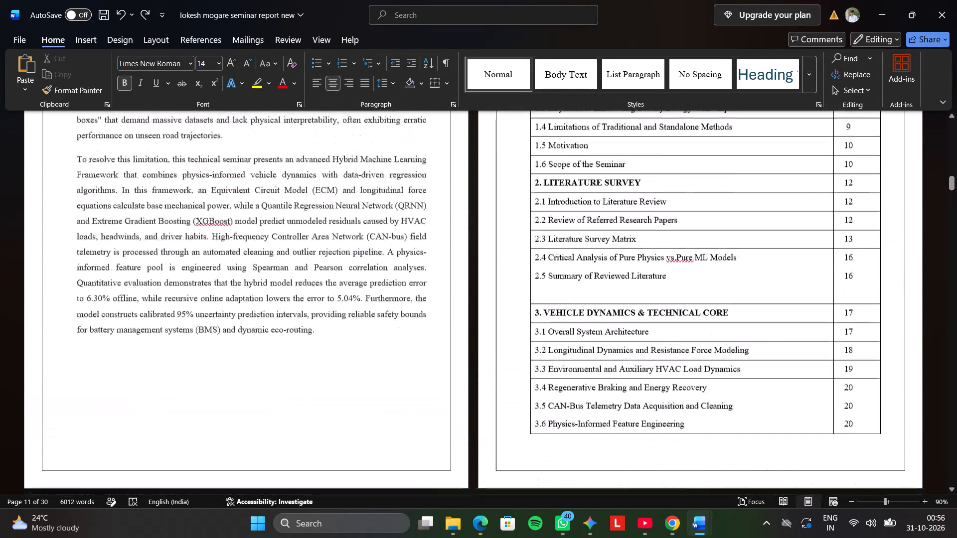
{"action": "scroll", "coordinate": [308, 225], "scroll_direction": "down", "scroll_amount": 1}
{"action": "scroll", "coordinate": [308, 225], "scroll_direction": "up", "scroll_amount": 3}
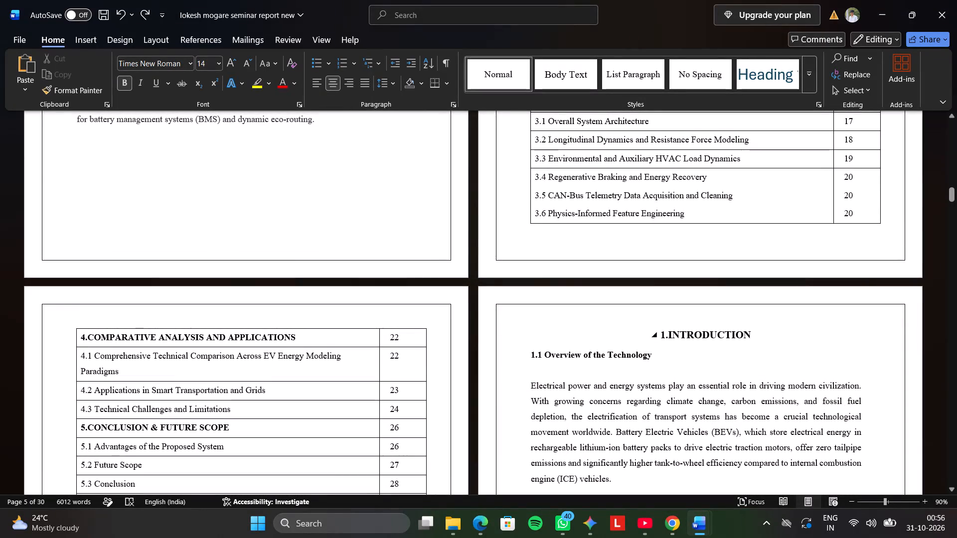
Insert a space after the chapter number so the heading reads "1. INTRODUCTION", and check its centred alignment.
{"action": "left_click", "coordinate": [669, 335]}
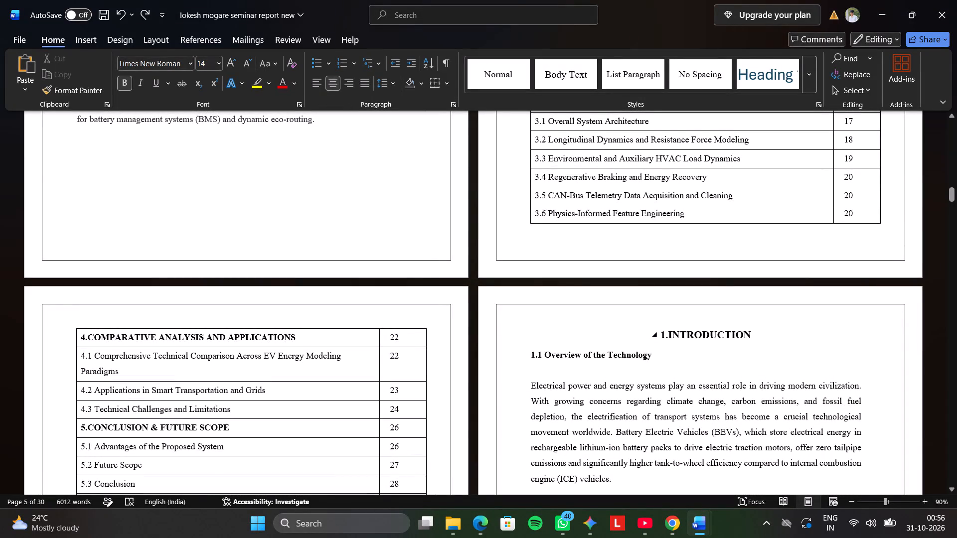
{"action": "key", "text": "space"}
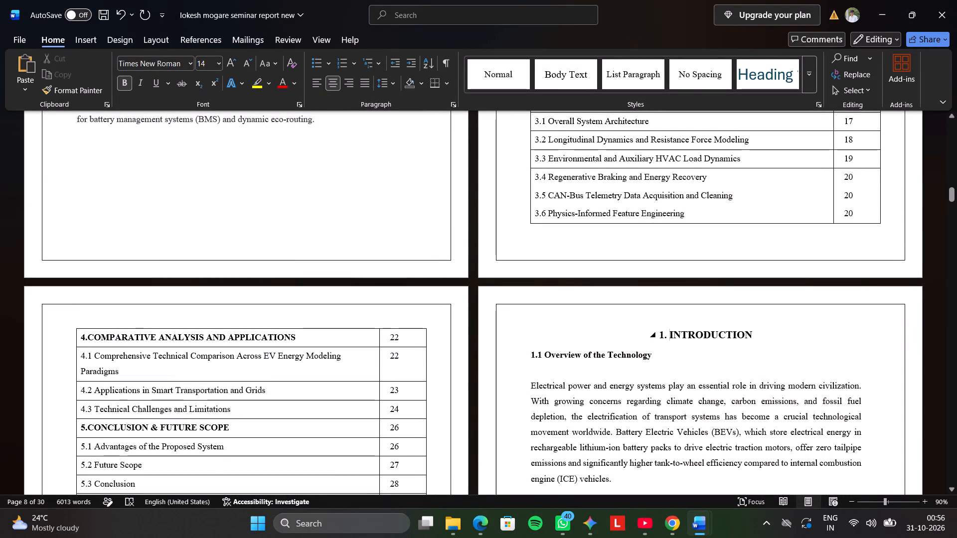
{"action": "left_click_drag", "start_coordinate": [753, 335], "coordinate": [657, 331]}
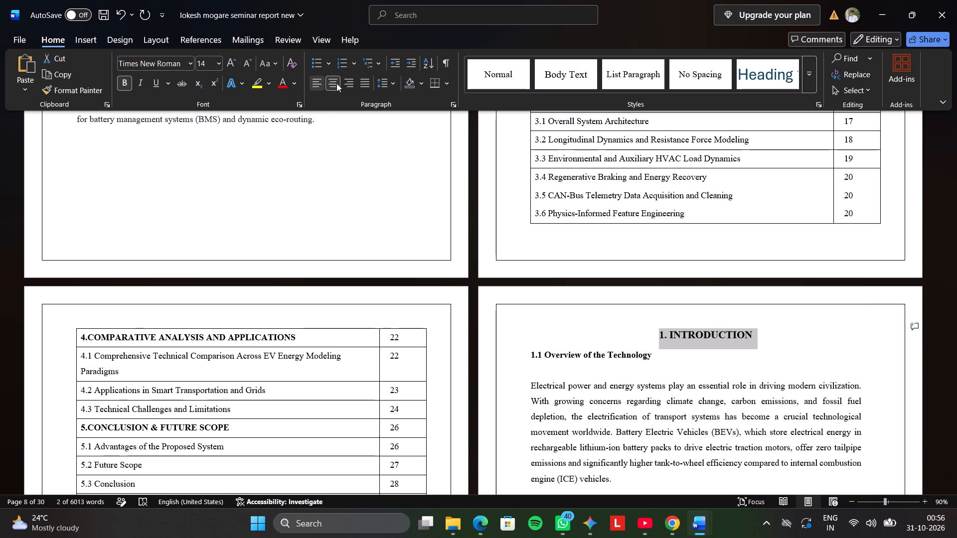
{"action": "left_click", "coordinate": [585, 341]}
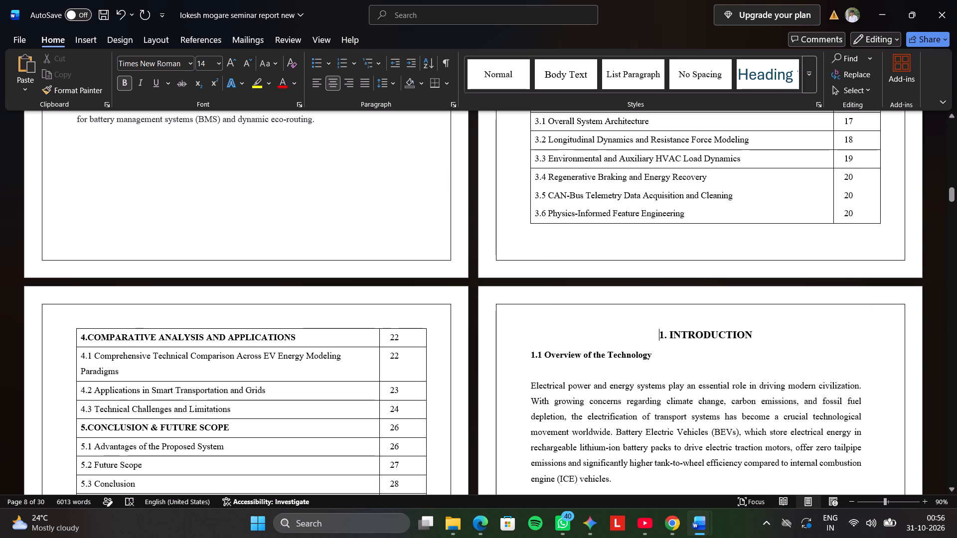
Insert a space after the chapter number so the heading reads "2. LITERATURE SURVEY".
{"action": "scroll", "coordinate": [681, 386], "scroll_direction": "down", "scroll_amount": 6}
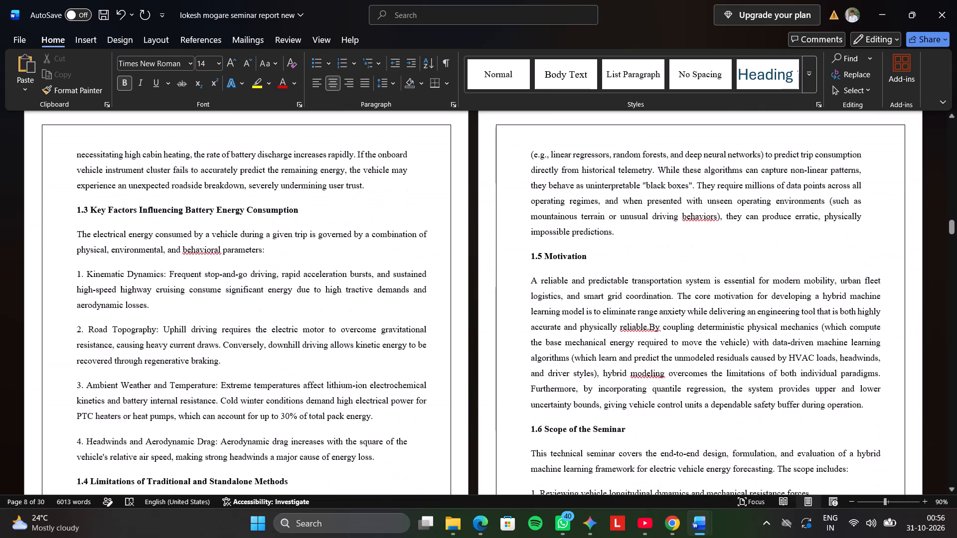
{"action": "scroll", "coordinate": [681, 386], "scroll_direction": "down", "scroll_amount": 4}
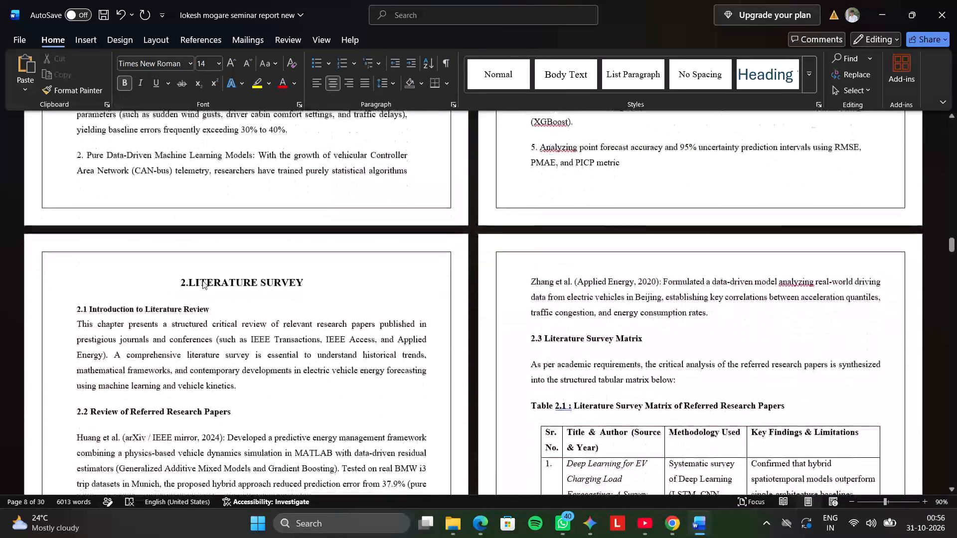
{"action": "left_click", "coordinate": [187, 282]}
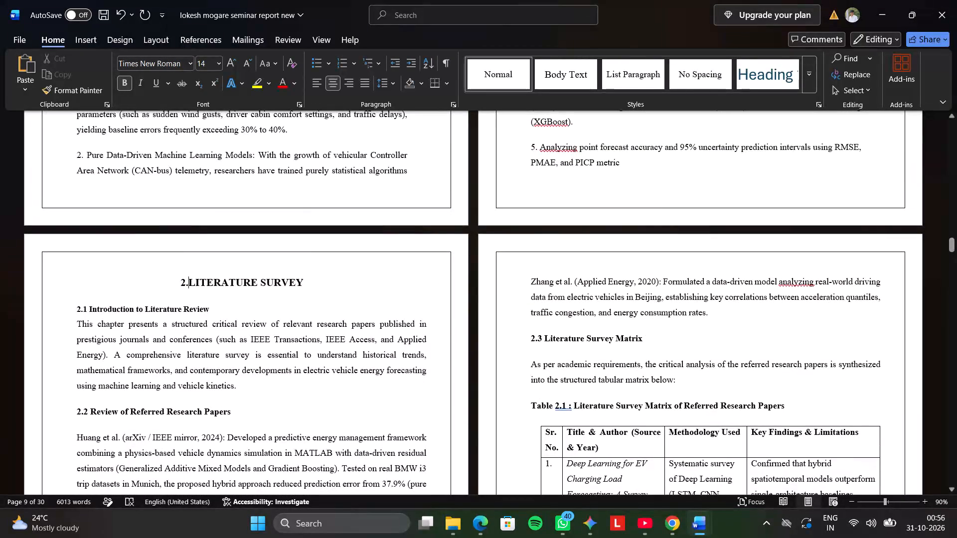
{"action": "key", "text": "space"}
Set the heading 2.1 Introduction to Literature Review and its paragraph to font size 12.
{"action": "scroll", "coordinate": [322, 297], "scroll_direction": "down", "scroll_amount": 1}
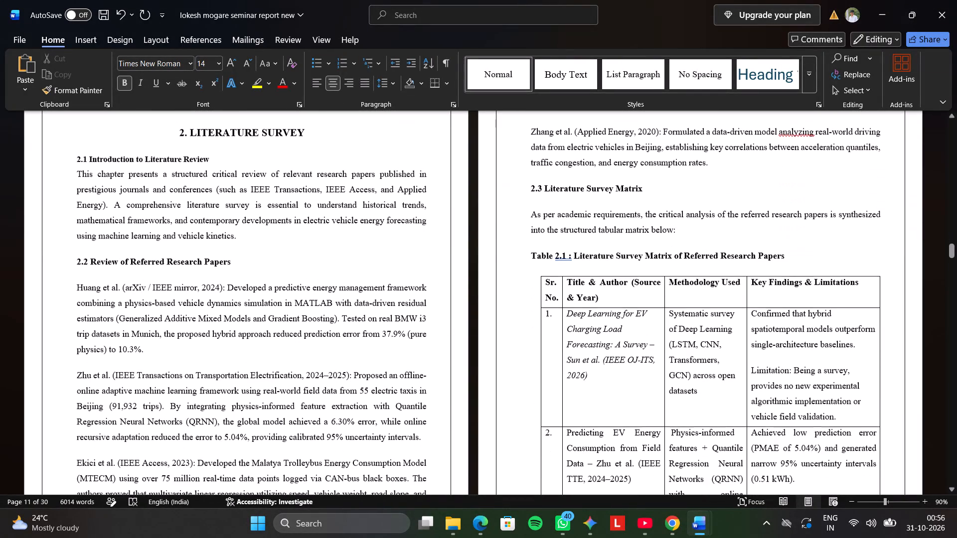
{"action": "left_click_drag", "start_coordinate": [77, 159], "coordinate": [267, 239]}
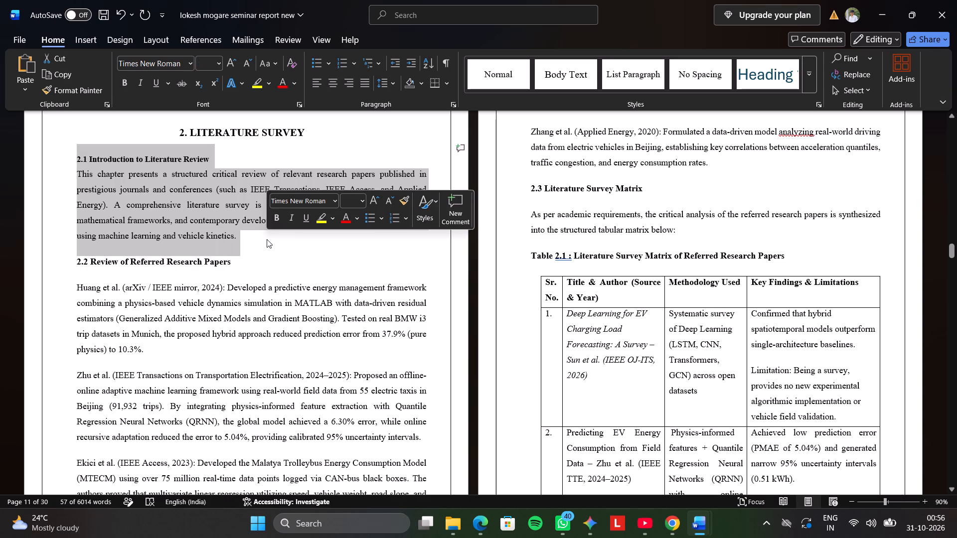
{"action": "left_click", "coordinate": [361, 201]}
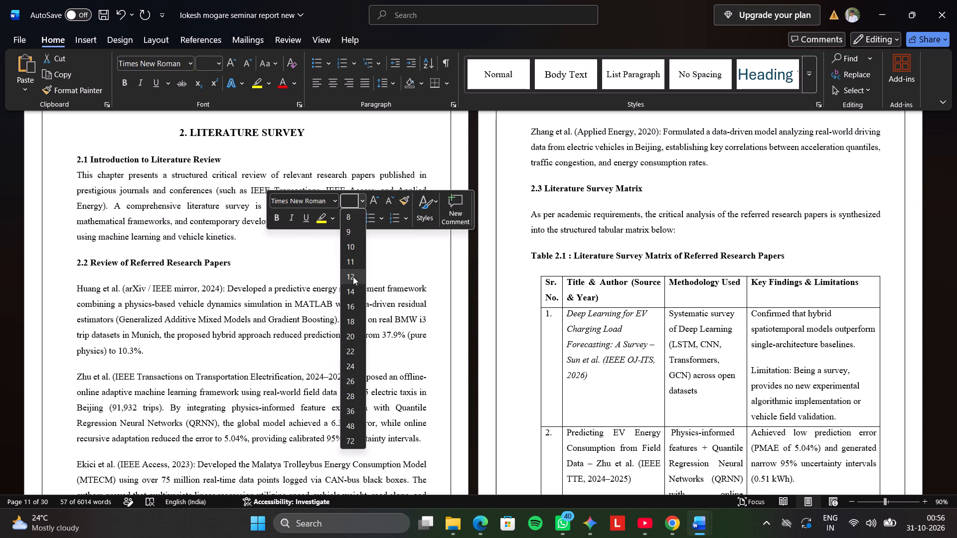
{"action": "left_click", "coordinate": [353, 276]}
{"action": "left_click", "coordinate": [308, 263]}
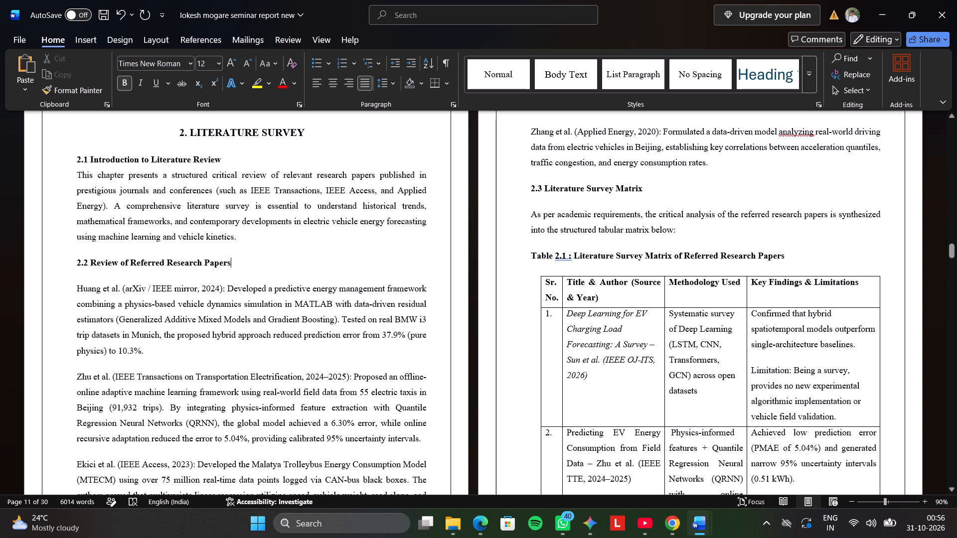
{"action": "left_click_drag", "start_coordinate": [77, 156], "coordinate": [251, 251]}
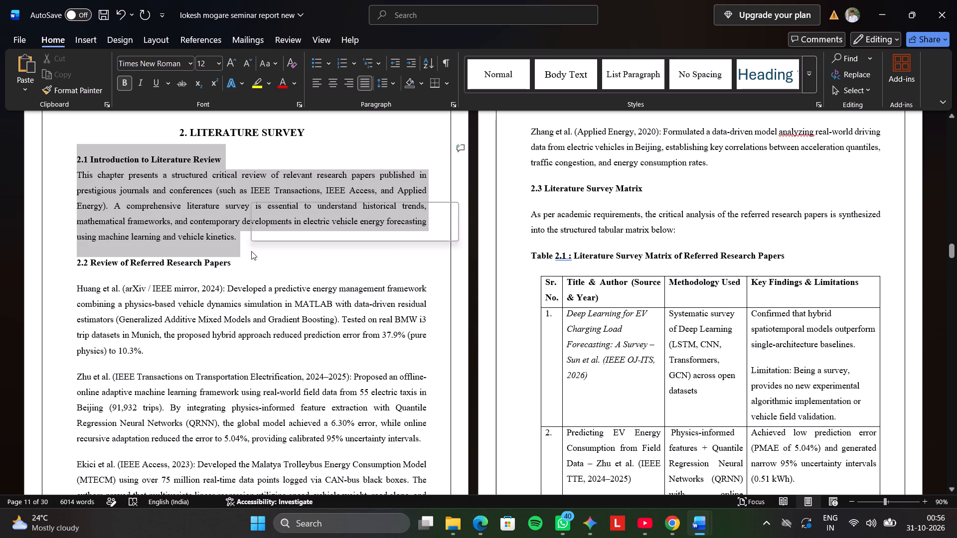
{"action": "left_click", "coordinate": [306, 267]}
Check the font and size of heading 2.2 and all its paper reviews, including the last paragraph on the following page.
{"action": "scroll", "coordinate": [306, 267], "scroll_direction": "down", "scroll_amount": 1}
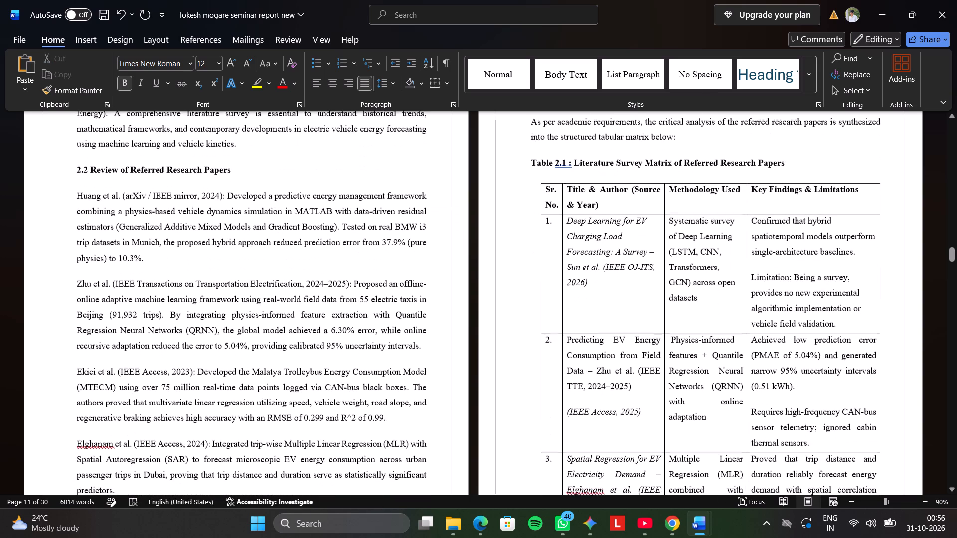
{"action": "left_click_drag", "start_coordinate": [78, 166], "coordinate": [189, 269]}
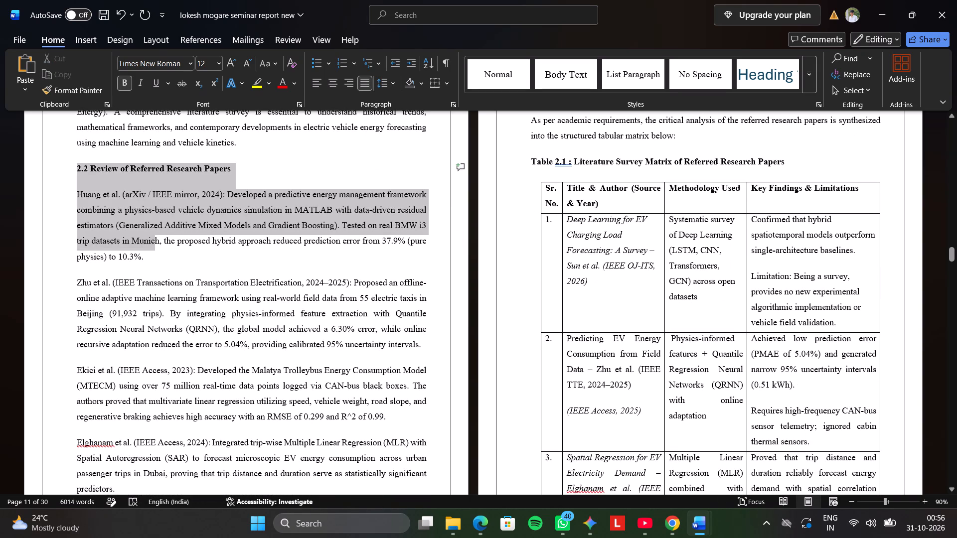
{"action": "left_click_drag", "start_coordinate": [189, 269], "coordinate": [243, 340]}
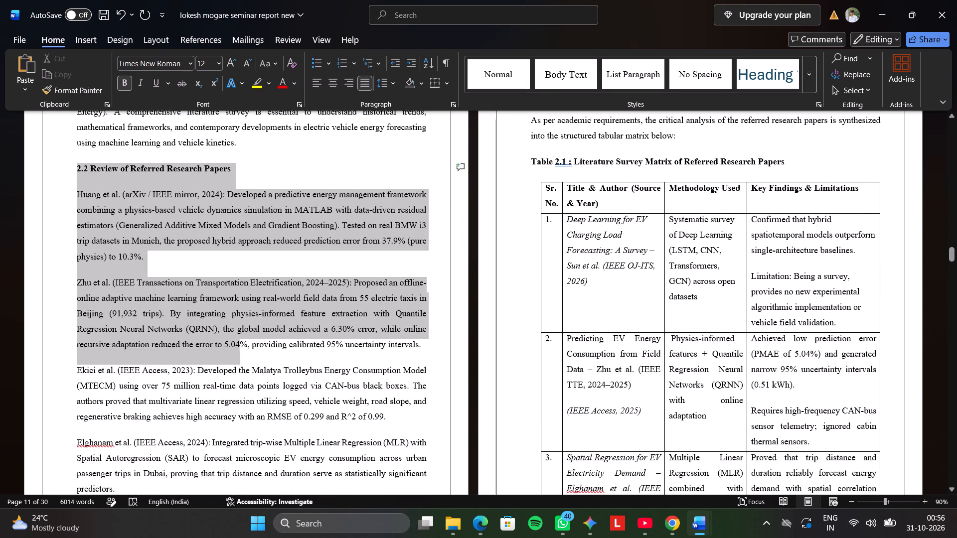
{"action": "left_click_drag", "start_coordinate": [243, 340], "coordinate": [332, 481]}
{"action": "scroll", "coordinate": [263, 380], "scroll_direction": "right", "scroll_amount": 1}
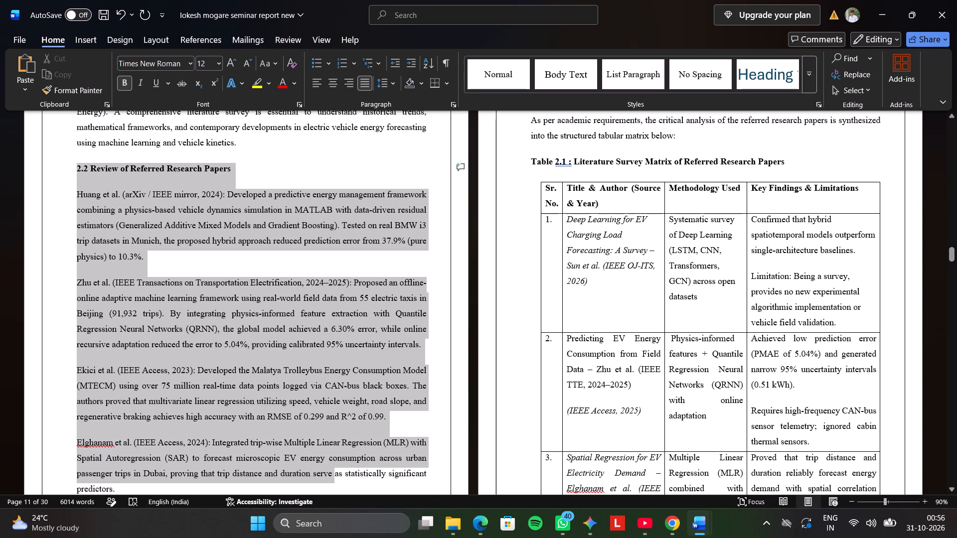
{"action": "left_click_drag", "start_coordinate": [332, 481], "coordinate": [161, 383]}
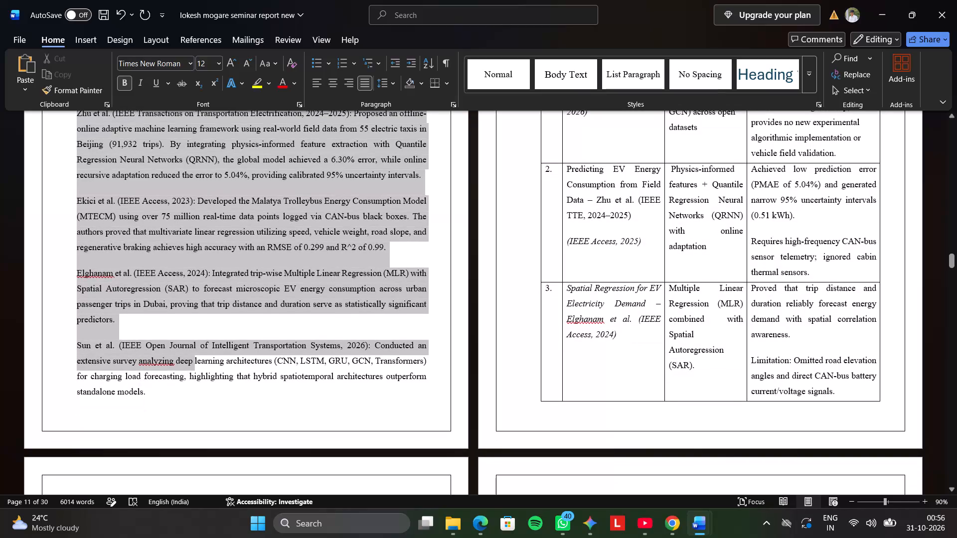
{"action": "left_click_drag", "start_coordinate": [161, 383], "coordinate": [158, 395]}
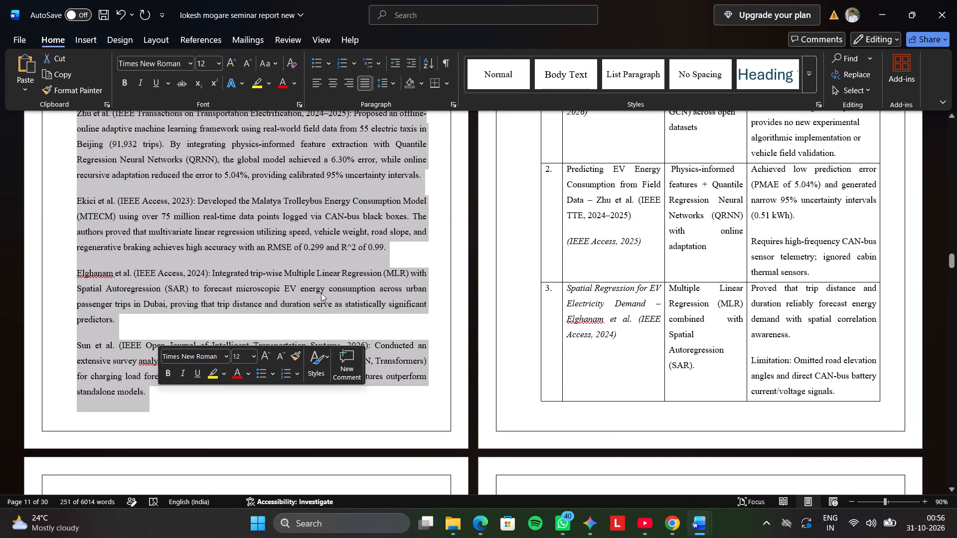
{"action": "left_click", "coordinate": [321, 293]}
{"action": "scroll", "coordinate": [424, 268], "scroll_direction": "up", "scroll_amount": 2}
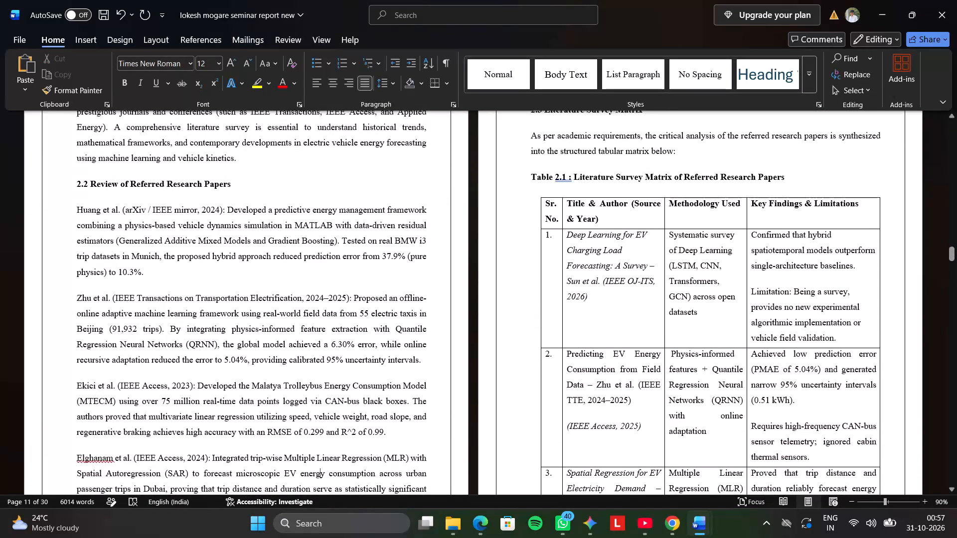
{"action": "scroll", "coordinate": [328, 323], "scroll_direction": "up", "scroll_amount": 1}
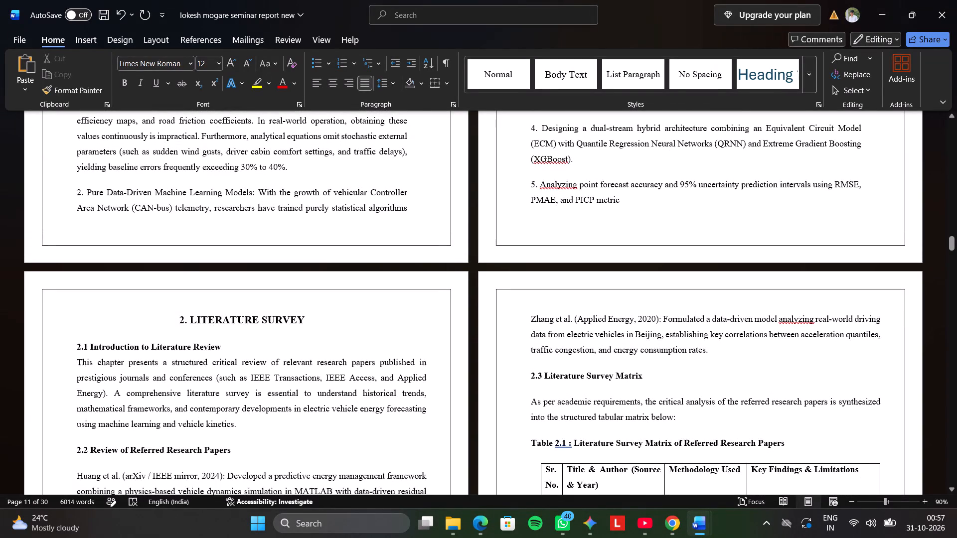
{"action": "scroll", "coordinate": [530, 318], "scroll_direction": "down", "scroll_amount": 1}
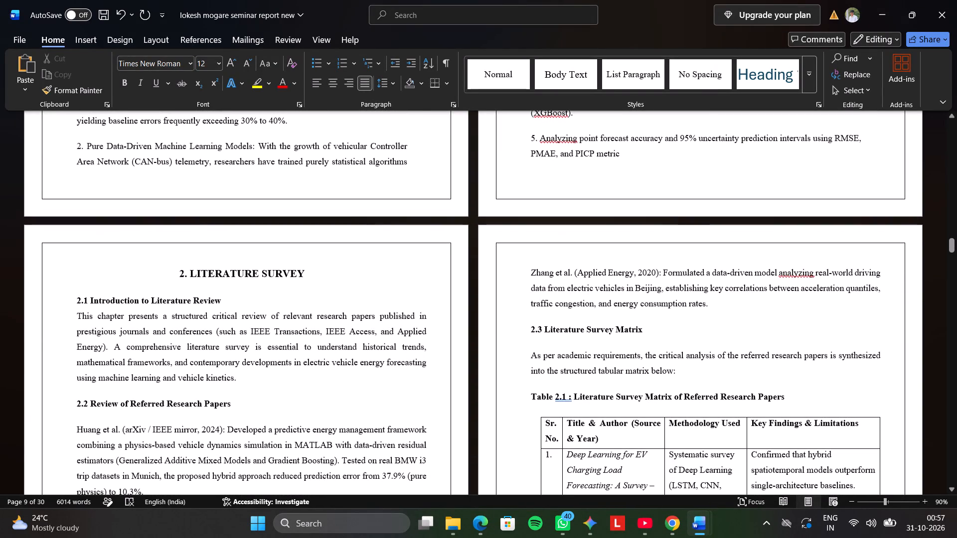
{"action": "left_click_drag", "start_coordinate": [527, 272], "coordinate": [741, 313]}
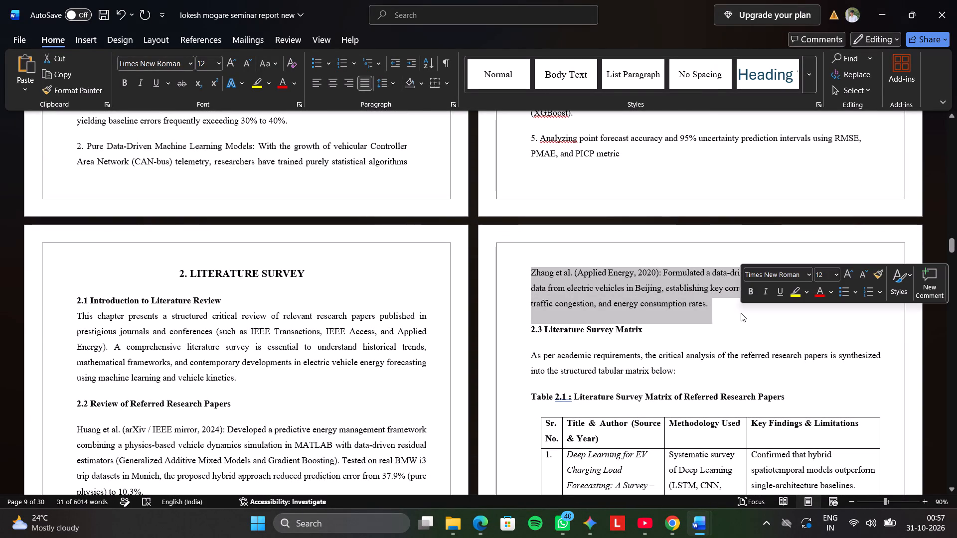
{"action": "left_click", "coordinate": [735, 327]}
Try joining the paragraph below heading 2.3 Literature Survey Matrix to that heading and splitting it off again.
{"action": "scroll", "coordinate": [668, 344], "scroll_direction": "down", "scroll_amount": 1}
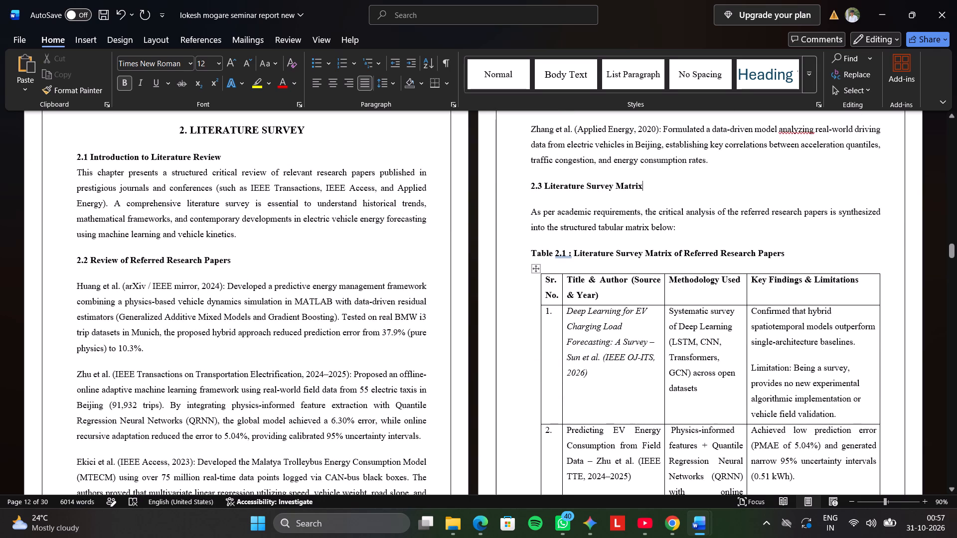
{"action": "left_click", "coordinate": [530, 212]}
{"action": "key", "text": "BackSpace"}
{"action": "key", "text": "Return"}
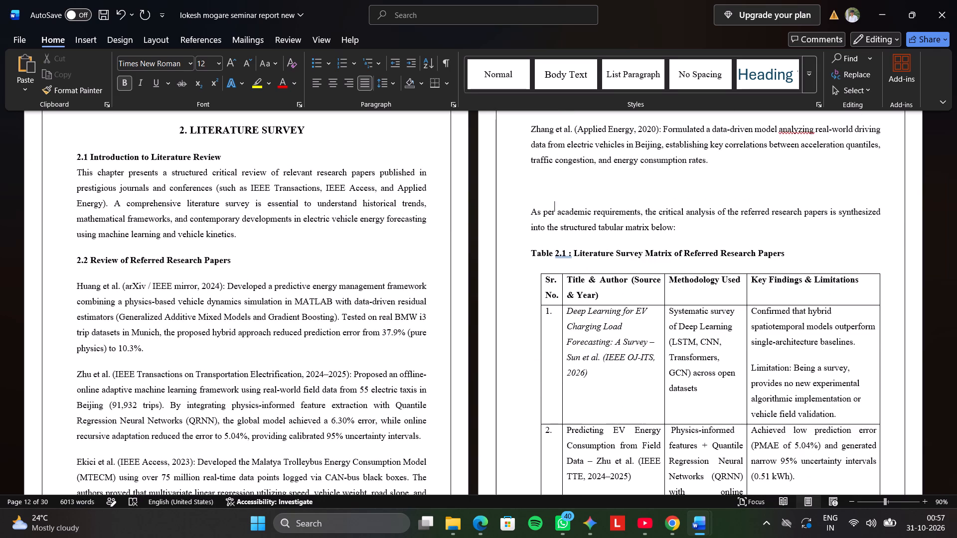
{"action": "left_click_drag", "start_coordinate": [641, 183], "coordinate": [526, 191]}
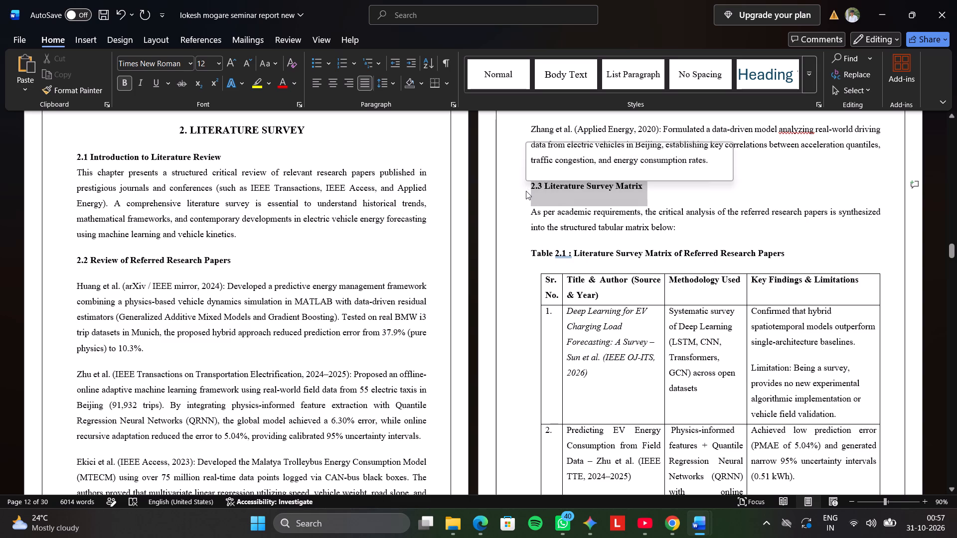
Place the cursor in the Table 2.1 caption and show the ruler.
{"action": "left_click", "coordinate": [526, 273]}
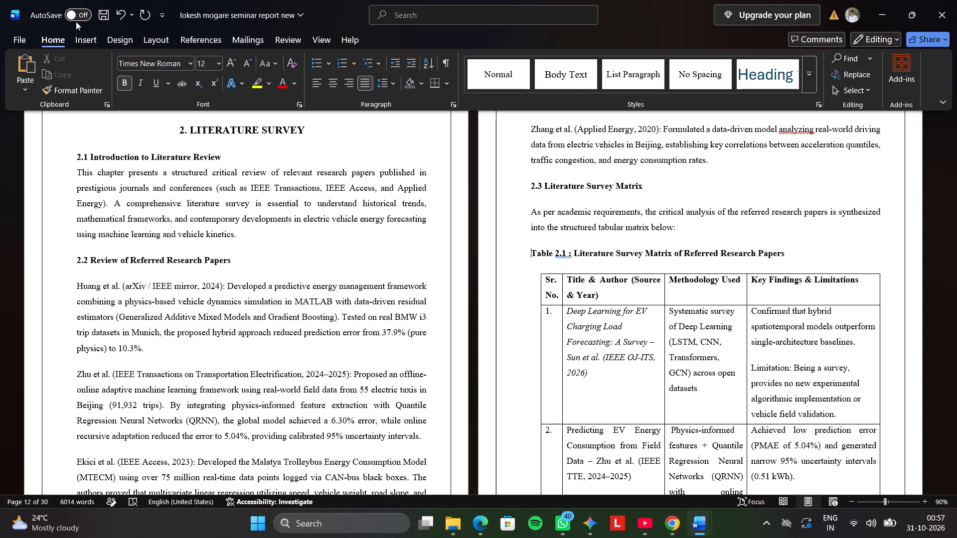
{"action": "left_click", "coordinate": [324, 41]}
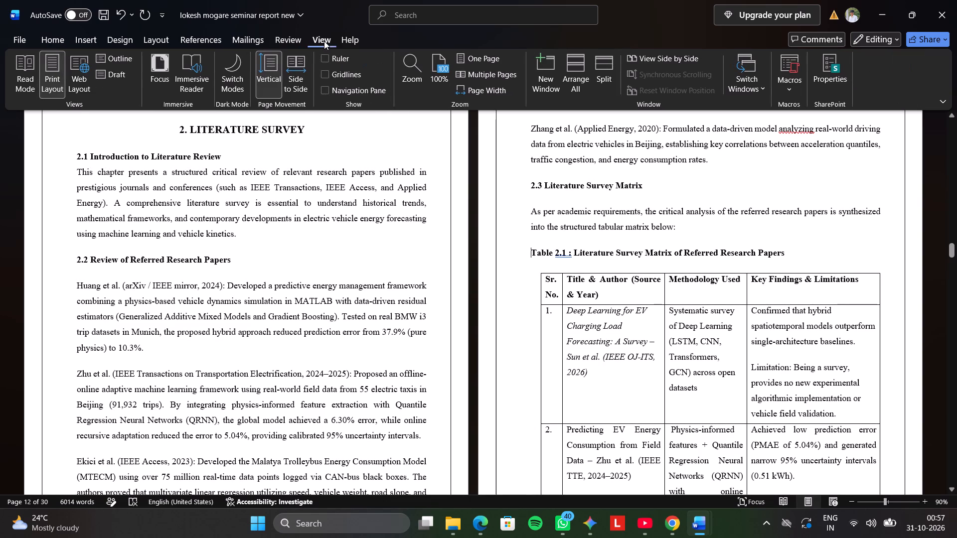
{"action": "left_click", "coordinate": [325, 57]}
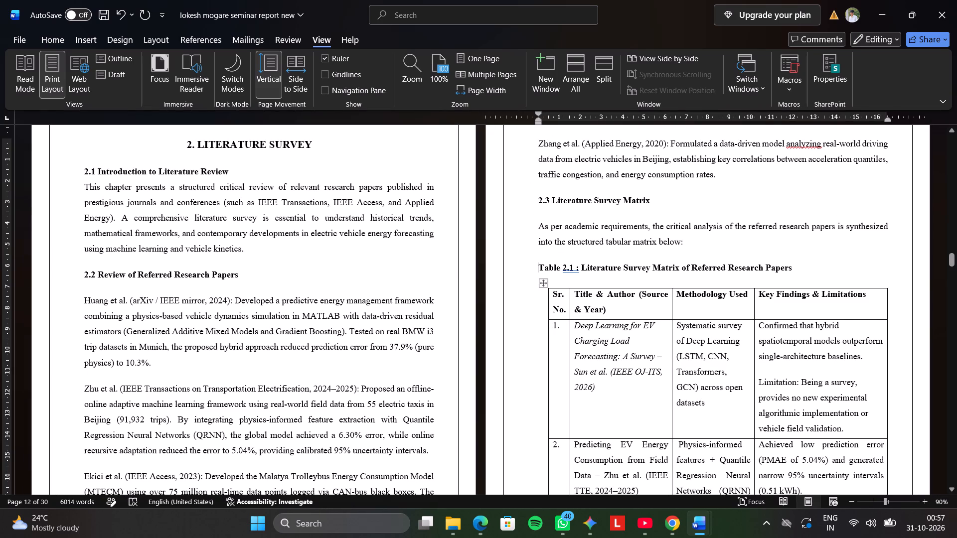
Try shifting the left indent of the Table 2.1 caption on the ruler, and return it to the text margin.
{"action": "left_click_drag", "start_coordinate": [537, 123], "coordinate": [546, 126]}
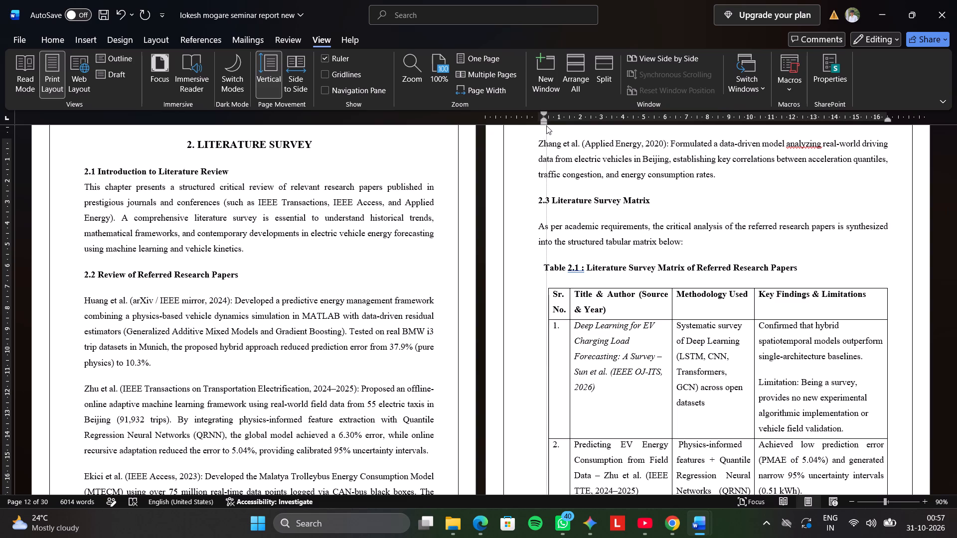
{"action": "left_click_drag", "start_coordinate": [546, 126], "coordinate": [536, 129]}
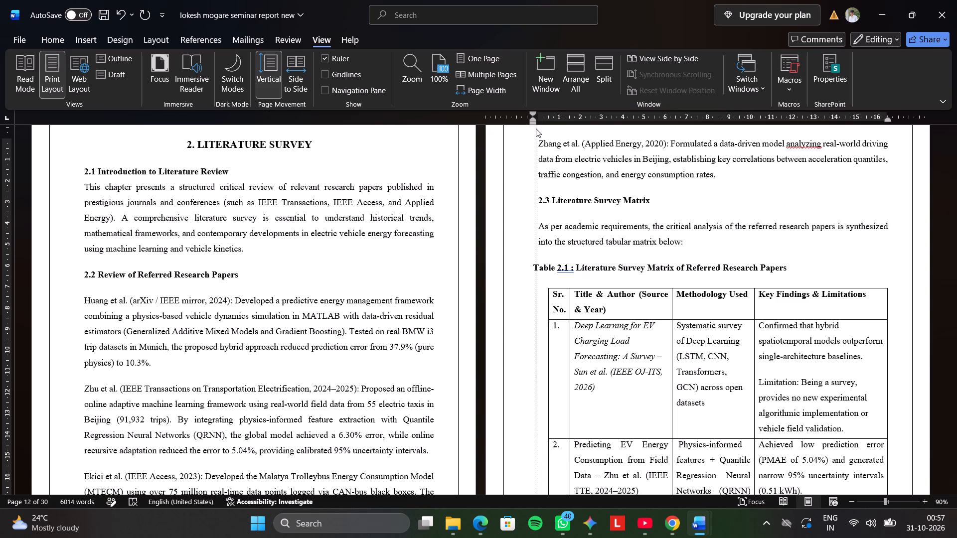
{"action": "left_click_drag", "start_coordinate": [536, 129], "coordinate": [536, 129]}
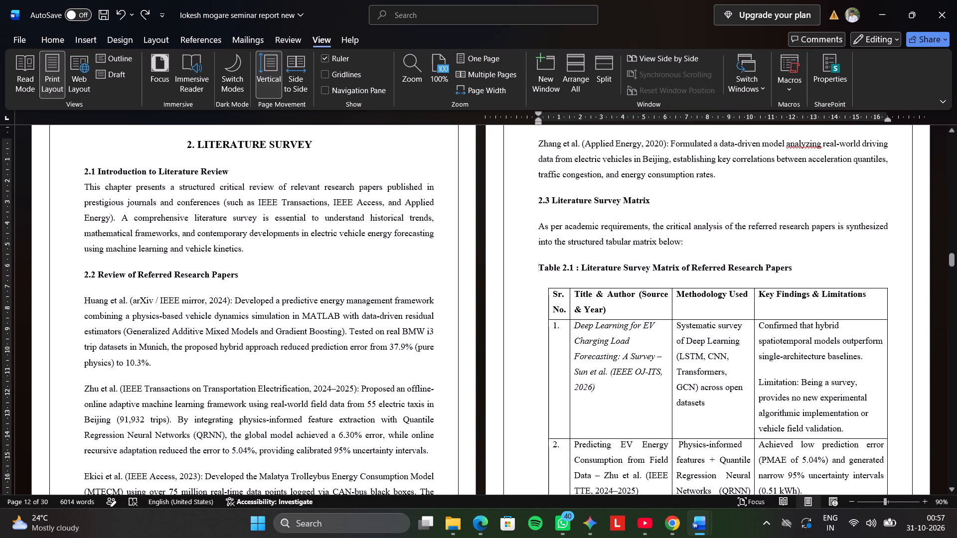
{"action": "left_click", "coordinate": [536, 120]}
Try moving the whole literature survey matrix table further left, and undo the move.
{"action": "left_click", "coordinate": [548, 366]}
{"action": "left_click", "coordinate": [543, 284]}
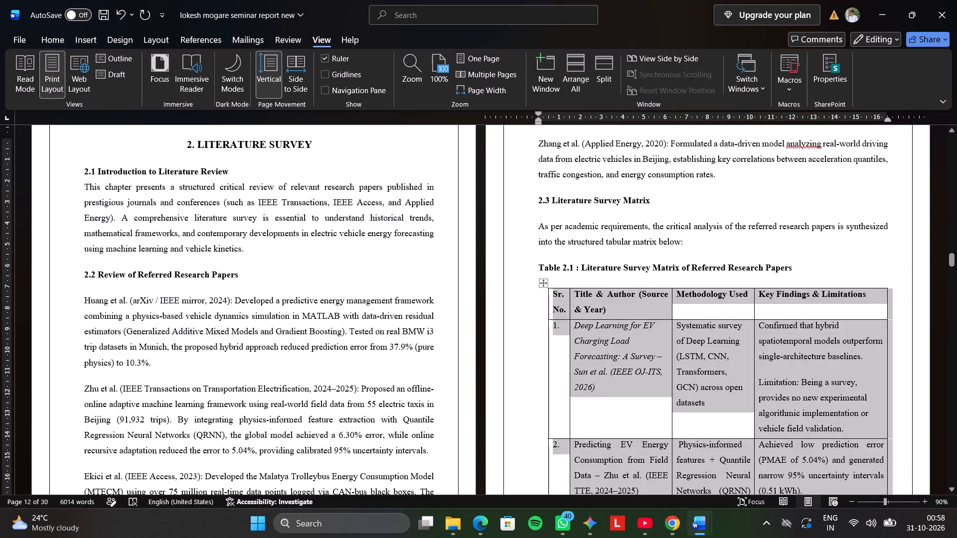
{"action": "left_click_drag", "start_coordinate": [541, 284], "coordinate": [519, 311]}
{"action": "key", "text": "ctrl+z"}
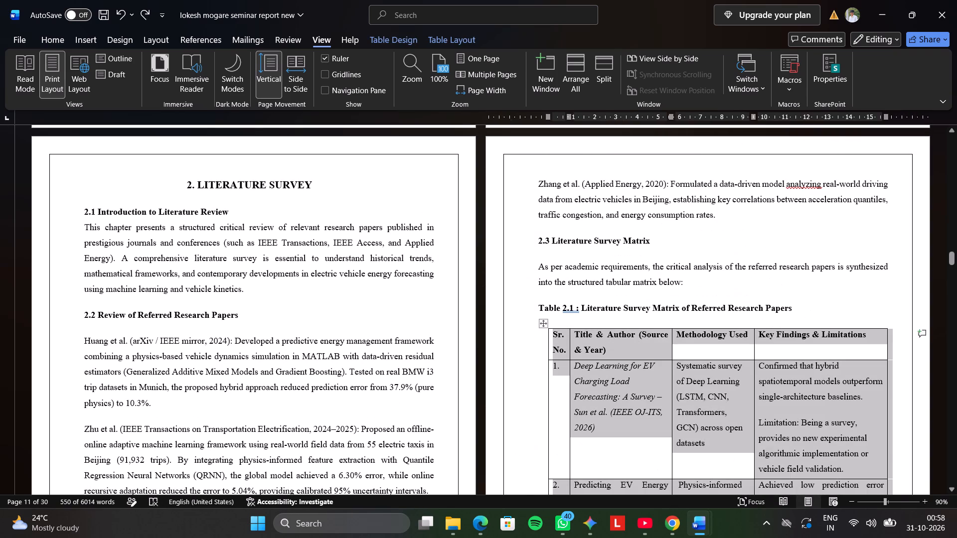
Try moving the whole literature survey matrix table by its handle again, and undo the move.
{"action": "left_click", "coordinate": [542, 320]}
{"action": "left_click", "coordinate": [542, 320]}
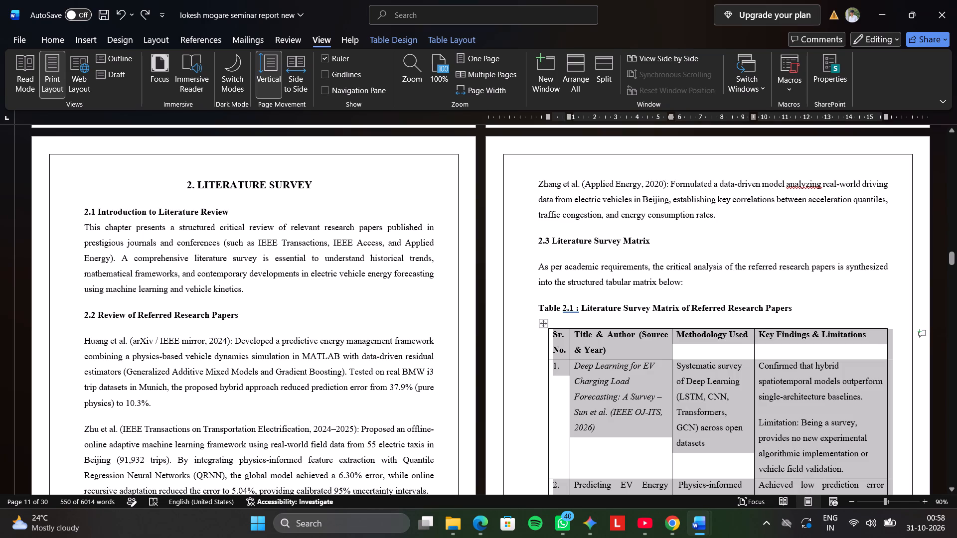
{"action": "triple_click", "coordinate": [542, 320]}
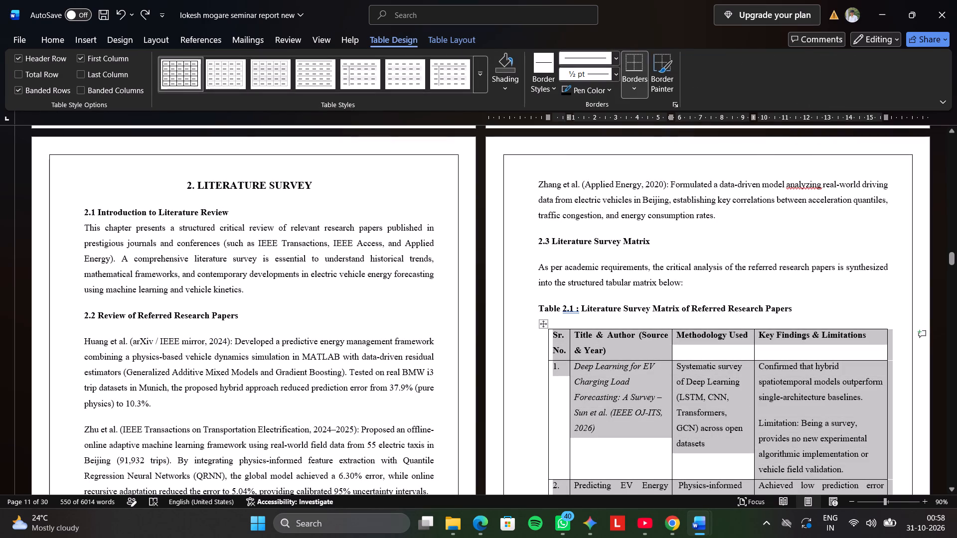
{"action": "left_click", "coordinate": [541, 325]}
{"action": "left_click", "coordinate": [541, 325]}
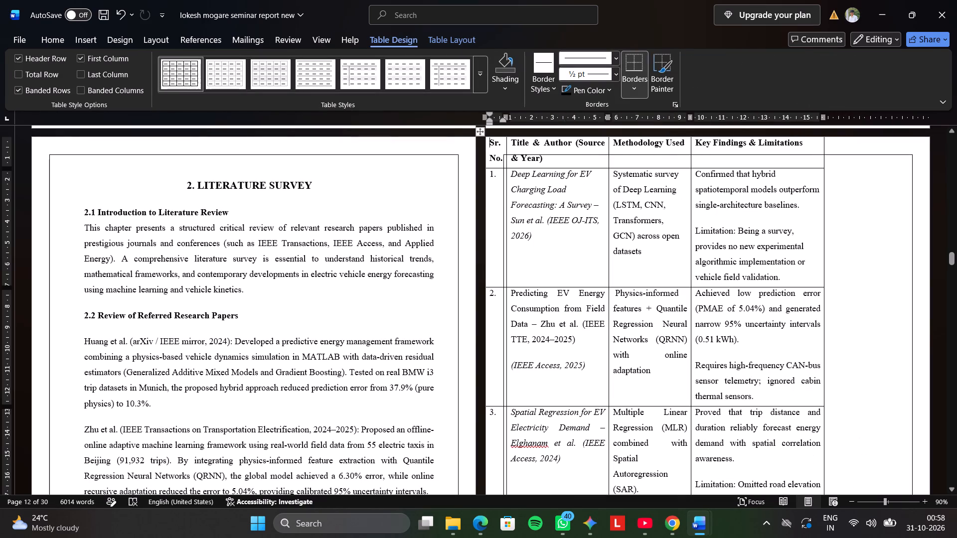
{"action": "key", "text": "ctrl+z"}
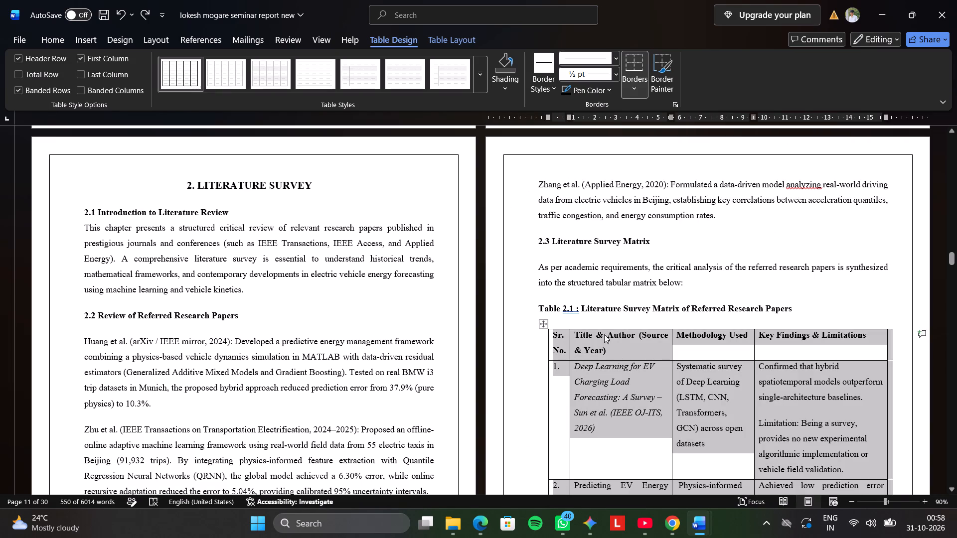
Extend the left border of the Table 2.1 matrix outward until it lines up with the text margin.
{"action": "left_click", "coordinate": [548, 335]}
{"action": "left_click_drag", "start_coordinate": [548, 335], "coordinate": [543, 335]}
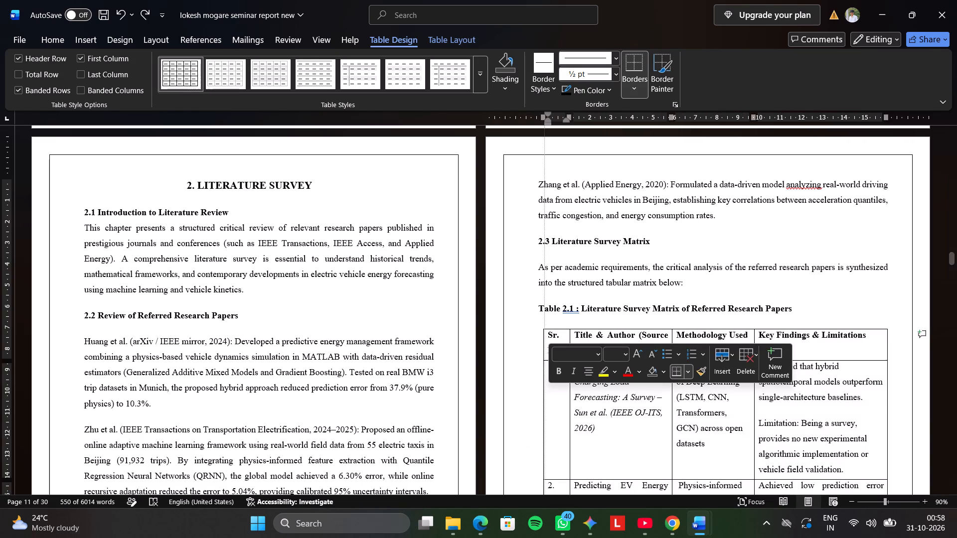
{"action": "left_click_drag", "start_coordinate": [543, 335], "coordinate": [539, 336]}
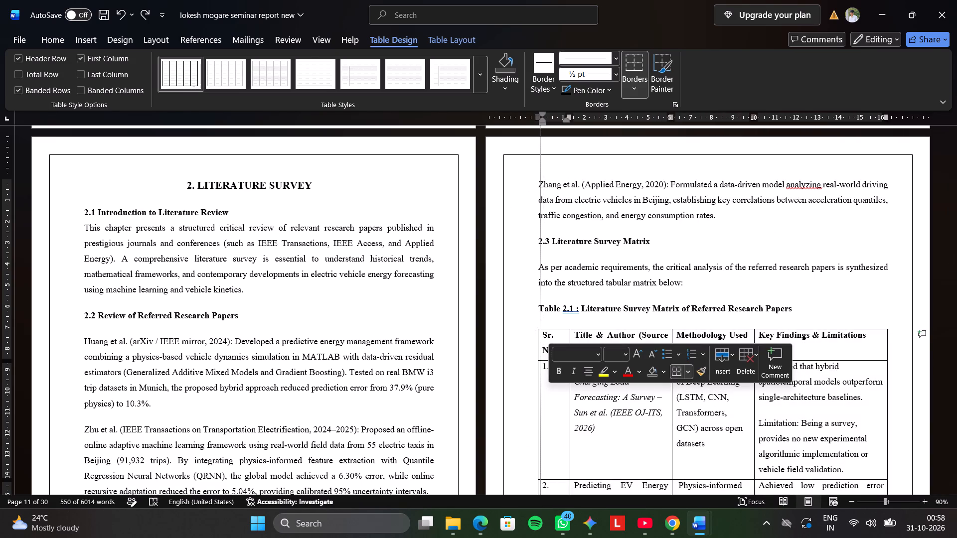
{"action": "left_click_drag", "start_coordinate": [539, 336], "coordinate": [541, 336]}
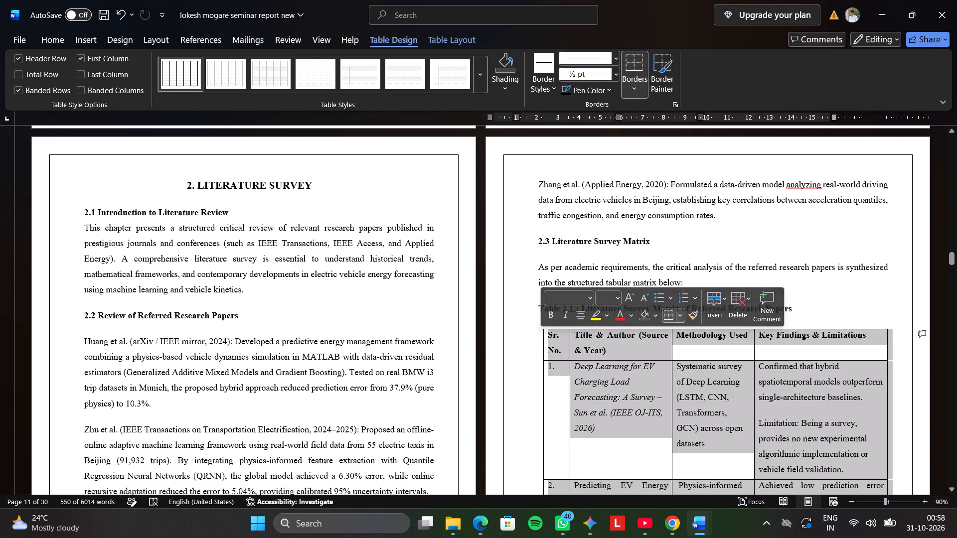
{"action": "left_click", "coordinate": [543, 342]}
{"action": "left_click", "coordinate": [543, 342]}
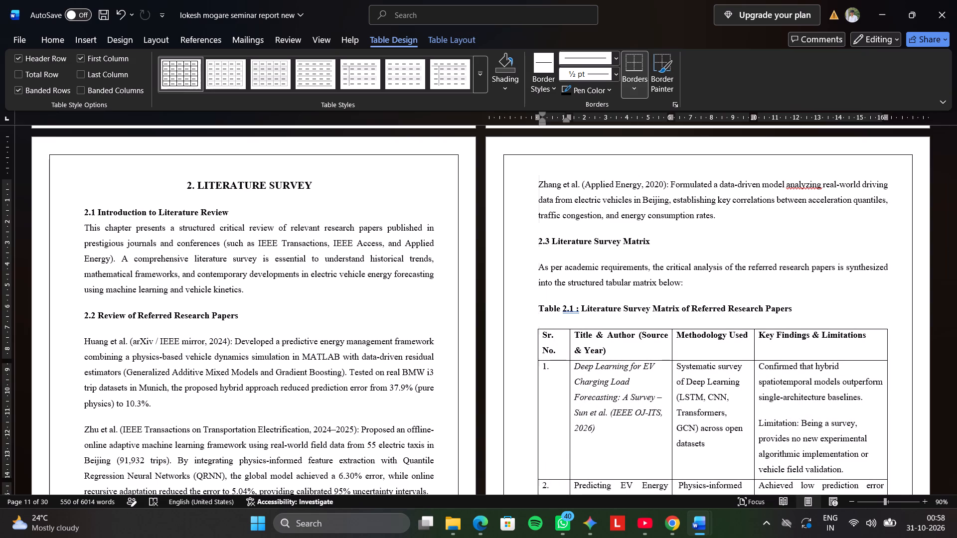
Shift the three inner column borders of the Table 2.1 matrix slightly left to rebalance the column widths.
{"action": "left_click_drag", "start_coordinate": [569, 348], "coordinate": [563, 348]}
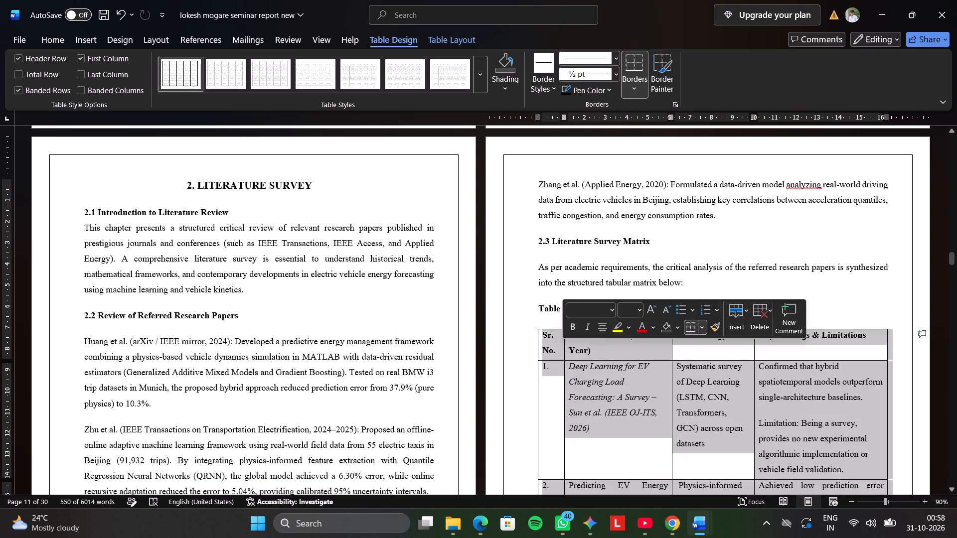
{"action": "left_click_drag", "start_coordinate": [672, 366], "coordinate": [665, 366]}
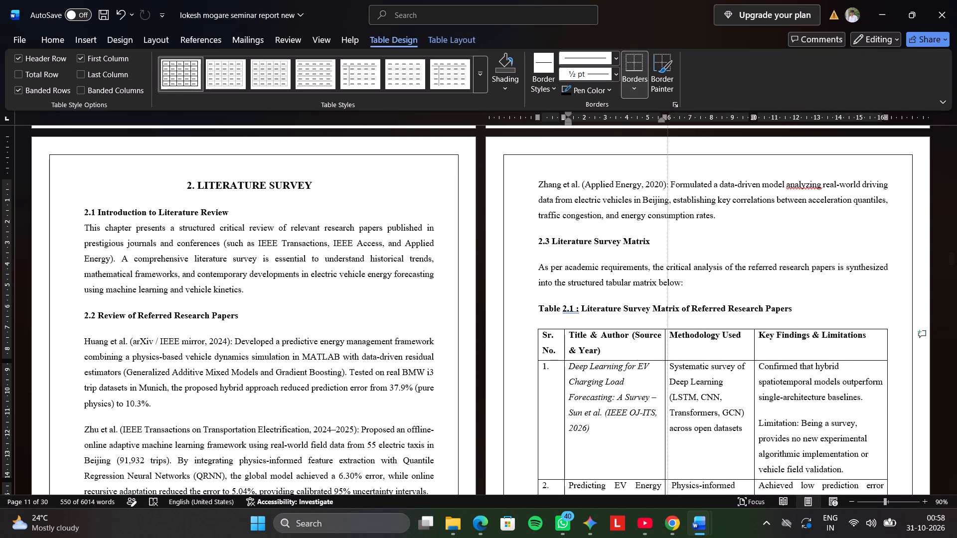
{"action": "left_click_drag", "start_coordinate": [665, 366], "coordinate": [667, 367]}
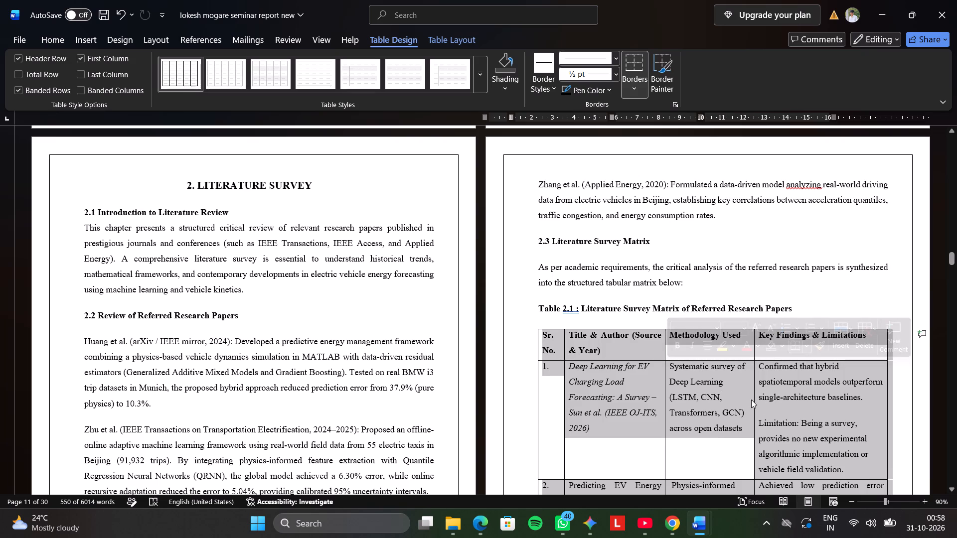
{"action": "left_click", "coordinate": [753, 400]}
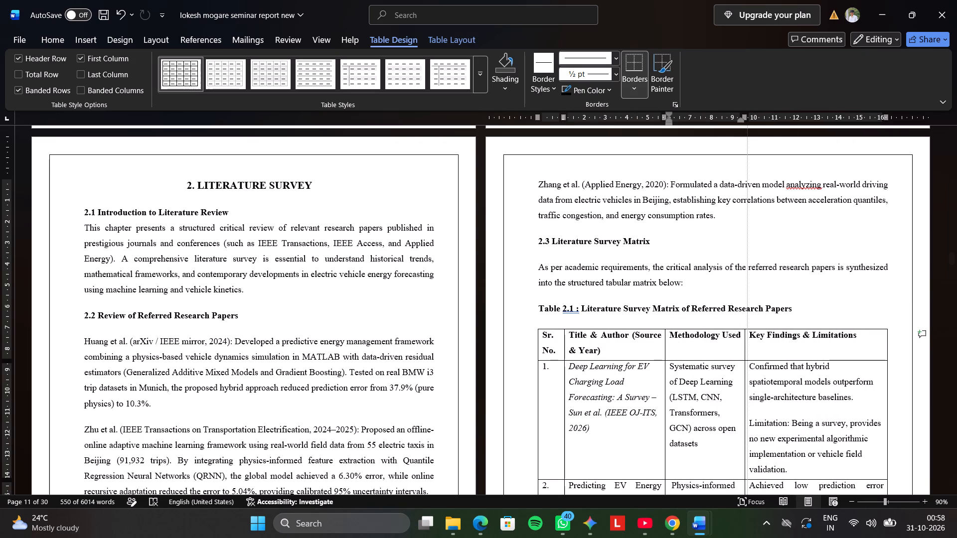
Insert an empty paragraph after the Pure Data-Driven ML paragraph to push heading 2.5 Summary of Reviewed Literature and Research Gaps to the next page.
{"action": "scroll", "coordinate": [759, 353], "scroll_direction": "down", "scroll_amount": 1}
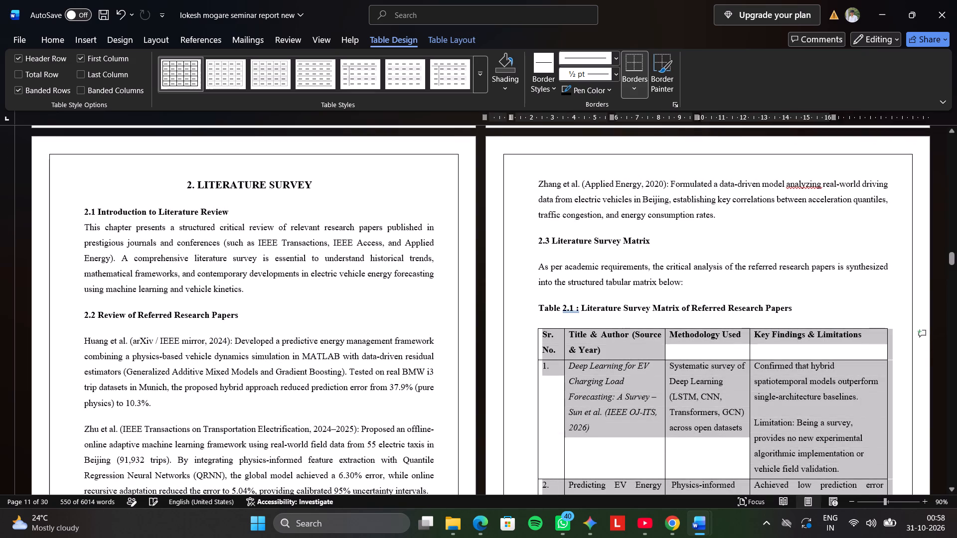
{"action": "scroll", "coordinate": [759, 353], "scroll_direction": "down", "scroll_amount": 2}
{"action": "left_click", "coordinate": [769, 320]}
{"action": "scroll", "coordinate": [769, 320], "scroll_direction": "down", "scroll_amount": 1}
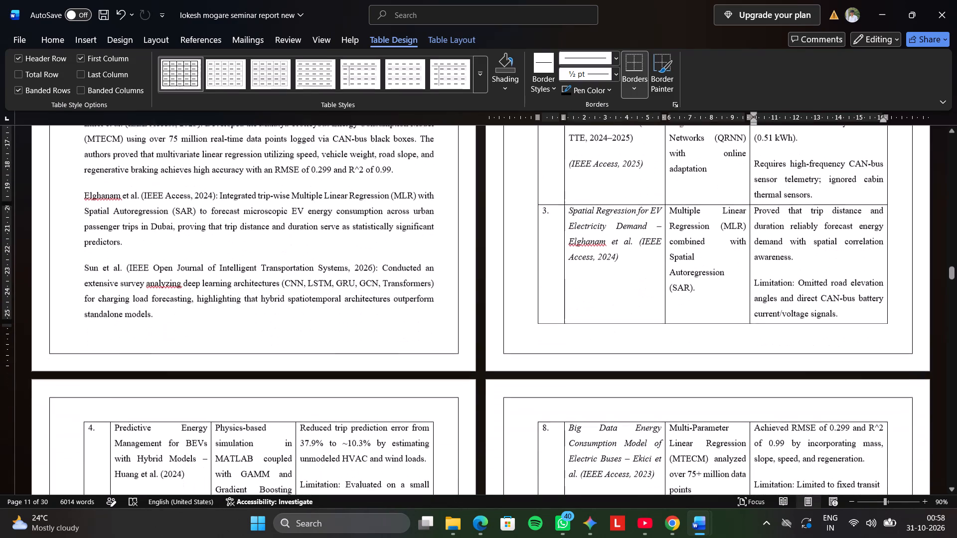
{"action": "scroll", "coordinate": [769, 320], "scroll_direction": "down", "scroll_amount": 3}
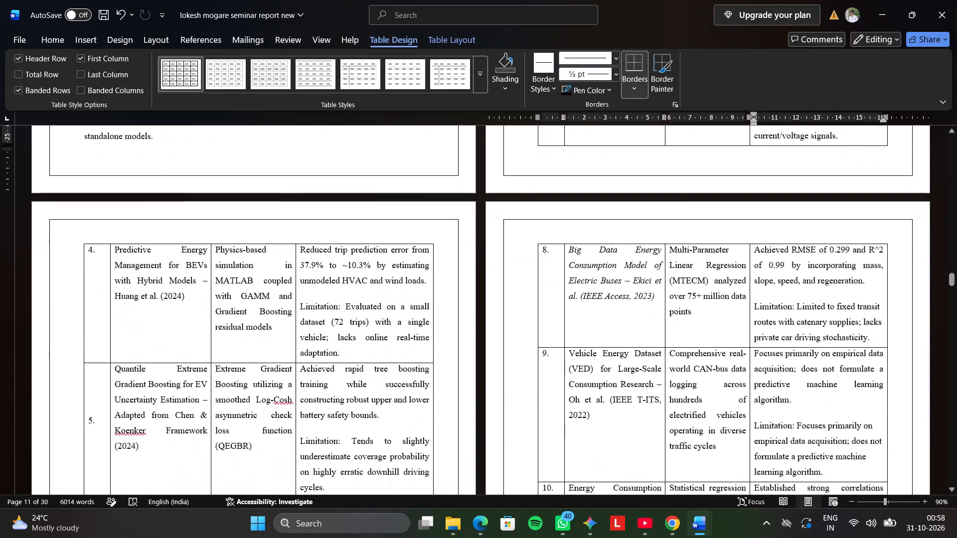
{"action": "scroll", "coordinate": [769, 320], "scroll_direction": "down", "scroll_amount": 2}
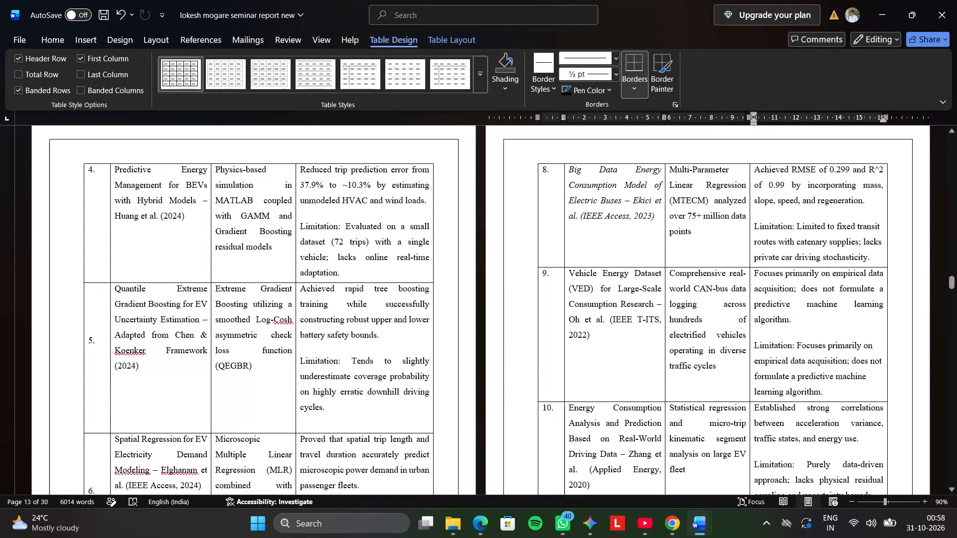
{"action": "scroll", "coordinate": [769, 320], "scroll_direction": "down", "scroll_amount": 2}
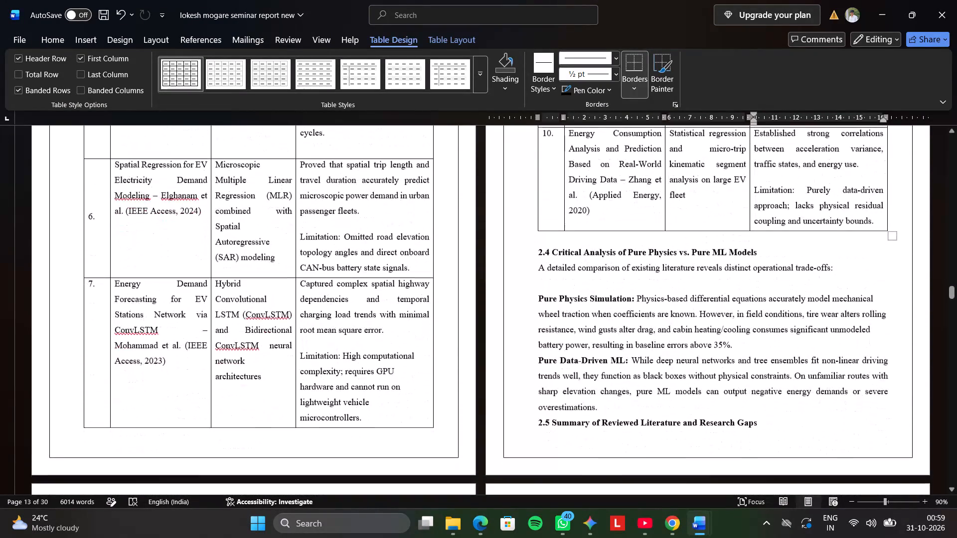
{"action": "scroll", "coordinate": [769, 320], "scroll_direction": "down", "scroll_amount": 1}
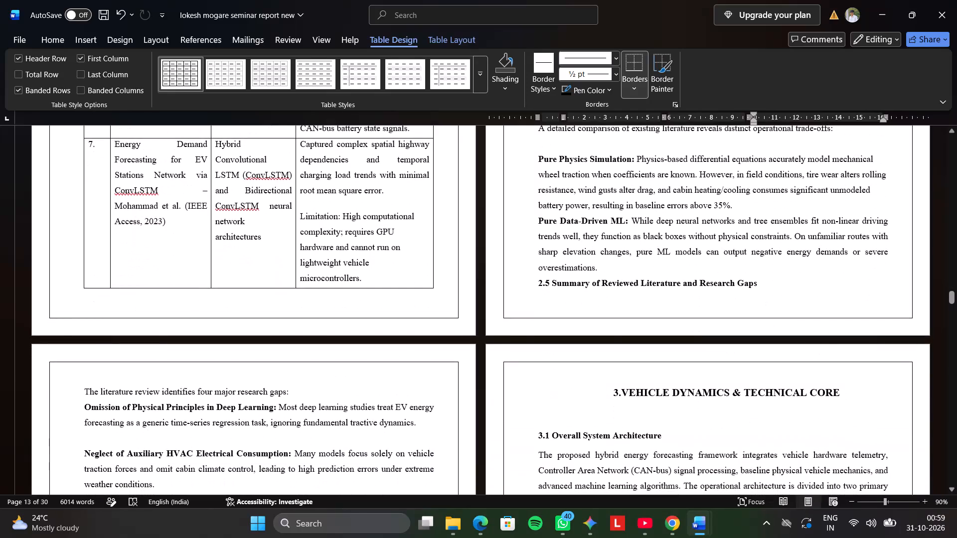
{"action": "left_click", "coordinate": [724, 278]}
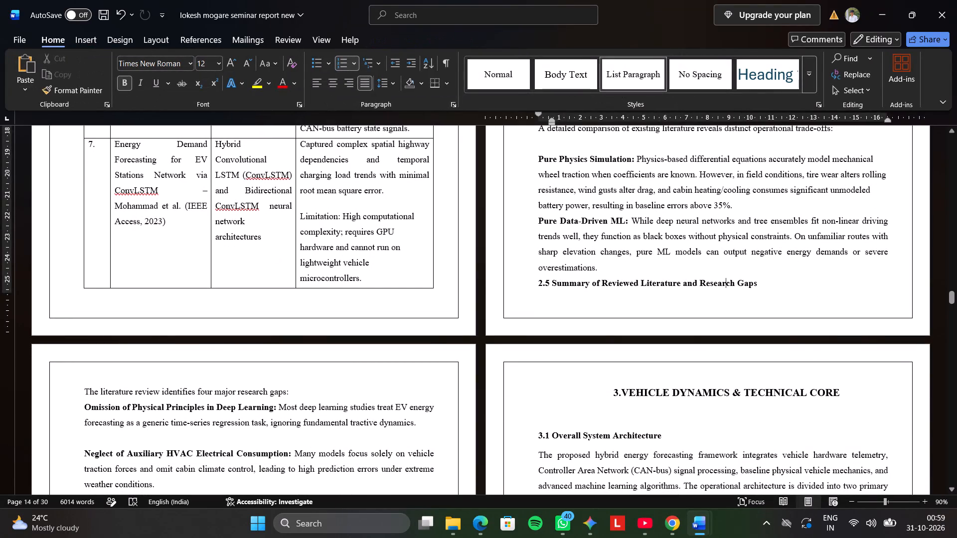
{"action": "left_click", "coordinate": [697, 266]}
{"action": "key", "text": "Return"}
Check the layout of section 2.5 and the chapter 3 pages through the correlation heatmap figure.
{"action": "scroll", "coordinate": [697, 266], "scroll_direction": "down", "scroll_amount": 2}
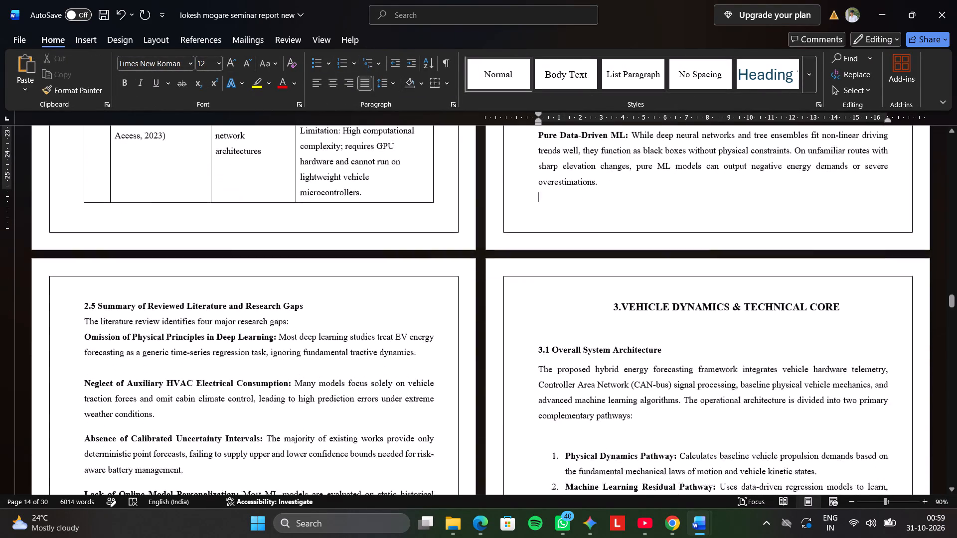
{"action": "scroll", "coordinate": [697, 266], "scroll_direction": "down", "scroll_amount": 3}
{"action": "scroll", "coordinate": [697, 266], "scroll_direction": "up", "scroll_amount": 1}
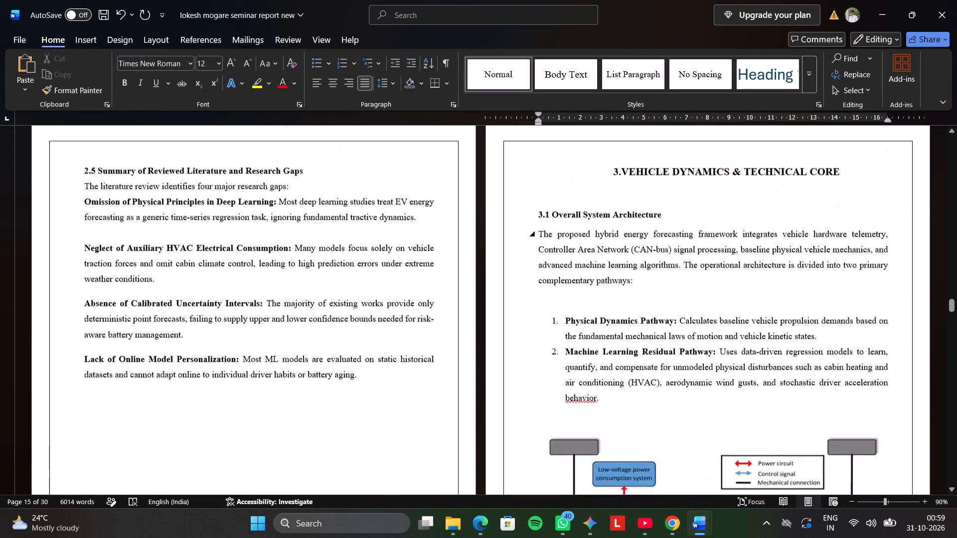
{"action": "scroll", "coordinate": [697, 266], "scroll_direction": "up", "scroll_amount": 1}
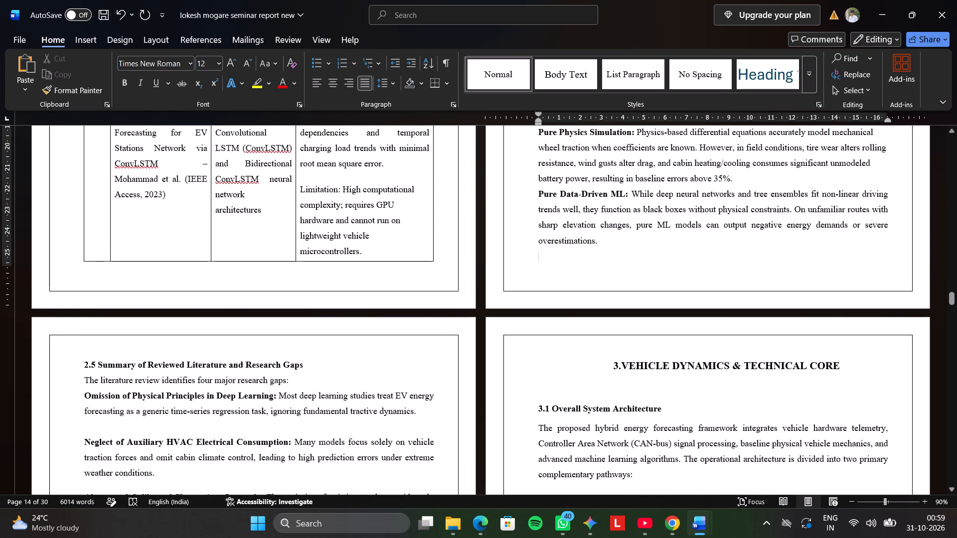
{"action": "scroll", "coordinate": [697, 266], "scroll_direction": "down", "scroll_amount": 2}
{"action": "scroll", "coordinate": [697, 266], "scroll_direction": "up", "scroll_amount": 1}
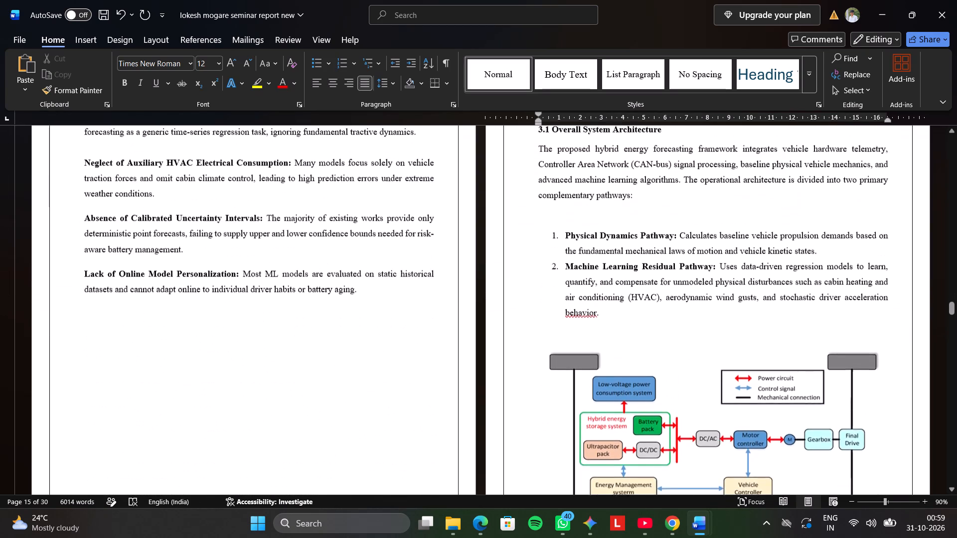
{"action": "scroll", "coordinate": [697, 266], "scroll_direction": "up", "scroll_amount": 2}
{"action": "scroll", "coordinate": [697, 266], "scroll_direction": "down", "scroll_amount": 2}
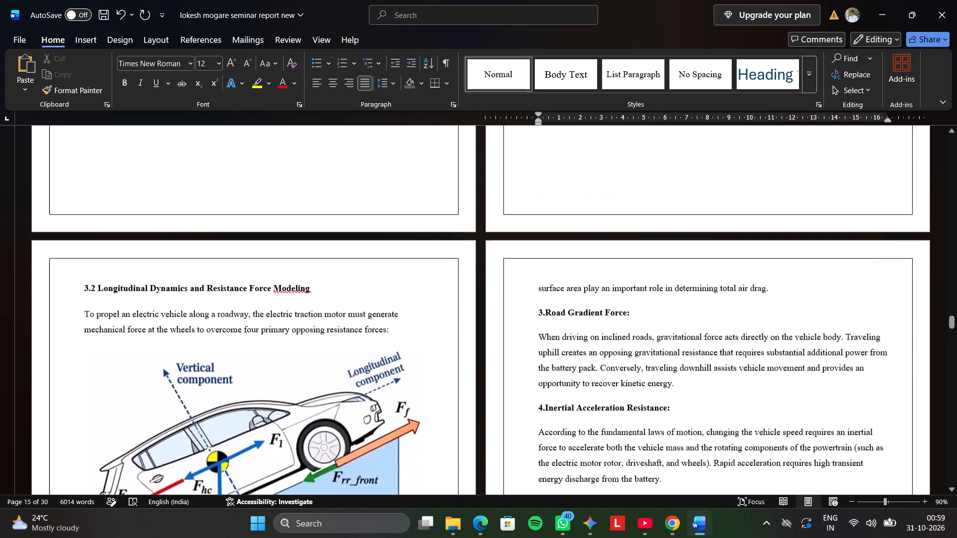
{"action": "scroll", "coordinate": [697, 266], "scroll_direction": "down", "scroll_amount": 3}
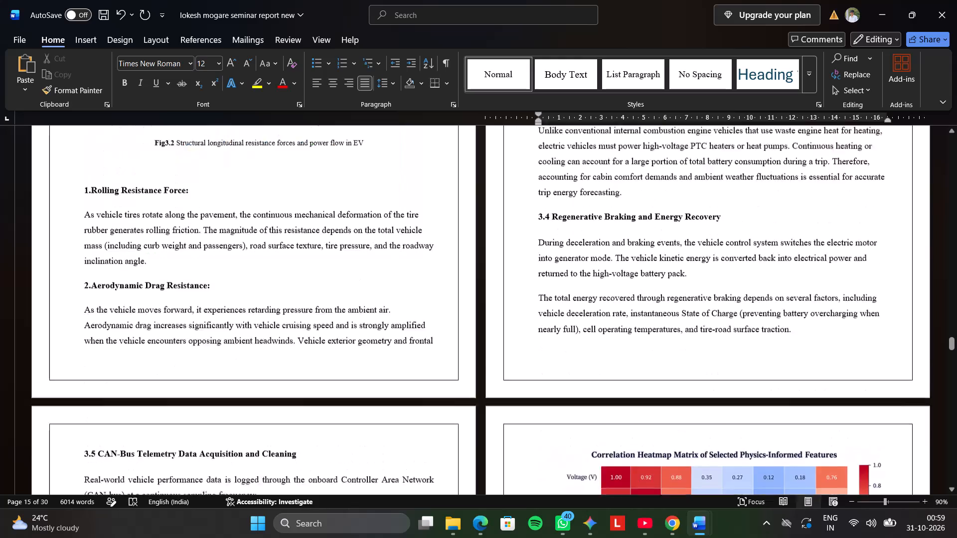
{"action": "scroll", "coordinate": [697, 266], "scroll_direction": "down", "scroll_amount": 3}
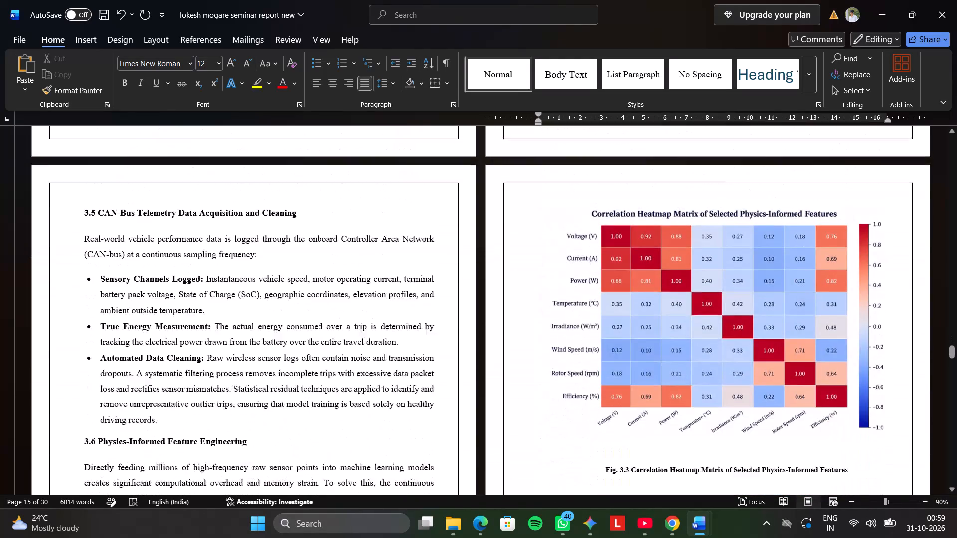
{"action": "scroll", "coordinate": [697, 266], "scroll_direction": "down", "scroll_amount": 1}
{"action": "scroll", "coordinate": [697, 266], "scroll_direction": "up", "scroll_amount": 5}
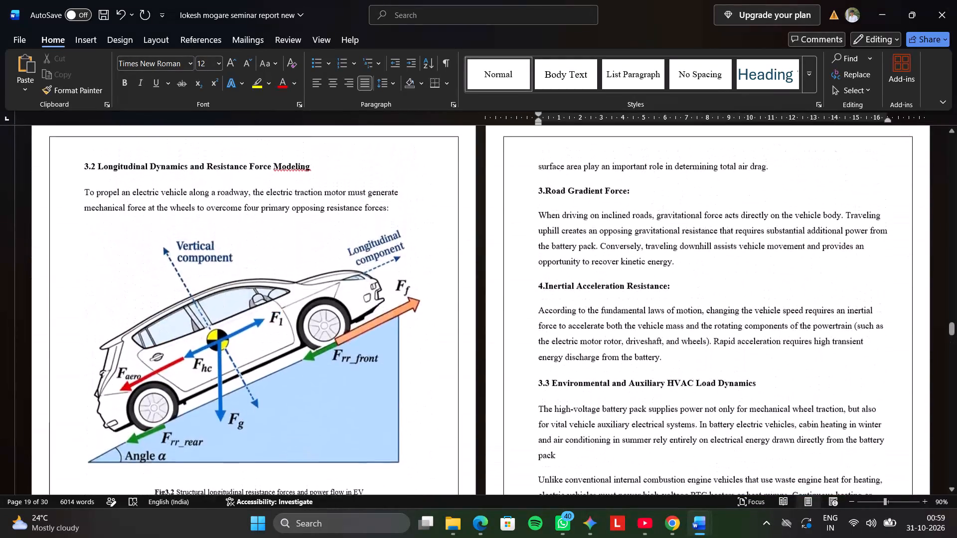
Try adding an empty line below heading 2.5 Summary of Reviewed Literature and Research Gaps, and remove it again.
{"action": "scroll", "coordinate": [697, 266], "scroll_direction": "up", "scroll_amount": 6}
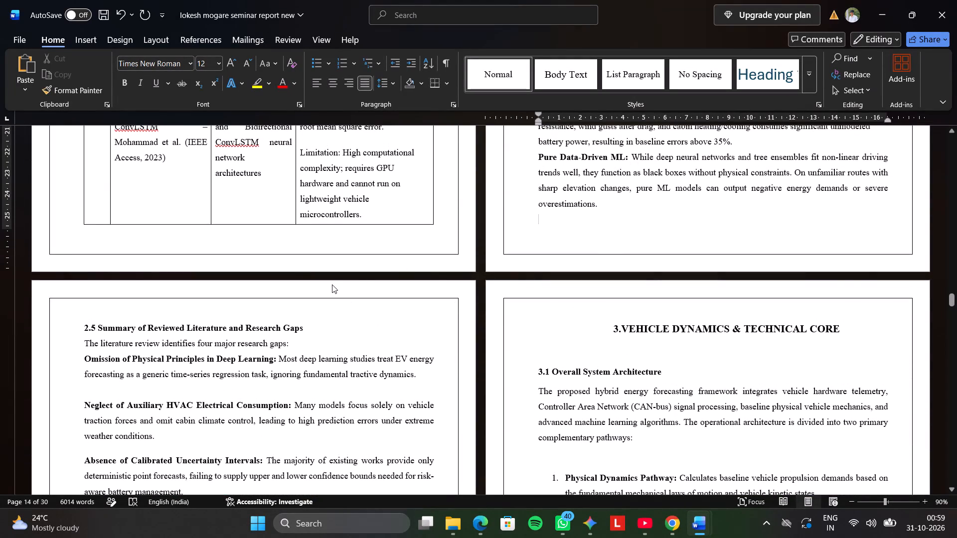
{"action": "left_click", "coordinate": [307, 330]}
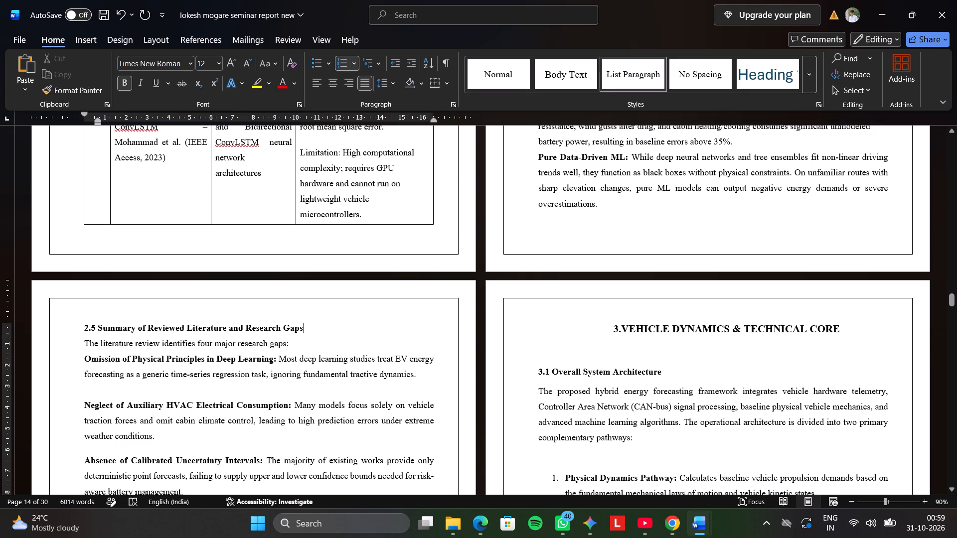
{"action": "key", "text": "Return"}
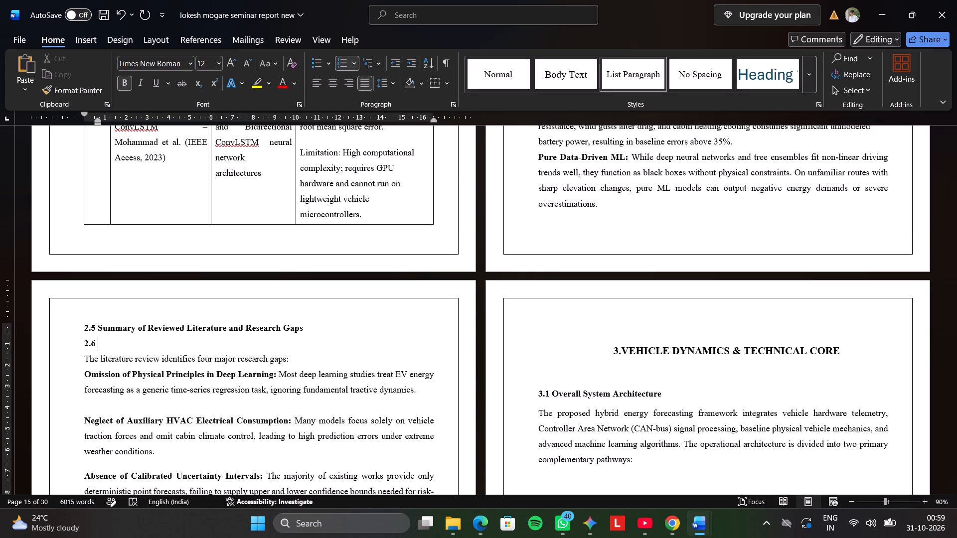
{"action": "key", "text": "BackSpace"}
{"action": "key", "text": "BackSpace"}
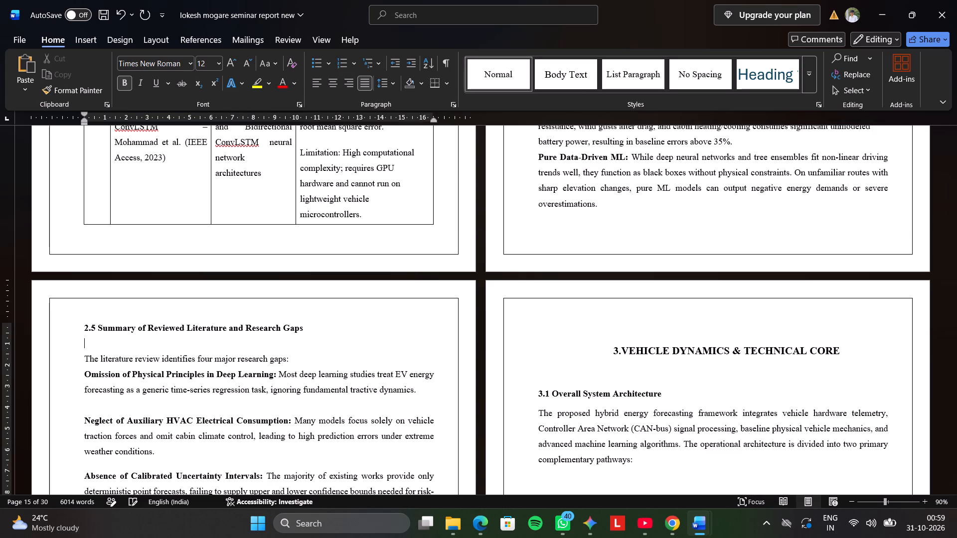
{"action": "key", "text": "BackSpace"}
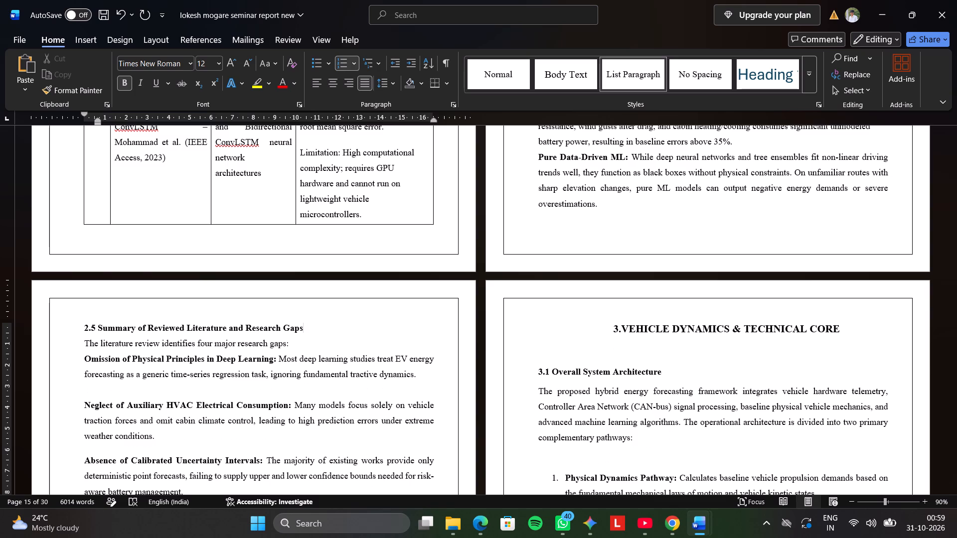
Add an empty line without a heading number between heading 2.5 and its introductory sentence.
{"action": "scroll", "coordinate": [321, 335], "scroll_direction": "down", "scroll_amount": 1}
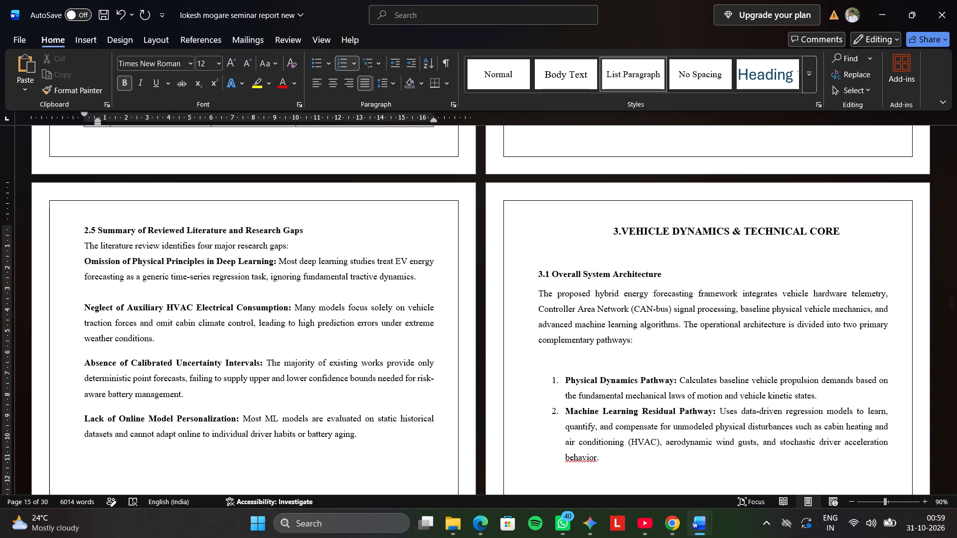
{"action": "key", "text": "Return"}
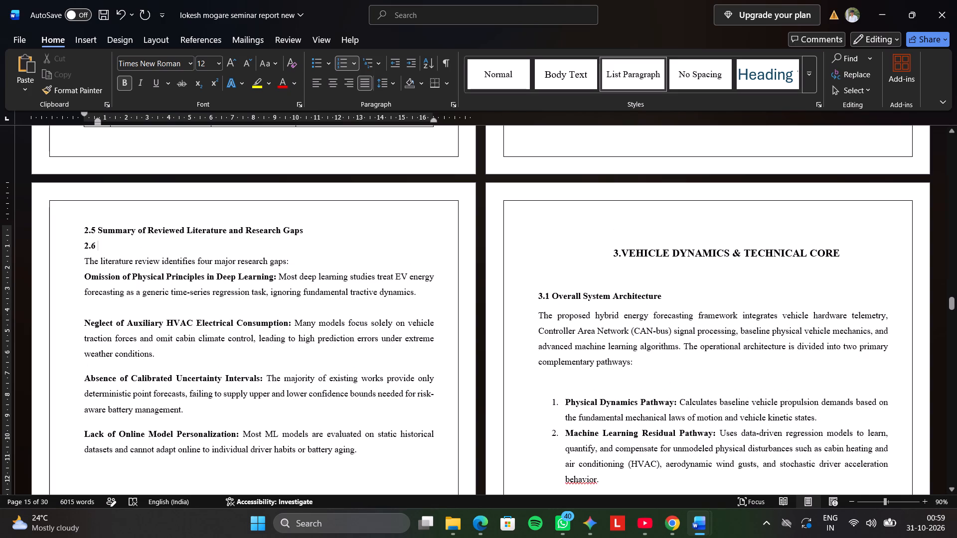
{"action": "key", "text": "BackSpace"}
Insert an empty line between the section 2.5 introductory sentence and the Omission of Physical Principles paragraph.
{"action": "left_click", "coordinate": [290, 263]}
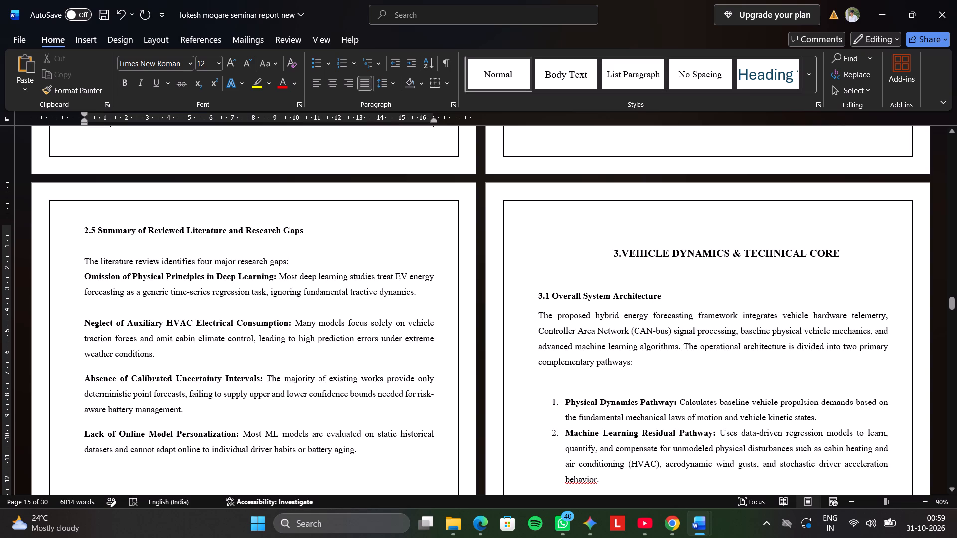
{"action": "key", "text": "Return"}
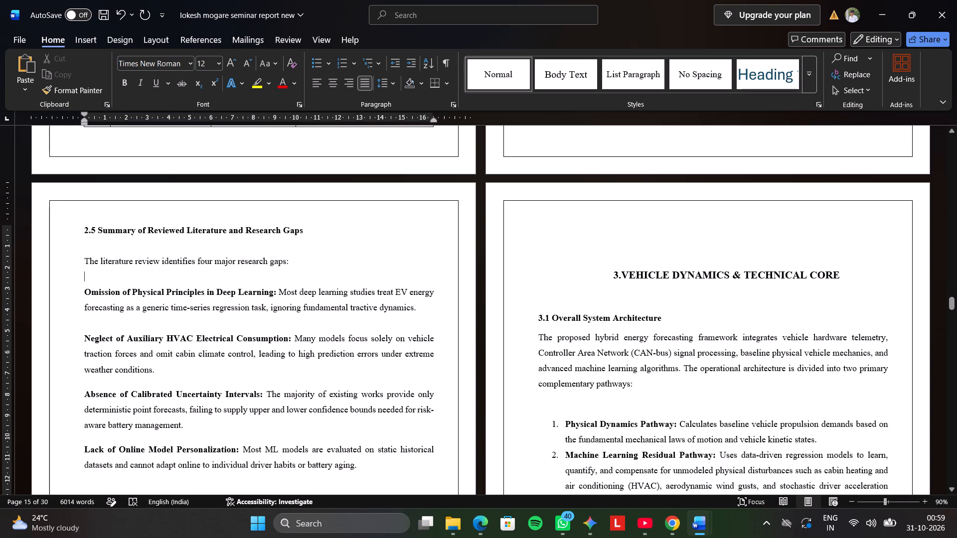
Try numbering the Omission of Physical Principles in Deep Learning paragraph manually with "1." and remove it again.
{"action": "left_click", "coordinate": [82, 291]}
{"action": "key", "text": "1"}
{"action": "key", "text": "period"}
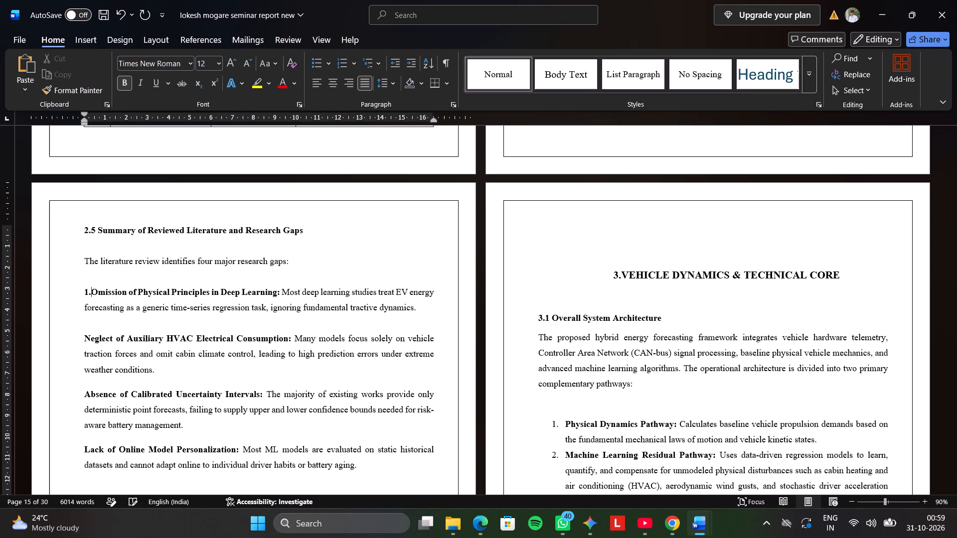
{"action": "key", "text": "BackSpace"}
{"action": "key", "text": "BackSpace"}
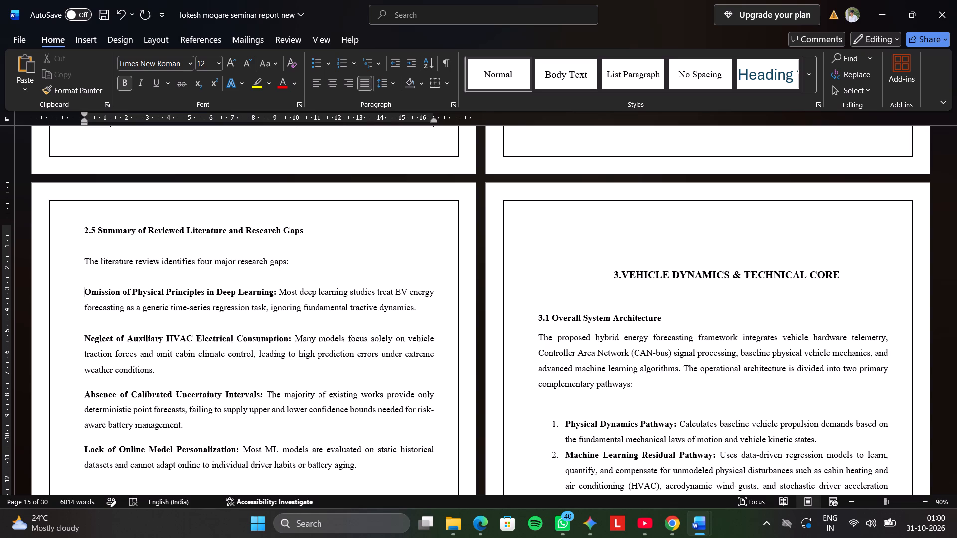
Number the four research gap paragraphs of section 2.5, from Omission of Physical Principles to Lack of Online Model Personalization, as an i., ii., iii. list.
{"action": "key", "text": "shift+Down"}
{"action": "key", "text": "shift+Down"}
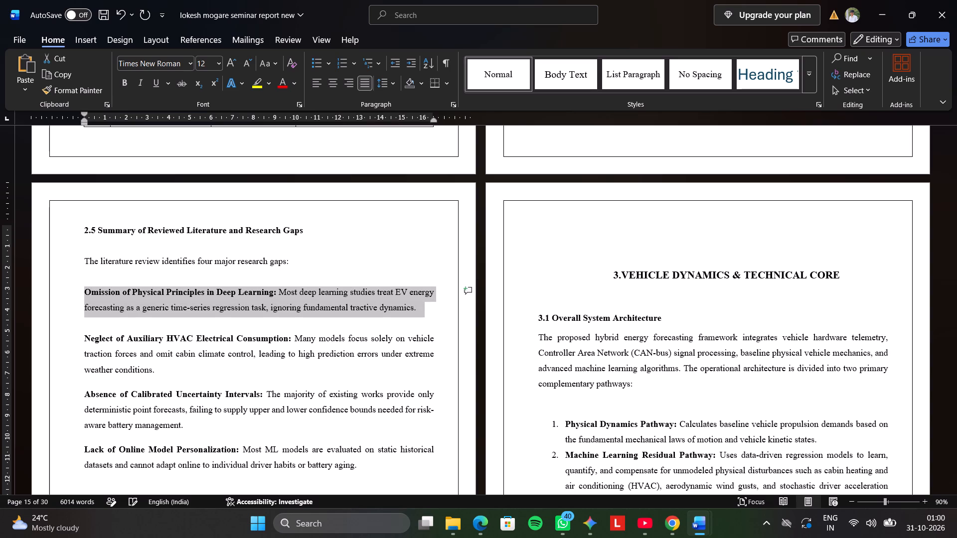
{"action": "key", "text": "shift+Down"}
{"action": "key", "text": "shift+Down"}
{"action": "key", "text": "shift+Down"}
{"action": "key", "text": "shift+Down"}
{"action": "key", "text": "shift+Down"}
{"action": "key", "text": "shift+Down"}
{"action": "key", "text": "shift+Down"}
{"action": "key", "text": "shift+Down"}
{"action": "key", "text": "shift+Down"}
{"action": "key", "text": "shift+Down"}
{"action": "key", "text": "shift+Down"}
{"action": "key", "text": "shift+Down"}
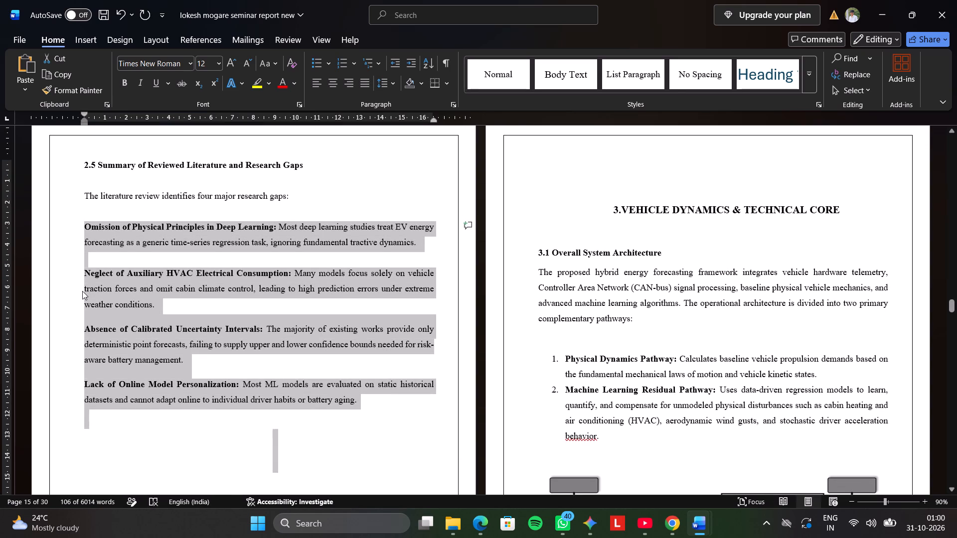
{"action": "key", "text": "shift+Down"}
{"action": "key", "text": "shift+Down"}
{"action": "key", "text": "shift+Down"}
{"action": "key", "text": "shift+Down"}
{"action": "key", "text": "shift+Down"}
{"action": "key", "text": "shift+Down"}
{"action": "key", "text": "shift+Down"}
{"action": "key", "text": "shift+Down"}
{"action": "key", "text": "shift+Down"}
{"action": "key", "text": "shift+Down"}
{"action": "key", "text": "shift+Down"}
{"action": "key", "text": "shift+Down"}
{"action": "key", "text": "shift+Down"}
{"action": "key", "text": "shift+Down"}
{"action": "key", "text": "shift+Down"}
{"action": "key", "text": "shift+Down"}
{"action": "key", "text": "shift+Down"}
{"action": "key", "text": "shift+Down"}
{"action": "key", "text": "shift+Up"}
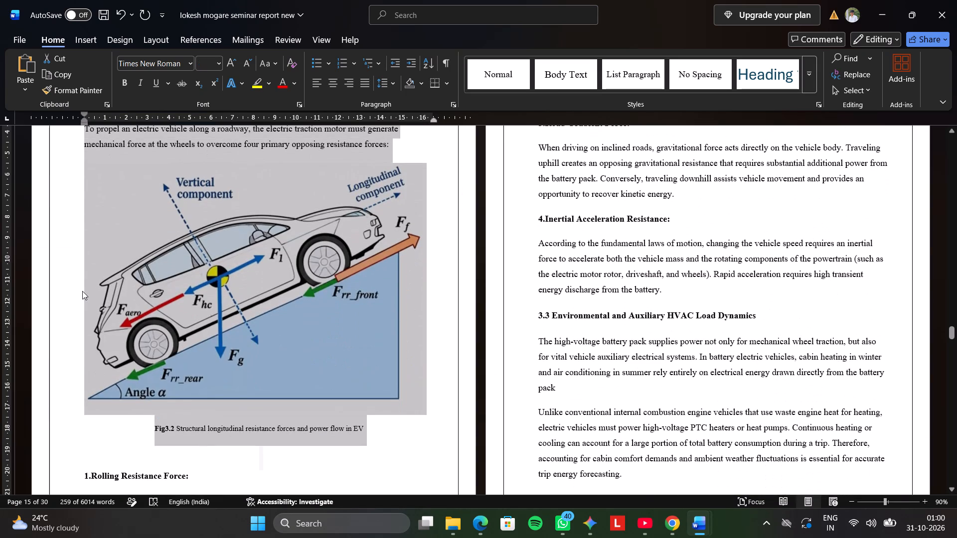
{"action": "key", "text": "shift+Up"}
{"action": "key", "text": "shift+Up"}
{"action": "key", "text": "shift+Up"}
{"action": "key", "text": "shift+Up"}
{"action": "key", "text": "shift+Up"}
{"action": "key", "text": "shift+Up"}
{"action": "key", "text": "shift+Up"}
{"action": "key", "text": "shift+Up"}
{"action": "key", "text": "shift+Up"}
{"action": "key", "text": "shift+Up"}
{"action": "key", "text": "shift+Up"}
{"action": "key", "text": "shift+Up"}
{"action": "key", "text": "shift+Up"}
{"action": "key", "text": "shift+Up"}
{"action": "key", "text": "shift+Up"}
{"action": "key", "text": "shift+Up"}
{"action": "key", "text": "shift+Up"}
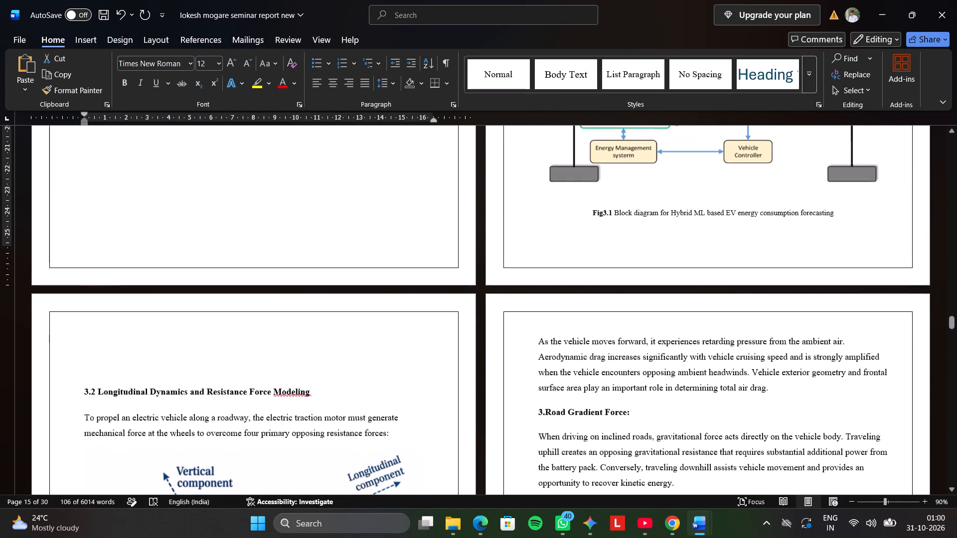
{"action": "key", "text": "shift+Up"}
{"action": "key", "text": "shift+Up"}
{"action": "key", "text": "shift+Up"}
{"action": "key", "text": "shift+Up"}
{"action": "key", "text": "shift+Up"}
{"action": "key", "text": "shift+Up"}
{"action": "key", "text": "shift+Up"}
{"action": "key", "text": "shift+Up"}
{"action": "key", "text": "shift+Up"}
{"action": "key", "text": "shift+Up"}
{"action": "key", "text": "shift+Up"}
{"action": "key", "text": "shift+Up"}
{"action": "key", "text": "shift+Up"}
{"action": "key", "text": "shift+Up"}
{"action": "key", "text": "shift+Up"}
{"action": "key", "text": "shift+Up"}
{"action": "key", "text": "shift+Up"}
{"action": "key", "text": "shift+Up"}
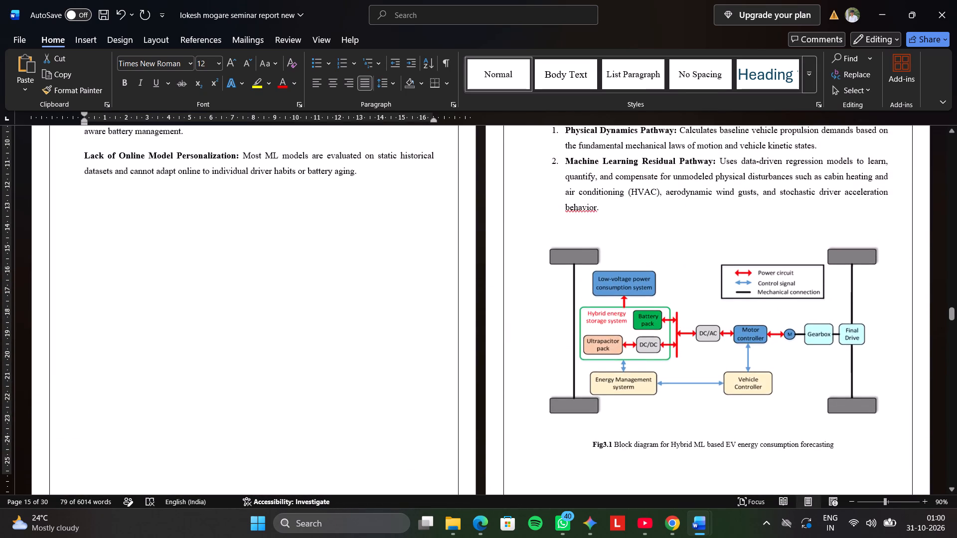
{"action": "key", "text": "shift+Down"}
{"action": "key", "text": "shift+Down"}
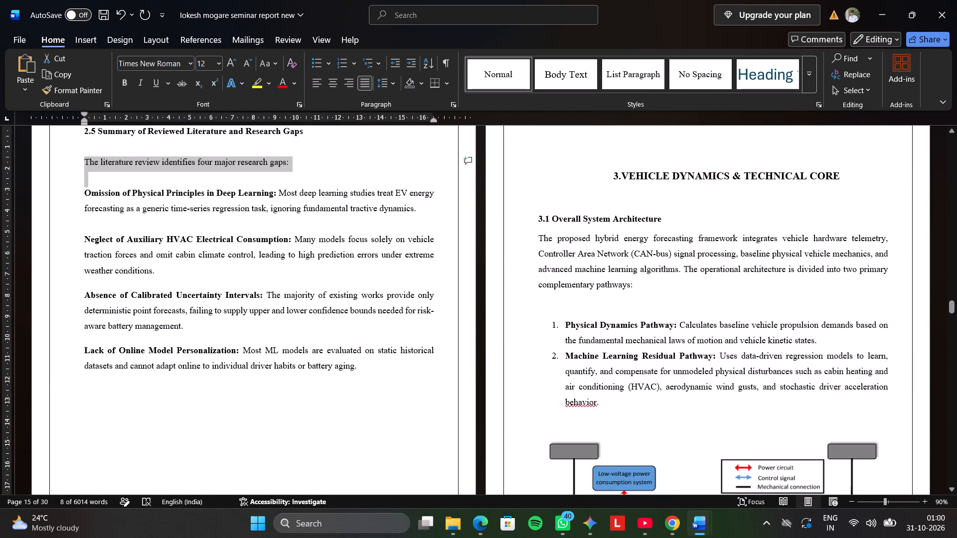
{"action": "key", "text": "shift+Down"}
{"action": "key", "text": "shift+Down"}
{"action": "key", "text": "shift+Down"}
{"action": "key", "text": "shift+Down"}
{"action": "key", "text": "shift+Down"}
{"action": "key", "text": "shift+Down"}
{"action": "key", "text": "shift+Down"}
{"action": "key", "text": "shift+Down"}
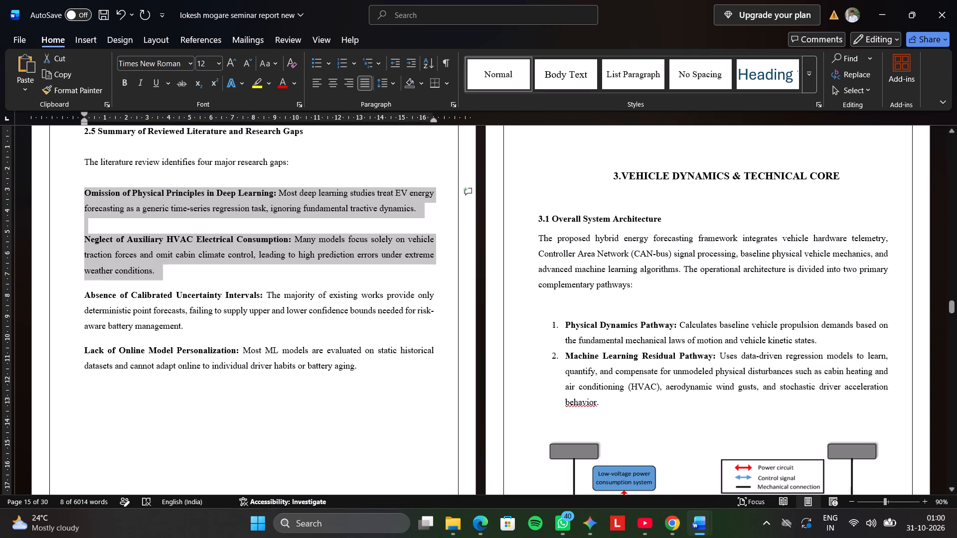
{"action": "key", "text": "shift+Down"}
{"action": "key", "text": "shift+Down"}
{"action": "key", "text": "shift+Down"}
{"action": "key", "text": "shift+Down"}
{"action": "key", "text": "shift+Down"}
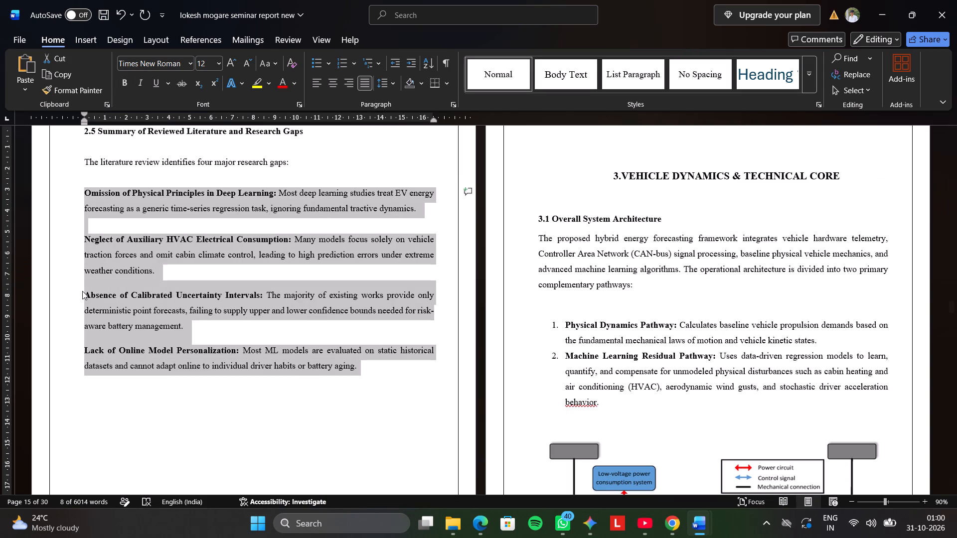
{"action": "left_click", "coordinate": [327, 67]}
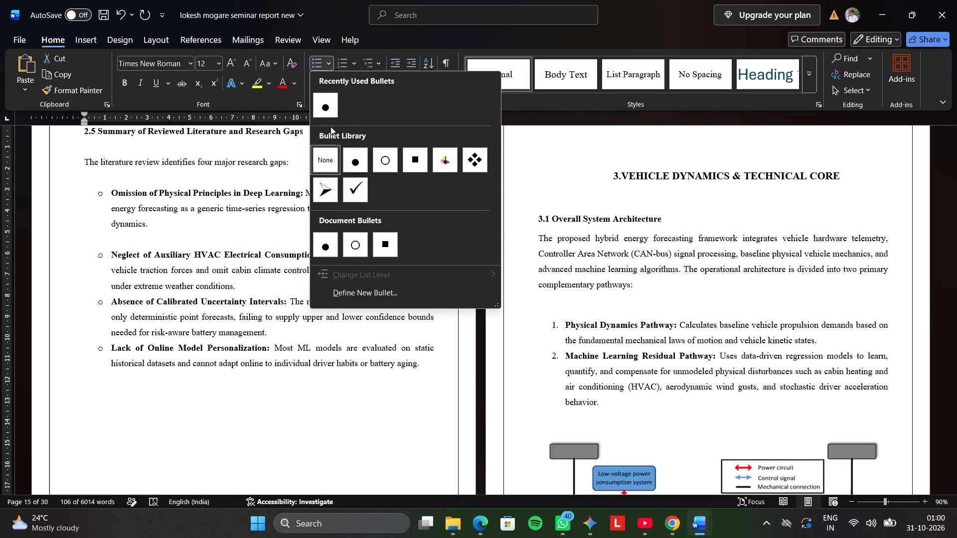
{"action": "left_click", "coordinate": [354, 59]}
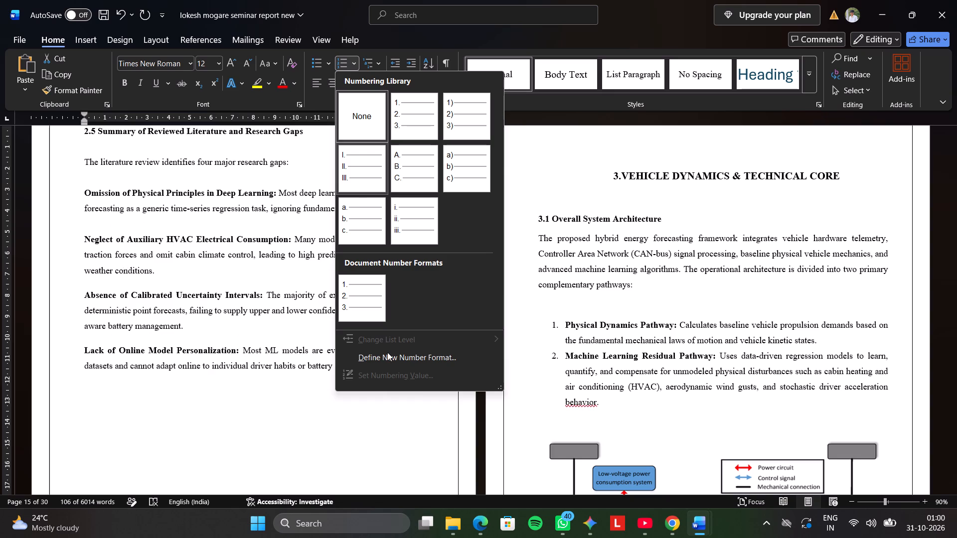
{"action": "left_click", "coordinate": [412, 224]}
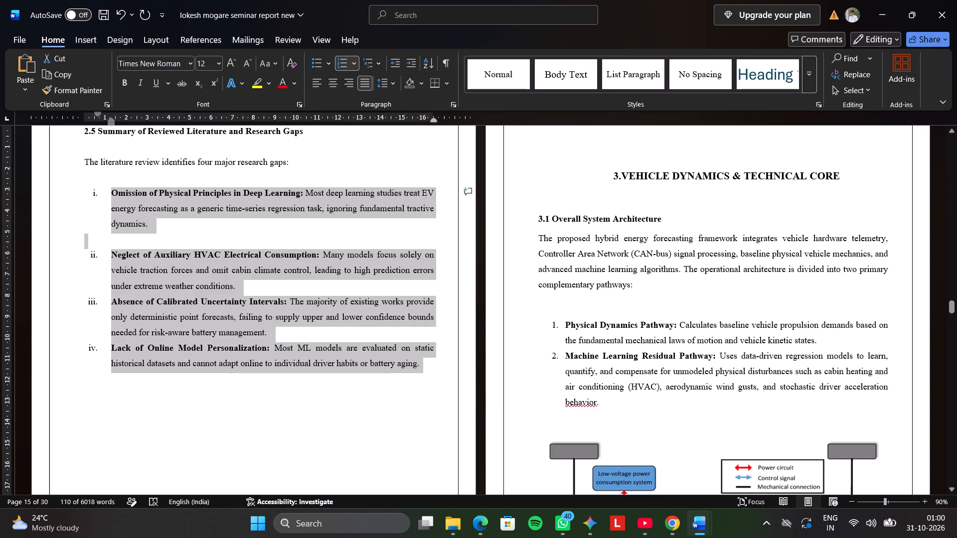
{"action": "left_click", "coordinate": [402, 458]}
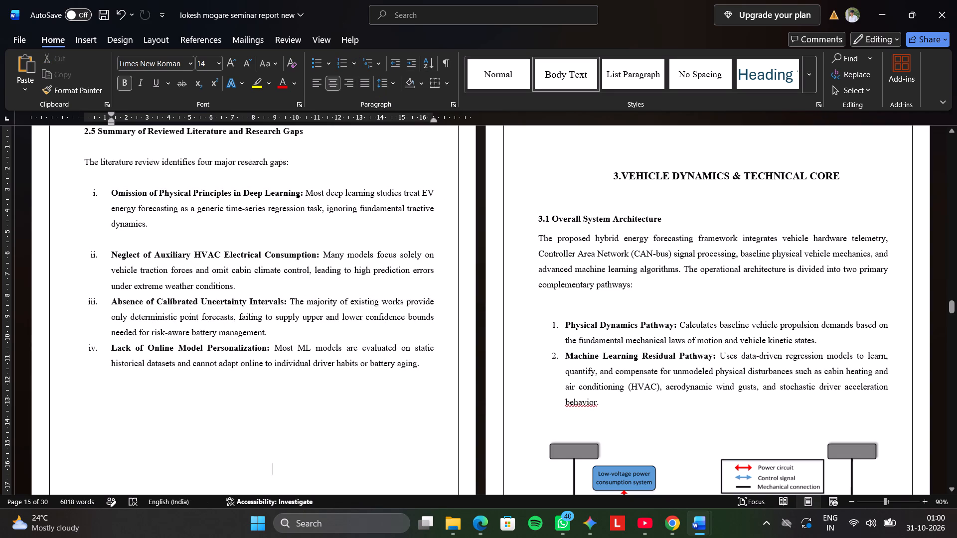
Delete the empty line between list items i and ii in section 2.5.
{"action": "scroll", "coordinate": [223, 383], "scroll_direction": "right", "scroll_amount": 1}
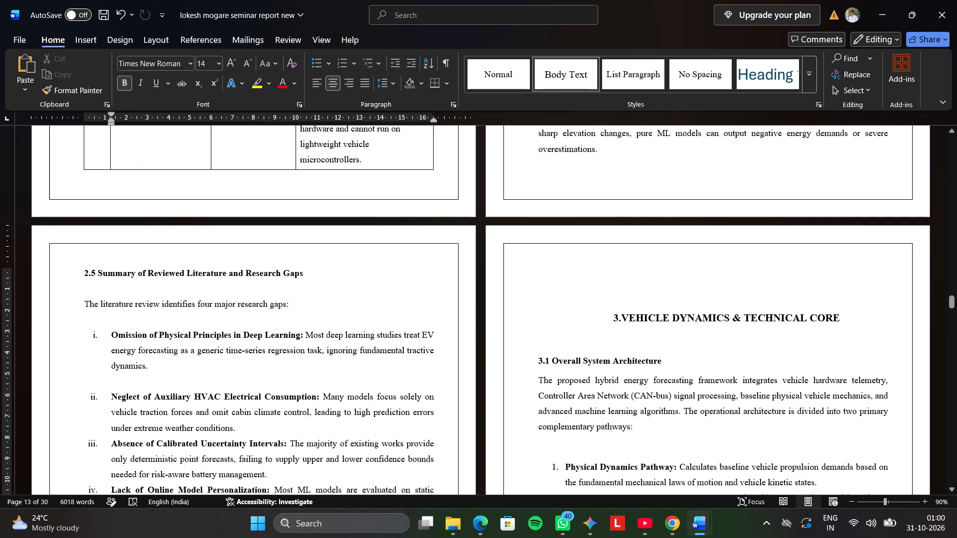
{"action": "left_click", "coordinate": [223, 383]}
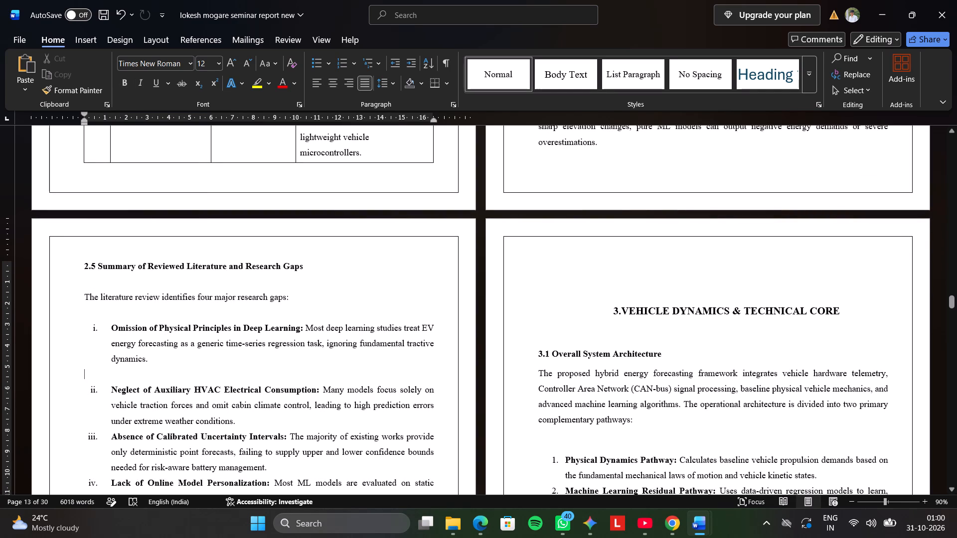
{"action": "key", "text": "BackSpace"}
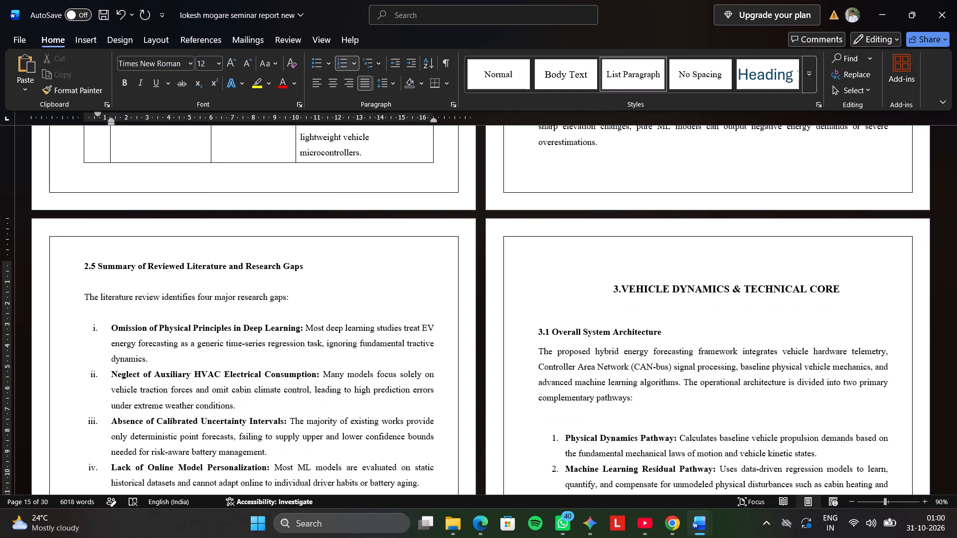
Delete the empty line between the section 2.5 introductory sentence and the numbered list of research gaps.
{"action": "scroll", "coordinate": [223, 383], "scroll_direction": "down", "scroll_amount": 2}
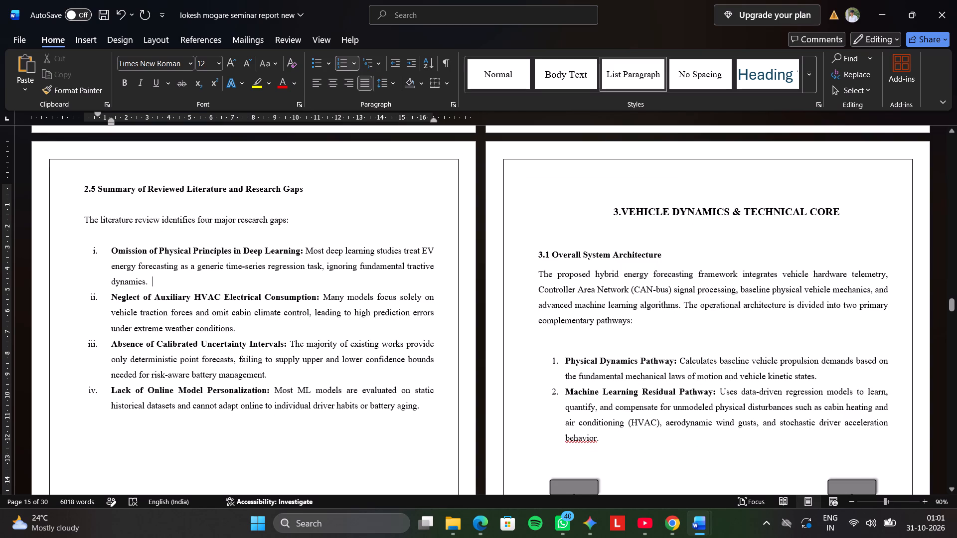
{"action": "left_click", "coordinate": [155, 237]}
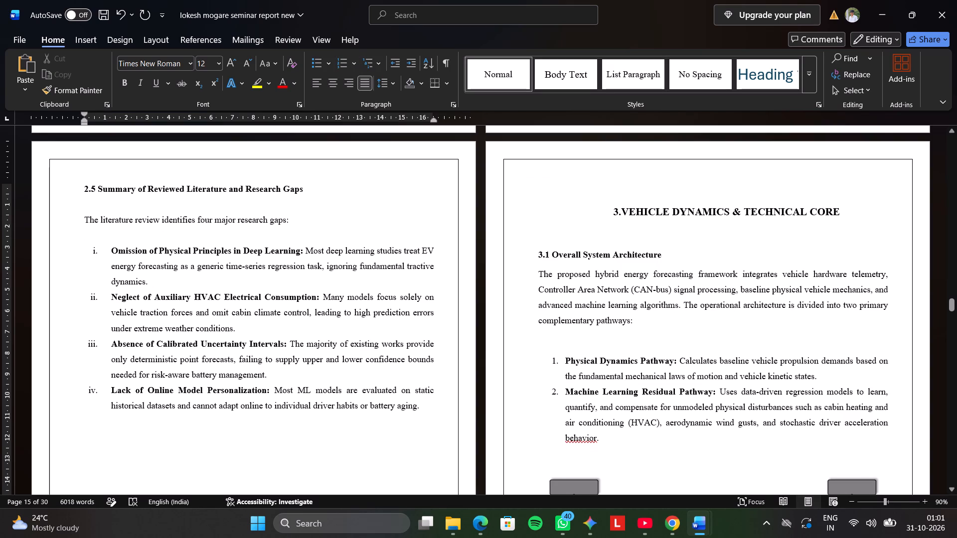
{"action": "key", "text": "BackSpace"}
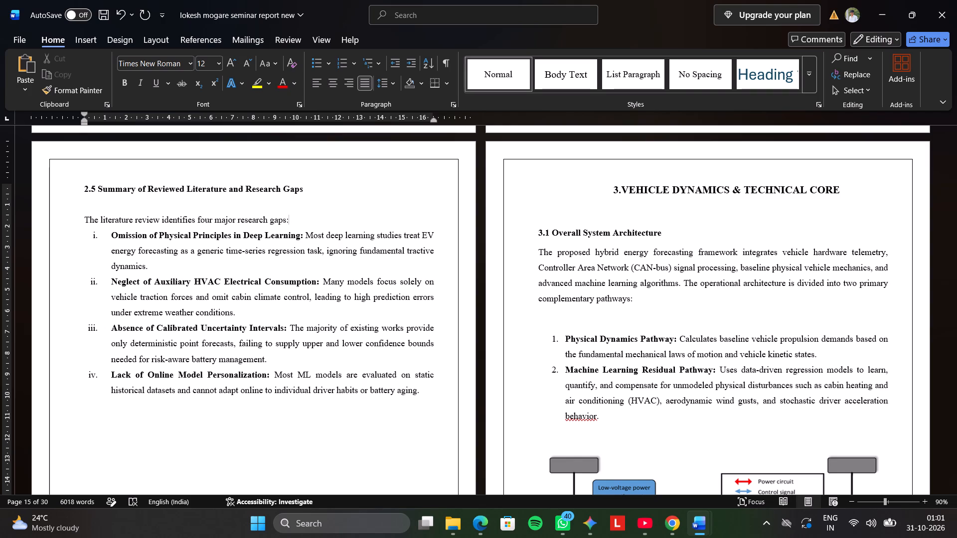
Check the page layout from the end of chapter 1 through the literature survey to the start of chapter 3.
{"action": "scroll", "coordinate": [144, 288], "scroll_direction": "down", "scroll_amount": 4}
{"action": "scroll", "coordinate": [144, 288], "scroll_direction": "up", "scroll_amount": 1}
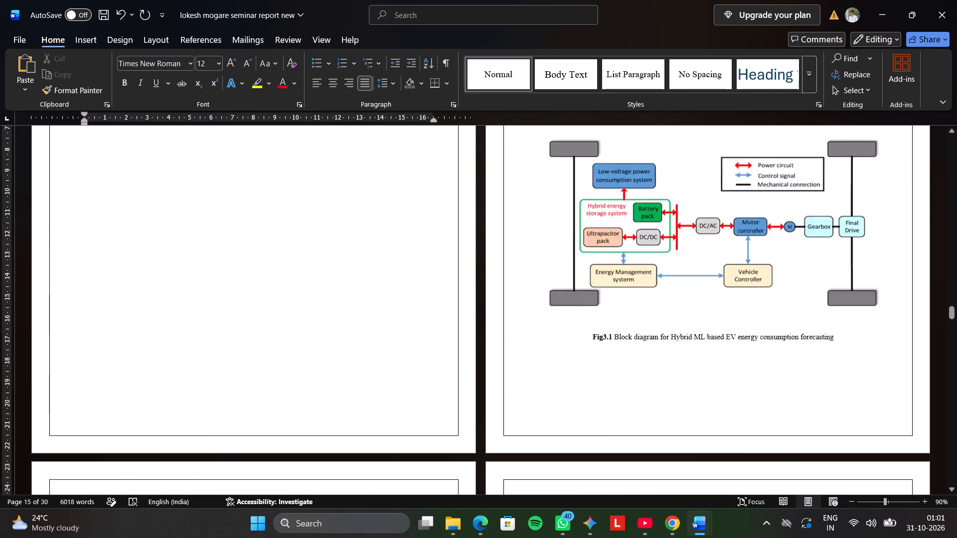
{"action": "scroll", "coordinate": [144, 288], "scroll_direction": "up", "scroll_amount": 2}
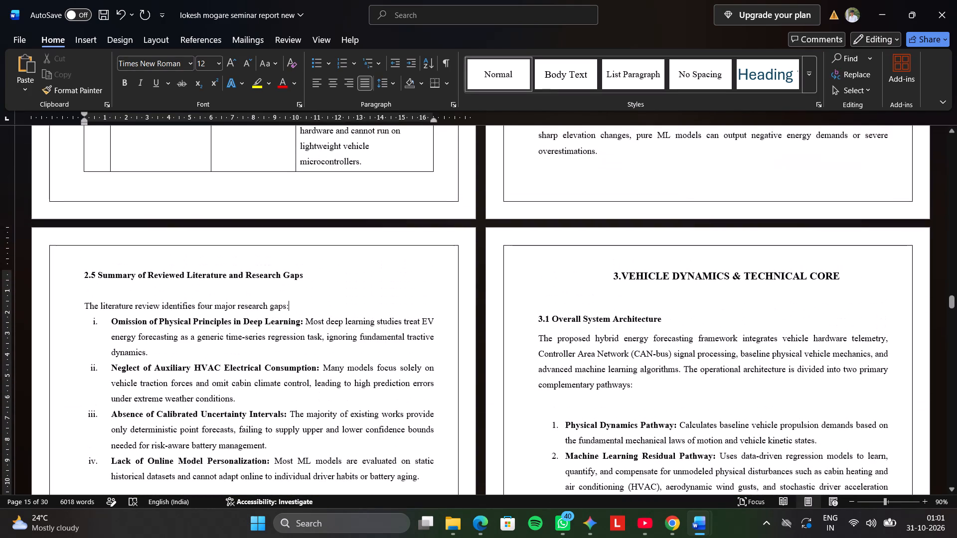
{"action": "scroll", "coordinate": [512, 273], "scroll_direction": "up", "scroll_amount": 6}
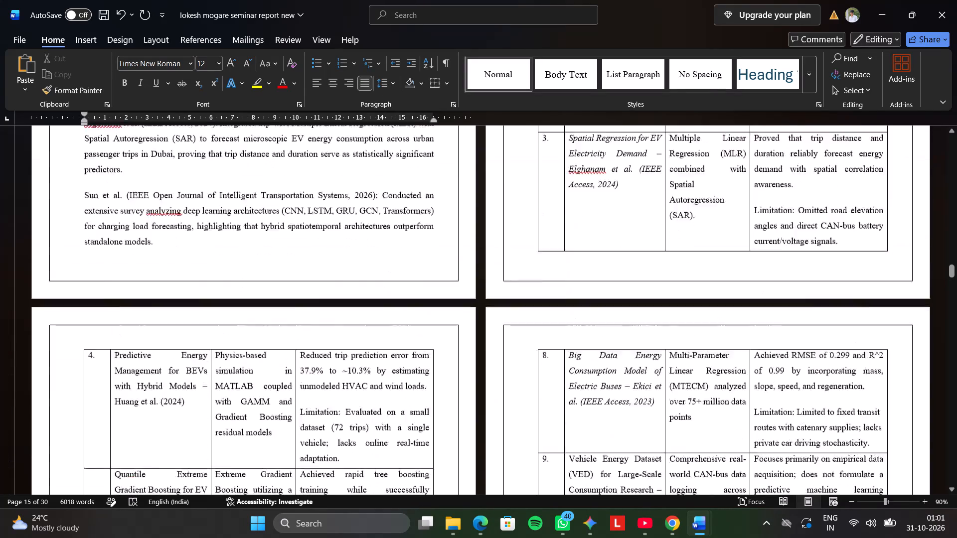
{"action": "scroll", "coordinate": [512, 273], "scroll_direction": "up", "scroll_amount": 2}
{"action": "scroll", "coordinate": [512, 273], "scroll_direction": "down", "scroll_amount": 3}
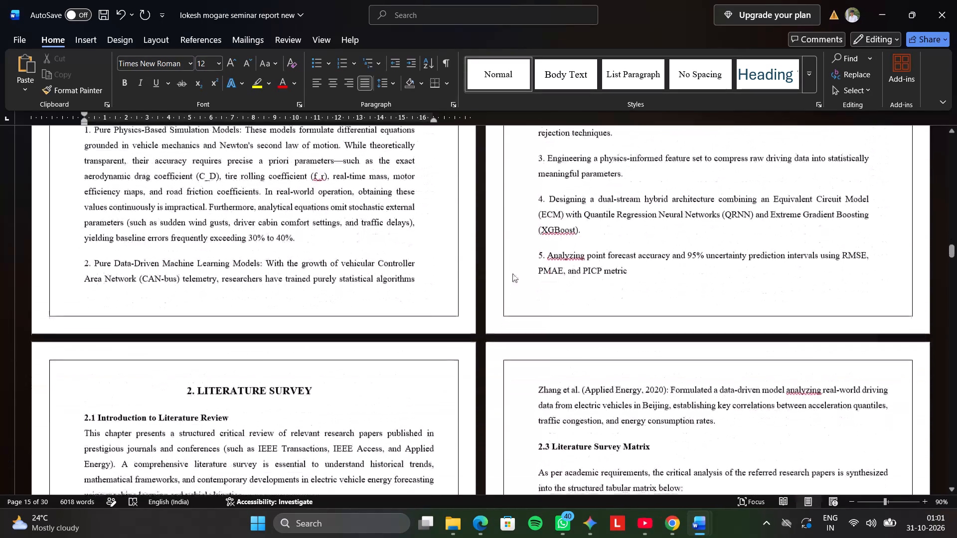
{"action": "scroll", "coordinate": [512, 273], "scroll_direction": "down", "scroll_amount": 5}
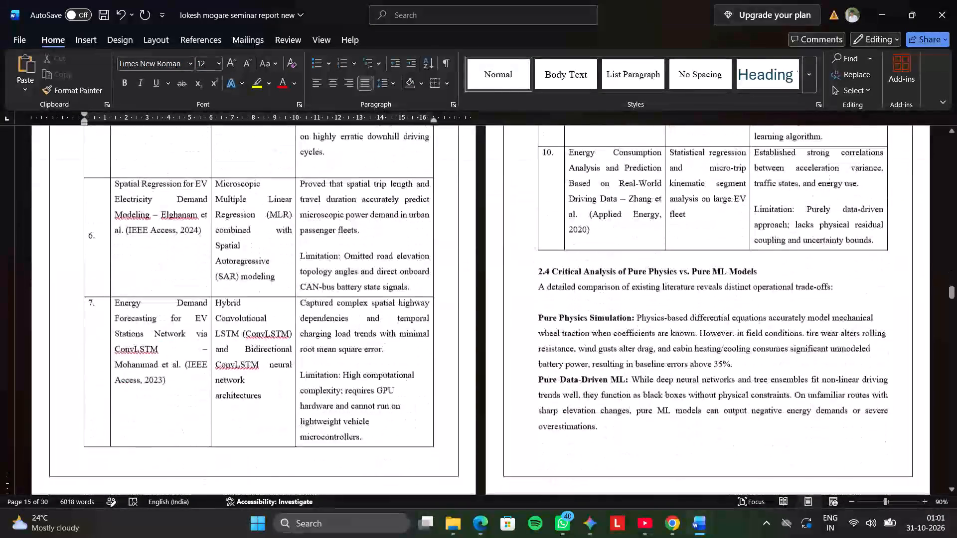
{"action": "scroll", "coordinate": [512, 273], "scroll_direction": "down", "scroll_amount": 2}
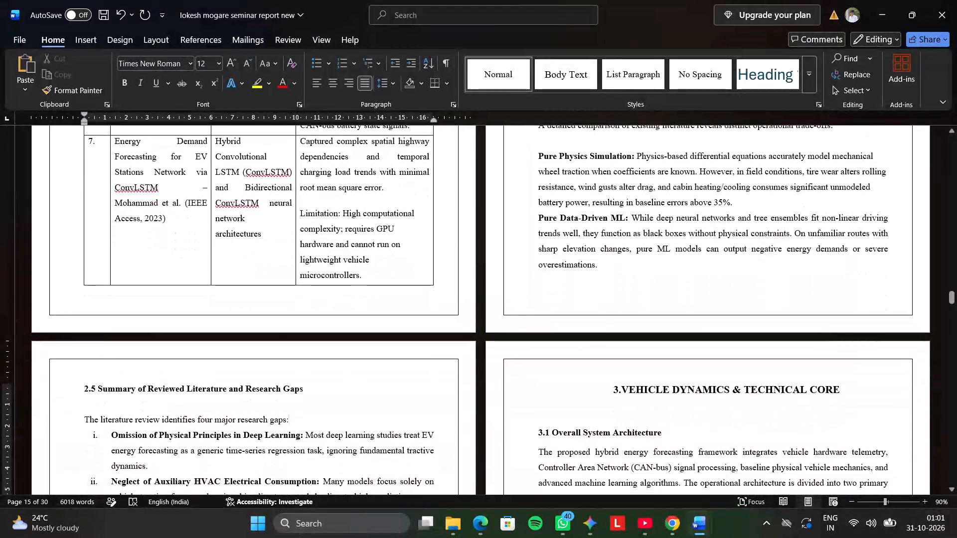
{"action": "scroll", "coordinate": [604, 236], "scroll_direction": "up", "scroll_amount": 2}
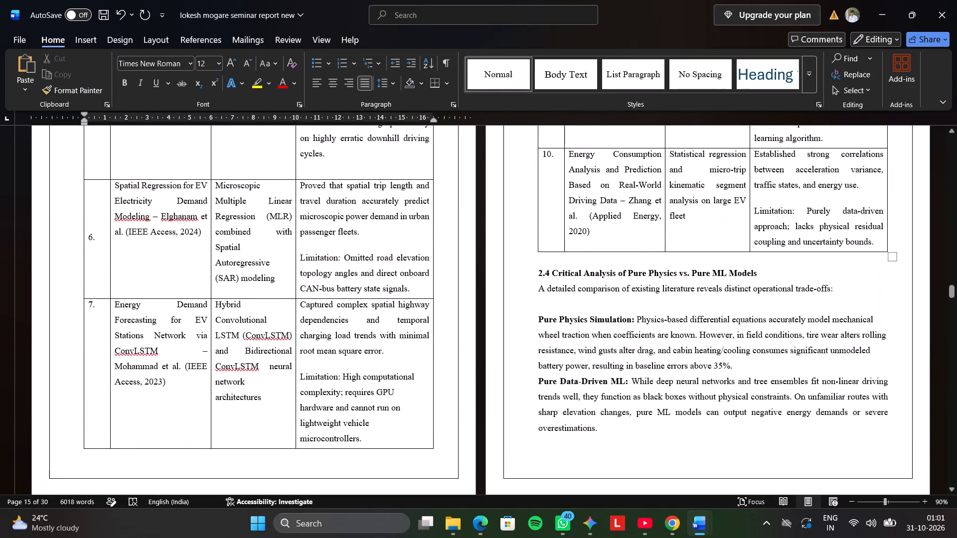
{"action": "scroll", "coordinate": [541, 326], "scroll_direction": "down", "scroll_amount": 2}
{"action": "scroll", "coordinate": [541, 326], "scroll_direction": "up", "scroll_amount": 1}
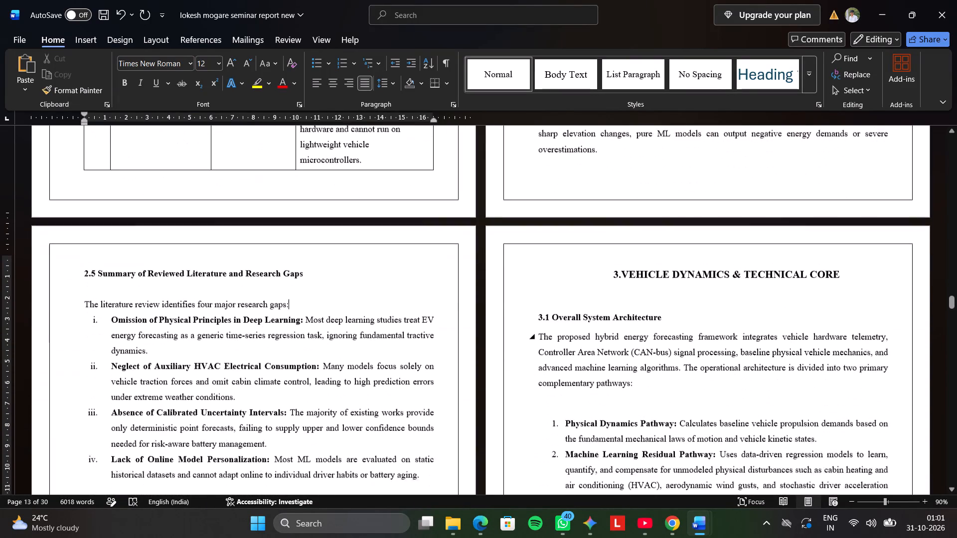
{"action": "scroll", "coordinate": [541, 326], "scroll_direction": "up", "scroll_amount": 2}
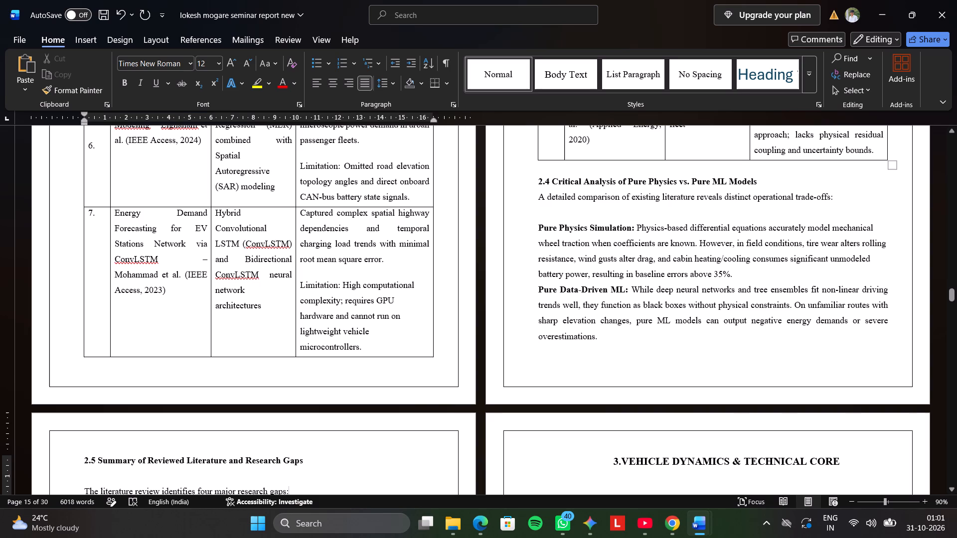
{"action": "scroll", "coordinate": [596, 333], "scroll_direction": "down", "scroll_amount": 2}
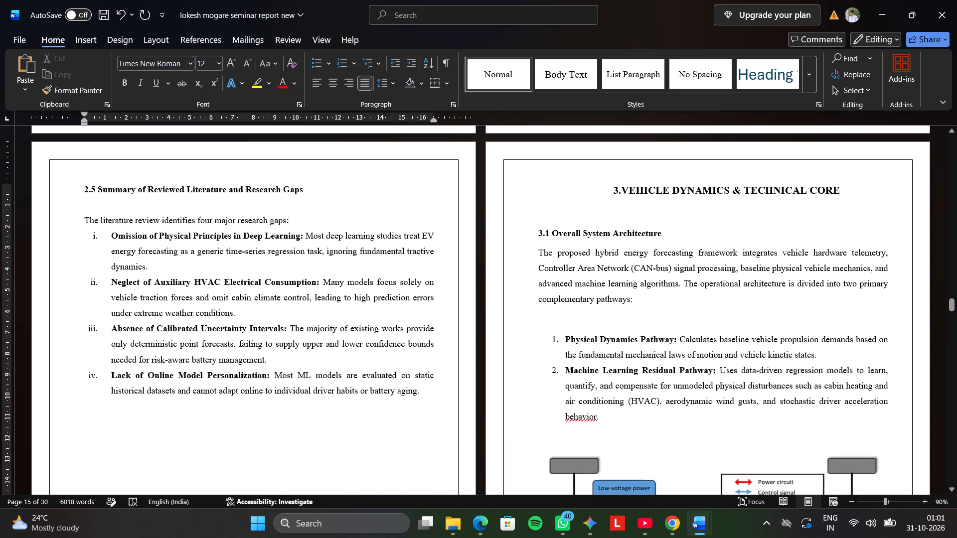
Remove the indent and centring from the chapter heading 3.VEHICLE DYNAMICS & TECHNICAL CORE so it sits flush with the text margin.
{"action": "left_click", "coordinate": [612, 189]}
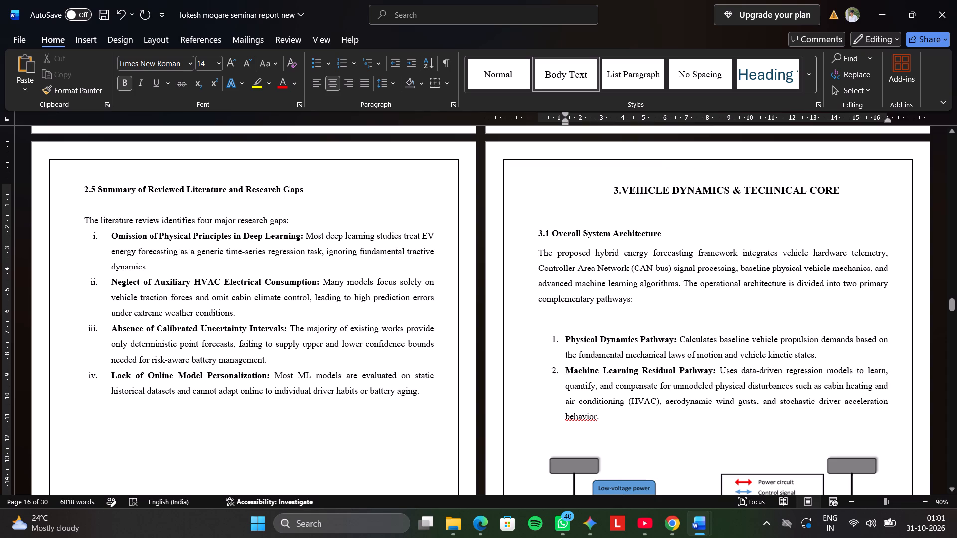
{"action": "key", "text": "BackSpace"}
{"action": "key", "text": "BackSpace"}
{"action": "key", "text": "BackSpace"}
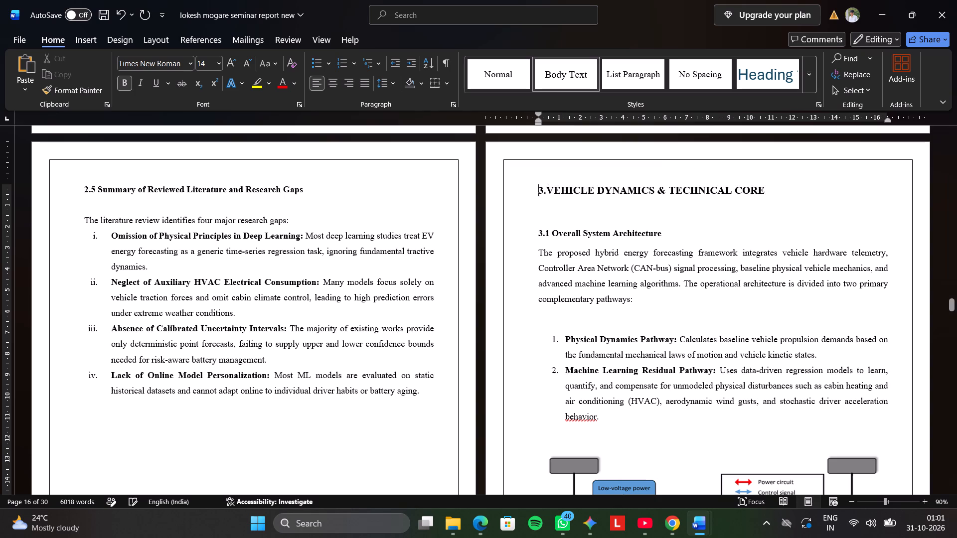
Centre the chapter heading 3.VEHICLE DYNAMICS & TECHNICAL CORE across the text width at the top of its page.
{"action": "key", "text": "Return"}
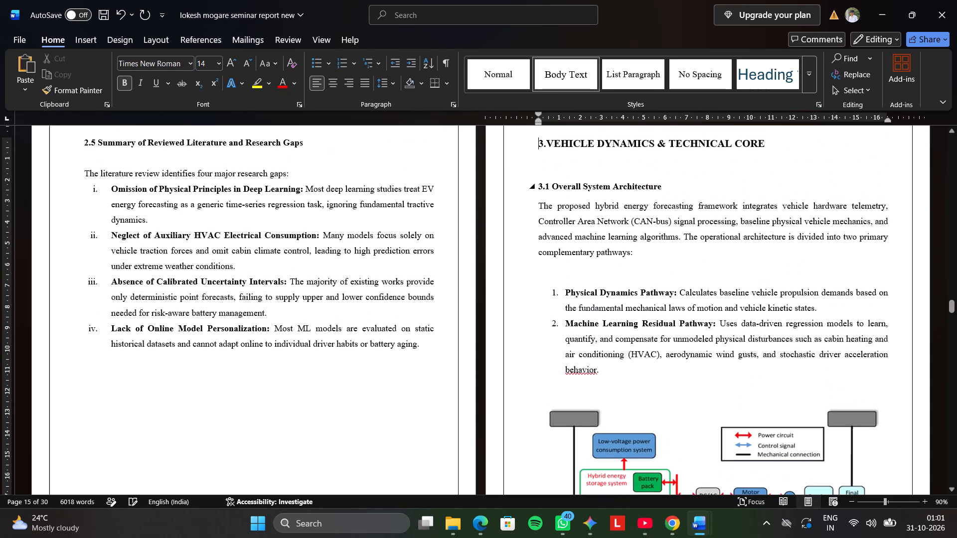
{"action": "scroll", "coordinate": [664, 191], "scroll_direction": "up", "scroll_amount": 1}
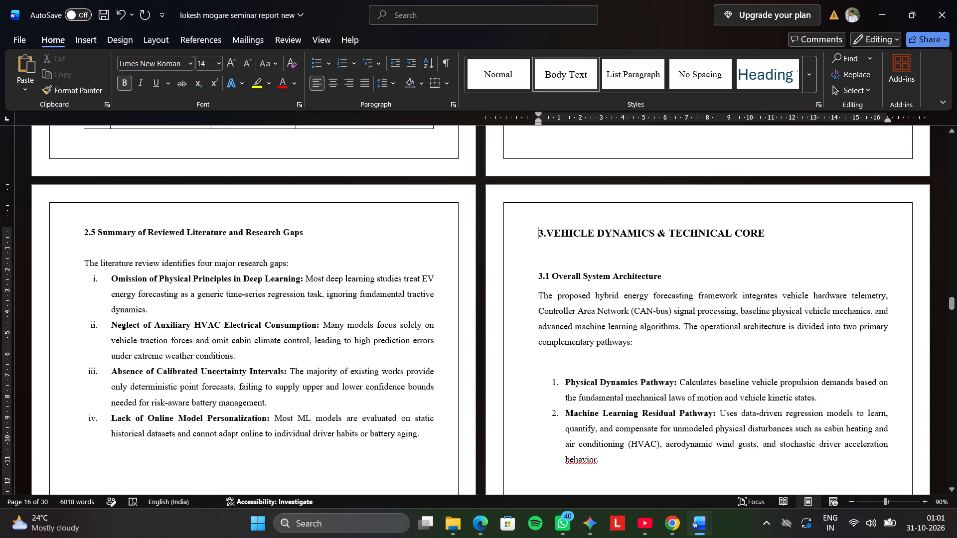
{"action": "left_click_drag", "start_coordinate": [765, 235], "coordinate": [525, 230]}
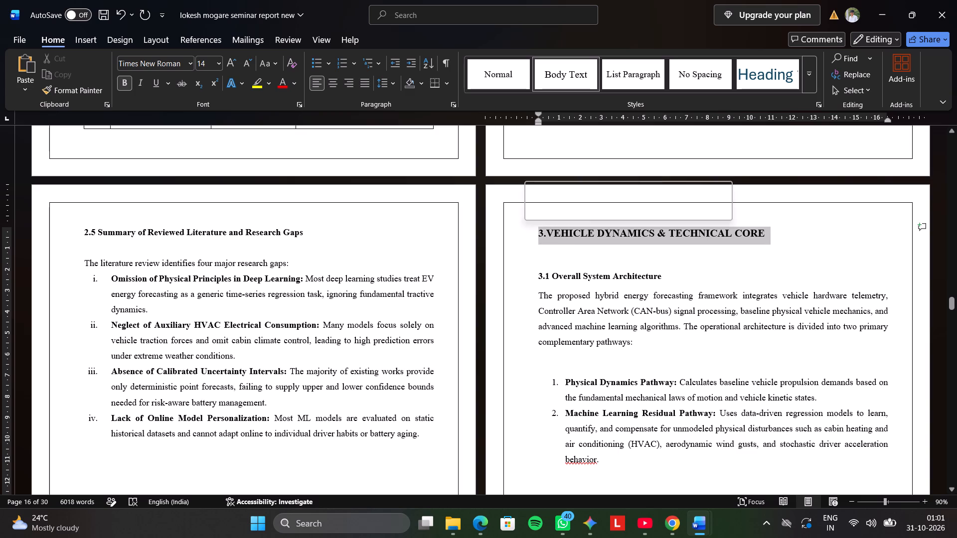
{"action": "left_click", "coordinate": [333, 79]}
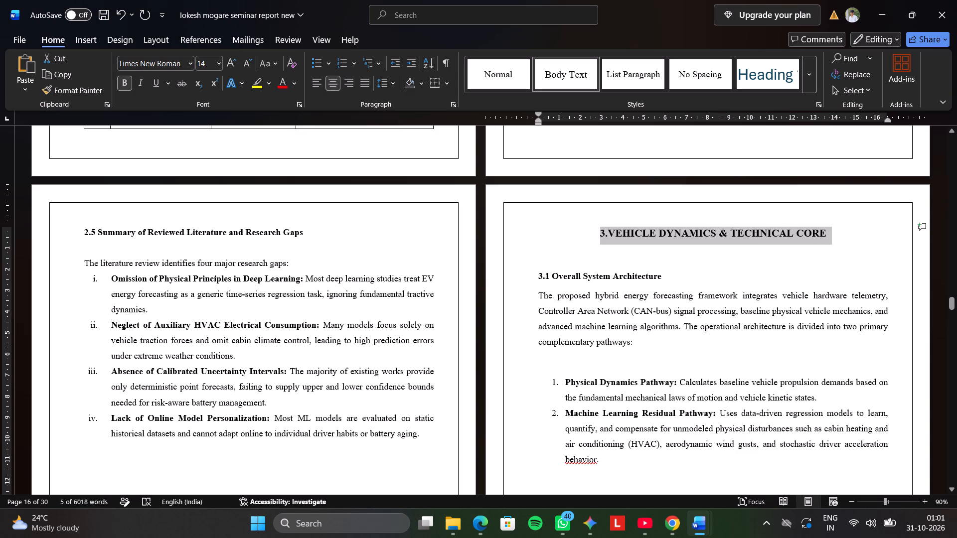
{"action": "left_click", "coordinate": [569, 237]}
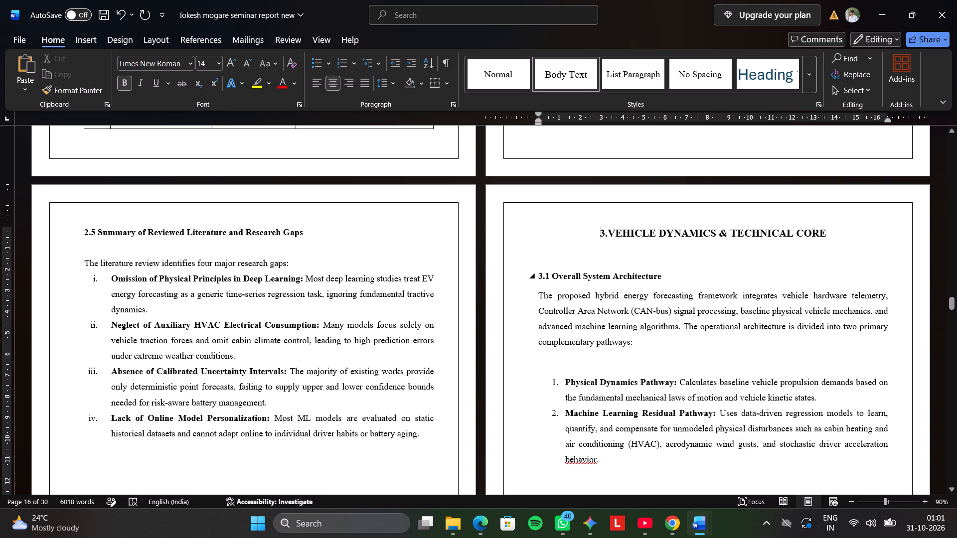
Delete the empty line between the chapter 3 heading and the subheading 3.1 Overall System Architecture.
{"action": "left_click", "coordinate": [538, 276]}
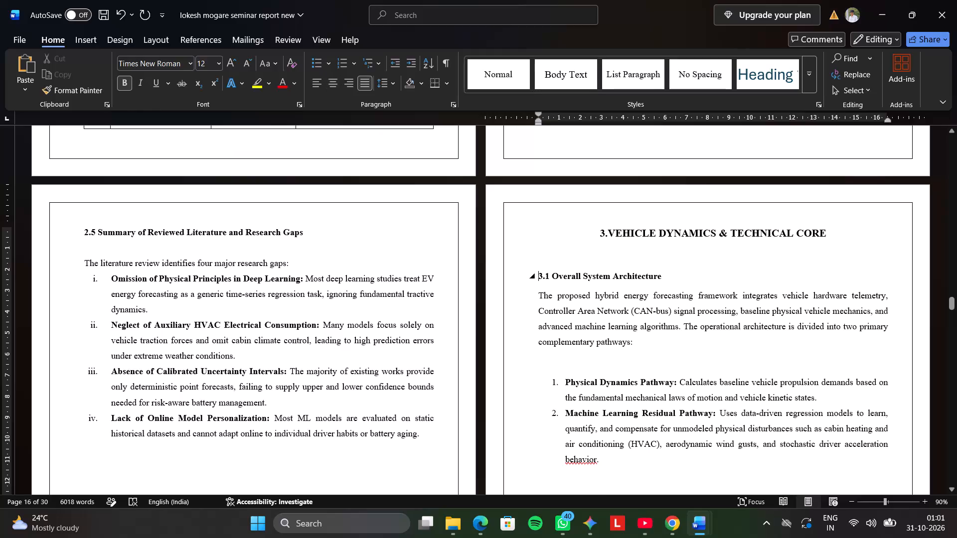
{"action": "key", "text": "BackSpace"}
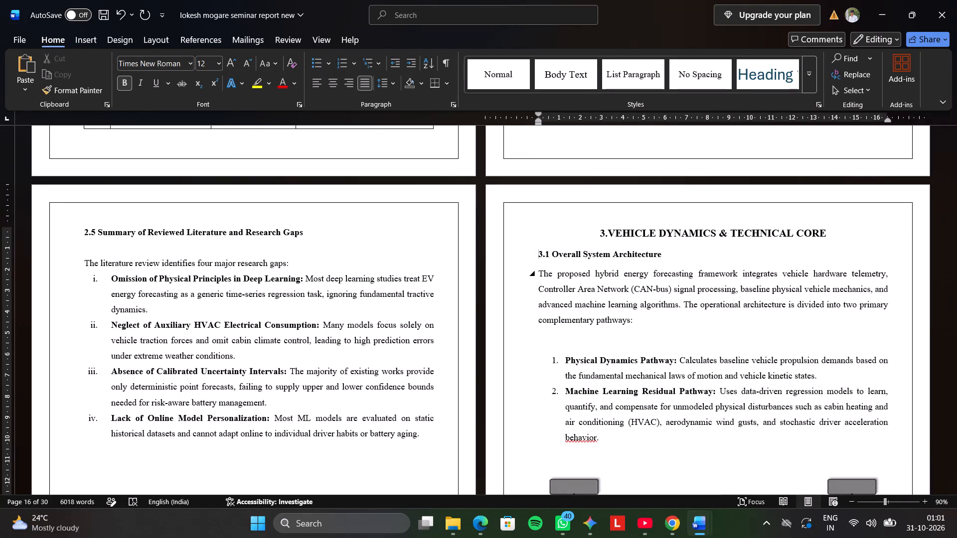
Review the heading spacing and page layout from the end of the contents through chapter 1 to the literature survey.
{"action": "scroll", "coordinate": [538, 276], "scroll_direction": "up", "scroll_amount": 5}
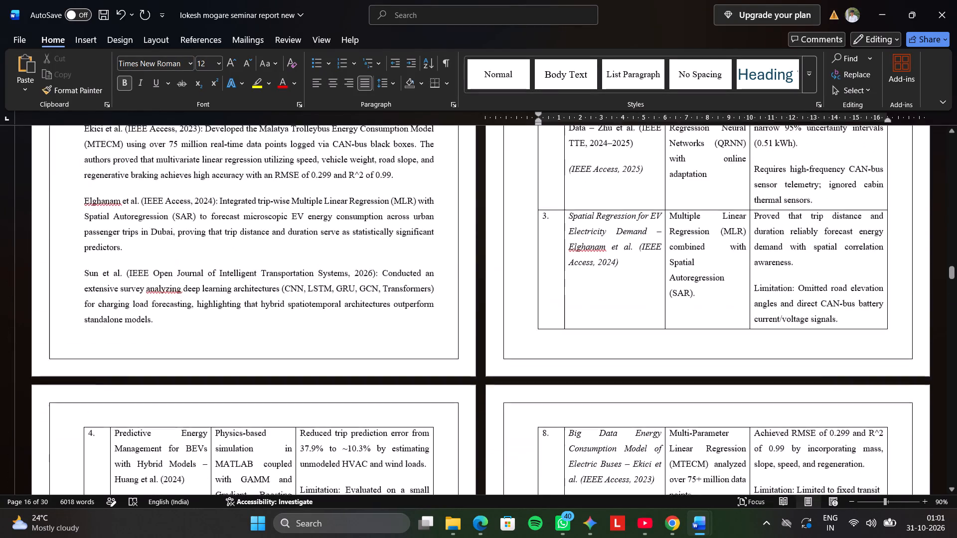
{"action": "scroll", "coordinate": [538, 276], "scroll_direction": "up", "scroll_amount": 6}
{"action": "scroll", "coordinate": [538, 276], "scroll_direction": "down", "scroll_amount": 4}
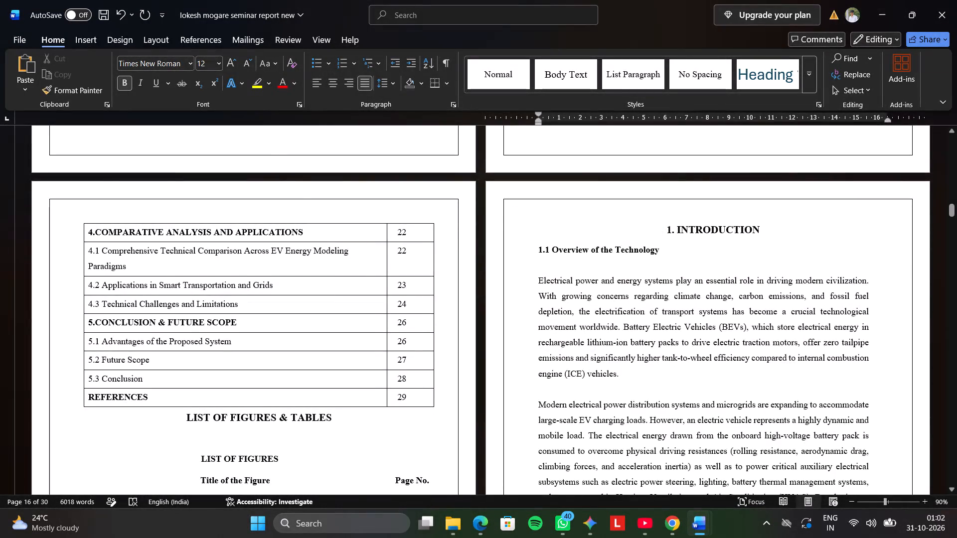
{"action": "scroll", "coordinate": [647, 298], "scroll_direction": "down", "scroll_amount": 5}
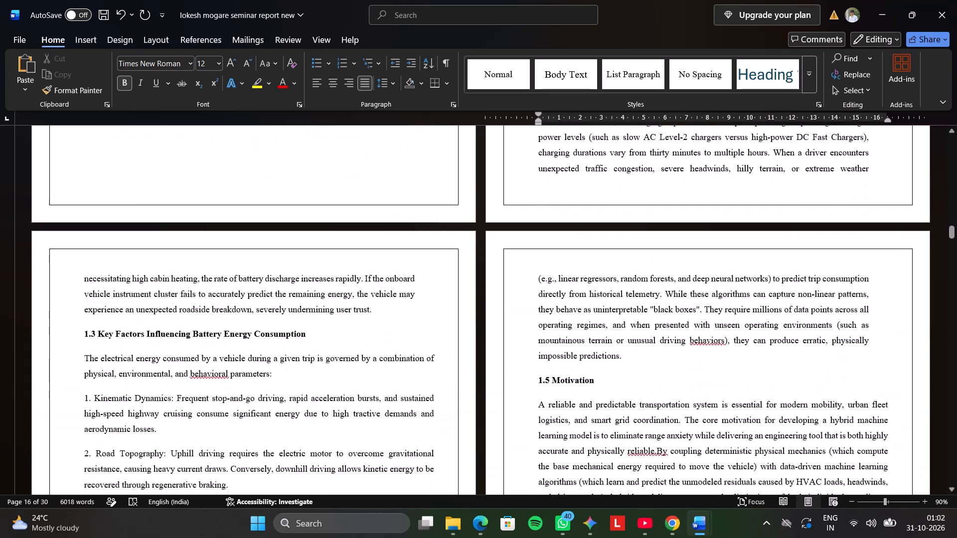
{"action": "scroll", "coordinate": [647, 298], "scroll_direction": "down", "scroll_amount": 5}
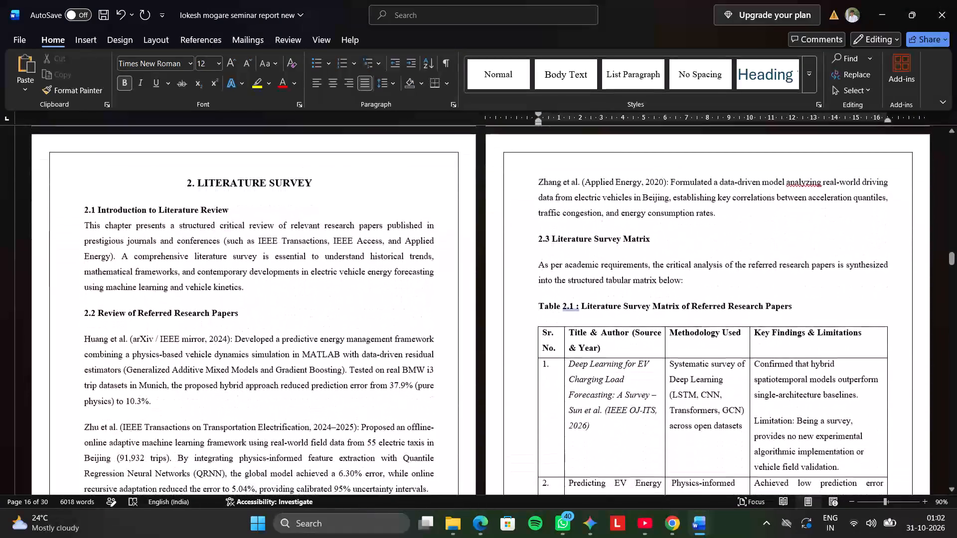
{"action": "scroll", "coordinate": [647, 298], "scroll_direction": "up", "scroll_amount": 1}
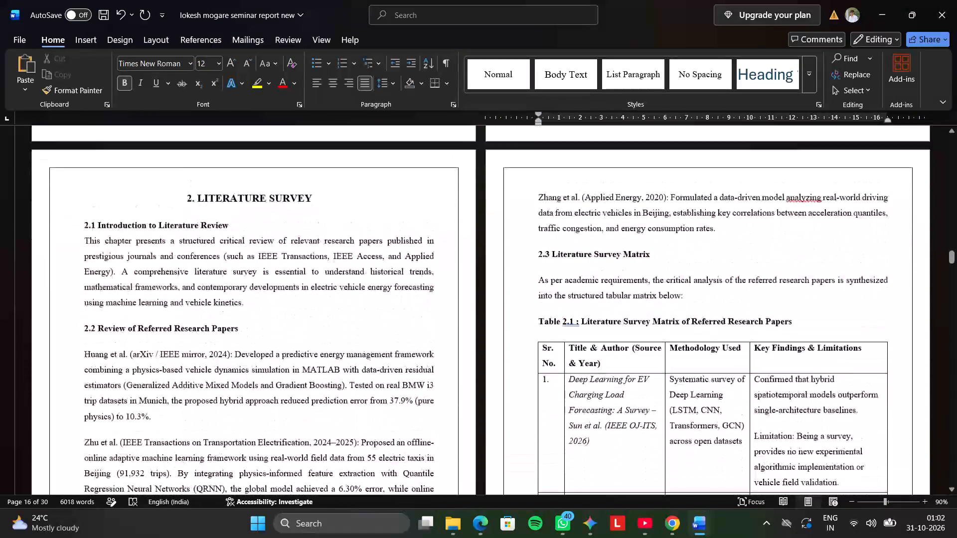
{"action": "scroll", "coordinate": [647, 298], "scroll_direction": "up", "scroll_amount": 1}
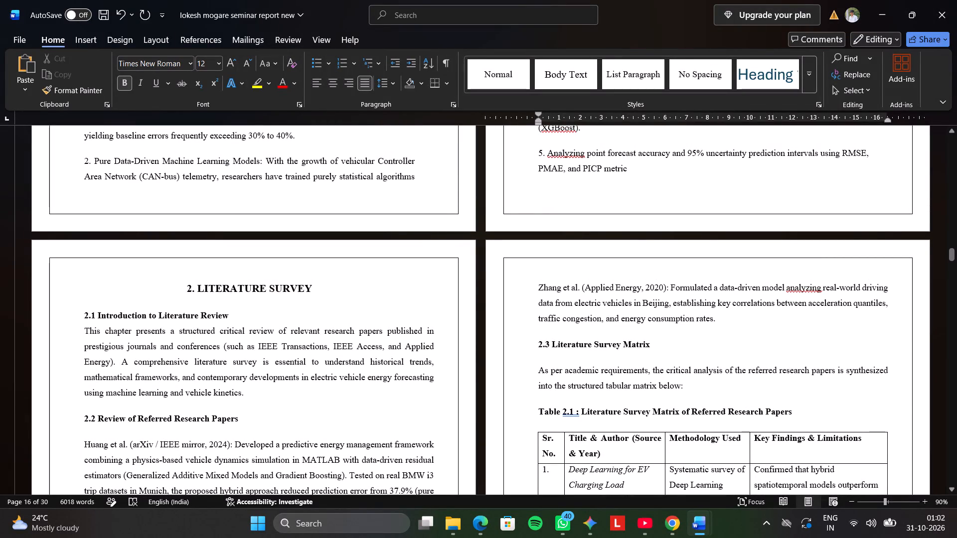
{"action": "scroll", "coordinate": [209, 444], "scroll_direction": "right", "scroll_amount": 1}
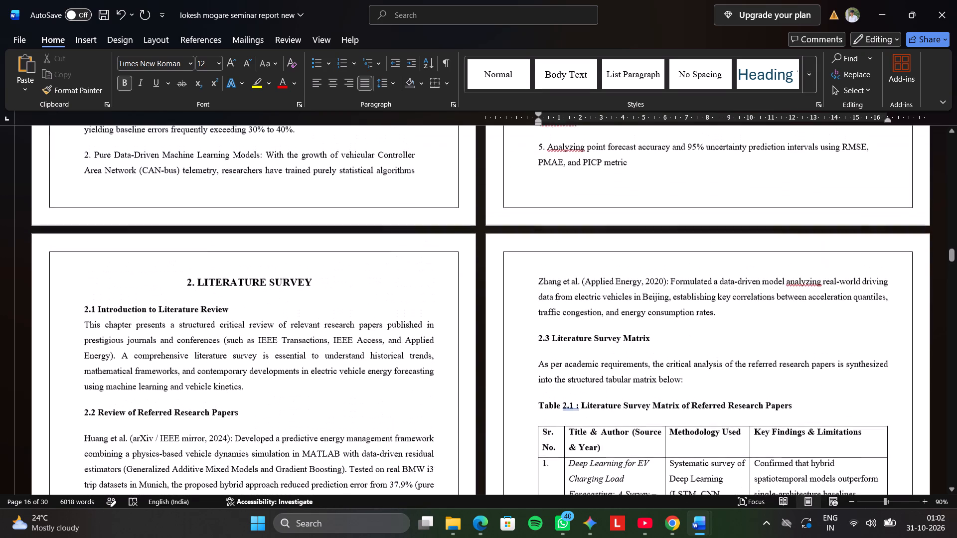
{"action": "scroll", "coordinate": [209, 444], "scroll_direction": "up", "scroll_amount": 2}
{"action": "scroll", "coordinate": [569, 335], "scroll_direction": "up", "scroll_amount": 2}
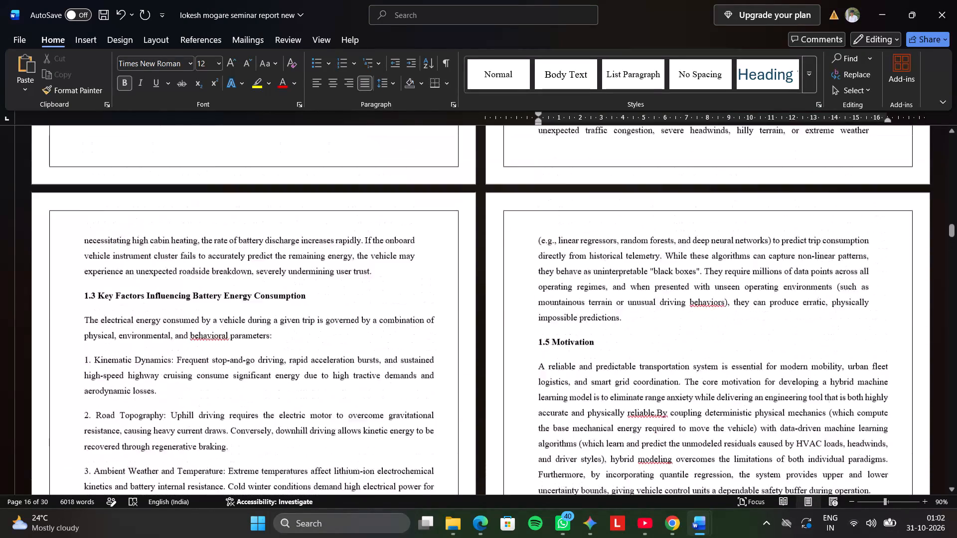
{"action": "scroll", "coordinate": [569, 335], "scroll_direction": "up", "scroll_amount": 1}
{"action": "scroll", "coordinate": [558, 421], "scroll_direction": "down", "scroll_amount": 2}
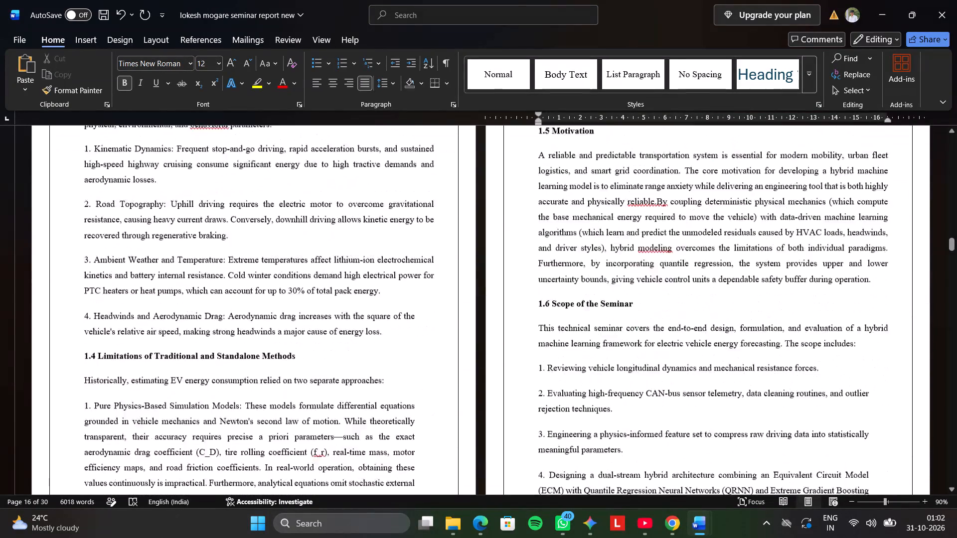
{"action": "scroll", "coordinate": [558, 421], "scroll_direction": "down", "scroll_amount": 3}
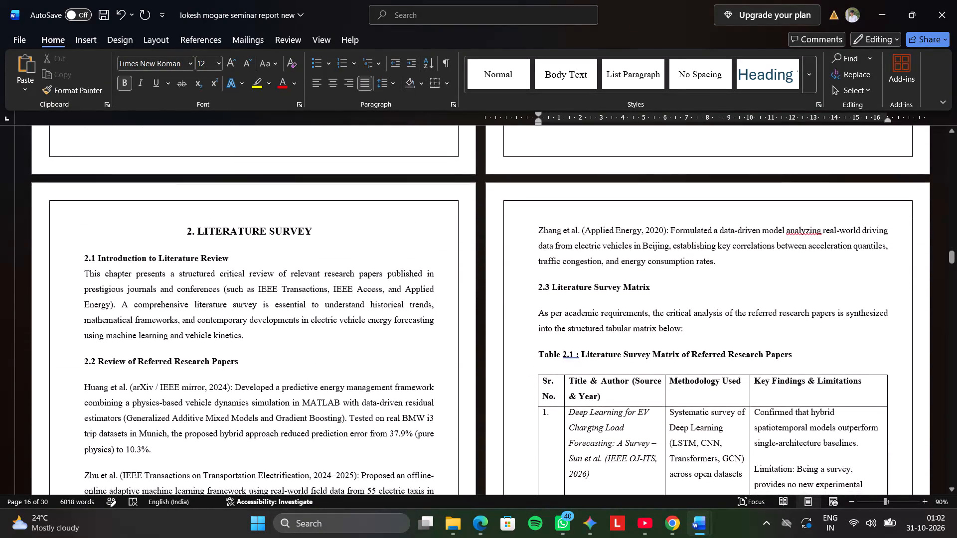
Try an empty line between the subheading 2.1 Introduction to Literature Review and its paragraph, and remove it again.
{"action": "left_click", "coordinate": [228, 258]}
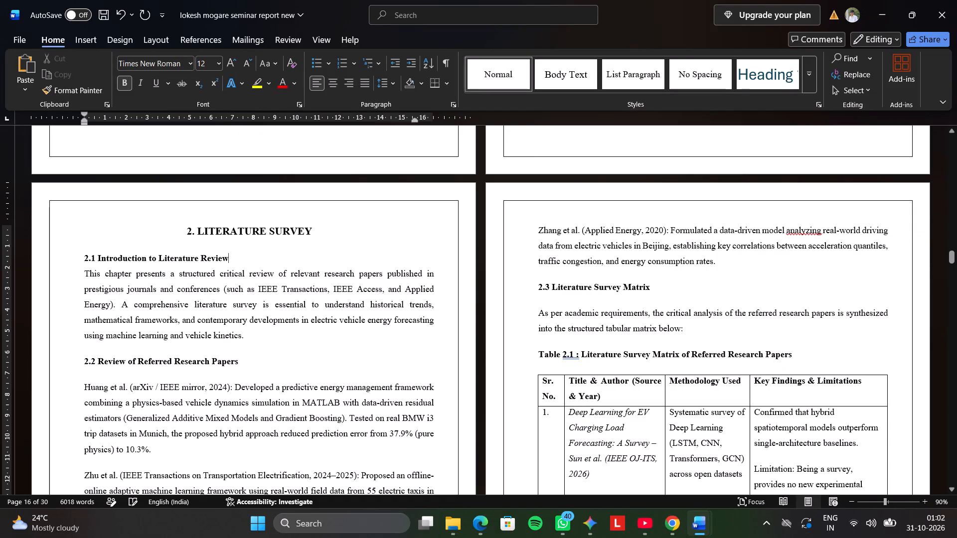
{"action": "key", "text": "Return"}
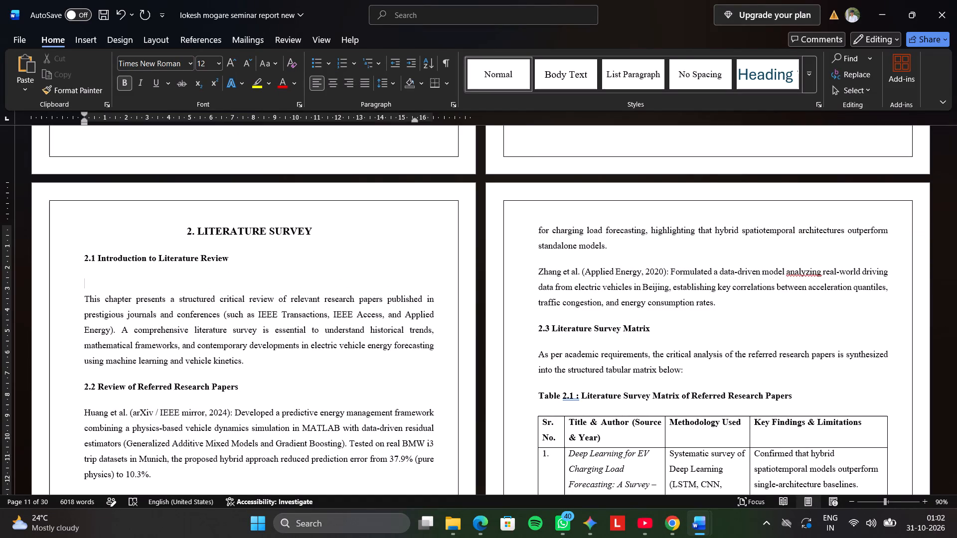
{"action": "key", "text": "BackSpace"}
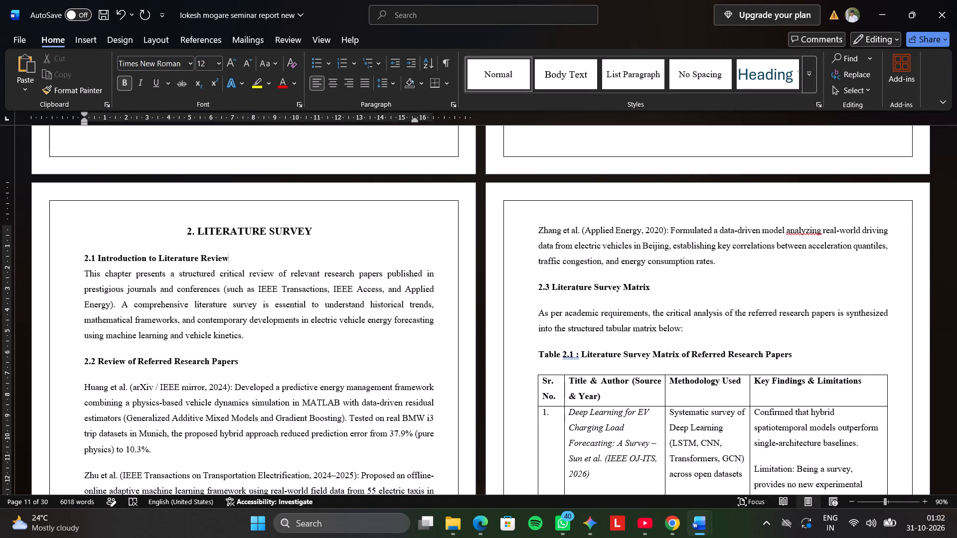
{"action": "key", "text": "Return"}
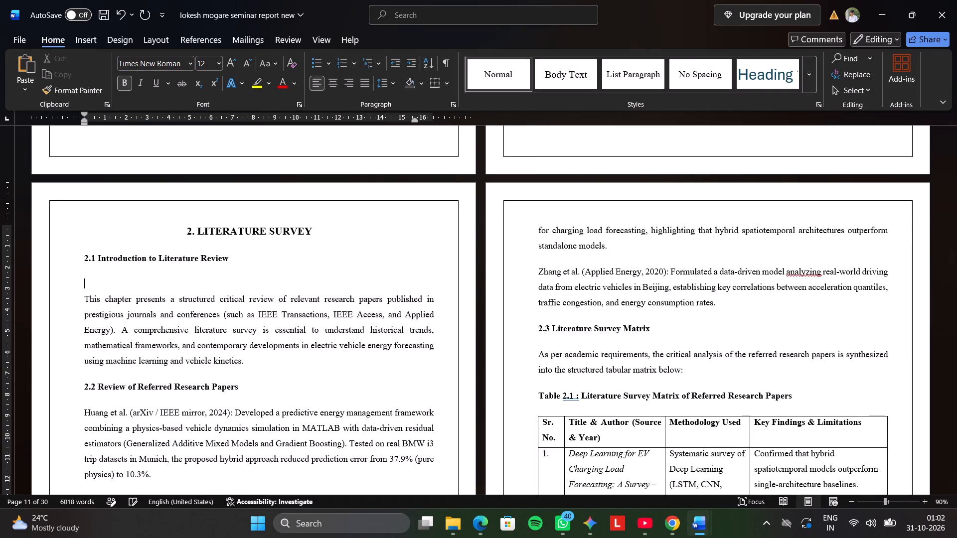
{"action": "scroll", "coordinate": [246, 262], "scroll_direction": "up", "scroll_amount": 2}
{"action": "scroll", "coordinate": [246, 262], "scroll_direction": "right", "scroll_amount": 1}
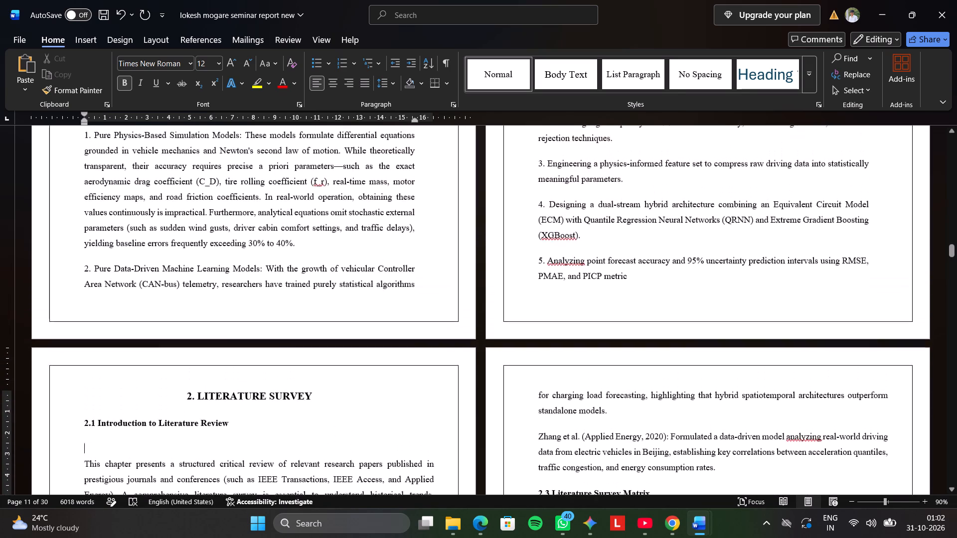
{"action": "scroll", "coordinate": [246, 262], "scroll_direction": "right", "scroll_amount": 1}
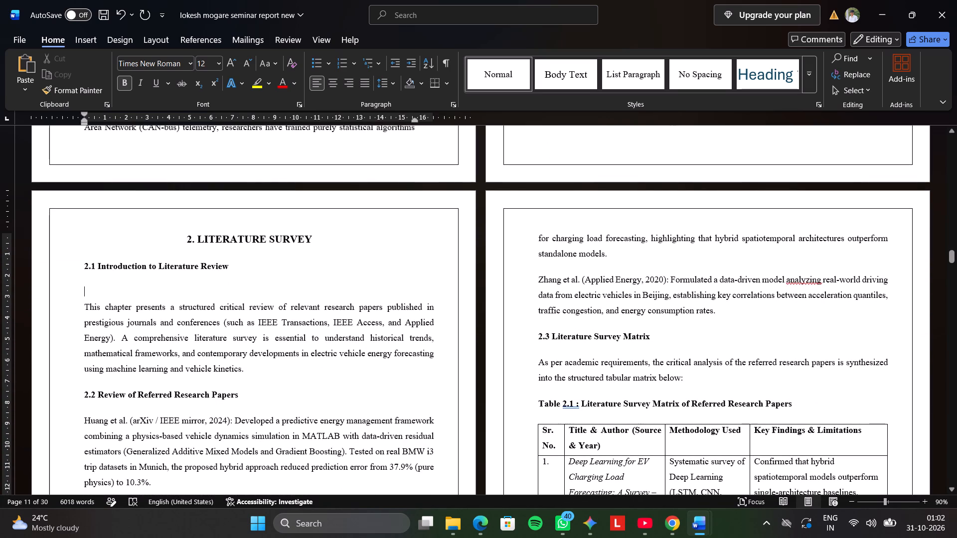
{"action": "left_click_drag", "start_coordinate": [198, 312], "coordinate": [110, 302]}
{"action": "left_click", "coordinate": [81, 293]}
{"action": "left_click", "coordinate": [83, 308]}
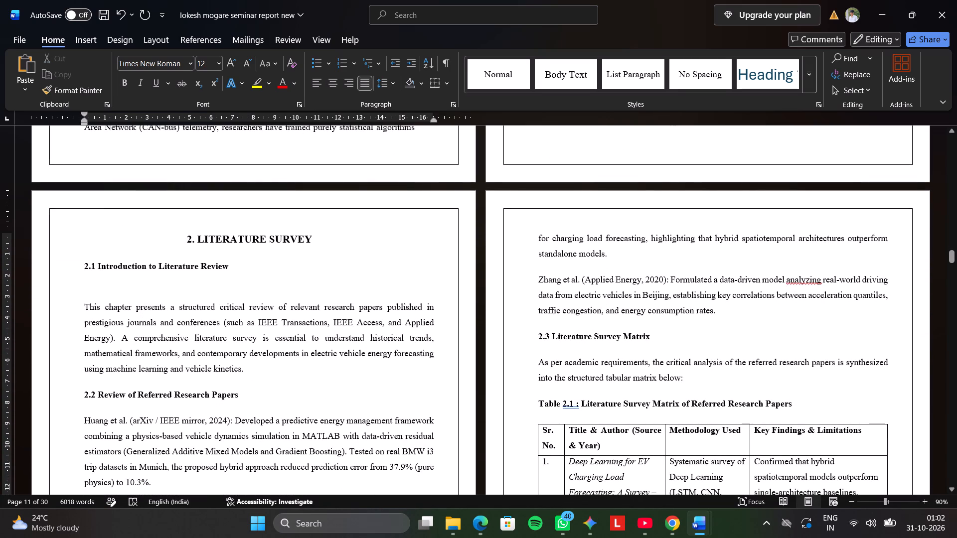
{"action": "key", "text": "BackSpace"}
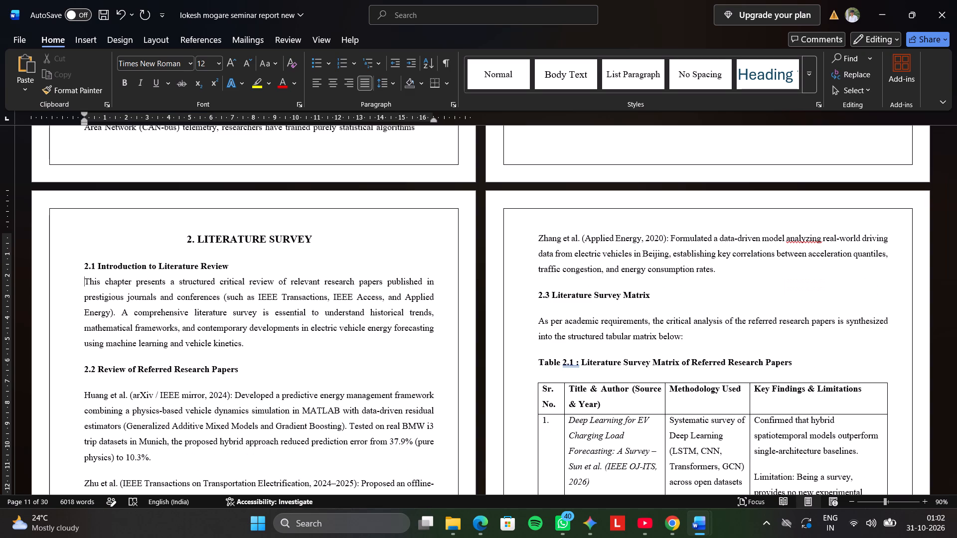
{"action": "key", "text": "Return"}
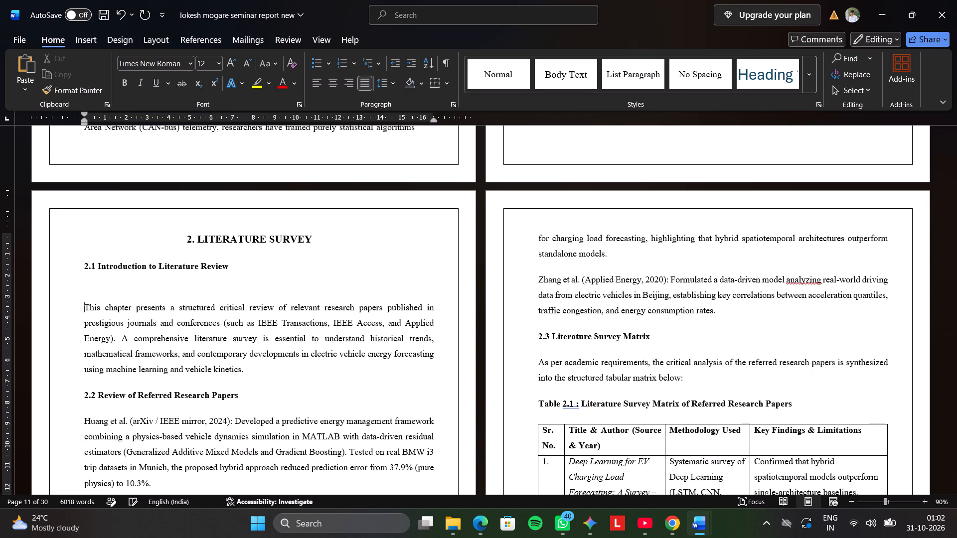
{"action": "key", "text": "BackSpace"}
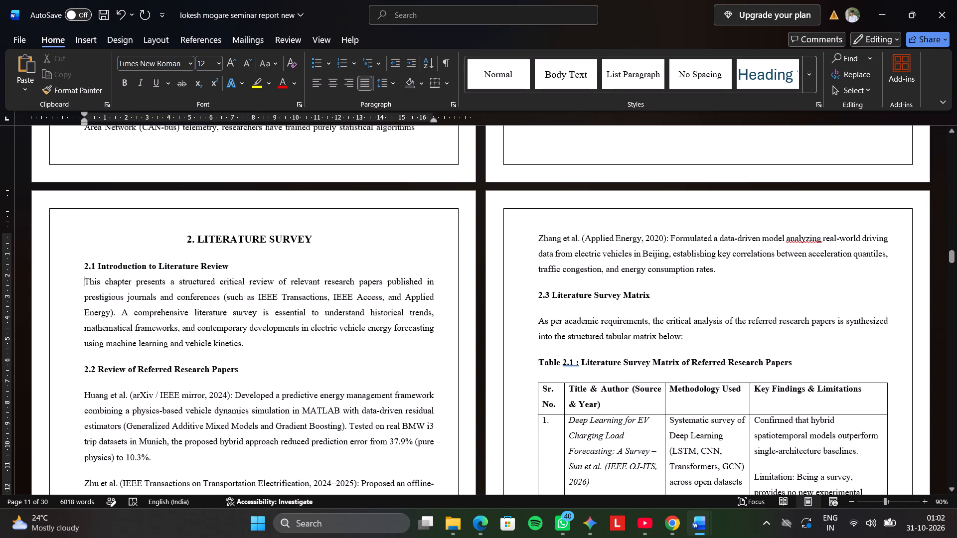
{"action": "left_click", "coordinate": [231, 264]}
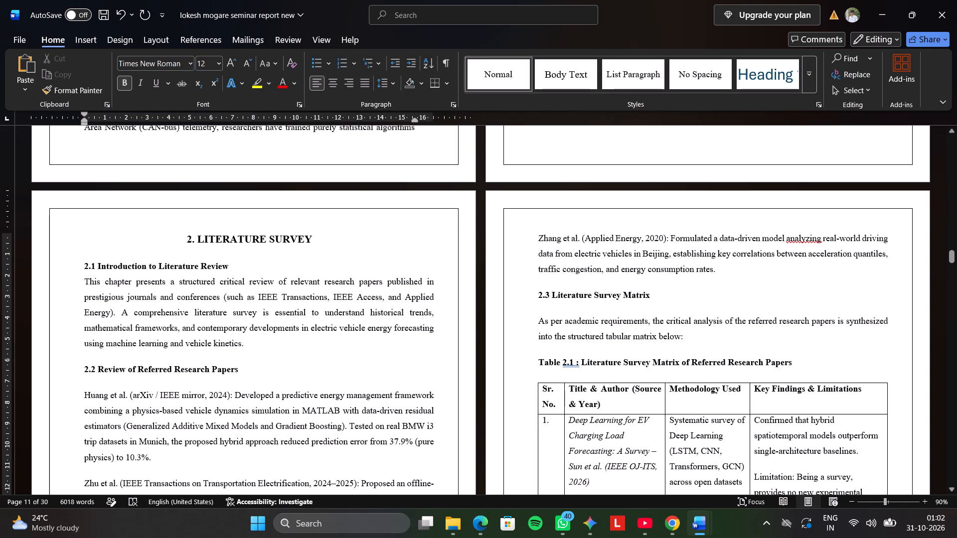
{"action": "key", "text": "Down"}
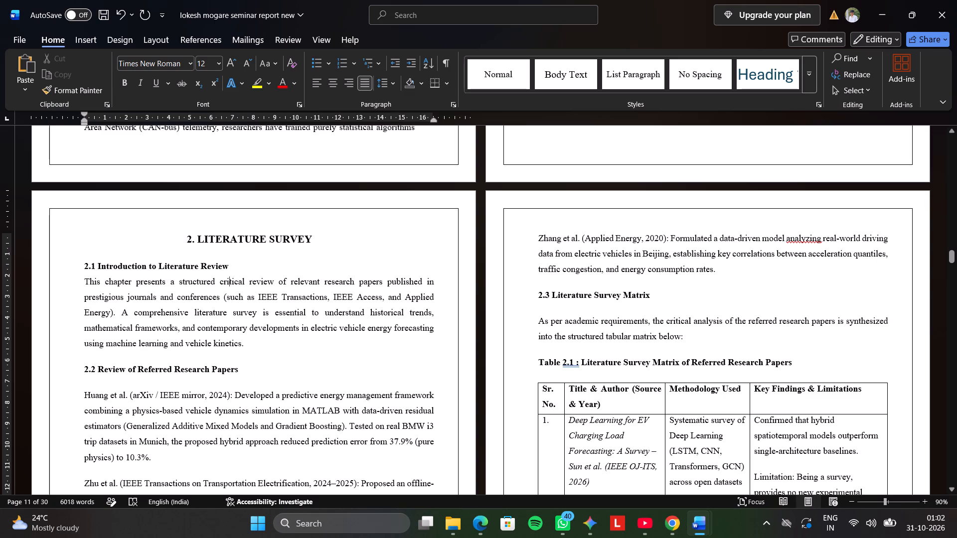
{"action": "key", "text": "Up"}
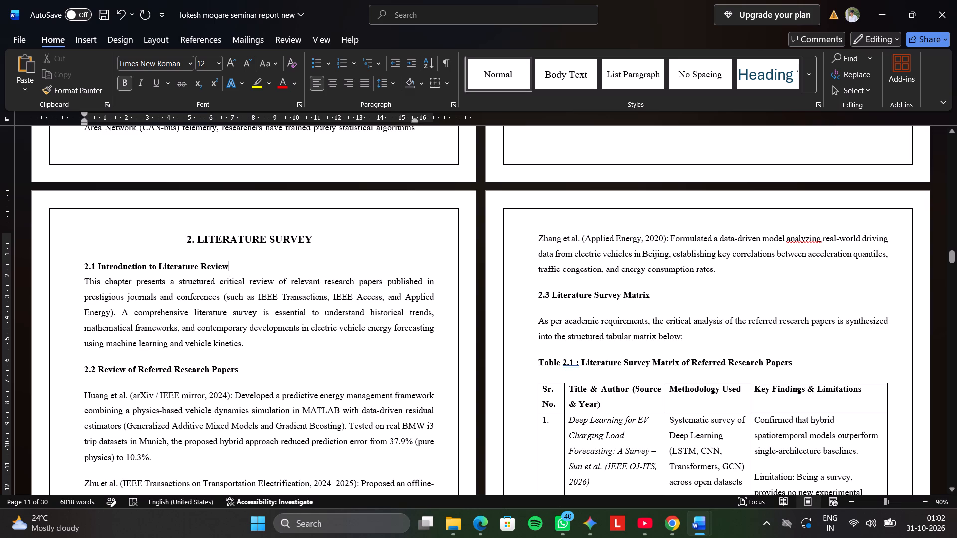
Review the heading spacing, tables and page layout from the literature survey through section 2.5 to the start of chapter 3.
{"action": "scroll", "coordinate": [233, 358], "scroll_direction": "down", "scroll_amount": 1}
{"action": "scroll", "coordinate": [233, 358], "scroll_direction": "up", "scroll_amount": 1}
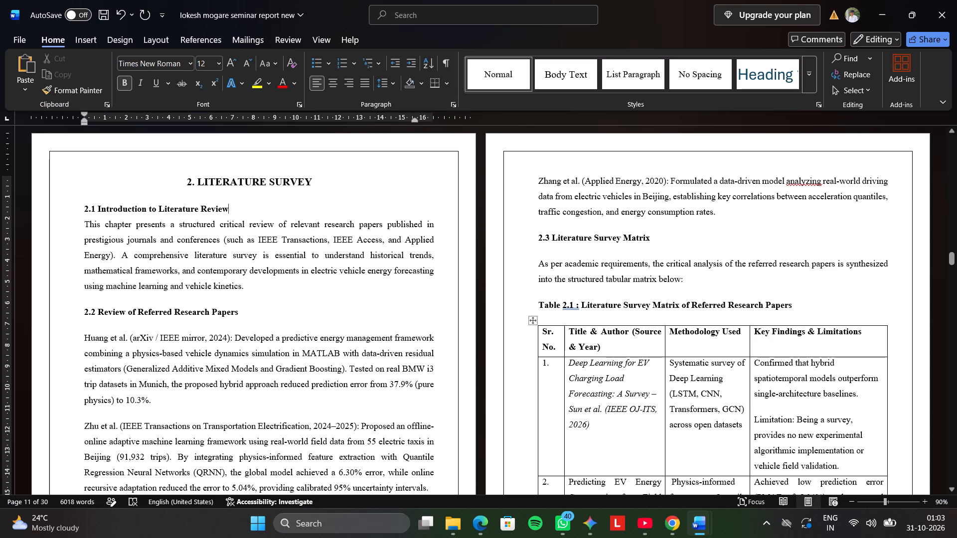
{"action": "scroll", "coordinate": [563, 391], "scroll_direction": "down", "scroll_amount": 2}
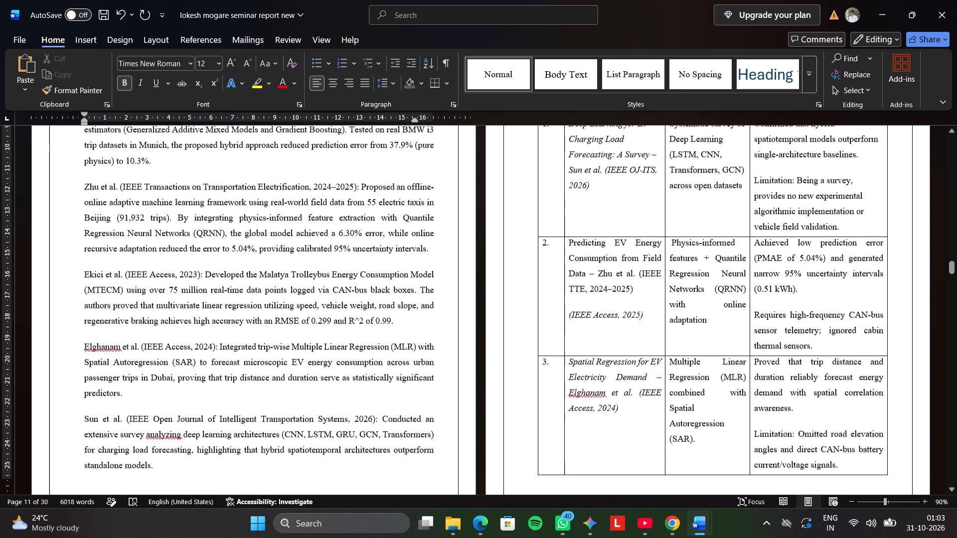
{"action": "scroll", "coordinate": [563, 391], "scroll_direction": "down", "scroll_amount": 6}
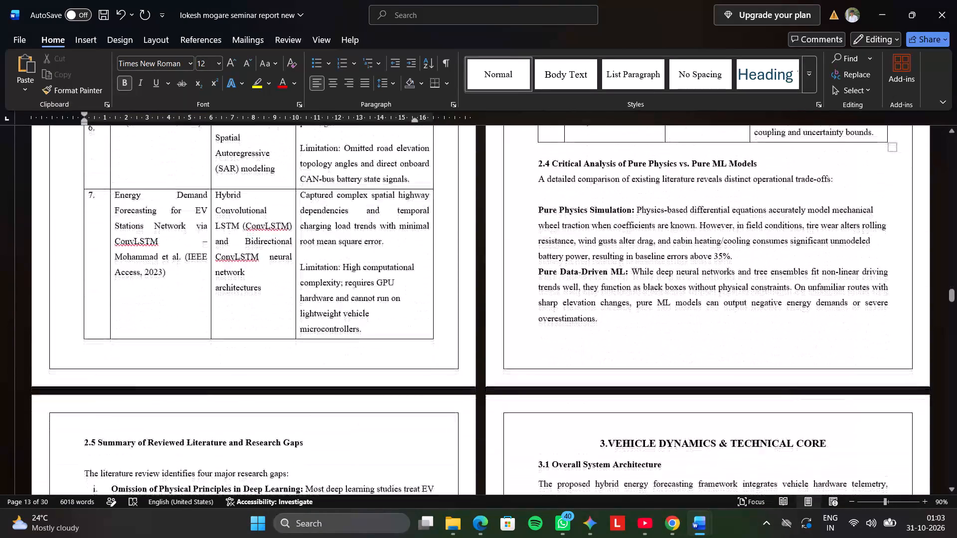
{"action": "scroll", "coordinate": [563, 391], "scroll_direction": "down", "scroll_amount": 1}
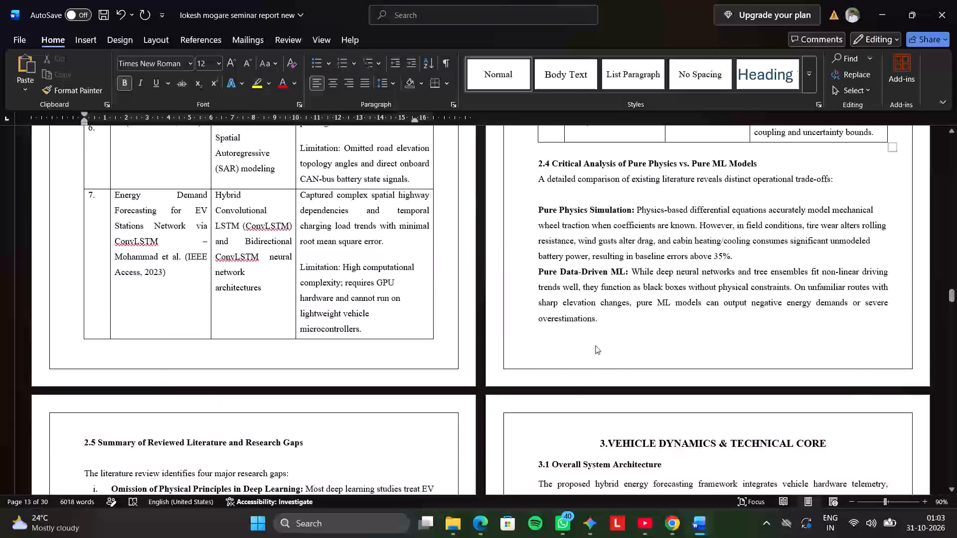
{"action": "scroll", "coordinate": [595, 345], "scroll_direction": "down", "scroll_amount": 1}
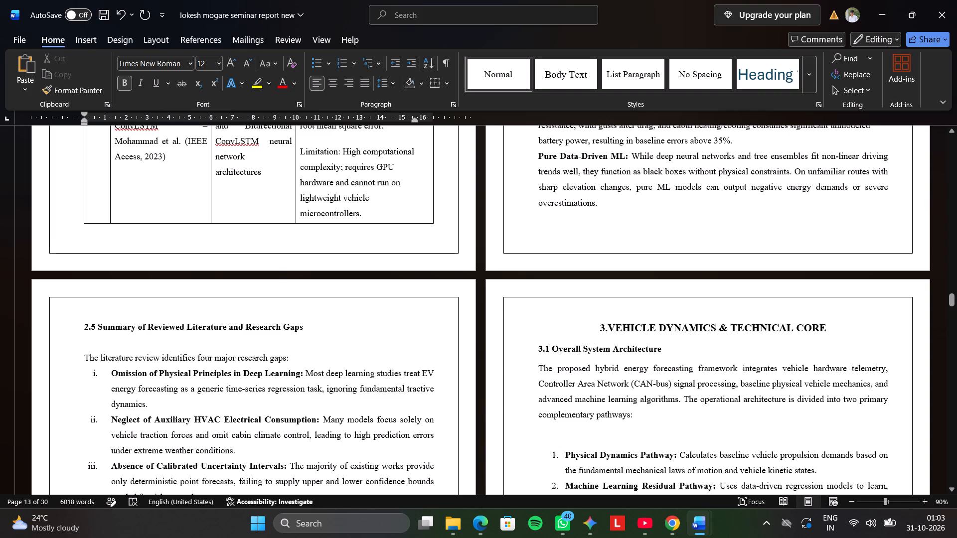
{"action": "scroll", "coordinate": [284, 380], "scroll_direction": "down", "scroll_amount": 2}
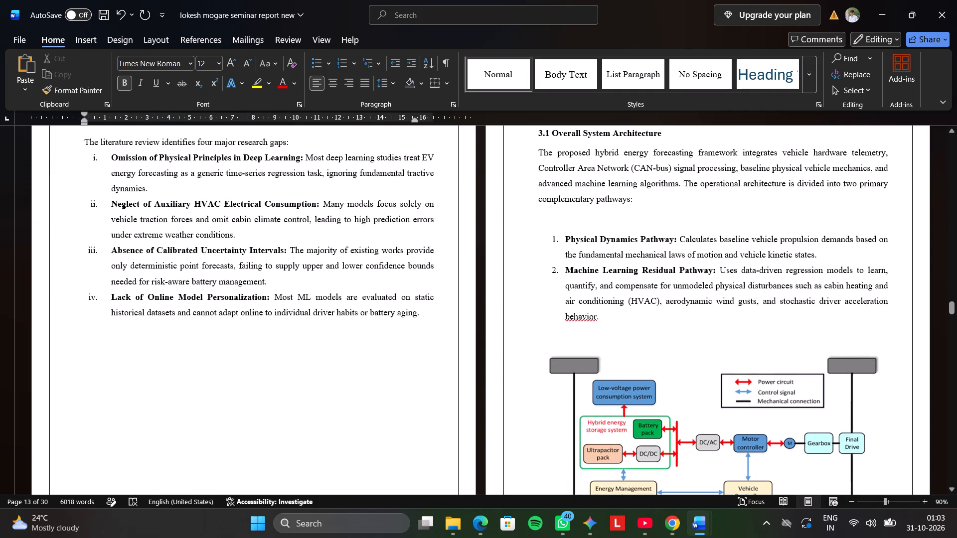
{"action": "scroll", "coordinate": [493, 346], "scroll_direction": "up", "scroll_amount": 2}
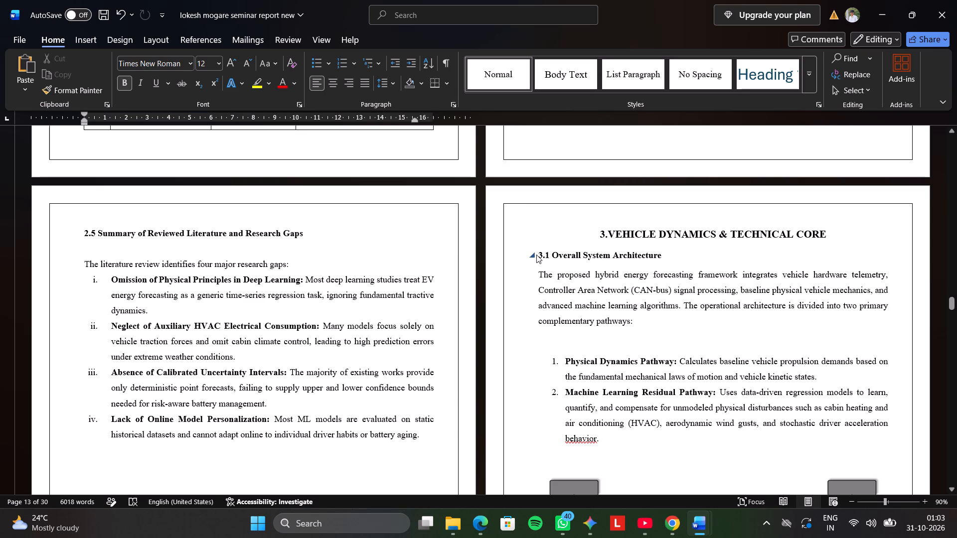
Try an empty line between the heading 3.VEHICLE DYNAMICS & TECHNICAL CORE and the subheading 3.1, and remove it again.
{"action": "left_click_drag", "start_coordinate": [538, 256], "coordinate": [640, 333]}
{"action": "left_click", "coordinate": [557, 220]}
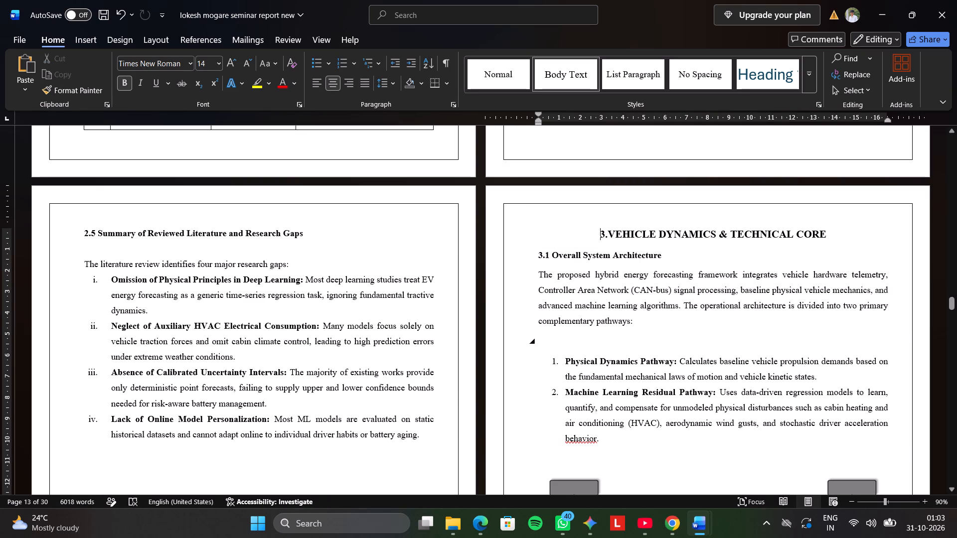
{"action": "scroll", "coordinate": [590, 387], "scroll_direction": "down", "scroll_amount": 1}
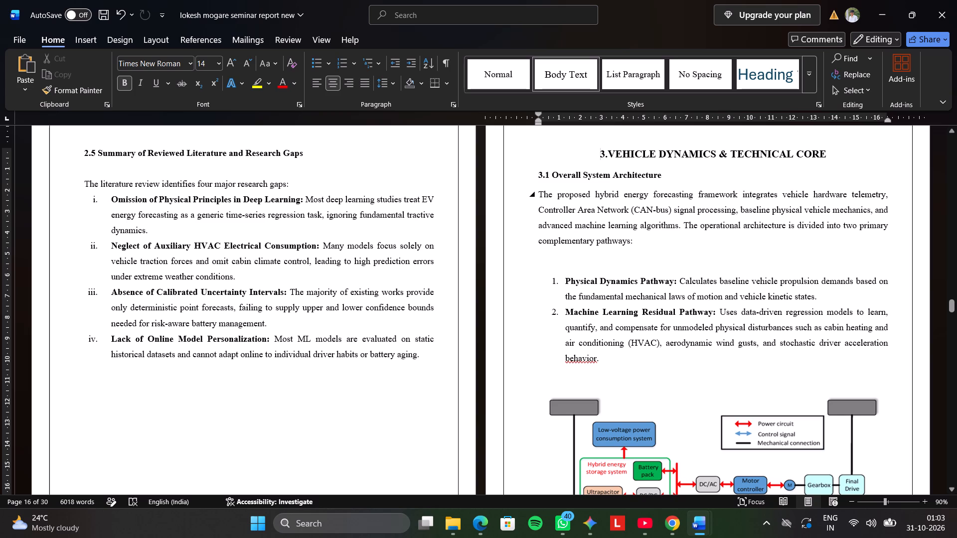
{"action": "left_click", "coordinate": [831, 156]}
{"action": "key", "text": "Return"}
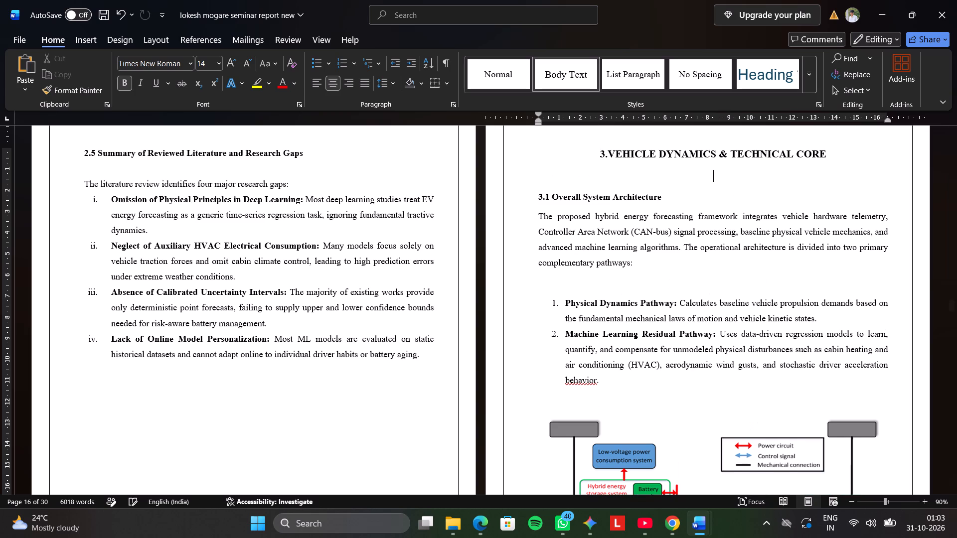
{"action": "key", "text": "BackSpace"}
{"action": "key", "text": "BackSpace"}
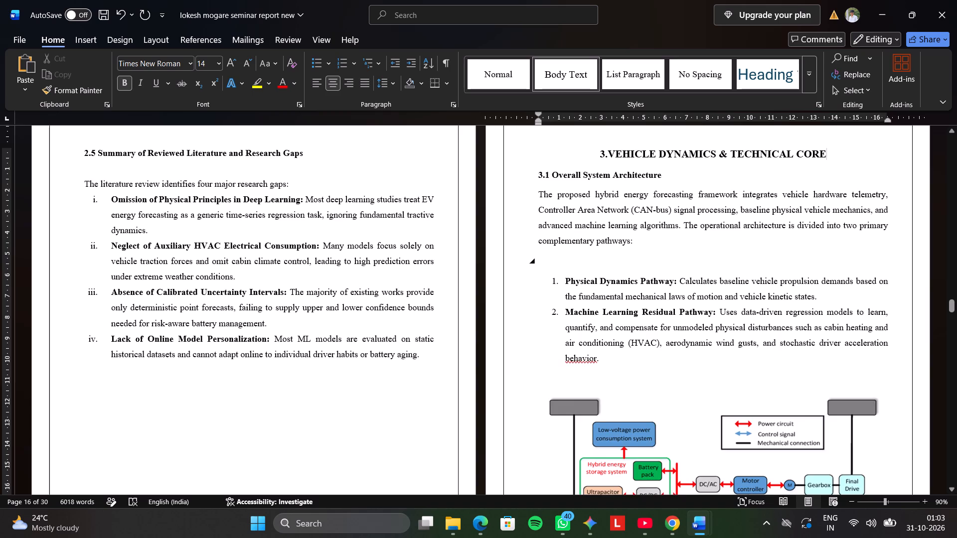
Remove the automatic number and indent from the Physical Dynamics Pathway item in section 3.1 and delete the empty line above it.
{"action": "scroll", "coordinate": [865, 258], "scroll_direction": "down", "scroll_amount": 2}
{"action": "scroll", "coordinate": [857, 277], "scroll_direction": "up", "scroll_amount": 2}
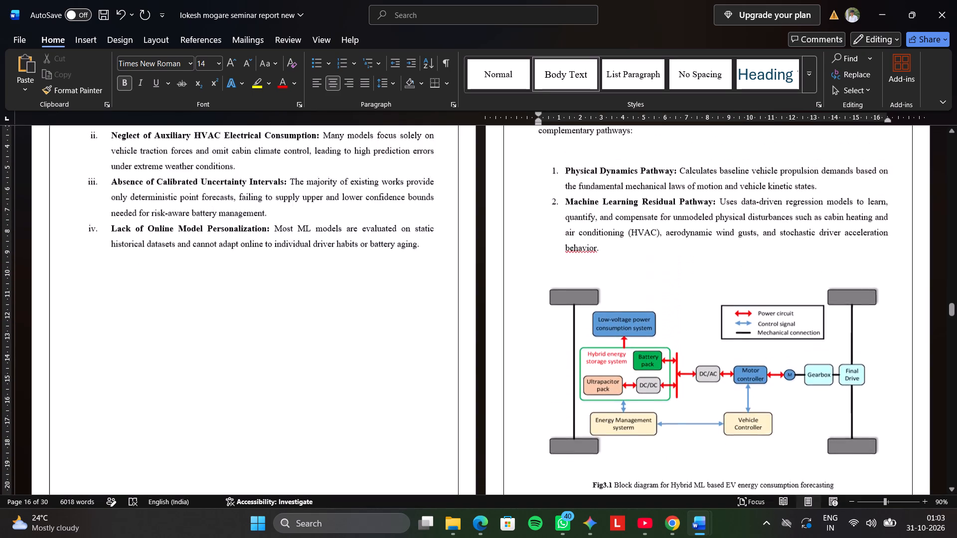
{"action": "scroll", "coordinate": [857, 277], "scroll_direction": "up", "scroll_amount": 1}
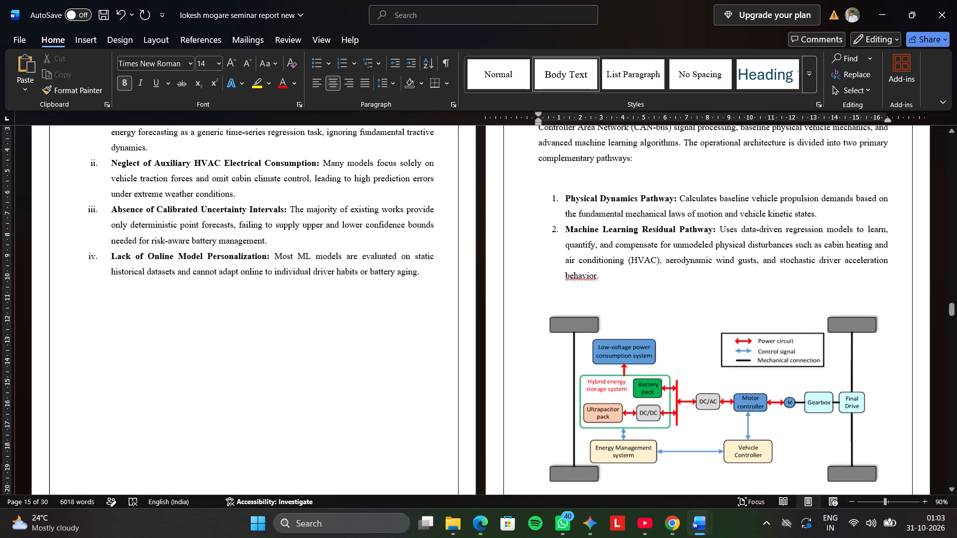
{"action": "left_click", "coordinate": [549, 197]}
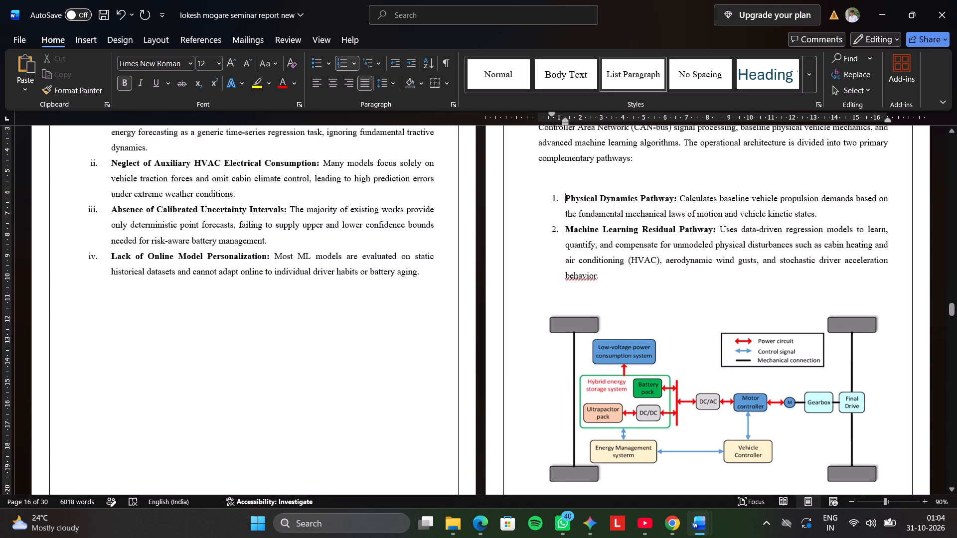
{"action": "left_click", "coordinate": [550, 197]}
{"action": "left_click", "coordinate": [321, 44]}
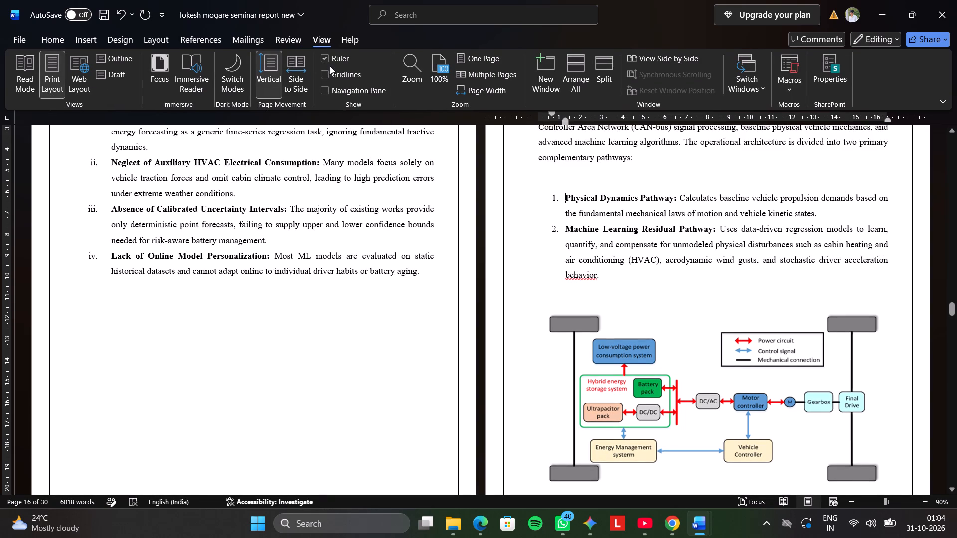
{"action": "left_click", "coordinate": [551, 200]}
{"action": "key", "text": "BackSpace"}
{"action": "key", "text": "BackSpace"}
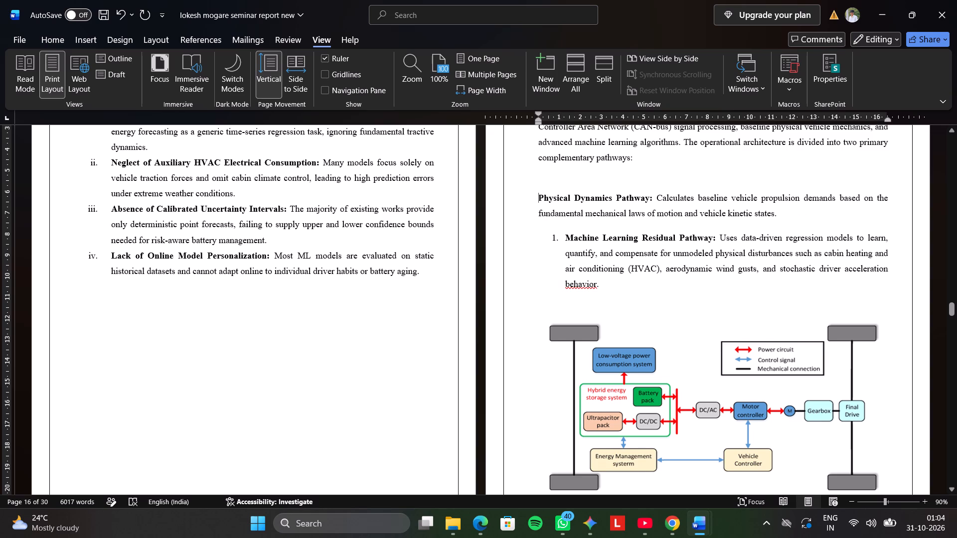
{"action": "key", "text": "BackSpace"}
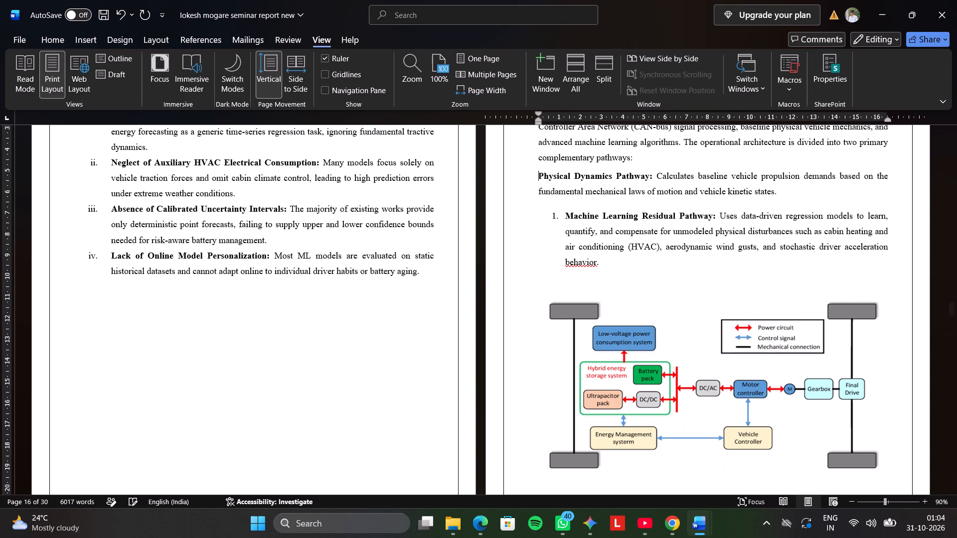
Remove the automatic number and indent from the Machine Learning Residual Pathway item, keeping it as its own paragraph.
{"action": "left_click", "coordinate": [564, 218]}
{"action": "key", "text": "BackSpace"}
{"action": "key", "text": "BackSpace"}
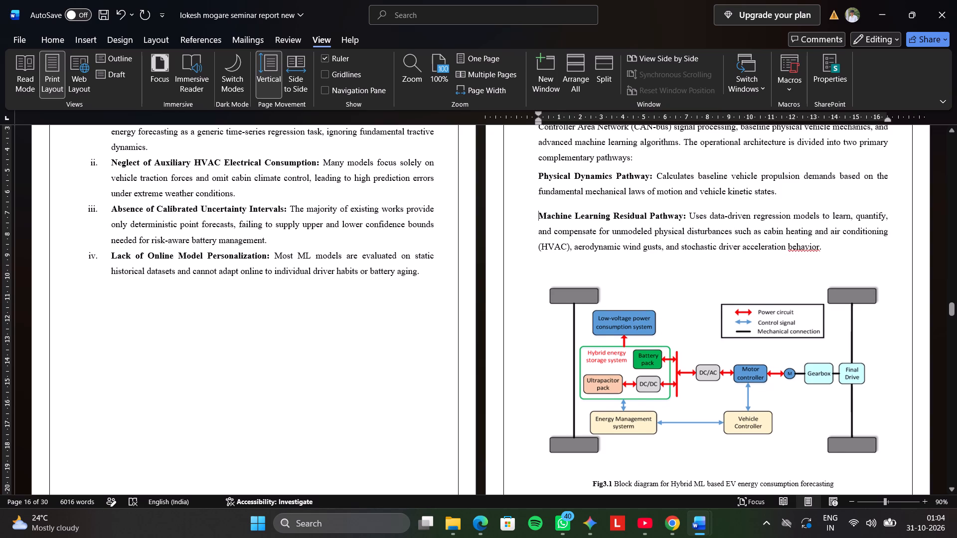
{"action": "key", "text": "BackSpace"}
{"action": "key", "text": "Return"}
Number the pathway paragraphs in section 3.1 as plain text: "1." before Physical Dynamics Pathway and "2." before Machine Learning Residual Pathway.
{"action": "left_click", "coordinate": [536, 175]}
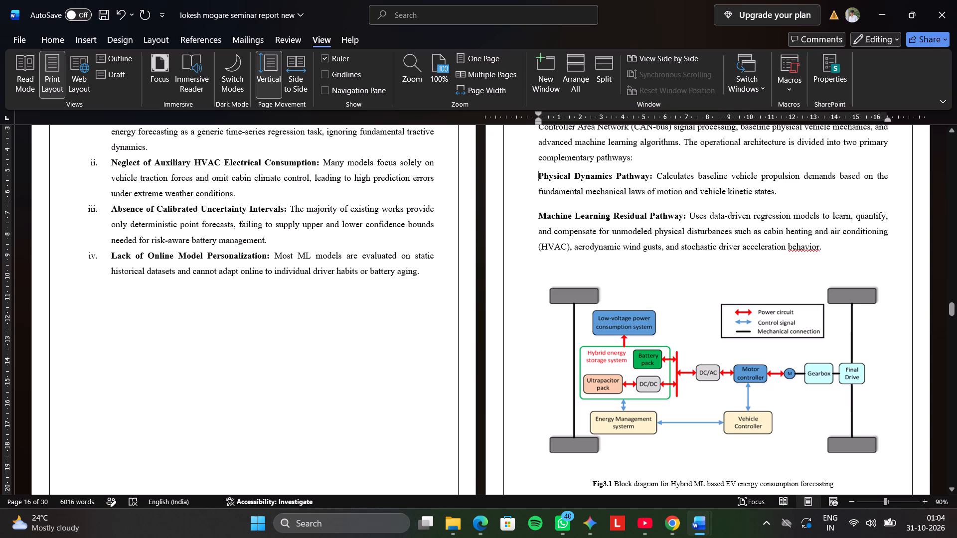
{"action": "type", "text": "1."}
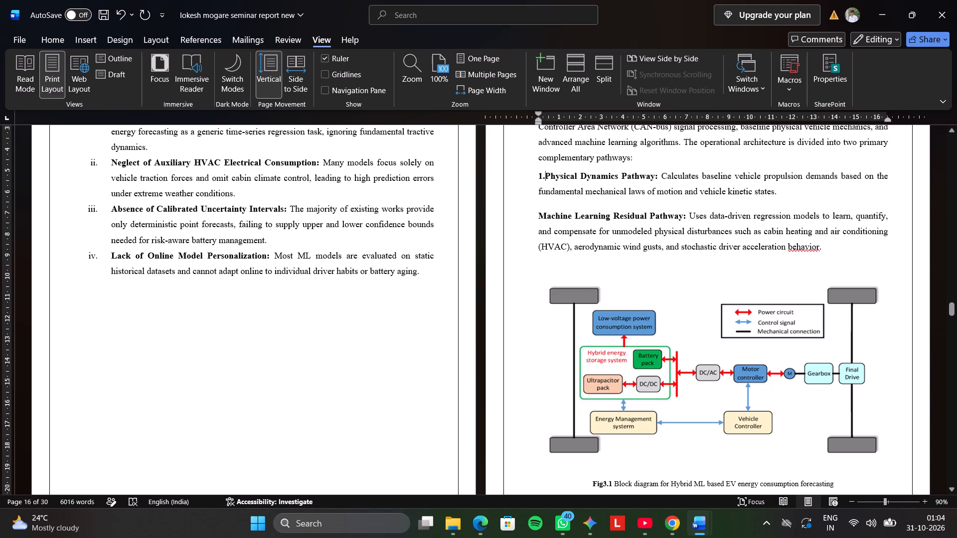
{"action": "left_click", "coordinate": [537, 217]}
{"action": "type", "text": "2."}
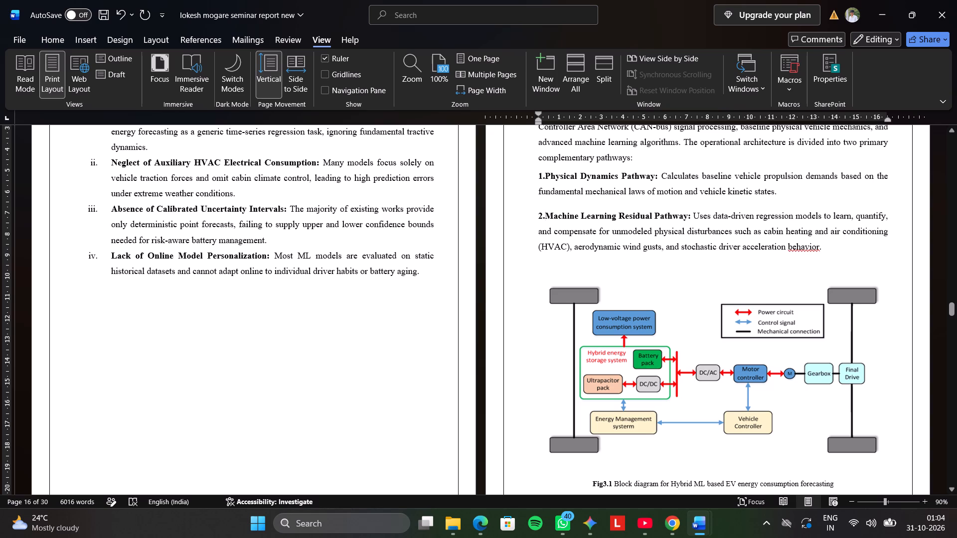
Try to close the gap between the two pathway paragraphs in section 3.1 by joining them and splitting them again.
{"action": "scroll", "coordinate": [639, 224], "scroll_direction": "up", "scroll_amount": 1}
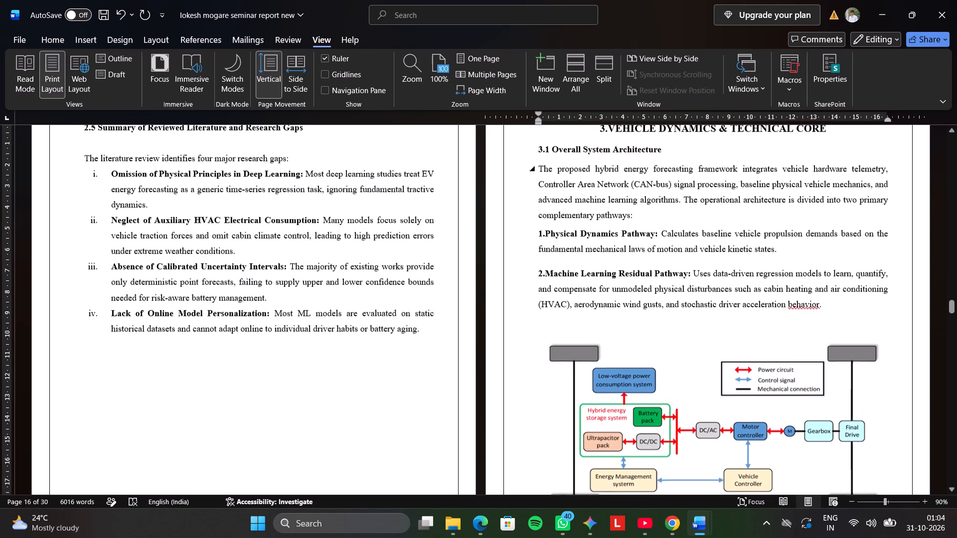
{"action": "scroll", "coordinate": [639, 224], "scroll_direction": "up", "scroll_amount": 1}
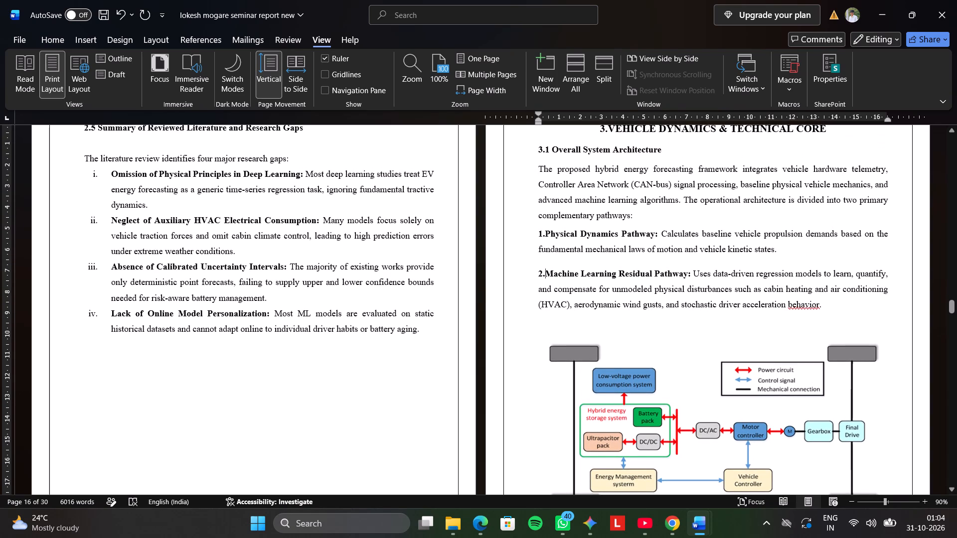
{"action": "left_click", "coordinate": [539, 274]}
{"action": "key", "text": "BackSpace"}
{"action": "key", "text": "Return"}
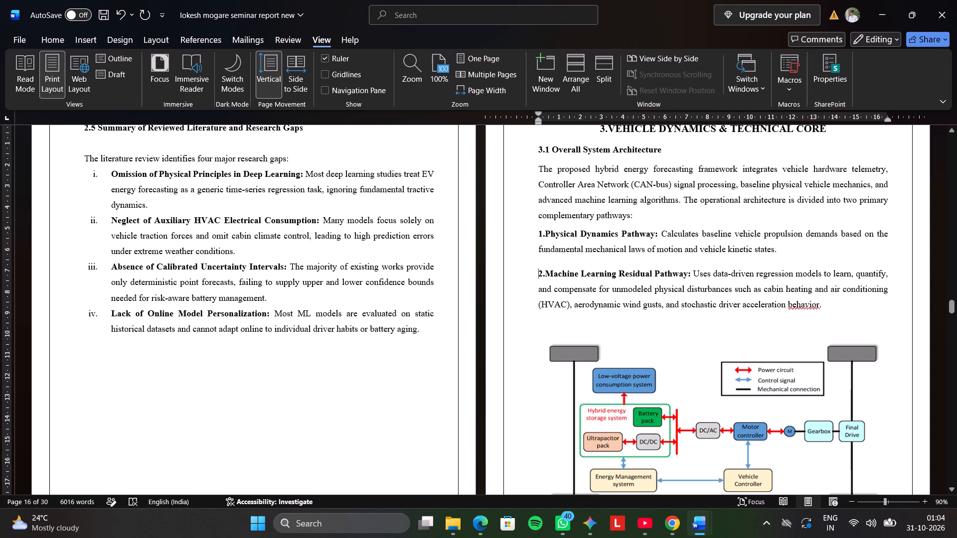
Change the figure label in the caption under the block diagram in section 3.1 to "Fig. 3.1".
{"action": "scroll", "coordinate": [628, 287], "scroll_direction": "down", "scroll_amount": 1}
{"action": "scroll", "coordinate": [636, 338], "scroll_direction": "down", "scroll_amount": 1}
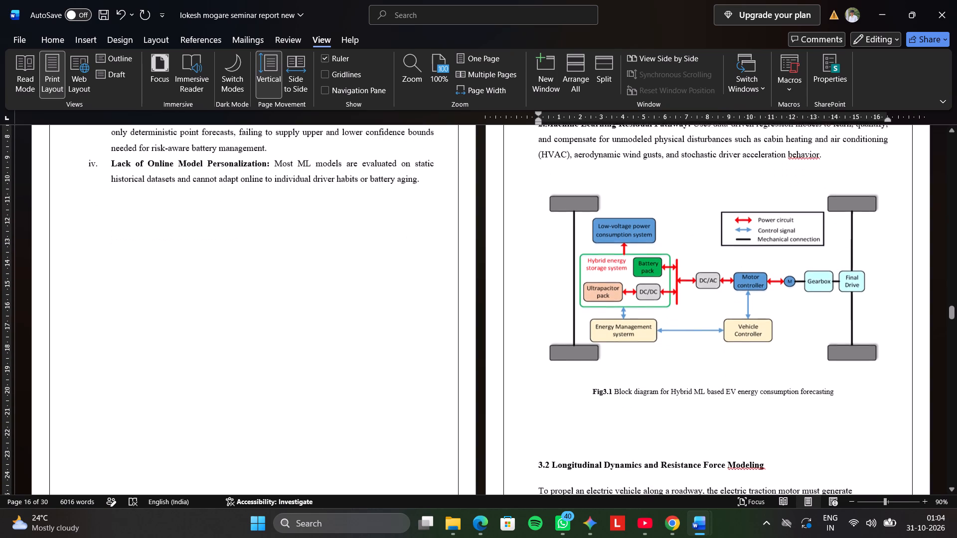
{"action": "left_click", "coordinate": [603, 387]}
{"action": "type", "text": "."}
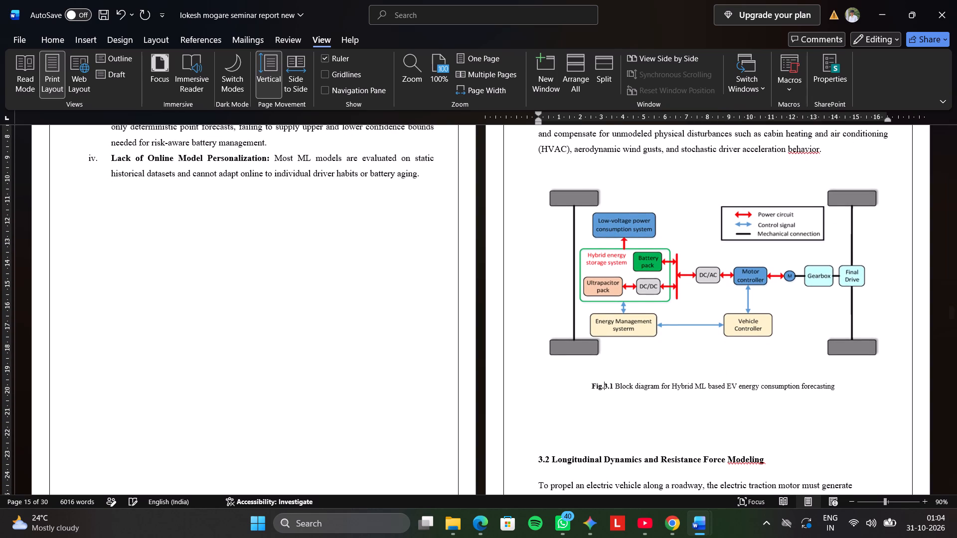
{"action": "key", "text": "space"}
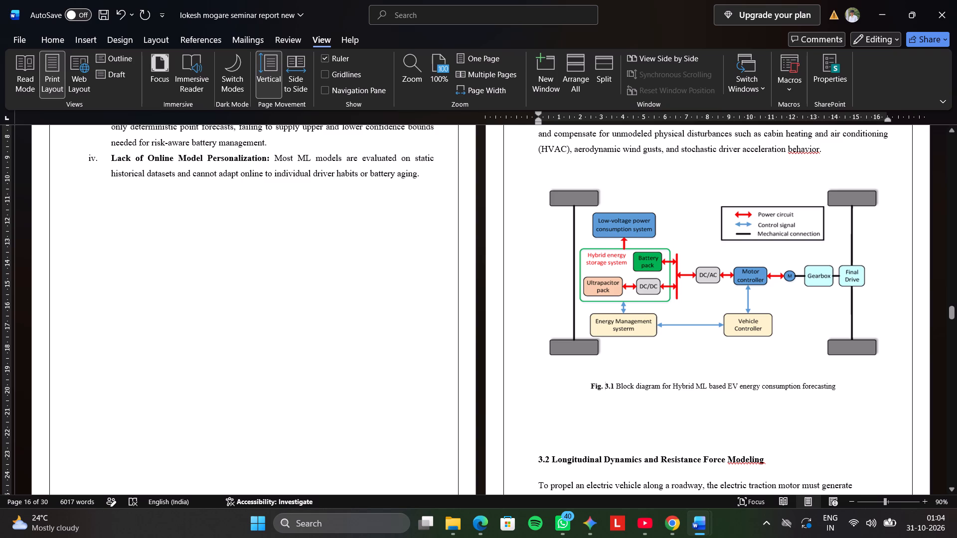
Remove the empty lines between the Fig. 3.1 caption and the 3.2 Longitudinal Dynamics and Resistance Force Modeling heading.
{"action": "left_click_drag", "start_coordinate": [591, 385], "coordinate": [820, 380]}
{"action": "left_click_drag", "start_coordinate": [820, 380], "coordinate": [844, 389]}
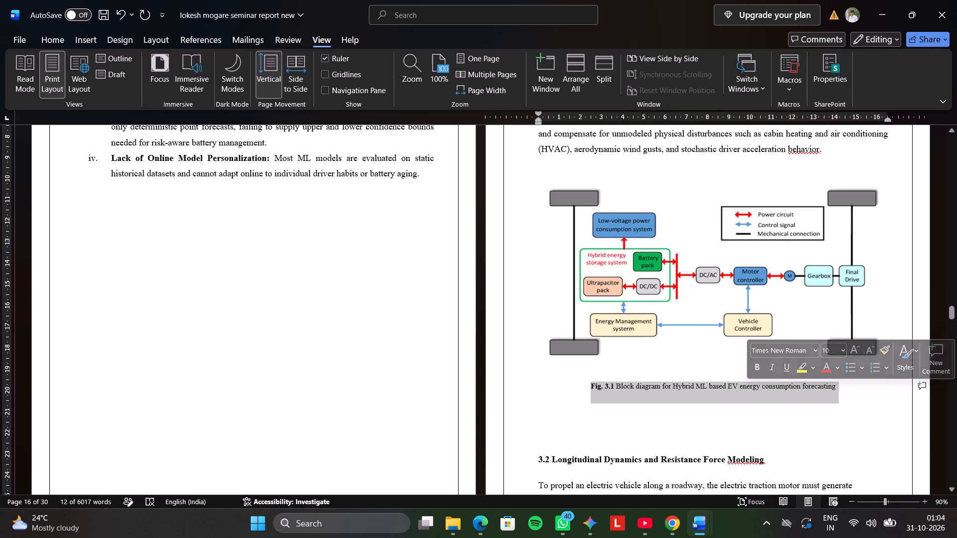
{"action": "left_click", "coordinate": [820, 417]}
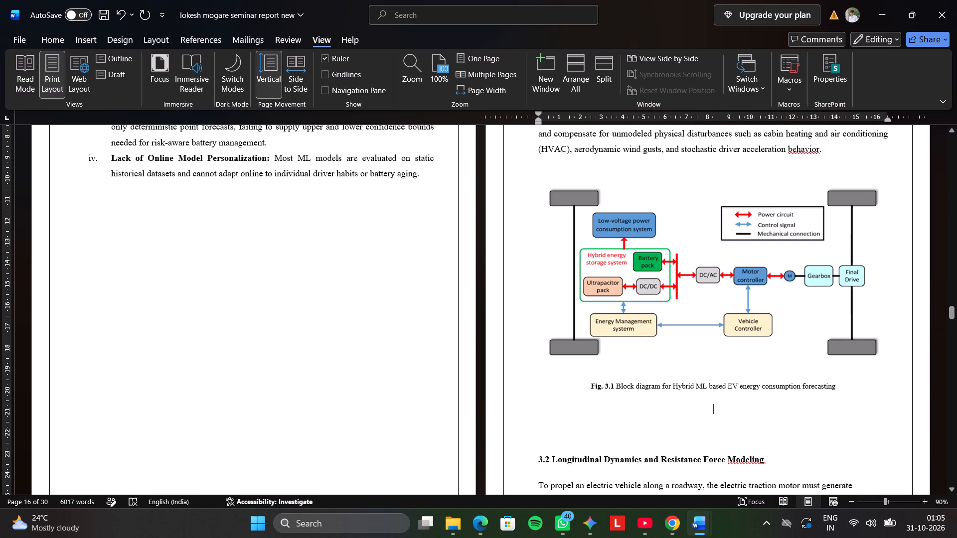
{"action": "scroll", "coordinate": [762, 315], "scroll_direction": "down", "scroll_amount": 2}
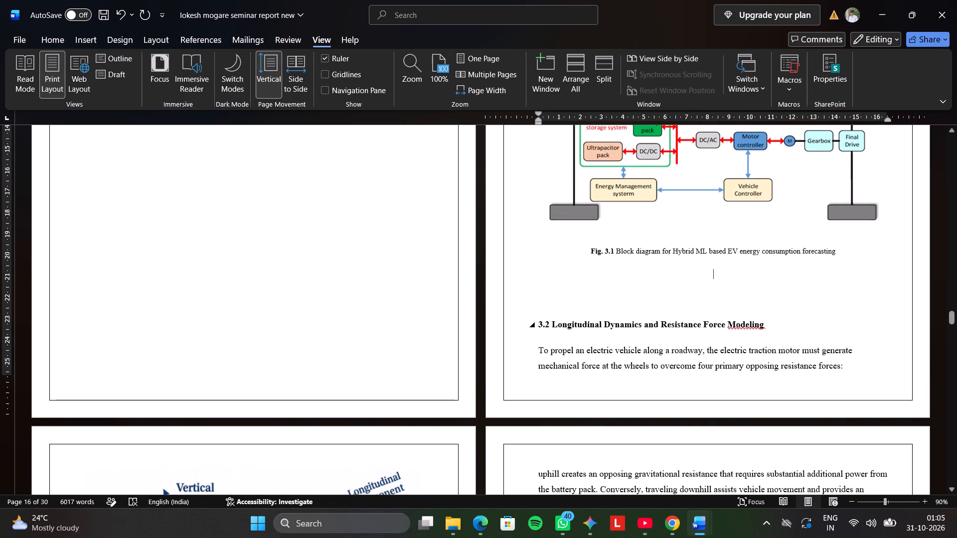
{"action": "left_click", "coordinate": [537, 325]}
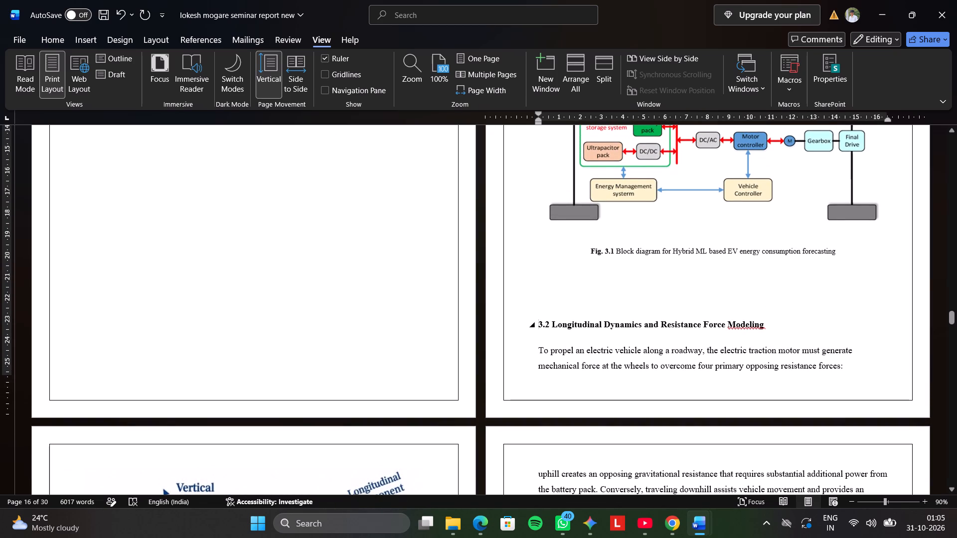
{"action": "key", "text": "BackSpace"}
{"action": "key", "text": "BackSpace"}
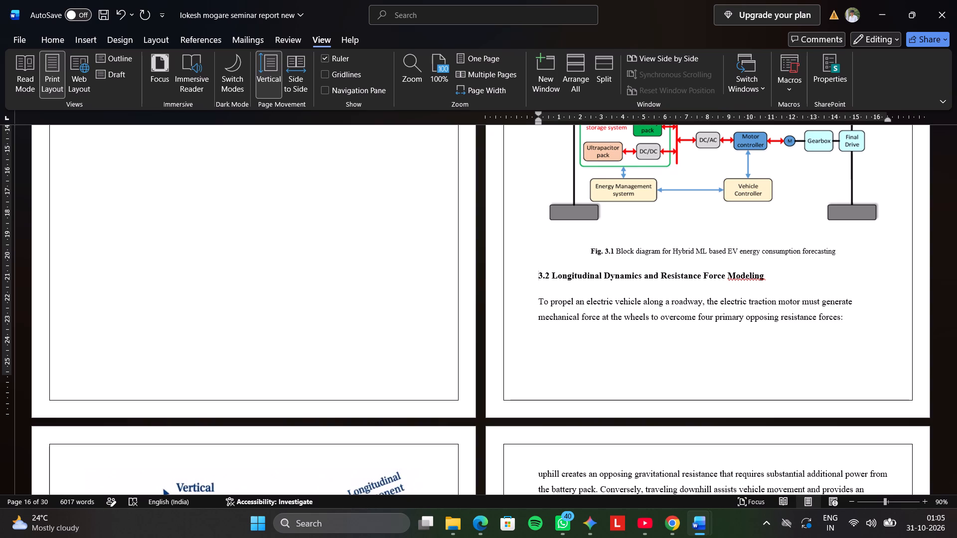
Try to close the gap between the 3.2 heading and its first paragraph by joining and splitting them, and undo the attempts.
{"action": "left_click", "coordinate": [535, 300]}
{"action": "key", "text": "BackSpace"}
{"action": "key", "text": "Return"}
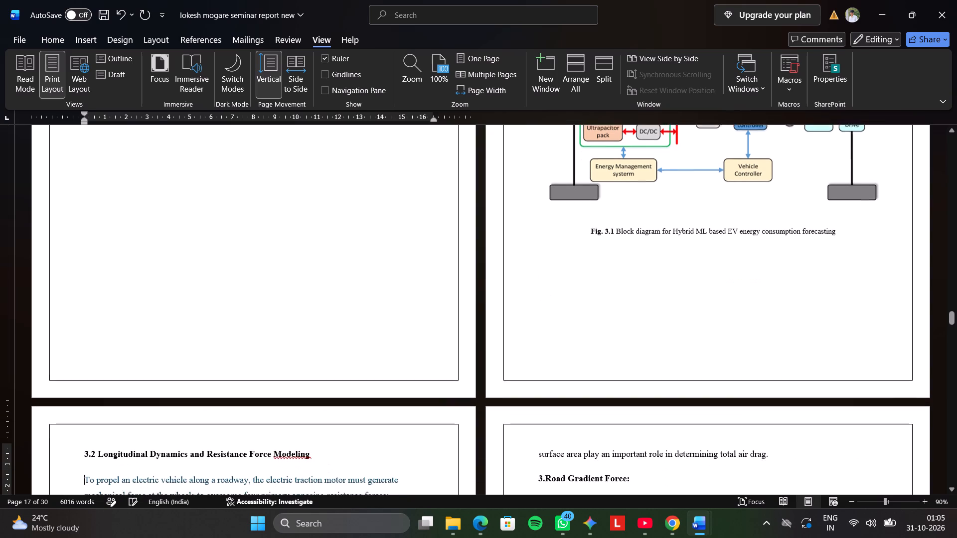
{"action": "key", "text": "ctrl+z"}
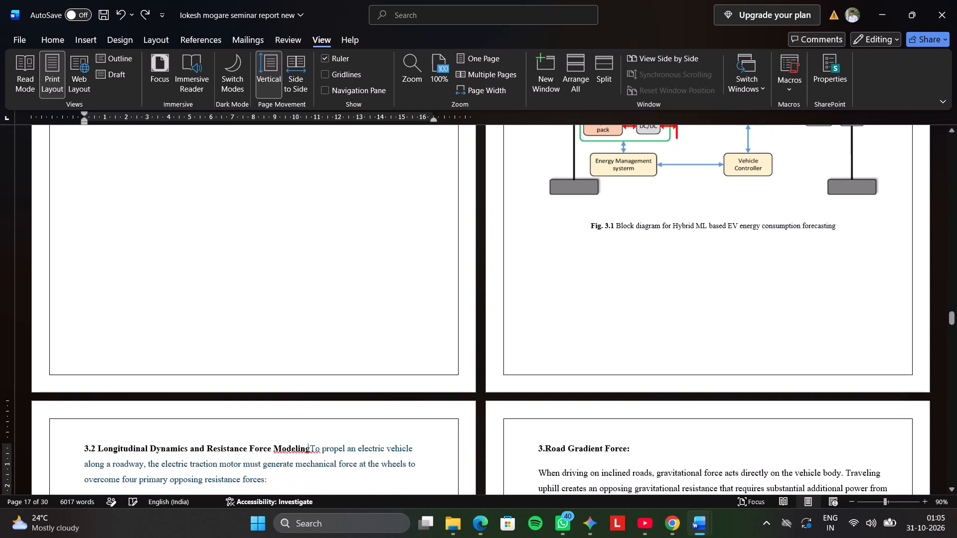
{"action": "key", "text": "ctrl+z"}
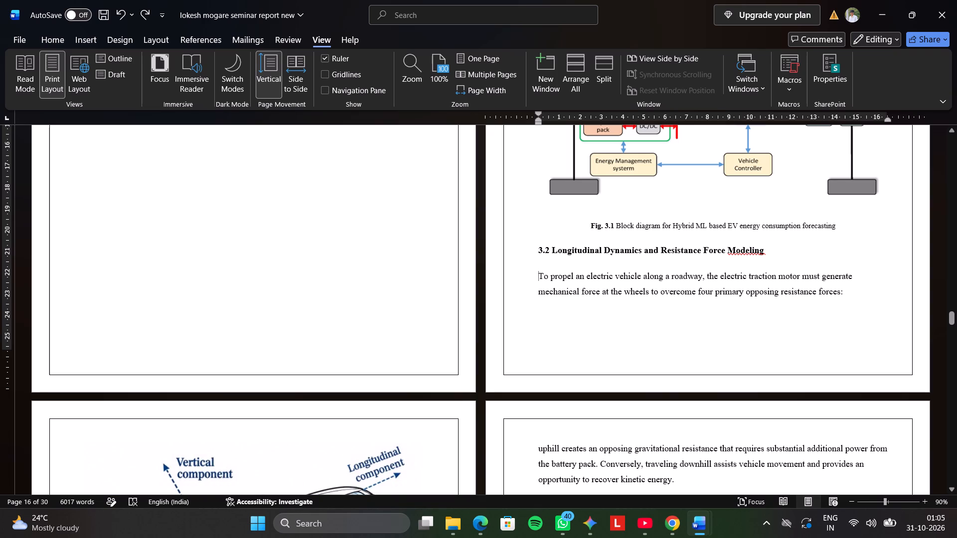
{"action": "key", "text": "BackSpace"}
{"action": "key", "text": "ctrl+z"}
Leave one blank line between the Fig. 3.1 caption and the 3.2 heading.
{"action": "left_click", "coordinate": [538, 249]}
{"action": "key", "text": "Return"}
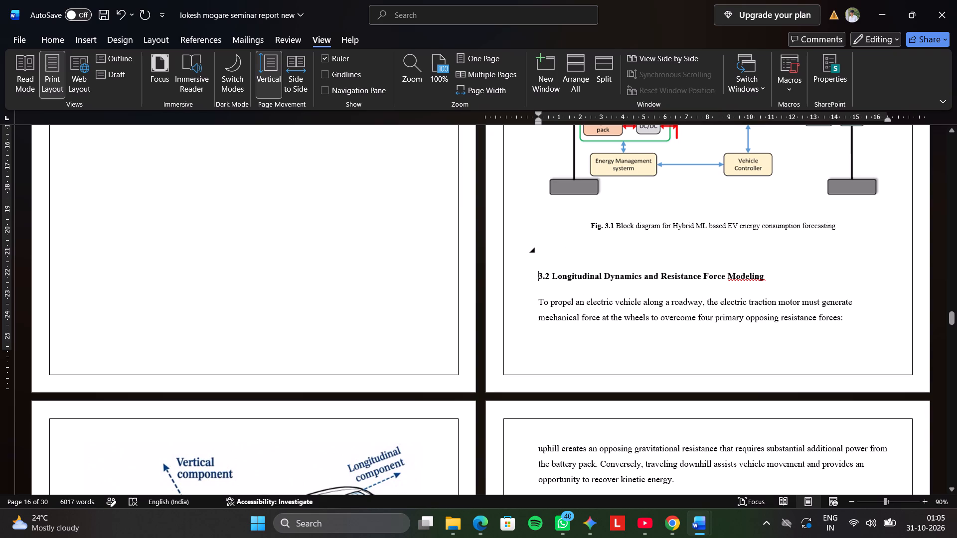
{"action": "key", "text": "BackSpace"}
{"action": "scroll", "coordinate": [587, 330], "scroll_direction": "up", "scroll_amount": 1}
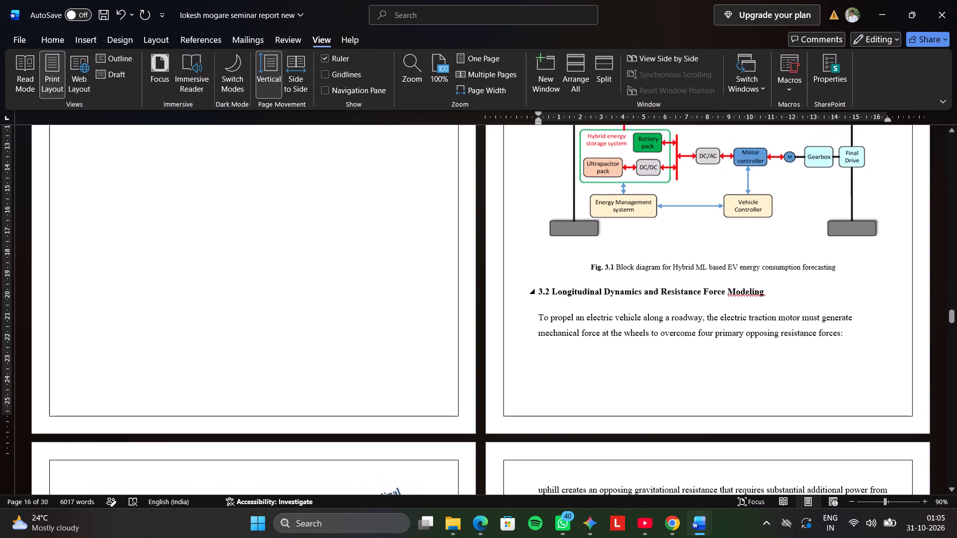
{"action": "scroll", "coordinate": [587, 330], "scroll_direction": "up", "scroll_amount": 1}
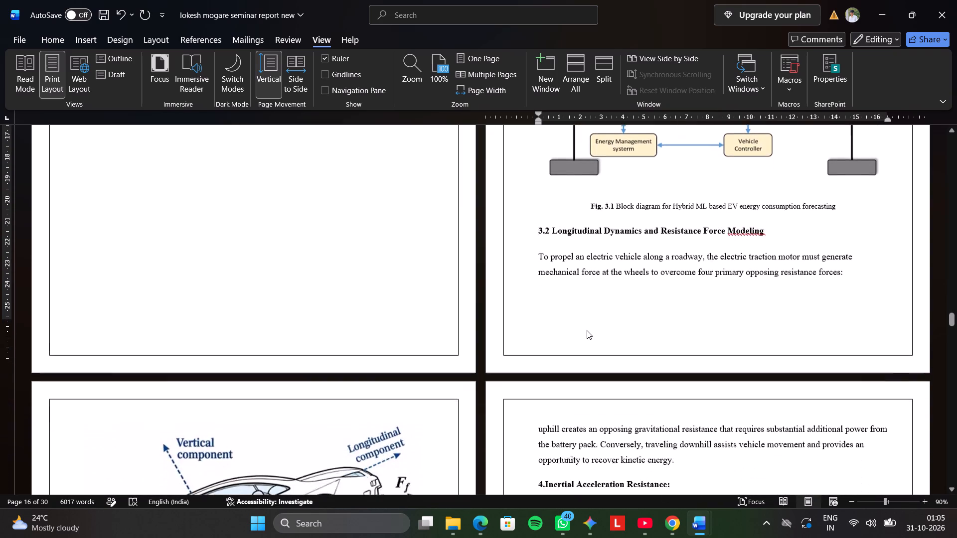
{"action": "scroll", "coordinate": [587, 330], "scroll_direction": "up", "scroll_amount": 1}
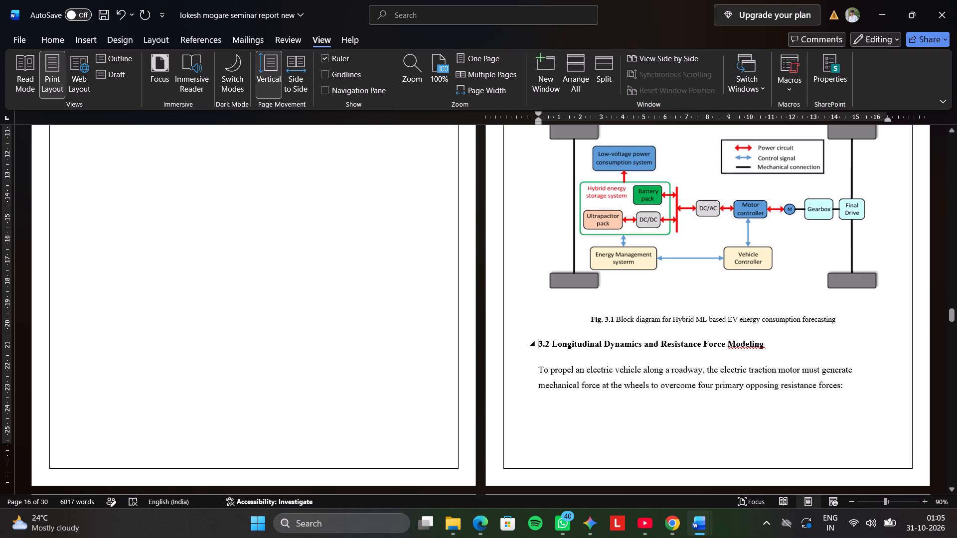
{"action": "key", "text": "Return"}
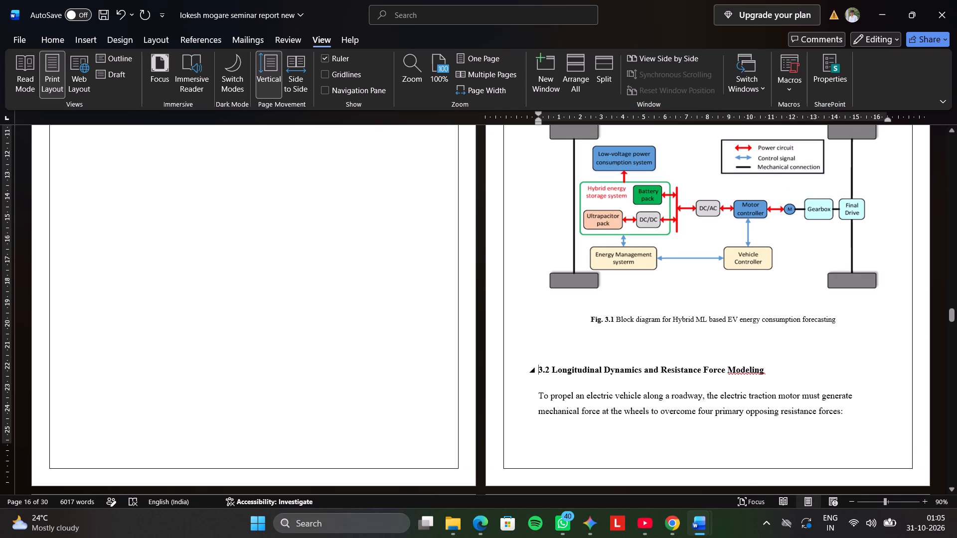
Change the figure label in the caption under the car force diagram in section 3.2 to "Fig. 3.2".
{"action": "scroll", "coordinate": [641, 363], "scroll_direction": "down", "scroll_amount": 1}
{"action": "scroll", "coordinate": [599, 346], "scroll_direction": "down", "scroll_amount": 1}
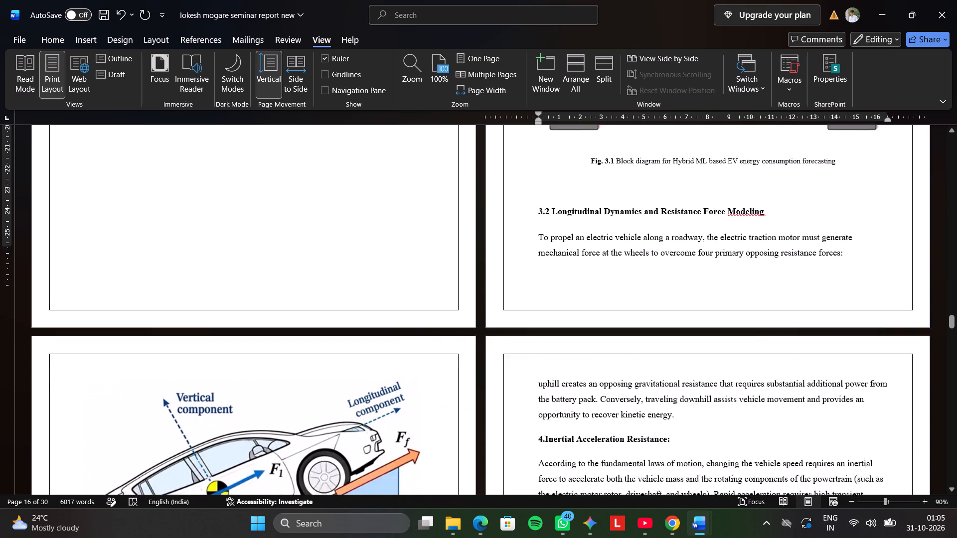
{"action": "scroll", "coordinate": [599, 346], "scroll_direction": "down", "scroll_amount": 1}
{"action": "scroll", "coordinate": [599, 346], "scroll_direction": "up", "scroll_amount": 1}
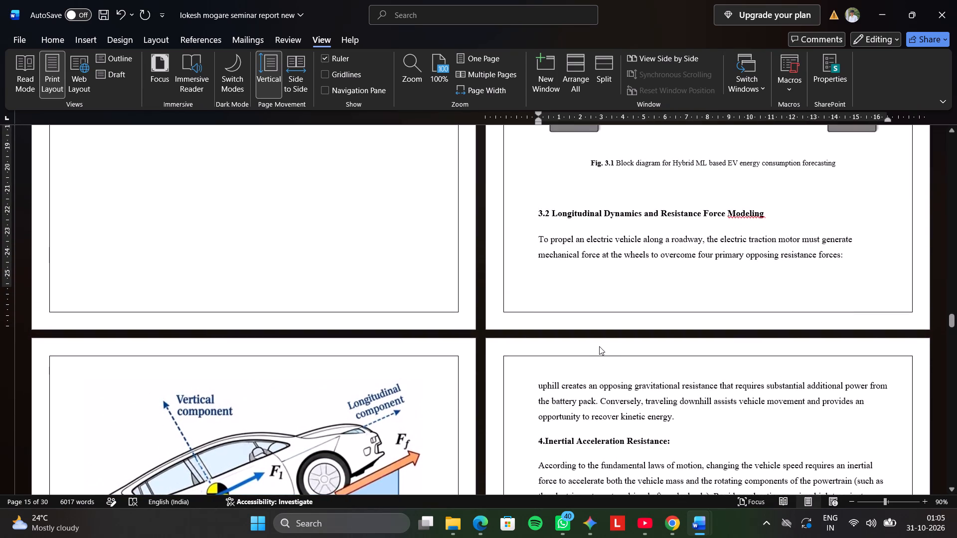
{"action": "scroll", "coordinate": [599, 346], "scroll_direction": "up", "scroll_amount": 2}
{"action": "scroll", "coordinate": [599, 346], "scroll_direction": "down", "scroll_amount": 3}
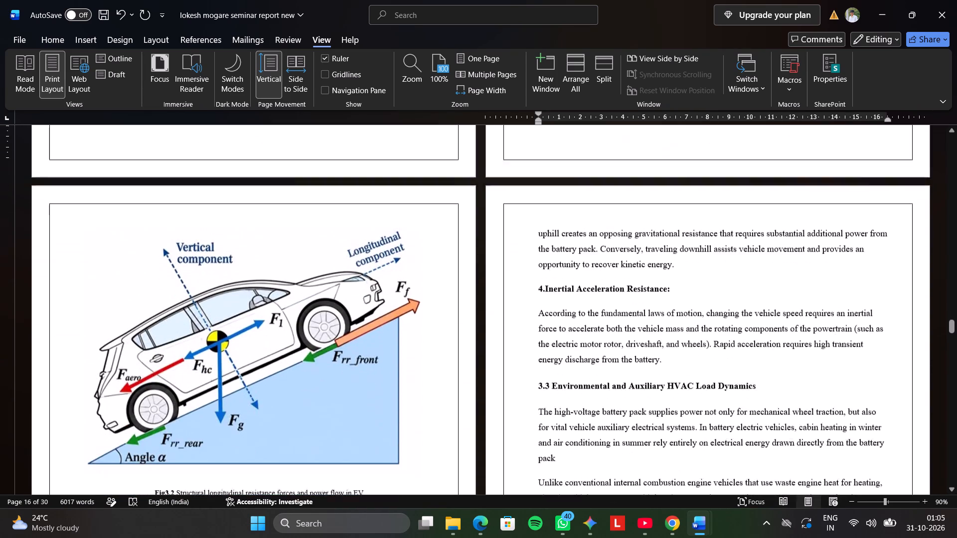
{"action": "scroll", "coordinate": [599, 346], "scroll_direction": "down", "scroll_amount": 2}
{"action": "scroll", "coordinate": [599, 346], "scroll_direction": "up", "scroll_amount": 1}
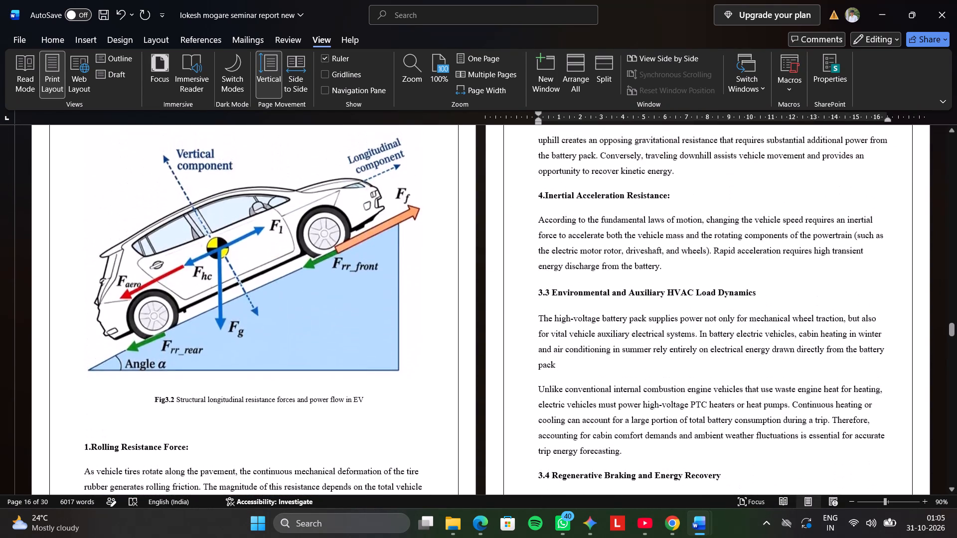
{"action": "scroll", "coordinate": [599, 346], "scroll_direction": "up", "scroll_amount": 1}
{"action": "scroll", "coordinate": [366, 407], "scroll_direction": "down", "scroll_amount": 1}
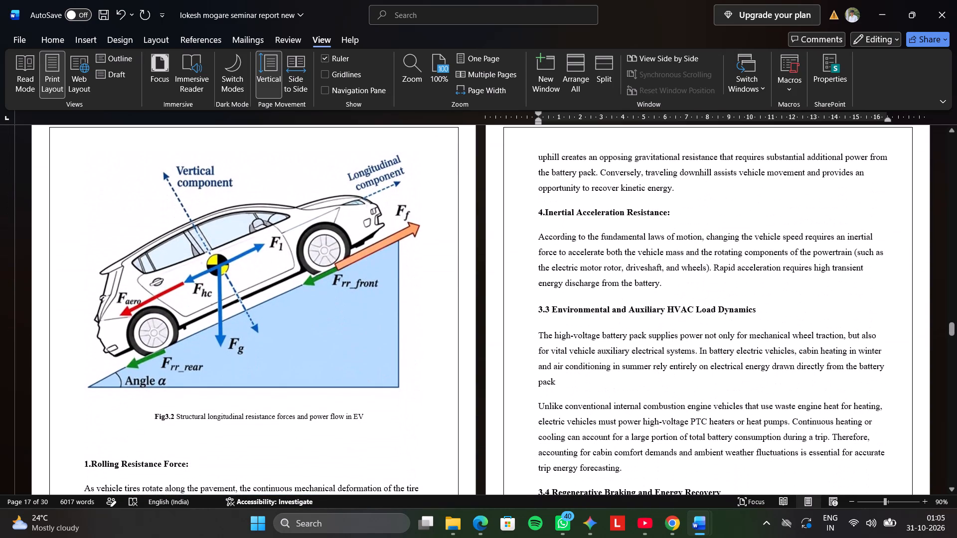
{"action": "scroll", "coordinate": [366, 407], "scroll_direction": "up", "scroll_amount": 1}
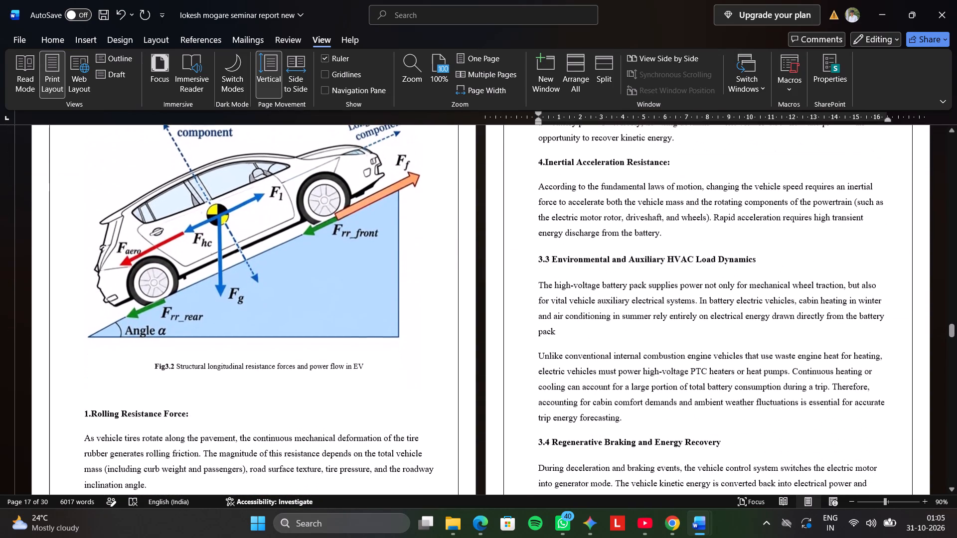
{"action": "left_click_drag", "start_coordinate": [366, 369], "coordinate": [144, 374]}
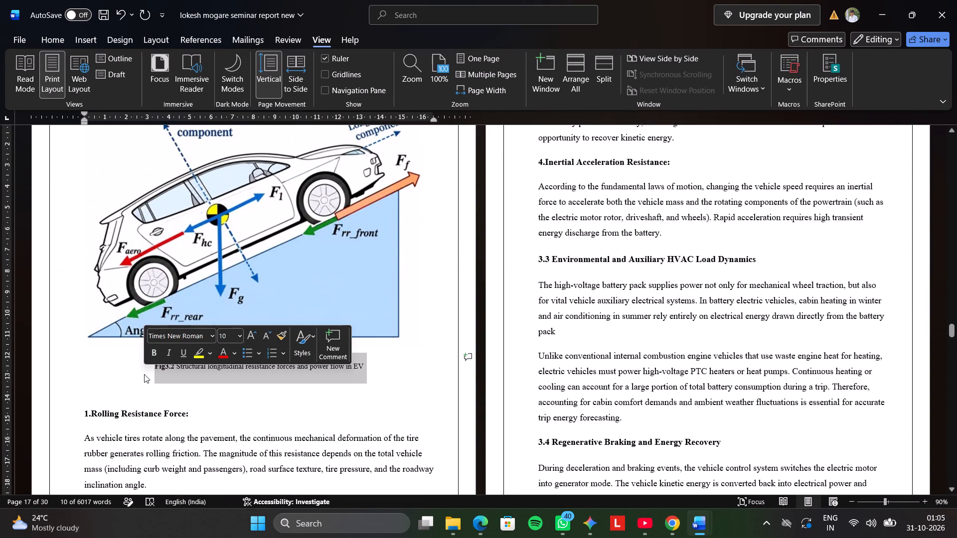
{"action": "left_click", "coordinate": [227, 414]}
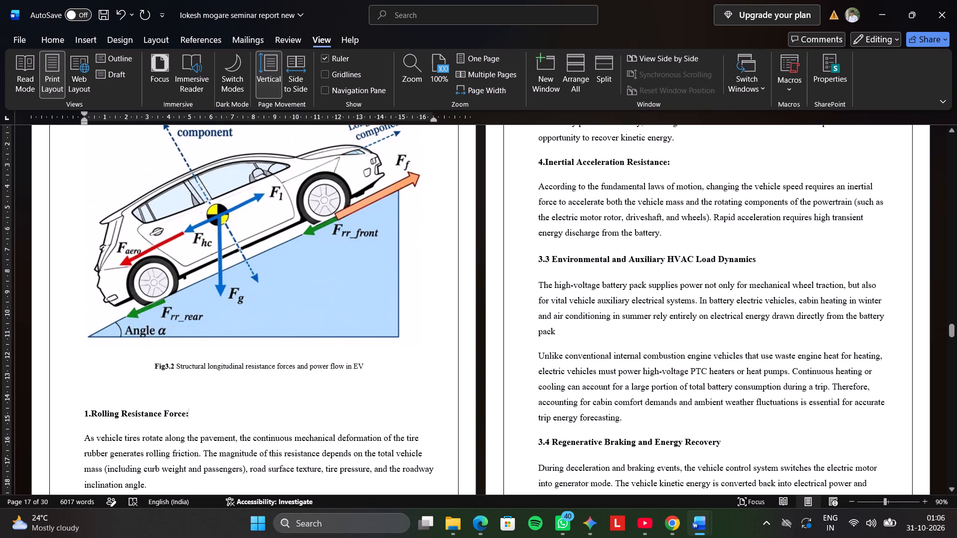
{"action": "left_click", "coordinate": [164, 366]}
{"action": "key", "text": "period"}
{"action": "key", "text": "Return"}
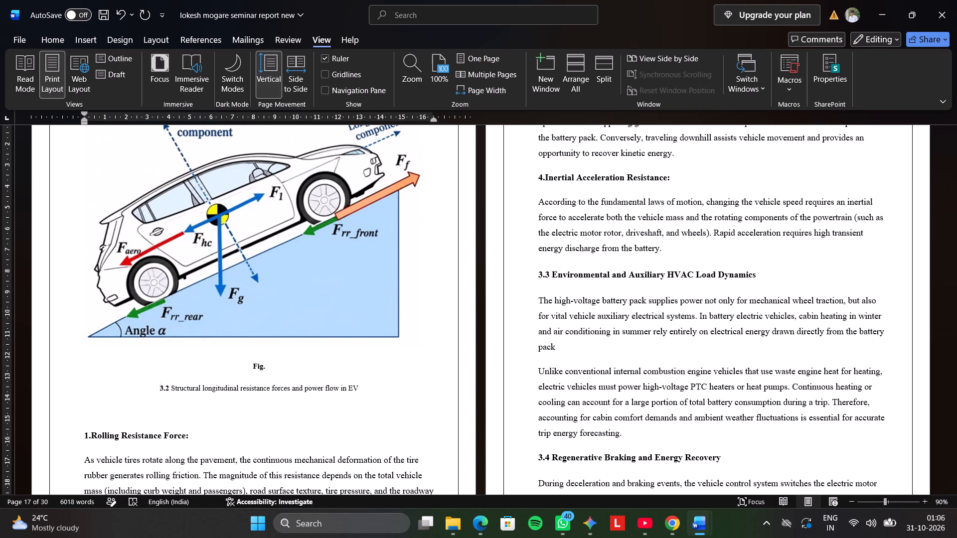
{"action": "key", "text": "ctrl+z"}
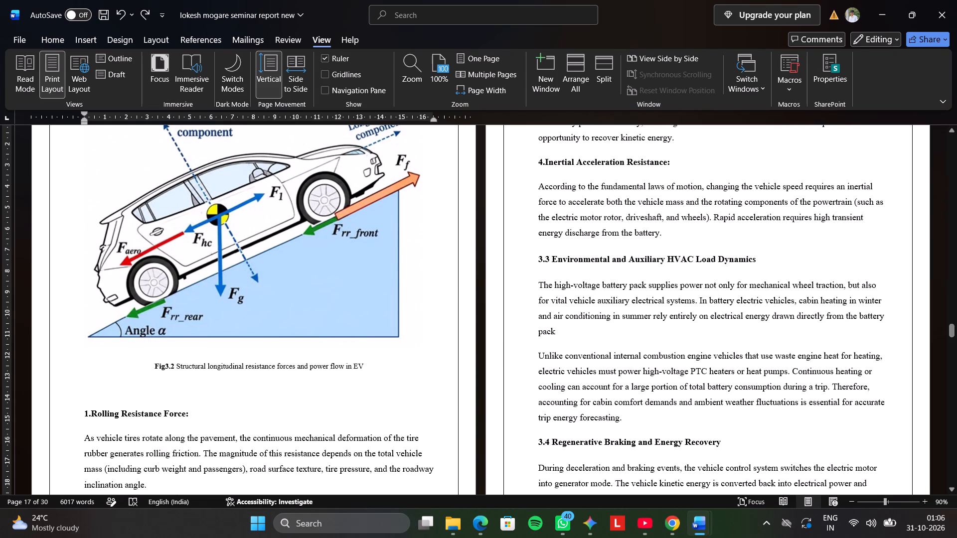
{"action": "key", "text": "period"}
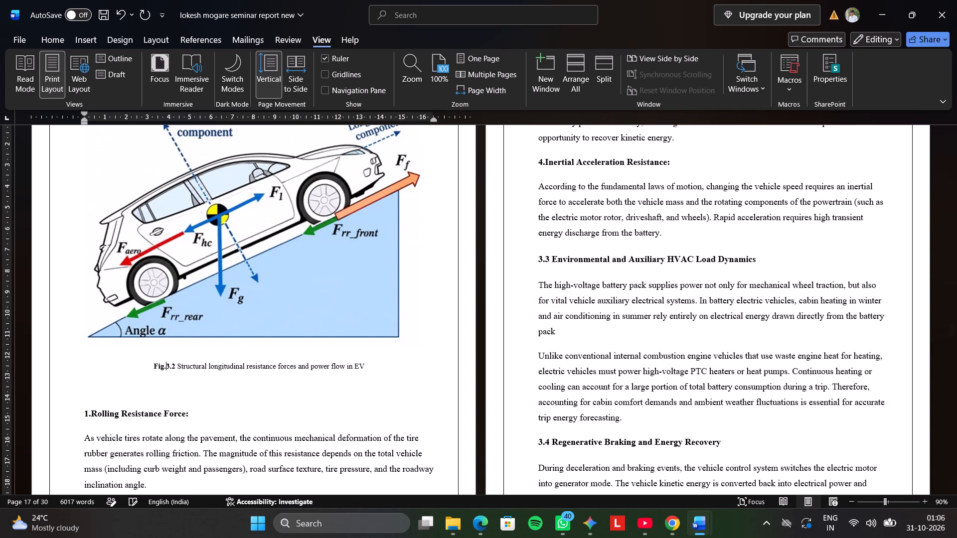
{"action": "key", "text": "space"}
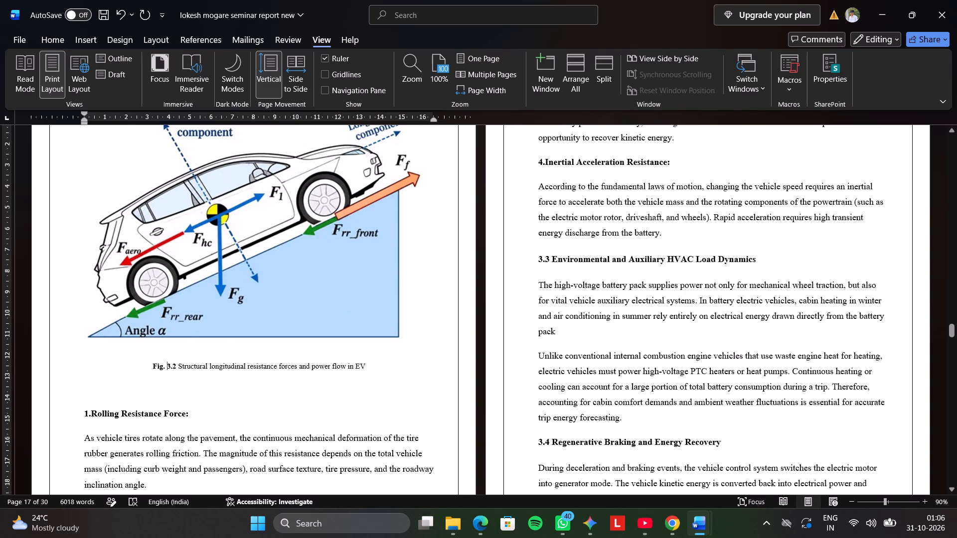
Remove the background from the car force diagram above the Fig. 3.2 caption.
{"action": "scroll", "coordinate": [332, 339], "scroll_direction": "up", "scroll_amount": 3}
{"action": "scroll", "coordinate": [332, 339], "scroll_direction": "down", "scroll_amount": 1}
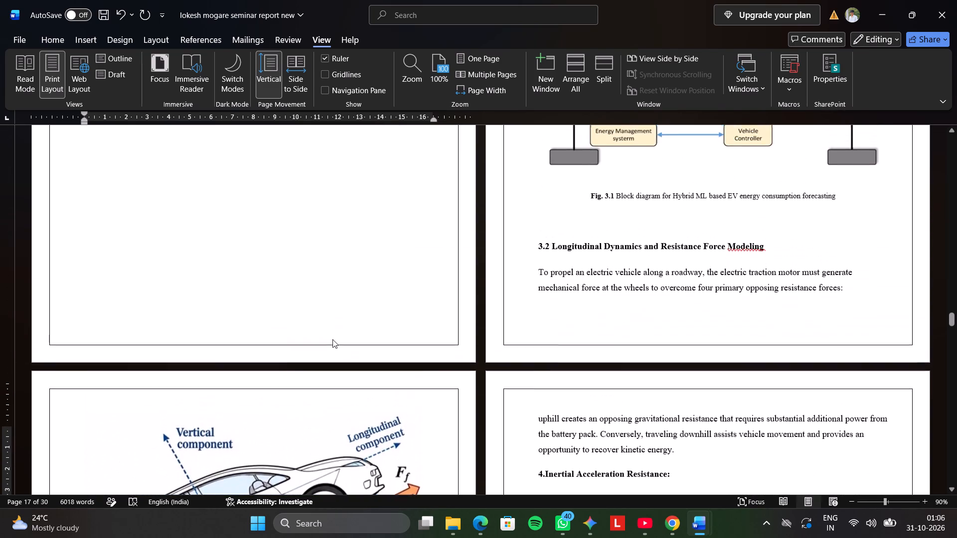
{"action": "scroll", "coordinate": [332, 339], "scroll_direction": "down", "scroll_amount": 2}
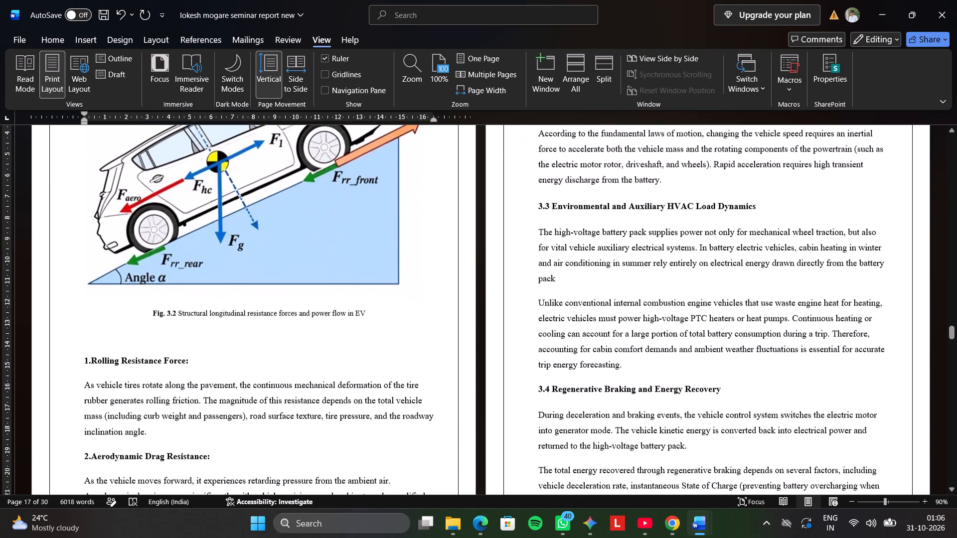
{"action": "left_click", "coordinate": [253, 215]}
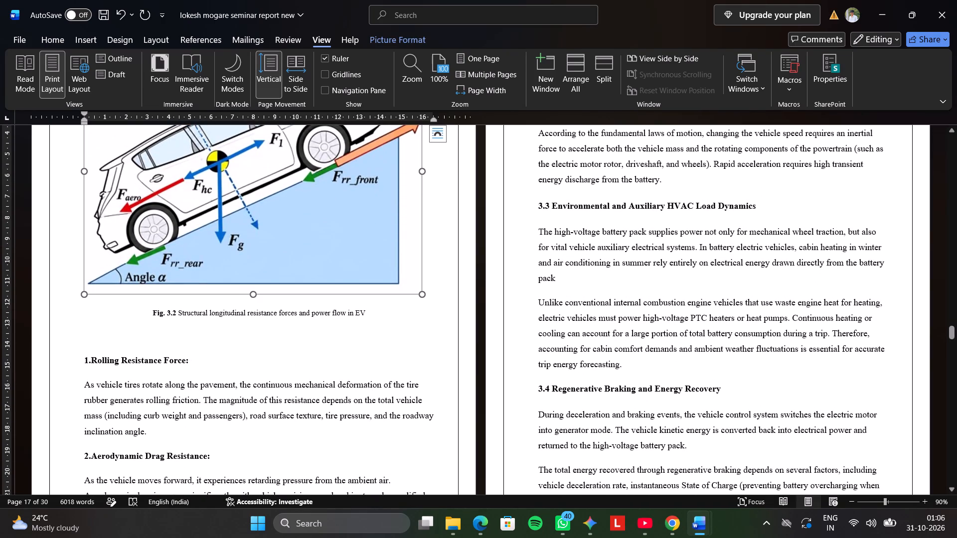
{"action": "left_click", "coordinate": [255, 296]}
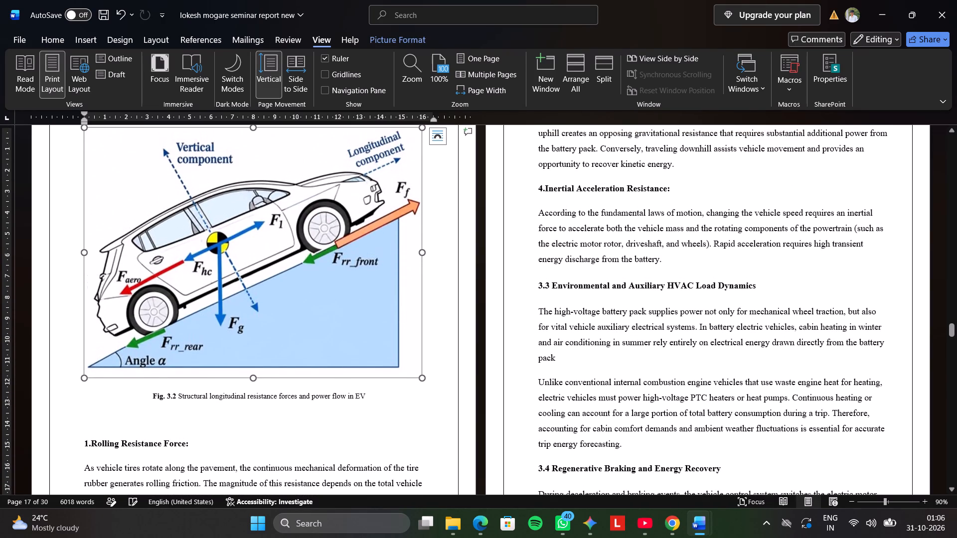
{"action": "left_click", "coordinate": [410, 36]}
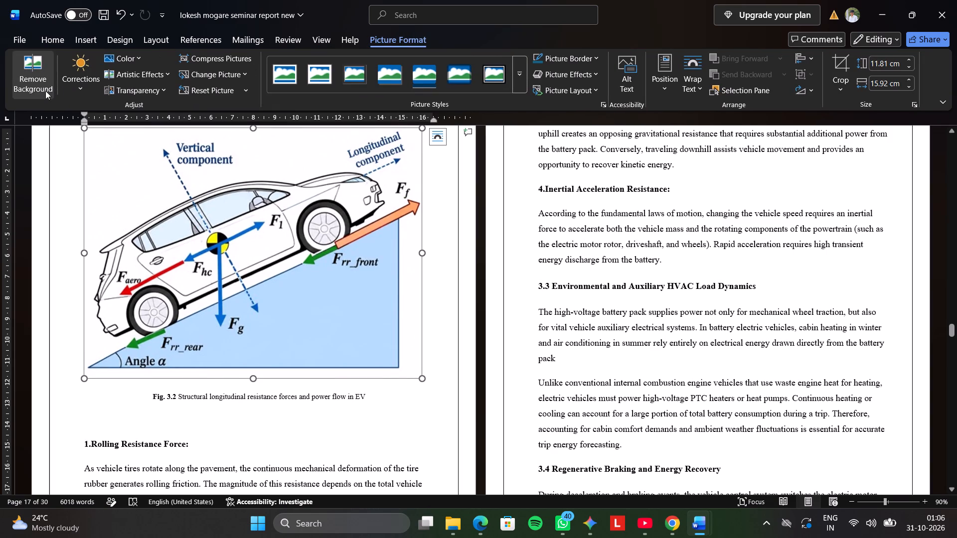
{"action": "left_click", "coordinate": [45, 91]}
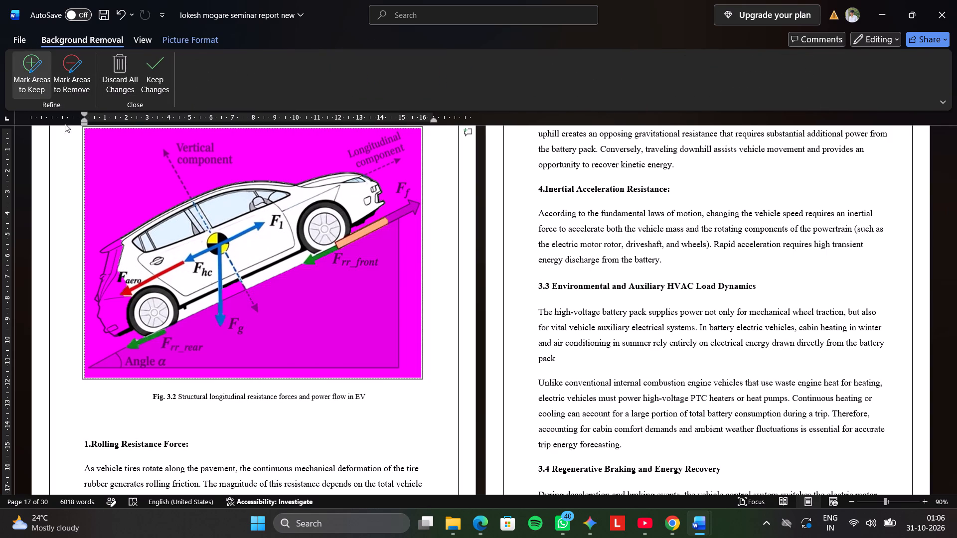
{"action": "left_click", "coordinate": [21, 26]}
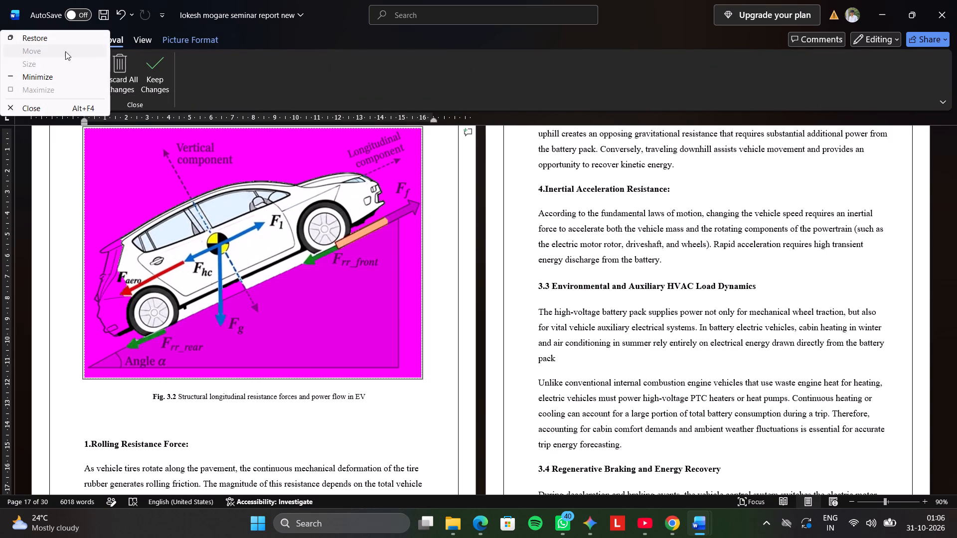
{"action": "left_click", "coordinate": [177, 44]}
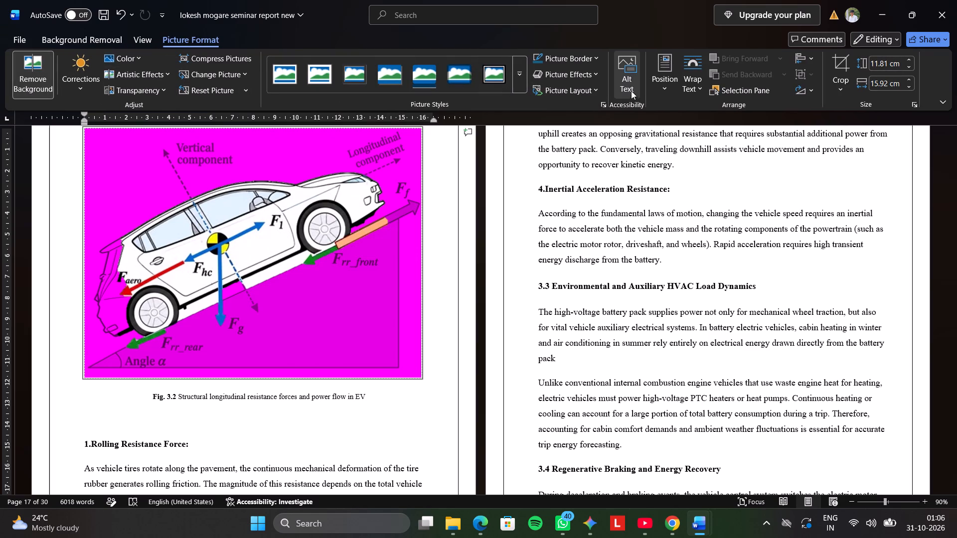
{"action": "left_click", "coordinate": [35, 79]}
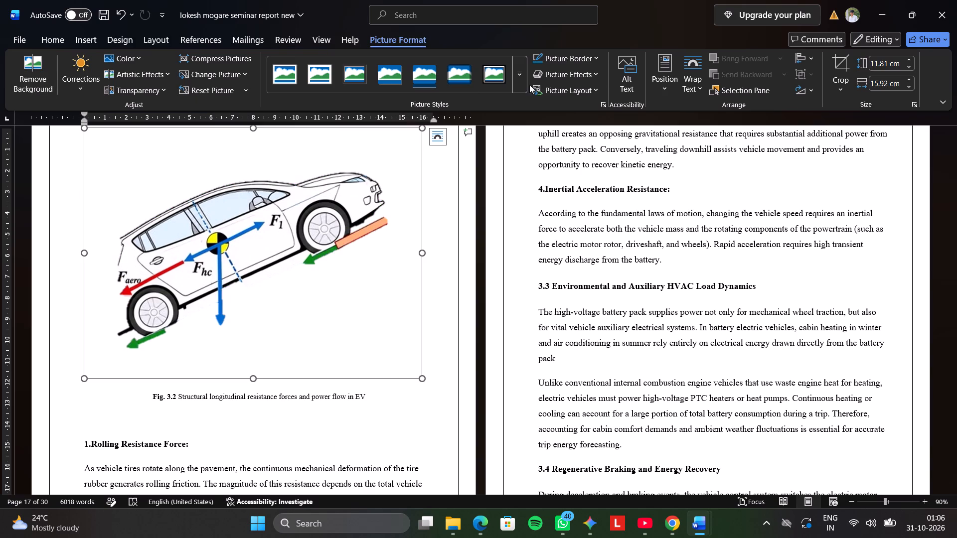
Crop the empty space above and below the car in the Fig. 3.2 picture, to about 8.65 cm high.
{"action": "left_click", "coordinate": [833, 81]}
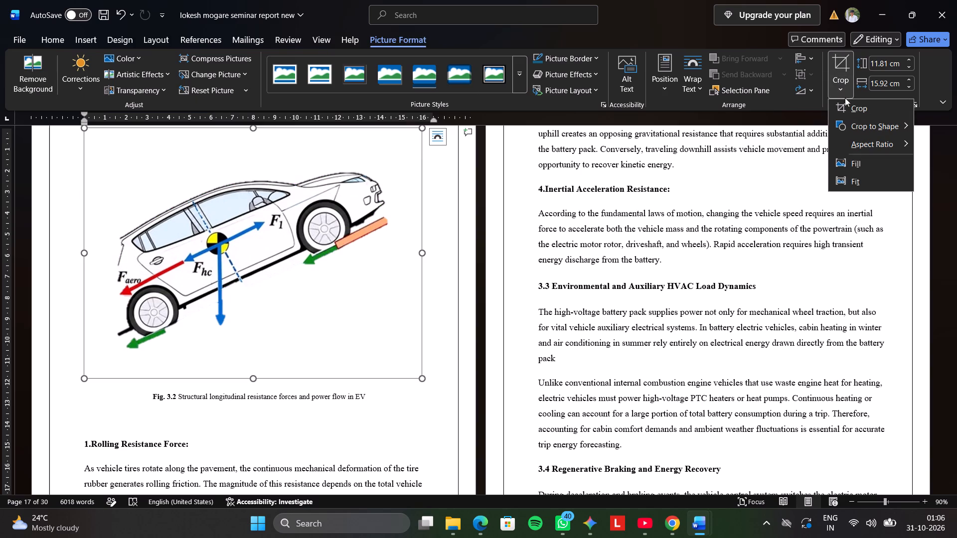
{"action": "left_click", "coordinate": [855, 111]}
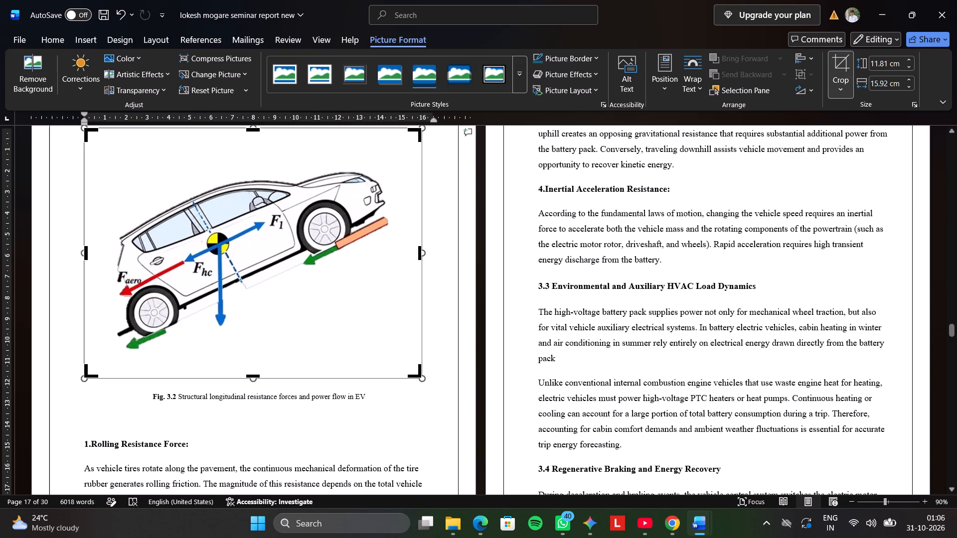
{"action": "left_click_drag", "start_coordinate": [256, 130], "coordinate": [256, 170]}
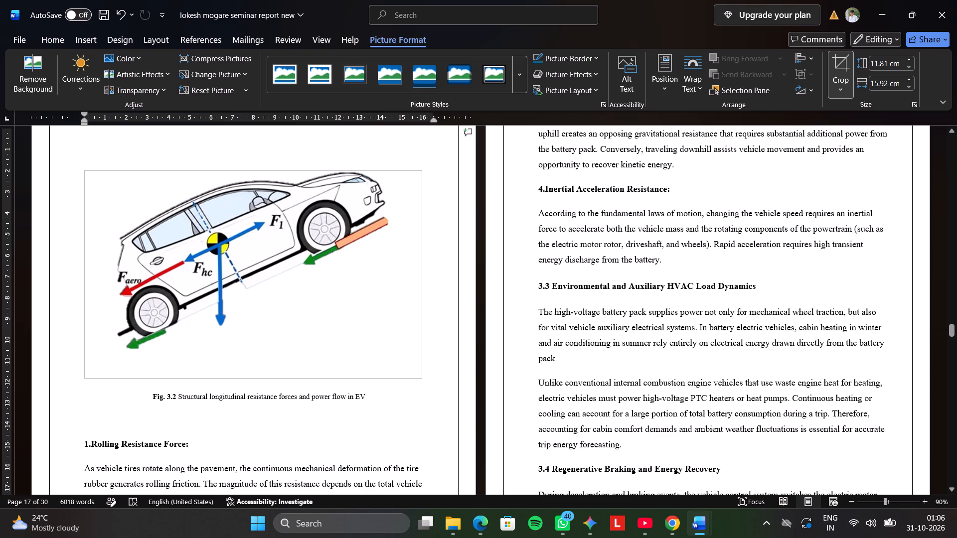
{"action": "left_click_drag", "start_coordinate": [256, 170], "coordinate": [257, 171]}
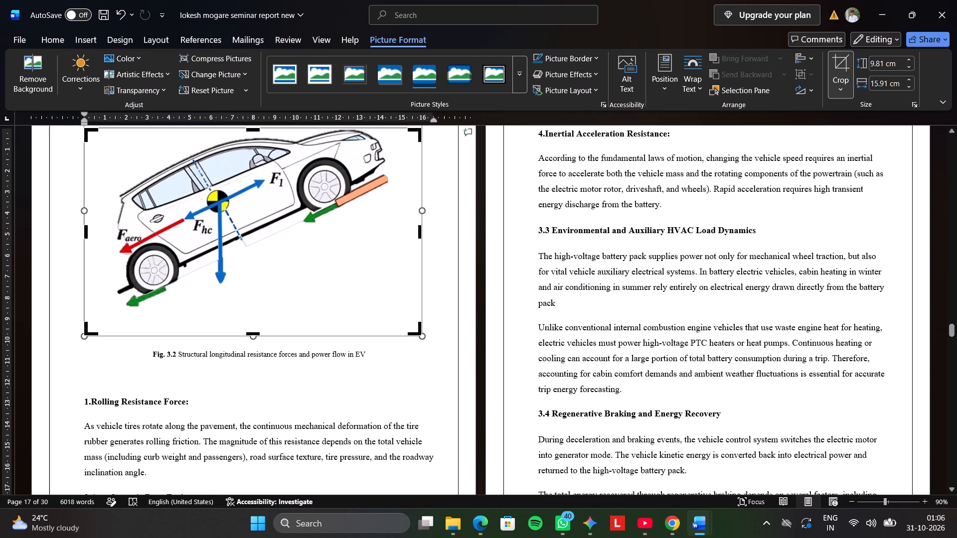
{"action": "left_click_drag", "start_coordinate": [254, 333], "coordinate": [254, 311]}
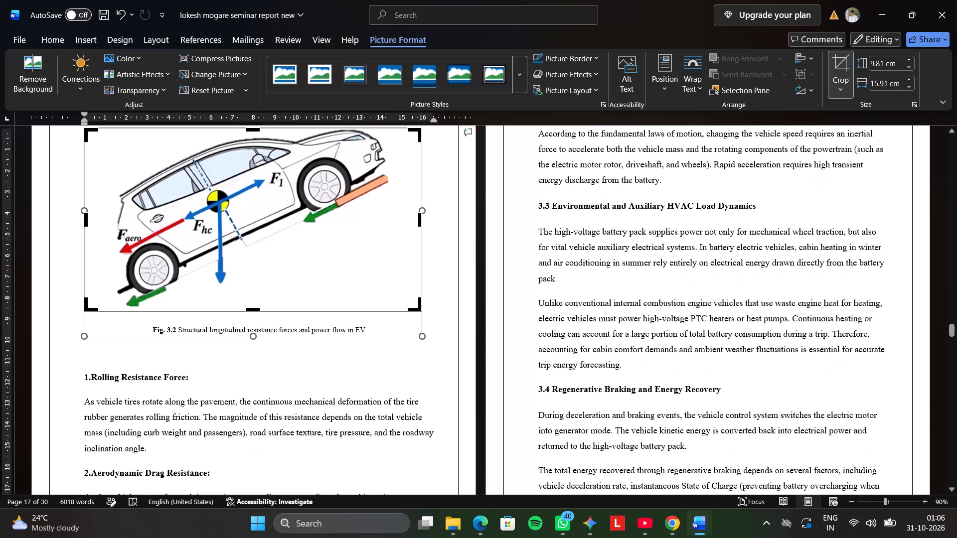
{"action": "left_click", "coordinate": [378, 354]}
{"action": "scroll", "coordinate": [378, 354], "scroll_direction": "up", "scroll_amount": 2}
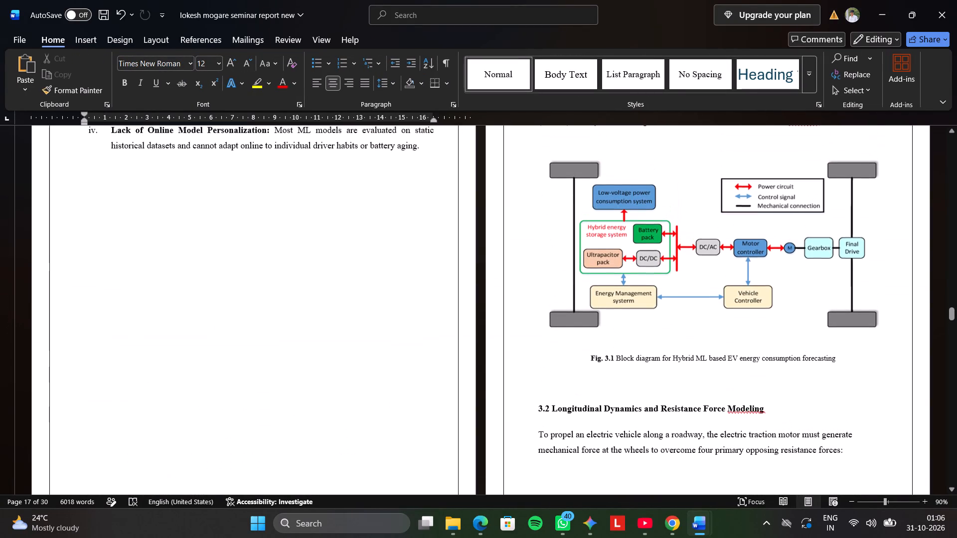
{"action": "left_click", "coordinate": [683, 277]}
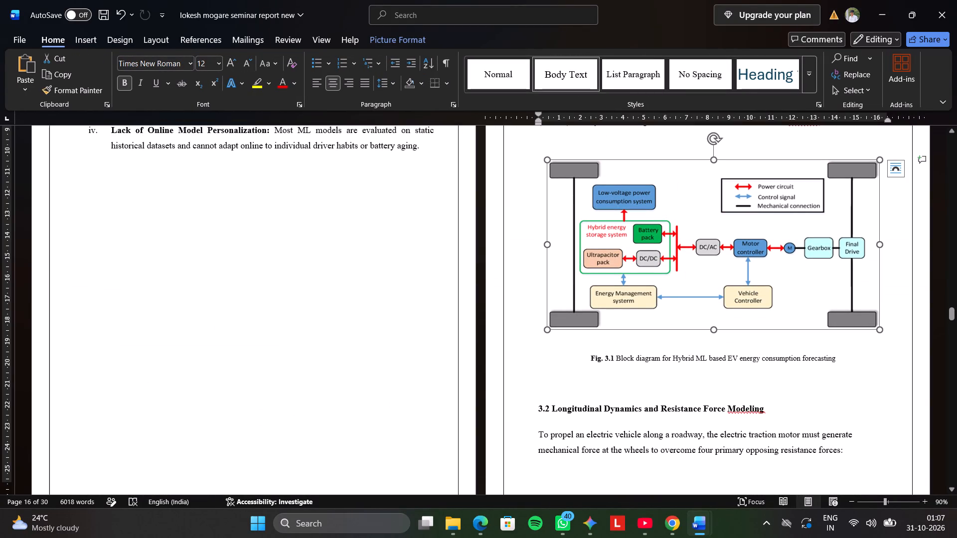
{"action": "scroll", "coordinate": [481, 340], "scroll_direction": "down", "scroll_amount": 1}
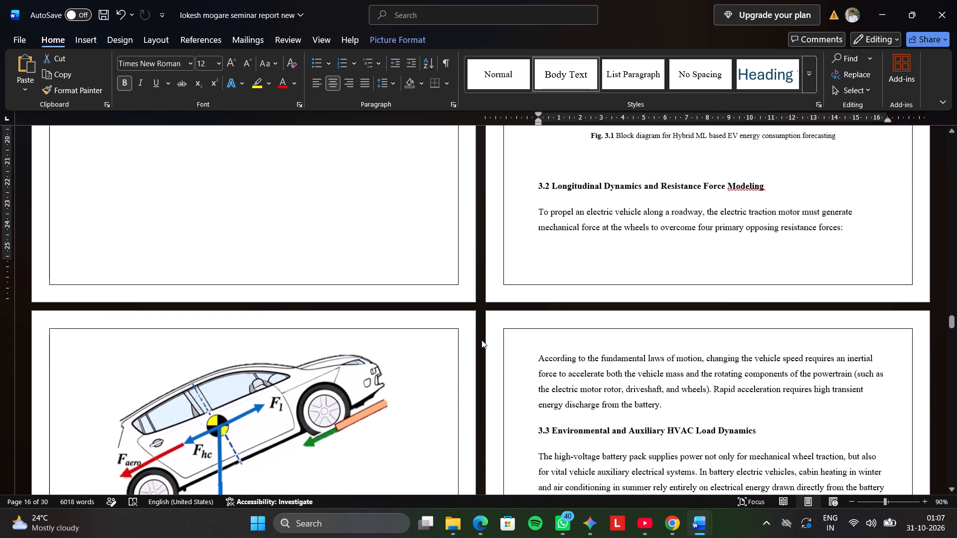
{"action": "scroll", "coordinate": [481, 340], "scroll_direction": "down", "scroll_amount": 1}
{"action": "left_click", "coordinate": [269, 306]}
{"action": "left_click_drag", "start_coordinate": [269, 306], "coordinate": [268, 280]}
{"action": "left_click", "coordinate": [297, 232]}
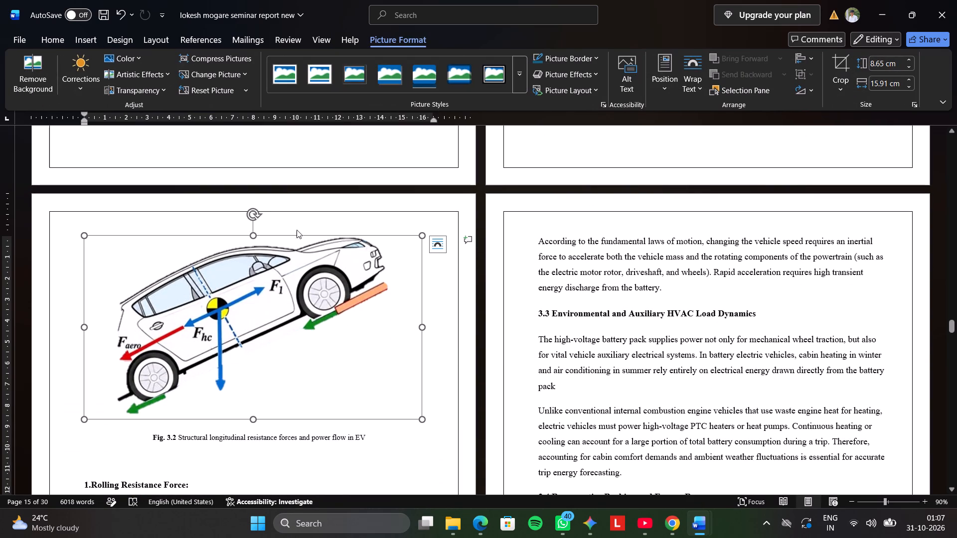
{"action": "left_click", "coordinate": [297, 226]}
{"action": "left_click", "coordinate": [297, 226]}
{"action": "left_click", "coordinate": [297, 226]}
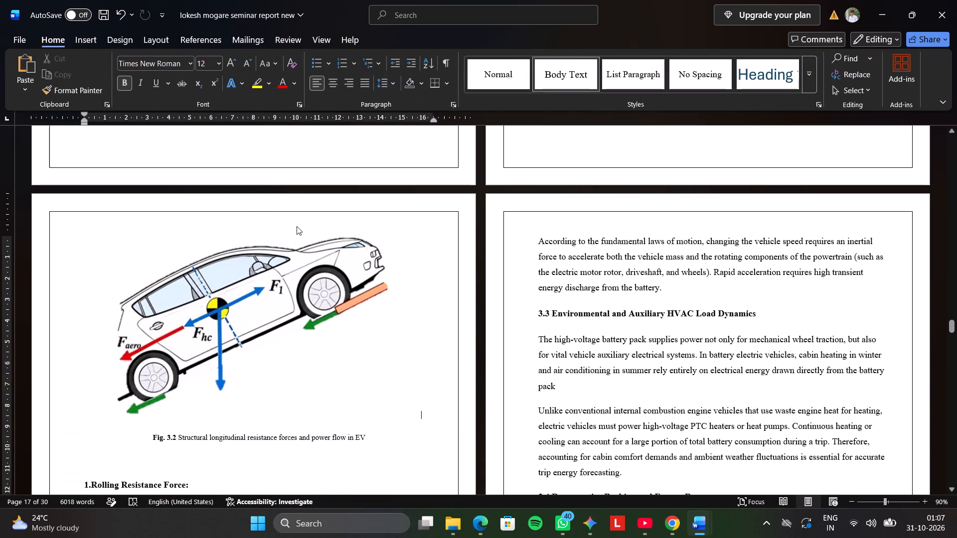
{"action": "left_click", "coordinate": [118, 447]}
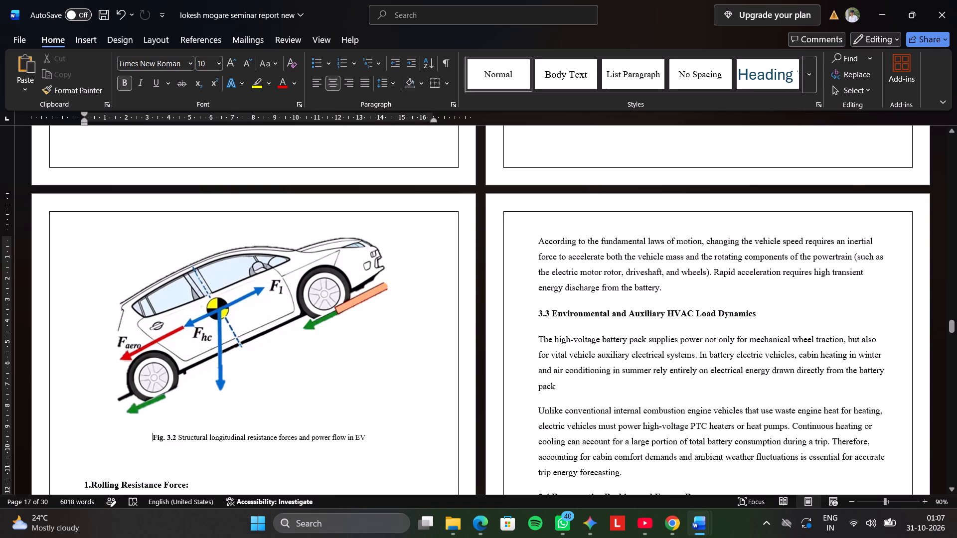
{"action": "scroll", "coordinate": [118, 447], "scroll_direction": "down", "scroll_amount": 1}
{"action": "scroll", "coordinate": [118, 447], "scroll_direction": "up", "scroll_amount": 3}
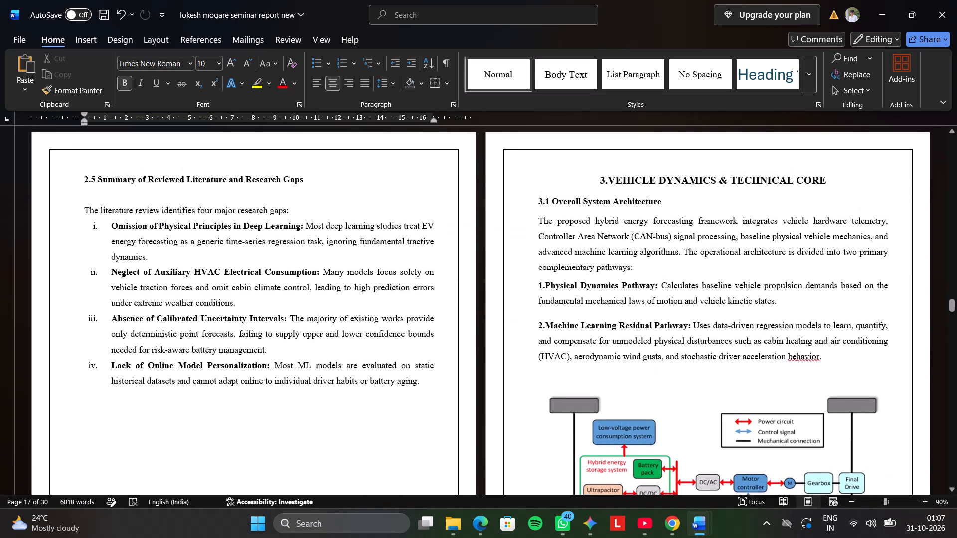
Delete the empty line between the Machine Learning Residual Pathway paragraph and the Fig. 3.1 block diagram.
{"action": "left_click", "coordinate": [635, 440]}
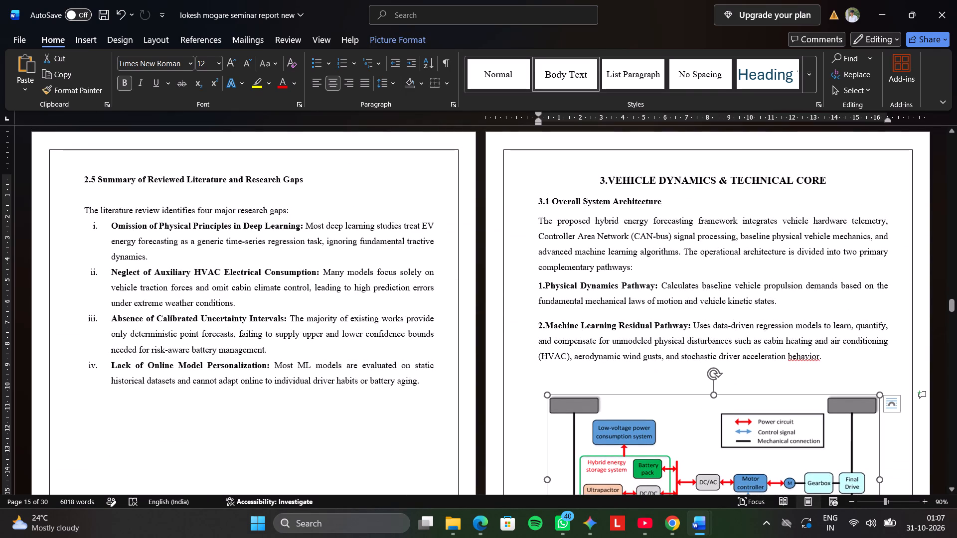
{"action": "left_click", "coordinate": [641, 389]}
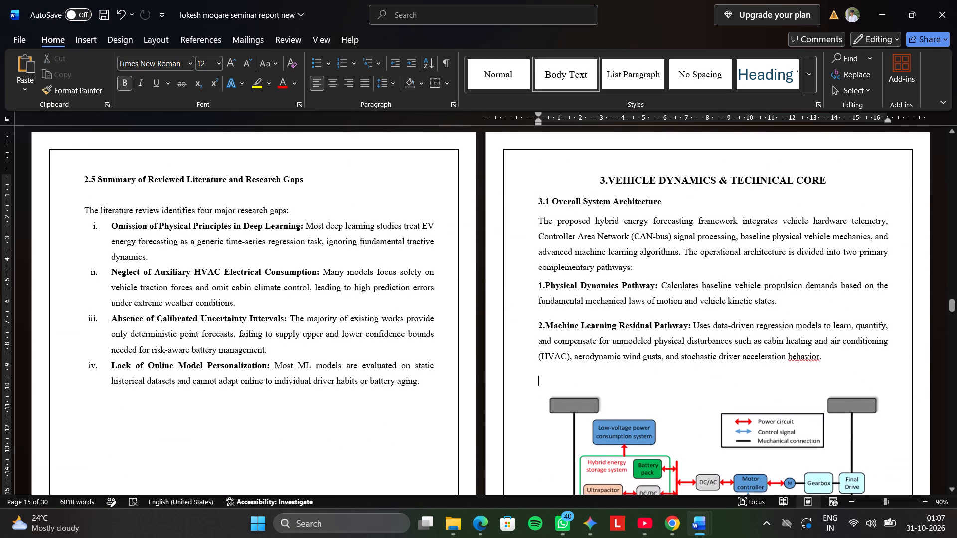
{"action": "key", "text": "BackSpace"}
Remove the empty line between the block diagram and its Fig. 3.1 caption, keeping the caption centred.
{"action": "scroll", "coordinate": [641, 389], "scroll_direction": "down", "scroll_amount": 1}
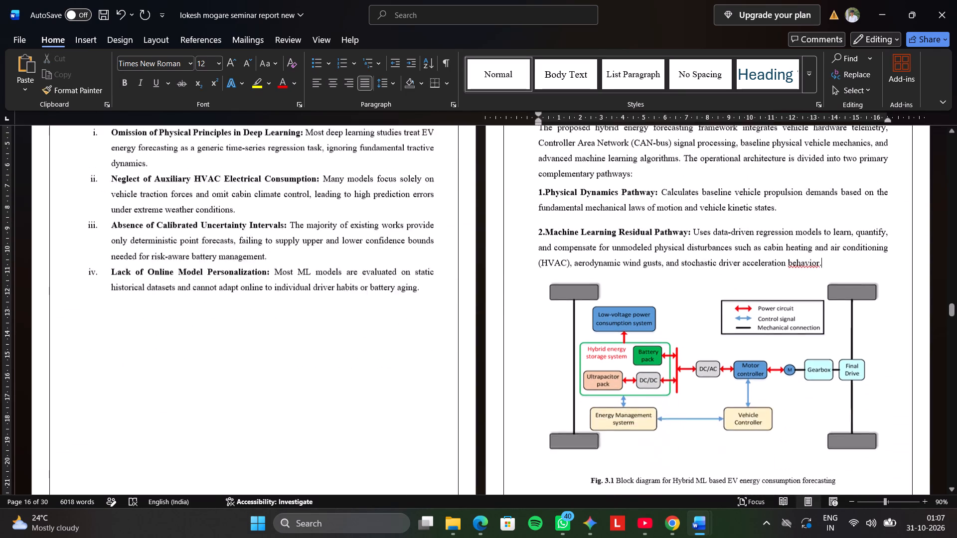
{"action": "scroll", "coordinate": [641, 389], "scroll_direction": "down", "scroll_amount": 1}
{"action": "left_click", "coordinate": [579, 431]}
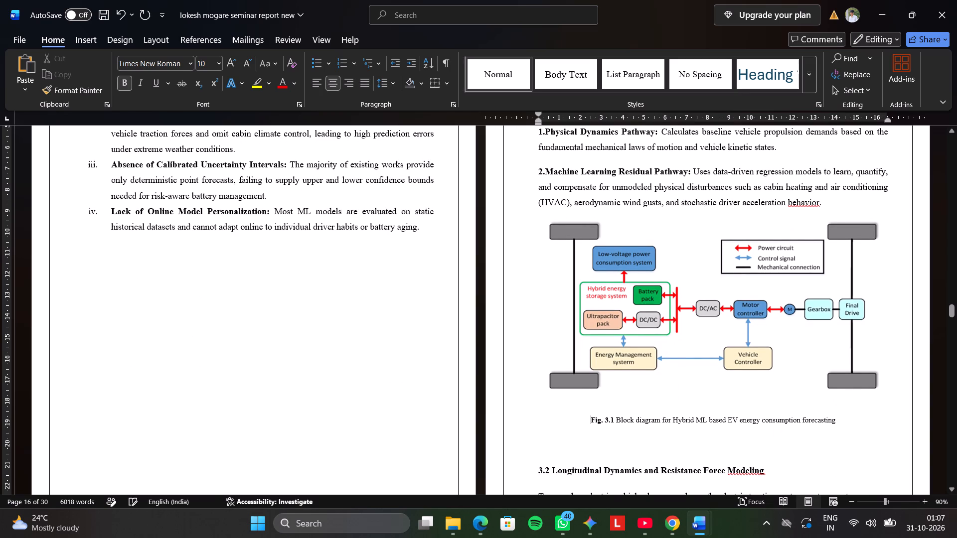
{"action": "key", "text": "BackSpace"}
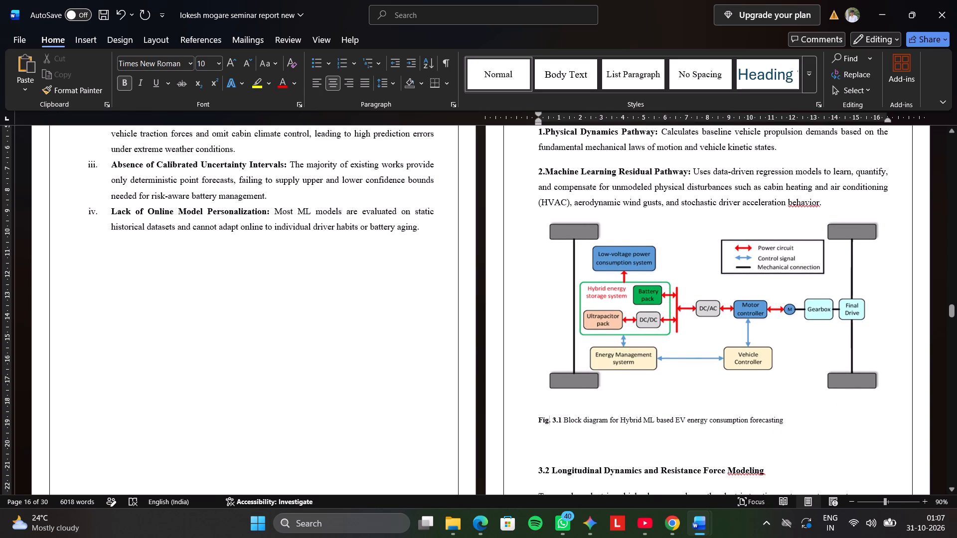
{"action": "key", "text": "BackSpace"}
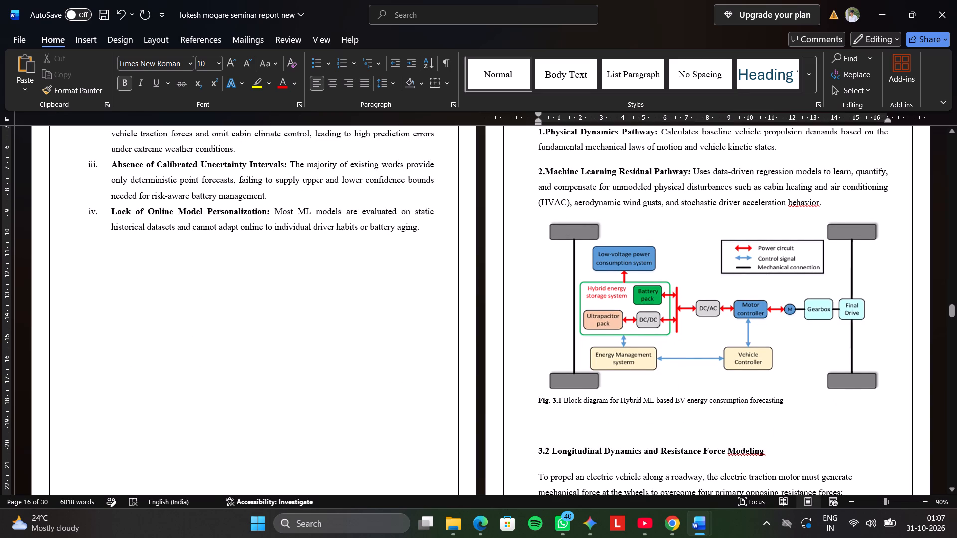
{"action": "triple_click", "coordinate": [544, 401]}
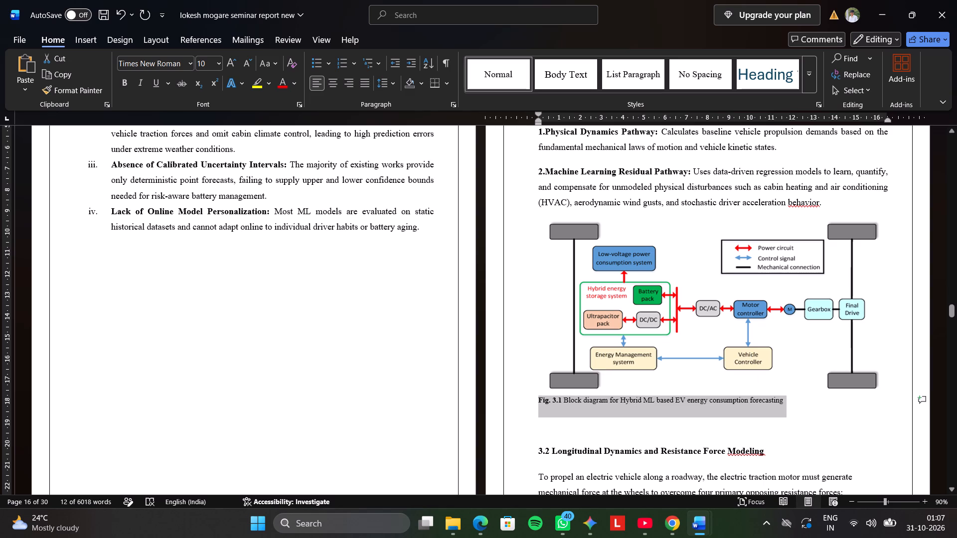
{"action": "key", "text": "ctrl+e"}
{"action": "left_click", "coordinate": [582, 410]}
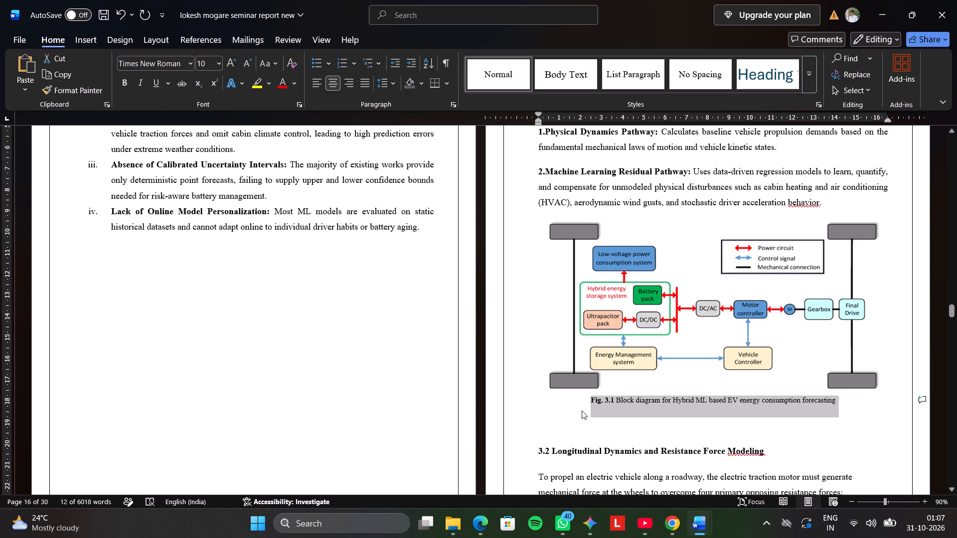
Delete the blank line between the Fig. 3.1 caption and the 3.2 Longitudinal Dynamics and Resistance Force Modeling heading.
{"action": "scroll", "coordinate": [678, 439], "scroll_direction": "down", "scroll_amount": 1}
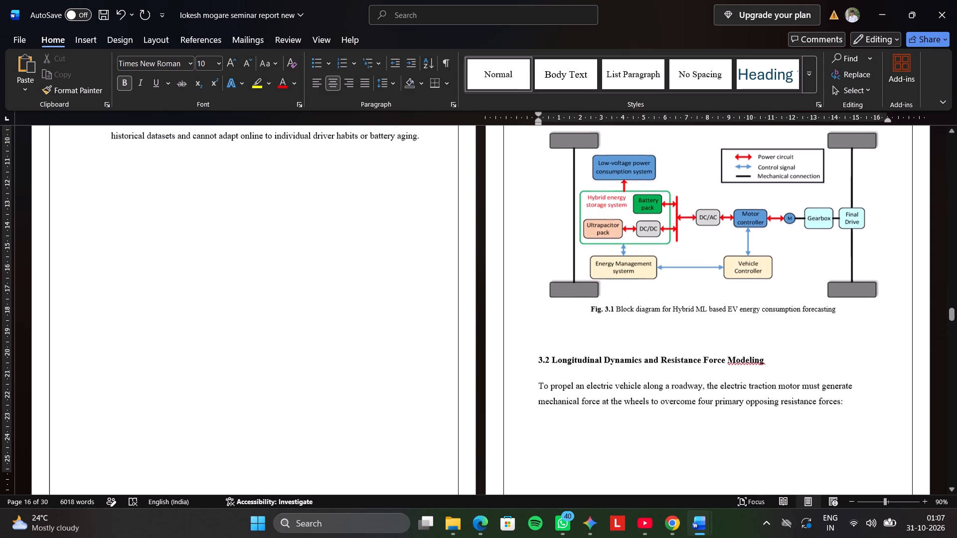
{"action": "left_click", "coordinate": [559, 348]}
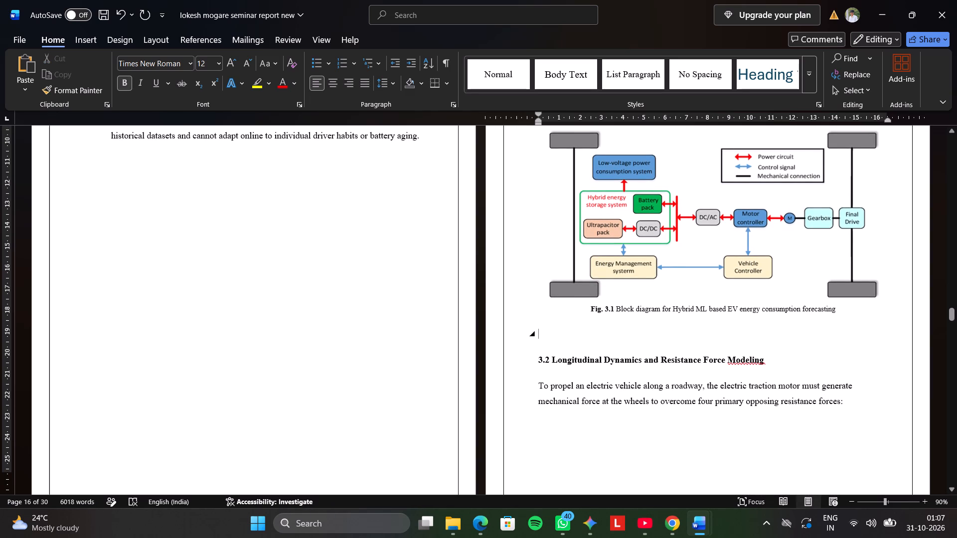
{"action": "key", "text": "BackSpace"}
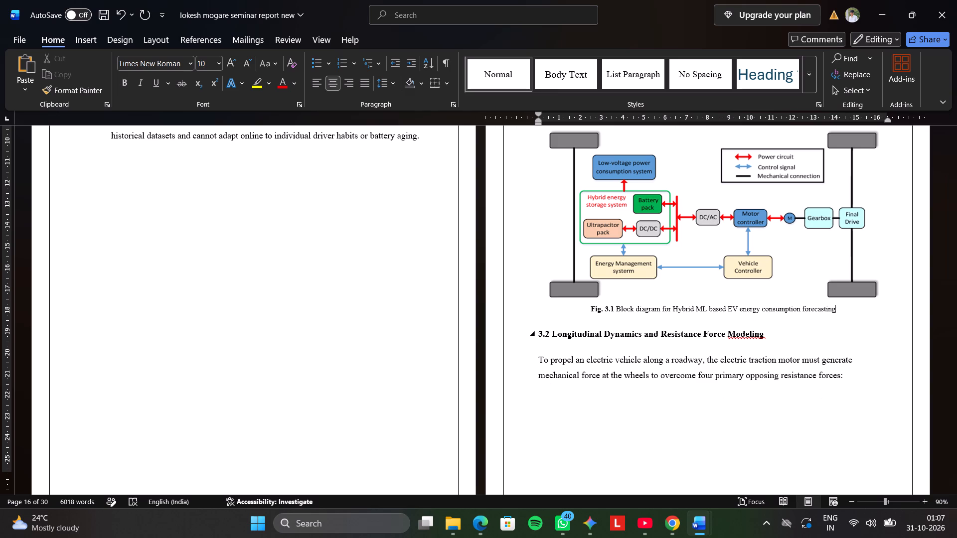
Remove the empty space between the car picture and its Fig. 3.2 caption, keeping the caption centred on its own line.
{"action": "scroll", "coordinate": [559, 348], "scroll_direction": "down", "scroll_amount": 2}
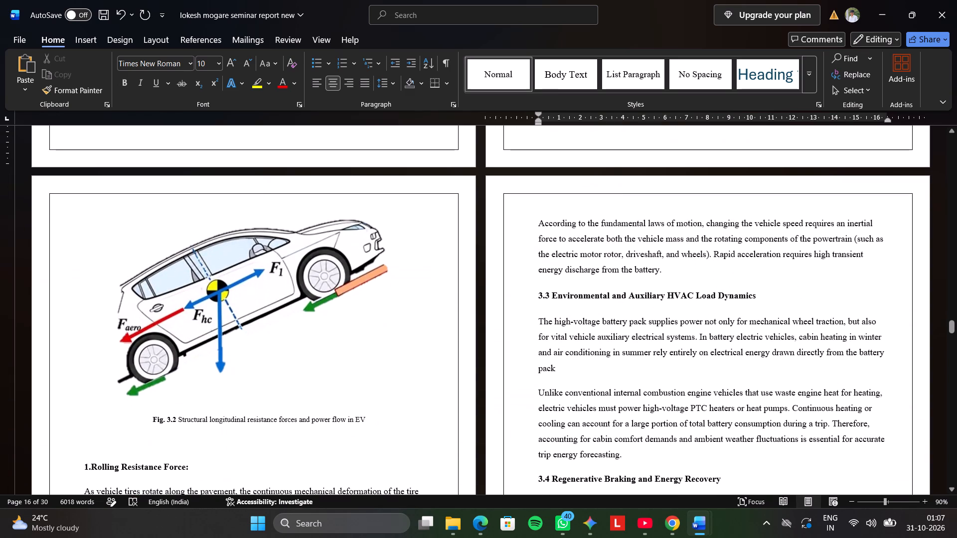
{"action": "left_click", "coordinate": [293, 304]}
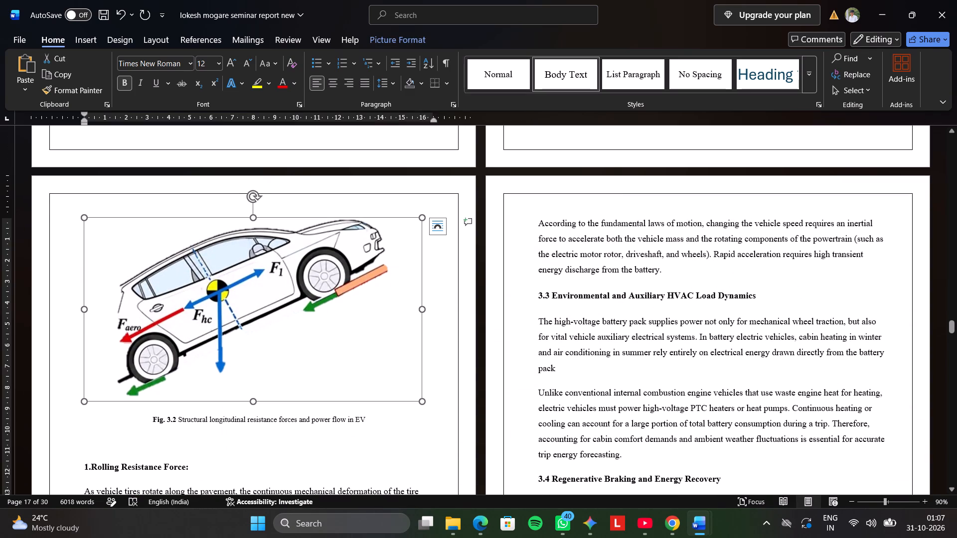
{"action": "left_click", "coordinate": [148, 421]}
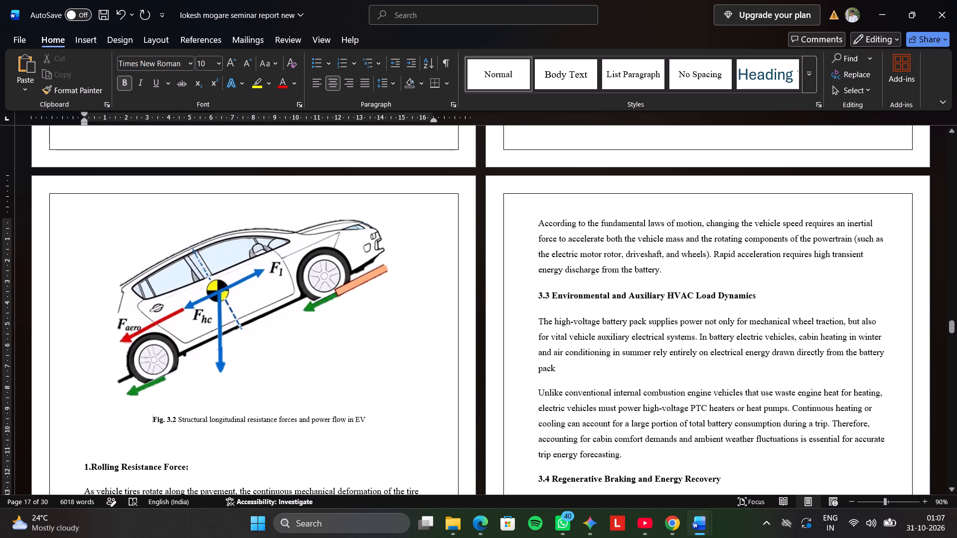
{"action": "key", "text": "BackSpace"}
{"action": "key", "text": "BackSpace"}
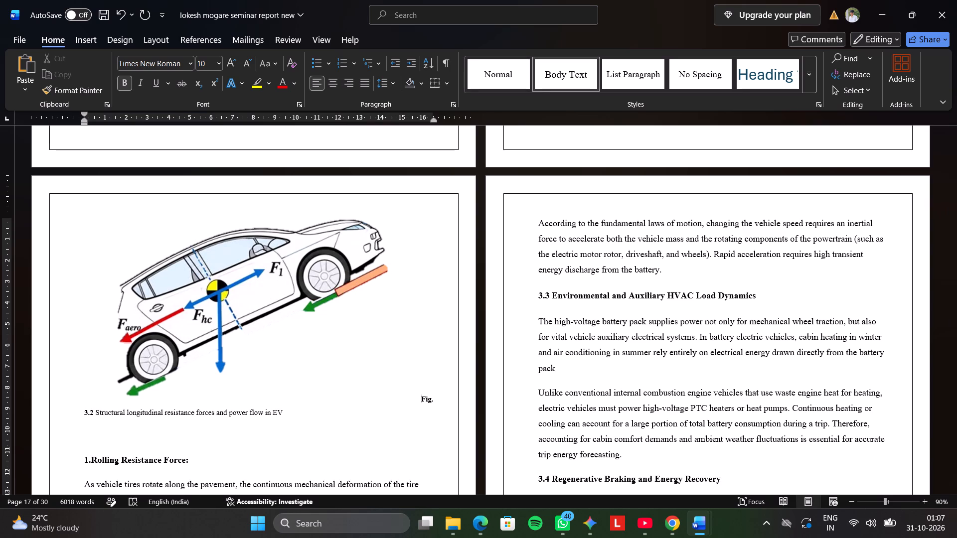
{"action": "key", "text": "Return"}
{"action": "triple_click", "coordinate": [148, 421]}
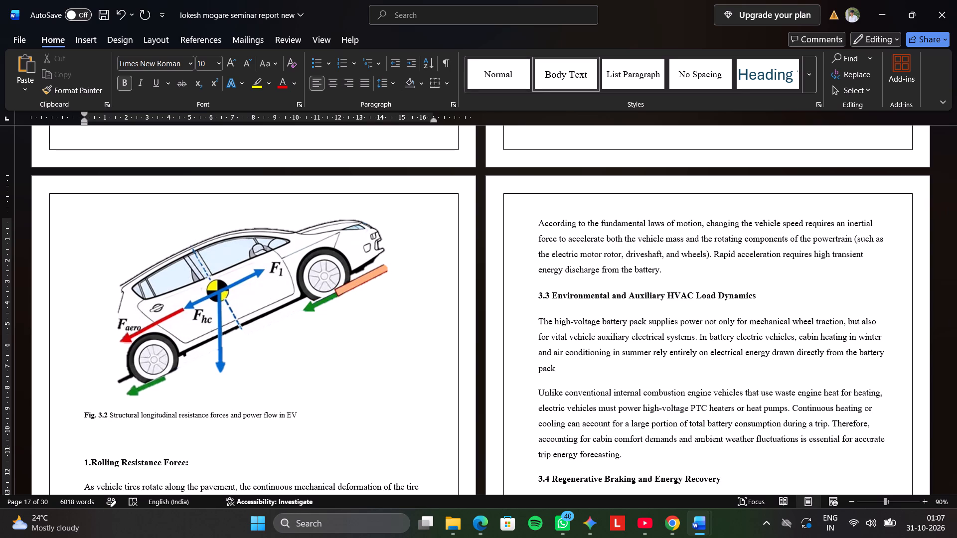
{"action": "left_click", "coordinate": [148, 421]}
{"action": "triple_click", "coordinate": [148, 421]}
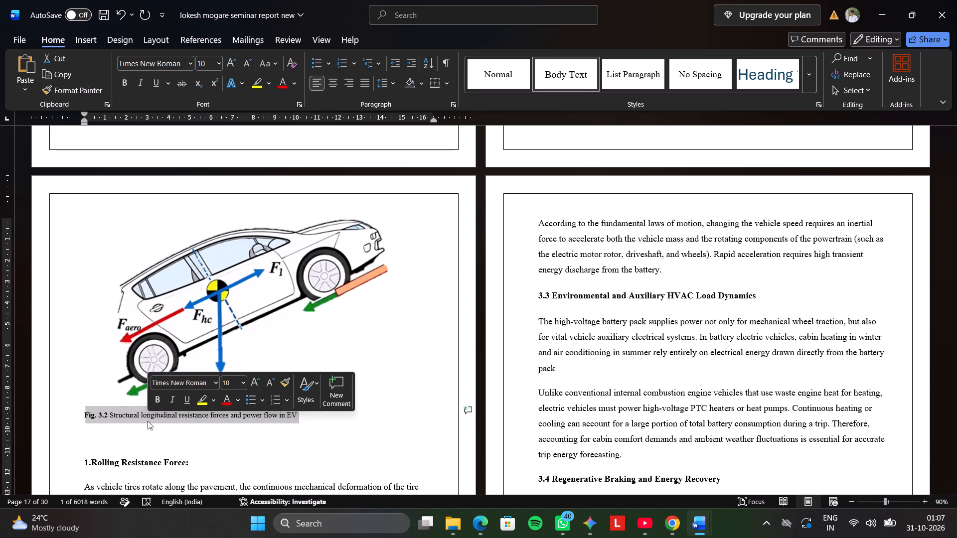
{"action": "key", "text": "ctrl+e"}
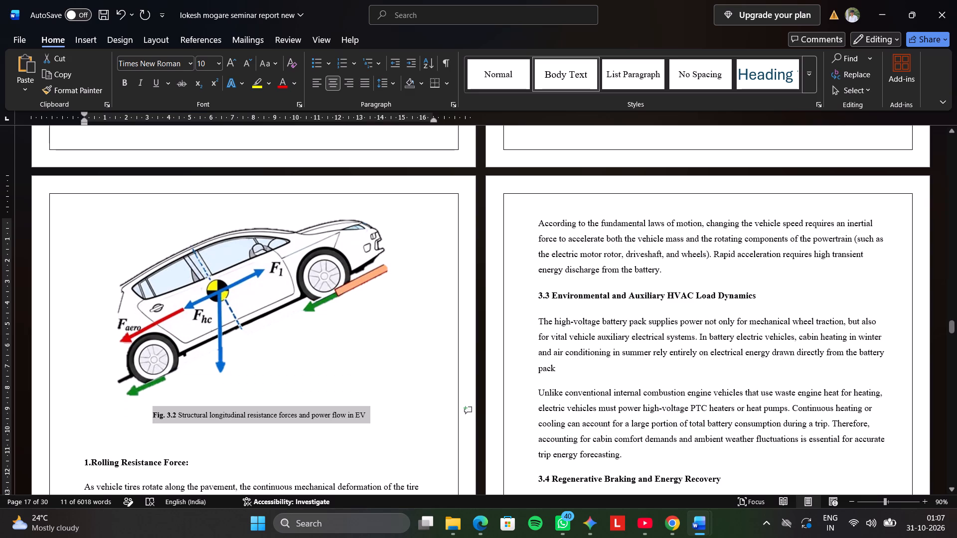
{"action": "left_click", "coordinate": [219, 458]}
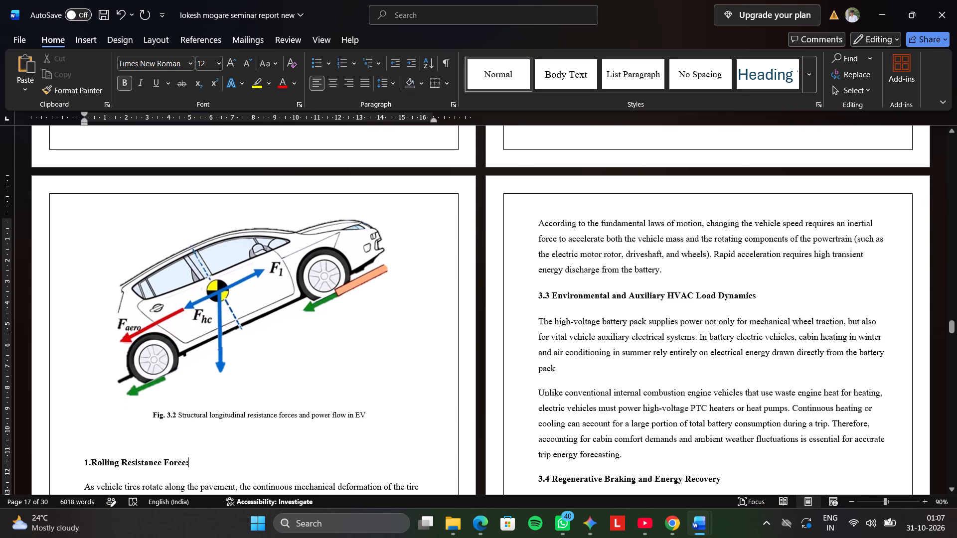
Delete the blank line between the Fig. 3.2 caption and the 1.Rolling Resistance Force heading.
{"action": "scroll", "coordinate": [219, 458], "scroll_direction": "down", "scroll_amount": 1}
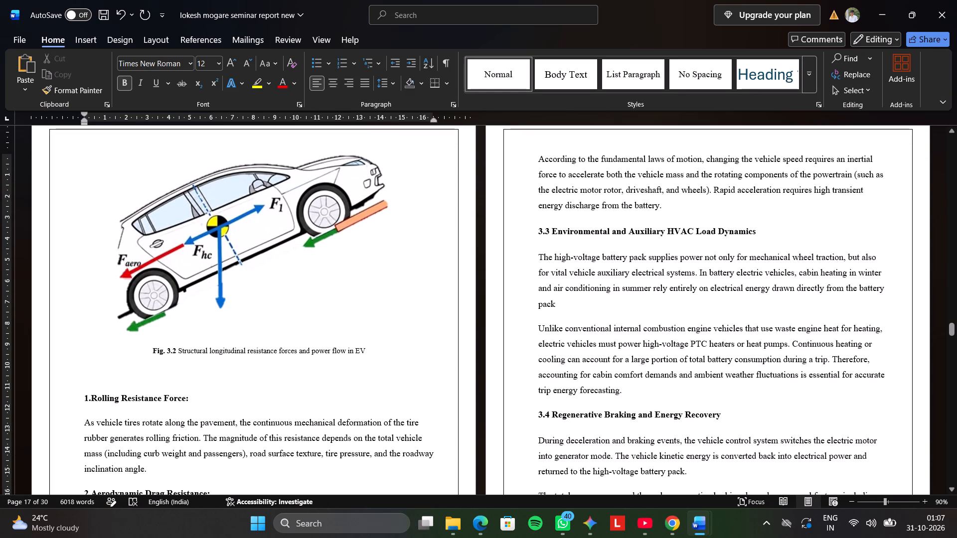
{"action": "left_click", "coordinate": [162, 398]}
{"action": "key", "text": "Up"}
{"action": "key", "text": "BackSpace"}
{"action": "key", "text": "BackSpace"}
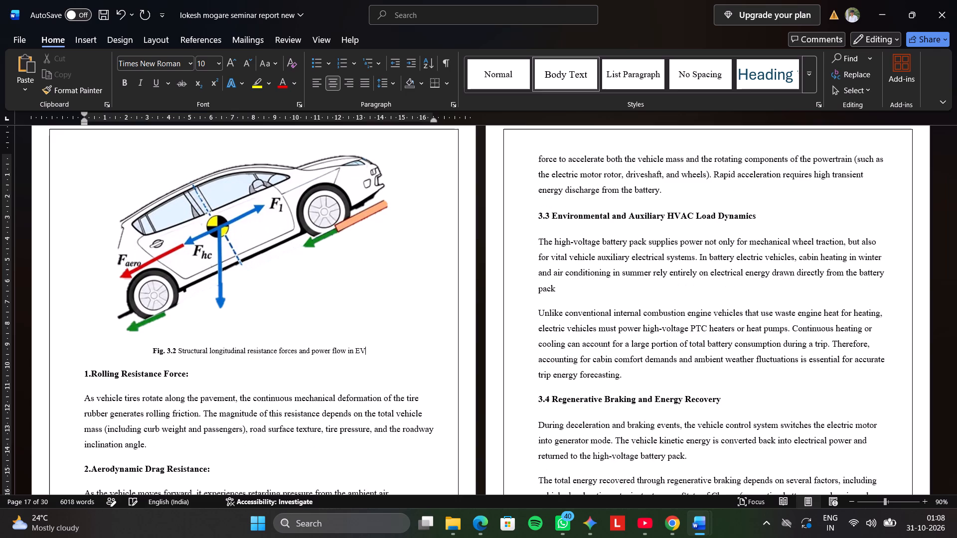
Review the layout of the pages from the Fig. 3.2 picture through section 3.6 Physics-Informed Feature Engineering.
{"action": "scroll", "coordinate": [162, 398], "scroll_direction": "down", "scroll_amount": 1}
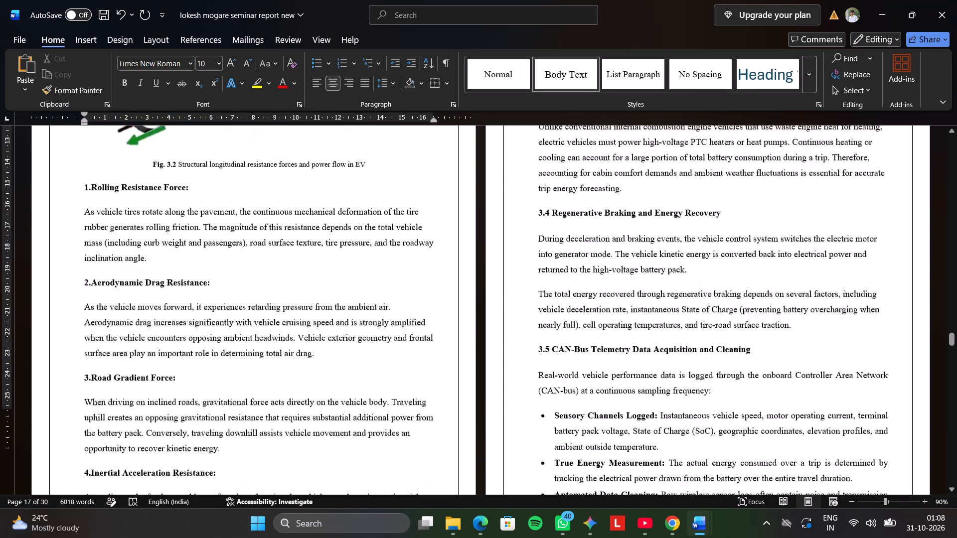
{"action": "scroll", "coordinate": [162, 398], "scroll_direction": "down", "scroll_amount": 1}
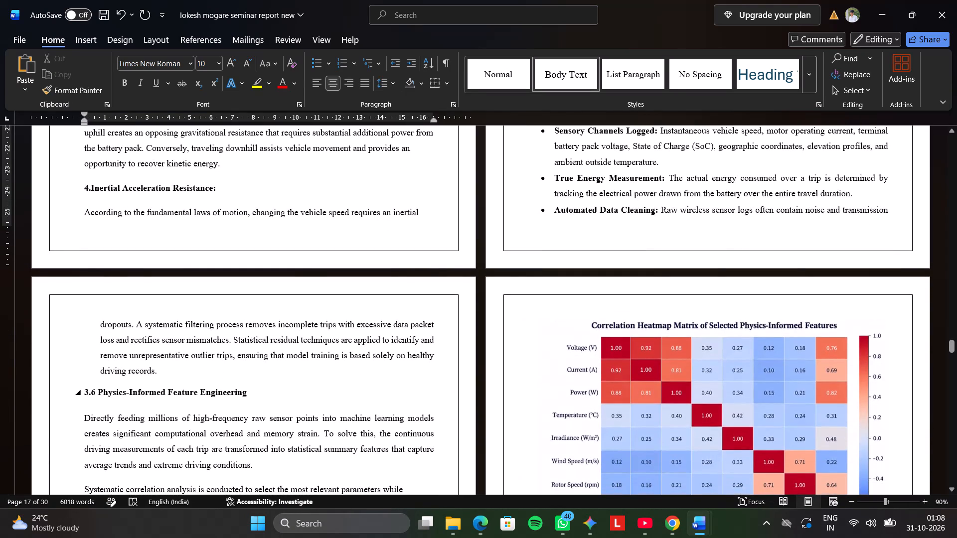
{"action": "scroll", "coordinate": [162, 398], "scroll_direction": "up", "scroll_amount": 4}
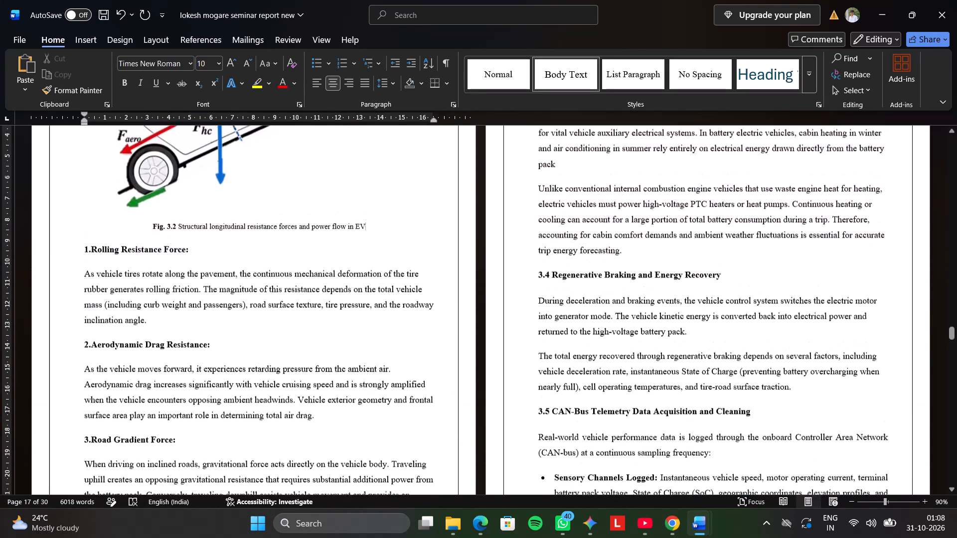
{"action": "scroll", "coordinate": [162, 398], "scroll_direction": "up", "scroll_amount": 2}
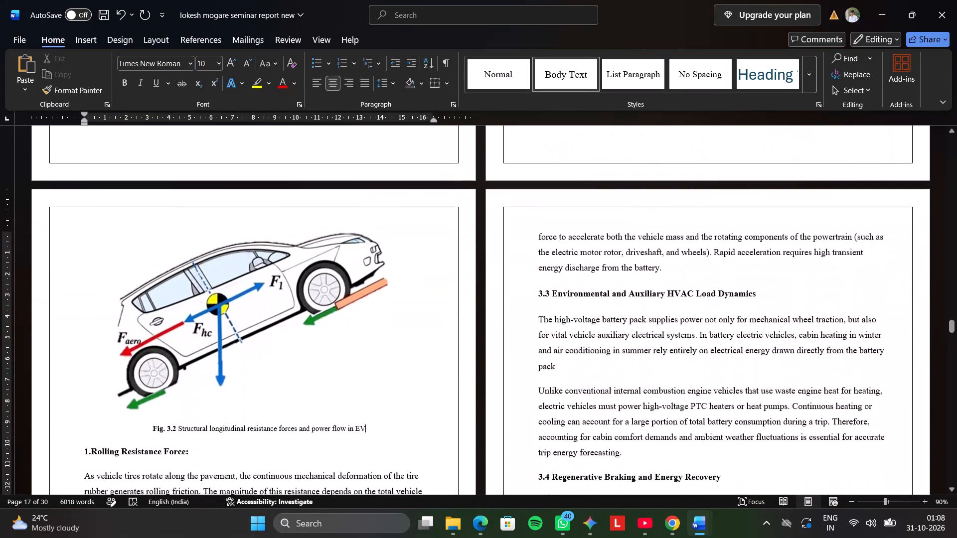
{"action": "scroll", "coordinate": [162, 398], "scroll_direction": "down", "scroll_amount": 4}
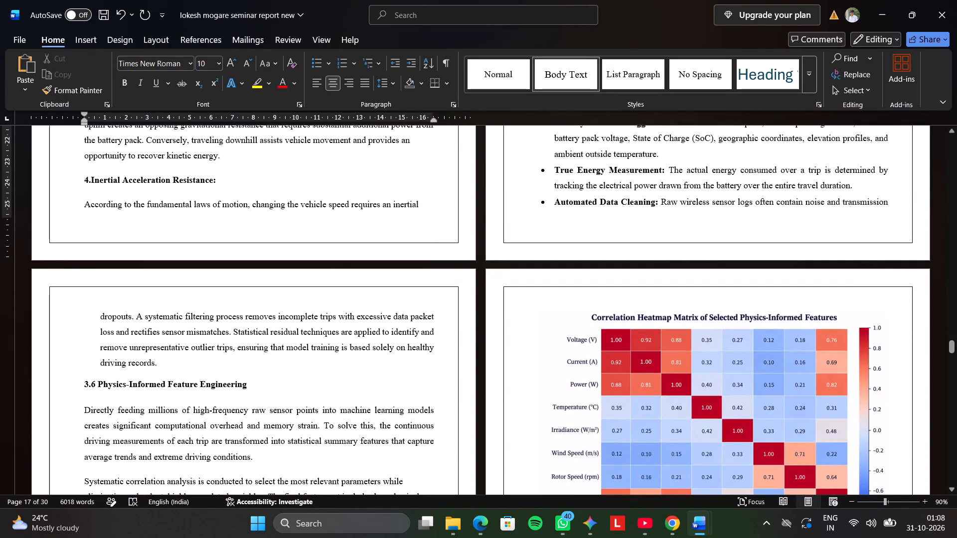
{"action": "scroll", "coordinate": [418, 313], "scroll_direction": "up", "scroll_amount": 3}
{"action": "scroll", "coordinate": [418, 313], "scroll_direction": "right", "scroll_amount": 1}
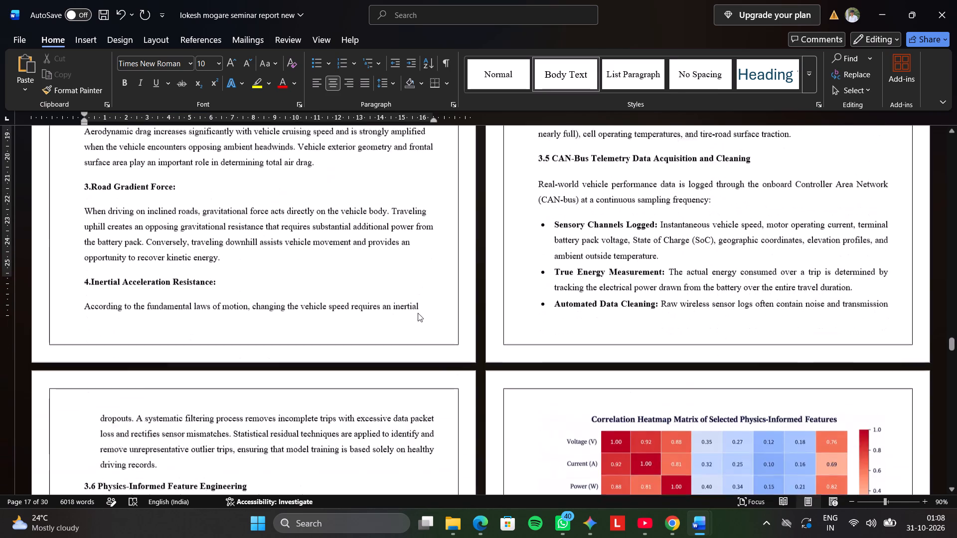
{"action": "scroll", "coordinate": [418, 313], "scroll_direction": "right", "scroll_amount": 1}
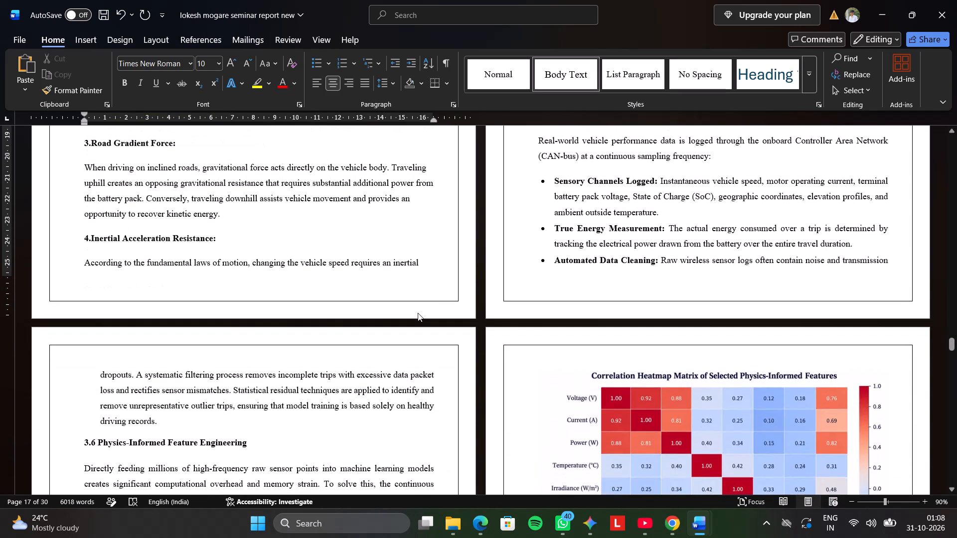
{"action": "scroll", "coordinate": [418, 313], "scroll_direction": "right", "scroll_amount": 2}
Delete the empty line between the correlation heatmap picture and its Fig. 3.3 caption.
{"action": "scroll", "coordinate": [418, 313], "scroll_direction": "down", "scroll_amount": 2}
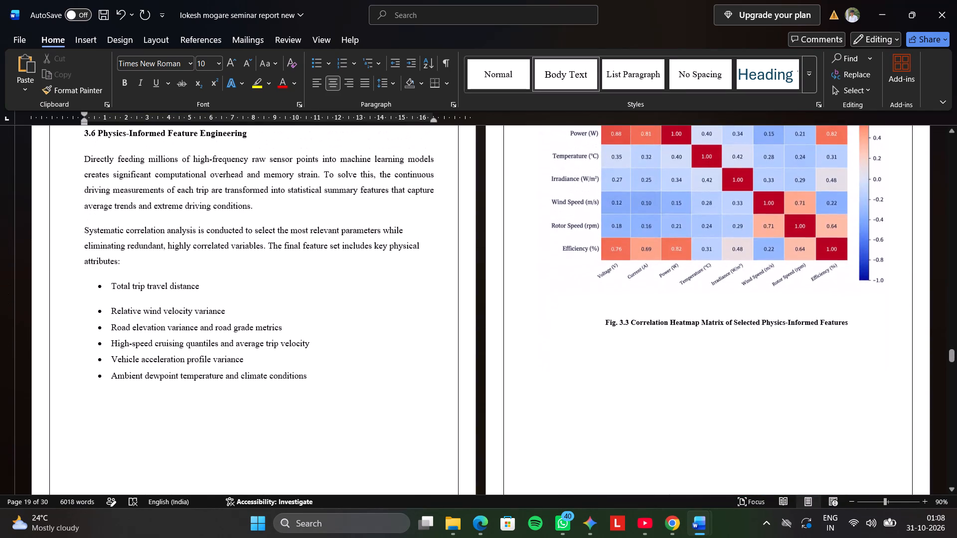
{"action": "left_click", "coordinate": [695, 293]}
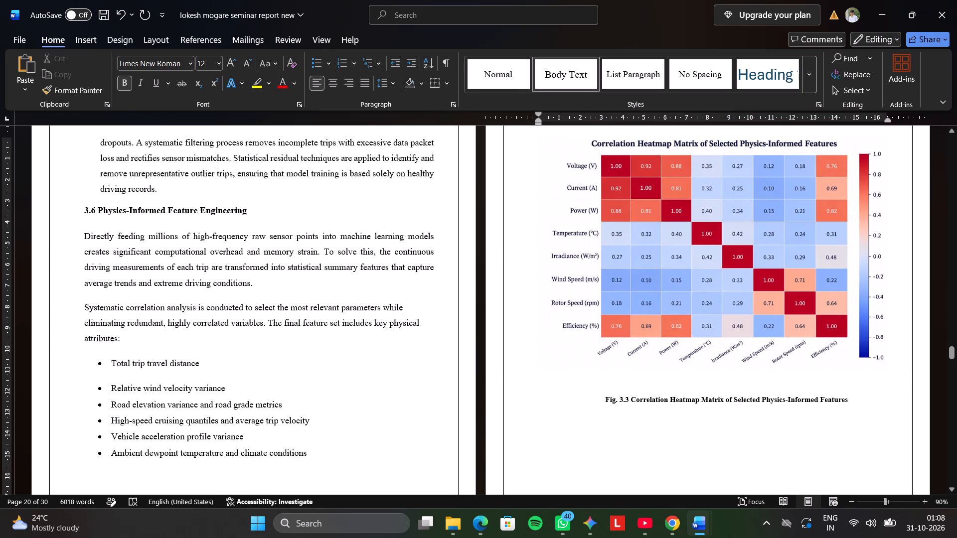
{"action": "left_click", "coordinate": [604, 393]}
{"action": "key", "text": "BackSpace"}
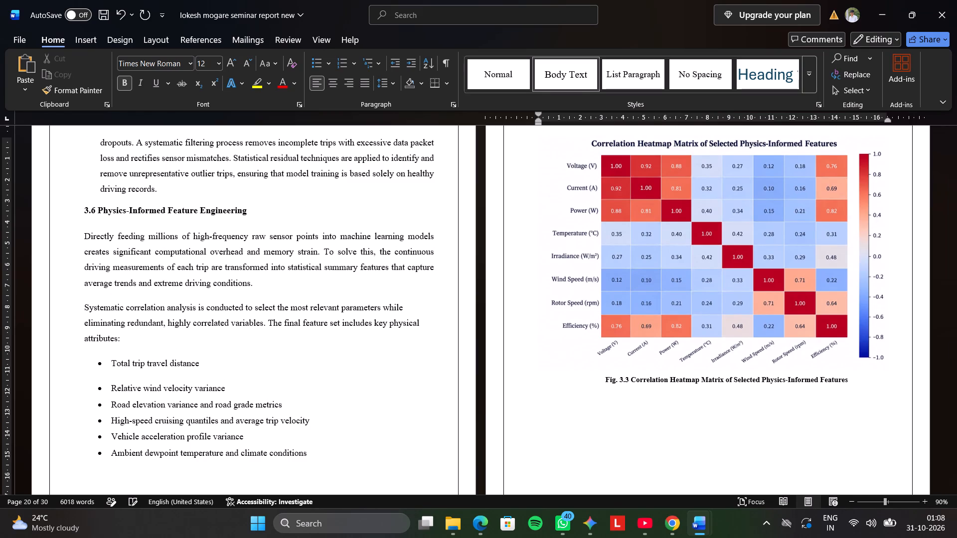
Insert an empty line above the 4.COMPARATIVE ANALYSIS AND APPLICATIONS heading to push it onto the page with section 4.1.
{"action": "scroll", "coordinate": [604, 393], "scroll_direction": "down", "scroll_amount": 2}
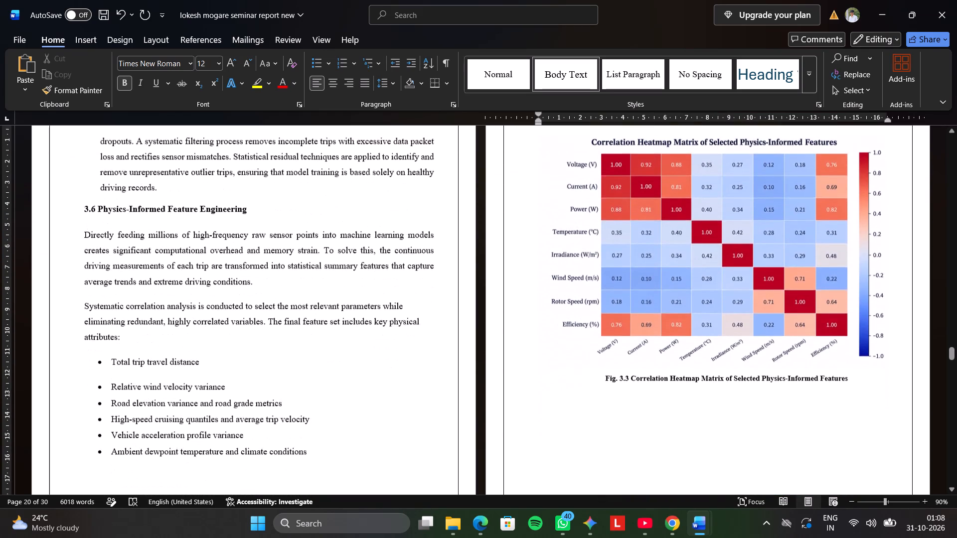
{"action": "scroll", "coordinate": [604, 393], "scroll_direction": "down", "scroll_amount": 1}
{"action": "left_click", "coordinate": [766, 325]}
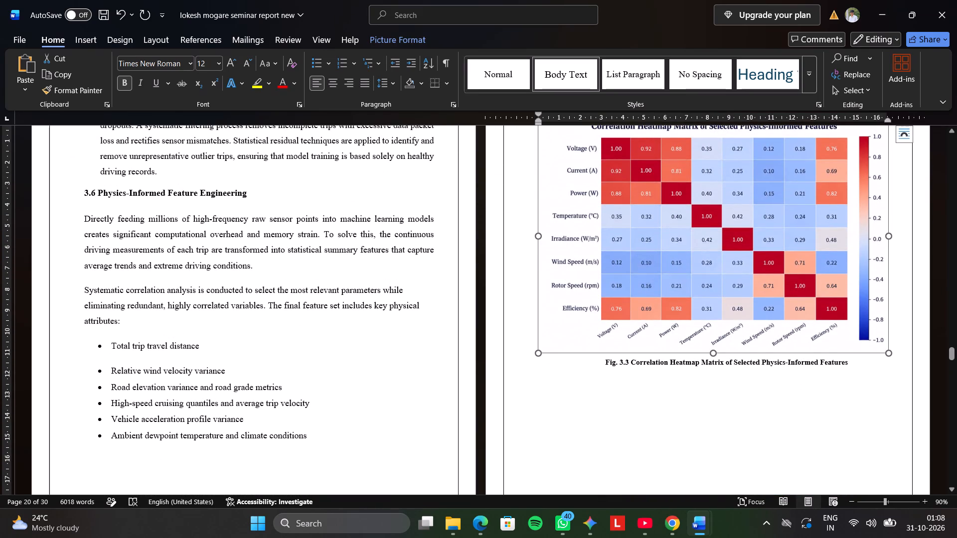
{"action": "triple_click", "coordinate": [738, 363]}
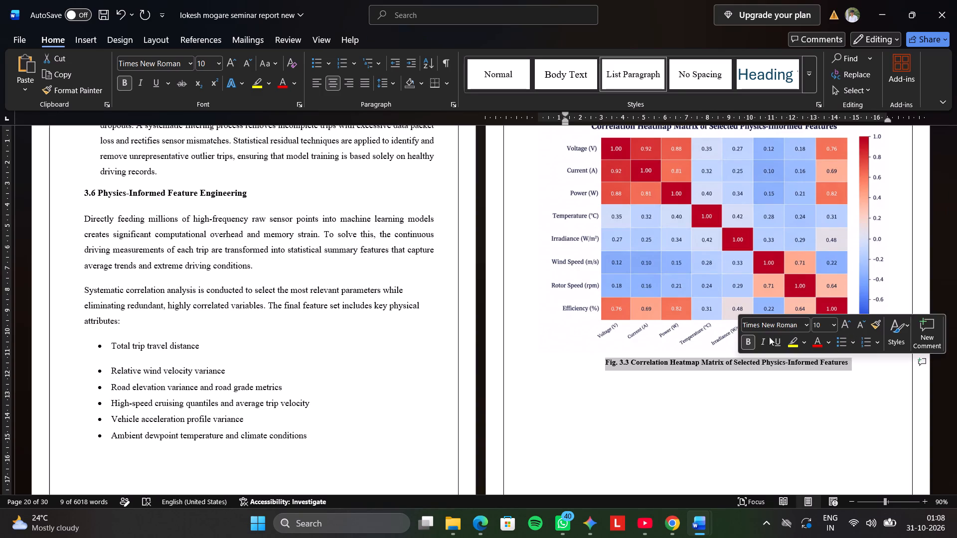
{"action": "left_click", "coordinate": [597, 441]}
{"action": "scroll", "coordinate": [597, 441], "scroll_direction": "down", "scroll_amount": 1}
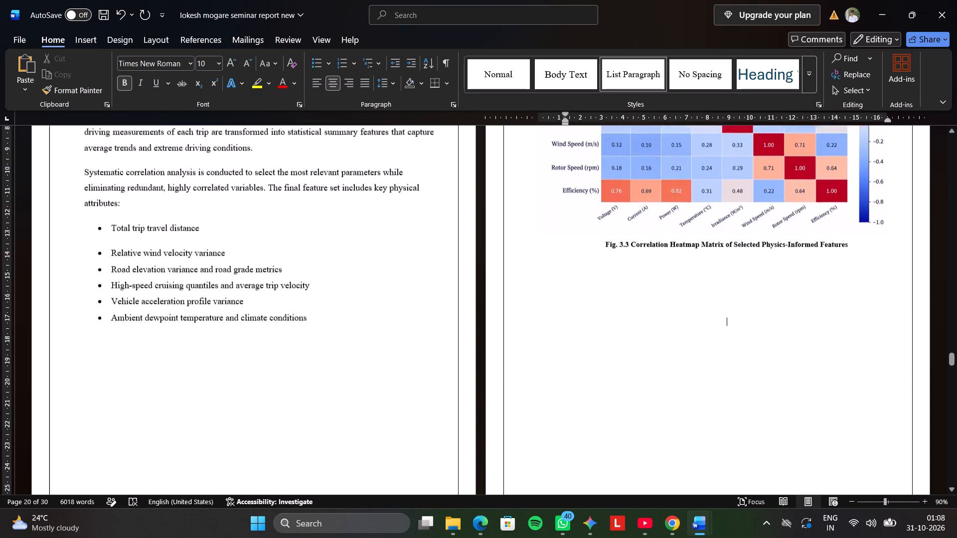
{"action": "scroll", "coordinate": [597, 441], "scroll_direction": "down", "scroll_amount": 2}
{"action": "scroll", "coordinate": [597, 441], "scroll_direction": "up", "scroll_amount": 1}
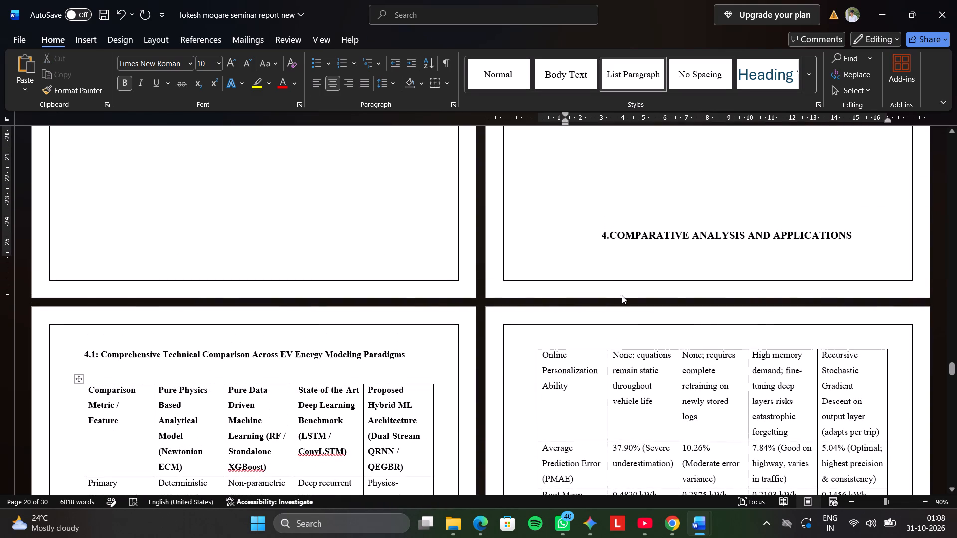
{"action": "left_click", "coordinate": [596, 215]}
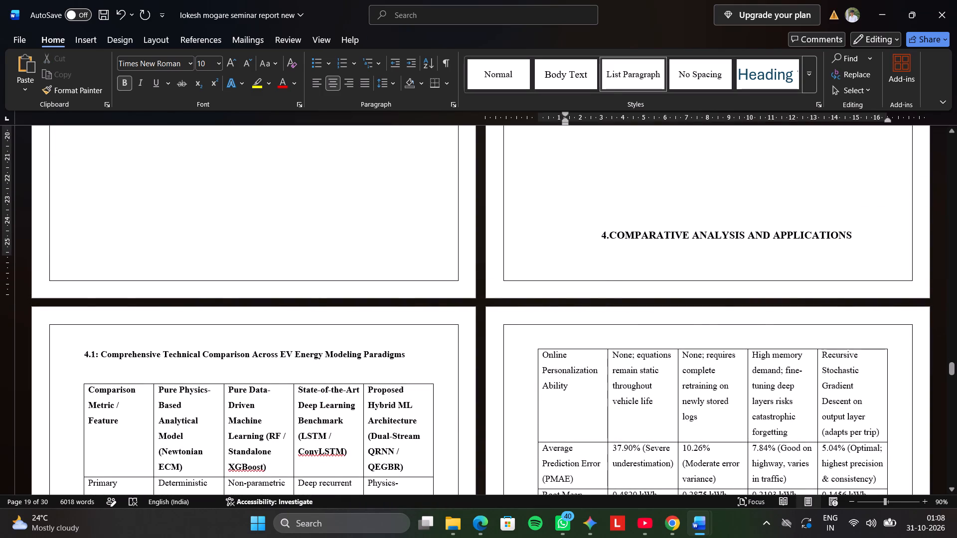
{"action": "key", "text": "Return"}
Review the layout of chapter 4, covering the 4.1 comparison table, the applications and the 4.3 limitations.
{"action": "scroll", "coordinate": [596, 215], "scroll_direction": "down", "scroll_amount": 2}
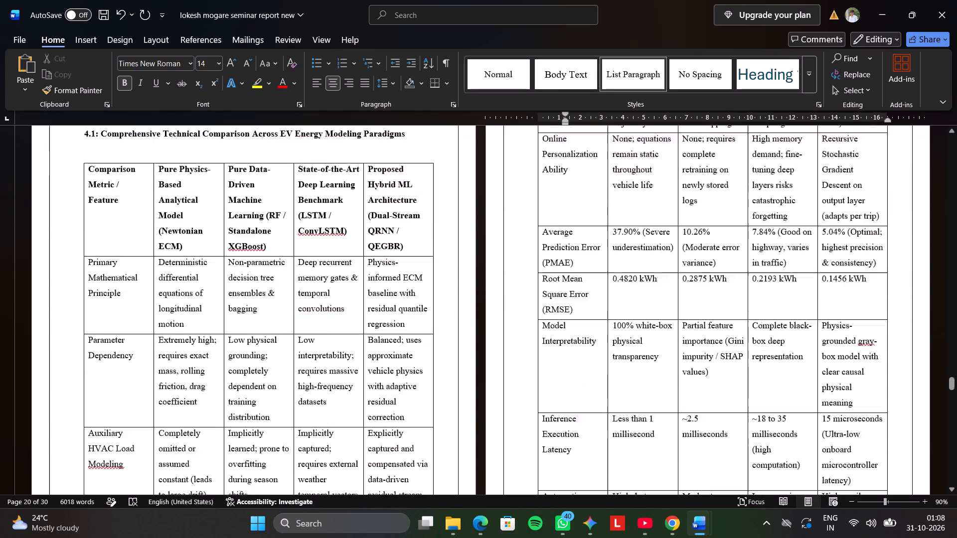
{"action": "scroll", "coordinate": [596, 215], "scroll_direction": "down", "scroll_amount": 4}
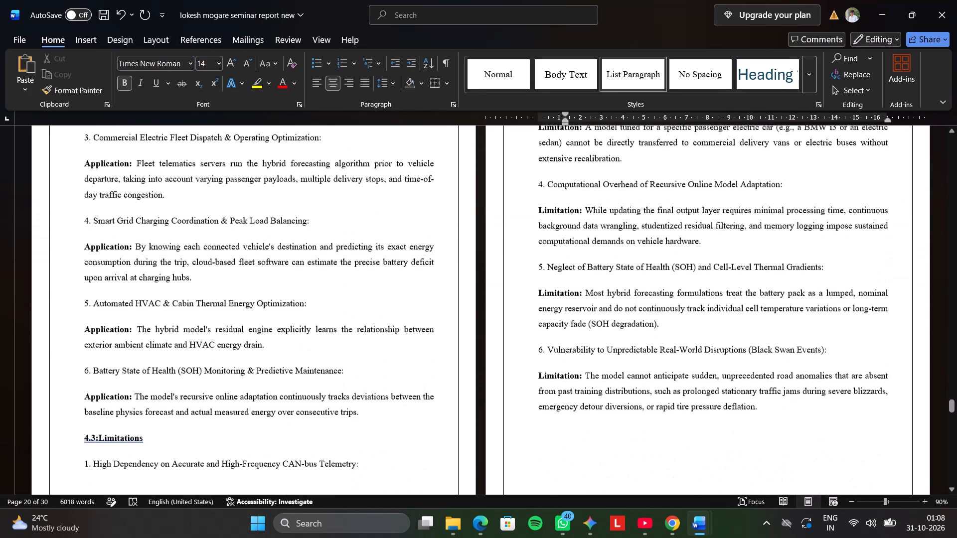
{"action": "scroll", "coordinate": [596, 215], "scroll_direction": "down", "scroll_amount": 1}
{"action": "scroll", "coordinate": [596, 215], "scroll_direction": "right", "scroll_amount": 1}
{"action": "scroll", "coordinate": [596, 215], "scroll_direction": "up", "scroll_amount": 3}
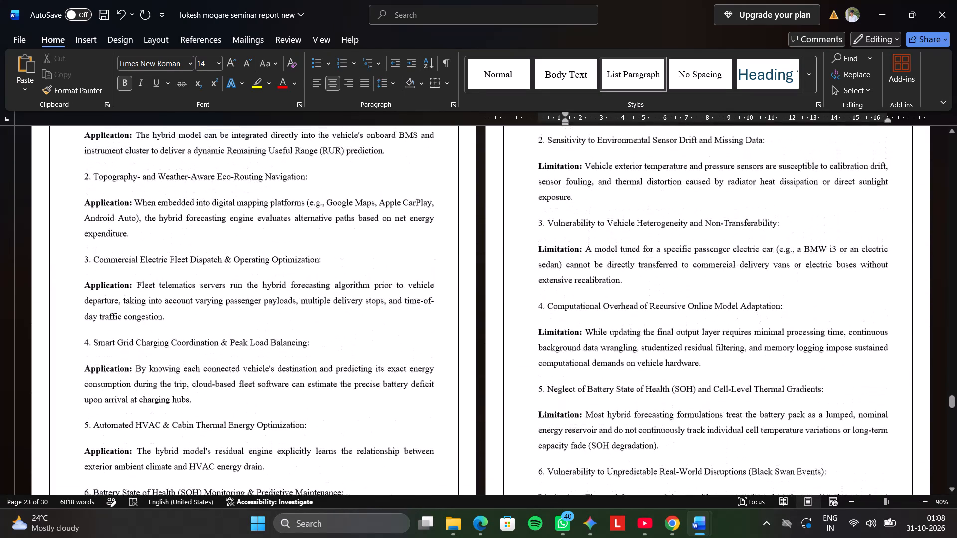
{"action": "scroll", "coordinate": [596, 215], "scroll_direction": "up", "scroll_amount": 9}
{"action": "scroll", "coordinate": [596, 215], "scroll_direction": "down", "scroll_amount": 1}
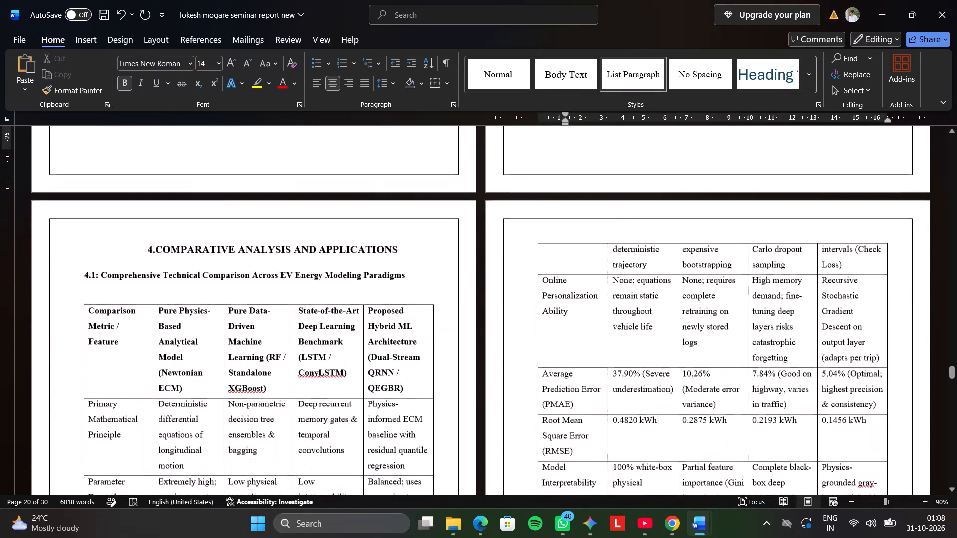
{"action": "scroll", "coordinate": [596, 215], "scroll_direction": "down", "scroll_amount": 1}
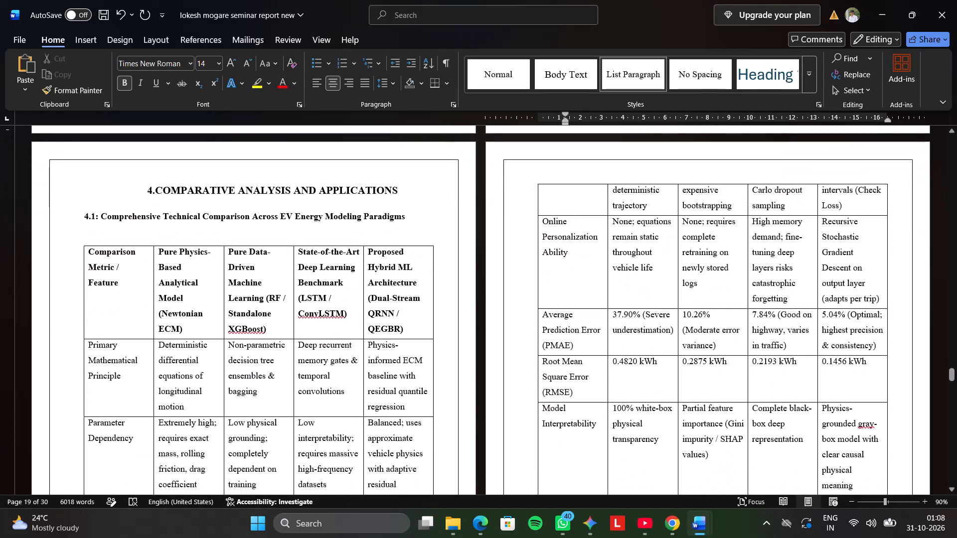
{"action": "scroll", "coordinate": [596, 215], "scroll_direction": "down", "scroll_amount": 1}
{"action": "scroll", "coordinate": [596, 215], "scroll_direction": "up", "scroll_amount": 1}
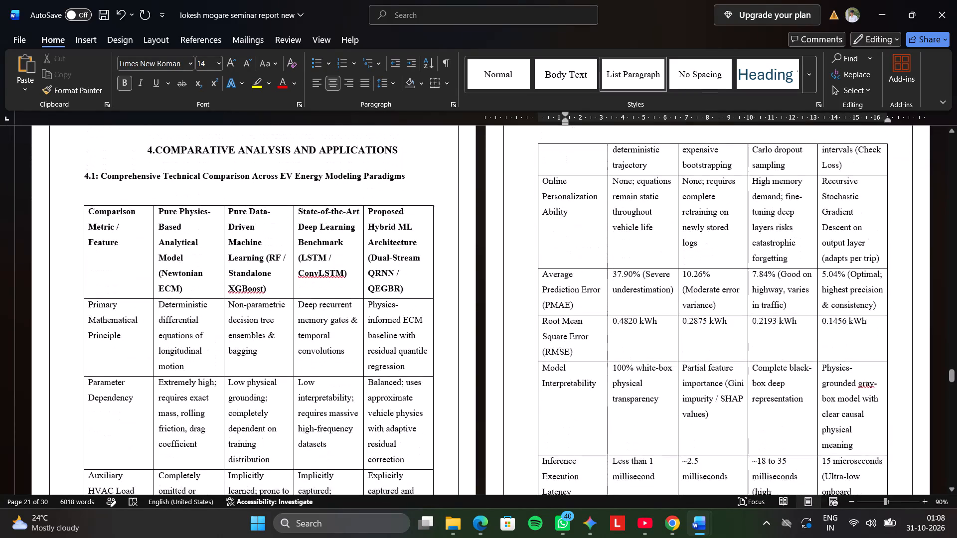
{"action": "scroll", "coordinate": [596, 215], "scroll_direction": "up", "scroll_amount": 1}
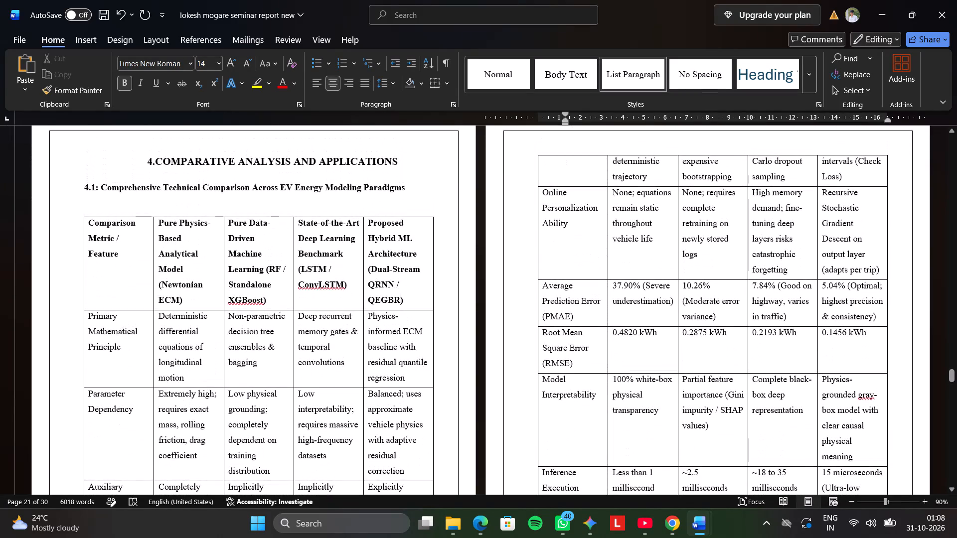
Review the layout of chapter 4 again, covering the 4.1 comparison table, the 4.2 applications and the 4.3 limitations.
{"action": "scroll", "coordinate": [596, 215], "scroll_direction": "down", "scroll_amount": 2}
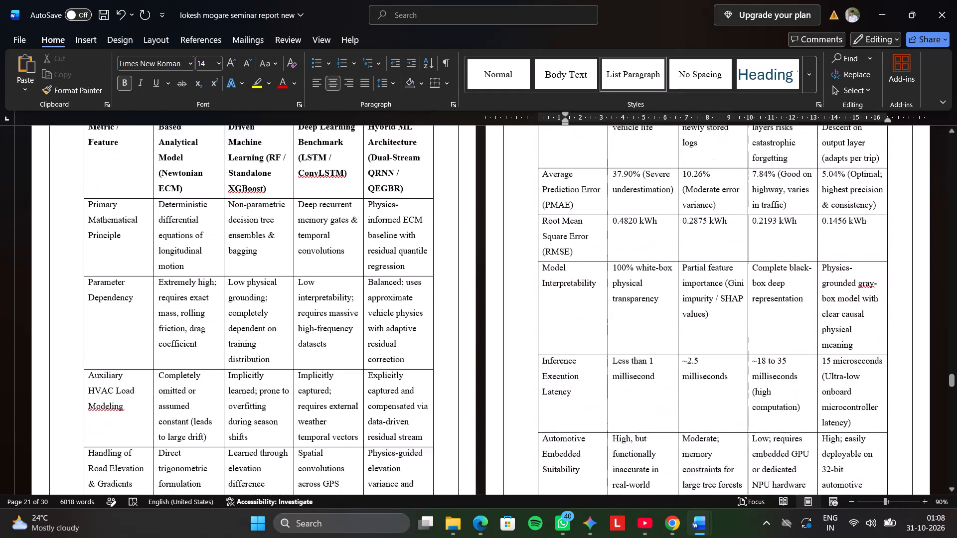
{"action": "scroll", "coordinate": [596, 215], "scroll_direction": "down", "scroll_amount": 1}
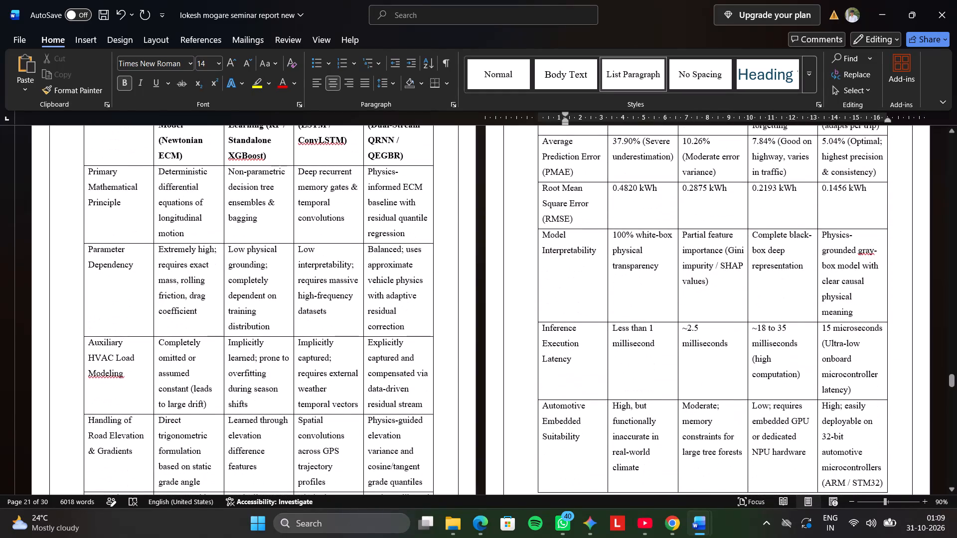
{"action": "scroll", "coordinate": [596, 215], "scroll_direction": "down", "scroll_amount": 1}
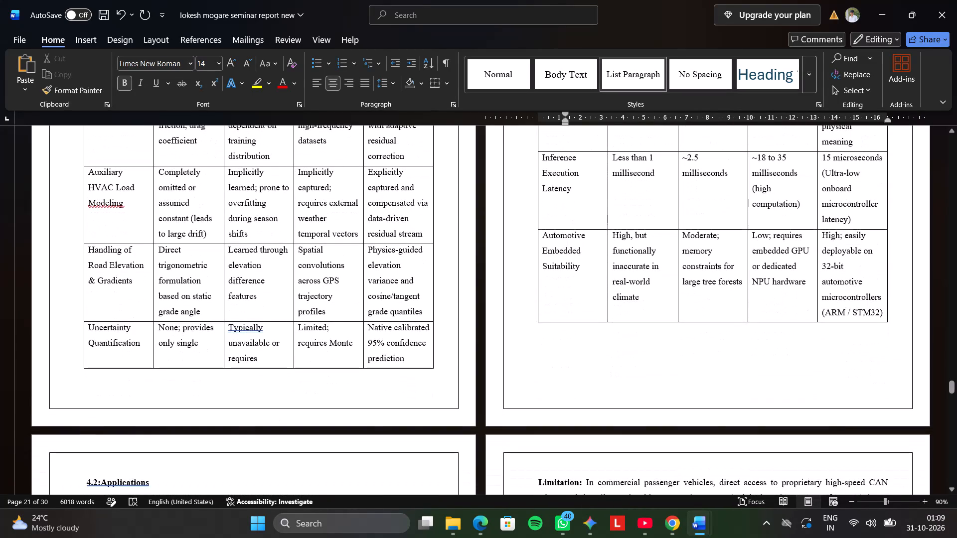
{"action": "scroll", "coordinate": [596, 215], "scroll_direction": "up", "scroll_amount": 4}
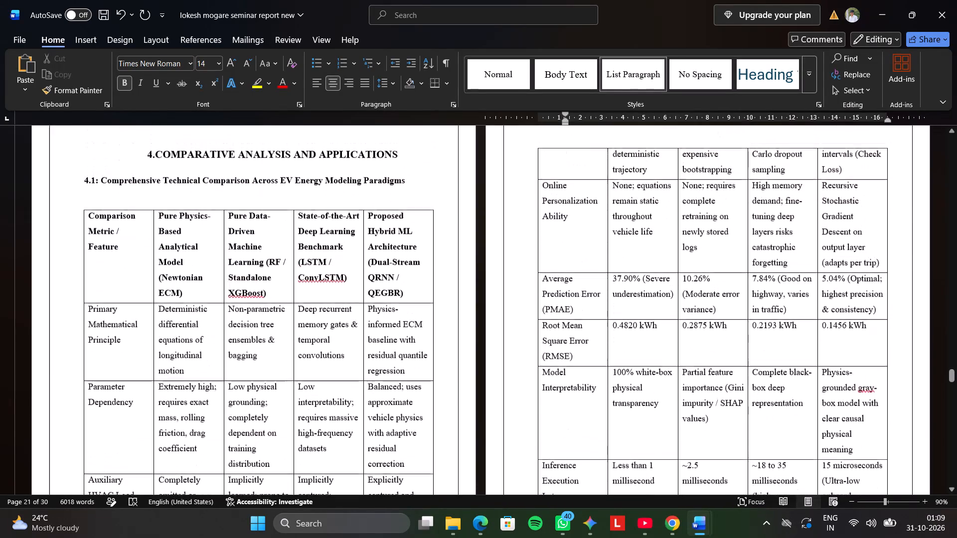
{"action": "scroll", "coordinate": [596, 215], "scroll_direction": "down", "scroll_amount": 2}
{"action": "scroll", "coordinate": [596, 215], "scroll_direction": "right", "scroll_amount": 1}
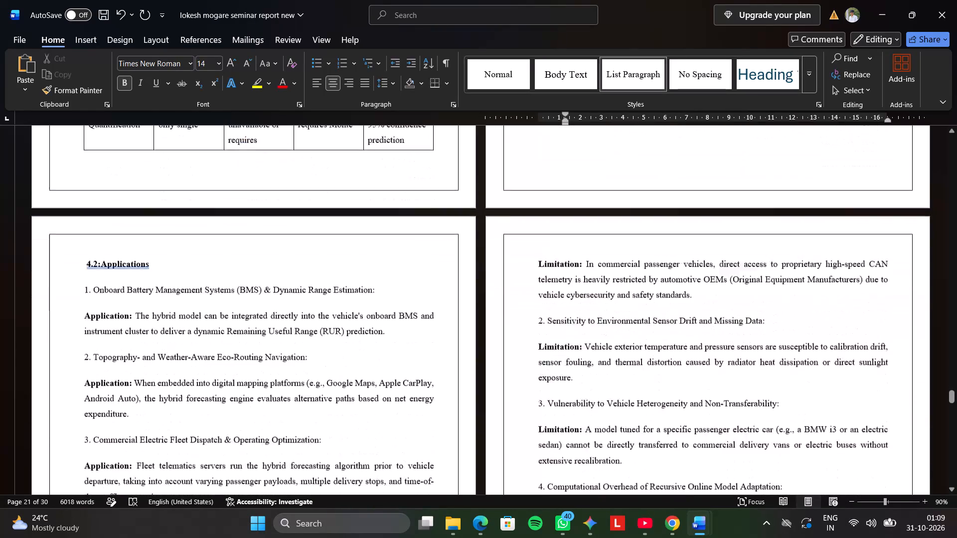
{"action": "scroll", "coordinate": [596, 215], "scroll_direction": "right", "scroll_amount": 2}
{"action": "scroll", "coordinate": [482, 246], "scroll_direction": "down", "scroll_amount": 1}
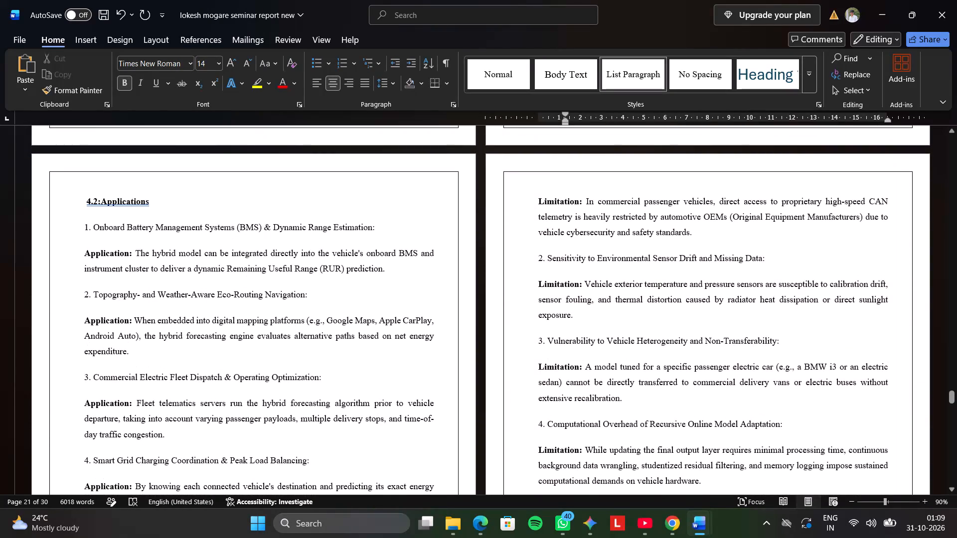
{"action": "scroll", "coordinate": [482, 246], "scroll_direction": "down", "scroll_amount": 2}
{"action": "scroll", "coordinate": [482, 246], "scroll_direction": "up", "scroll_amount": 1}
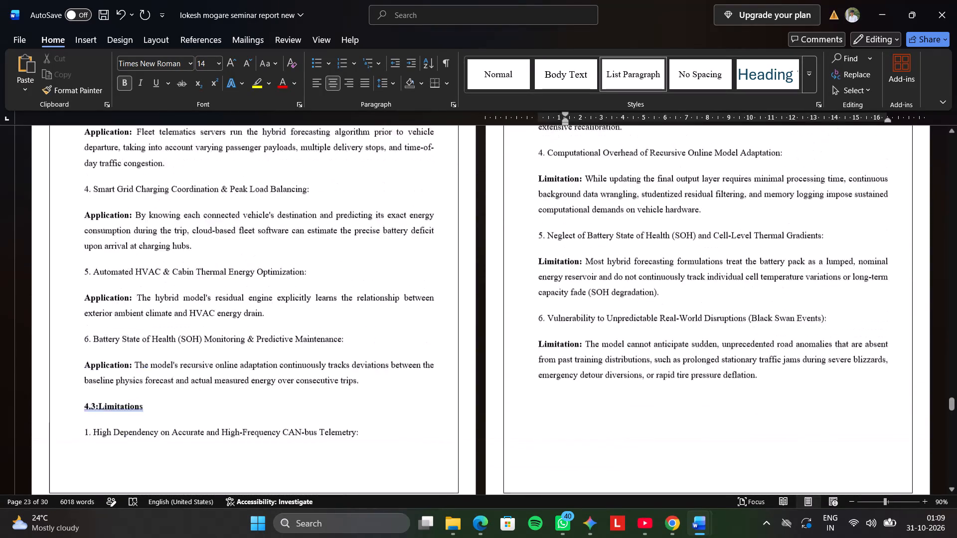
{"action": "scroll", "coordinate": [482, 246], "scroll_direction": "up", "scroll_amount": 1}
{"action": "scroll", "coordinate": [482, 246], "scroll_direction": "down", "scroll_amount": 2}
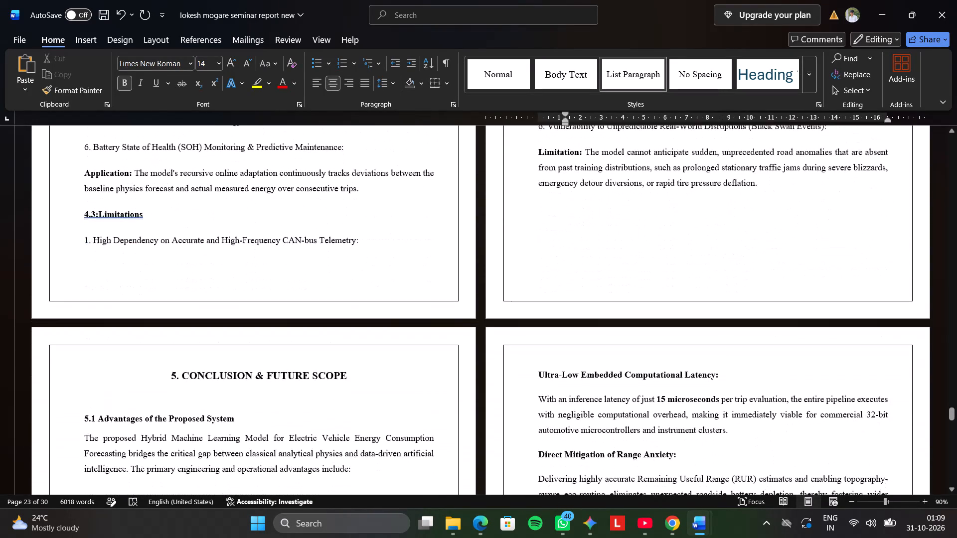
{"action": "scroll", "coordinate": [482, 246], "scroll_direction": "up", "scroll_amount": 1}
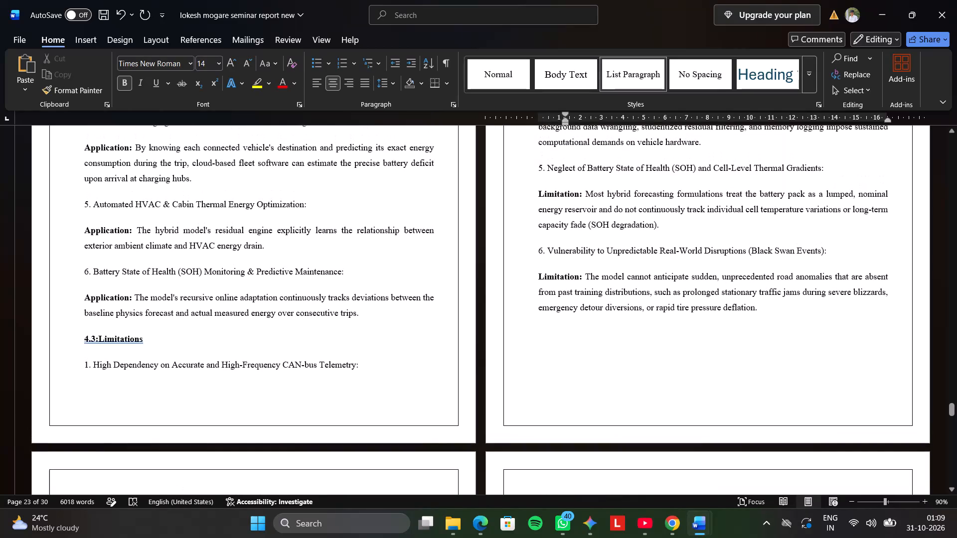
Delete the empty line above the Physical Boundedness and Trustworthiness heading in section 5.1.
{"action": "scroll", "coordinate": [482, 246], "scroll_direction": "down", "scroll_amount": 4}
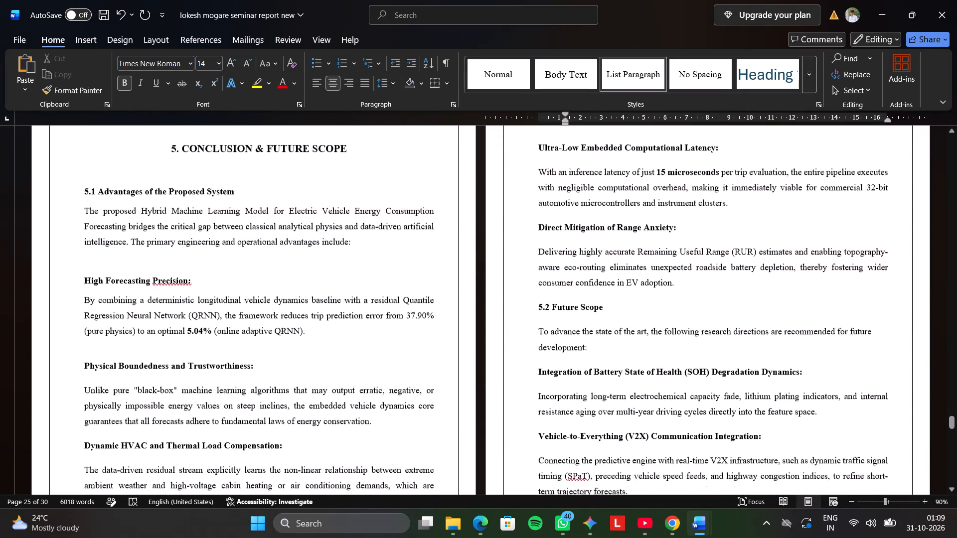
{"action": "scroll", "coordinate": [482, 246], "scroll_direction": "down", "scroll_amount": 3}
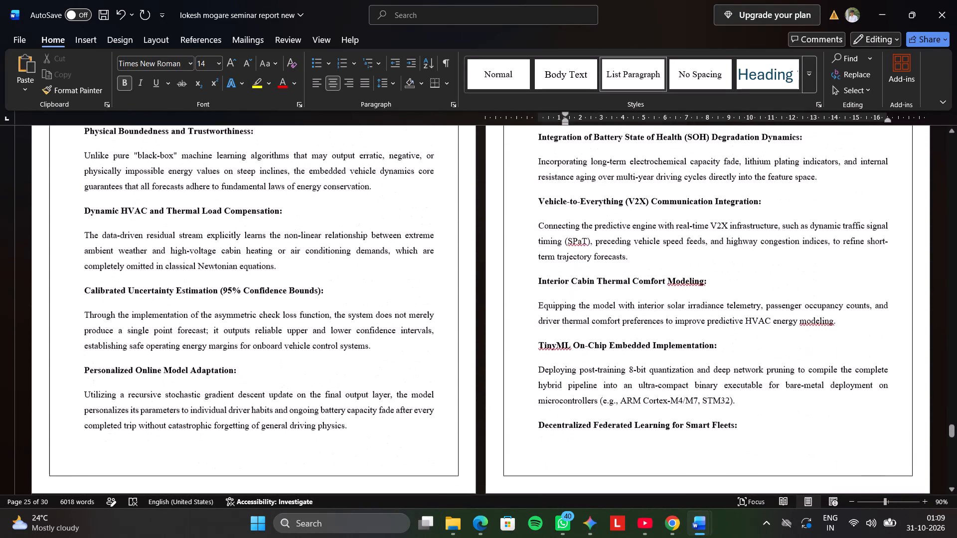
{"action": "scroll", "coordinate": [482, 246], "scroll_direction": "up", "scroll_amount": 2}
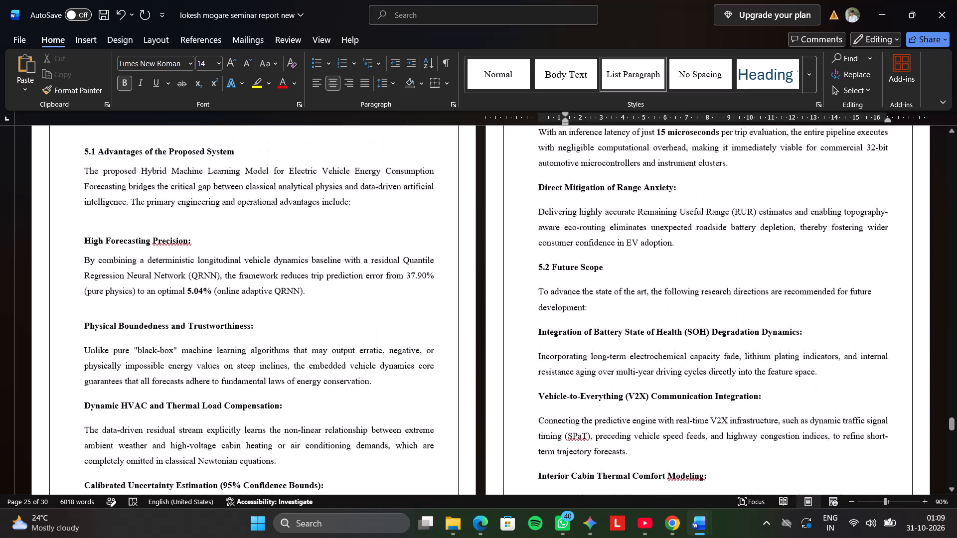
{"action": "left_click", "coordinate": [268, 302]}
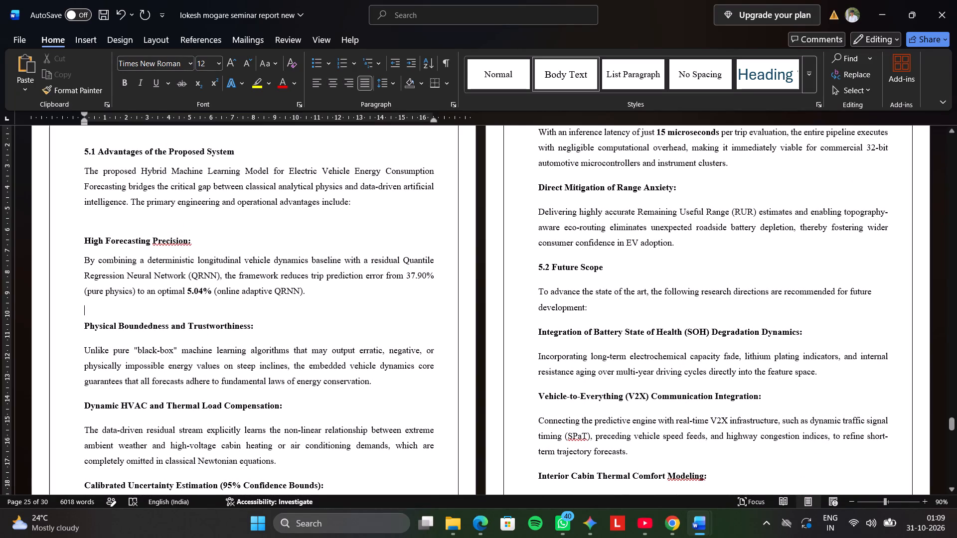
{"action": "key", "text": "BackSpace"}
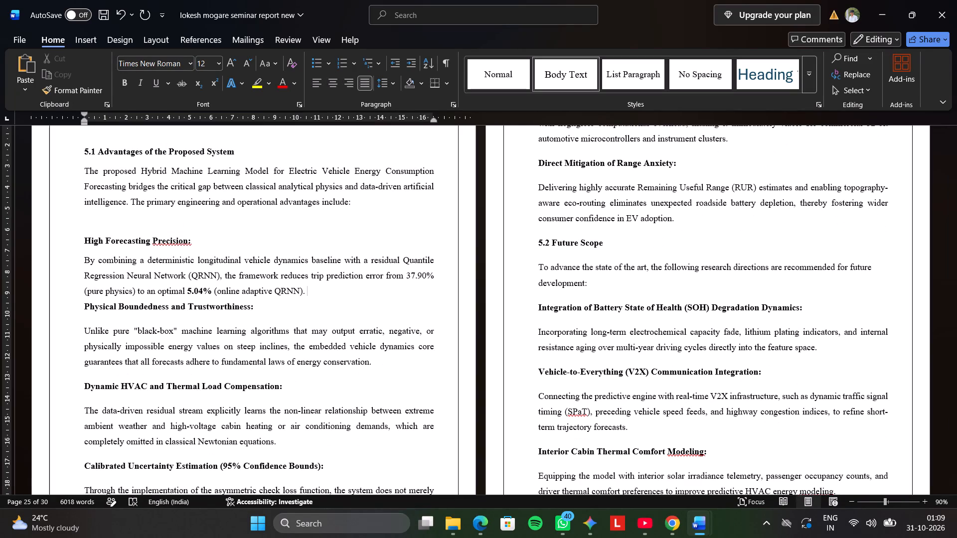
Review the layout of the rest of chapter 5, from the 5.1 advantages through the 5.3 Conclusion and into the references.
{"action": "scroll", "coordinate": [268, 302], "scroll_direction": "down", "scroll_amount": 1}
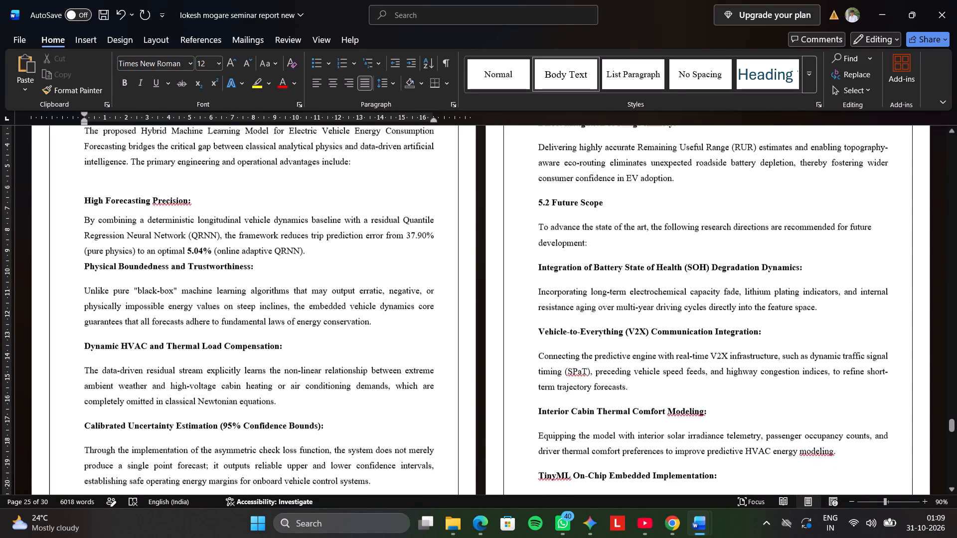
{"action": "scroll", "coordinate": [268, 302], "scroll_direction": "down", "scroll_amount": 1}
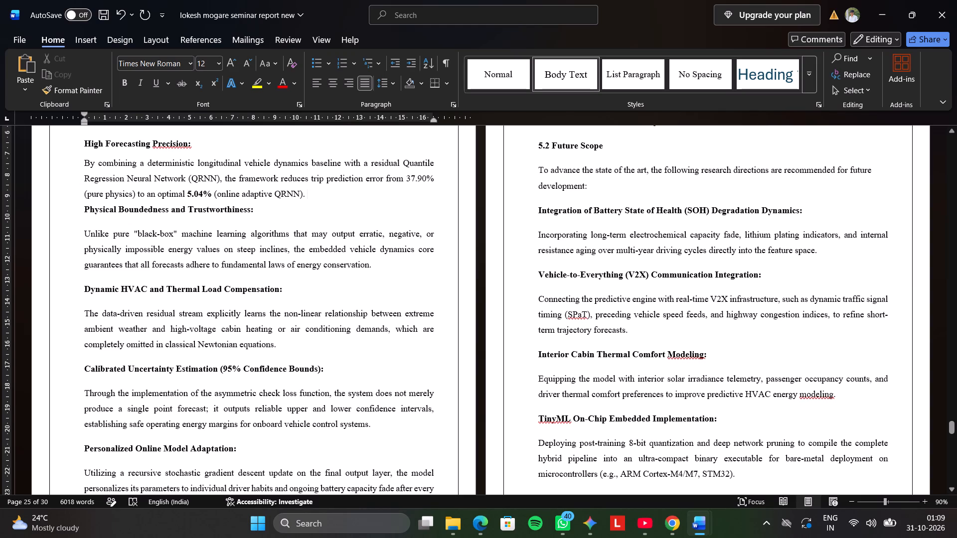
{"action": "scroll", "coordinate": [220, 348], "scroll_direction": "down", "scroll_amount": 1}
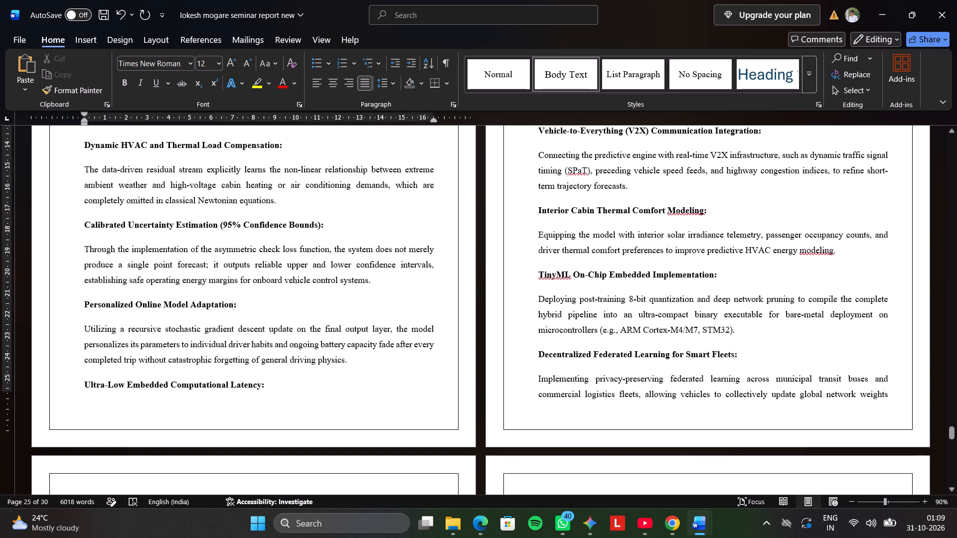
{"action": "scroll", "coordinate": [220, 348], "scroll_direction": "down", "scroll_amount": 6}
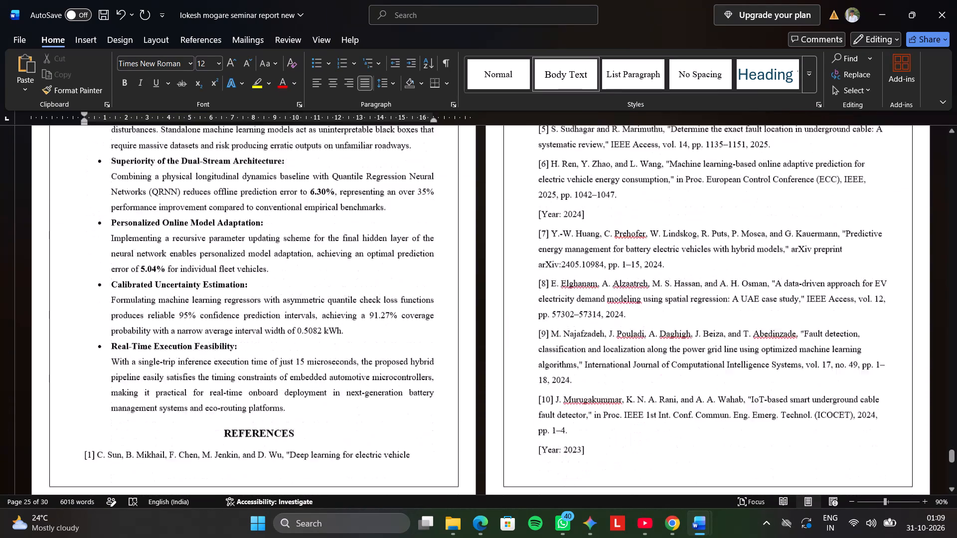
{"action": "scroll", "coordinate": [220, 348], "scroll_direction": "down", "scroll_amount": 2}
{"action": "scroll", "coordinate": [220, 348], "scroll_direction": "up", "scroll_amount": 2}
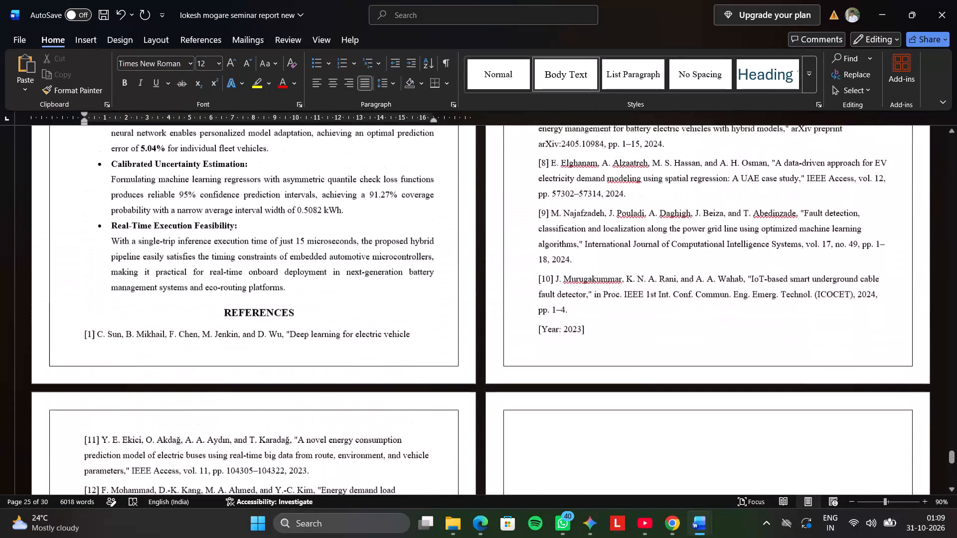
{"action": "scroll", "coordinate": [220, 348], "scroll_direction": "up", "scroll_amount": 2}
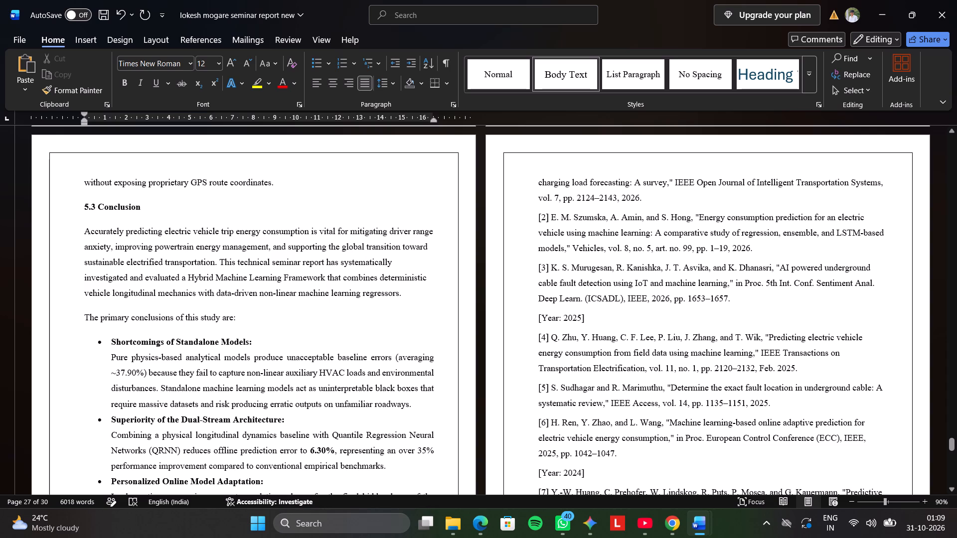
Insert an empty line above the Ultra-Low Embedded Computational Latency heading to push it onto the page with its paragraph.
{"action": "scroll", "coordinate": [129, 335], "scroll_direction": "up", "scroll_amount": 2}
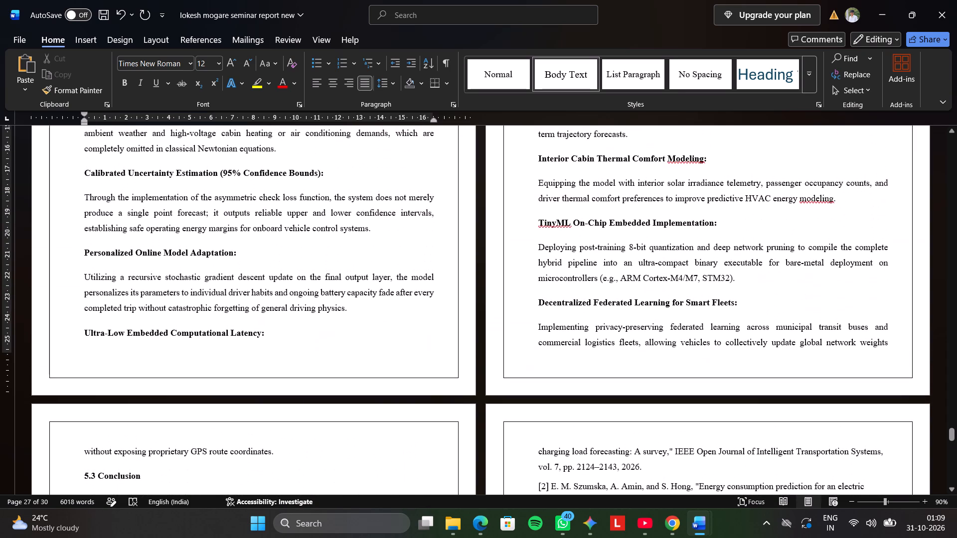
{"action": "left_click", "coordinate": [75, 333]}
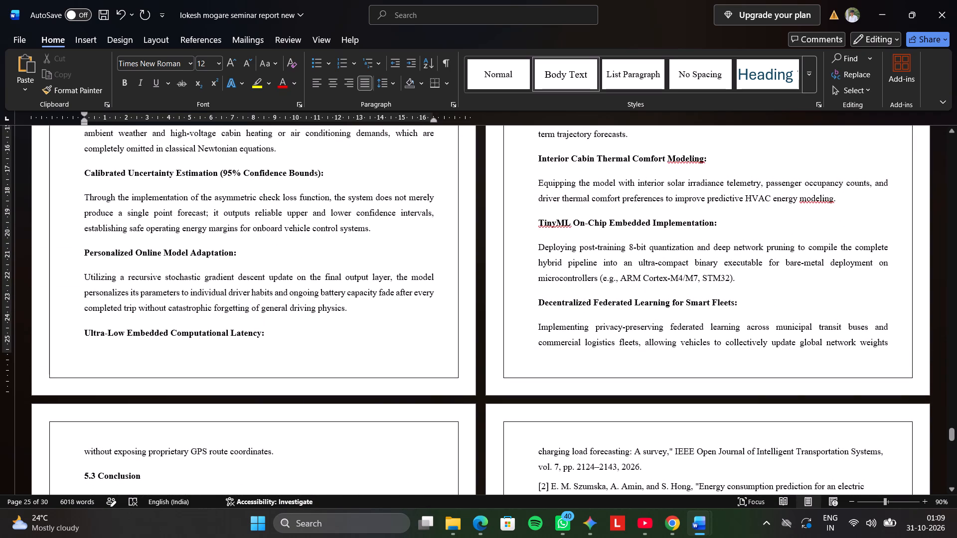
{"action": "left_click", "coordinate": [75, 333]}
{"action": "left_click", "coordinate": [75, 333]}
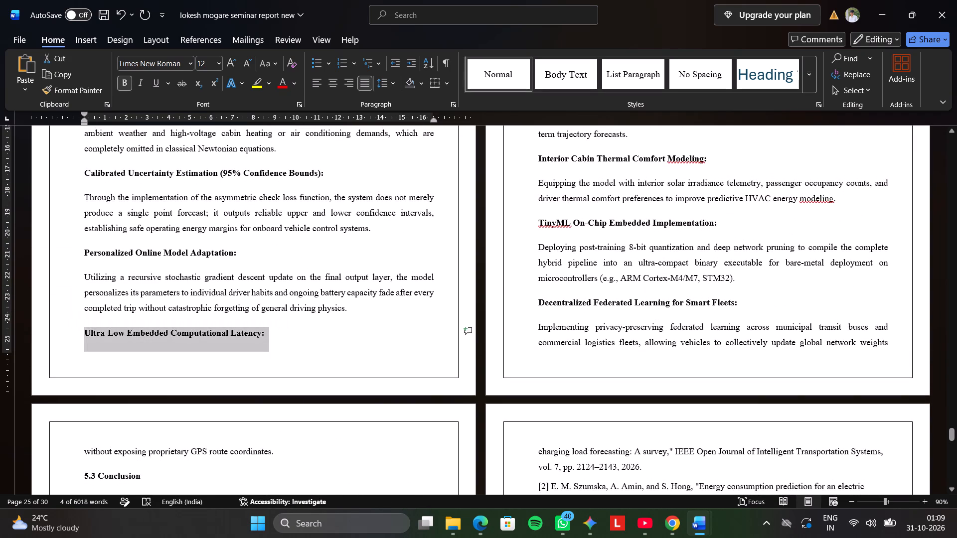
{"action": "left_click", "coordinate": [88, 331]}
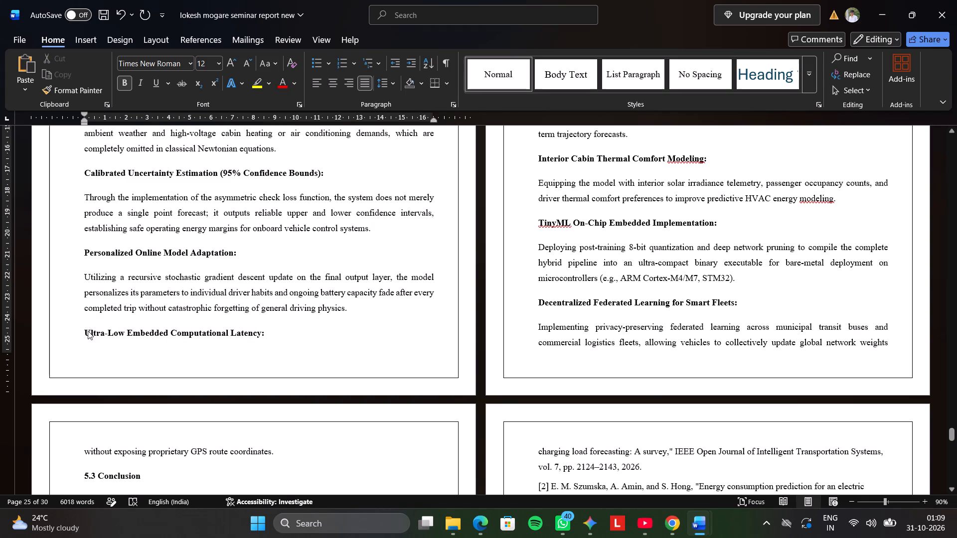
{"action": "key", "text": "Left"}
{"action": "key", "text": "Return"}
{"action": "scroll", "coordinate": [88, 331], "scroll_direction": "down", "scroll_amount": 1}
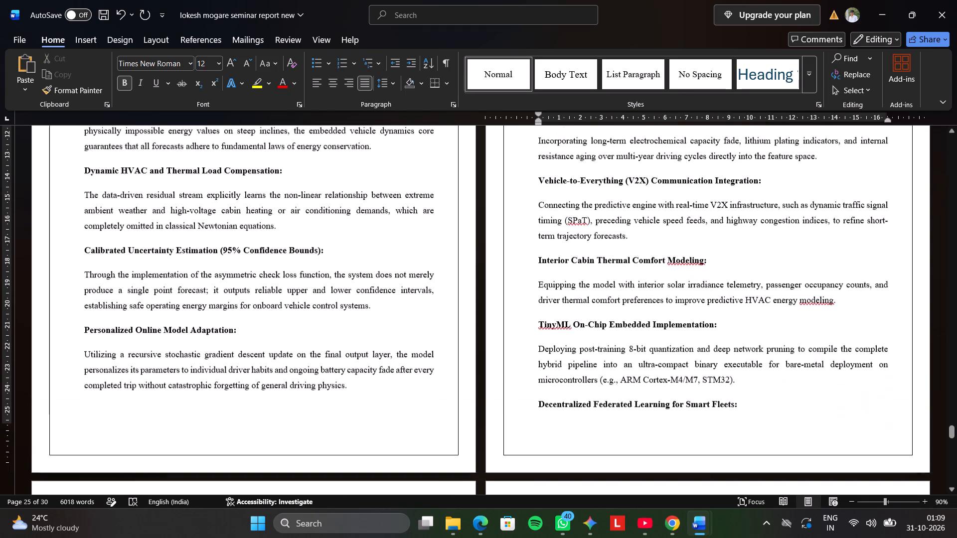
Insert an empty line above the Decentralized Federated Learning for Smart Fleets heading to push it onto the page with its paragraph.
{"action": "scroll", "coordinate": [88, 331], "scroll_direction": "down", "scroll_amount": 1}
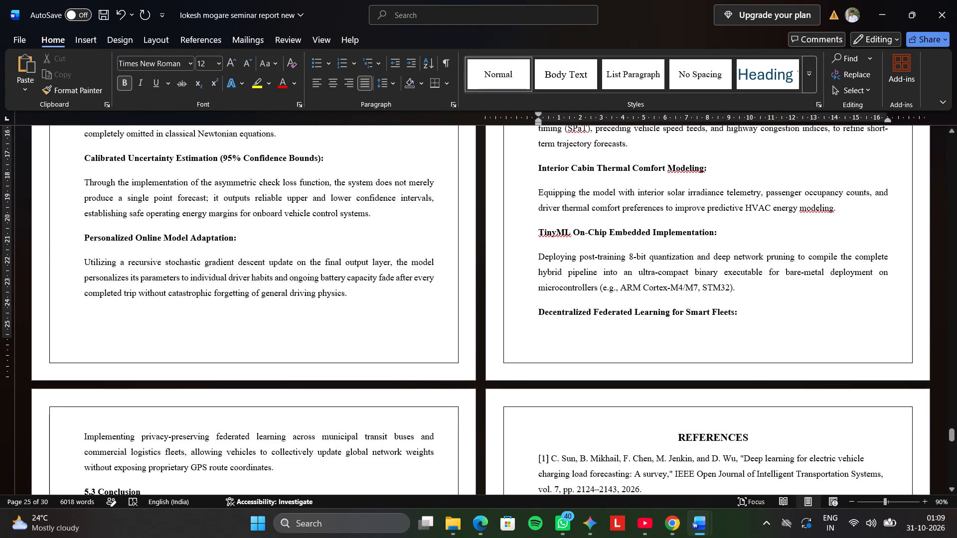
{"action": "left_click", "coordinate": [535, 317]}
{"action": "key", "text": "Return"}
{"action": "scroll", "coordinate": [535, 317], "scroll_direction": "down", "scroll_amount": 1}
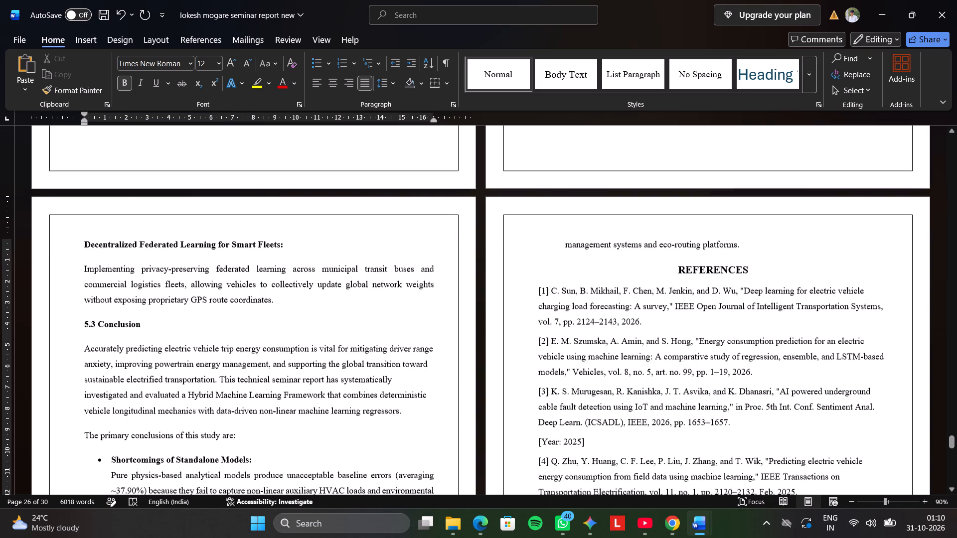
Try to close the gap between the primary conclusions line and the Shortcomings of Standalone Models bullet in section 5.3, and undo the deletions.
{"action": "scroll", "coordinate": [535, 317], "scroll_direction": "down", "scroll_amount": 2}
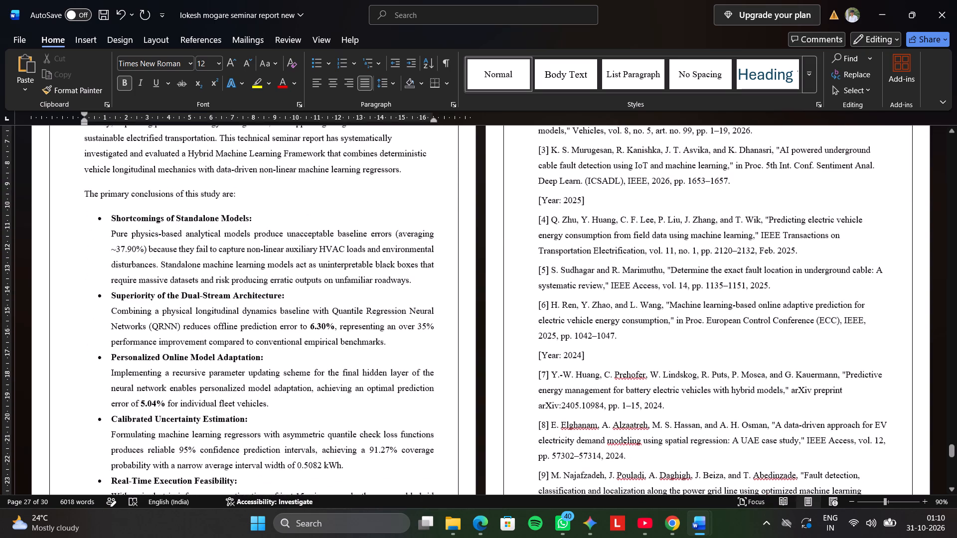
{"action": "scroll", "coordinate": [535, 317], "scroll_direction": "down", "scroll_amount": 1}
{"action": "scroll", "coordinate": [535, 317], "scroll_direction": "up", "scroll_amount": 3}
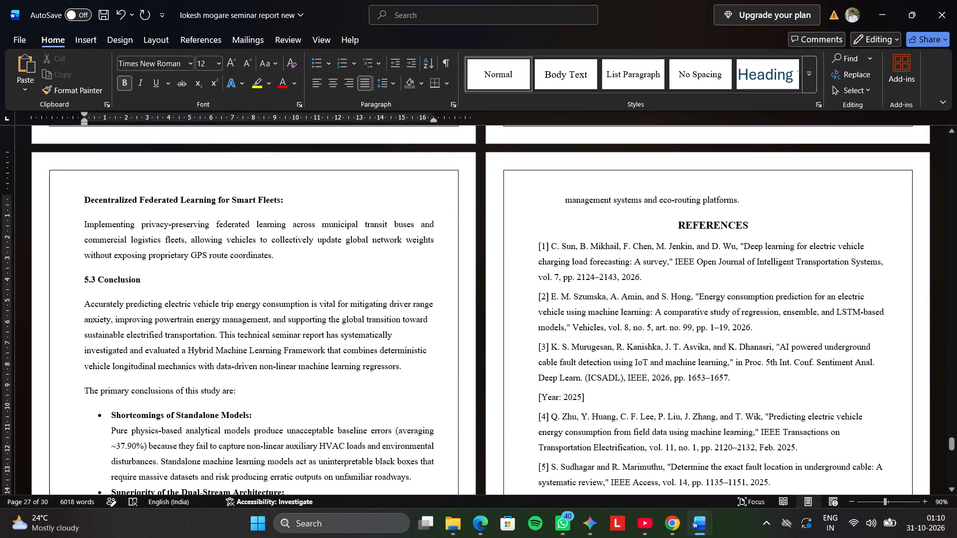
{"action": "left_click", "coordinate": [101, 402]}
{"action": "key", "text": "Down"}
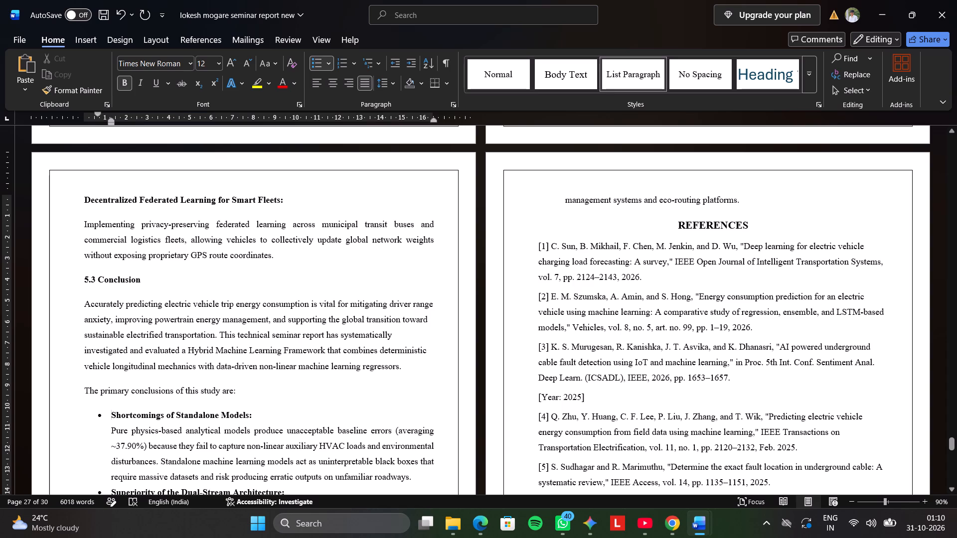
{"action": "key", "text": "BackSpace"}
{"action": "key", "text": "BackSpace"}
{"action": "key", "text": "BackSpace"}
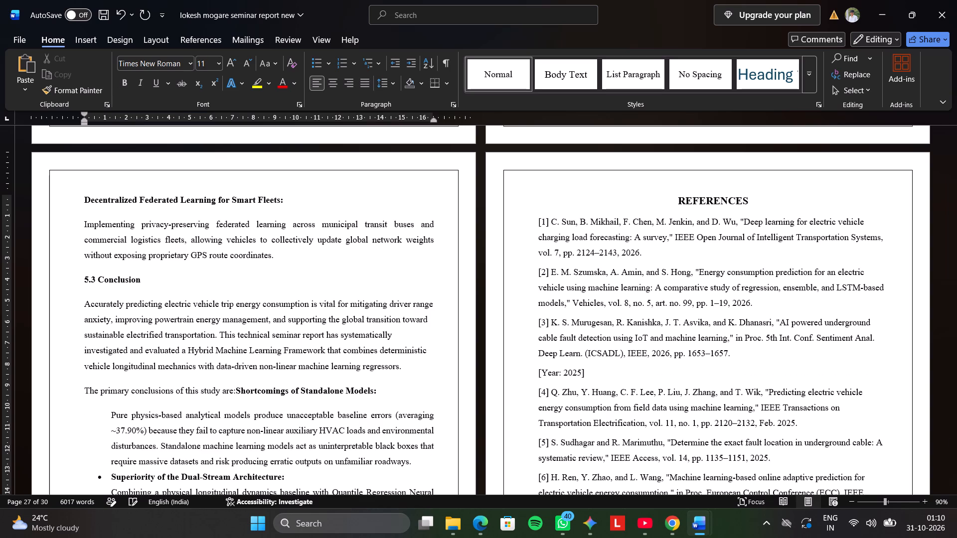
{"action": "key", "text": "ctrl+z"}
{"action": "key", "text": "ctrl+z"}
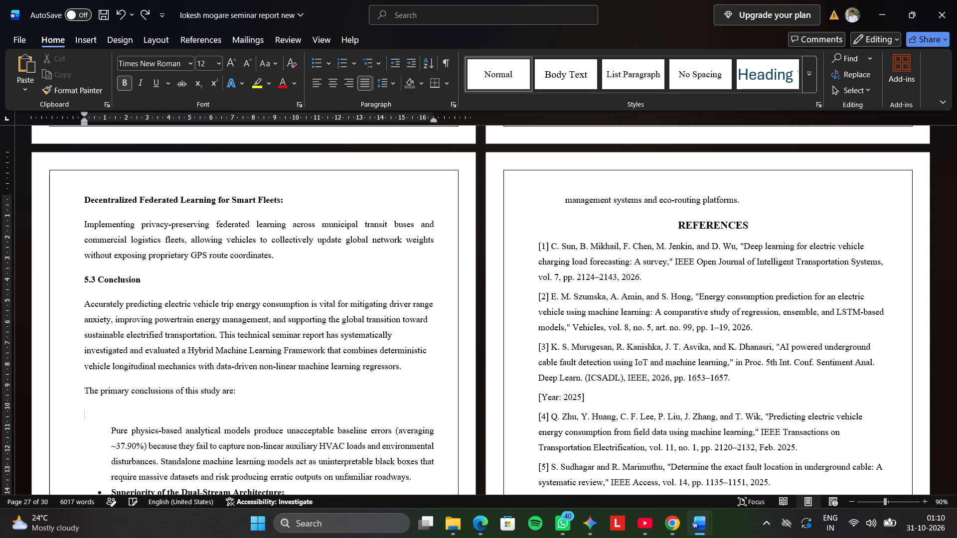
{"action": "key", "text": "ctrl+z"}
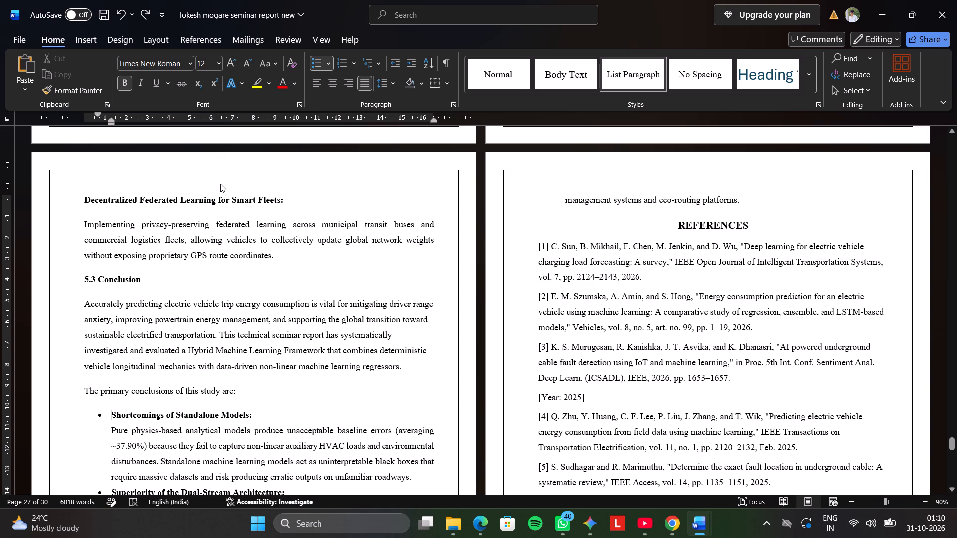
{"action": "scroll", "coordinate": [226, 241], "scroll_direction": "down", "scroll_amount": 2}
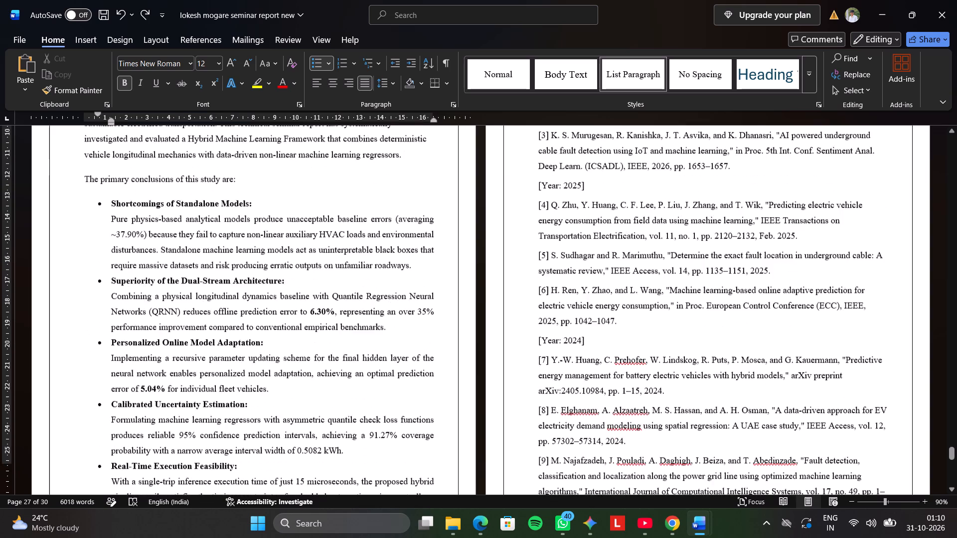
Examine where the section 5.3 conclusion bullets break across the page and spill over above the REFERENCES heading.
{"action": "scroll", "coordinate": [226, 241], "scroll_direction": "down", "scroll_amount": 1}
{"action": "scroll", "coordinate": [226, 241], "scroll_direction": "up", "scroll_amount": 2}
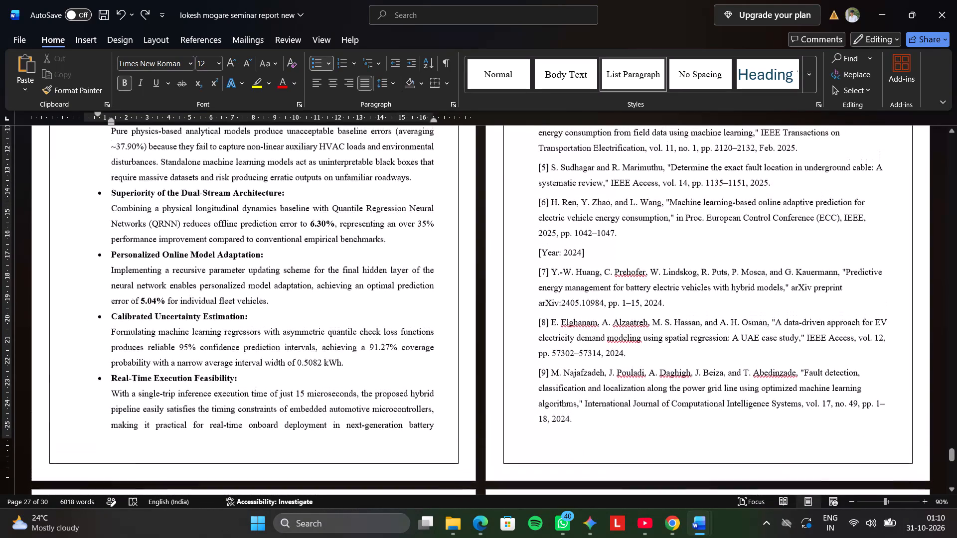
{"action": "scroll", "coordinate": [226, 241], "scroll_direction": "up", "scroll_amount": 2}
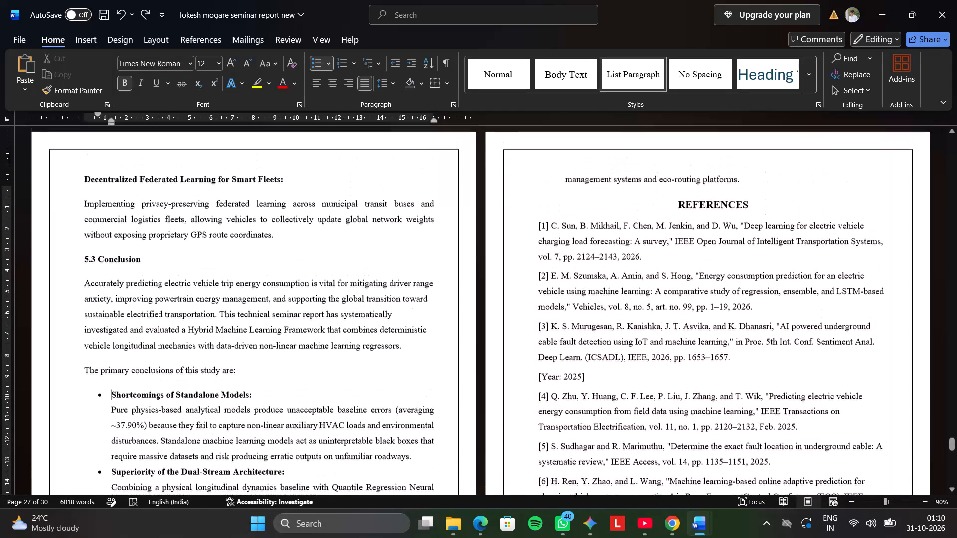
{"action": "scroll", "coordinate": [226, 241], "scroll_direction": "up", "scroll_amount": 2}
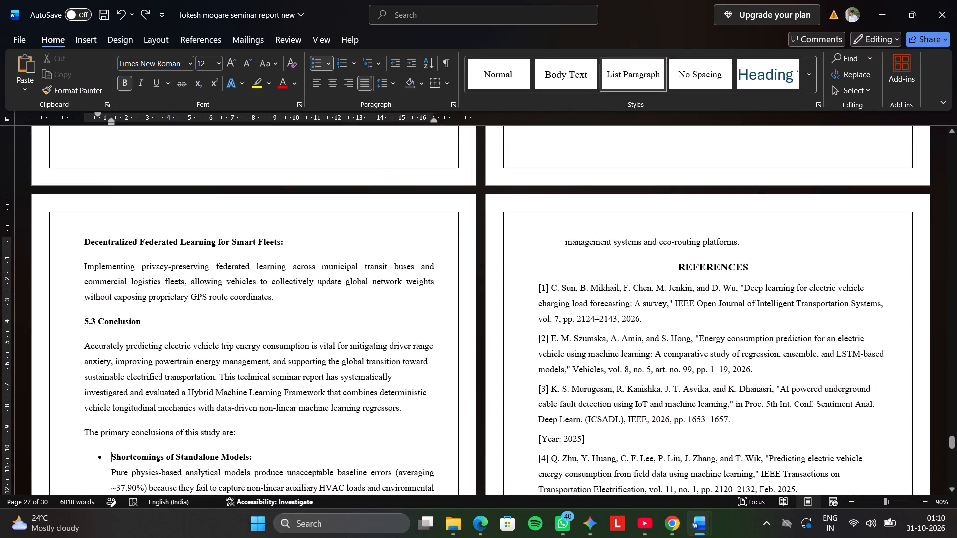
{"action": "scroll", "coordinate": [280, 247], "scroll_direction": "up", "scroll_amount": 1}
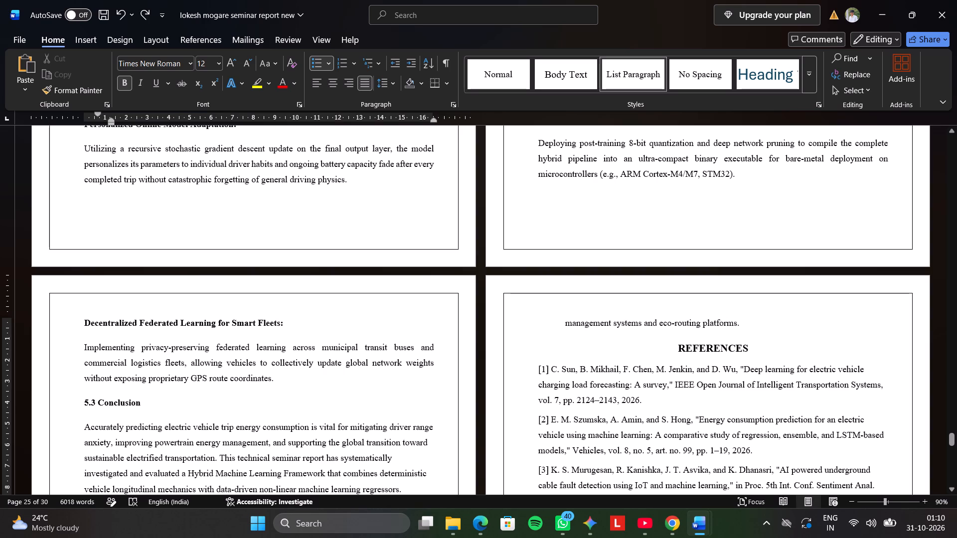
{"action": "scroll", "coordinate": [611, 344], "scroll_direction": "down", "scroll_amount": 3}
{"action": "scroll", "coordinate": [611, 344], "scroll_direction": "up", "scroll_amount": 1}
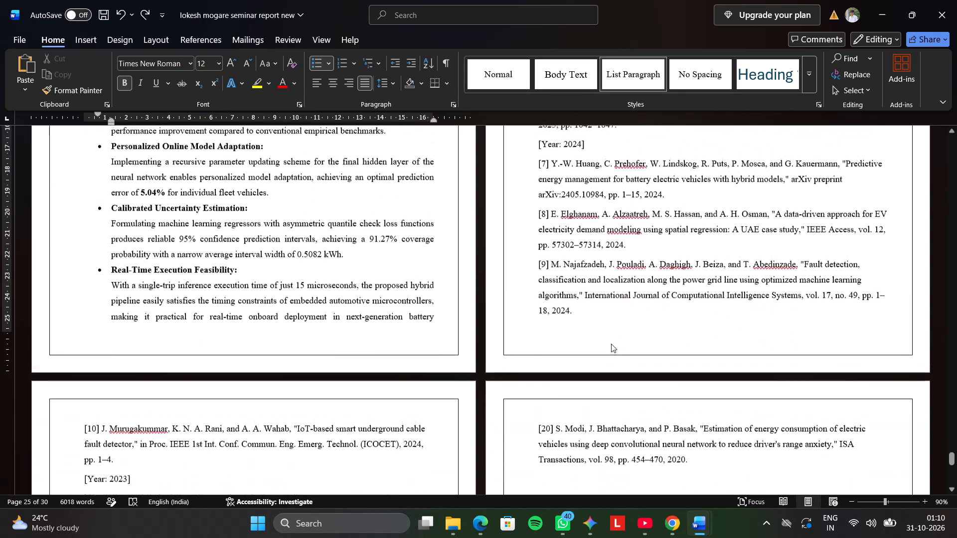
{"action": "scroll", "coordinate": [611, 344], "scroll_direction": "up", "scroll_amount": 2}
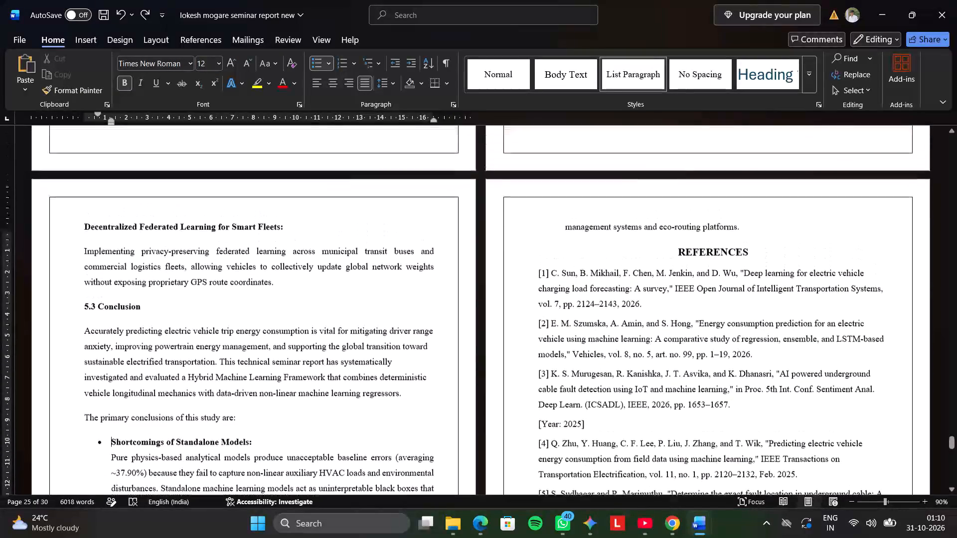
{"action": "right_click", "coordinate": [611, 344]}
{"action": "scroll", "coordinate": [611, 344], "scroll_direction": "down", "scroll_amount": 1}
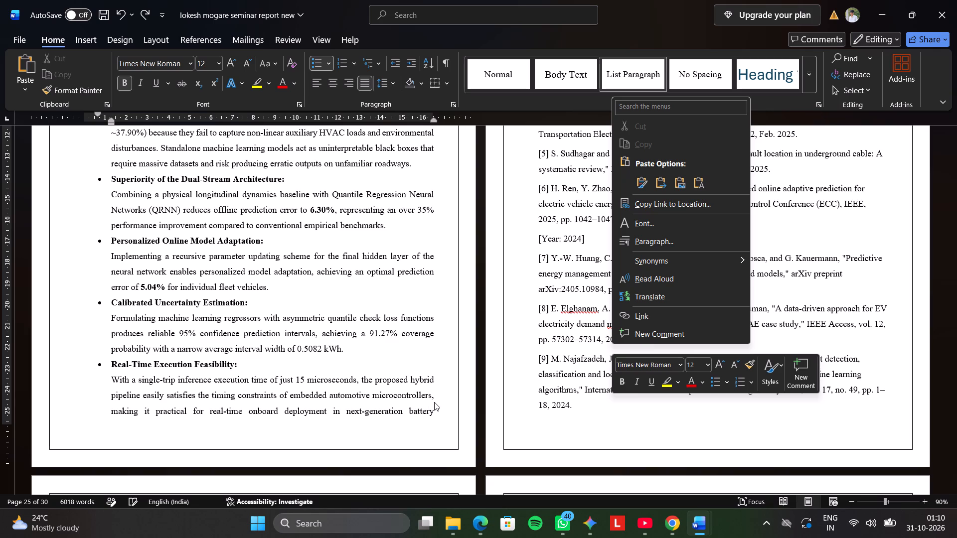
{"action": "scroll", "coordinate": [434, 402], "scroll_direction": "up", "scroll_amount": 2}
{"action": "scroll", "coordinate": [434, 402], "scroll_direction": "down", "scroll_amount": 1}
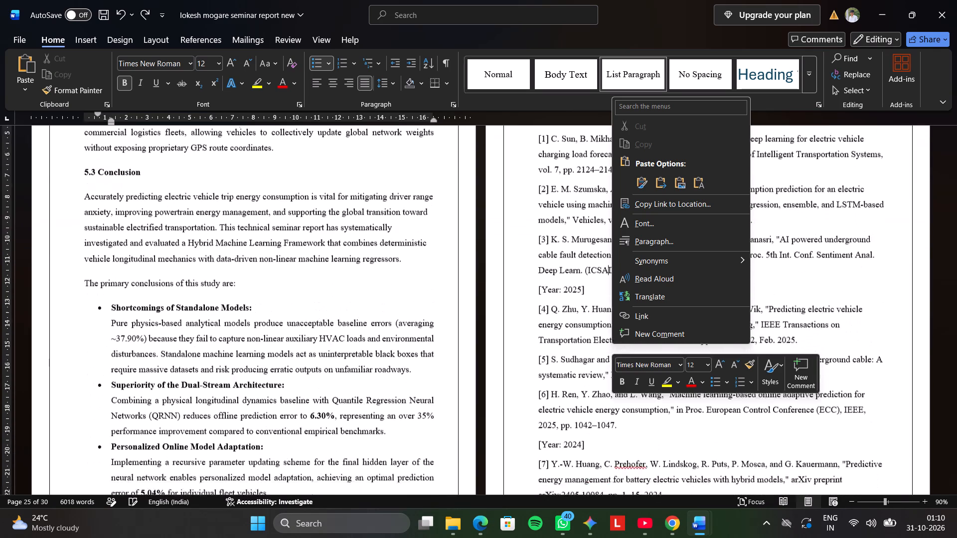
{"action": "scroll", "coordinate": [434, 402], "scroll_direction": "down", "scroll_amount": 2}
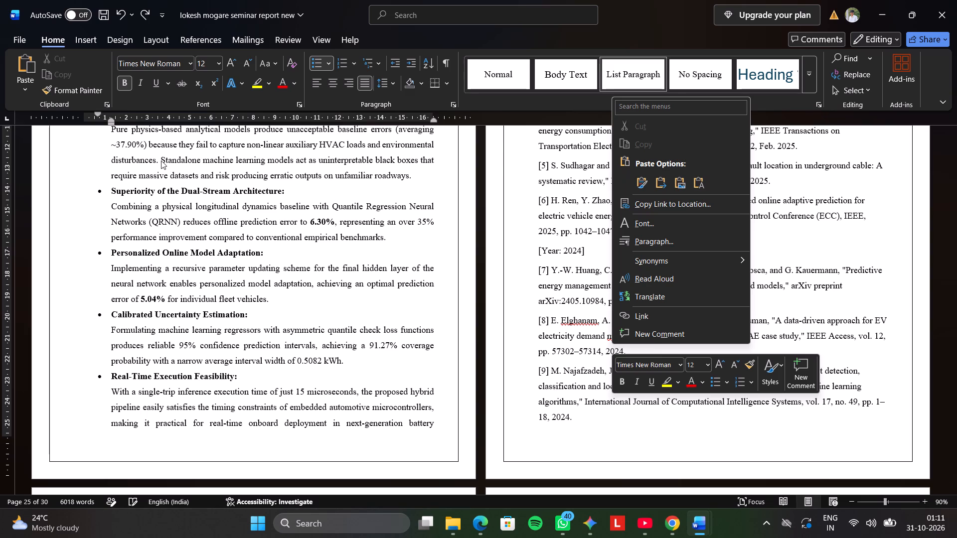
Delete the sentence beginning "Standalone machine learning models act as uninterpretable black boxes" from the Shortcomings of Standalone Models bullet in section 5.3.
{"action": "left_click_drag", "start_coordinate": [161, 160], "coordinate": [162, 228]}
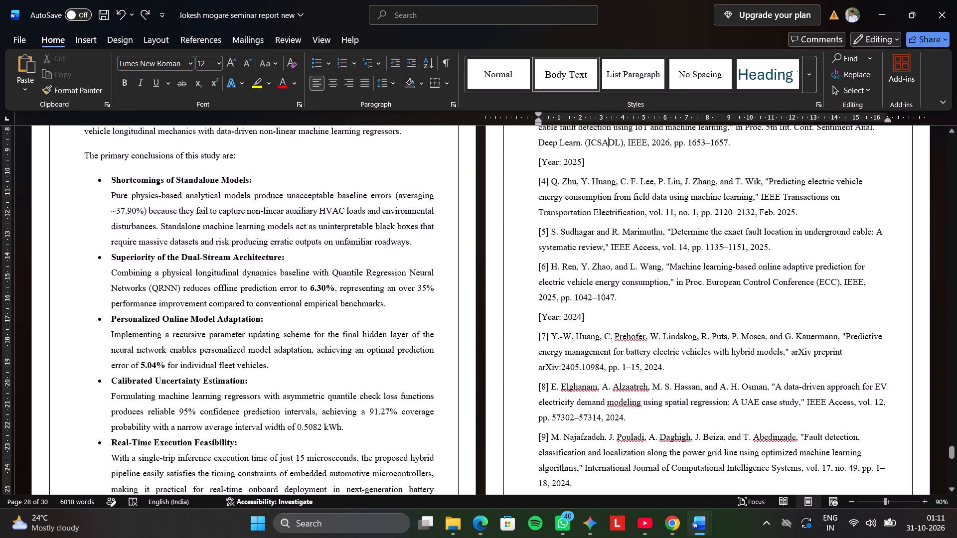
{"action": "left_click_drag", "start_coordinate": [162, 228], "coordinate": [410, 245]}
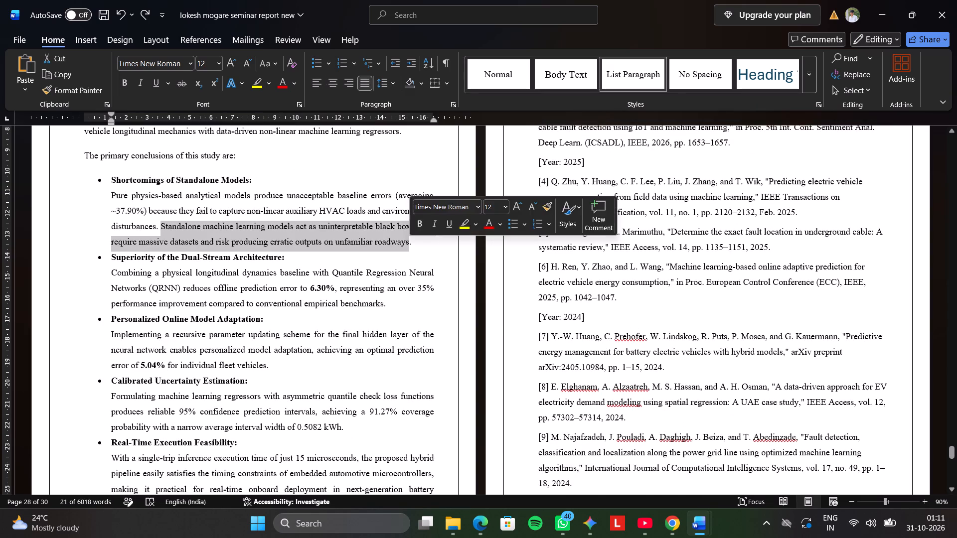
{"action": "key", "text": "BackSpace"}
{"action": "scroll", "coordinate": [410, 245], "scroll_direction": "up", "scroll_amount": 2}
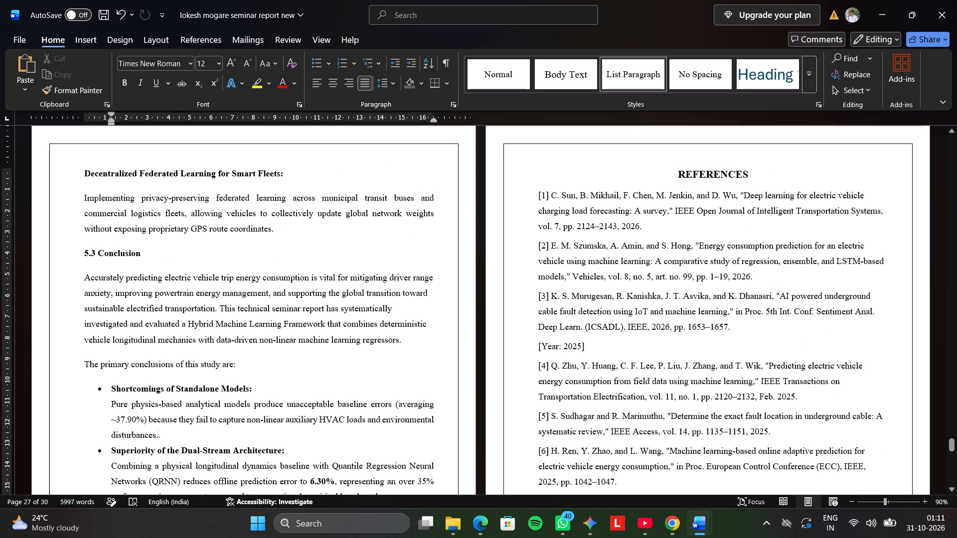
{"action": "scroll", "coordinate": [410, 245], "scroll_direction": "down", "scroll_amount": 6}
{"action": "scroll", "coordinate": [410, 245], "scroll_direction": "up", "scroll_amount": 1}
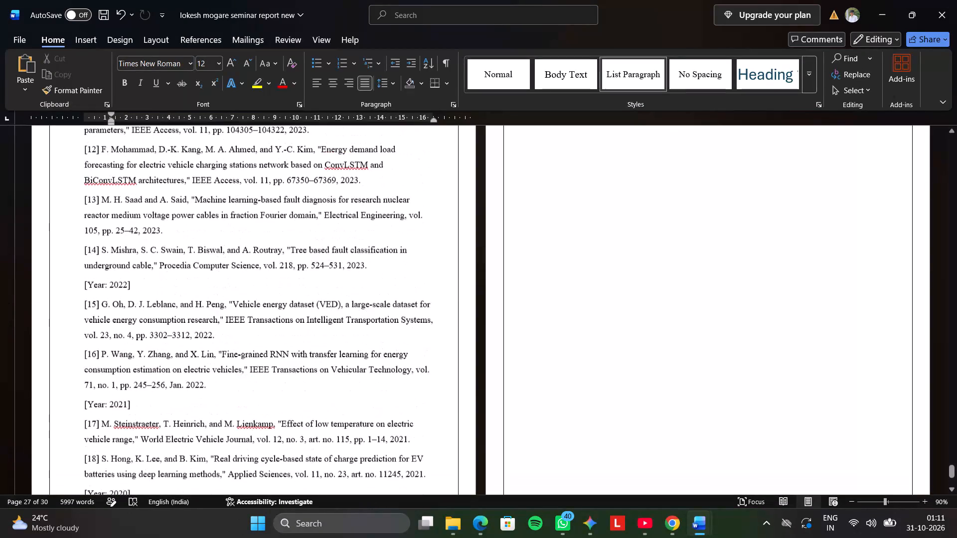
{"action": "scroll", "coordinate": [410, 245], "scroll_direction": "up", "scroll_amount": 2}
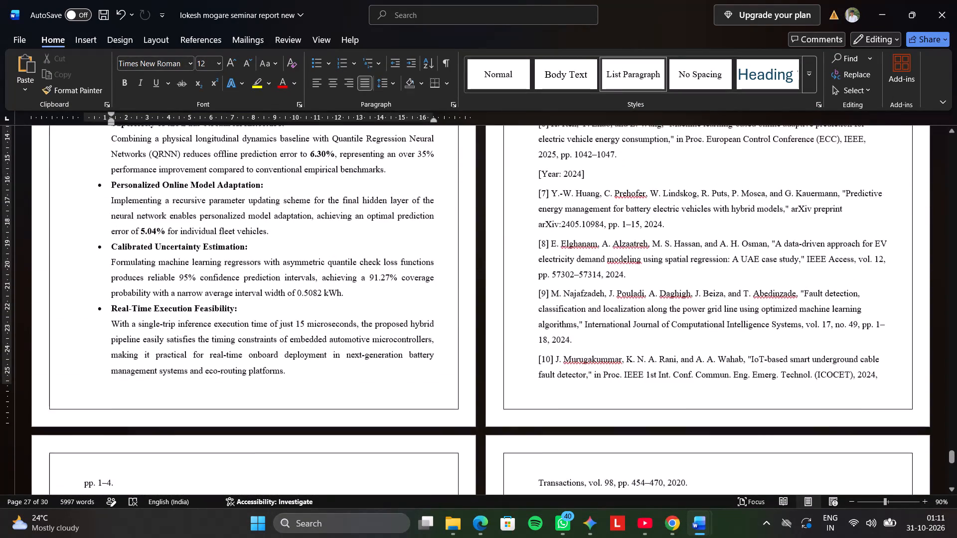
{"action": "scroll", "coordinate": [410, 245], "scroll_direction": "up", "scroll_amount": 5}
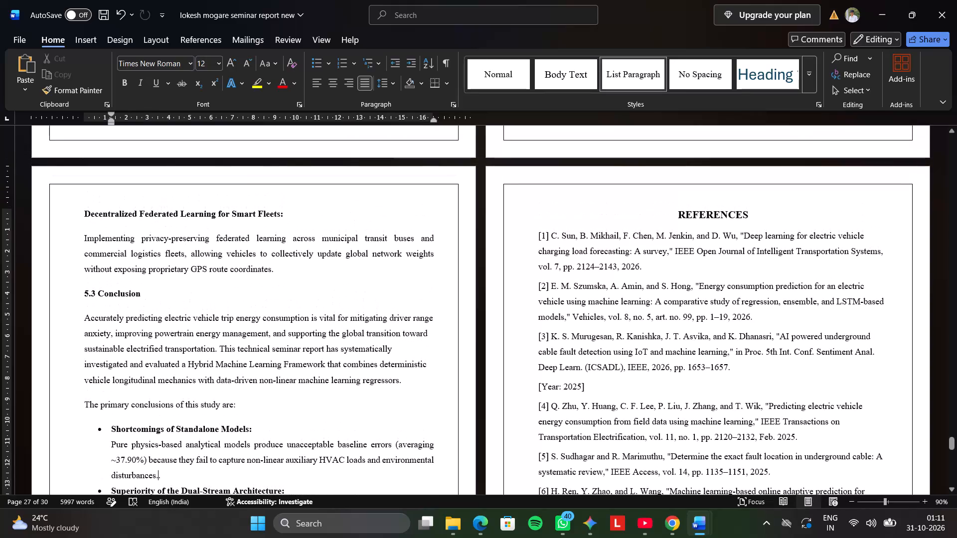
{"action": "scroll", "coordinate": [410, 245], "scroll_direction": "down", "scroll_amount": 3}
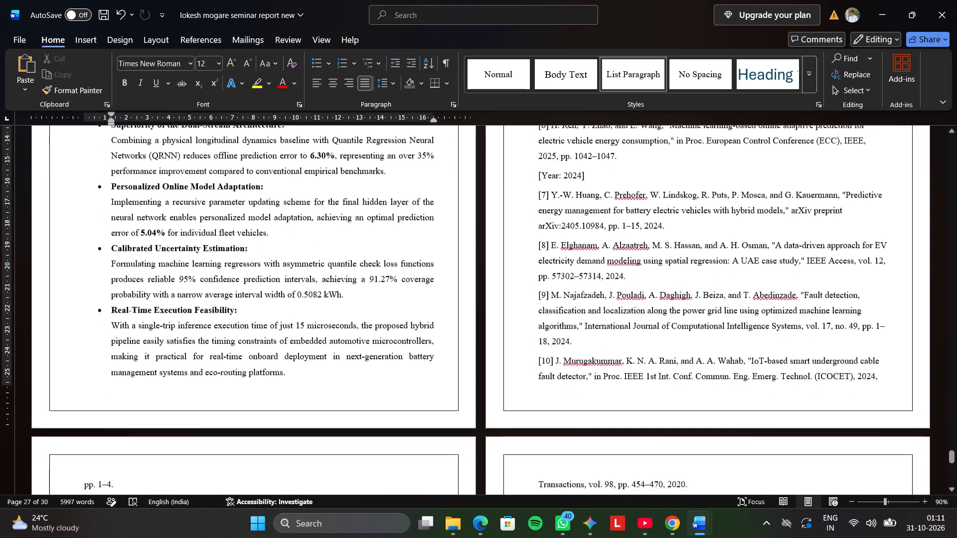
Delete the whole of reference [20] at the end of the reference list, including its line running onto the last page.
{"action": "scroll", "coordinate": [410, 245], "scroll_direction": "down", "scroll_amount": 2}
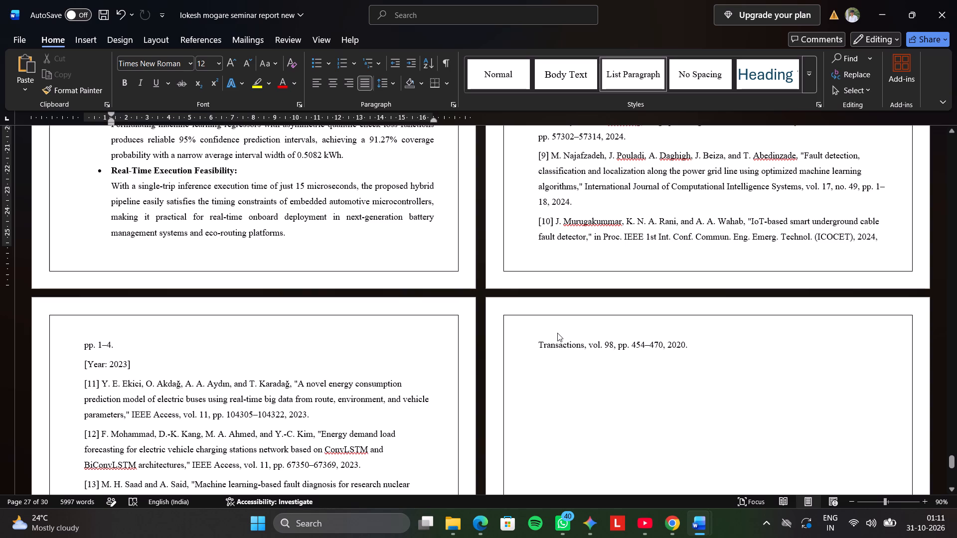
{"action": "scroll", "coordinate": [510, 350], "scroll_direction": "down", "scroll_amount": 5}
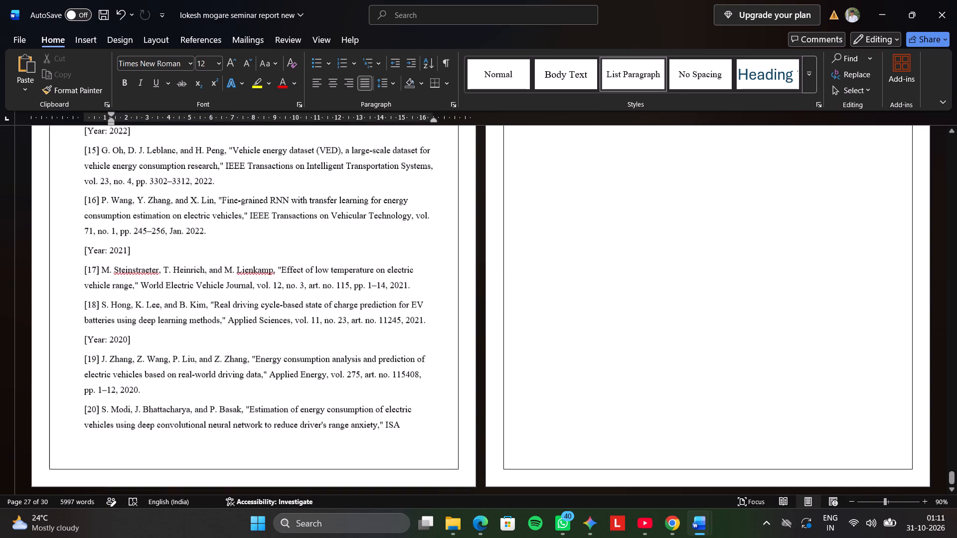
{"action": "scroll", "coordinate": [510, 350], "scroll_direction": "down", "scroll_amount": 1}
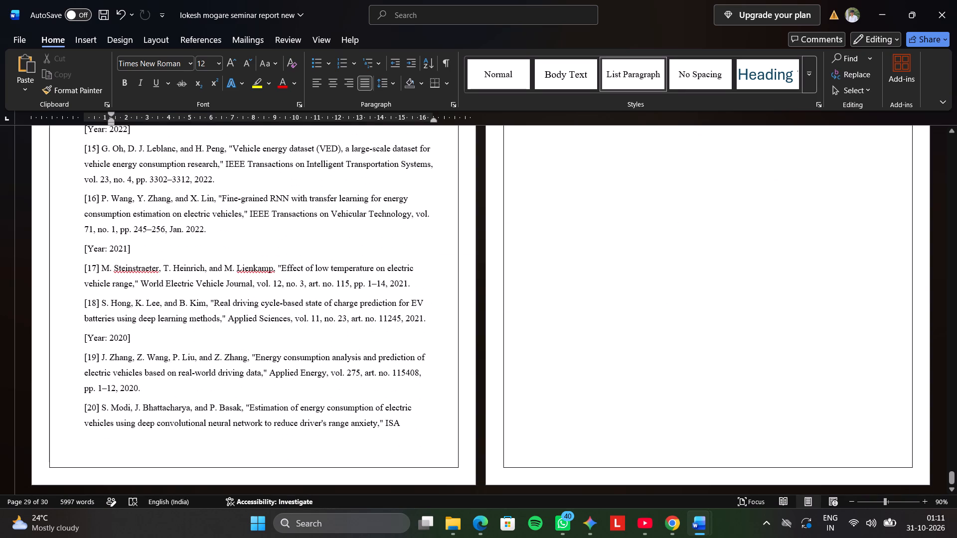
{"action": "left_click_drag", "start_coordinate": [83, 408], "coordinate": [149, 423]}
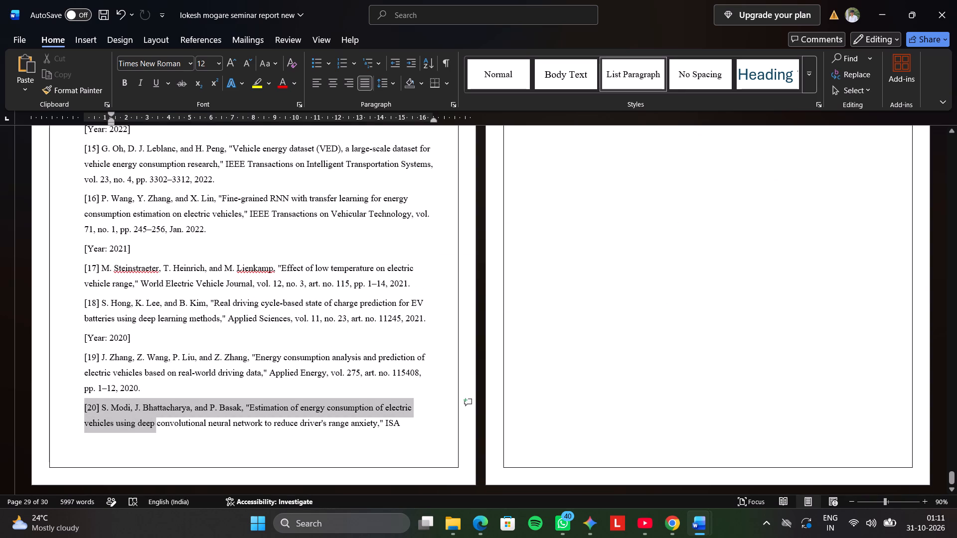
{"action": "left_click_drag", "start_coordinate": [149, 423], "coordinate": [378, 445]}
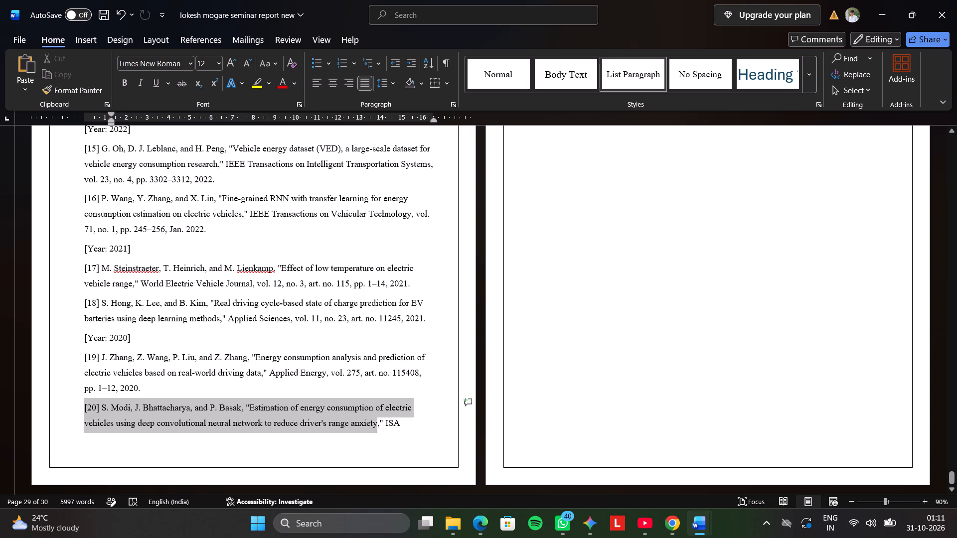
{"action": "left_click_drag", "start_coordinate": [378, 445], "coordinate": [420, 450]}
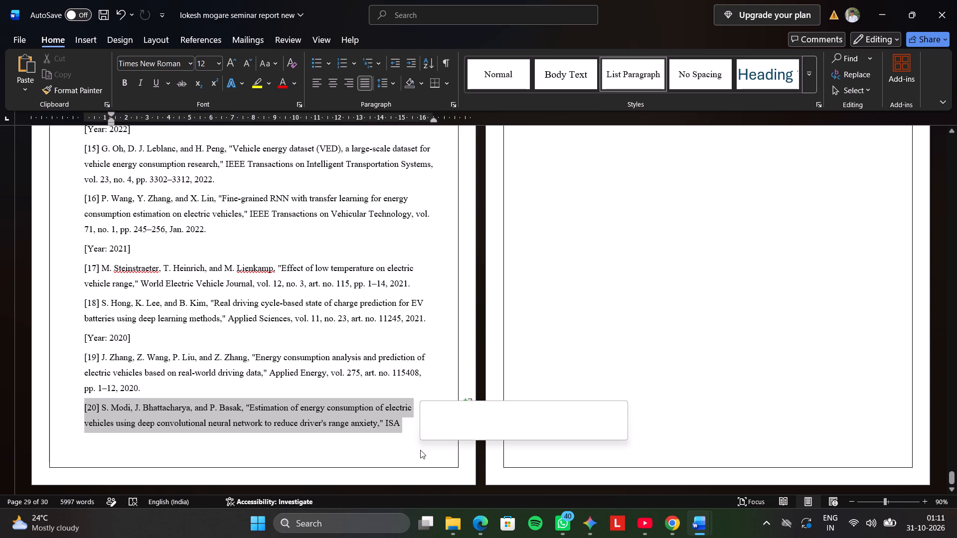
{"action": "key", "text": "BackSpace"}
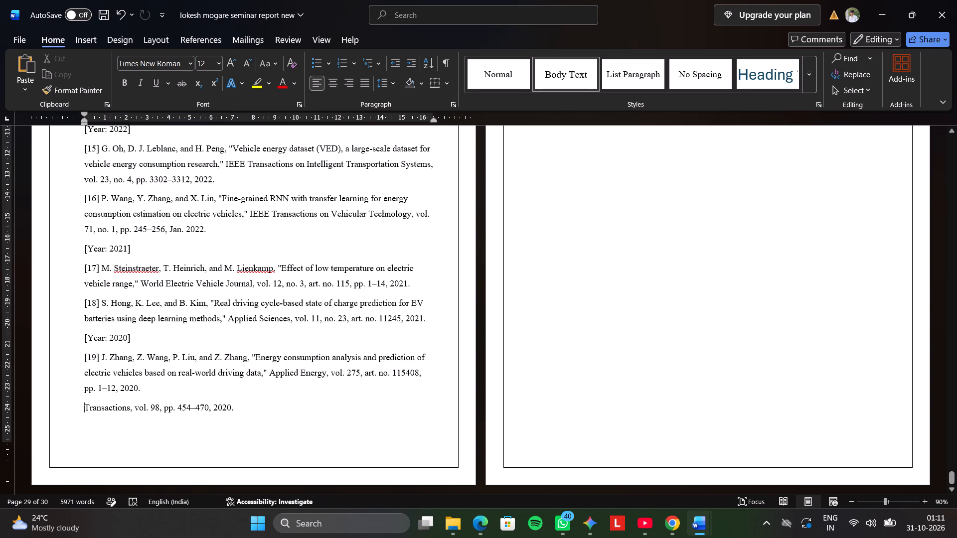
{"action": "left_click", "coordinate": [239, 410]}
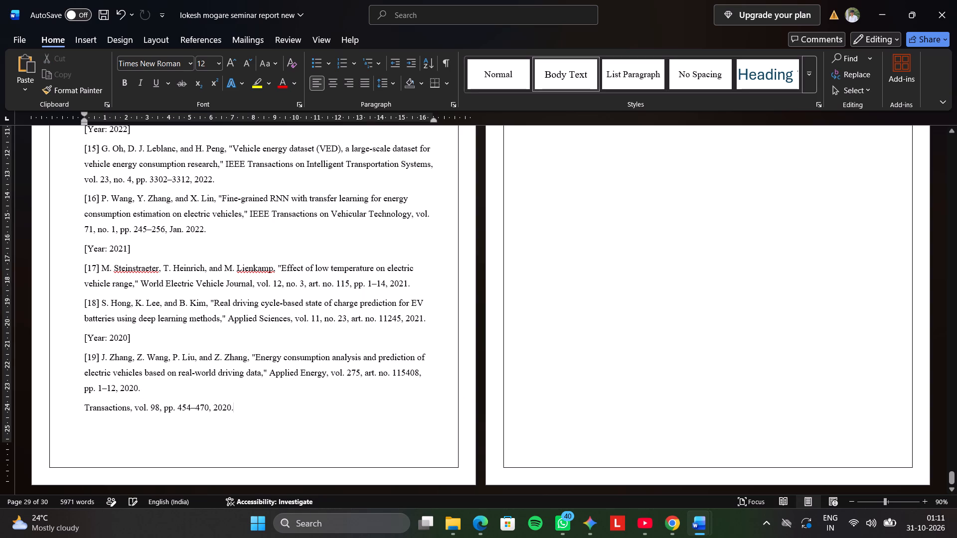
{"action": "triple_click", "coordinate": [233, 409]}
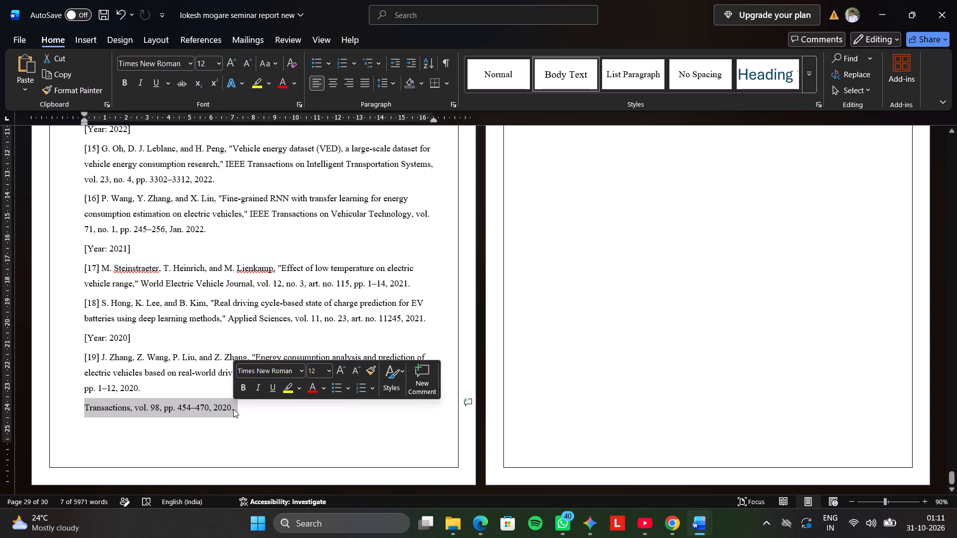
{"action": "key", "text": "BackSpace"}
{"action": "scroll", "coordinate": [233, 409], "scroll_direction": "up", "scroll_amount": 3}
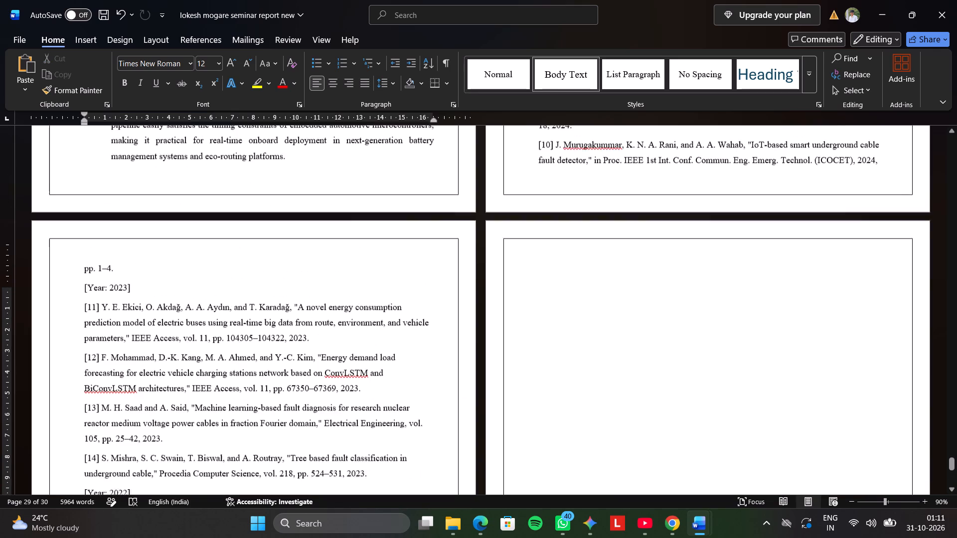
{"action": "scroll", "coordinate": [233, 409], "scroll_direction": "down", "scroll_amount": 7}
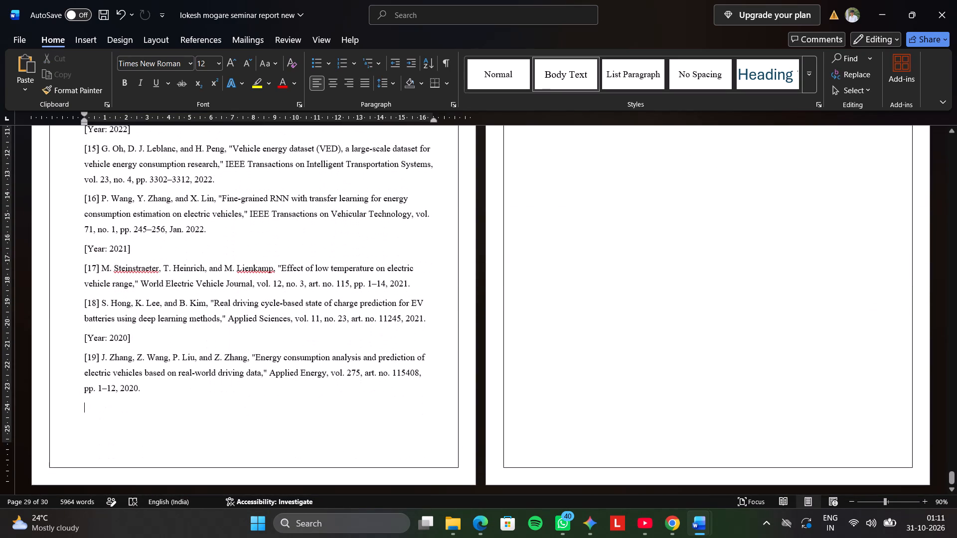
{"action": "scroll", "coordinate": [233, 409], "scroll_direction": "up", "scroll_amount": 5}
{"action": "scroll", "coordinate": [233, 409], "scroll_direction": "down", "scroll_amount": 5}
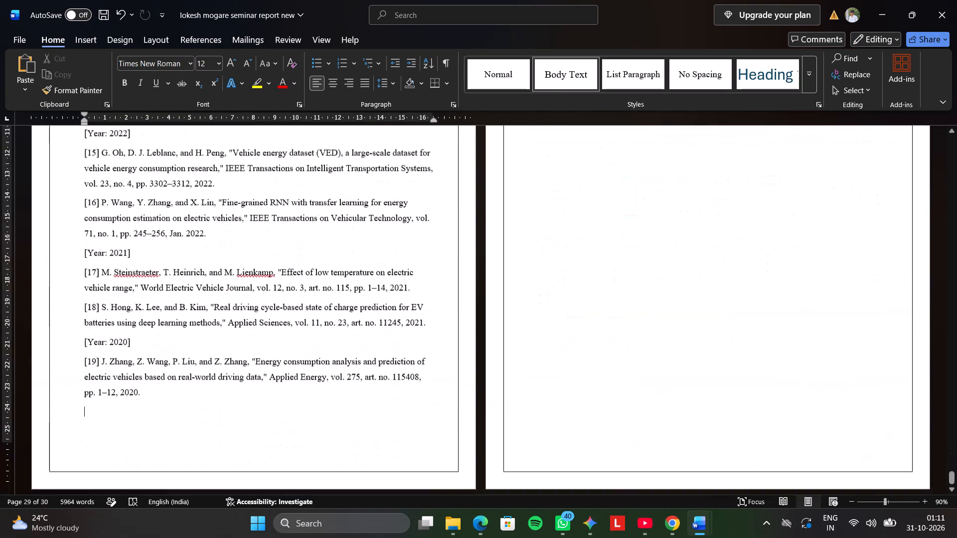
{"action": "scroll", "coordinate": [233, 409], "scroll_direction": "down", "scroll_amount": 2}
Check the font formatting of the "A" and "SEMINAR REPORT ON" lines on the report's title page.
{"action": "scroll", "coordinate": [233, 409], "scroll_direction": "up", "scroll_amount": 9}
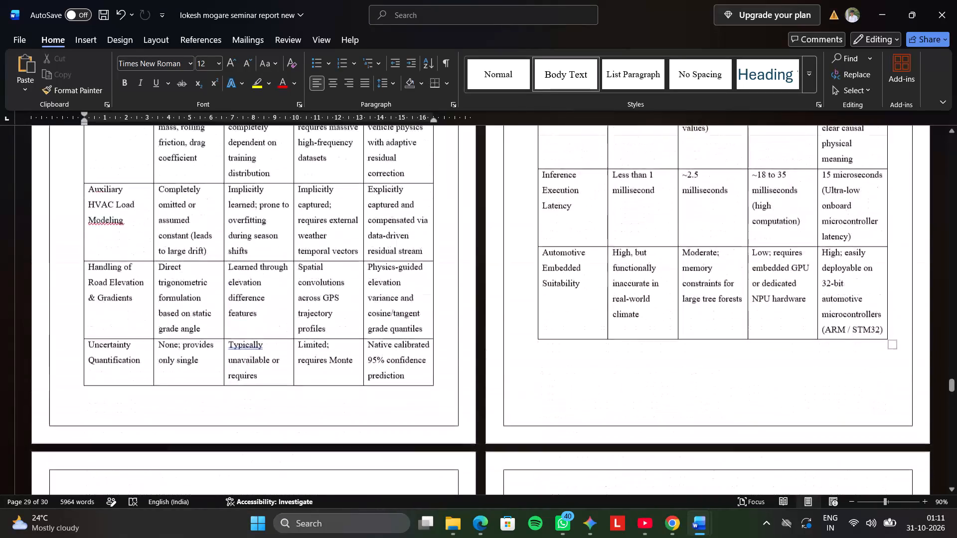
{"action": "scroll", "coordinate": [233, 409], "scroll_direction": "up", "scroll_amount": 12}
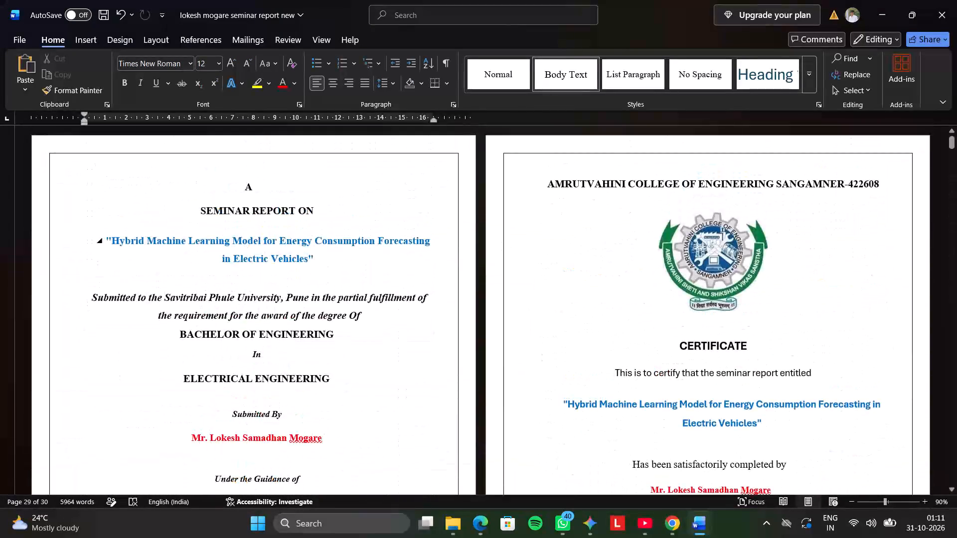
{"action": "left_click_drag", "start_coordinate": [243, 190], "coordinate": [258, 190]}
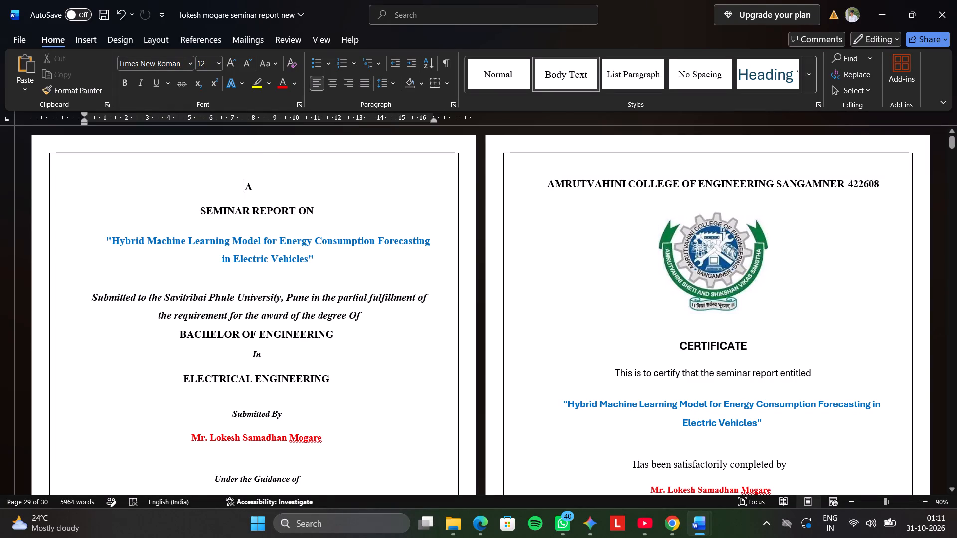
{"action": "left_click_drag", "start_coordinate": [258, 190], "coordinate": [263, 190]}
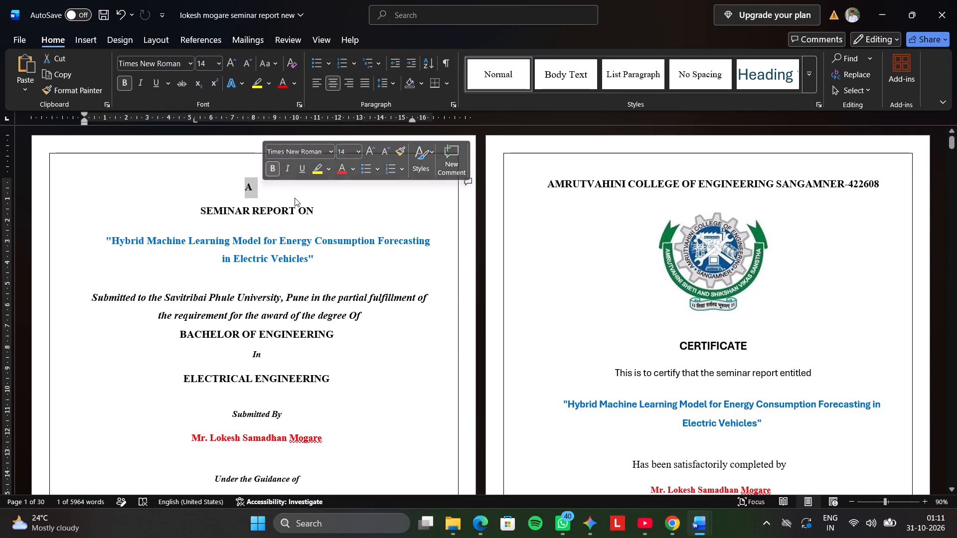
{"action": "left_click", "coordinate": [295, 198]}
{"action": "left_click_drag", "start_coordinate": [200, 205], "coordinate": [239, 212]}
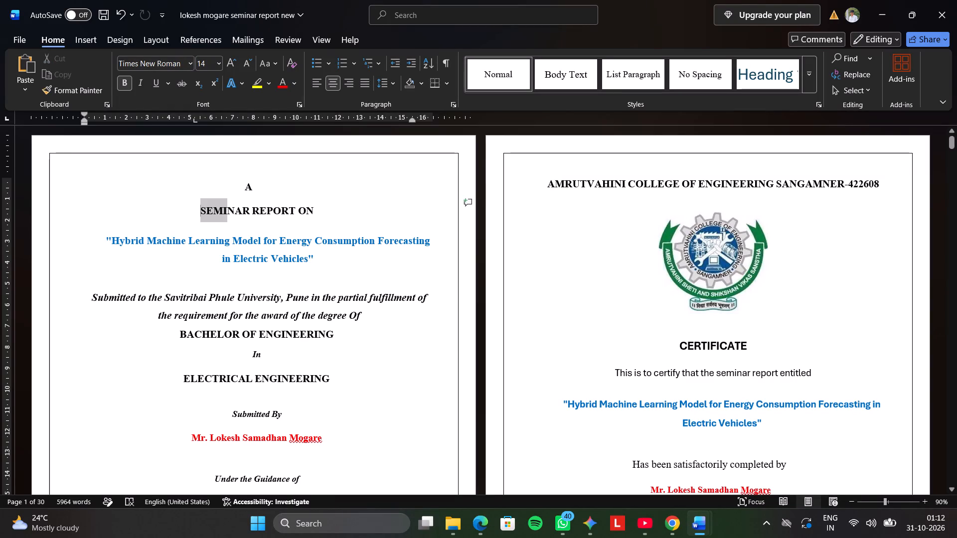
{"action": "left_click_drag", "start_coordinate": [239, 212], "coordinate": [323, 214]}
{"action": "left_click", "coordinate": [285, 161]}
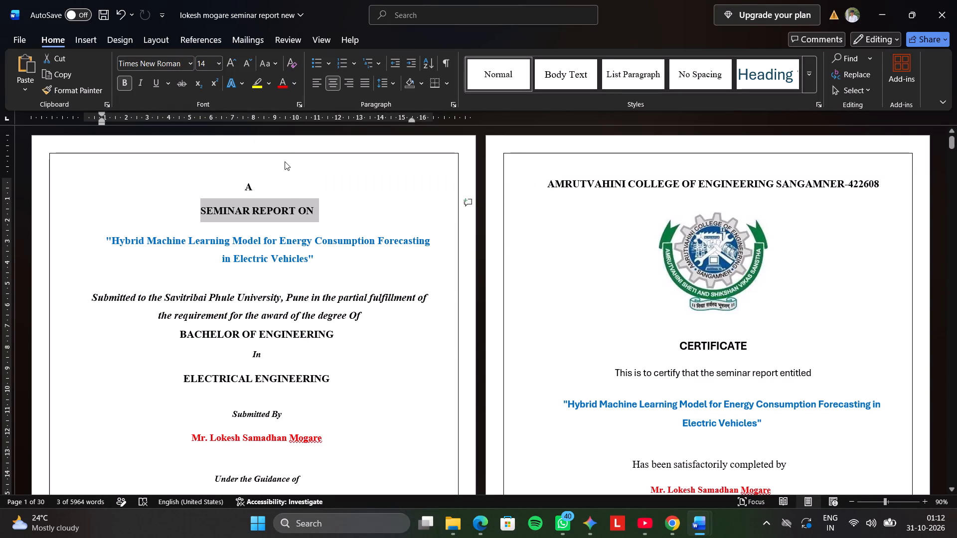
Examine the layout of the title page, the college and university certificate pages, and the acknowledgment page.
{"action": "scroll", "coordinate": [272, 301], "scroll_direction": "down", "scroll_amount": 2}
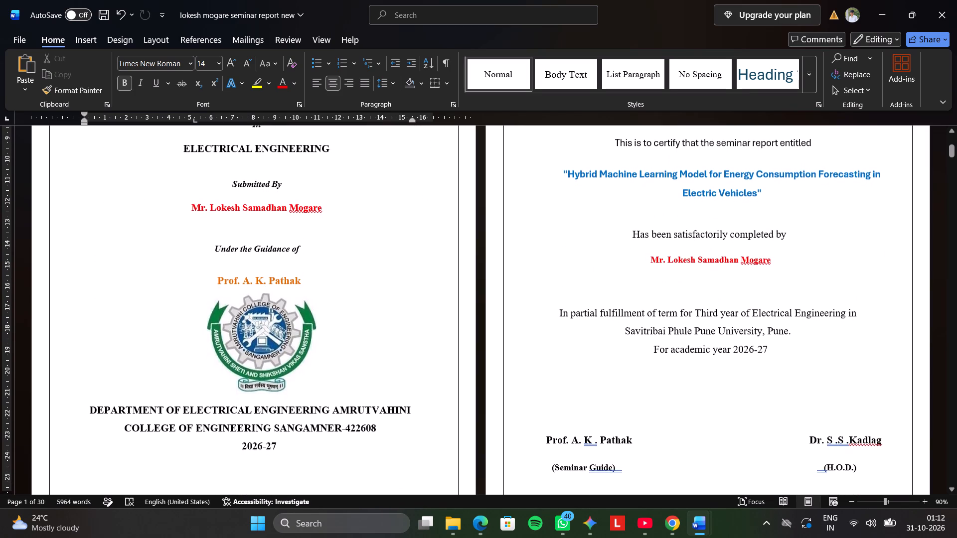
{"action": "scroll", "coordinate": [272, 301], "scroll_direction": "down", "scroll_amount": 3}
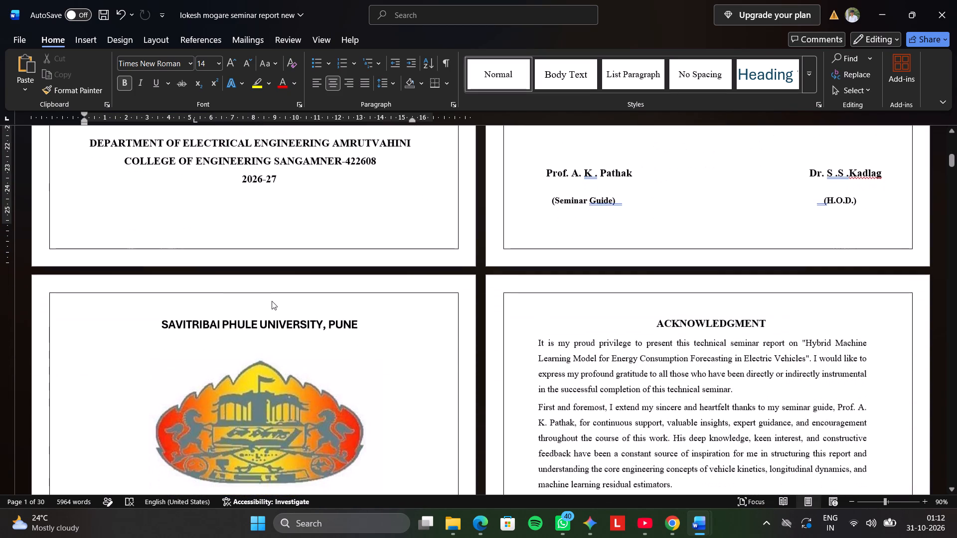
{"action": "scroll", "coordinate": [272, 301], "scroll_direction": "down", "scroll_amount": 3}
{"action": "scroll", "coordinate": [272, 301], "scroll_direction": "up", "scroll_amount": 1}
{"action": "scroll", "coordinate": [272, 301], "scroll_direction": "down", "scroll_amount": 1}
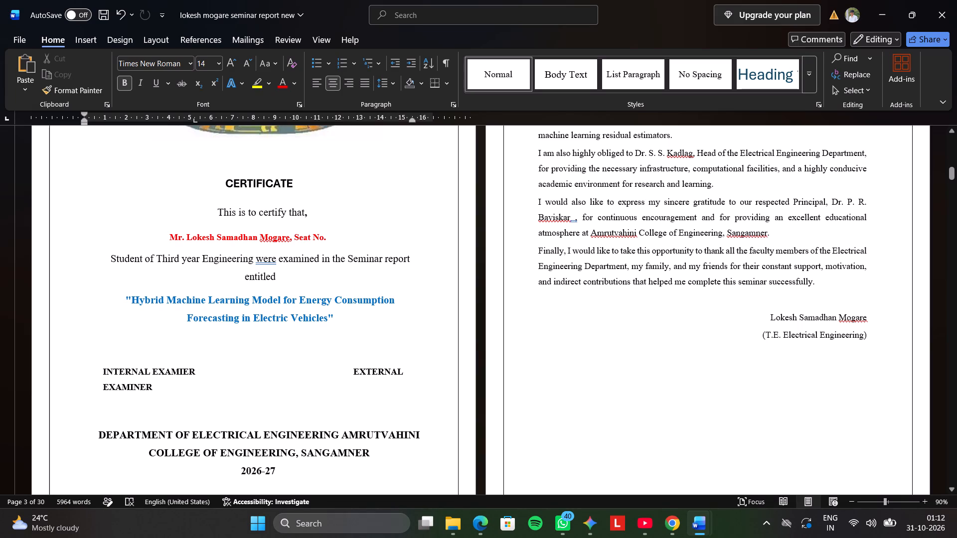
{"action": "scroll", "coordinate": [348, 373], "scroll_direction": "down", "scroll_amount": 2}
{"action": "scroll", "coordinate": [348, 373], "scroll_direction": "up", "scroll_amount": 1}
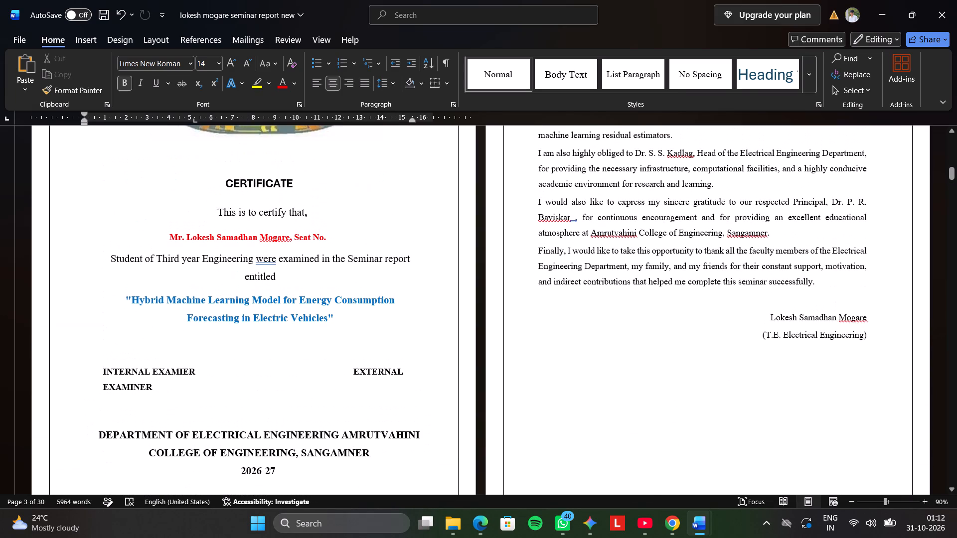
{"action": "scroll", "coordinate": [370, 314], "scroll_direction": "up", "scroll_amount": 2}
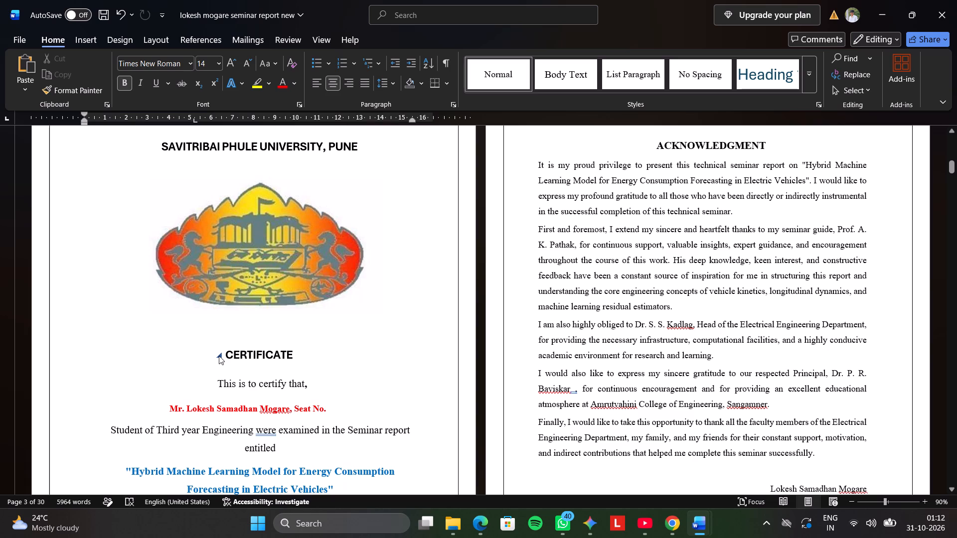
{"action": "scroll", "coordinate": [219, 356], "scroll_direction": "up", "scroll_amount": 2}
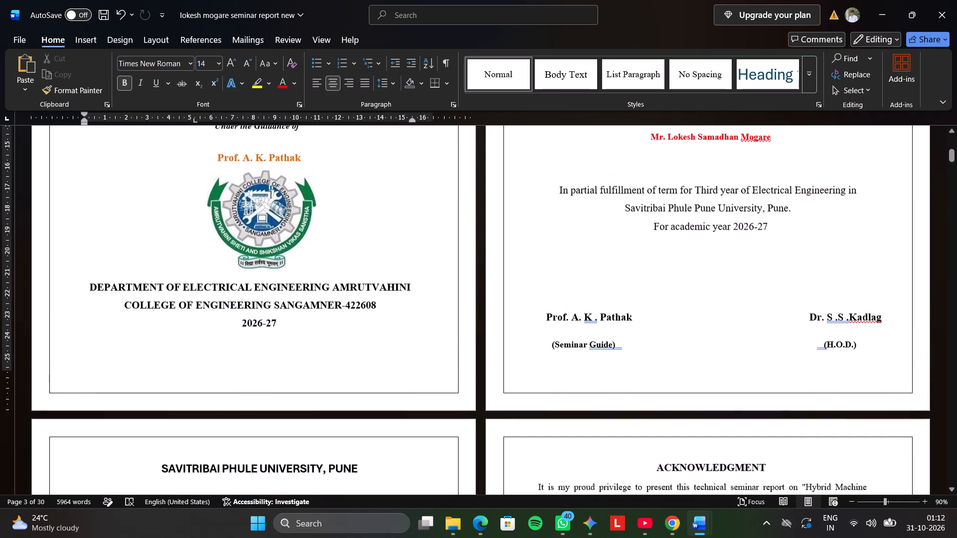
{"action": "scroll", "coordinate": [219, 356], "scroll_direction": "up", "scroll_amount": 1}
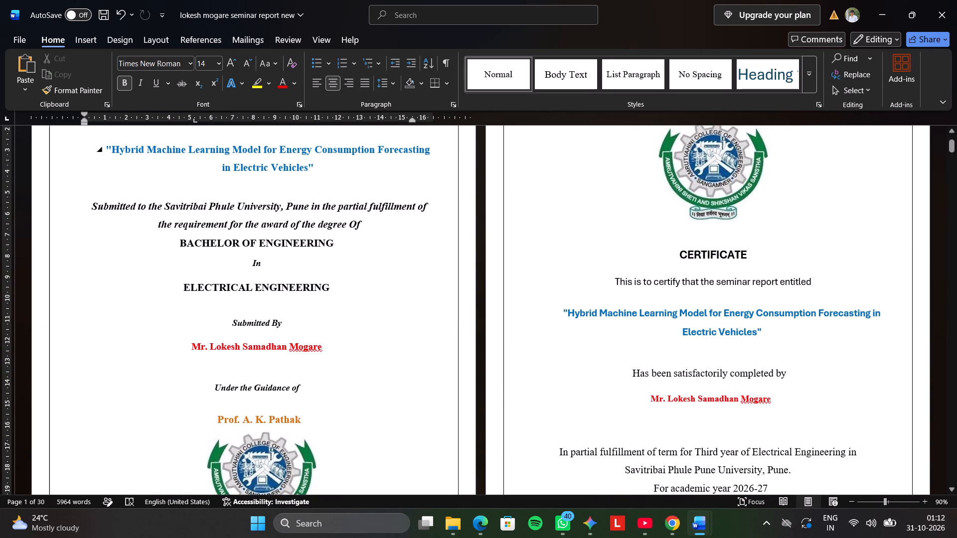
{"action": "scroll", "coordinate": [354, 186], "scroll_direction": "up", "scroll_amount": 1}
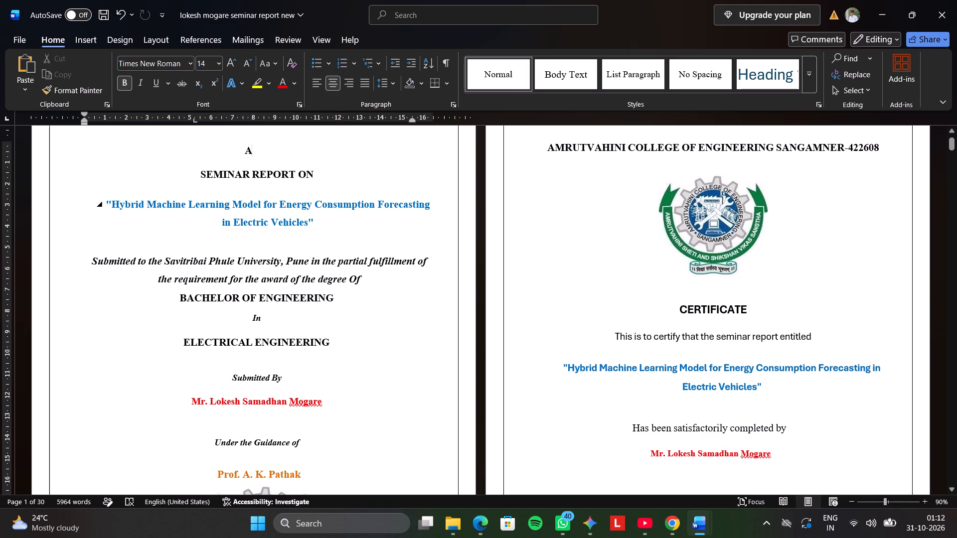
{"action": "scroll", "coordinate": [400, 206], "scroll_direction": "up", "scroll_amount": 1}
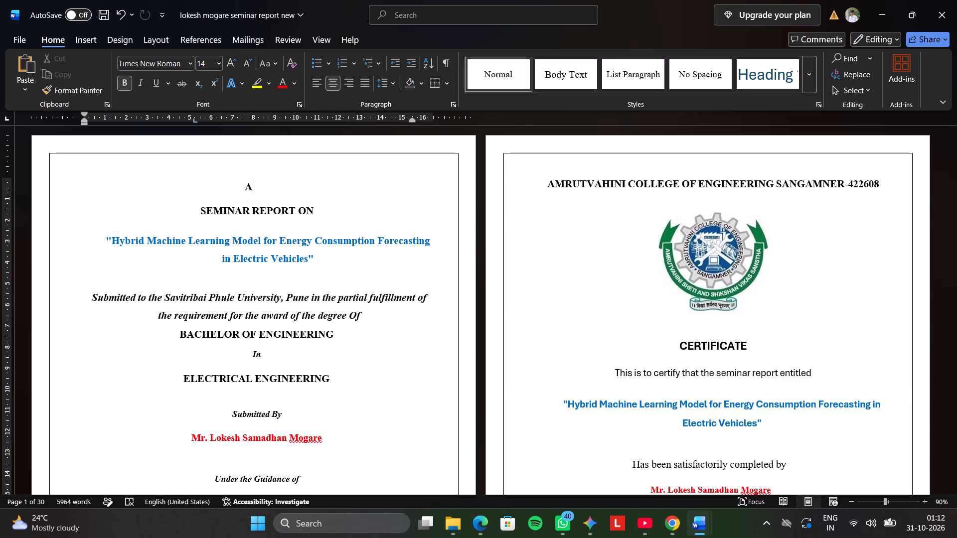
Examine the abstract, the table of contents and the list of figures and tables ahead of the introduction.
{"action": "scroll", "coordinate": [253, 292], "scroll_direction": "down", "scroll_amount": 5}
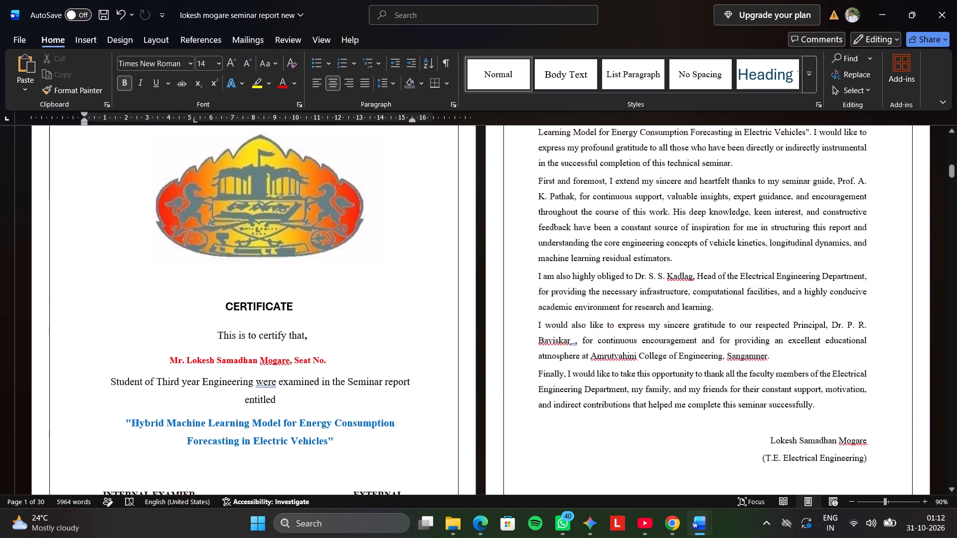
{"action": "scroll", "coordinate": [253, 292], "scroll_direction": "down", "scroll_amount": 5}
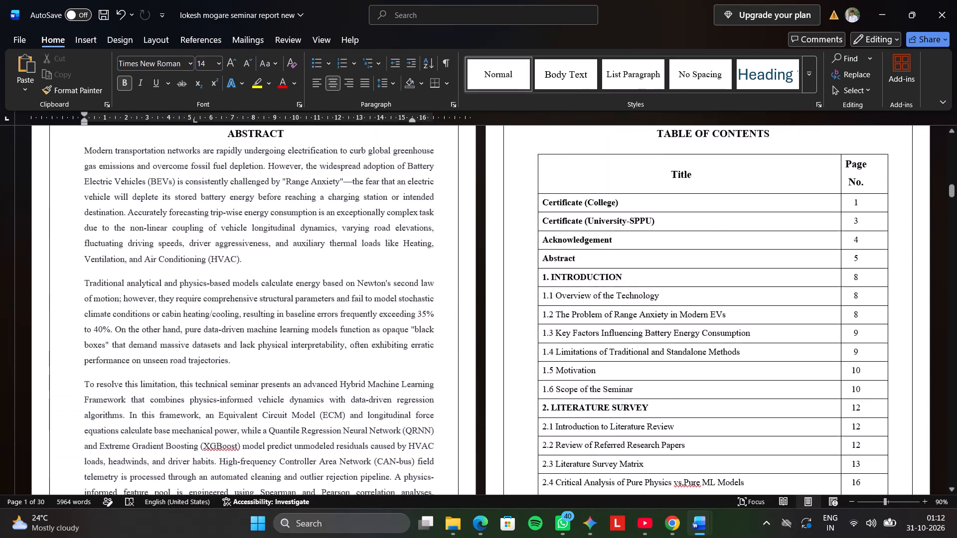
{"action": "scroll", "coordinate": [253, 292], "scroll_direction": "down", "scroll_amount": 2}
{"action": "scroll", "coordinate": [253, 292], "scroll_direction": "up", "scroll_amount": 3}
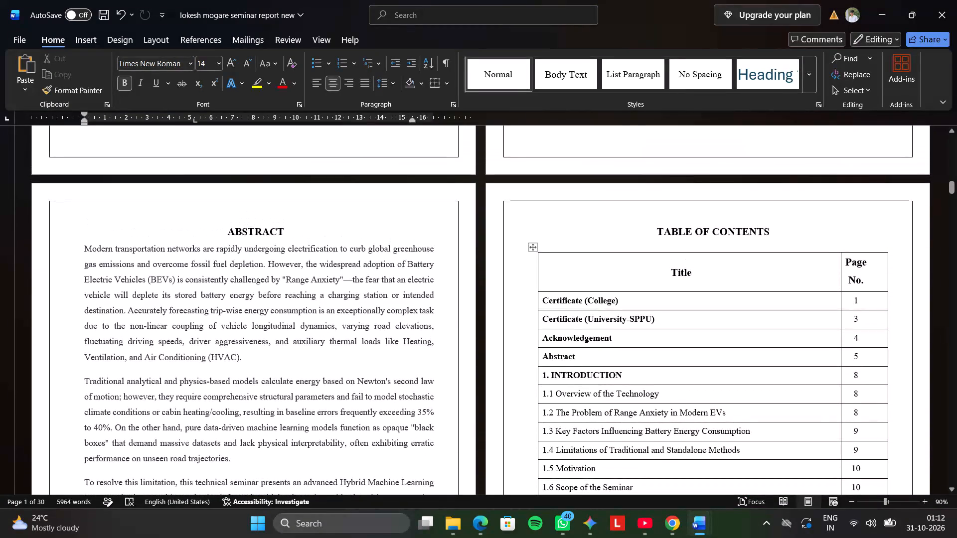
{"action": "scroll", "coordinate": [589, 389], "scroll_direction": "down", "scroll_amount": 5}
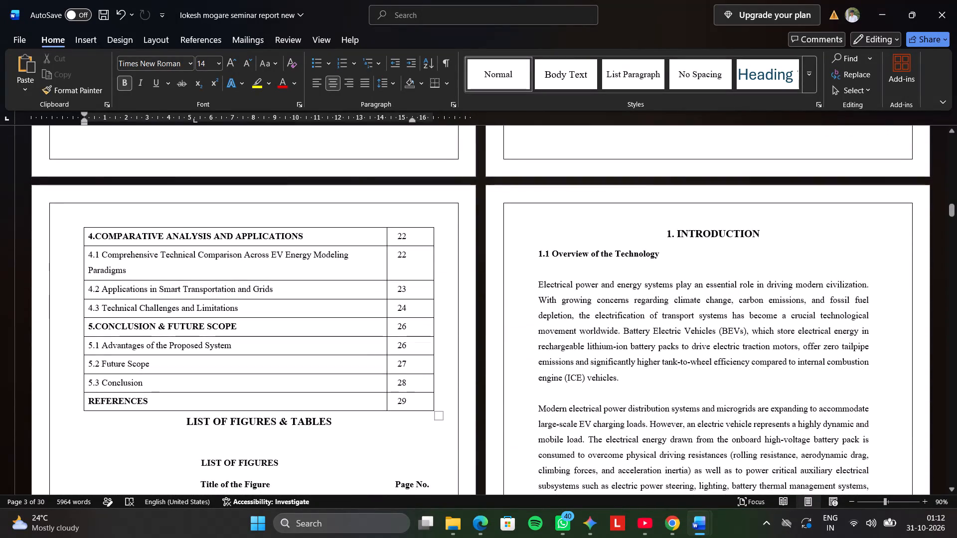
{"action": "scroll", "coordinate": [437, 431], "scroll_direction": "down", "scroll_amount": 2}
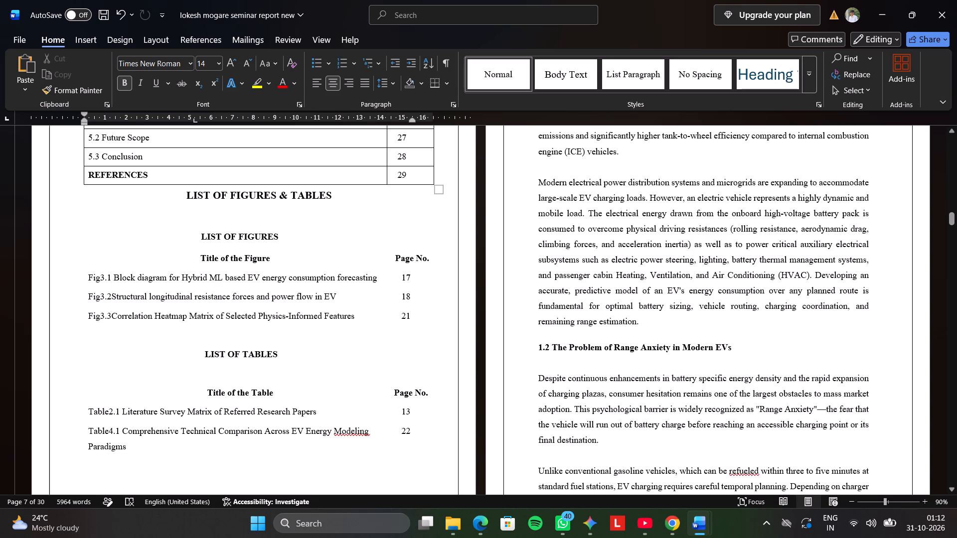
Insert a blank line between the table of contents and the LIST OF FIGURES & TABLES heading.
{"action": "left_click_drag", "start_coordinate": [185, 197], "coordinate": [251, 298]}
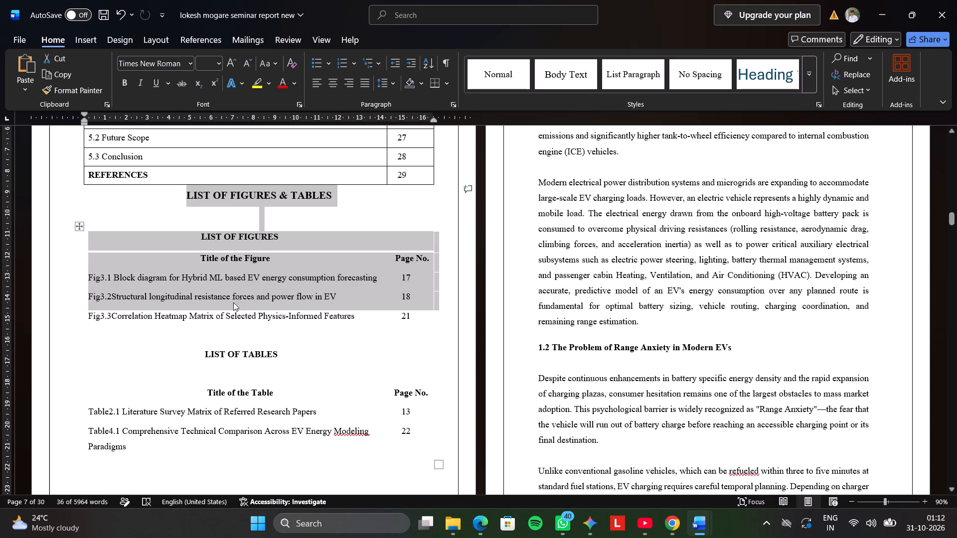
{"action": "left_click", "coordinate": [166, 342]}
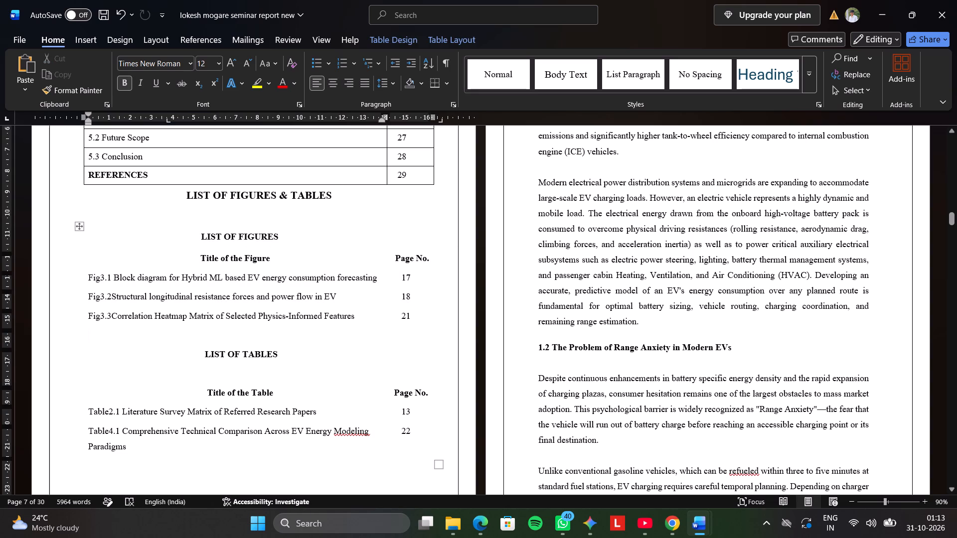
{"action": "left_click", "coordinate": [150, 225]}
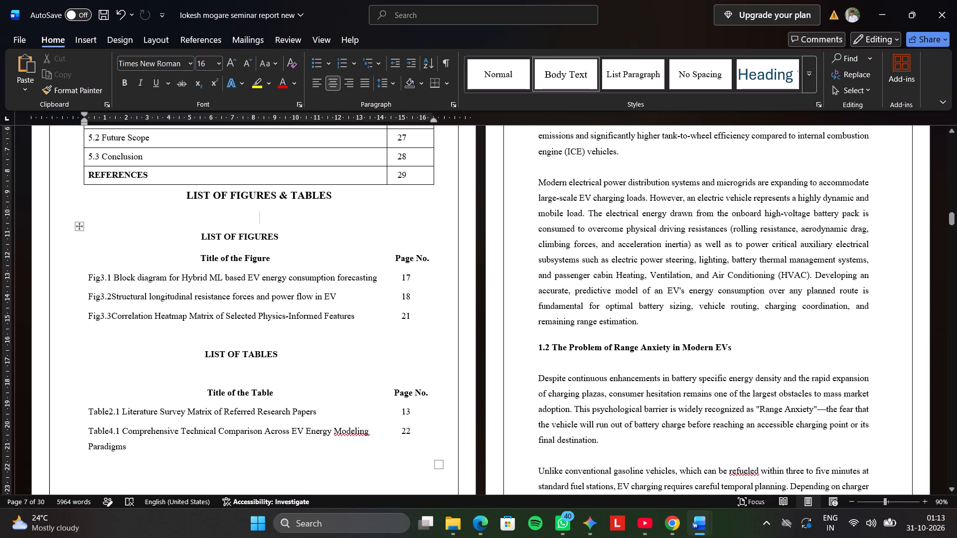
{"action": "left_click", "coordinate": [335, 198]}
{"action": "left_click", "coordinate": [173, 190]}
{"action": "key", "text": "Return"}
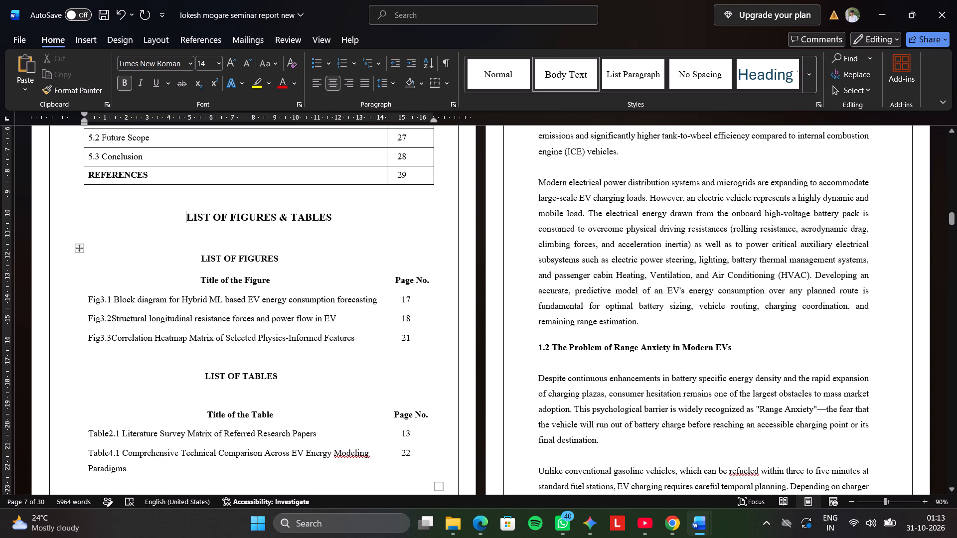
Left-align the LIST OF FIGURES subheading above the figure titles.
{"action": "double_click", "coordinate": [224, 260]}
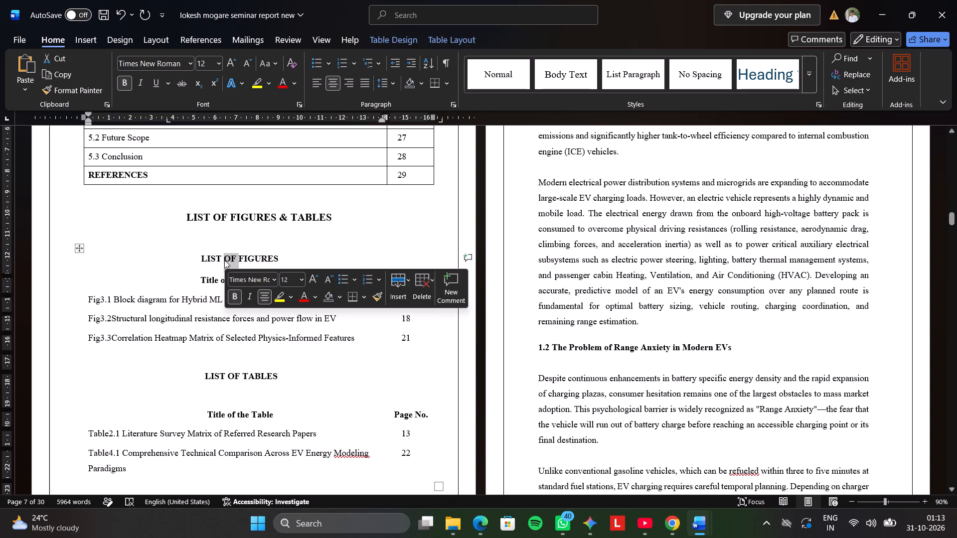
{"action": "triple_click", "coordinate": [224, 260]}
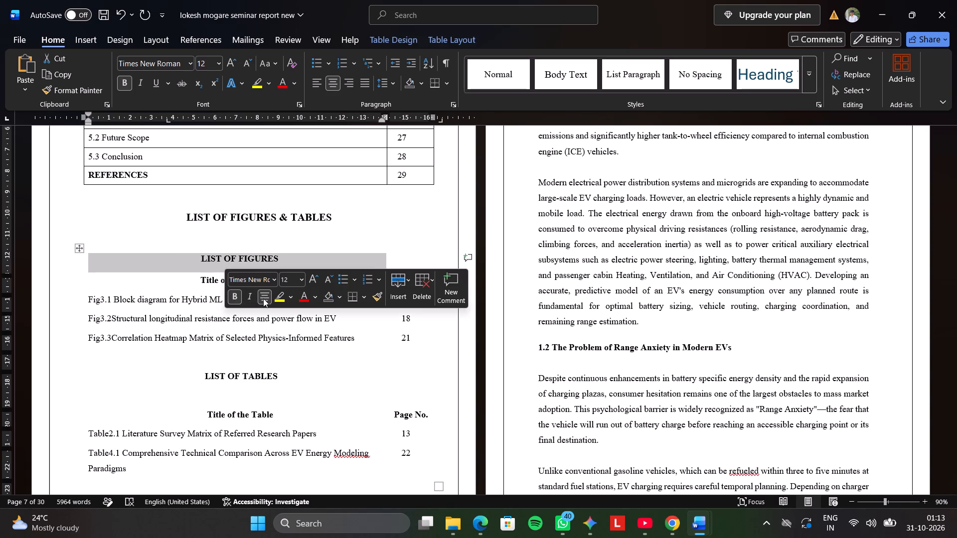
{"action": "left_click", "coordinate": [263, 298]}
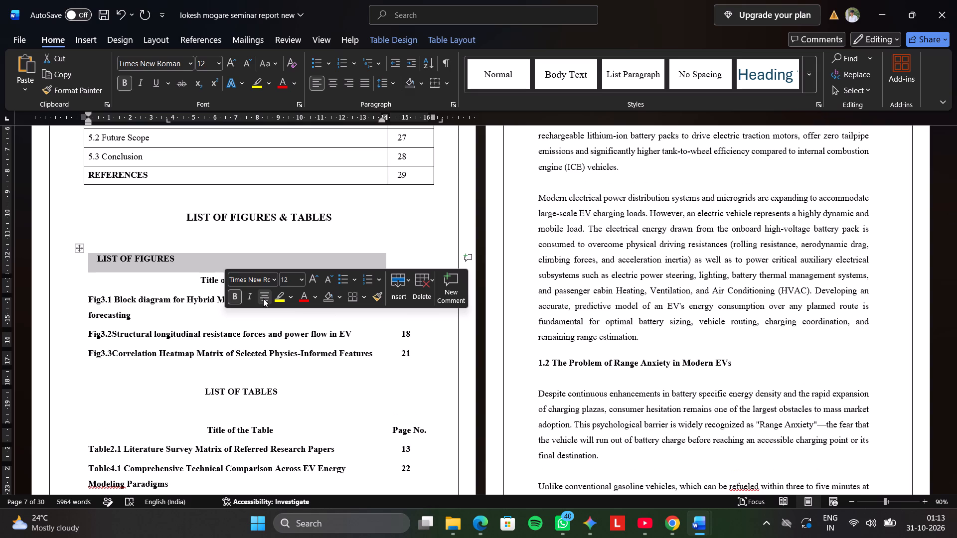
{"action": "left_click", "coordinate": [263, 298]}
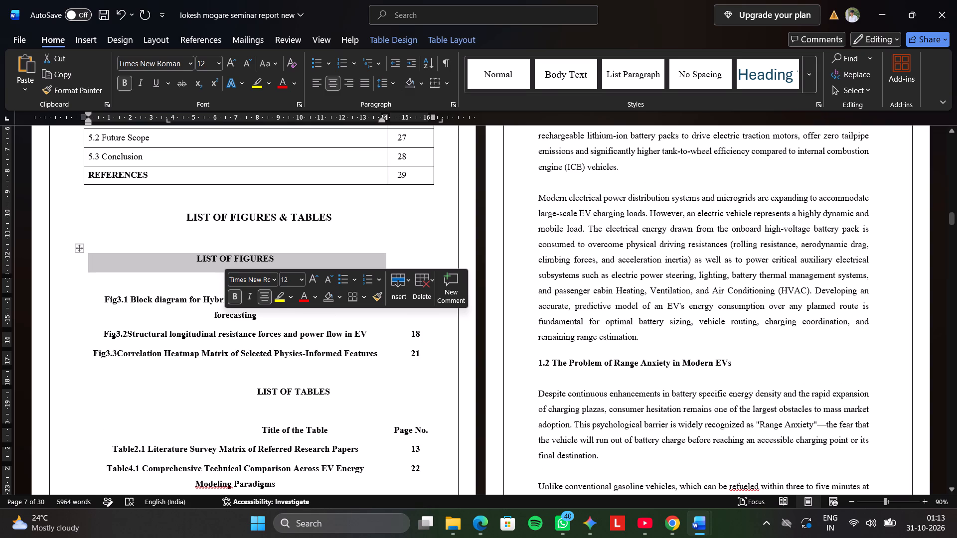
{"action": "left_click", "coordinate": [264, 301]}
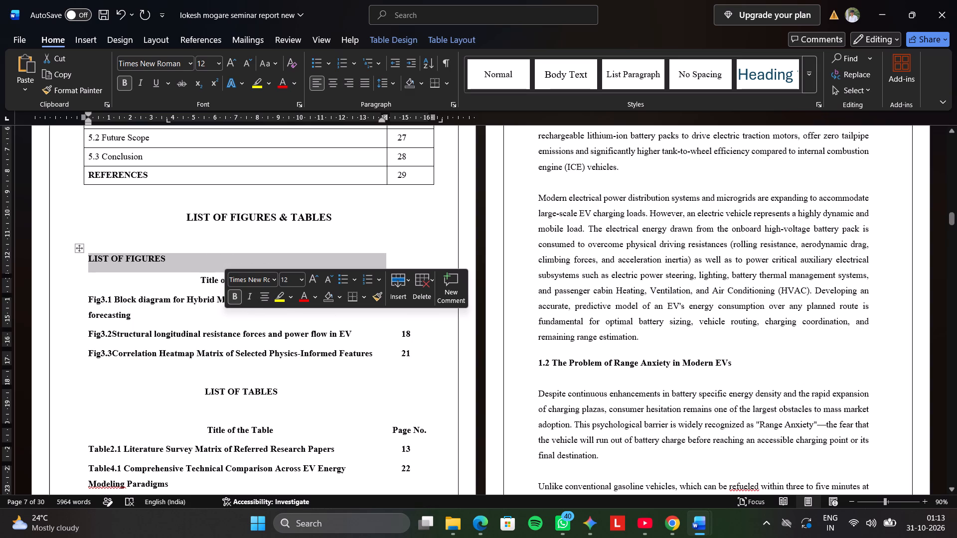
Remove bold from the Fig3.1 block diagram entry in the list of figures.
{"action": "left_click", "coordinate": [119, 310]}
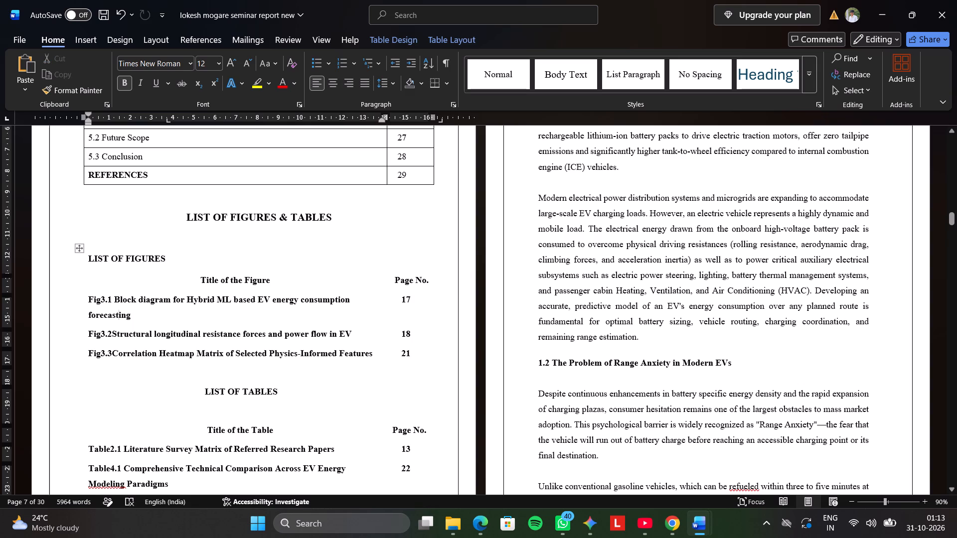
{"action": "left_click", "coordinate": [89, 301]}
{"action": "left_click_drag", "start_coordinate": [89, 301], "coordinate": [129, 321]}
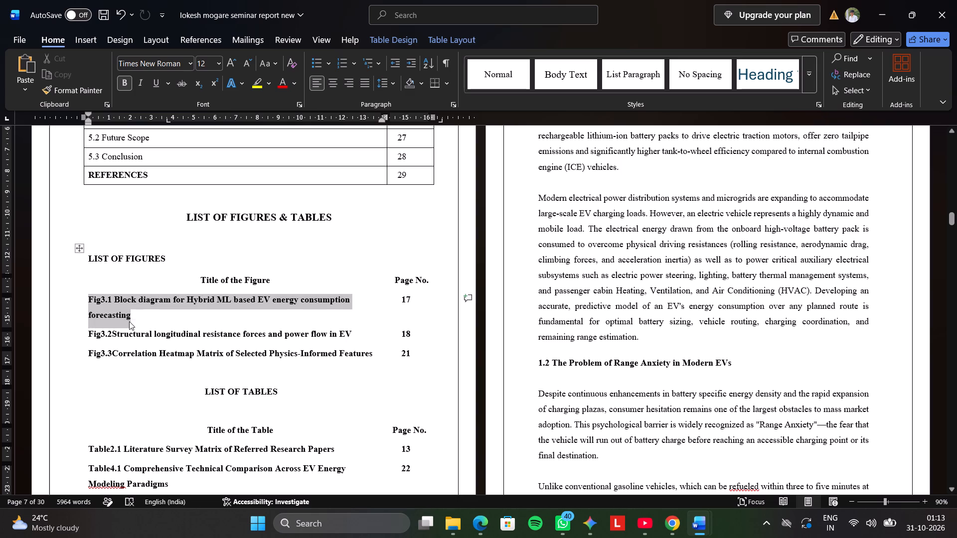
{"action": "left_click", "coordinate": [141, 299]}
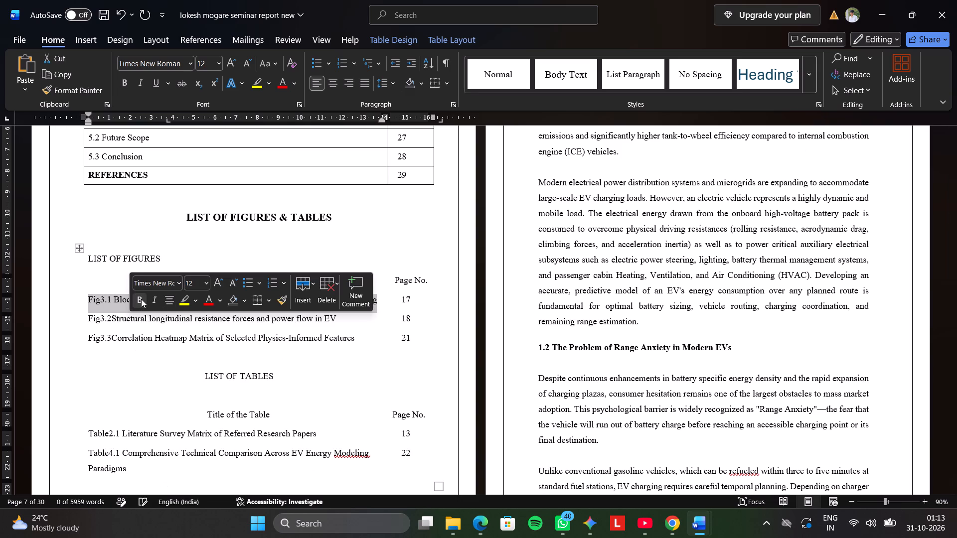
{"action": "left_click", "coordinate": [114, 316]}
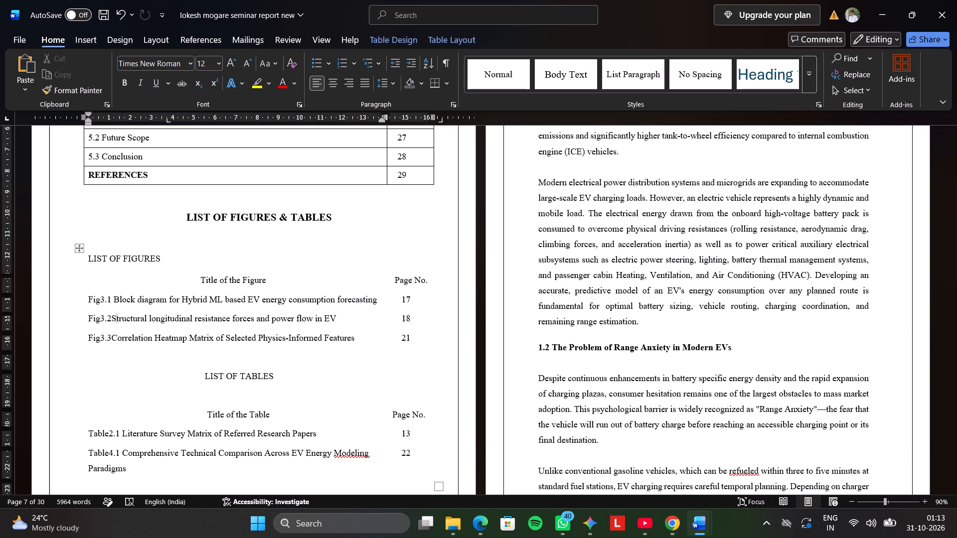
Make the LIST OF FIGURES subheading above the figure titles bold.
{"action": "triple_click", "coordinate": [101, 256]}
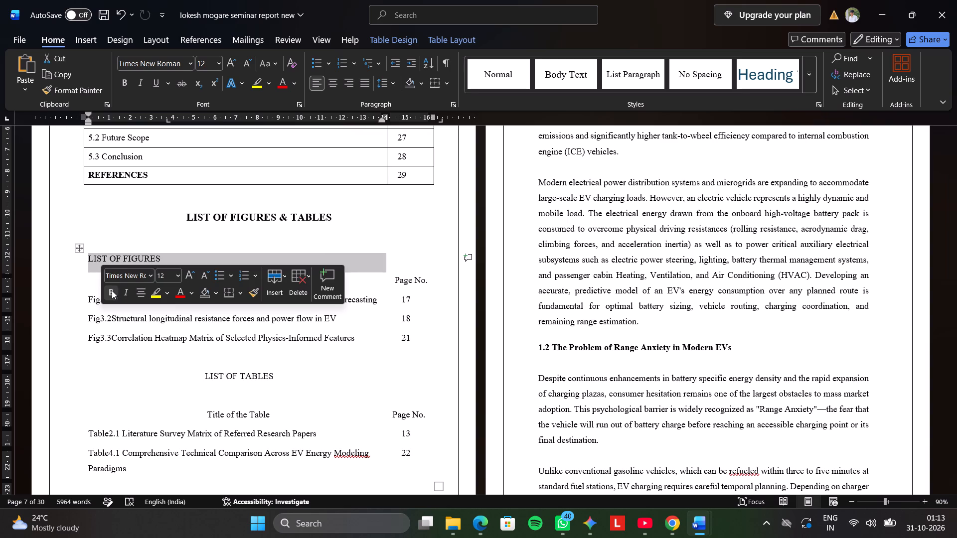
{"action": "left_click", "coordinate": [112, 290]}
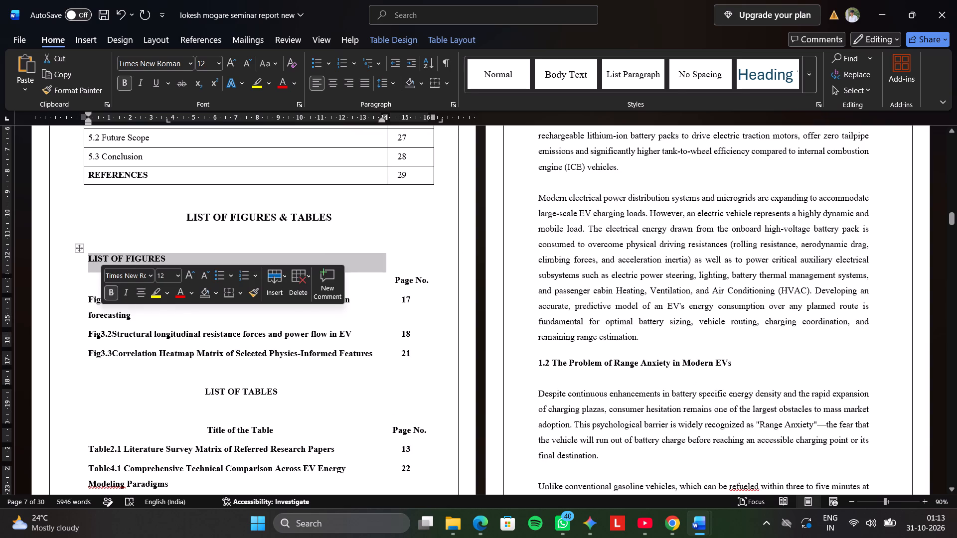
Save the seminar report under its existing name after checking the lists of figures and tables.
{"action": "scroll", "coordinate": [119, 362], "scroll_direction": "down", "scroll_amount": 1}
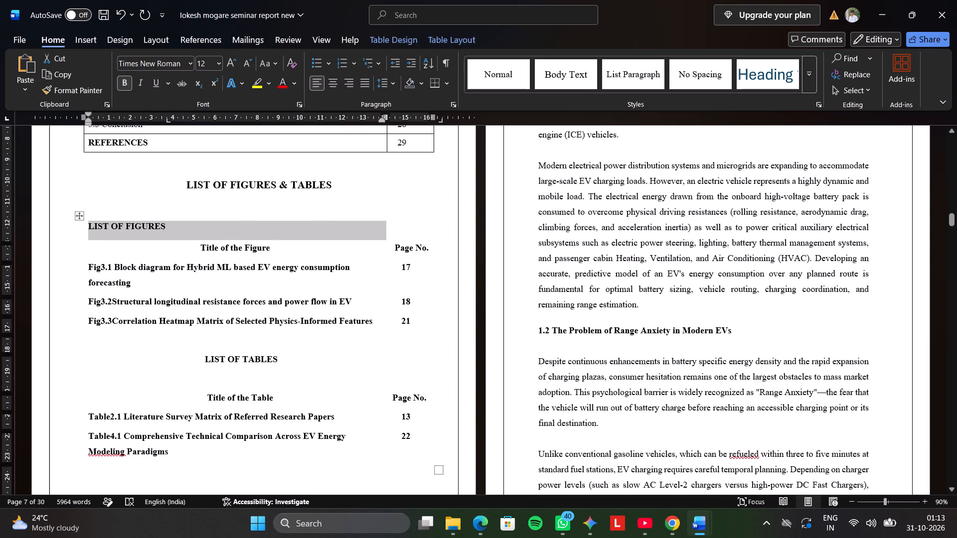
{"action": "scroll", "coordinate": [119, 362], "scroll_direction": "down", "scroll_amount": 1}
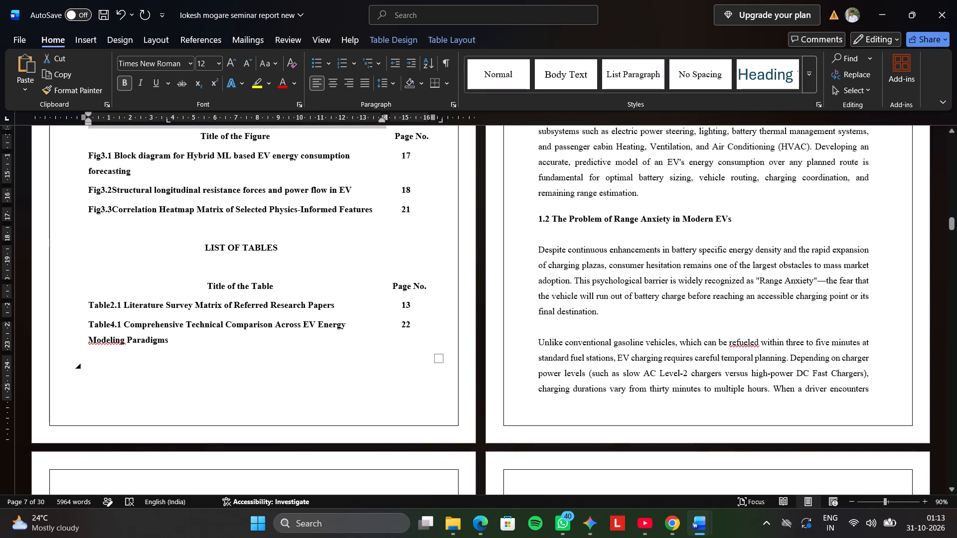
{"action": "scroll", "coordinate": [119, 362], "scroll_direction": "down", "scroll_amount": 2}
{"action": "scroll", "coordinate": [119, 362], "scroll_direction": "up", "scroll_amount": 3}
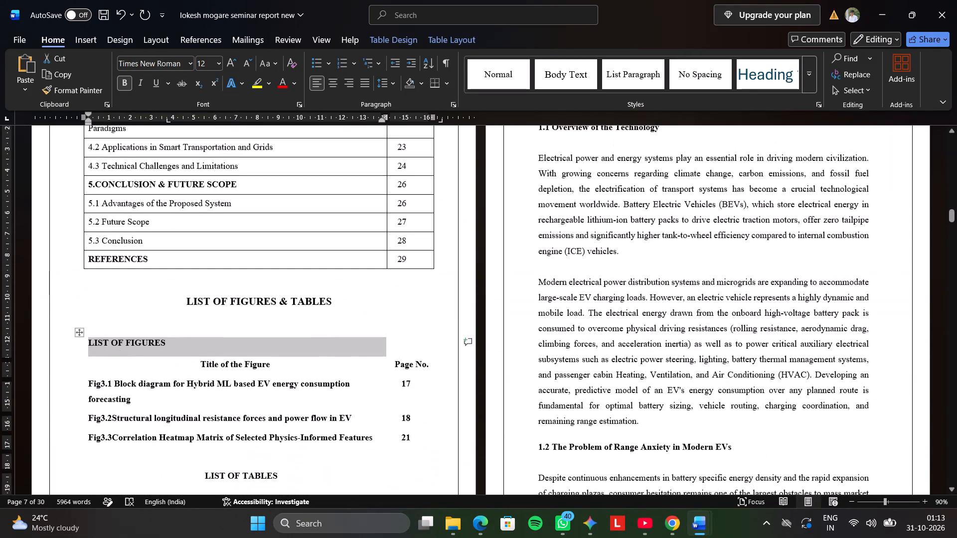
{"action": "left_click", "coordinate": [15, 40]}
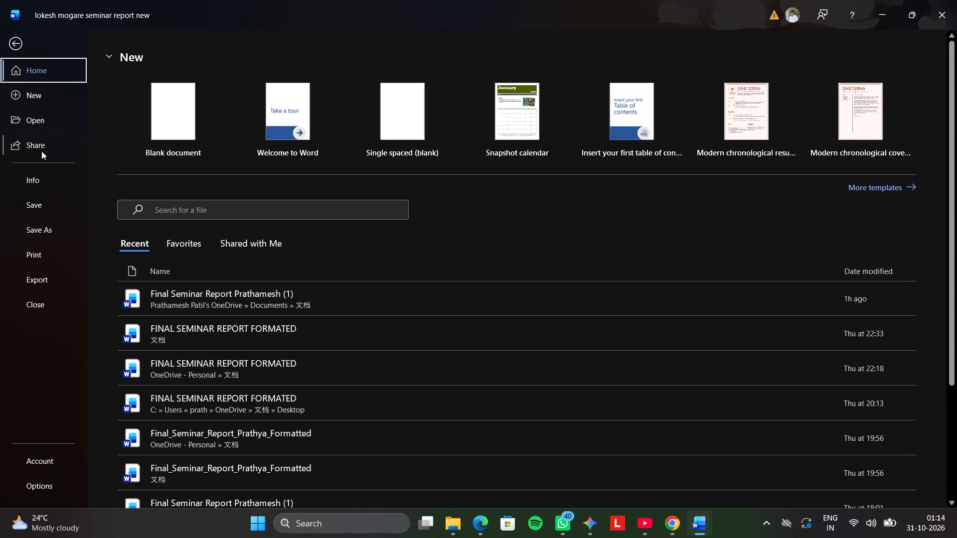
{"action": "left_click", "coordinate": [53, 197]}
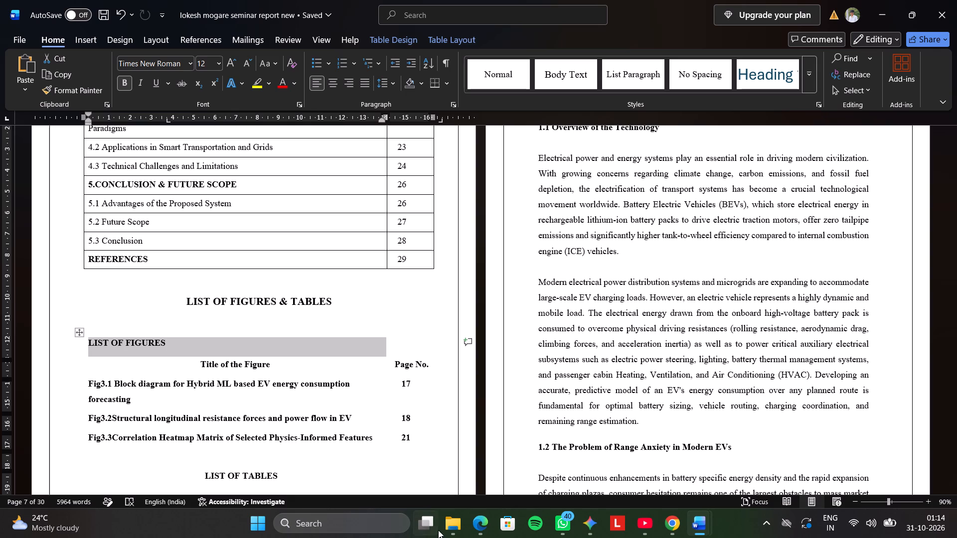
Switch to File Explorer and open the Home view's recent files to locate the saved seminar report.
{"action": "left_click", "coordinate": [455, 530]}
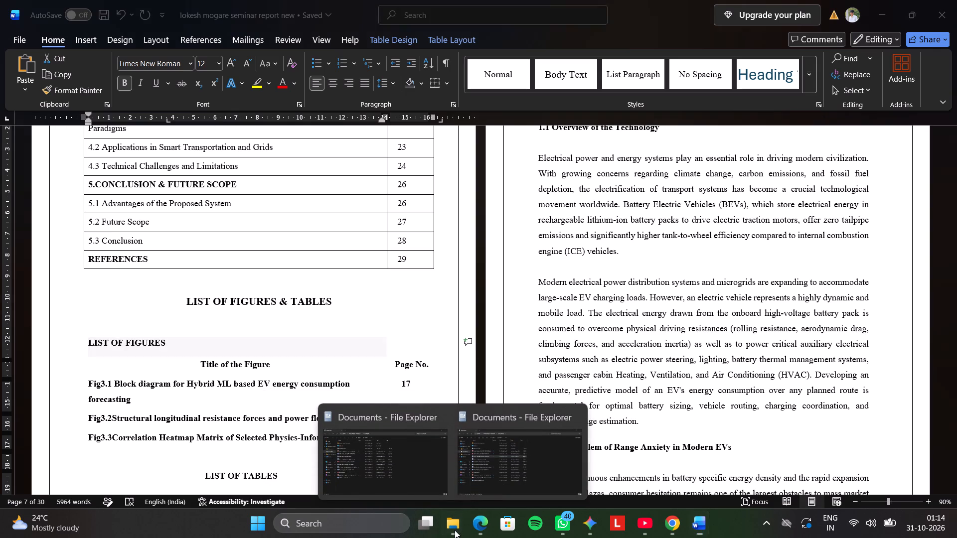
{"action": "left_click", "coordinate": [455, 530]}
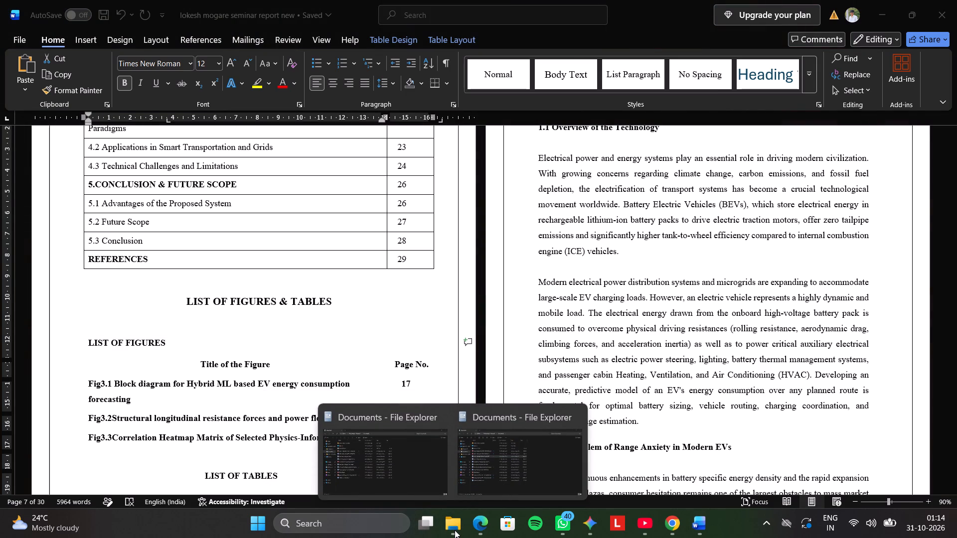
{"action": "left_click", "coordinate": [455, 530]}
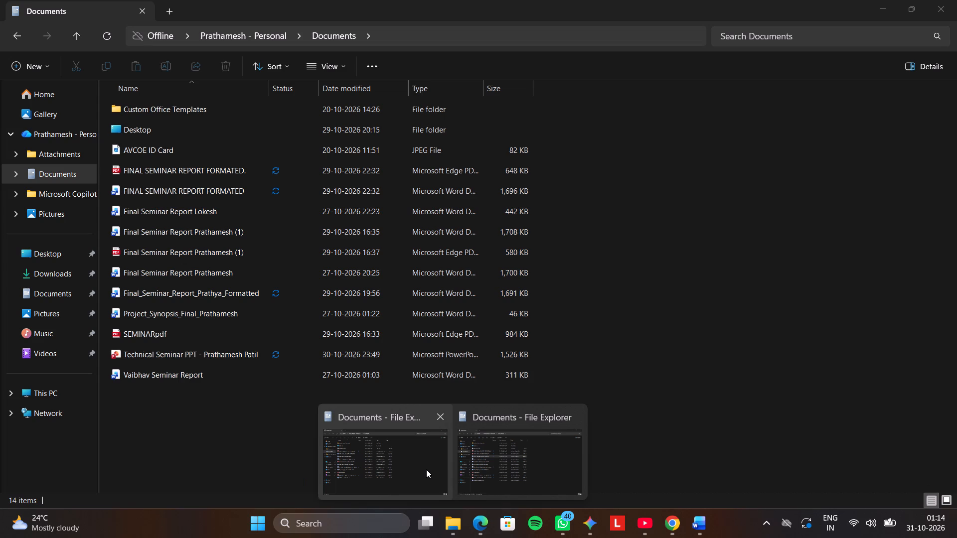
{"action": "left_click", "coordinate": [369, 452]}
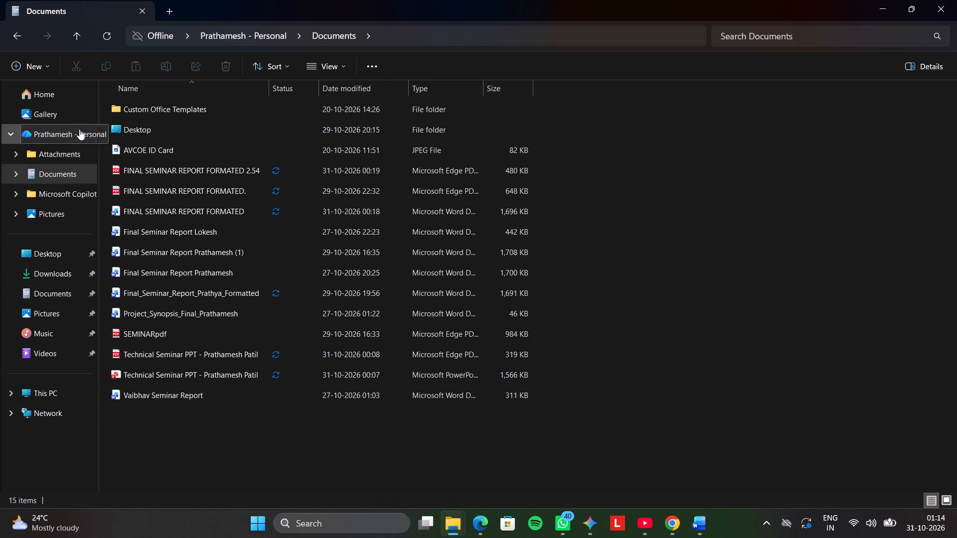
{"action": "left_click", "coordinate": [73, 101]}
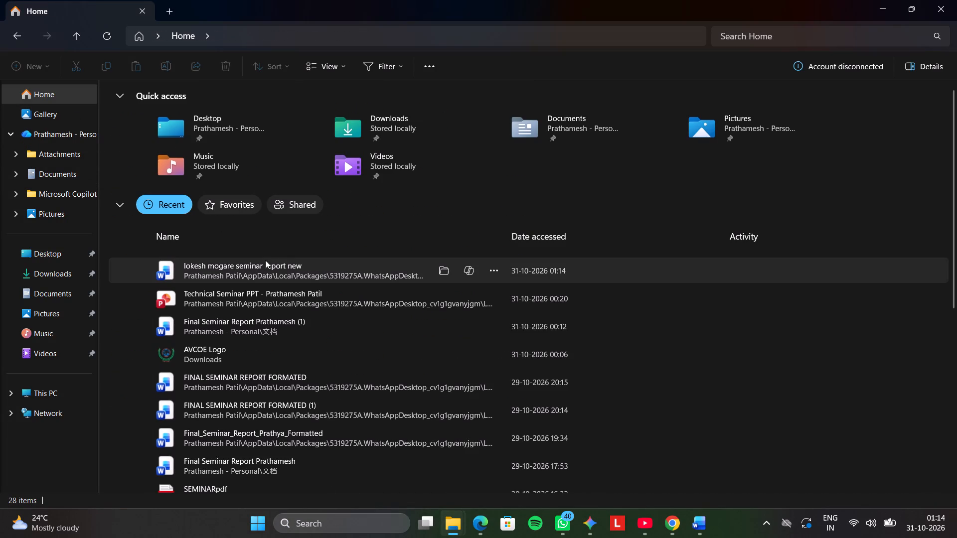
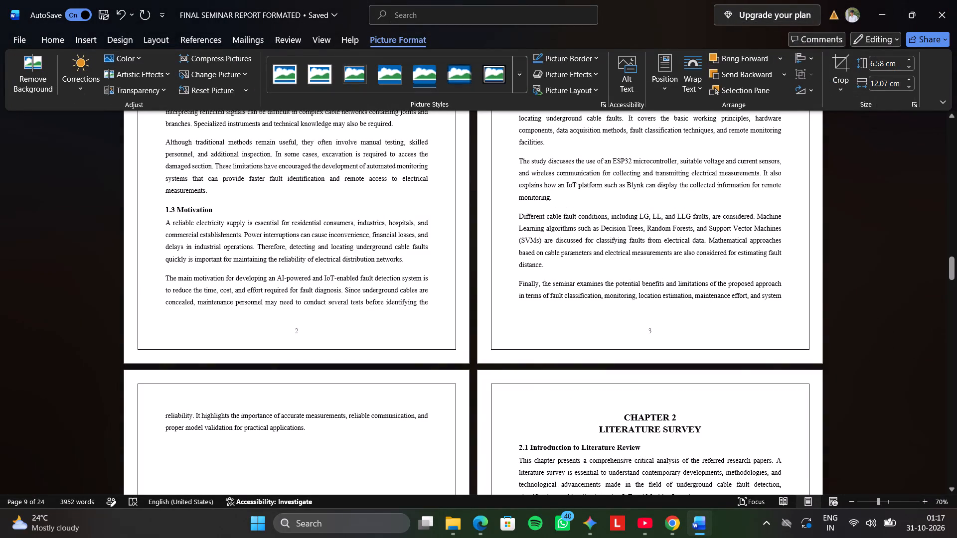
Close the seminar report document, its exported PDF, the remove.bg browser window and the YouTube window.
{"action": "left_click", "coordinate": [956, 0]}
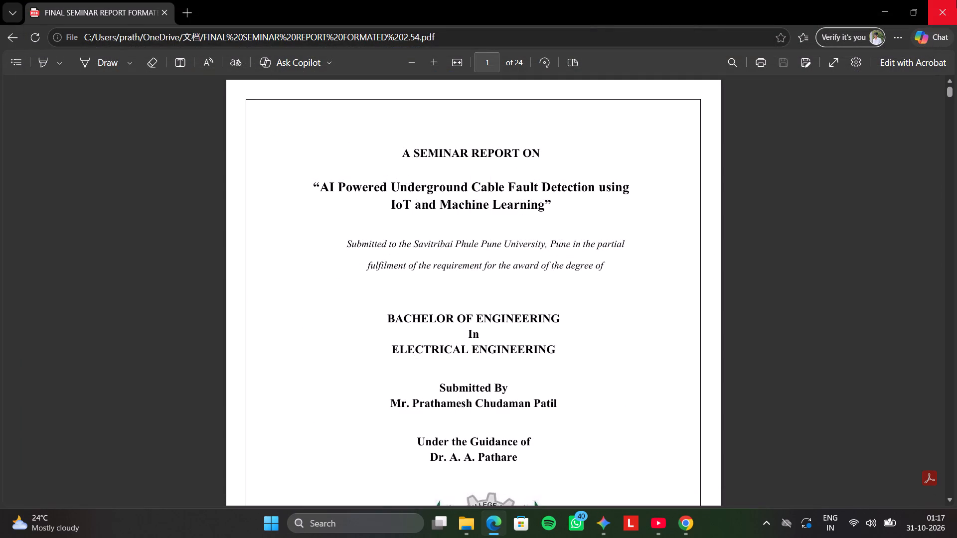
{"action": "left_click", "coordinate": [956, 0]}
{"action": "left_click", "coordinate": [956, 0]}
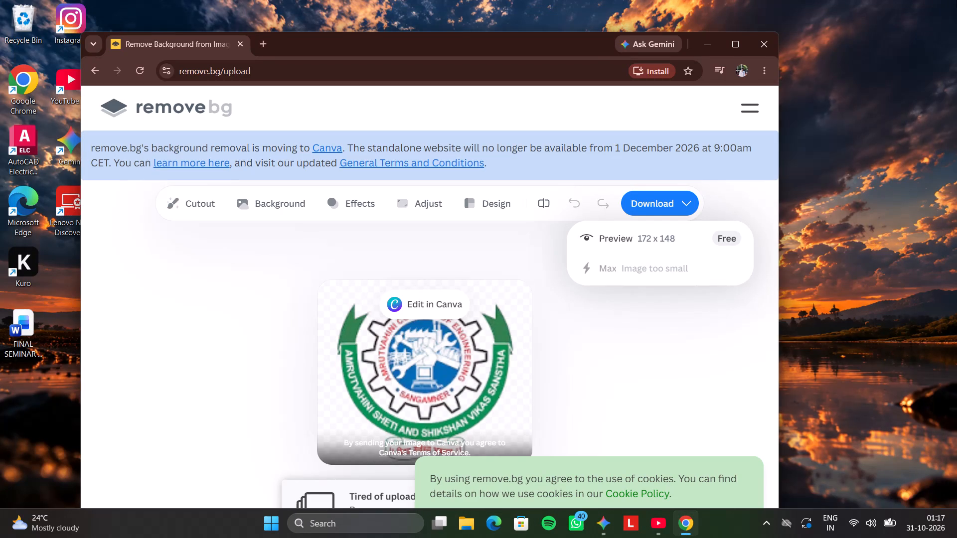
{"action": "left_click", "coordinate": [778, 44]}
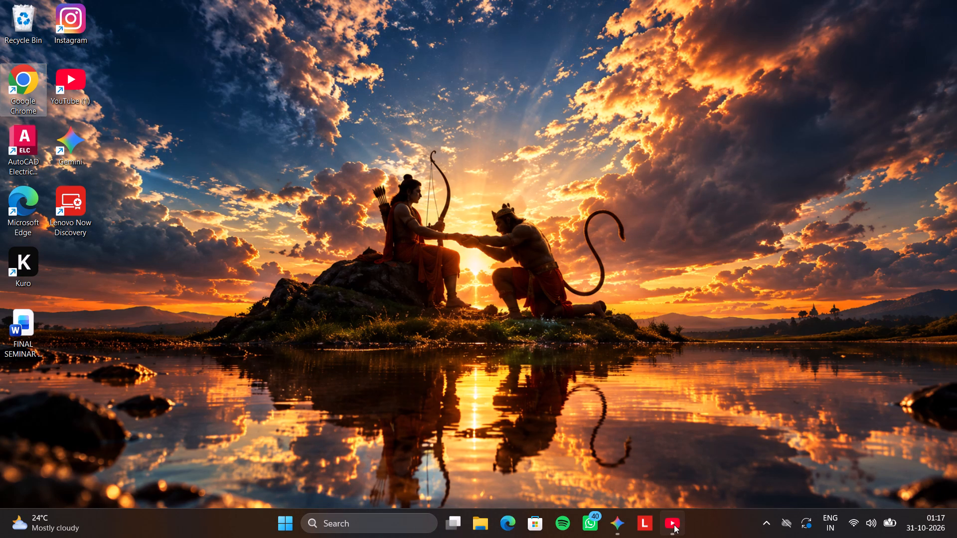
{"action": "left_click", "coordinate": [729, 419]}
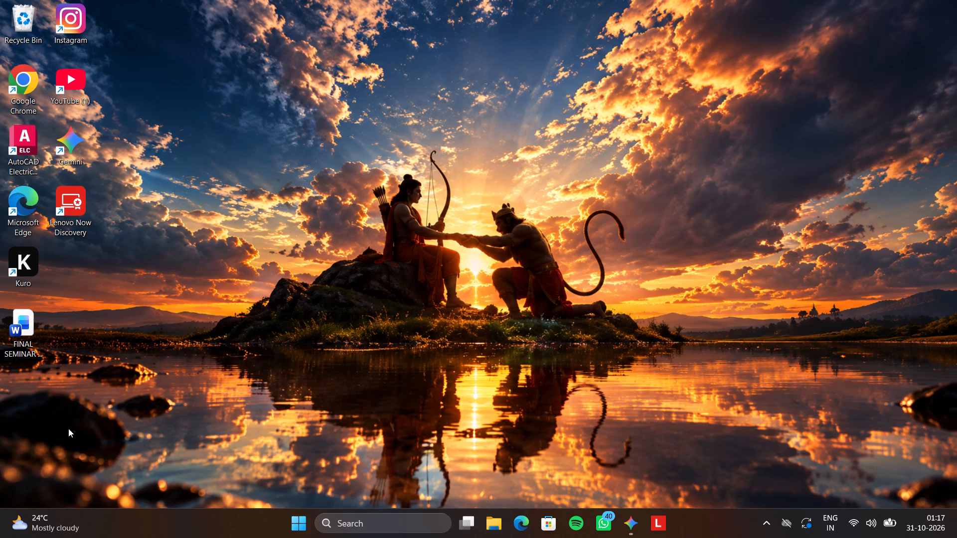
Launch Kuro from the desktop.
{"action": "double_click", "coordinate": [9, 275]}
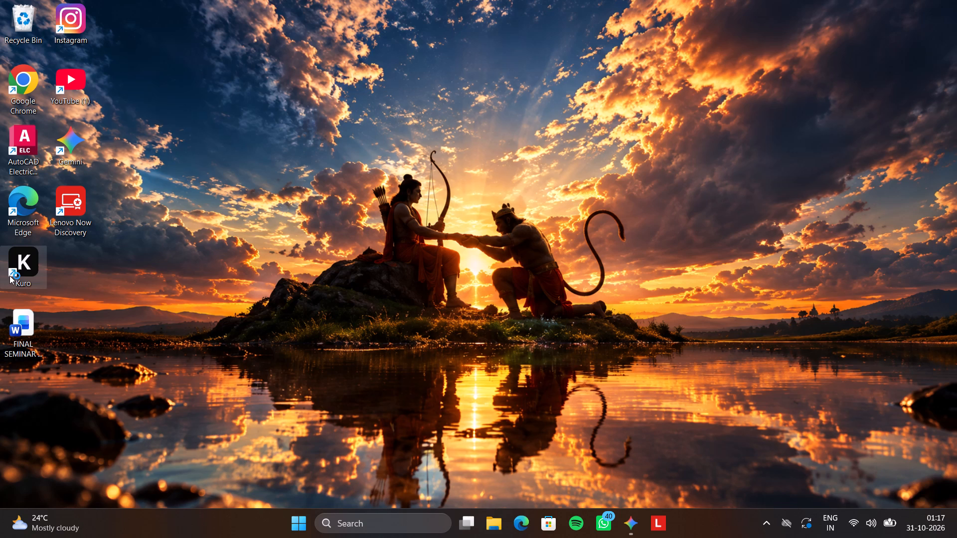
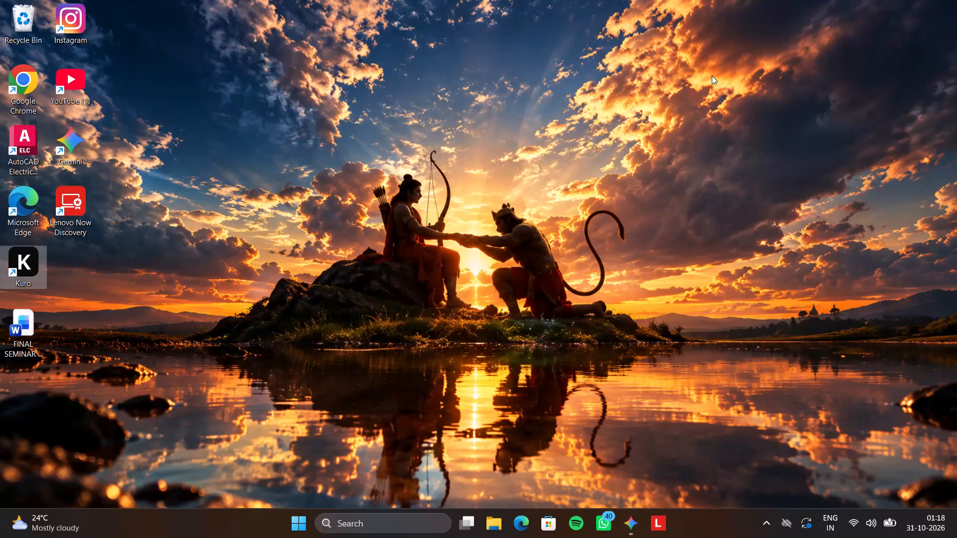
Bring up the Windows quick-access list of system tools and shutdown options from the desktop.
{"action": "key", "text": "super+x"}
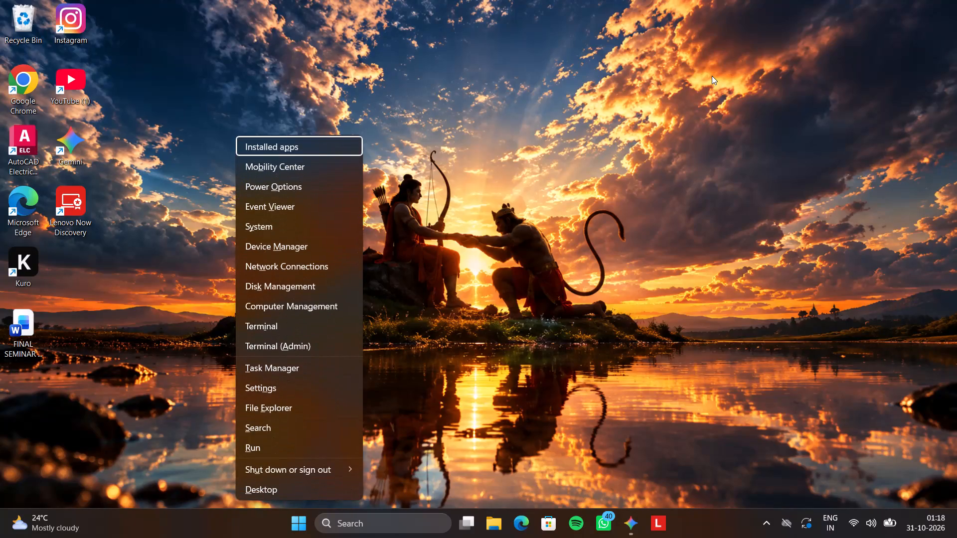